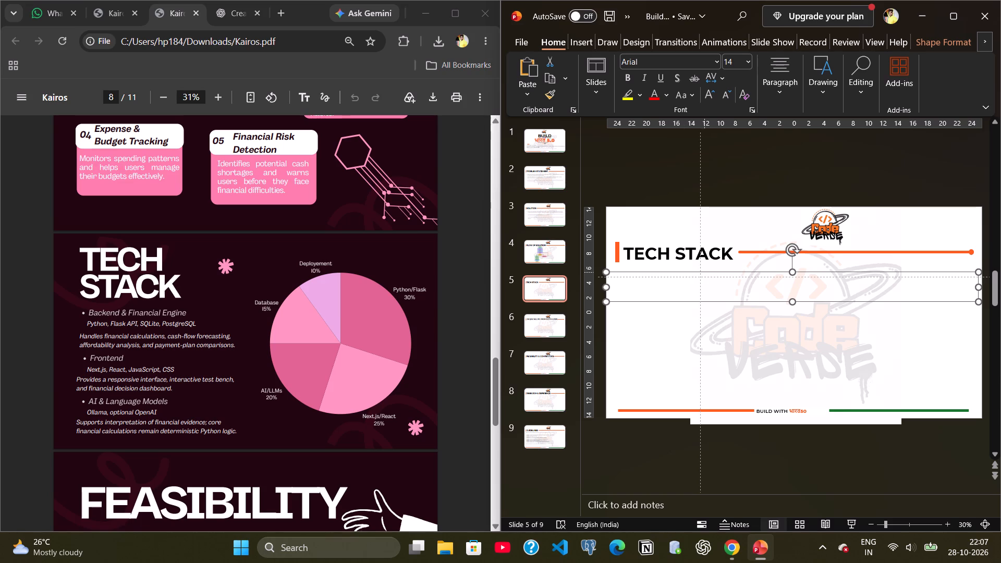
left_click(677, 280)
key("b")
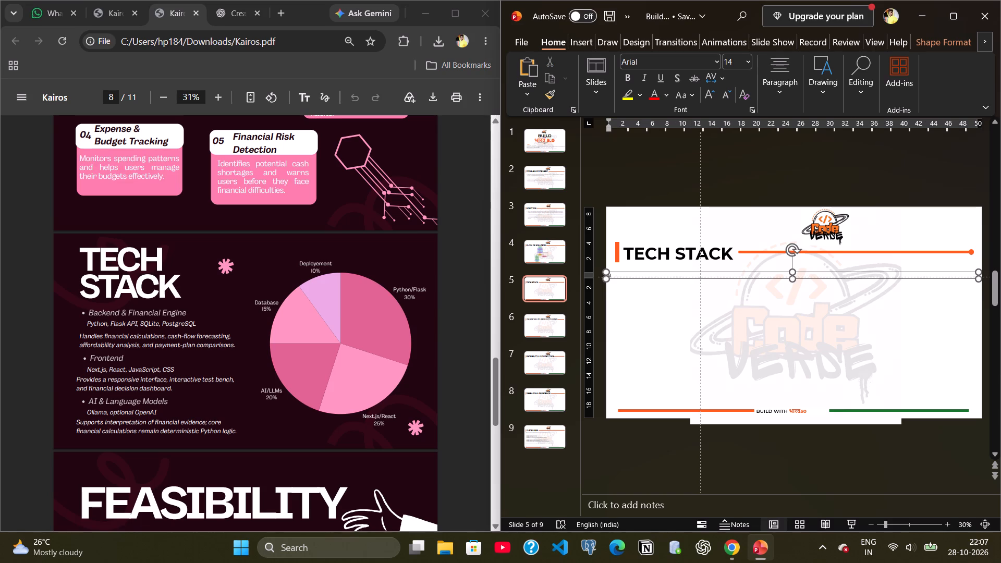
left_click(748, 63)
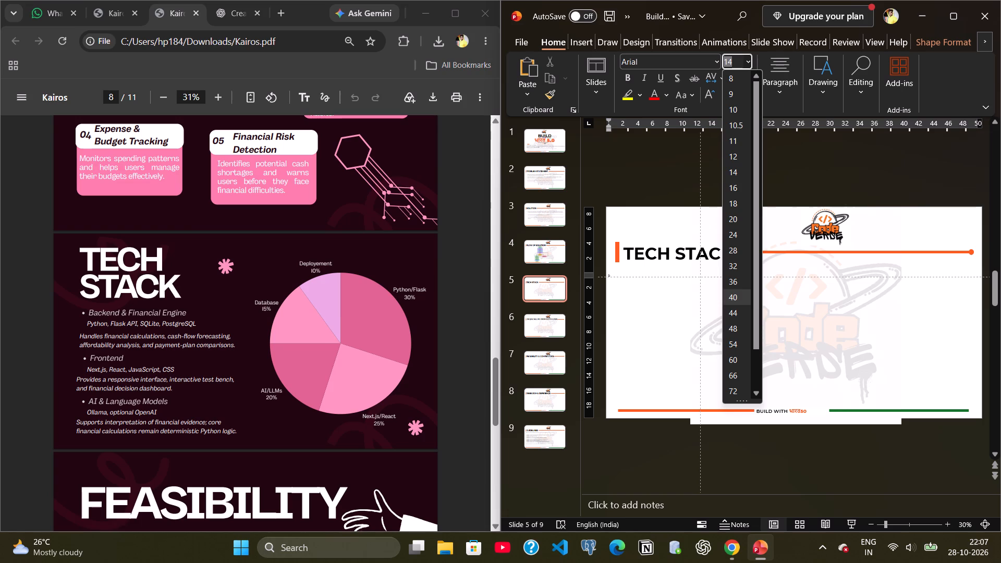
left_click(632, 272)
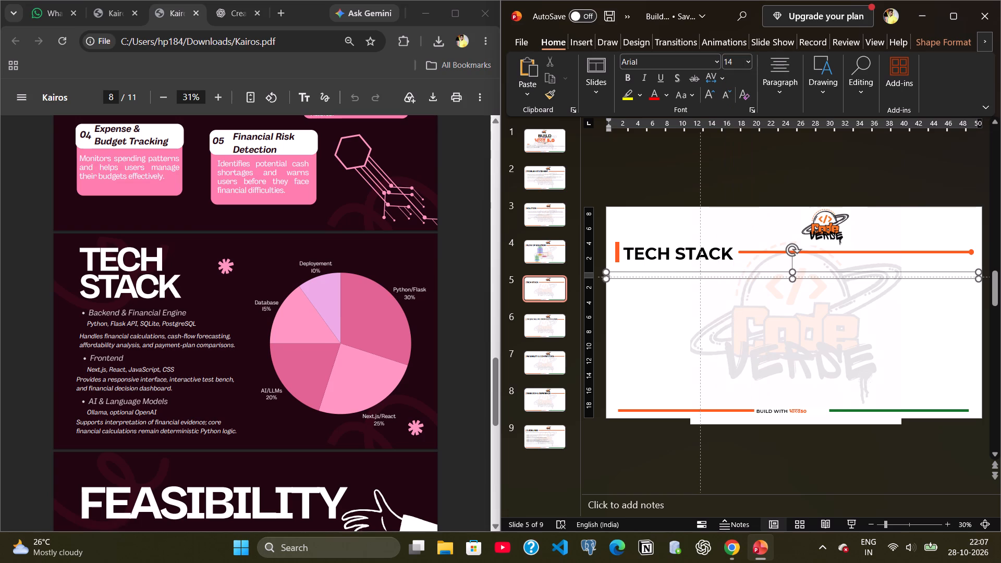
Reposition the text box under the TECH STACK title and resize it so its left edge sits just inside the slide.
left_click_drag(617, 275, 611, 274)
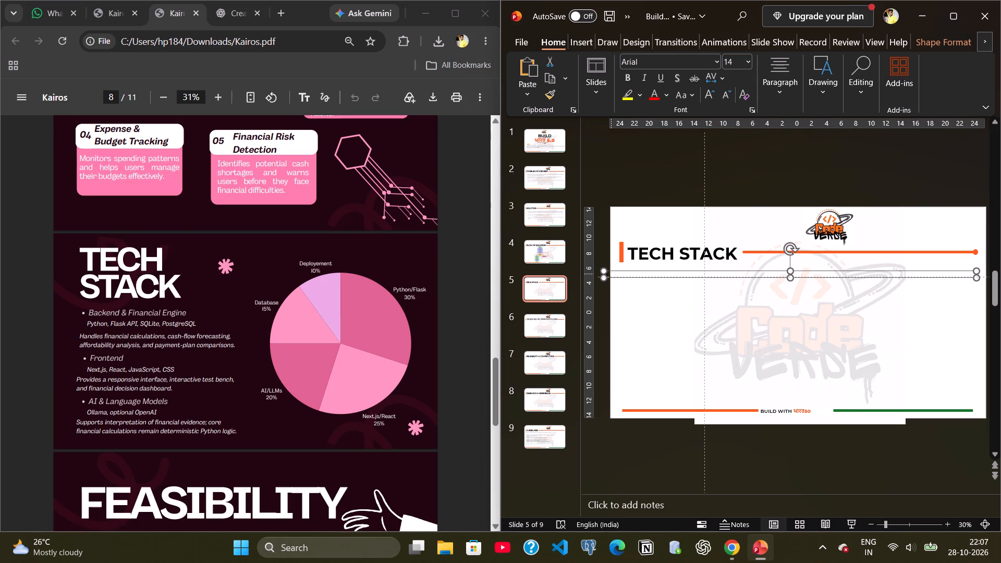
left_click(622, 275)
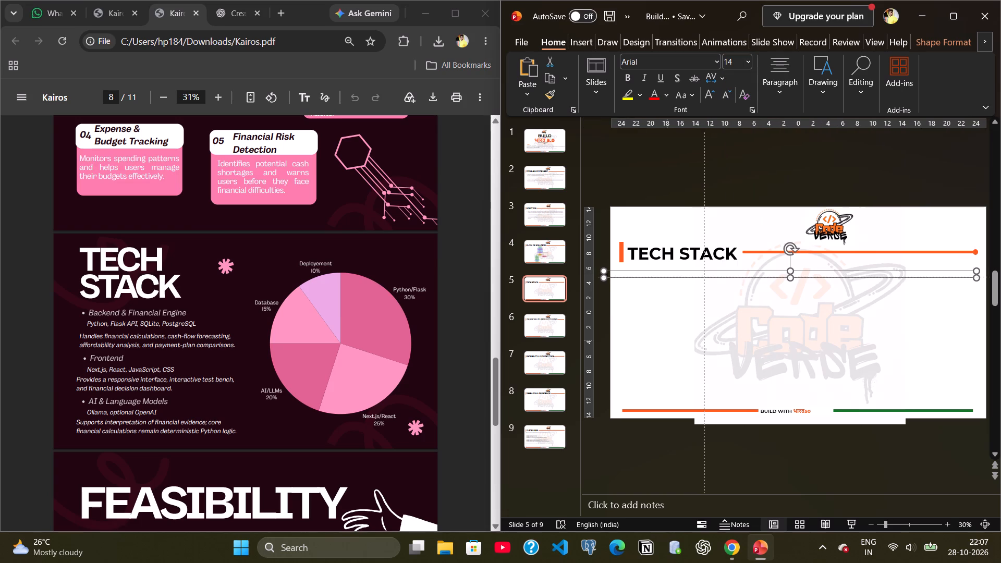
left_click(951, 20)
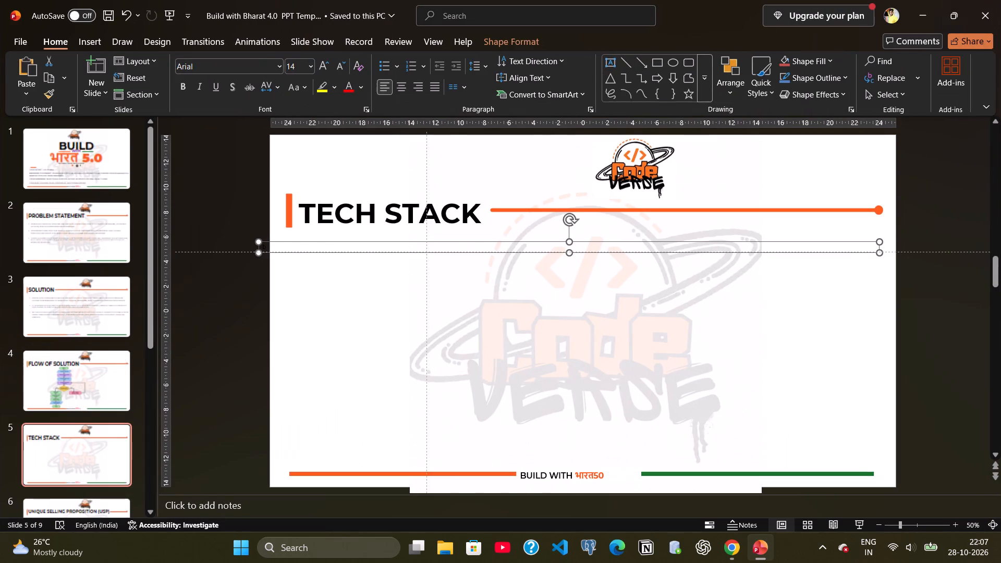
left_click_drag(260, 252, 301, 252)
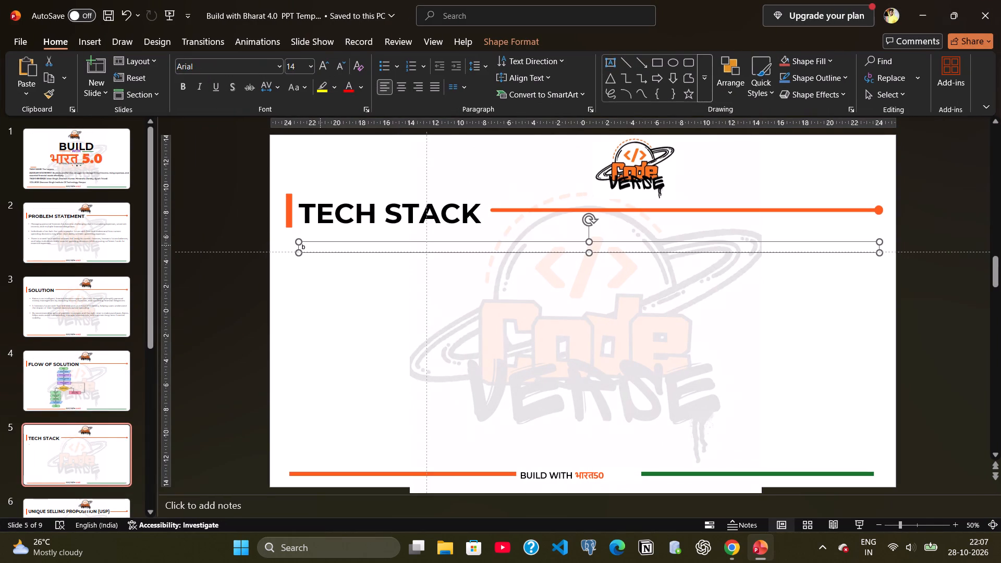
left_click(320, 245)
left_click(306, 244)
left_click_drag(296, 254, 295, 271)
left_click_drag(300, 254, 278, 314)
left_click(300, 249)
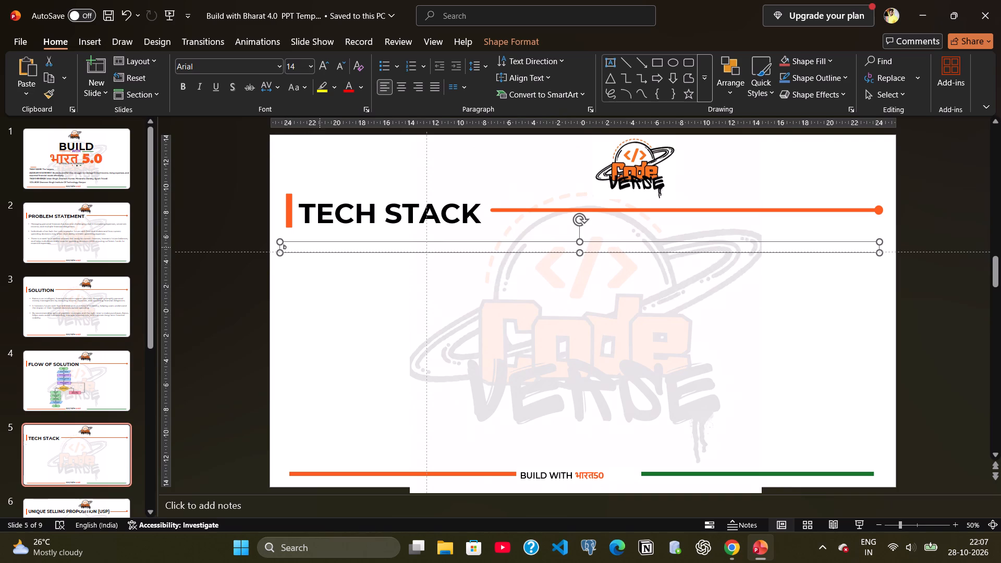
left_click(371, 243)
left_click_drag(580, 253, 584, 289)
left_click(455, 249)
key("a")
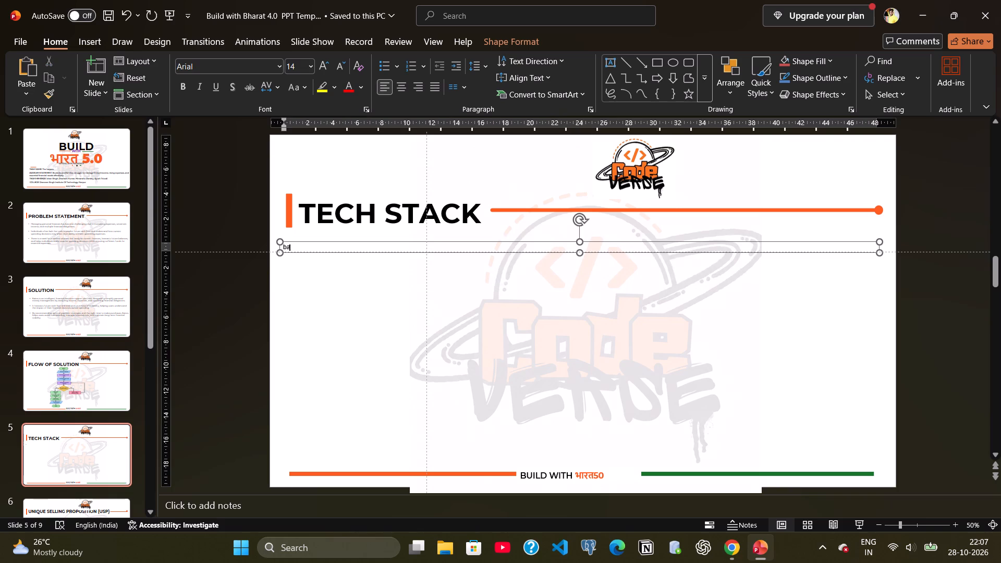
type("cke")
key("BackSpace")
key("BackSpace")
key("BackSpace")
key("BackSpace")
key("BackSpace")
Set the text box's font size to 28 and begin its first line with "Backend and".
left_click(310, 68)
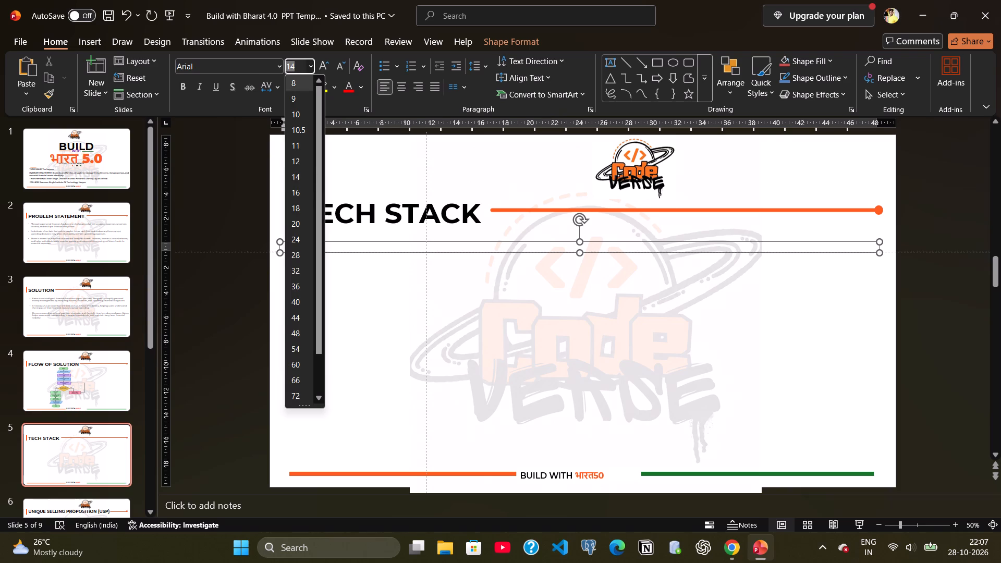
left_click(296, 250)
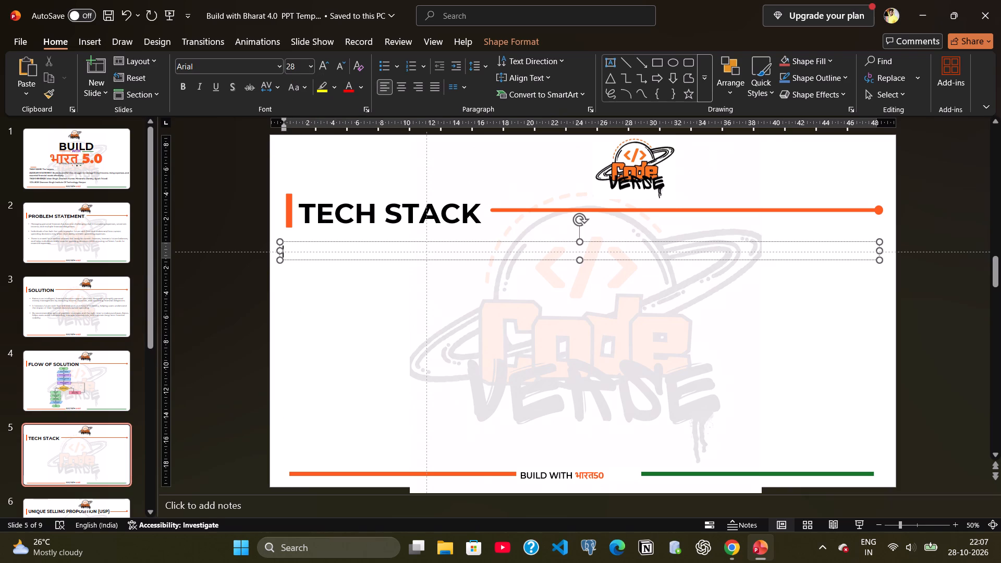
type("Ba")
type("ckend")
key("space")
type("ab")
key("BackSpace")
key("BackSpace")
type("and")
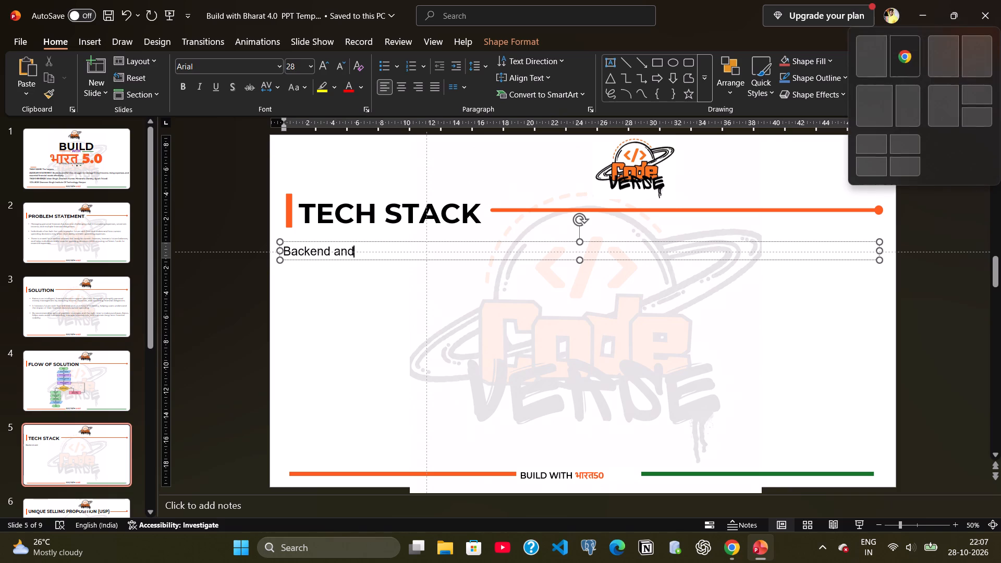
Place the Kairos PDF beside the presentation and complete the line as "Backend and Financial Engine".
left_click(880, 45)
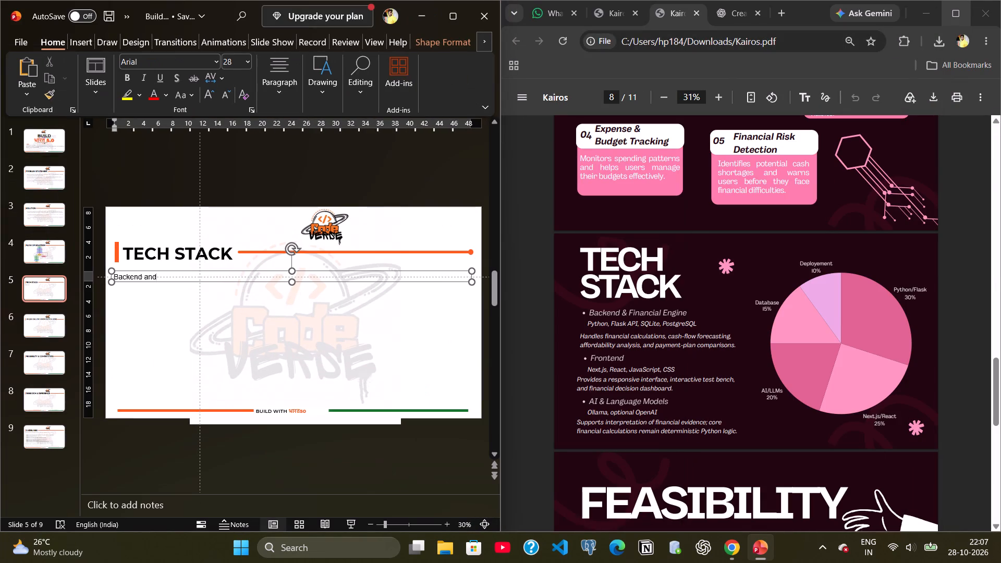
left_click(869, 39)
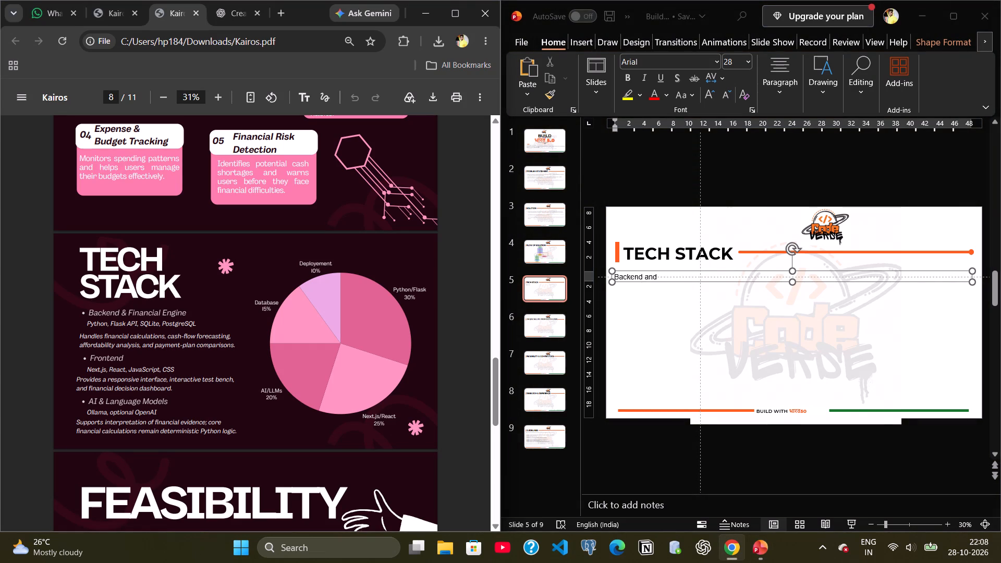
left_click(714, 269)
key("space")
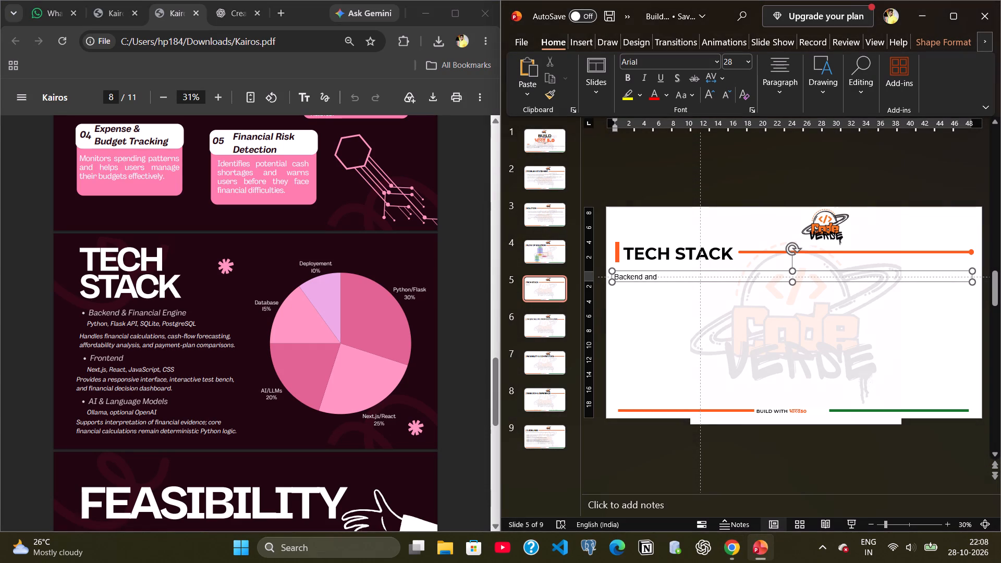
type("Fi")
type("nan")
type("cial")
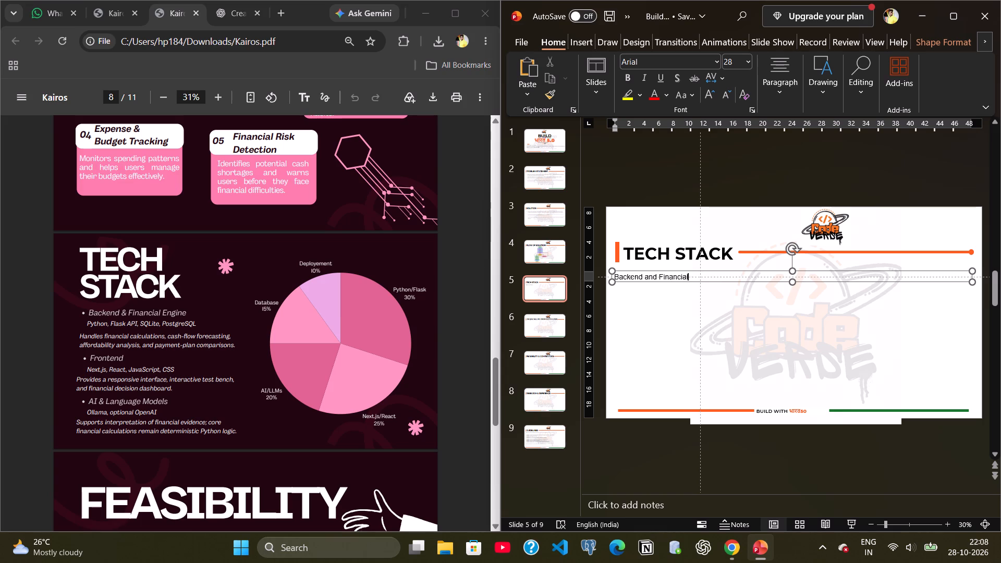
key("space")
type("En")
type("gine")
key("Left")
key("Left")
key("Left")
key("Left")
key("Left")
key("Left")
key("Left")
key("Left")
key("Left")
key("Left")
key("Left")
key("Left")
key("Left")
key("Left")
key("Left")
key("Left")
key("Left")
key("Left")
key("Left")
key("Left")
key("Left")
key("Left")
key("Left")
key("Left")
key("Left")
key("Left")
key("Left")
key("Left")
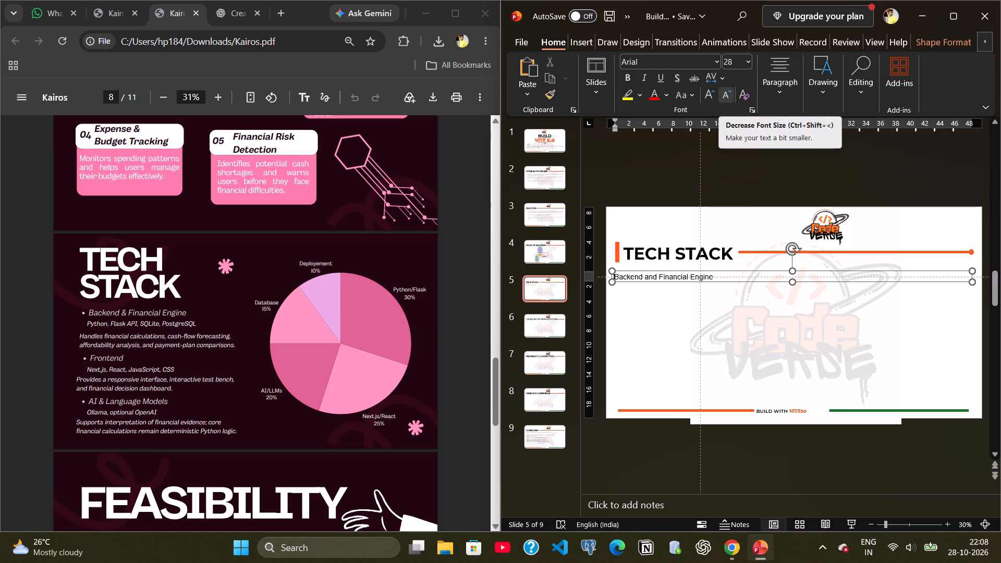
Apply the TECH STACK title's Montserrat font to the "Backend and Financial Engine" text box.
left_click(735, 254)
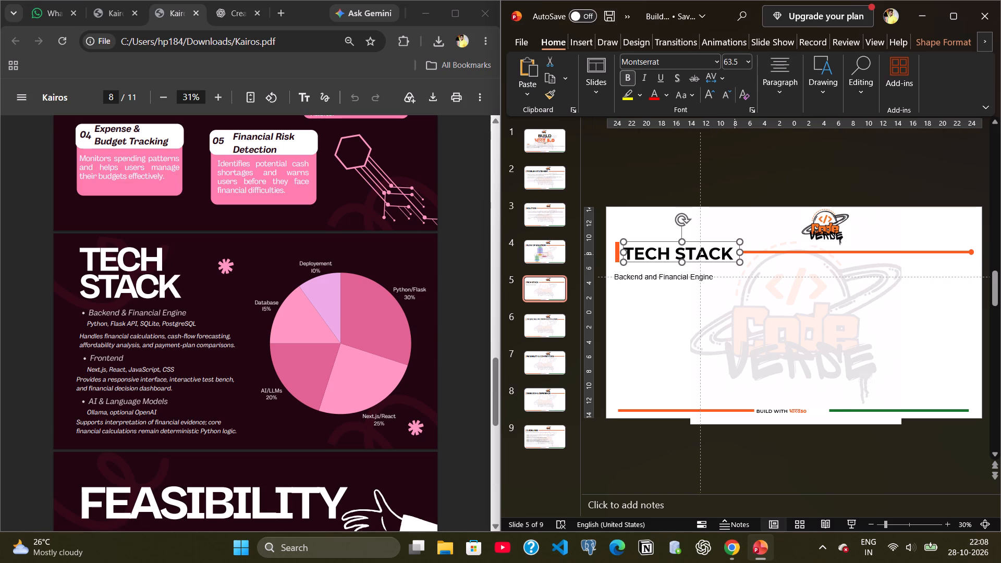
left_click_drag(663, 62, 668, 61)
key("ctrl+c")
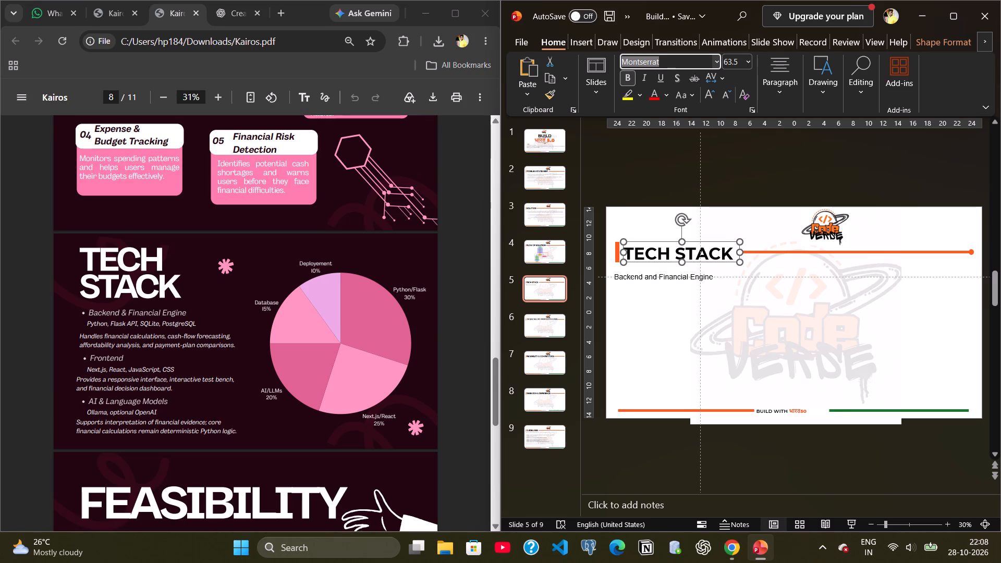
left_click(719, 287)
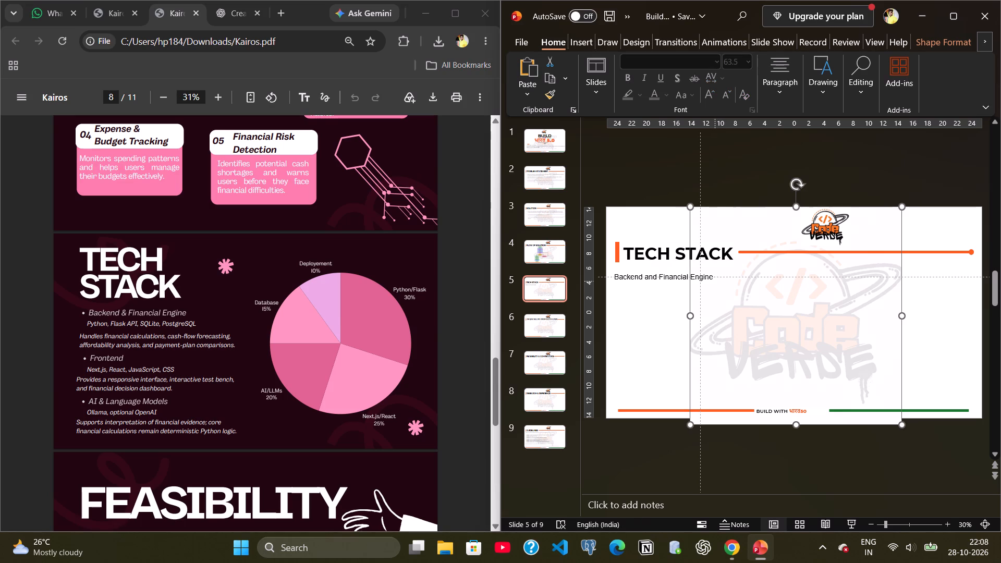
left_click(715, 280)
left_click(717, 274)
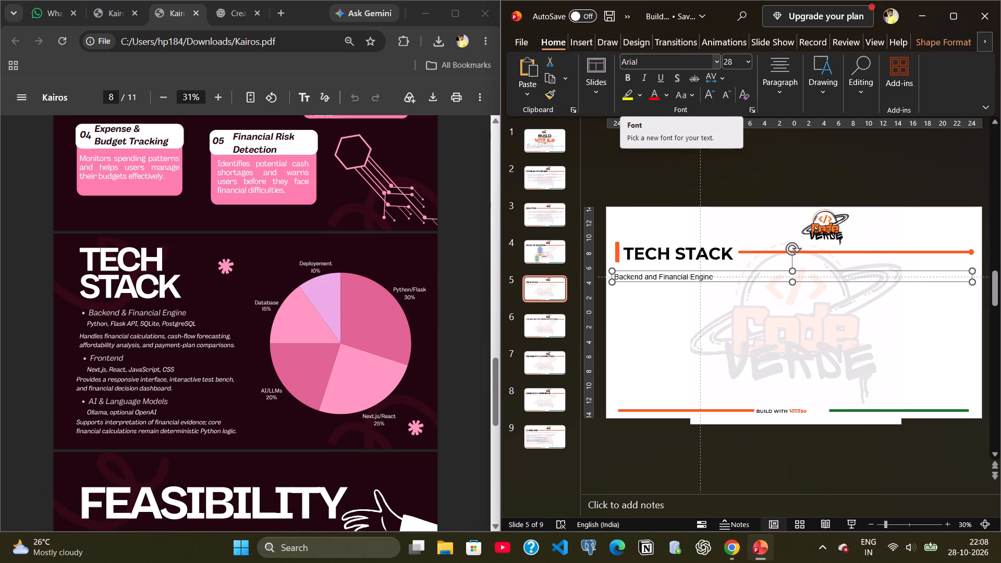
left_click(693, 62)
key("BackSpace")
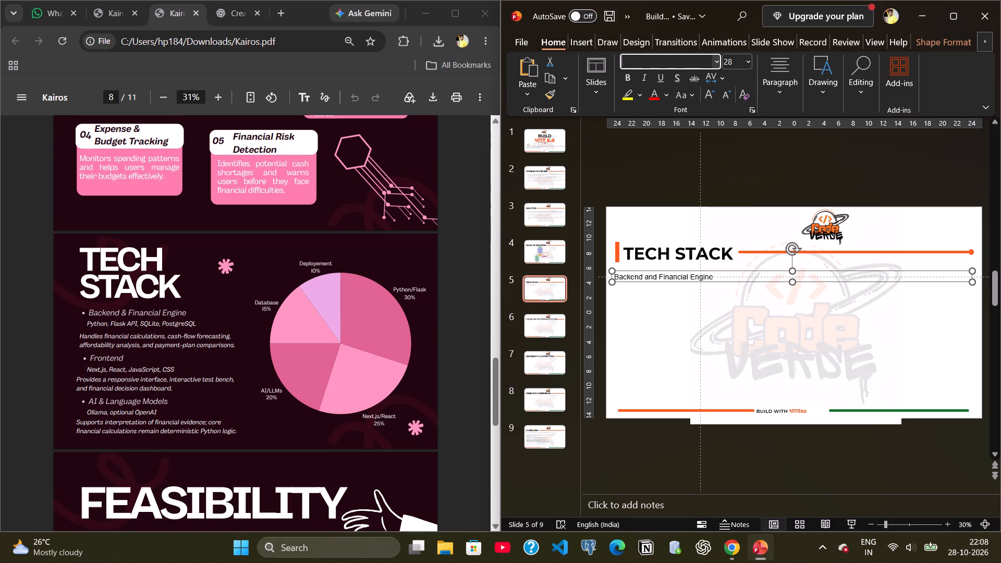
key("ctrl+v")
key("Return")
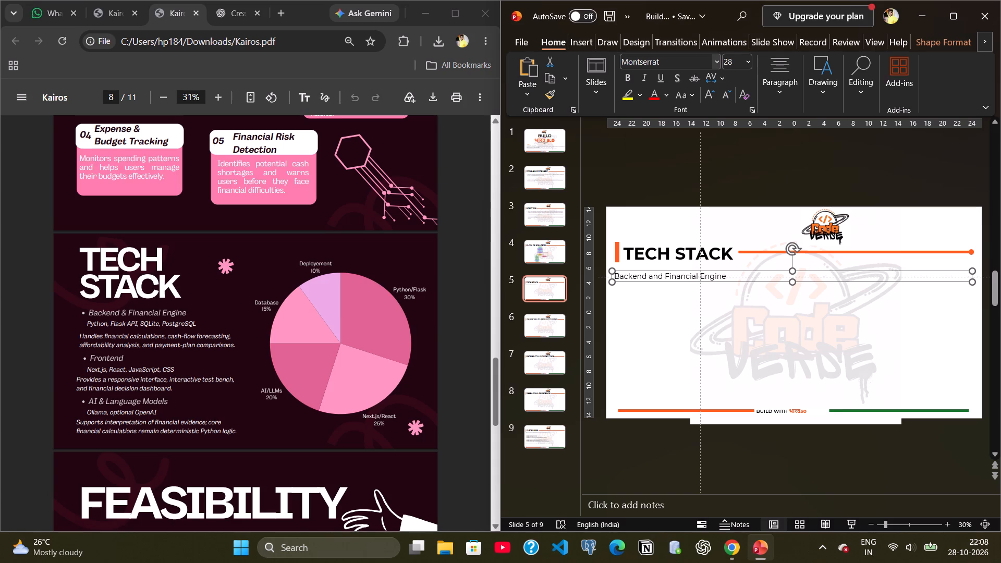
Add a colon and a trailing space after "Backend and Financial Engine".
left_click(743, 276)
key("d")
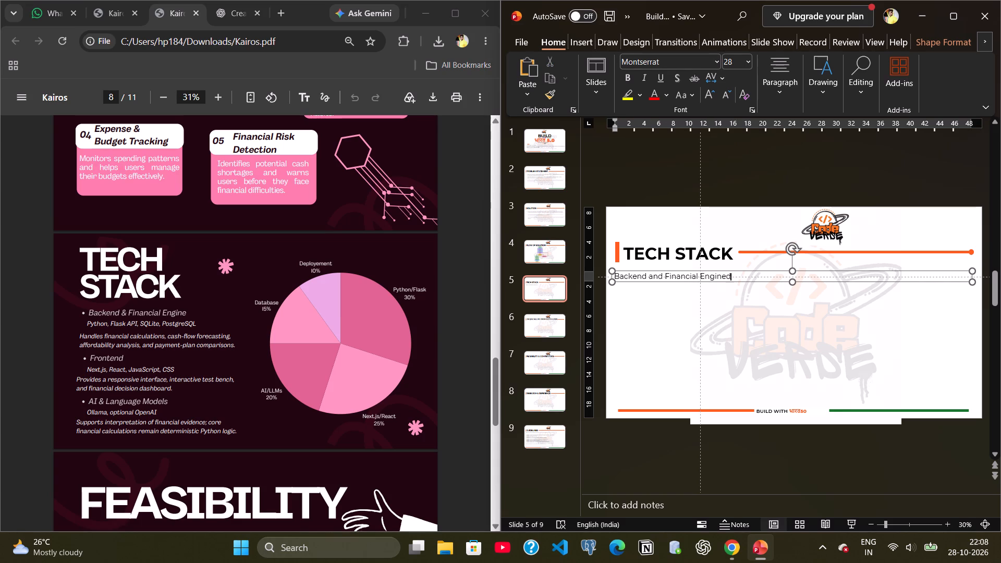
key("BackSpace")
key("shift+colon")
key("space")
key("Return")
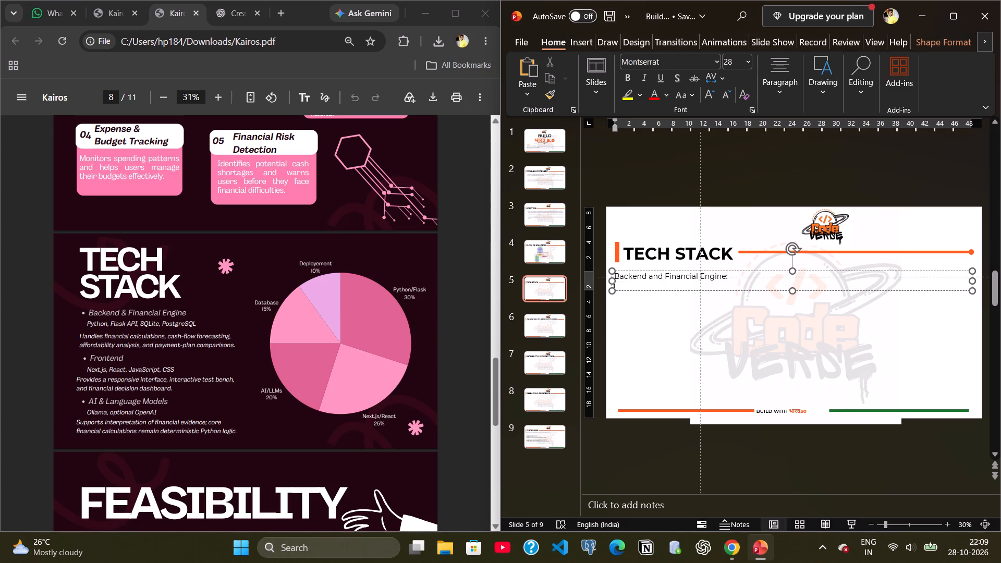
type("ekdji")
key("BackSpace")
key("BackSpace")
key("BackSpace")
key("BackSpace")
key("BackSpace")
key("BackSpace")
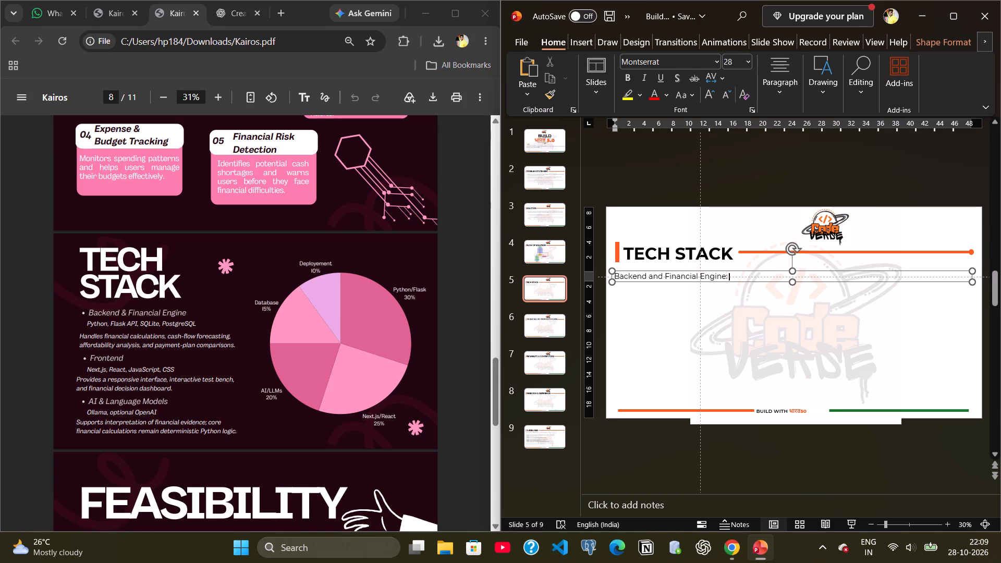
Make the whole "Backend and Financial Engine:" line bold.
left_click(626, 78)
left_click(740, 279)
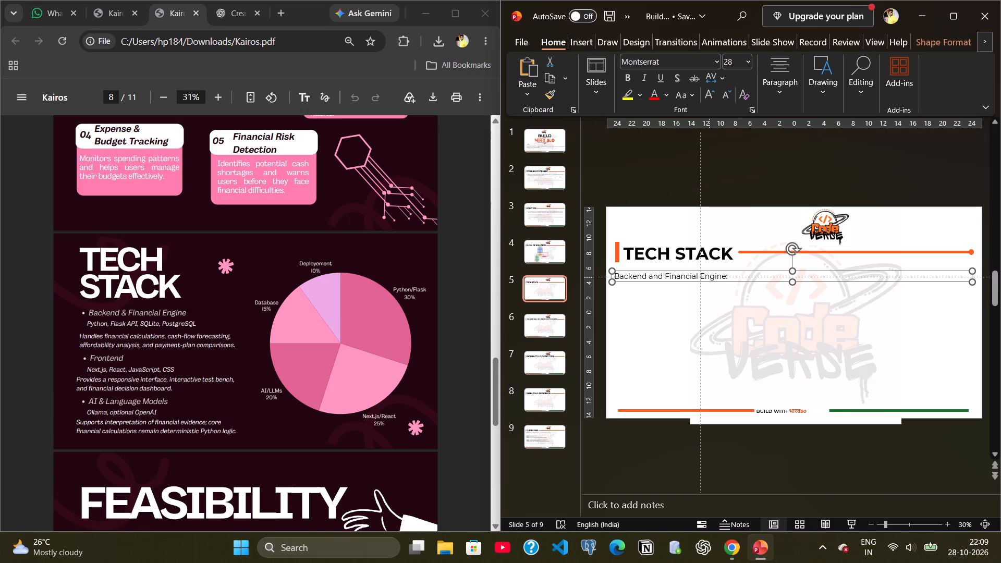
left_click(624, 77)
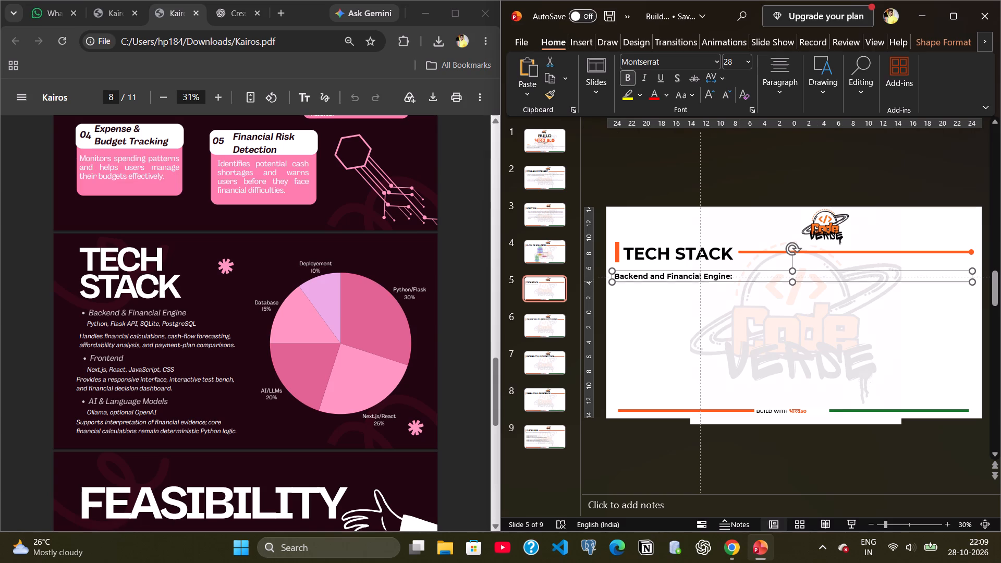
left_click(741, 279)
key("d")
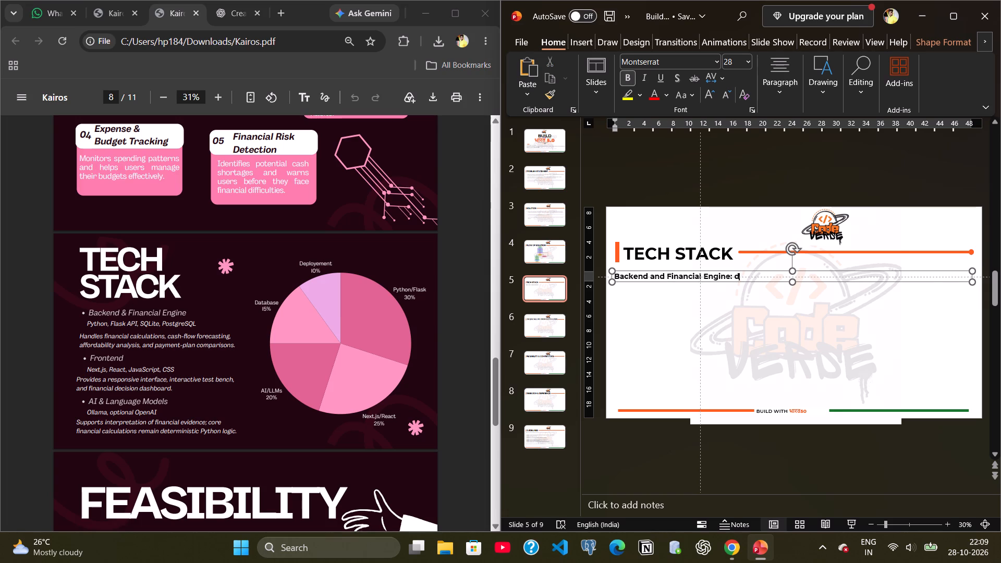
key("BackSpace")
Start a second line indented by two spaces, in non-bold text at size 20, and enter "python,".
key("Return")
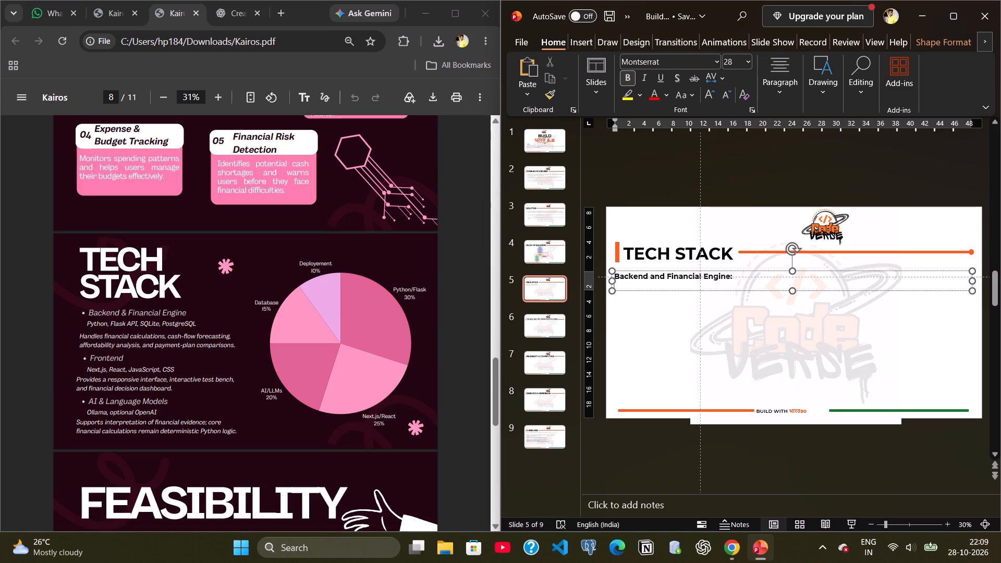
key("space")
key("space")
key("p")
key("BackSpace")
left_click(630, 77)
left_click(750, 66)
left_click(737, 217)
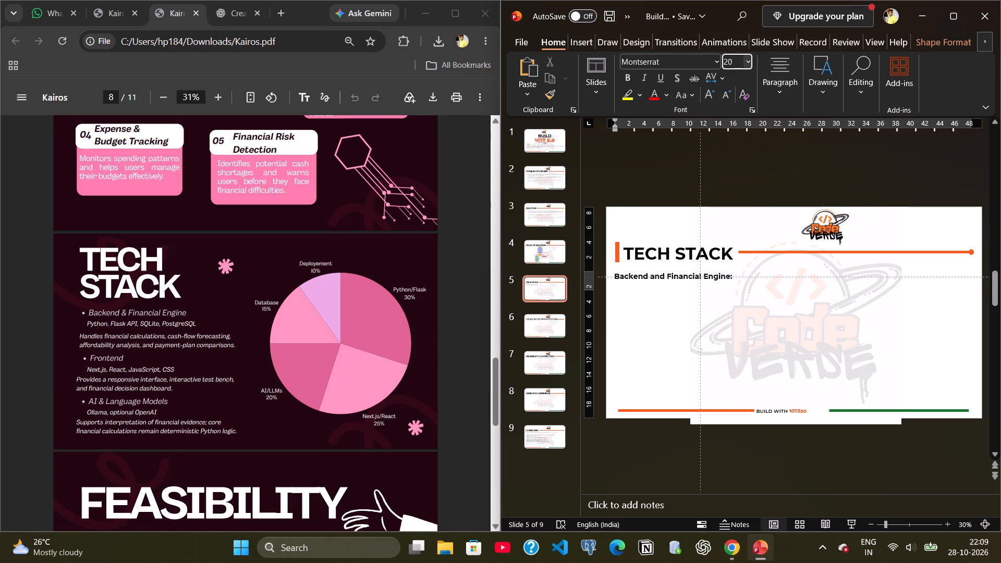
key("p")
type("ython")
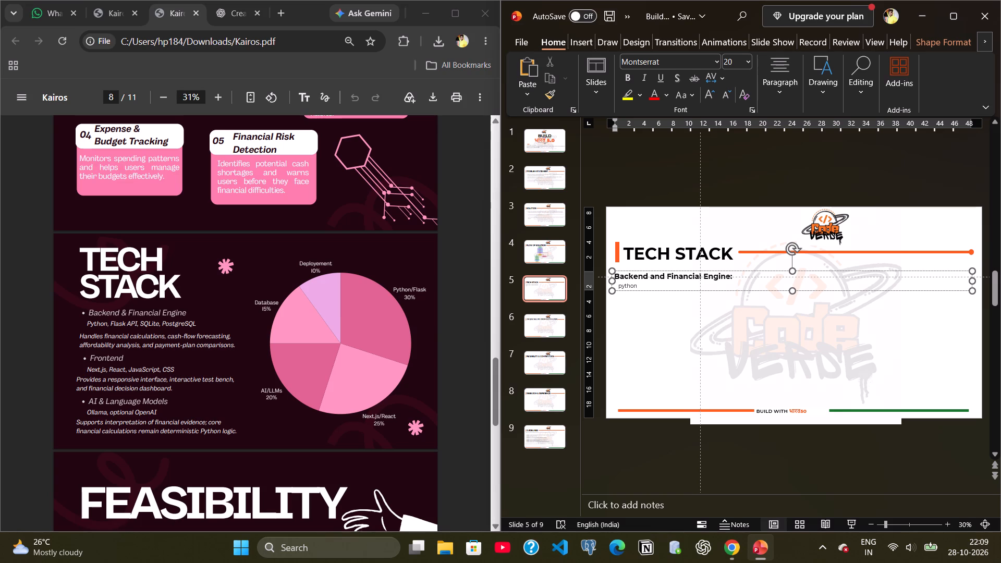
key("comma")
Capitalise the second line's first letter to read "Python," and begin the following entry with "F".
key("Left")
key("Left")
key("Left")
key("Left")
key("Left")
key("Left")
key("BackSpace")
key("shift+p")
key("Right")
key("Right")
key("Right")
key("Right")
key("Right")
key("Right")
key("shift+f")
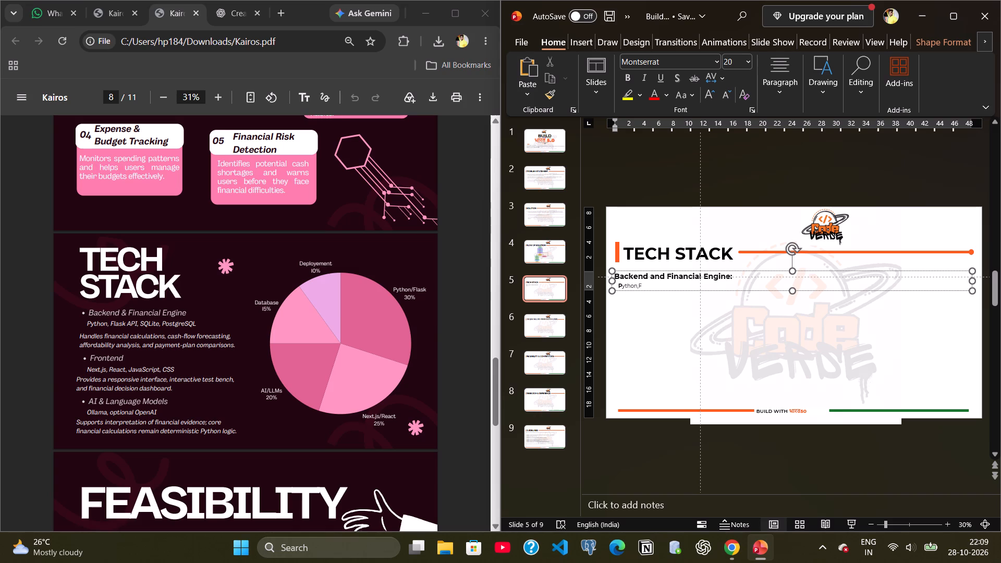
Re-enter the "P" of "Python" in the second line with a space before it, and make that letter non-bold.
key("Left")
key("Left")
key("Left")
key("Left")
key("Left")
key("Left")
key("Left")
key("BackSpace")
key("space")
key("shift+p")
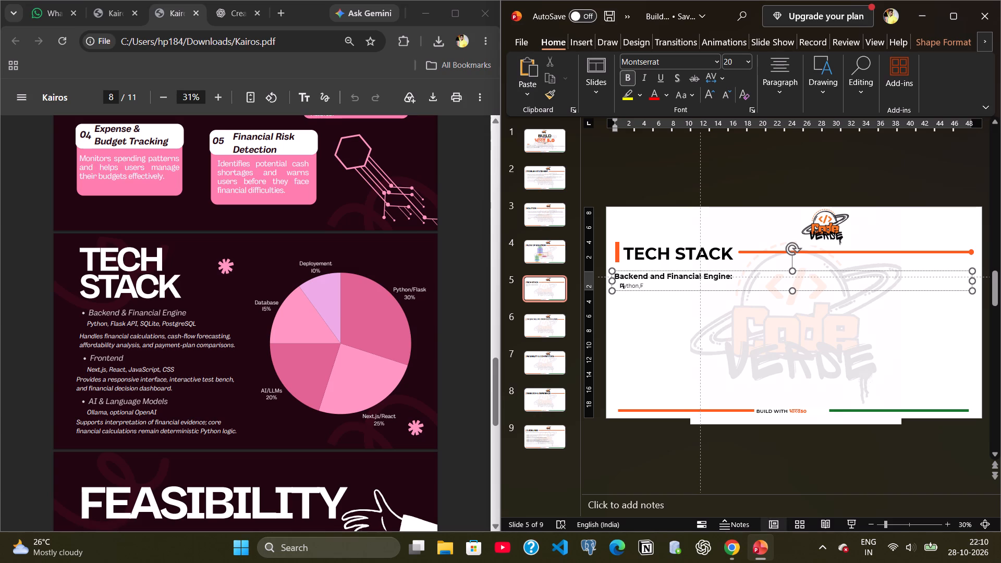
left_click(625, 81)
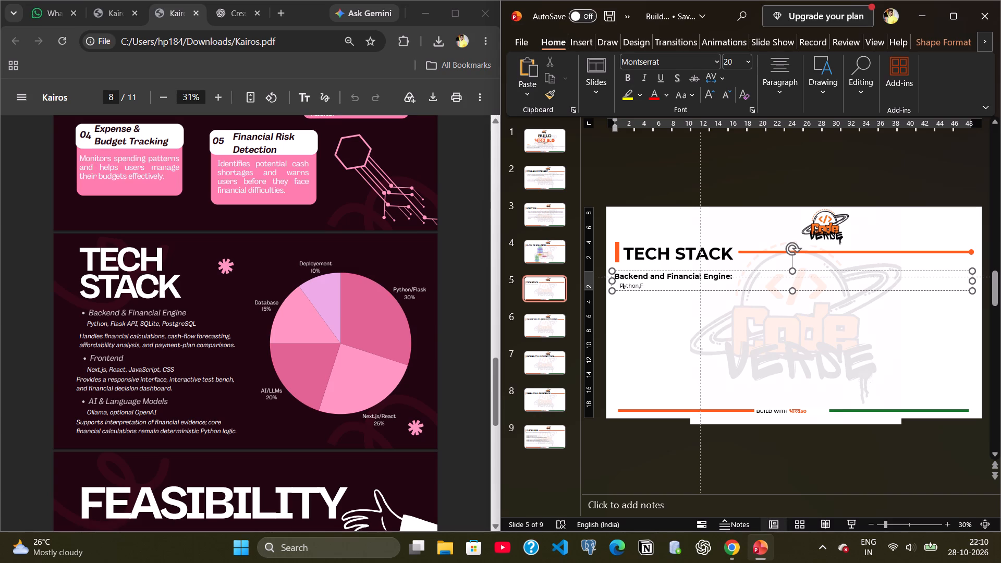
Add a space after "Python," and complete the second line to read "Python, Flask API, SQLite, PostgreSQL".
left_click(657, 281)
key("Left")
key("space")
key("Right")
type("lask")
key("comma")
key("BackSpace")
key("space")
type("API")
type(", SQ")
type("Lite")
type(", Post")
type("gre")
type("SQL")
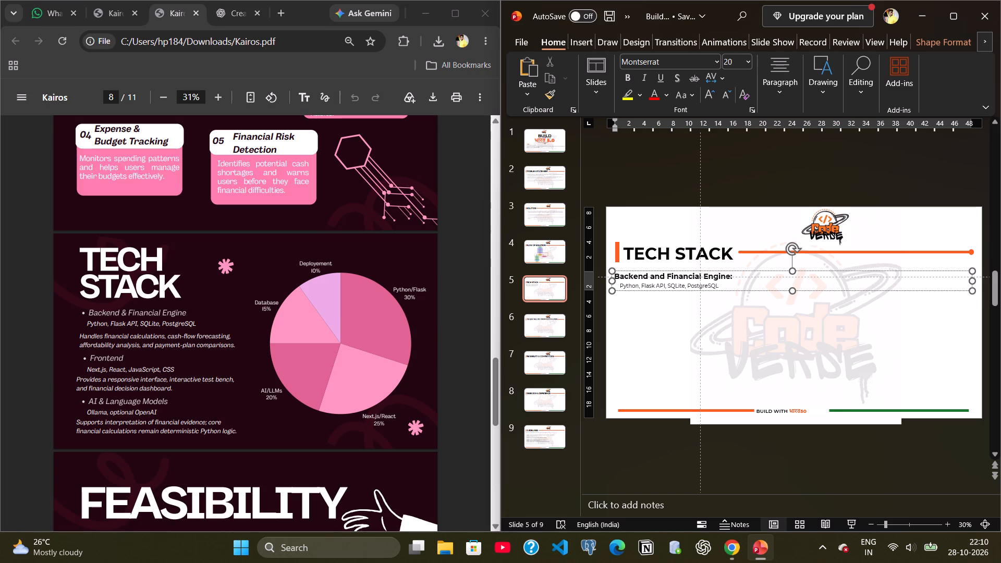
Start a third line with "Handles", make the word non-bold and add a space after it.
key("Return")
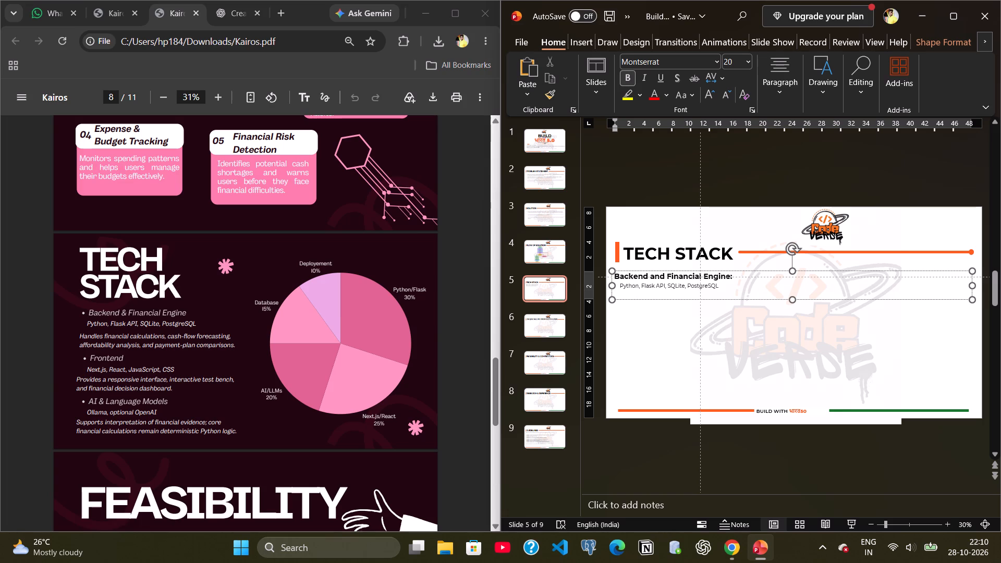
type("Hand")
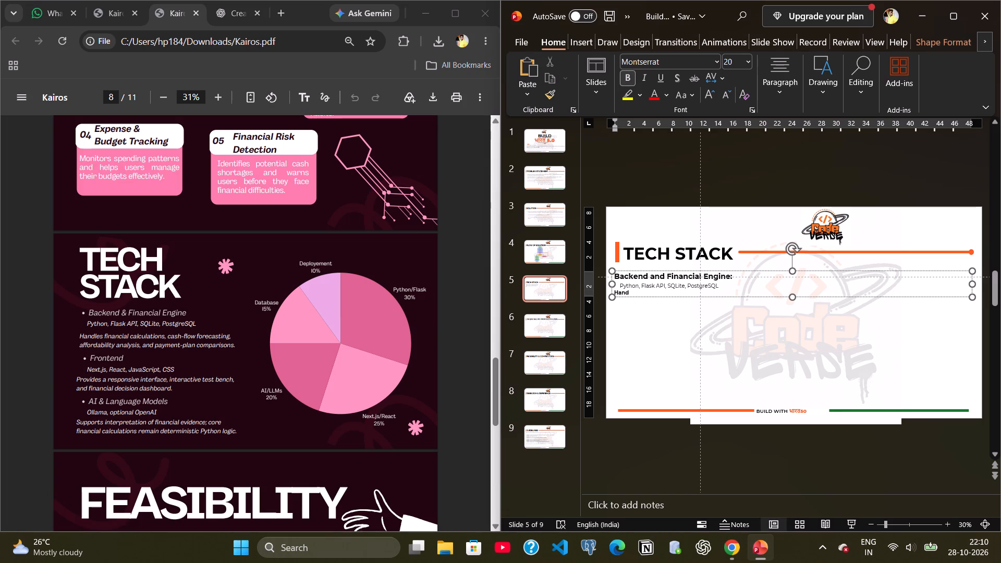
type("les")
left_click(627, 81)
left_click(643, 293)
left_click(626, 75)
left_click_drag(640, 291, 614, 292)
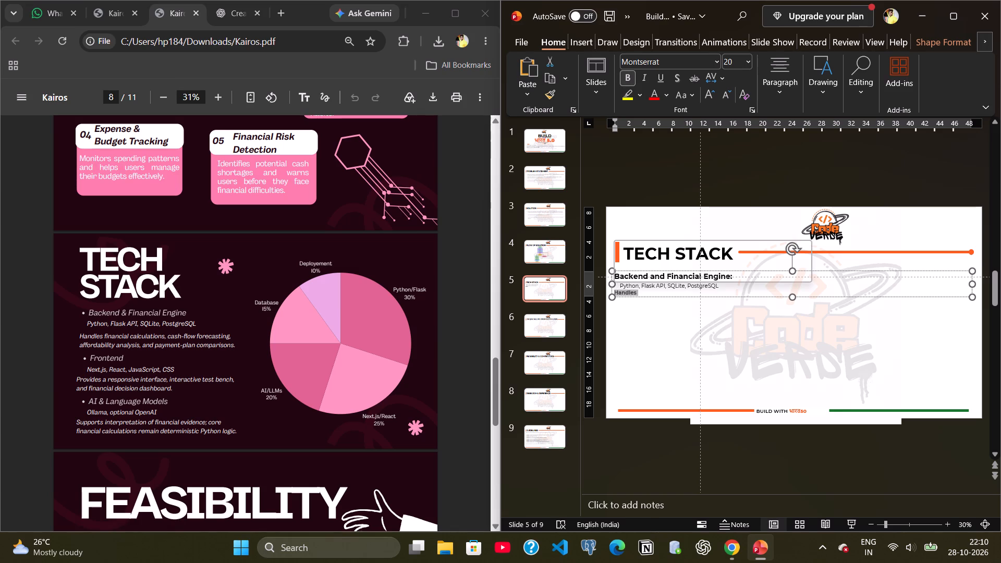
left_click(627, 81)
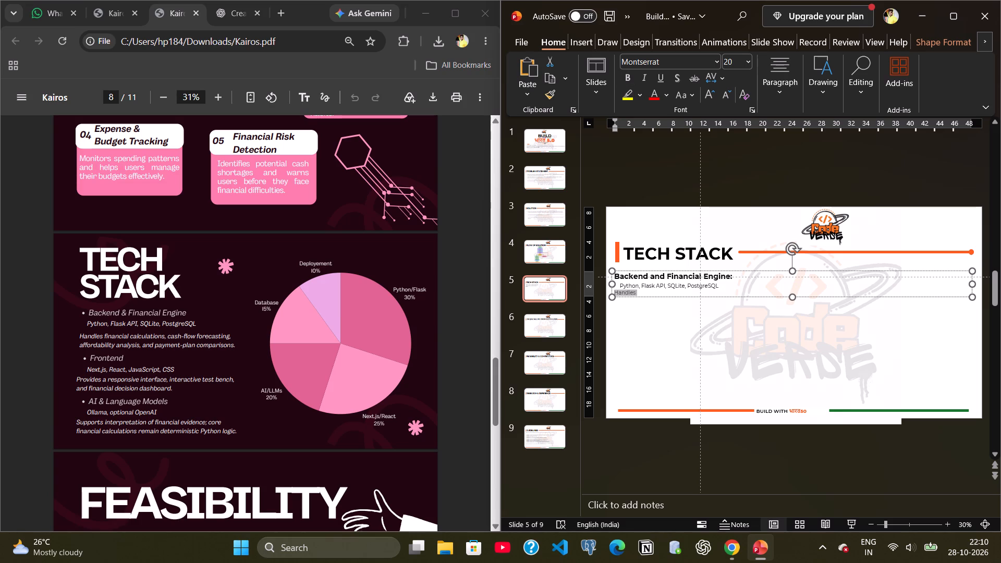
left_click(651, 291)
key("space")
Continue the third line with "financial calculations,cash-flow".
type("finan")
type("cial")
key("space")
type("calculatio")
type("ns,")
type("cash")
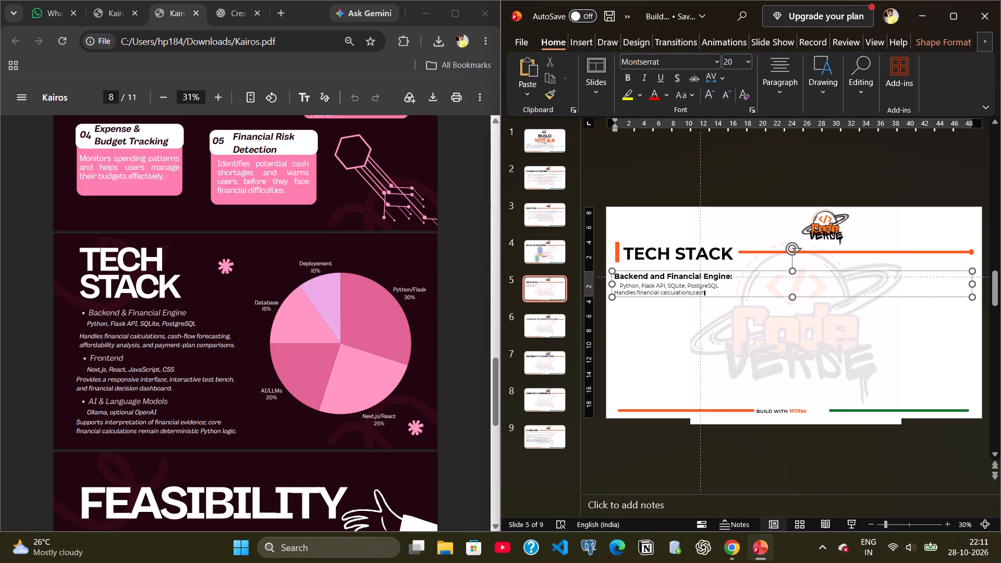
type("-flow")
In the Kairos PDF, copy the Backend & Financial Engine description from "Handles financial calculations" through "payment-plan comparisons.".
left_click_drag(80, 335, 241, 348)
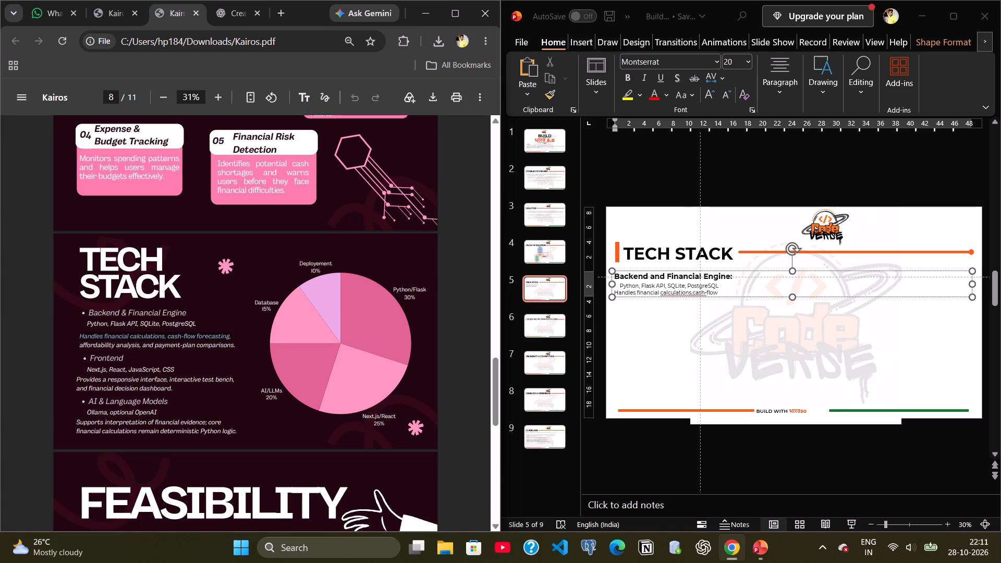
left_click_drag(241, 348, 248, 344)
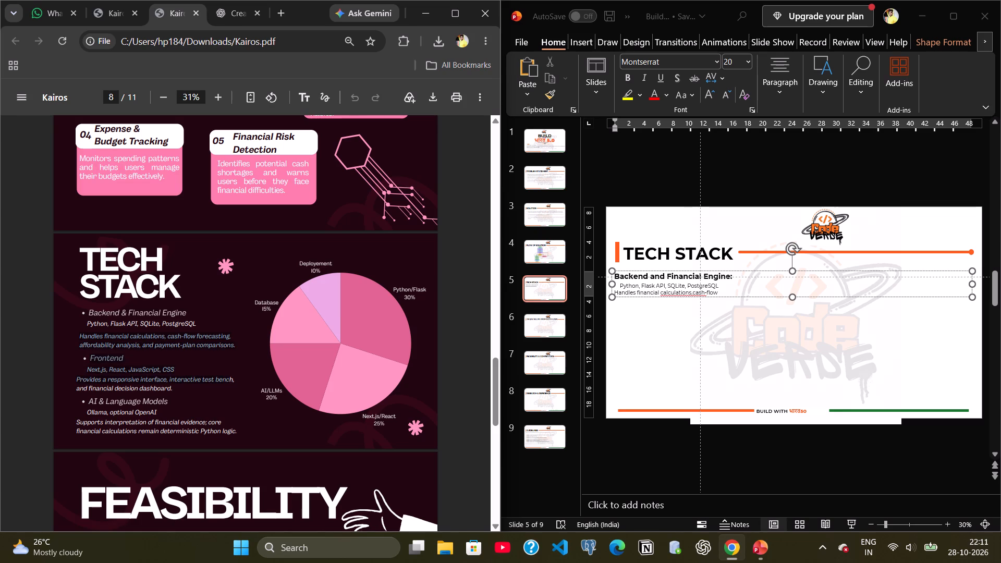
left_click_drag(248, 344, 242, 338)
left_click(242, 338)
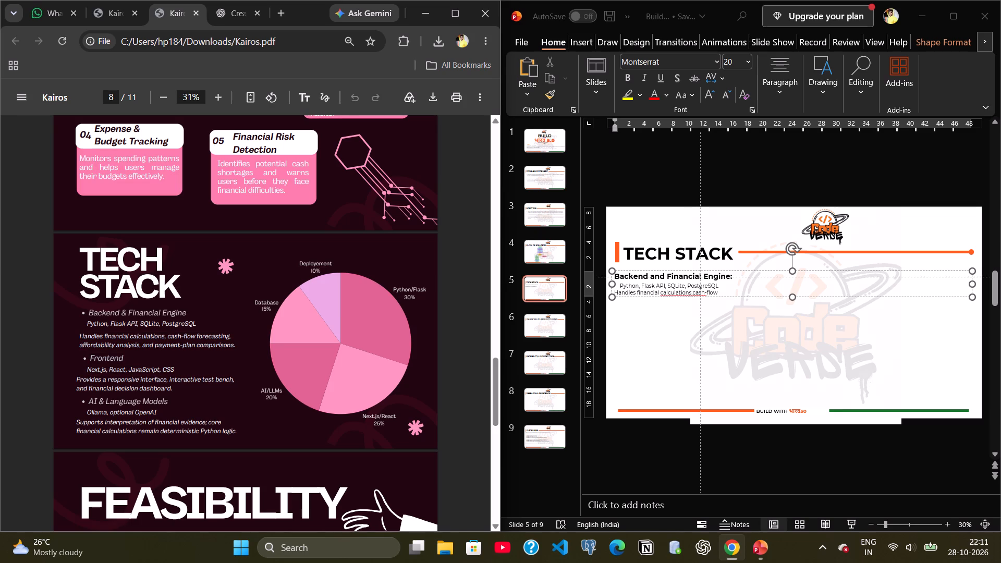
left_click_drag(235, 345, 92, 335)
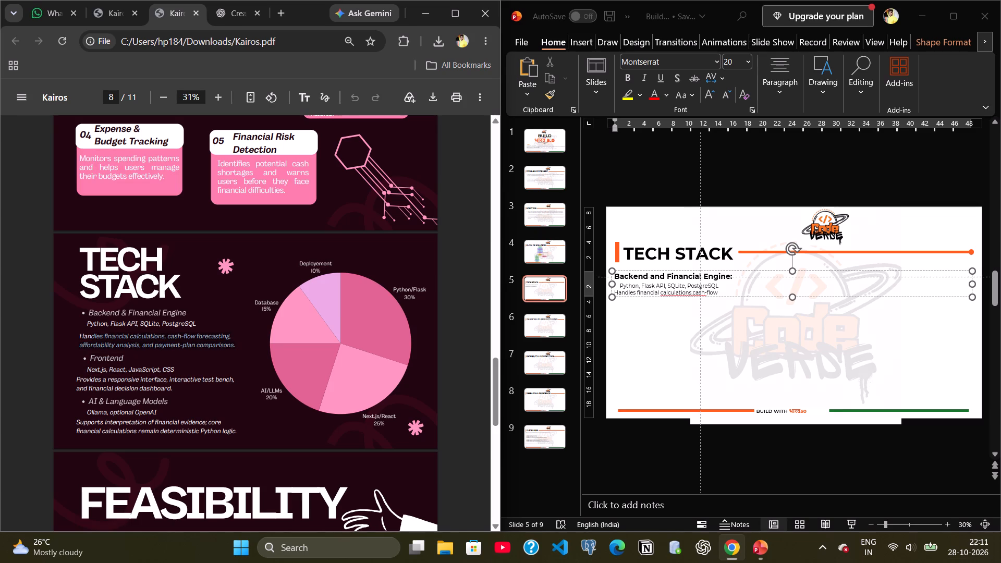
left_click_drag(92, 335, 78, 336)
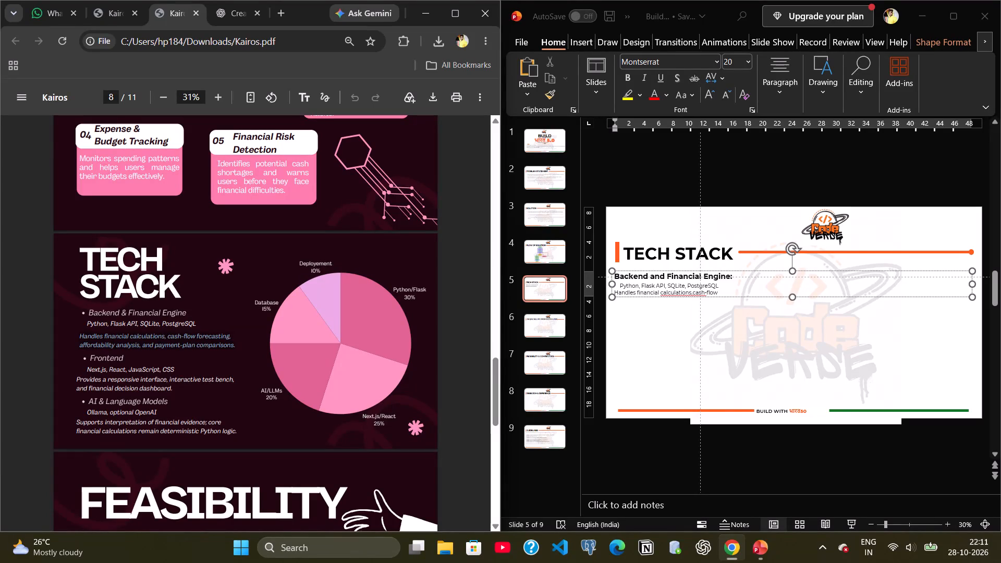
key("ctrl+c")
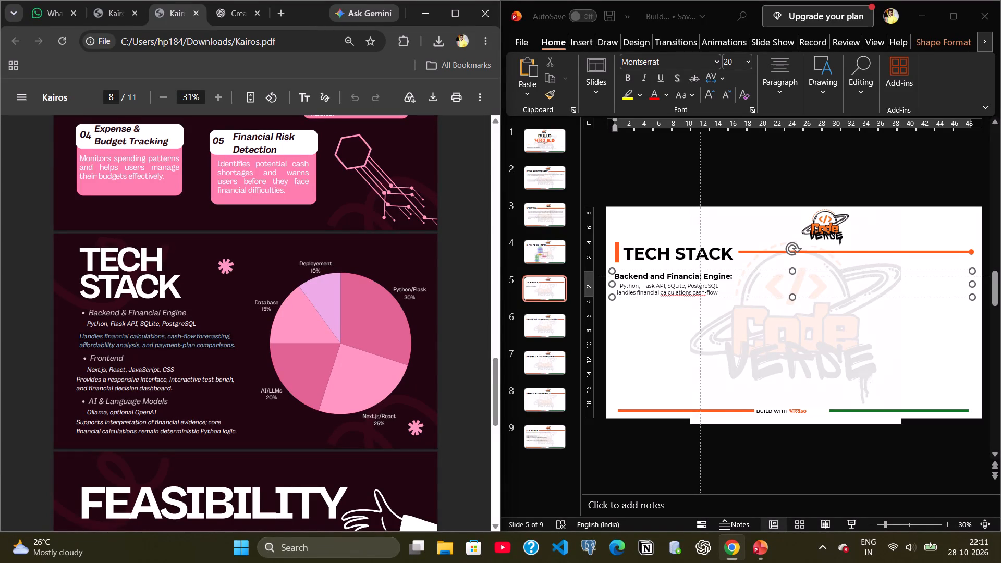
Back in PowerPoint, replace the manually entered third line with the description copied from the PDF.
left_click(723, 287)
left_click_drag(721, 291, 699, 292)
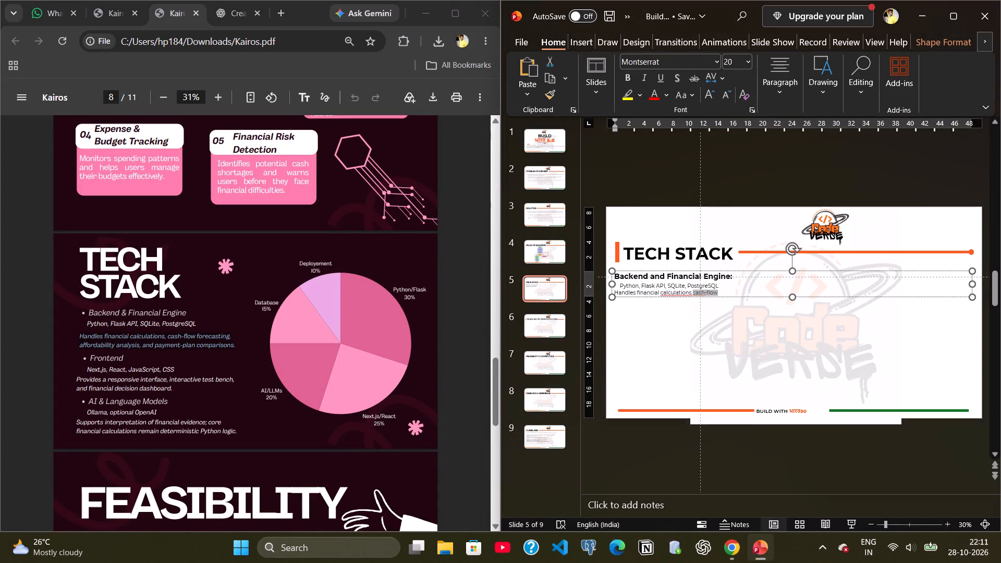
left_click_drag(699, 292, 620, 295)
key("BackSpace")
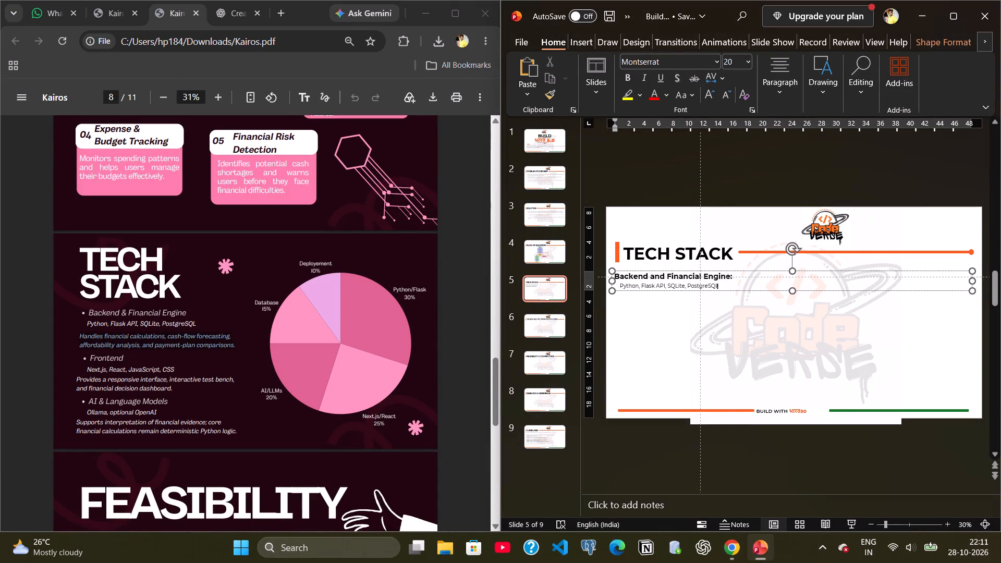
key("Return")
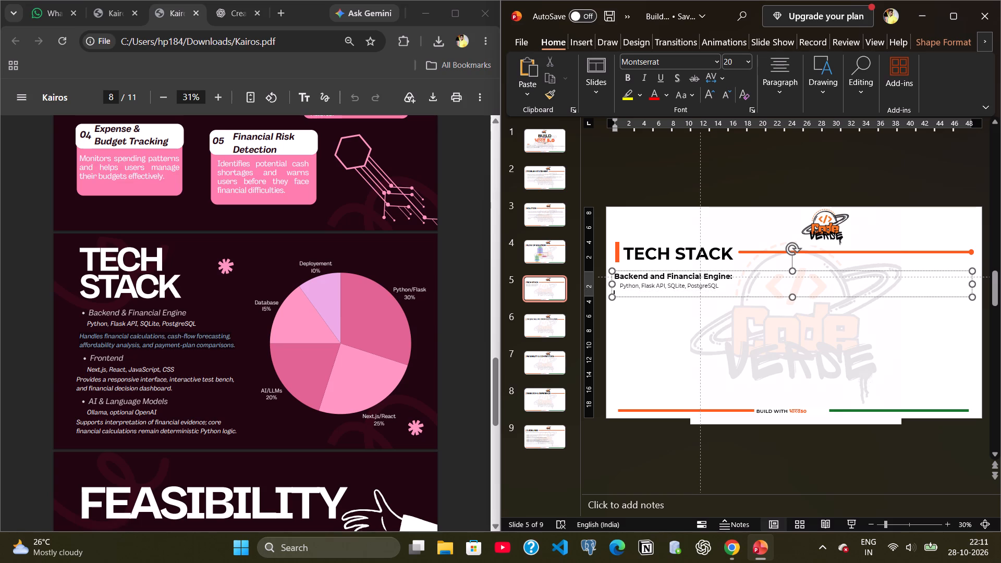
key("ctrl+v")
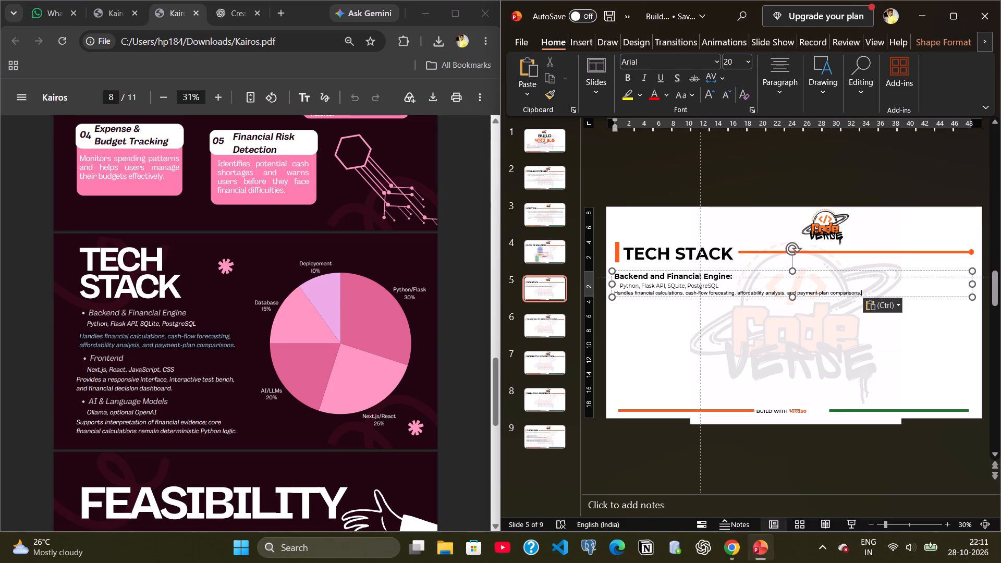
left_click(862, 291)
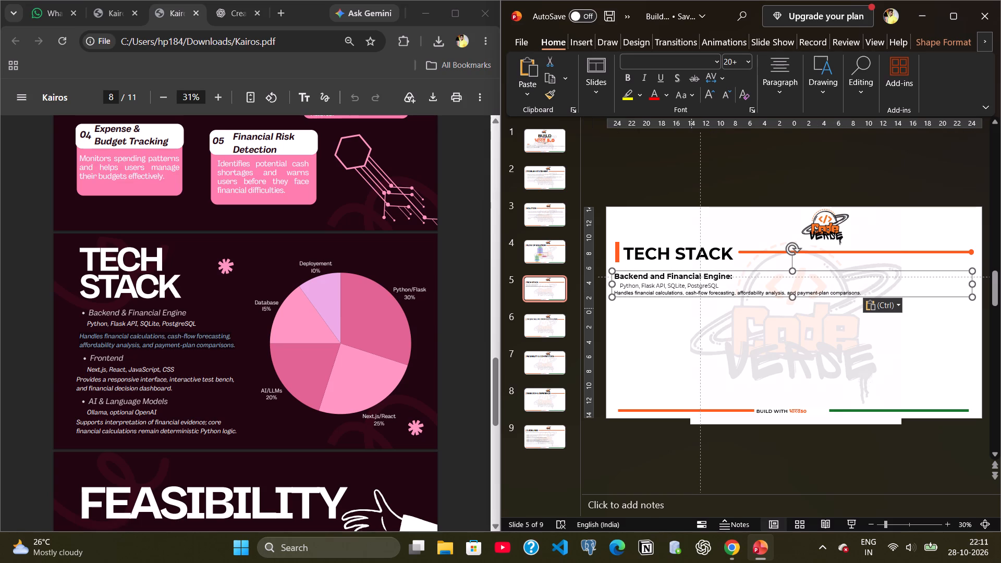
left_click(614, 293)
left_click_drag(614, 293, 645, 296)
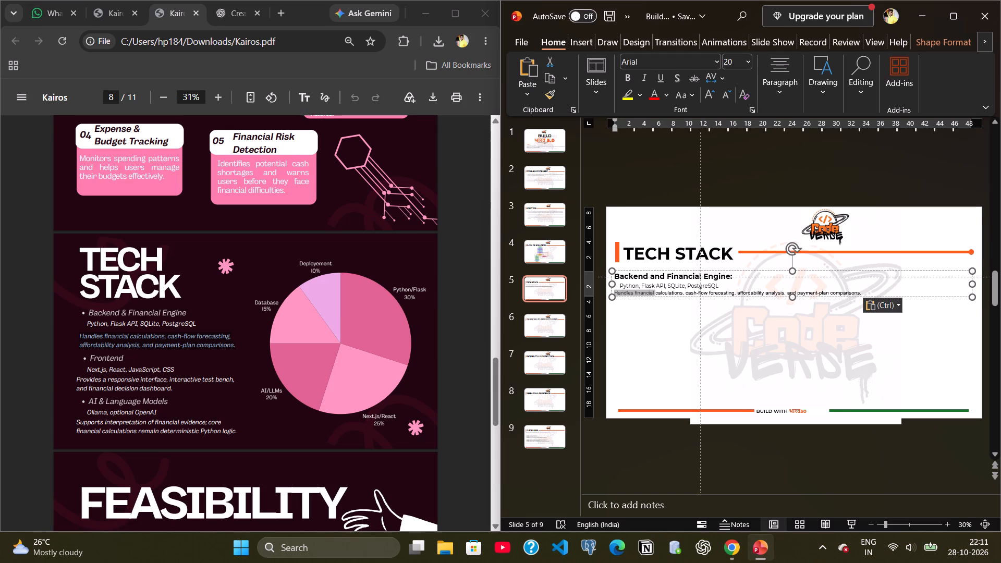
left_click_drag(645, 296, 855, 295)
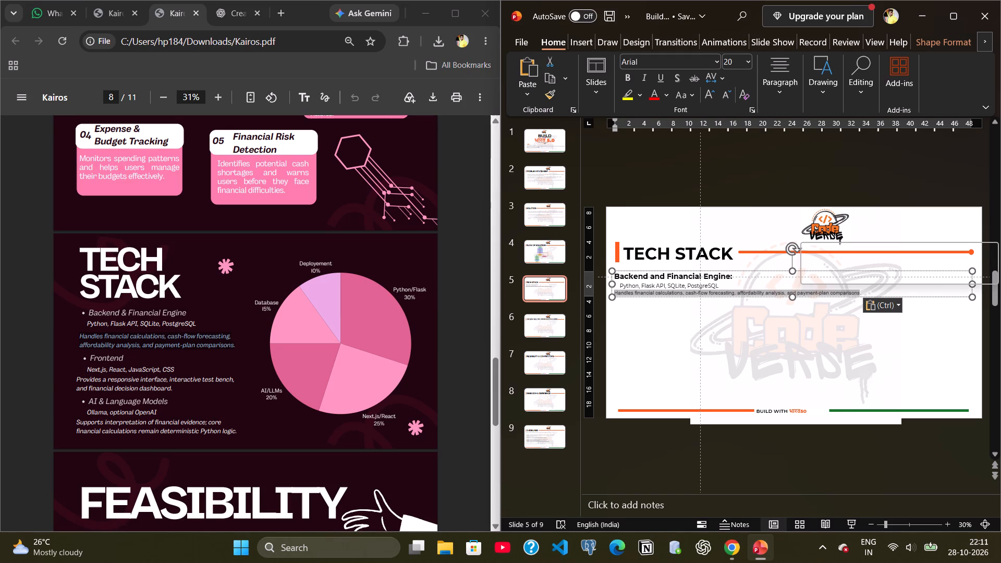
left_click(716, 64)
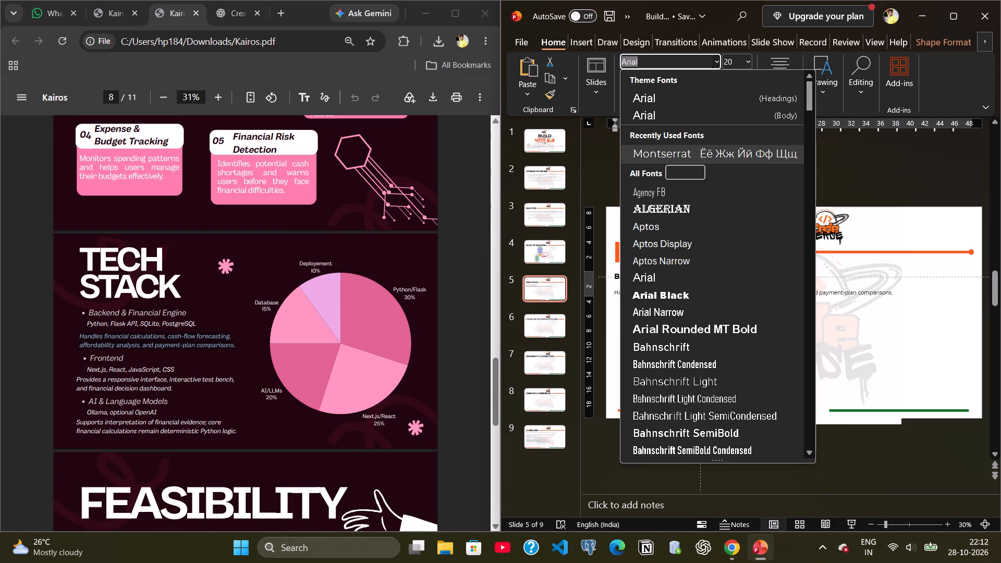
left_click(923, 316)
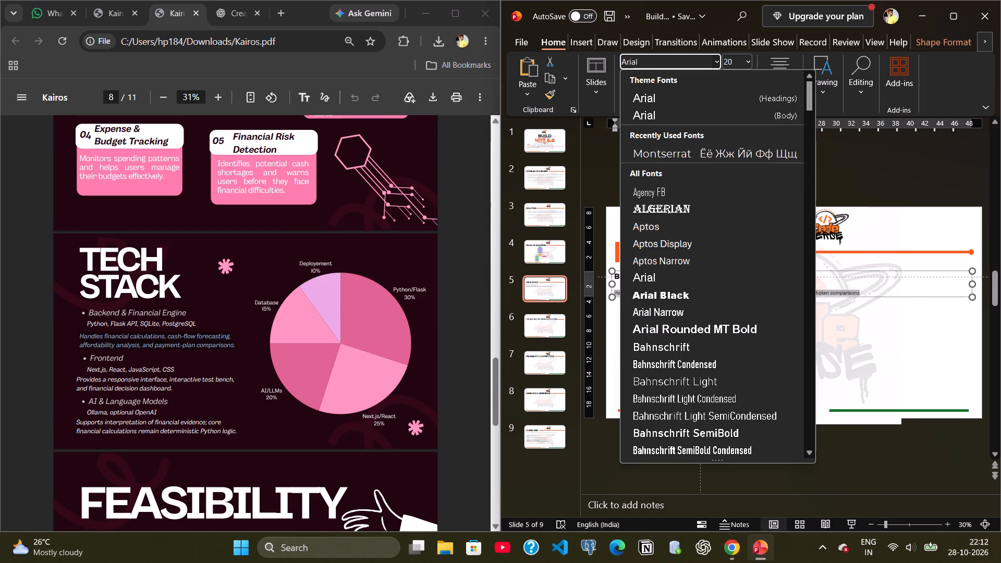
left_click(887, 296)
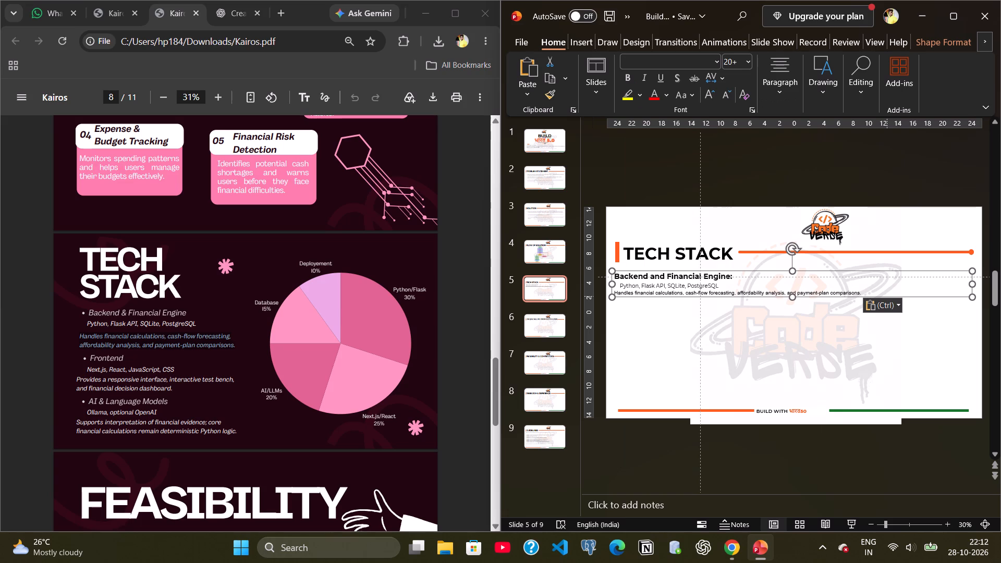
Copy the font name Montserrat from the "Python, Flask API, SQLite, PostgreSQL" line.
left_click(721, 281)
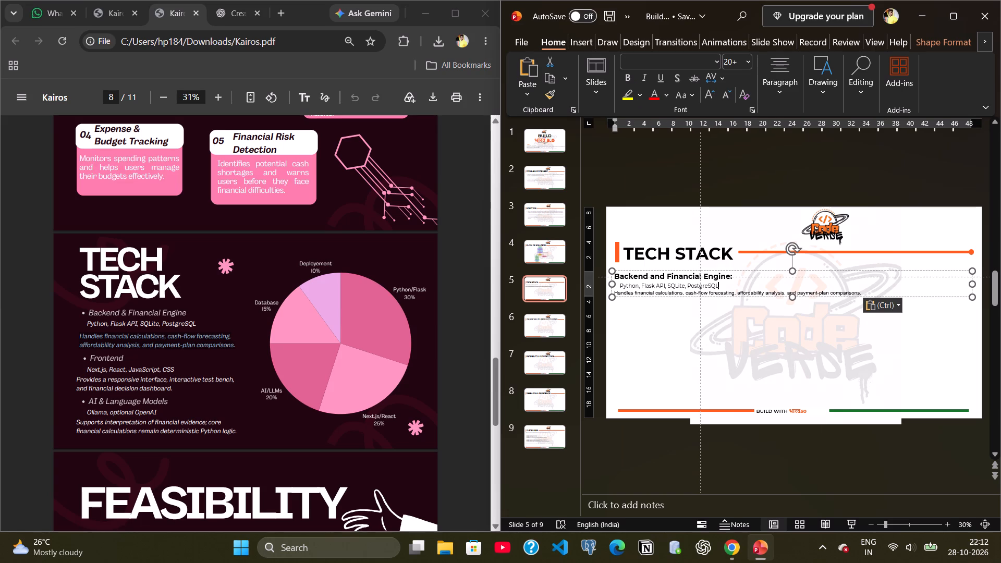
left_click(673, 53)
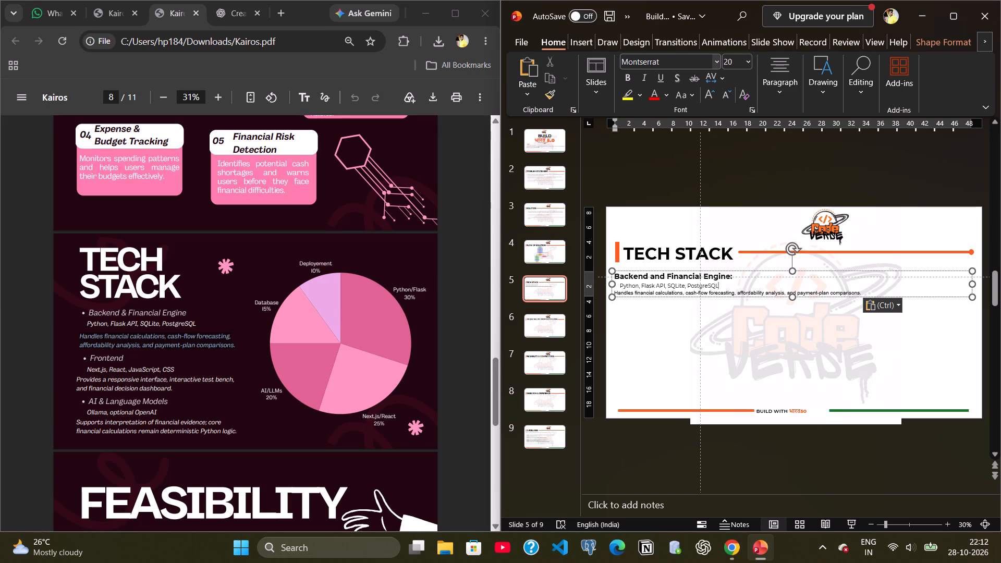
left_click(667, 59)
key("ctrl+c")
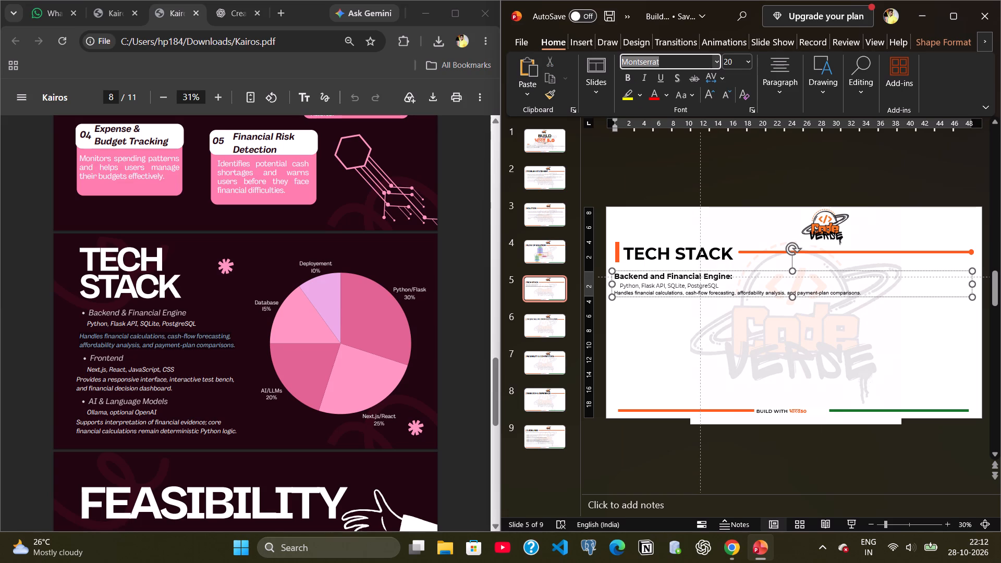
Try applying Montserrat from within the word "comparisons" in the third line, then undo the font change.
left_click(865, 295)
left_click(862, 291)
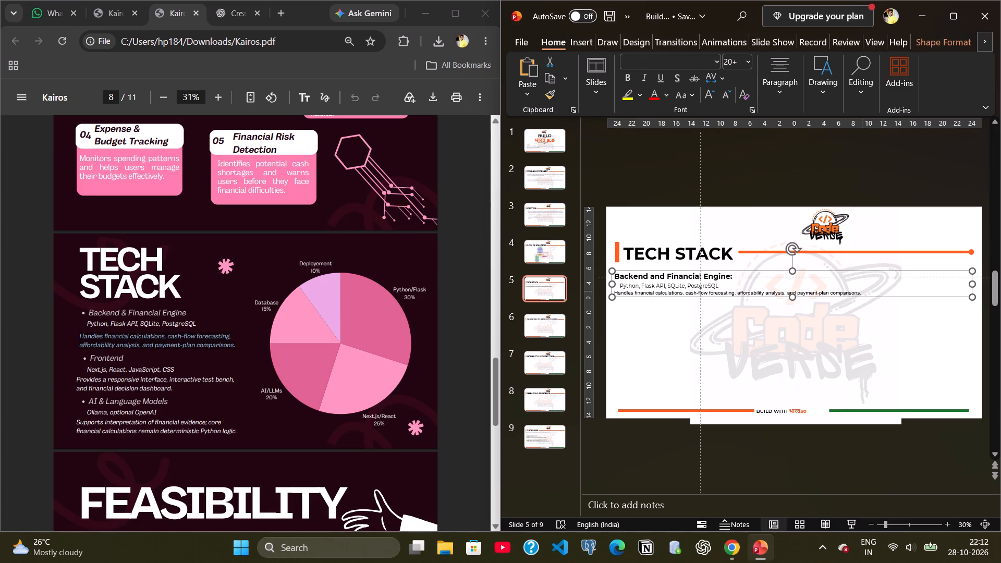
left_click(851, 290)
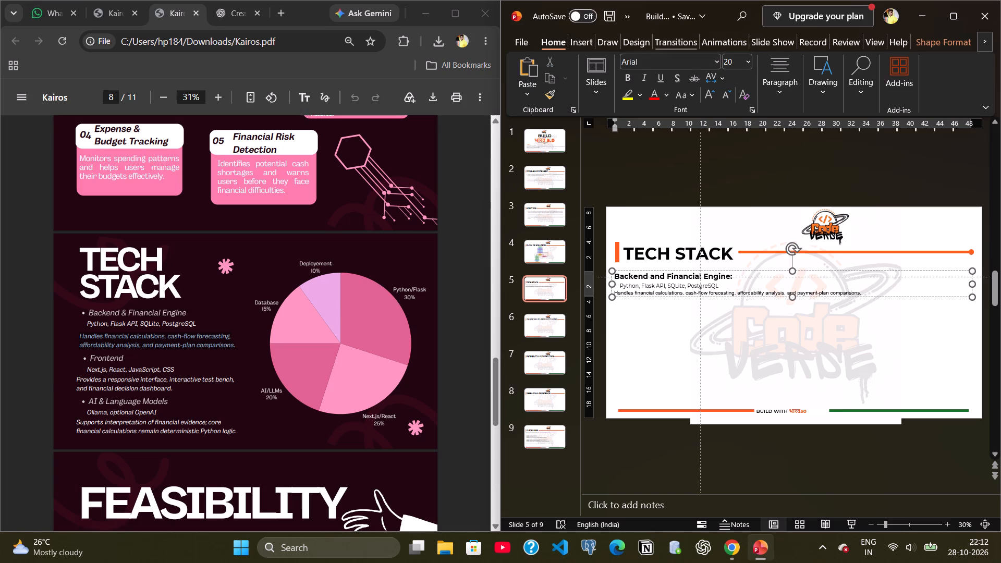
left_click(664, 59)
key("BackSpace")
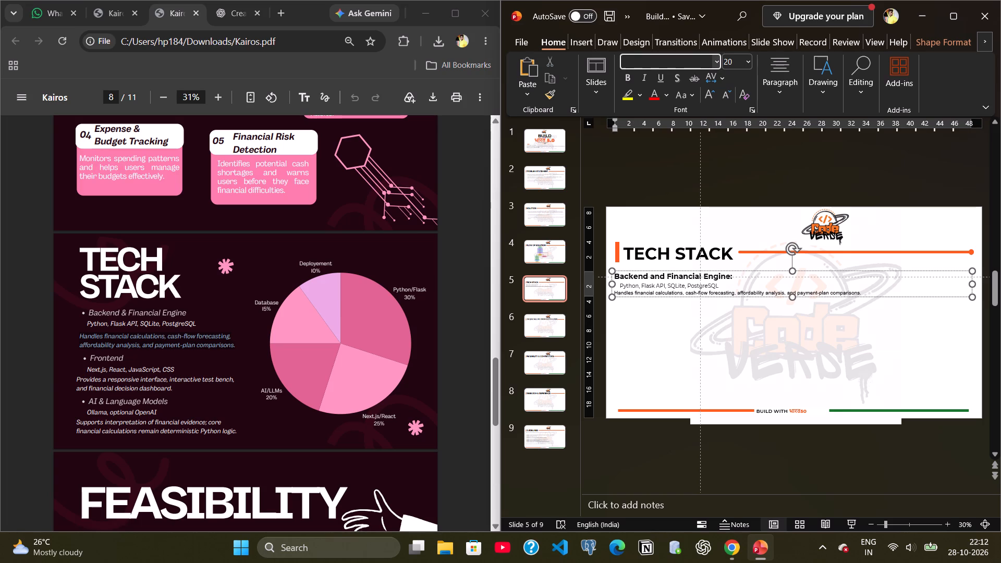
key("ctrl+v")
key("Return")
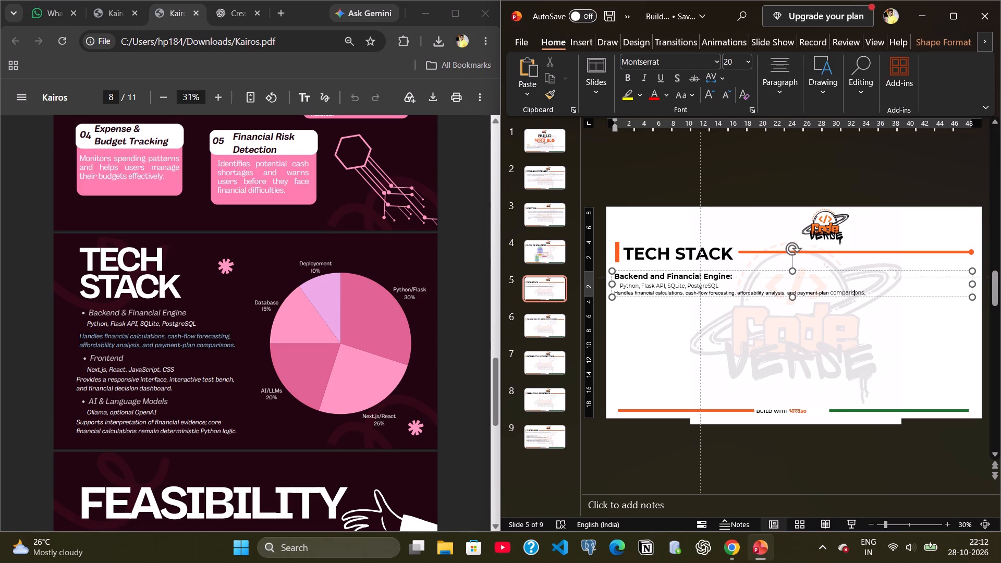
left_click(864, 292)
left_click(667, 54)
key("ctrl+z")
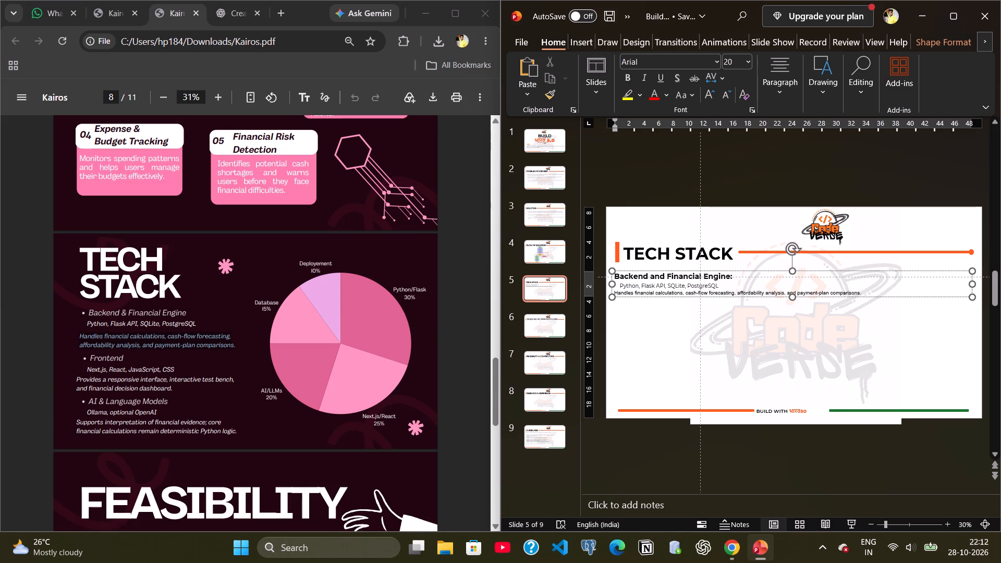
Set the font of the whole third line, from "Handles" through "comparisons.", to Montserrat using the copied font name.
left_click(868, 293)
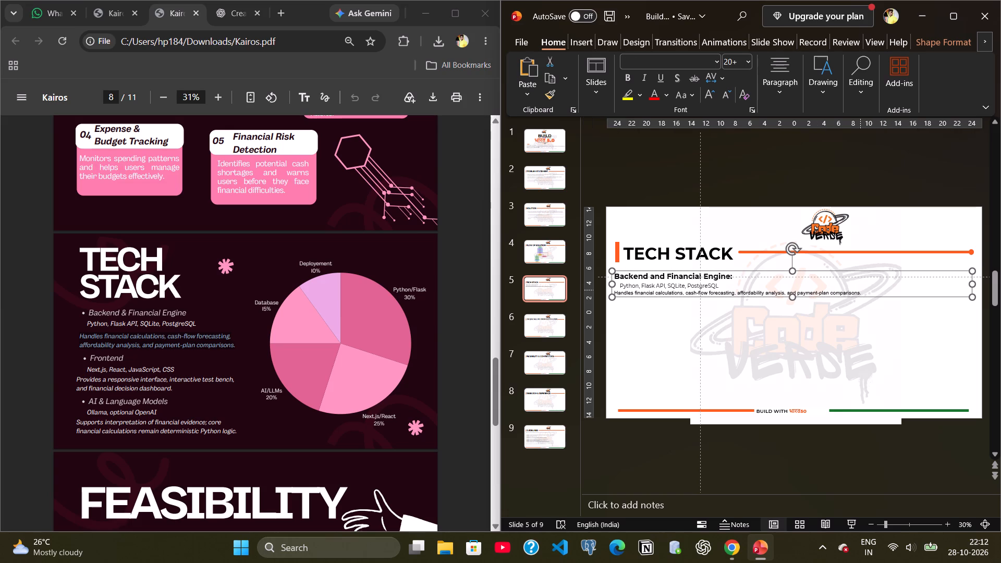
left_click_drag(860, 290, 621, 295)
left_click(670, 63)
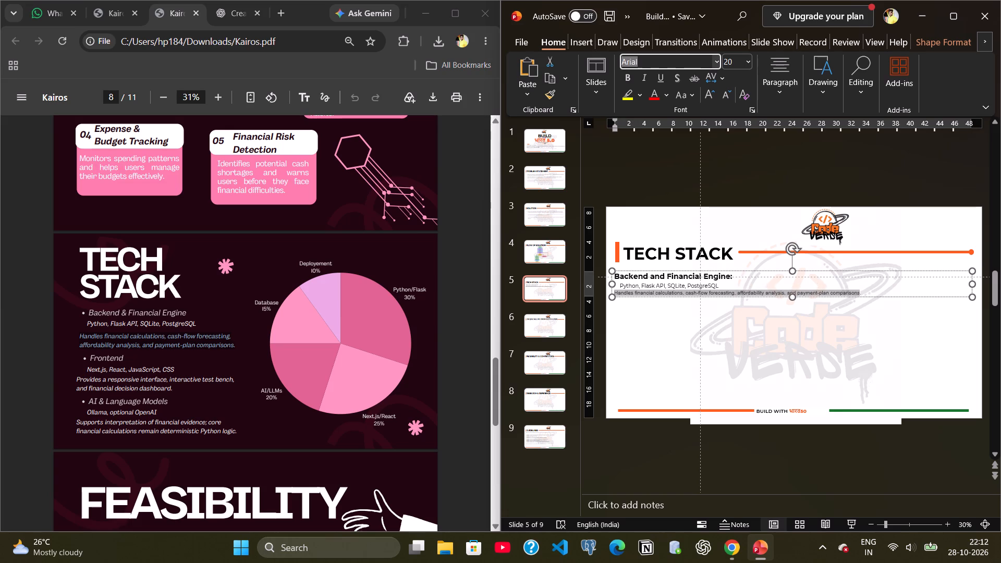
key("BackSpace")
key("ctrl+v")
key("Return")
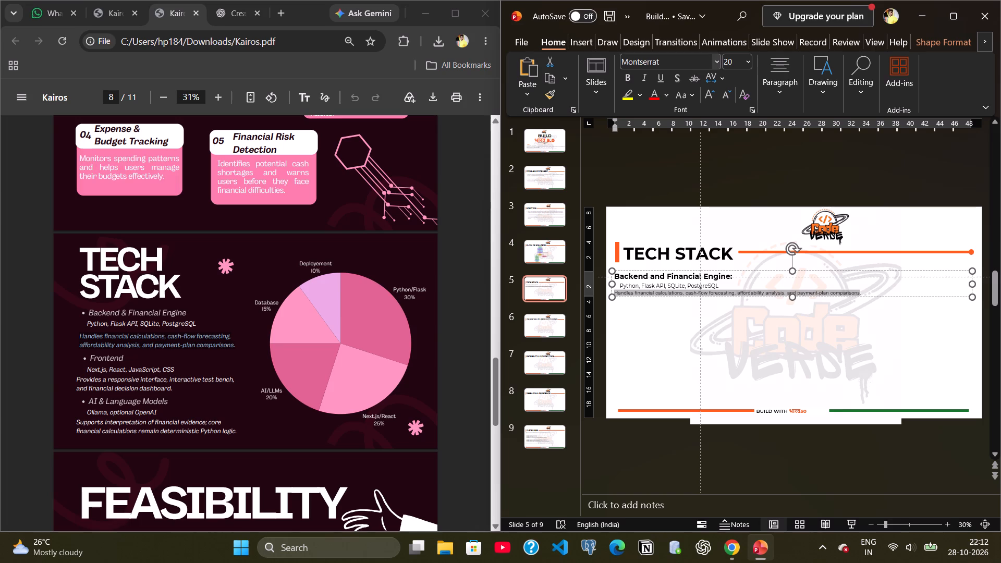
Replace the full stop after "comparisons" with a new one in Montserrat and add a space after it.
left_click(908, 293)
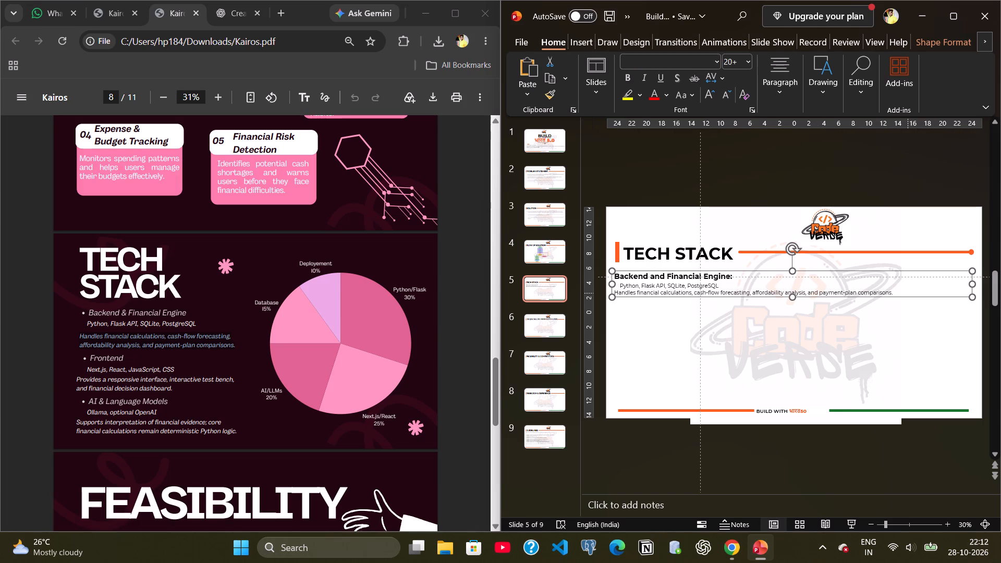
left_click(902, 292)
left_click(893, 290)
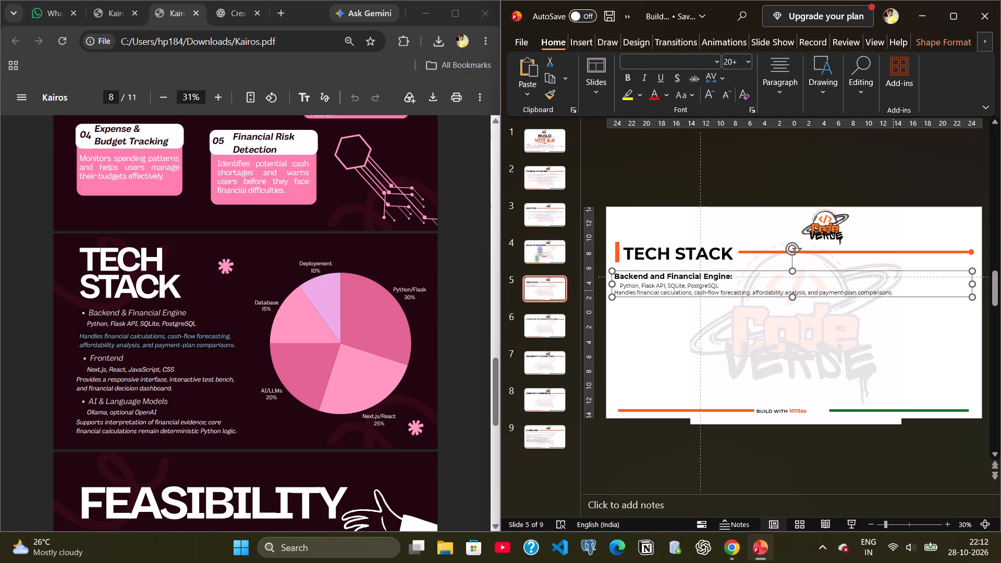
left_click(892, 287)
left_click(894, 292)
left_click(877, 291)
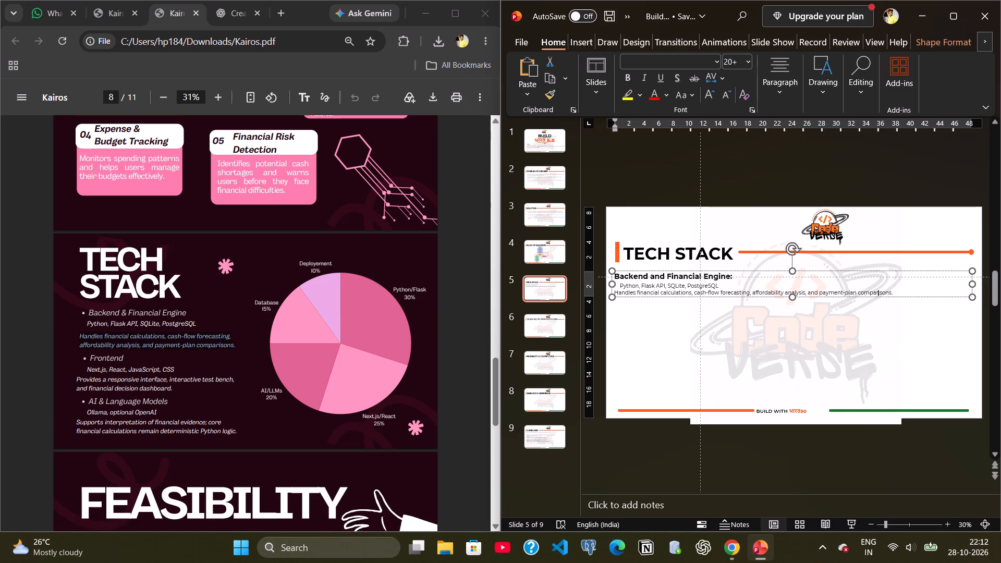
key("Right")
key("Right")
key("Right")
key("Right")
key("Right")
key("Right")
key("BackSpace")
key("period")
key("space")
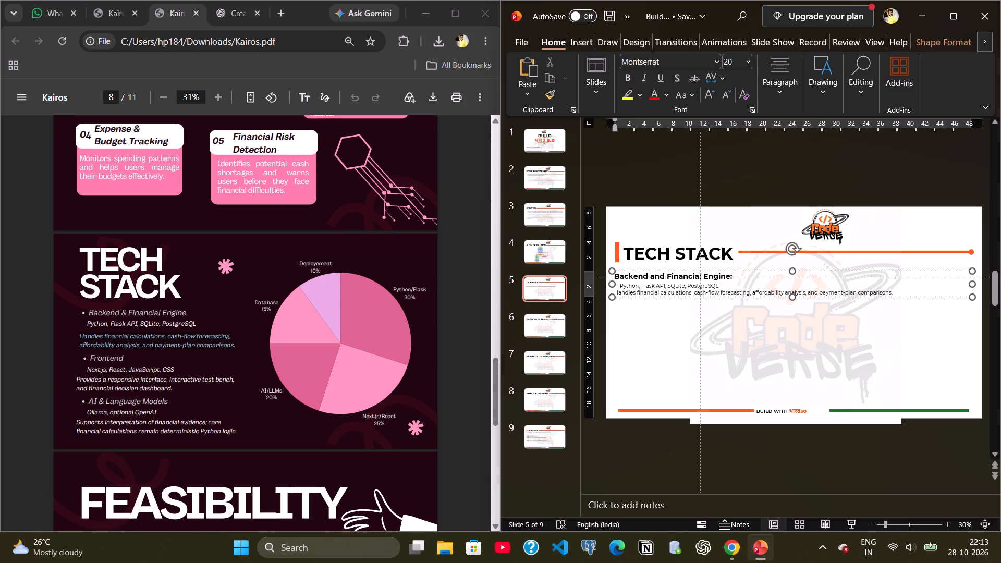
Maximize the PowerPoint window and make the "Backend and Financial Engine:" heading a bullet point.
left_click(945, 18)
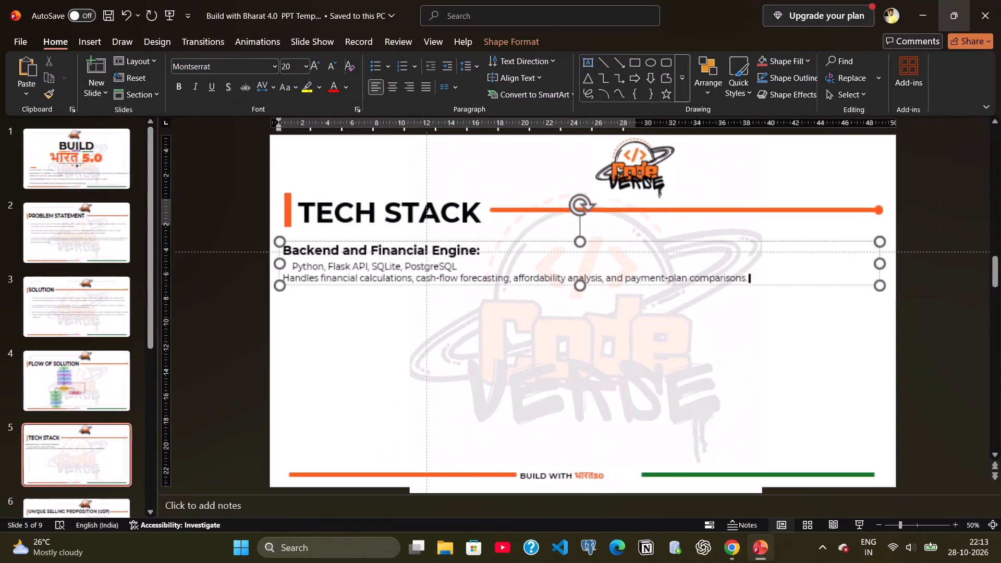
left_click(284, 251)
left_click(385, 69)
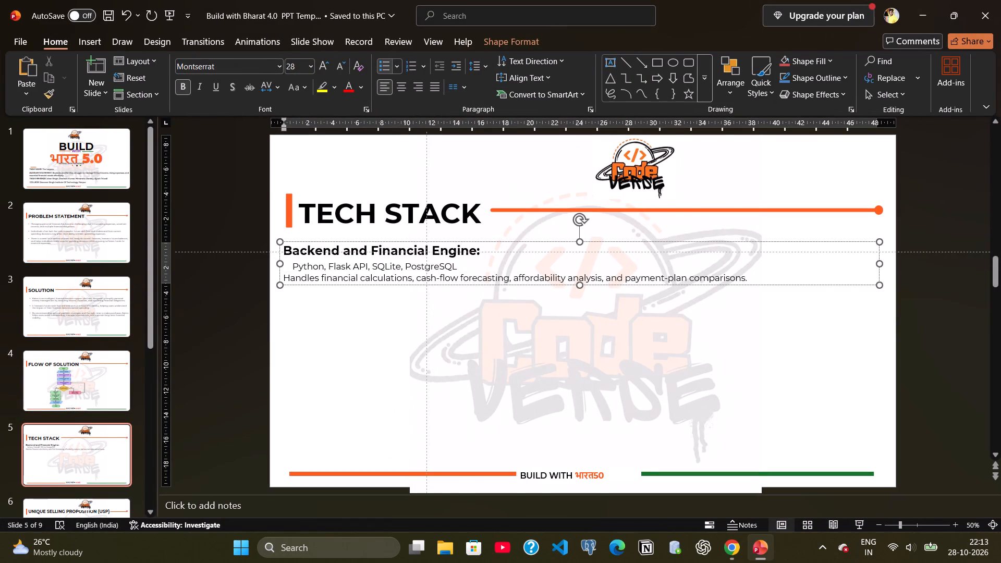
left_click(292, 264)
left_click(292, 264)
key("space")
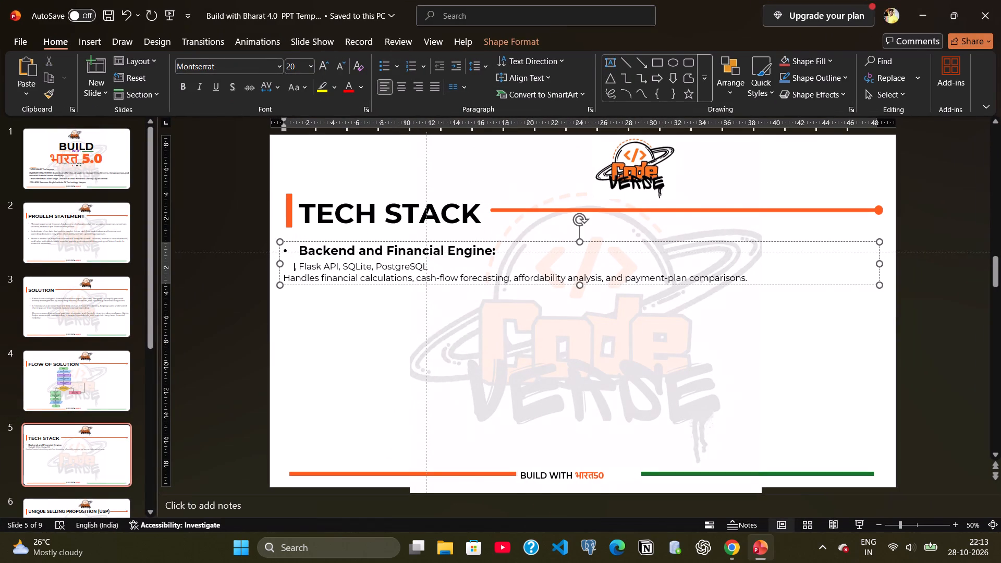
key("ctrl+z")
Indent the "Python, Flask API, SQLite, PostgreSQL" line further with four spaces before "Python".
left_click(295, 267)
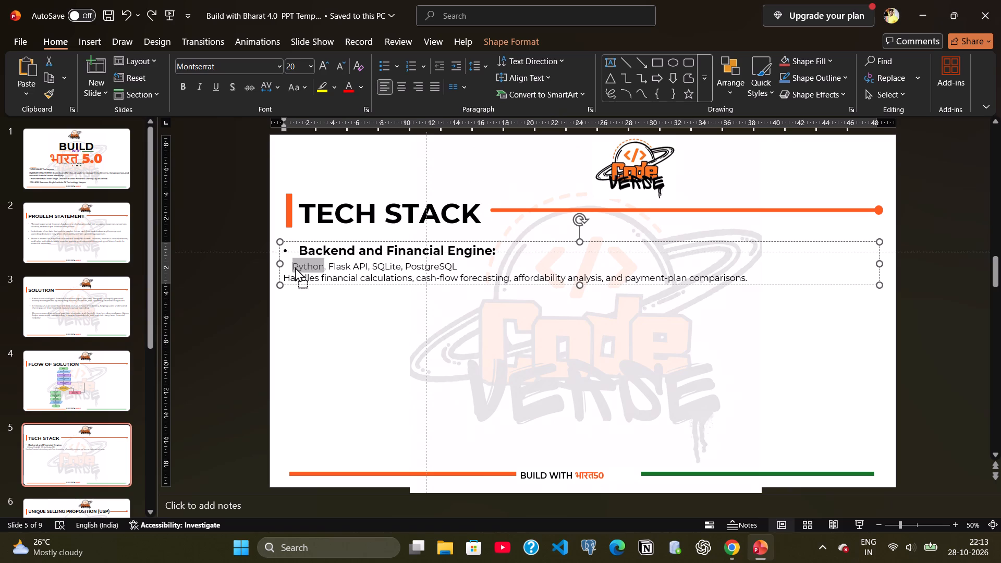
key("space")
key("space")
key("space")
key("space")
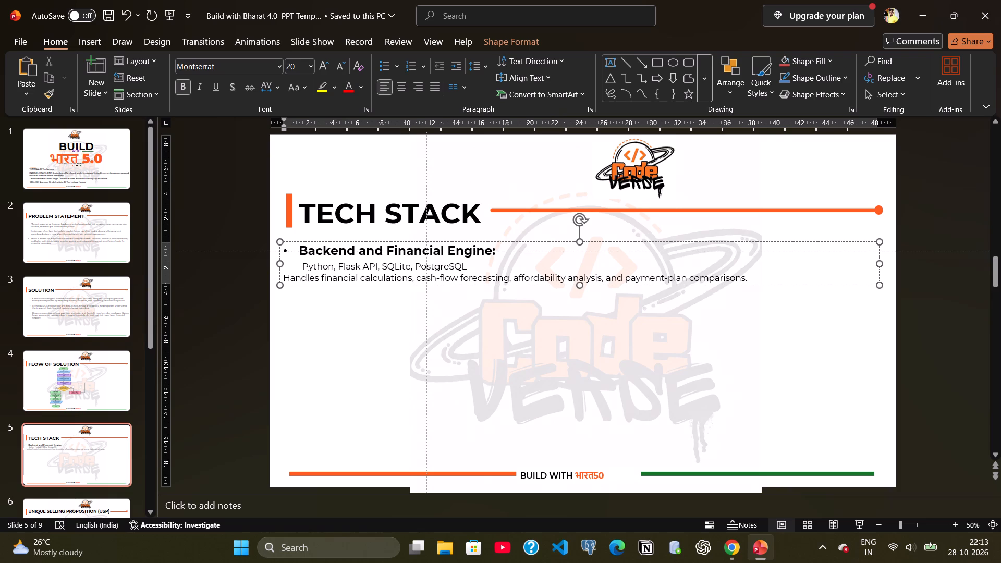
Indent the description line with two spaces before "Handles".
left_click(284, 279)
key("space")
key("space")
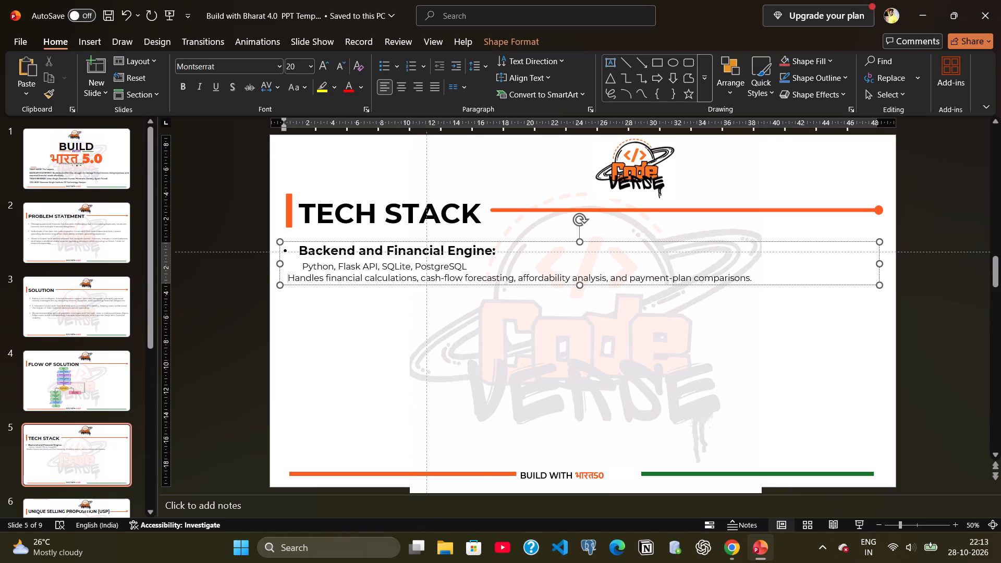
Add a bulleted "Frontend" heading in bold 28 pt on a new line below the description ending in "comparisons.".
left_click(776, 278)
left_click(770, 274)
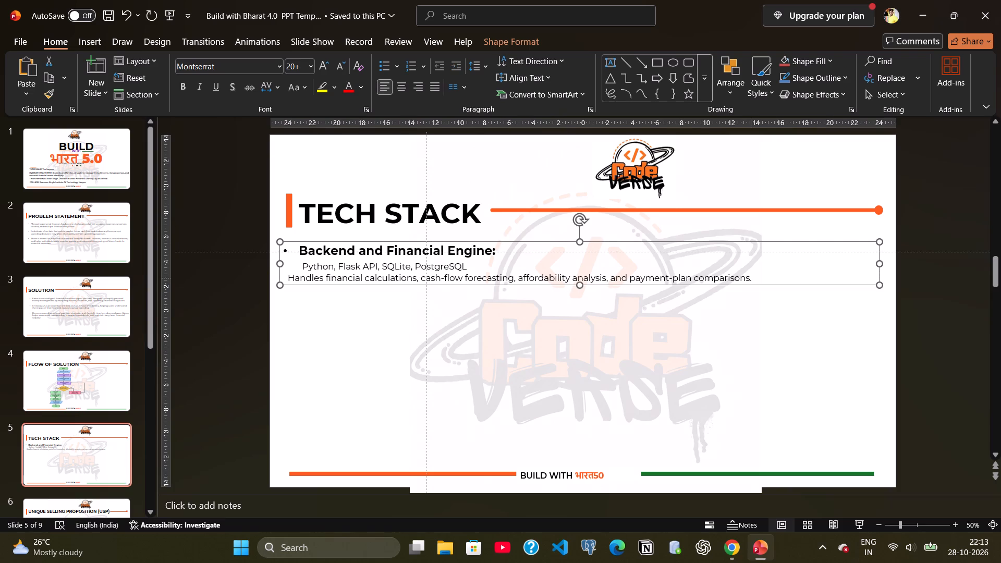
left_click(751, 278)
key("Right")
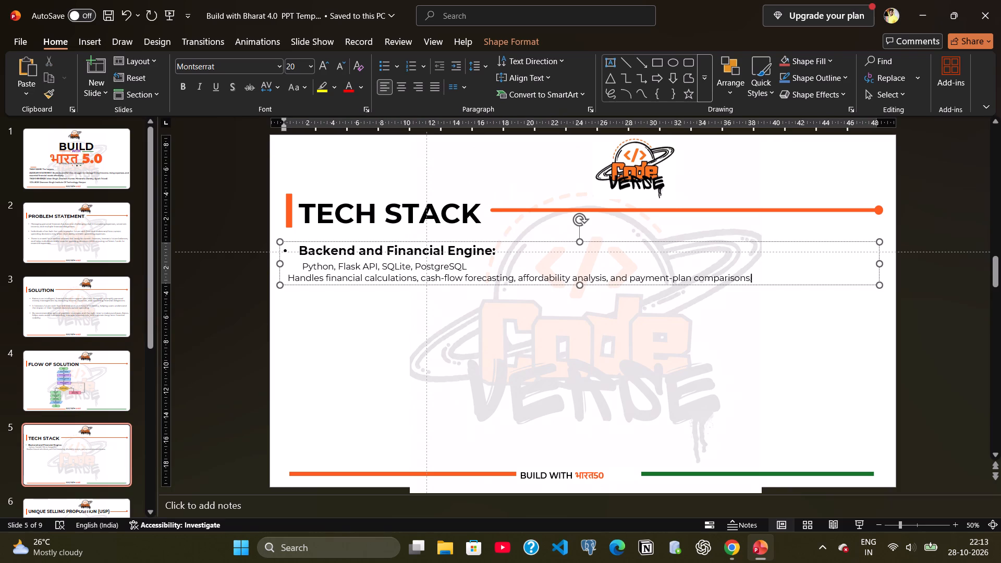
key("Return")
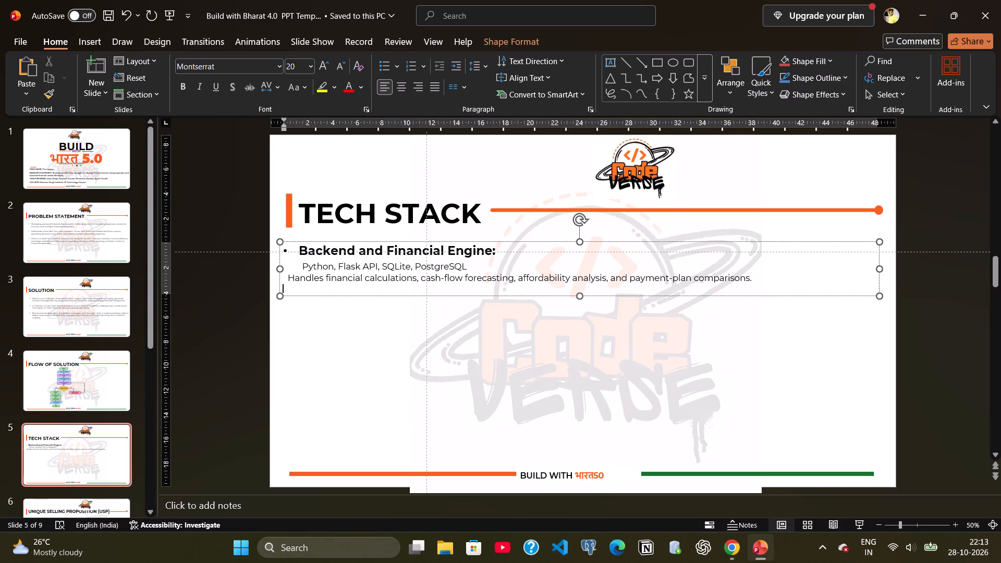
left_click(388, 66)
left_click(183, 91)
key("BackSpace")
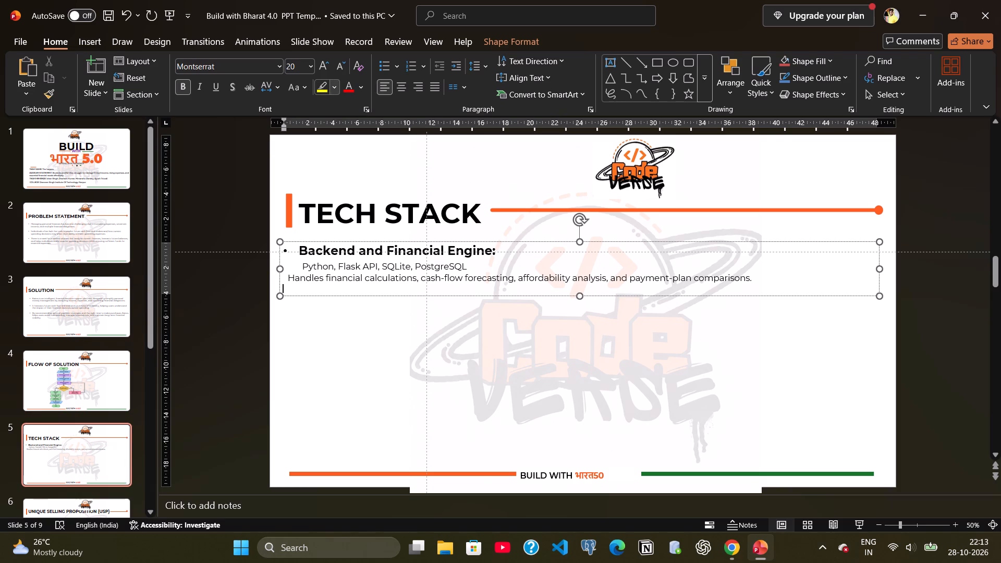
left_click(383, 59)
left_click(314, 66)
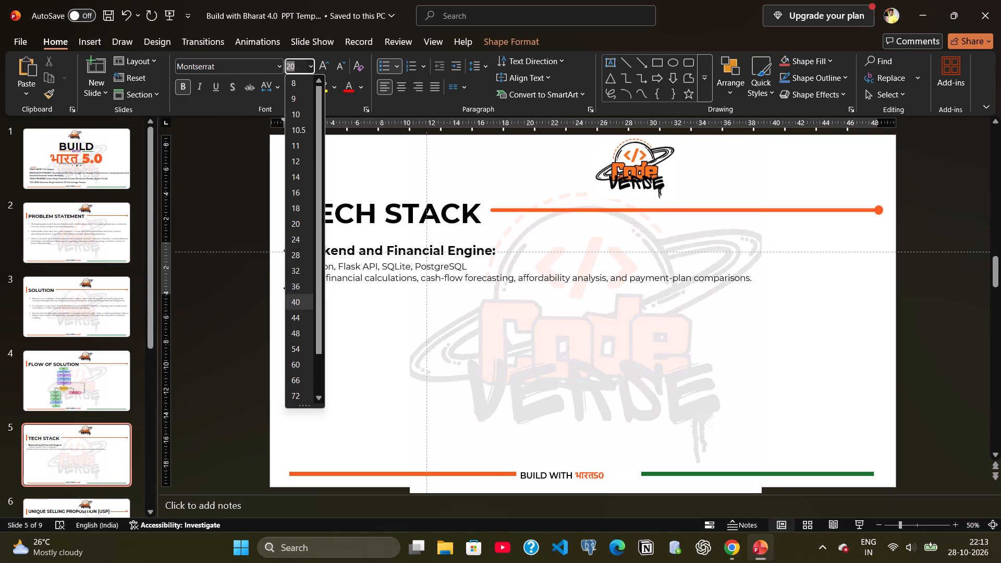
left_click(297, 248)
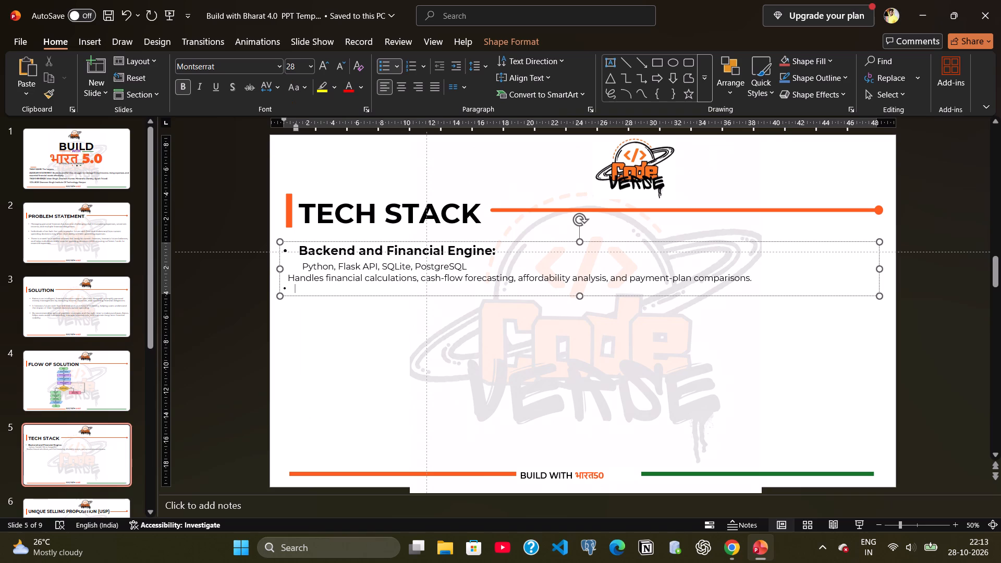
key("BackSpace")
left_click(380, 67)
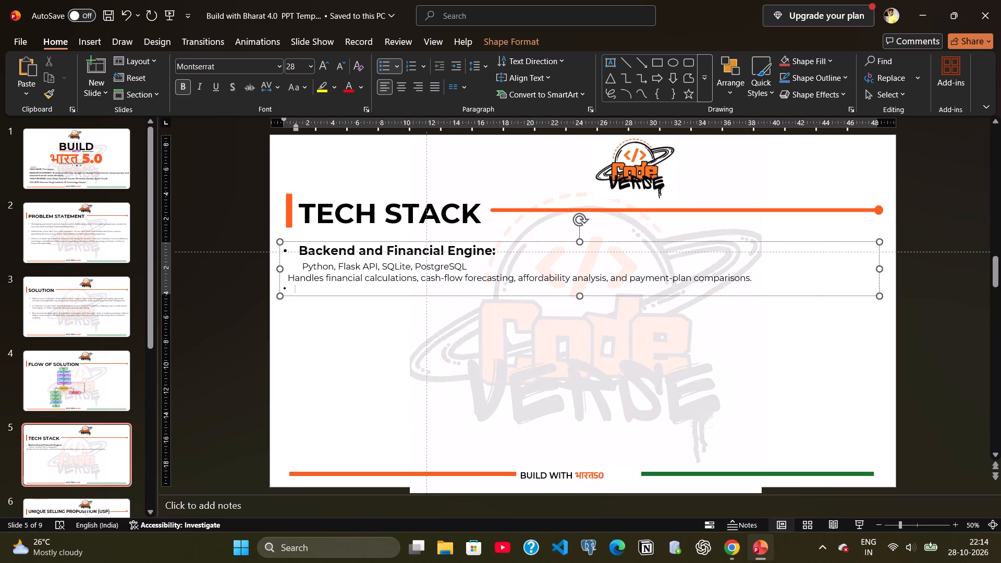
type("Fr")
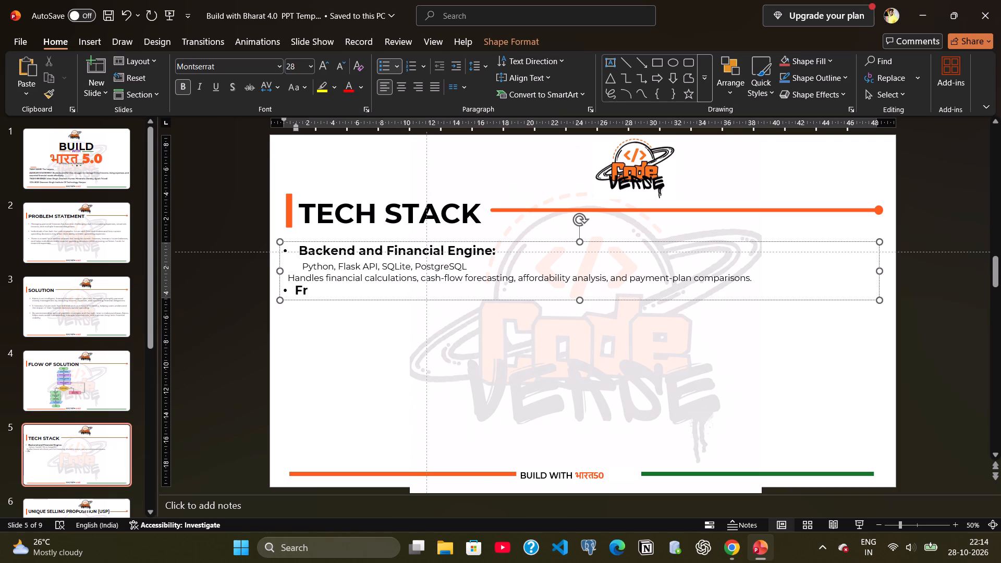
type("ont")
key("e")
type("nd")
key("space")
Insert a blank line between the "Handles financial calculations" description and the "Frontend" heading.
left_click(771, 273)
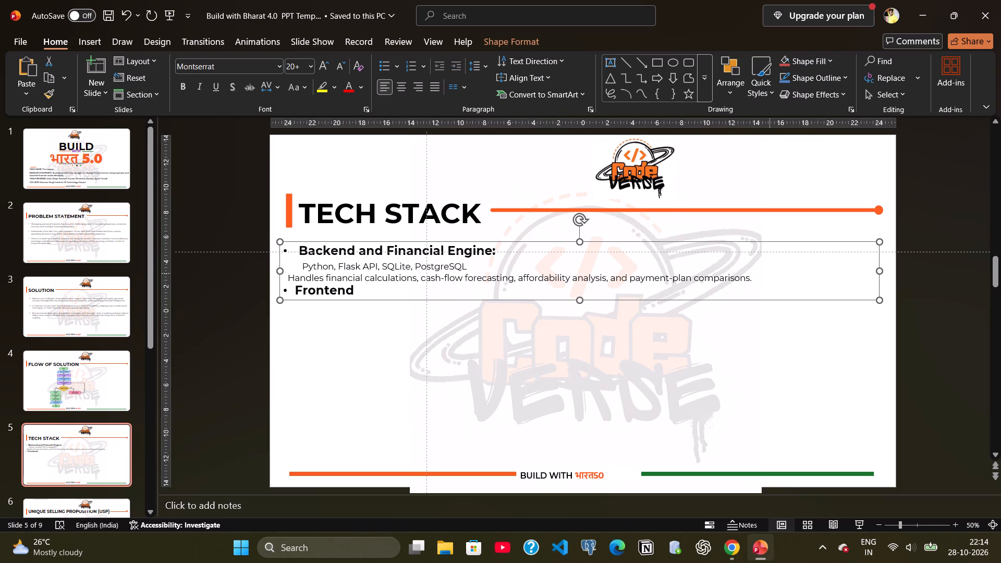
left_click(753, 278)
left_click(748, 276)
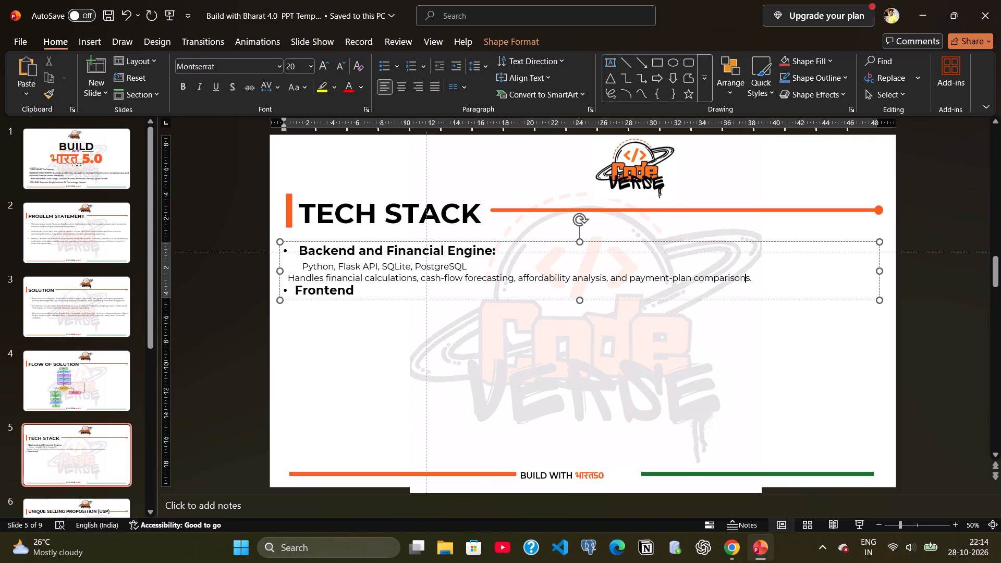
left_click(752, 276)
left_click(738, 277)
key("Right")
key("Right")
key("Right")
key("Return")
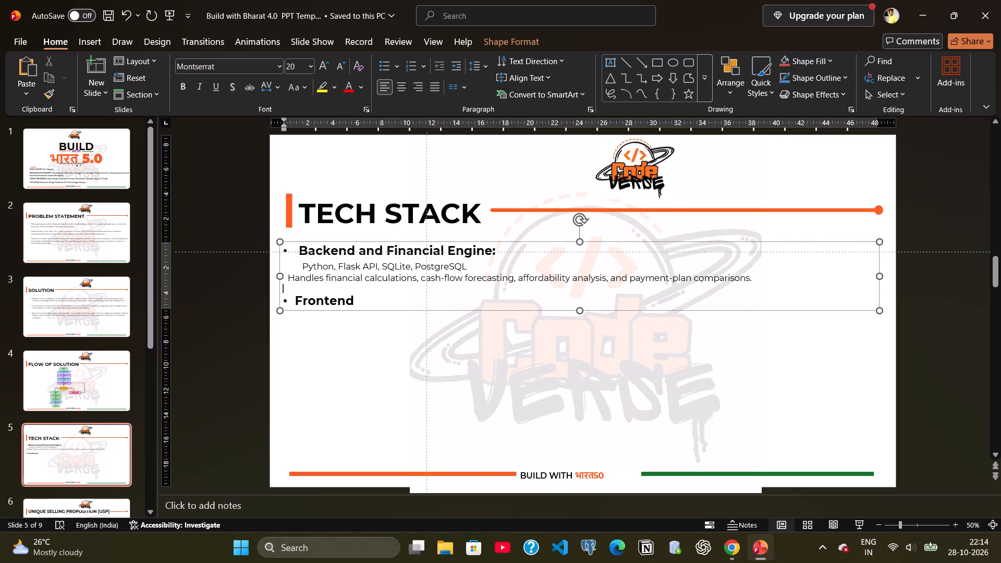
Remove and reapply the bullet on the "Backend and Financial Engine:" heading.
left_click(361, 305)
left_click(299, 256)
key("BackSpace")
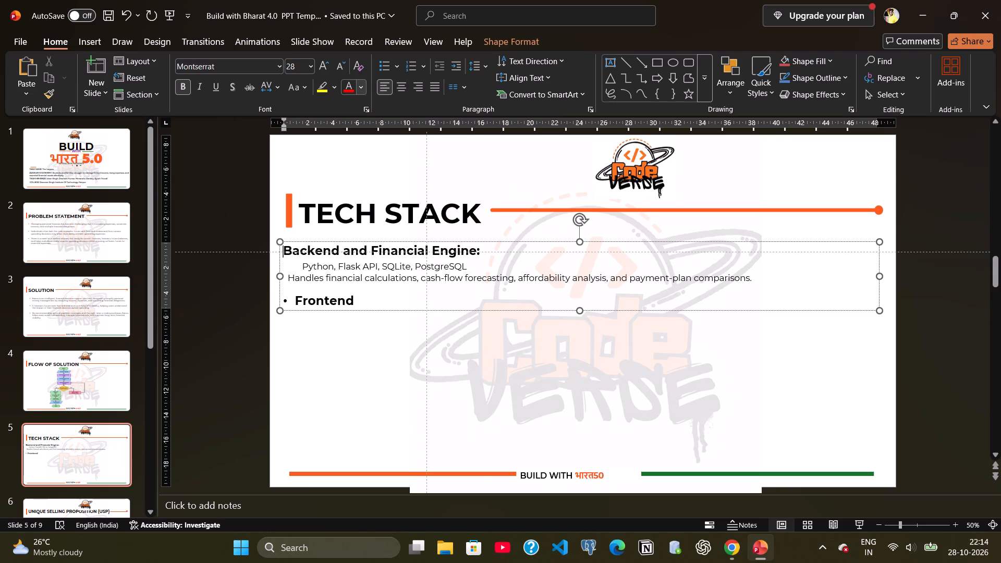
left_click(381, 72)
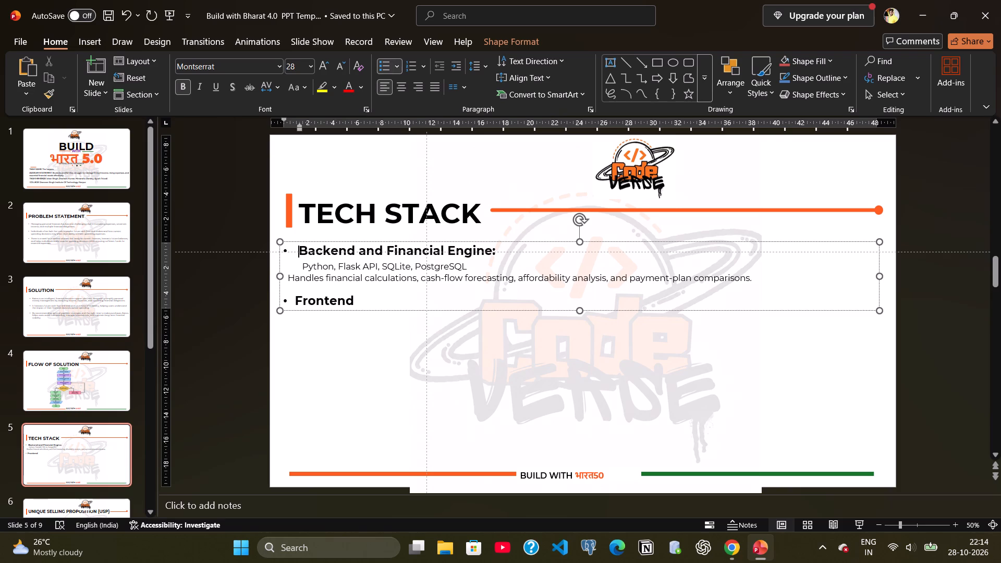
Remove and reapply the bullet on the "Frontend" heading so its text aligns with the heading above.
left_click(295, 304)
key("BackSpace")
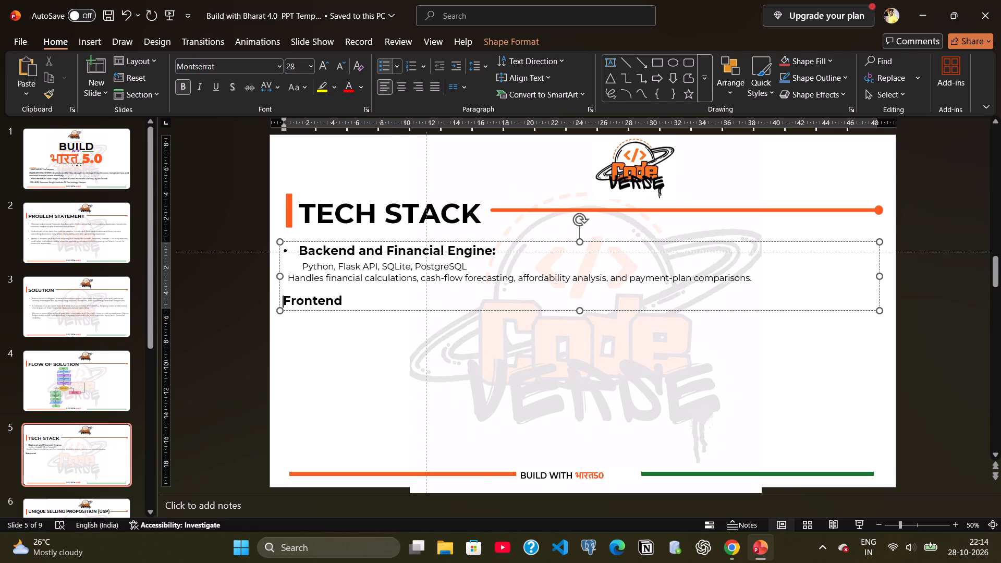
left_click(383, 63)
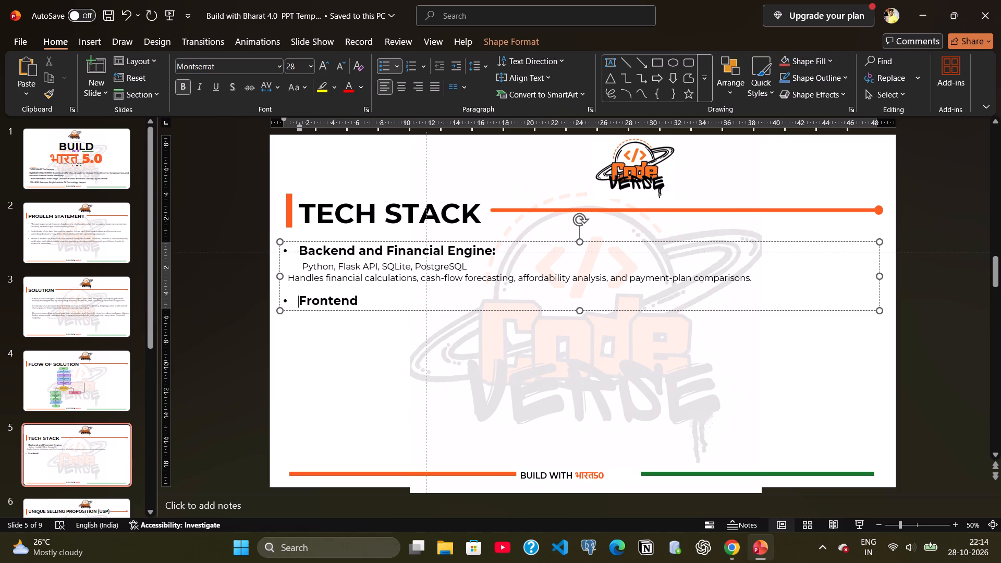
left_click(370, 286)
left_click(364, 306)
Switch to the Kairos PDF in Chrome and copy the Frontend details from "Next.js, React" through "financial decision dashboard.".
left_click(729, 558)
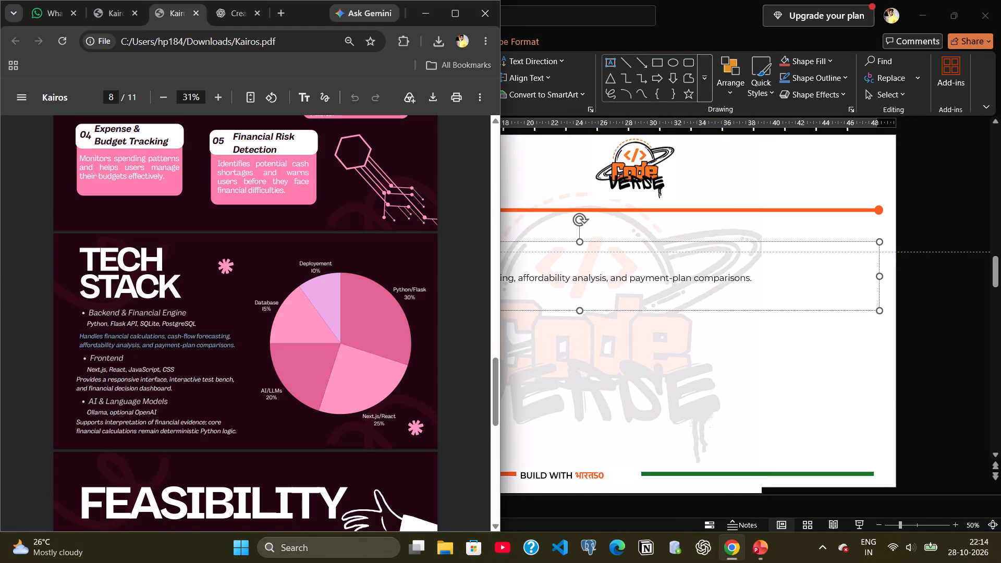
left_click_drag(86, 366, 129, 381)
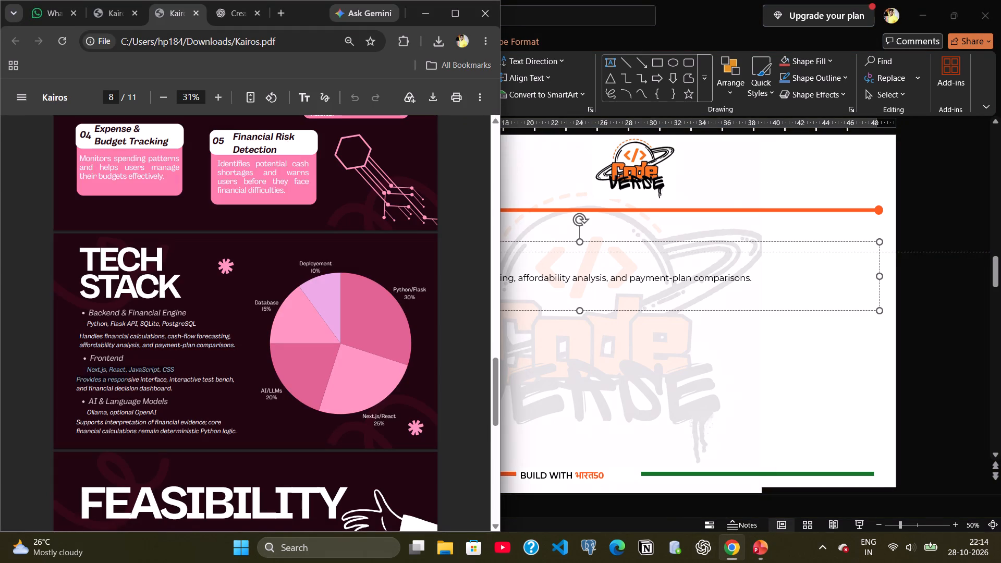
left_click_drag(129, 381, 192, 413)
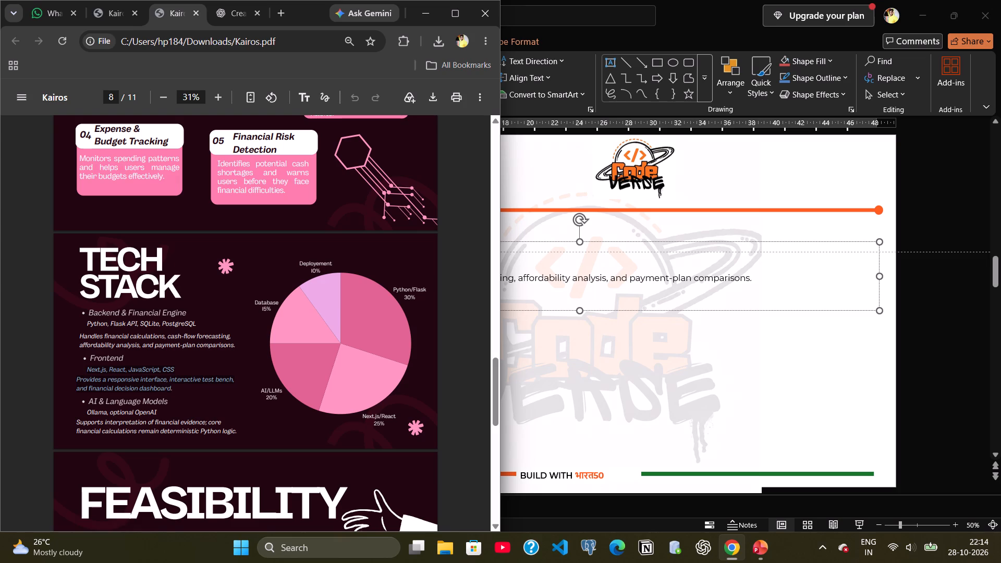
left_click_drag(192, 413, 198, 438)
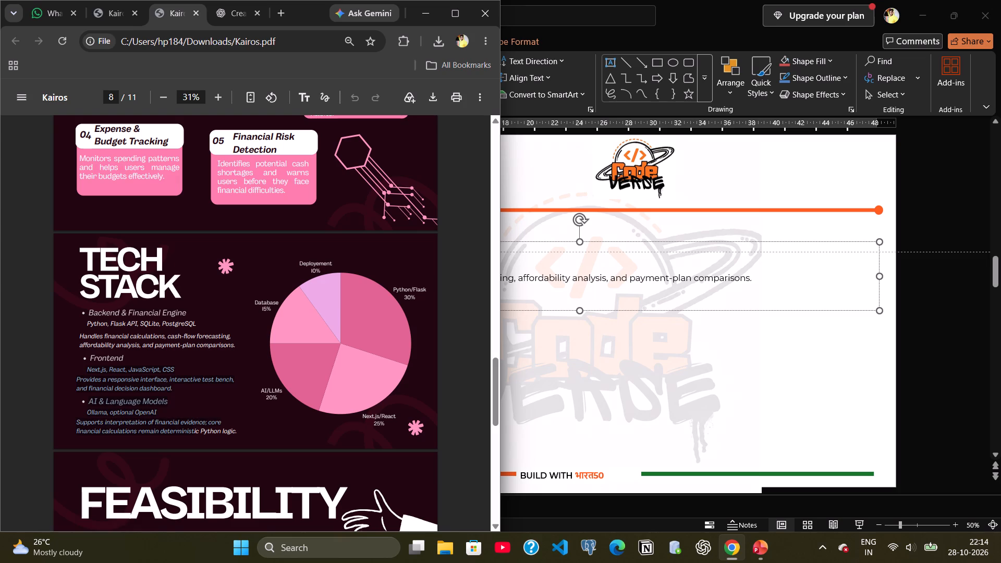
left_click_drag(198, 438, 185, 387)
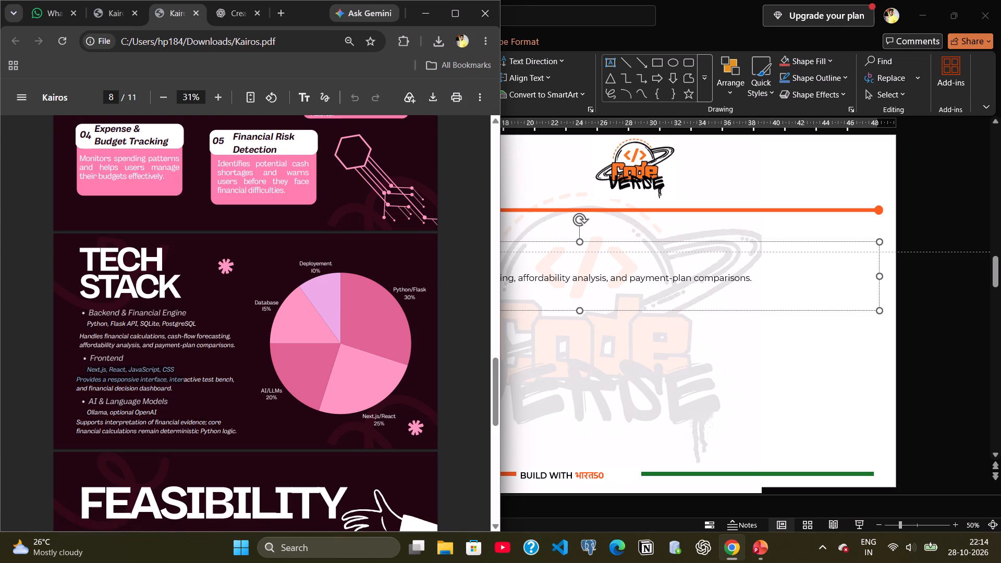
left_click_drag(185, 387, 243, 386)
left_click_drag(243, 386, 190, 423)
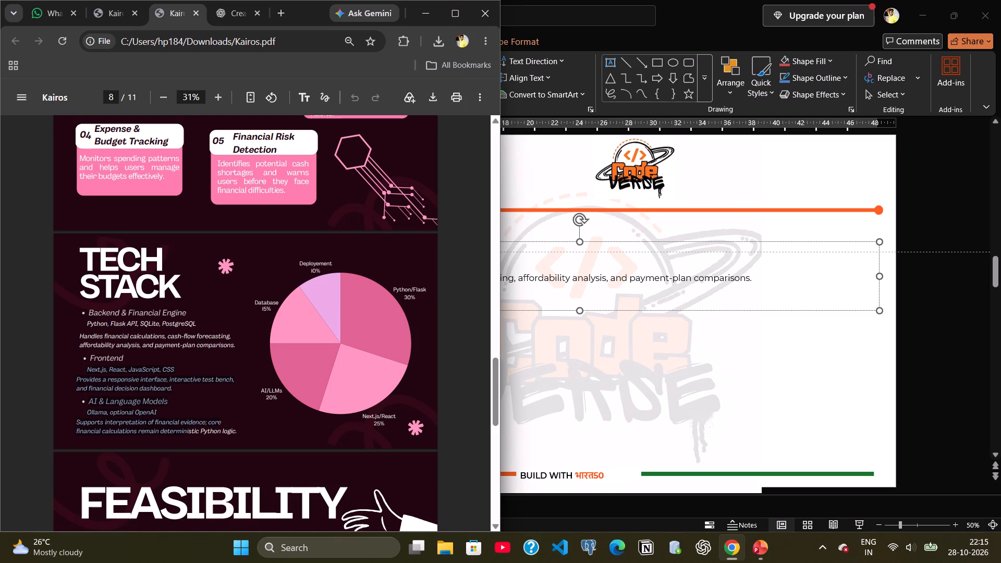
left_click_drag(190, 423, 247, 401)
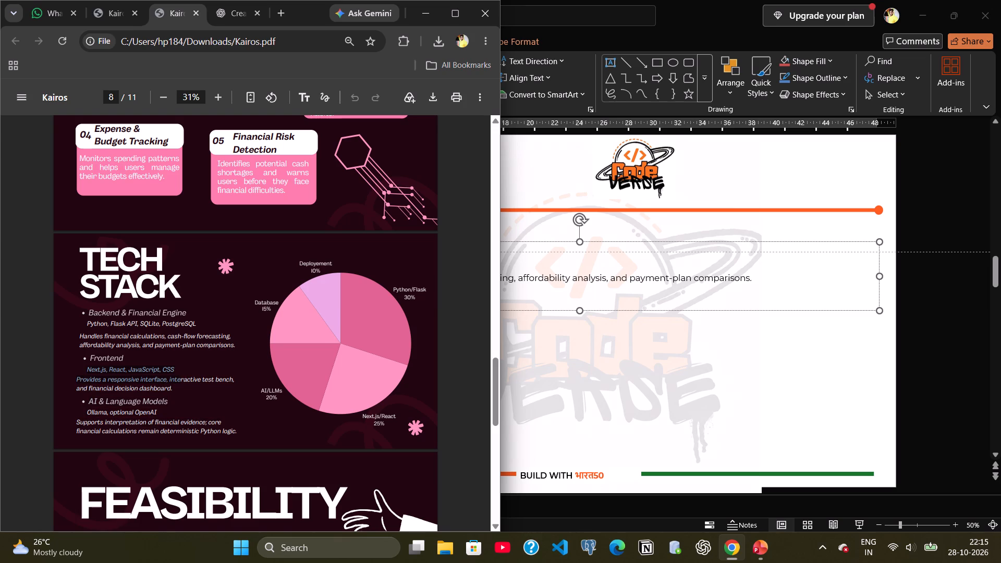
left_click_drag(247, 401, 247, 401)
left_click(177, 394)
left_click_drag(174, 388, 126, 374)
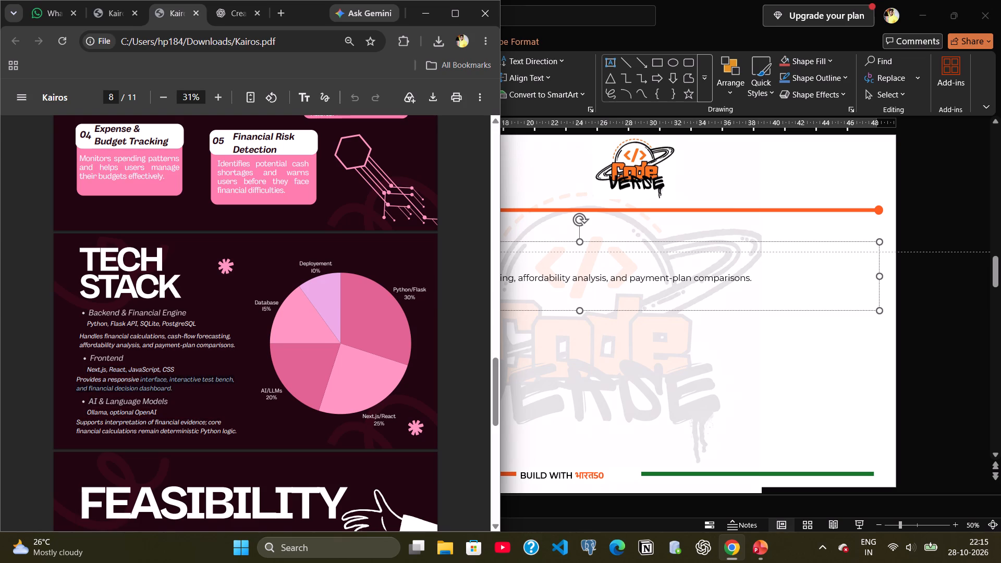
left_click_drag(126, 374, 84, 367)
key("ctrl+c")
Return to the TECH STACK slide in PowerPoint and replace the trailing spaces after the "Frontend" heading with a colon.
left_click(557, 366)
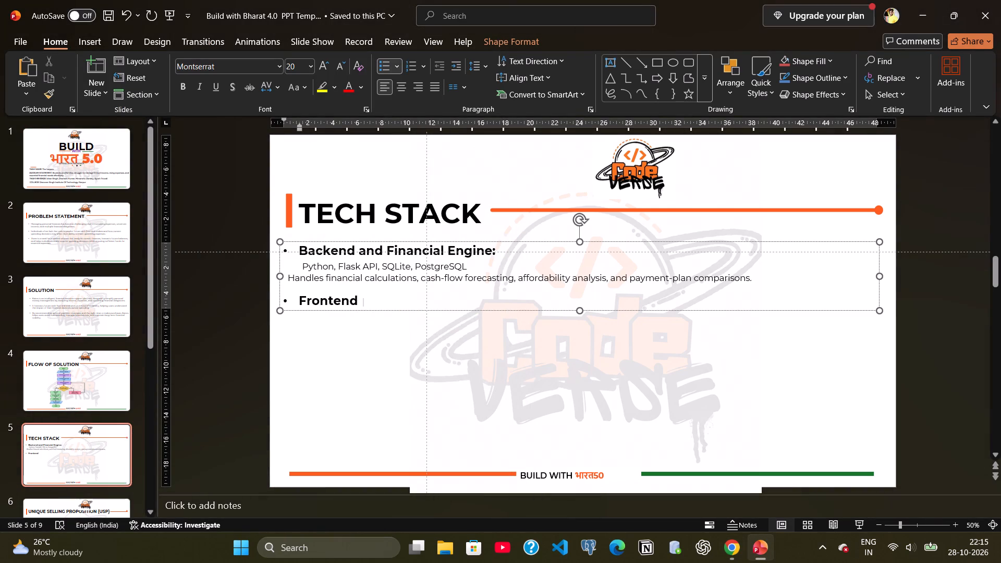
key("BackSpace")
key("BackSpace")
key("shift+colon")
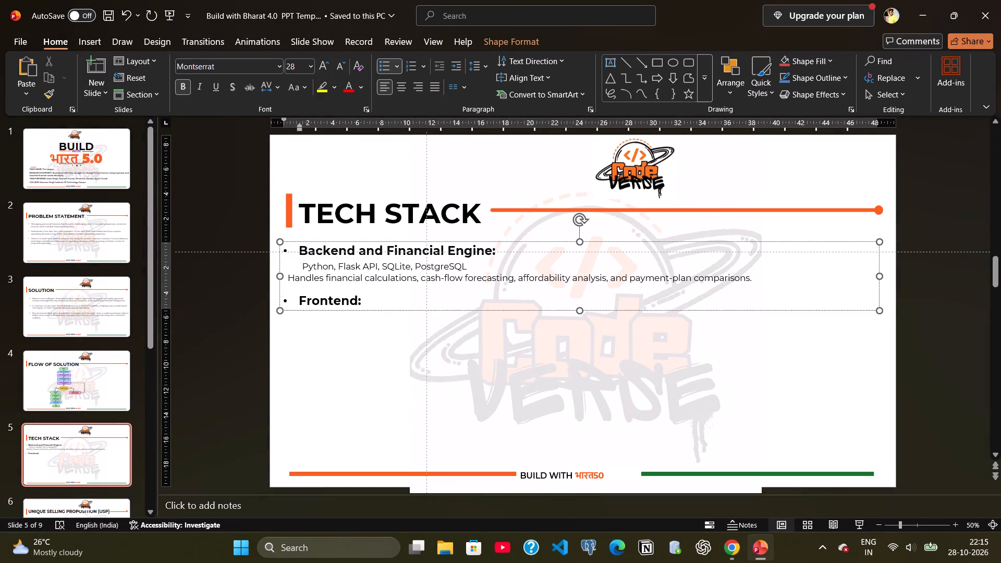
Paste the copied Frontend details on a new line below "Frontend:", without a bullet and indented by eight spaces.
key("Return")
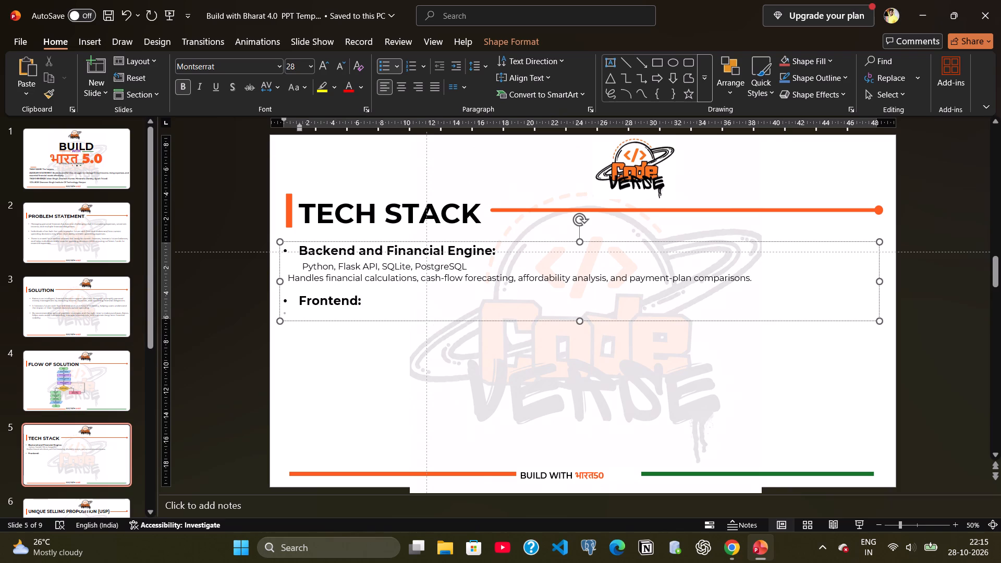
key("ctrl+v")
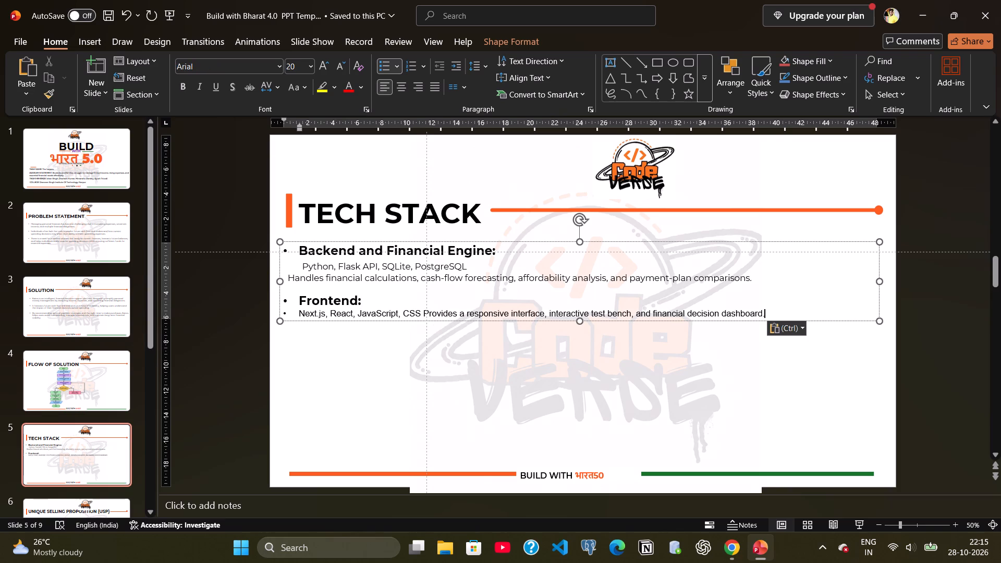
left_click(299, 310)
key("BackSpace")
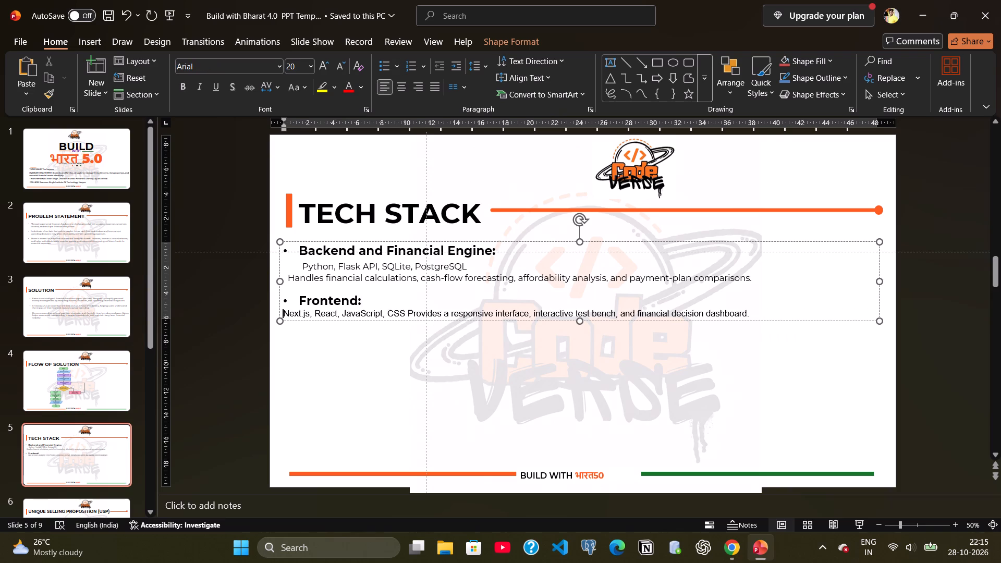
key("space")
key("space")
key("space")
key("space")
key("space")
key("space")
key("space")
key("space")
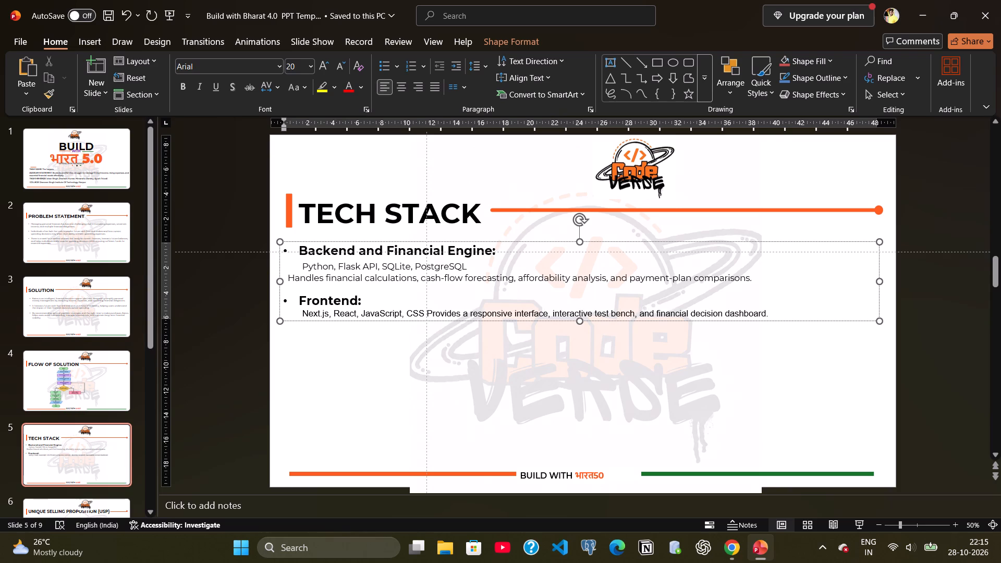
Copy the "AI & Language Models" heading from the Kairos PDF onto a new line below the Frontend details on the slide.
left_click(766, 312)
key("Right")
key("Return")
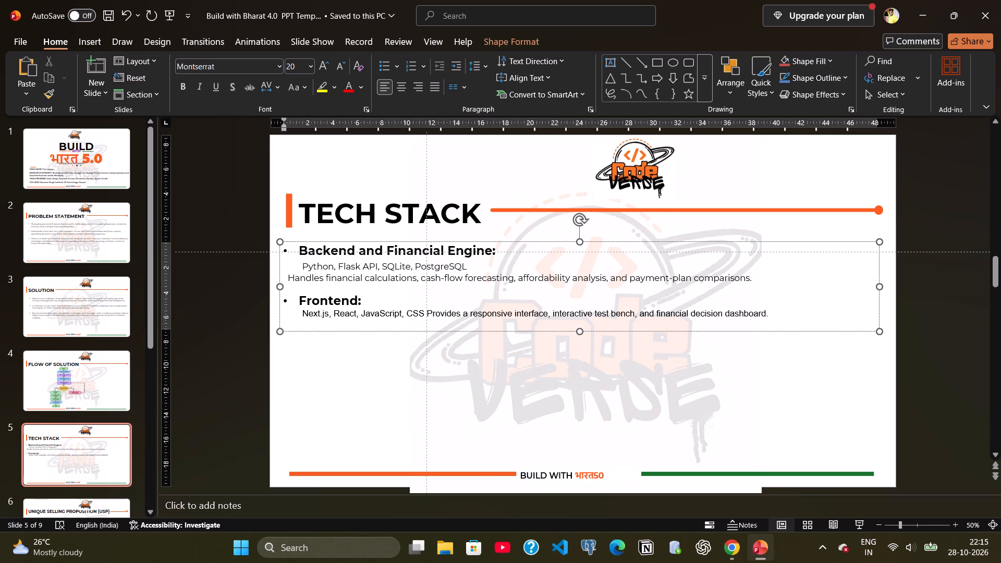
left_click(731, 556)
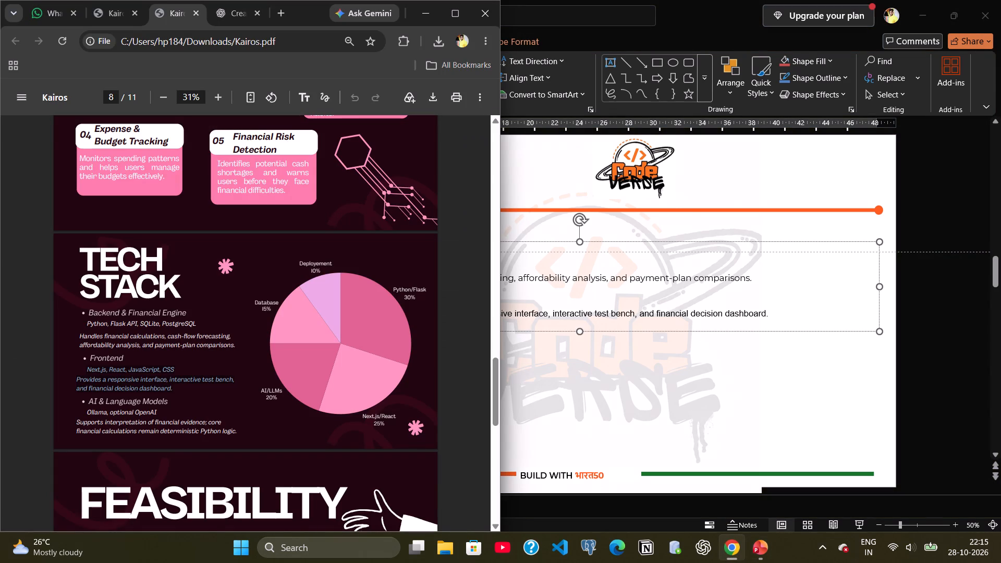
left_click_drag(88, 401, 172, 406)
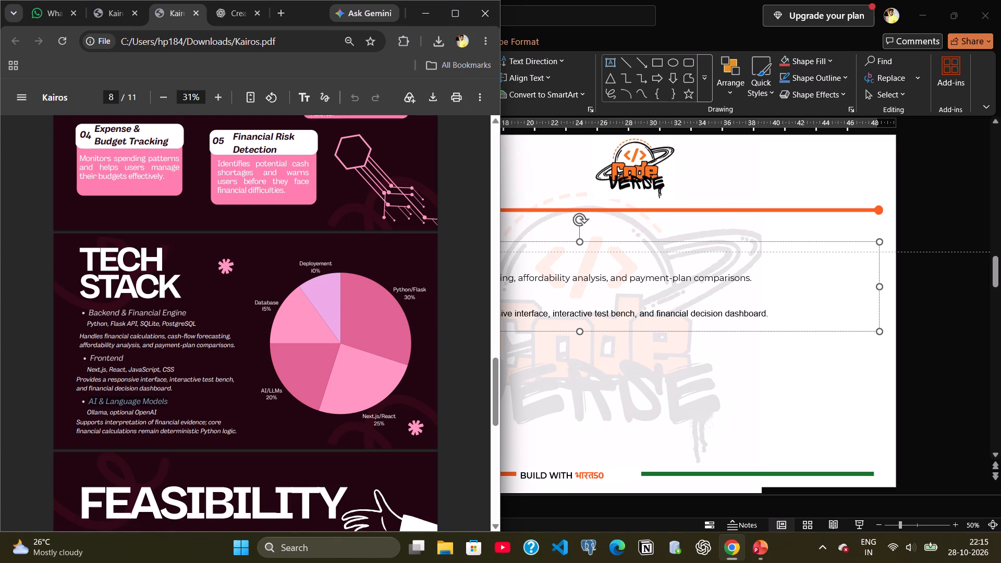
key("ctrl+c")
left_click(520, 360)
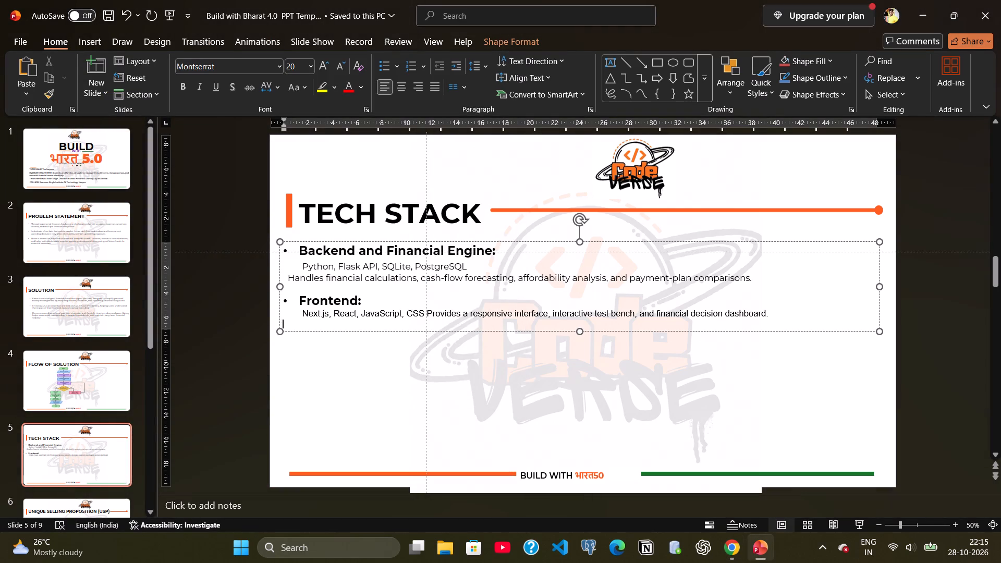
key("ctrl+v")
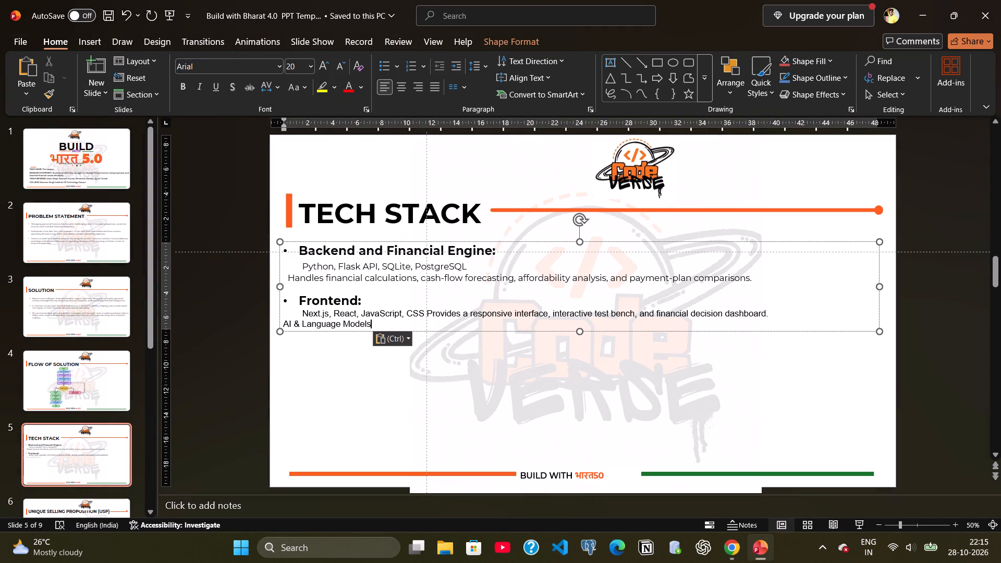
Format the "AI & Language Models" heading as 28 pt bold.
left_click_drag(374, 323, 344, 320)
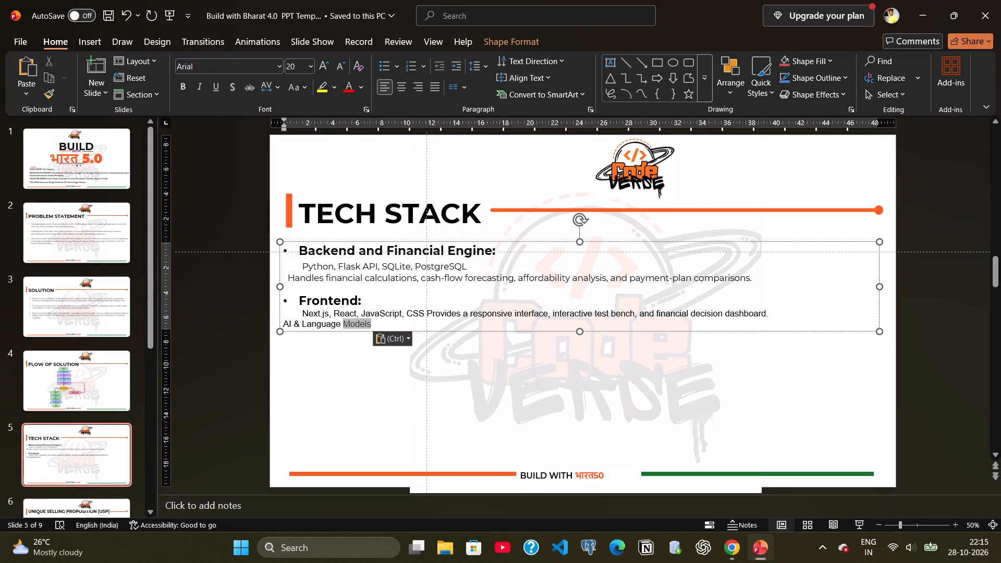
left_click_drag(344, 320, 245, 332)
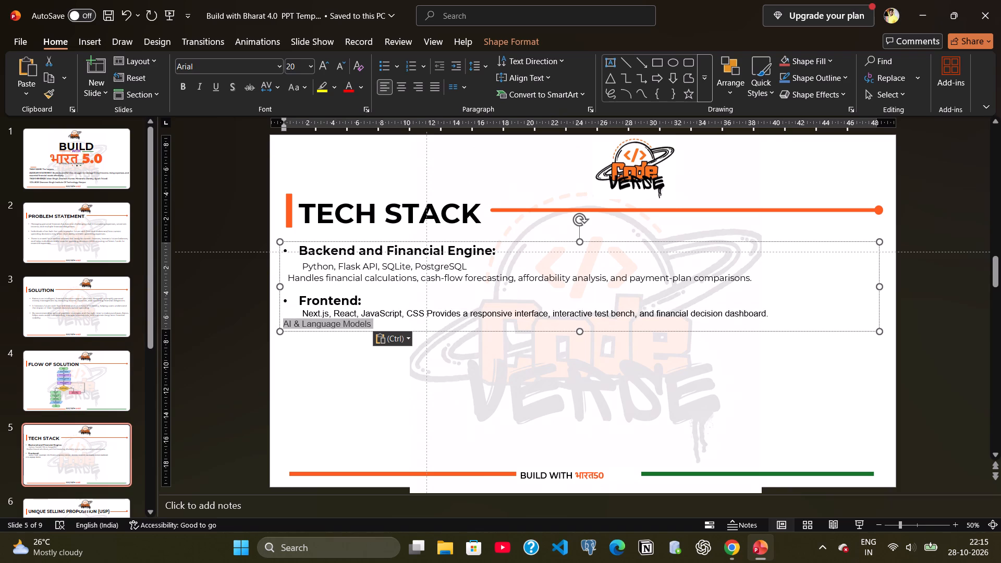
left_click_drag(245, 332, 250, 332)
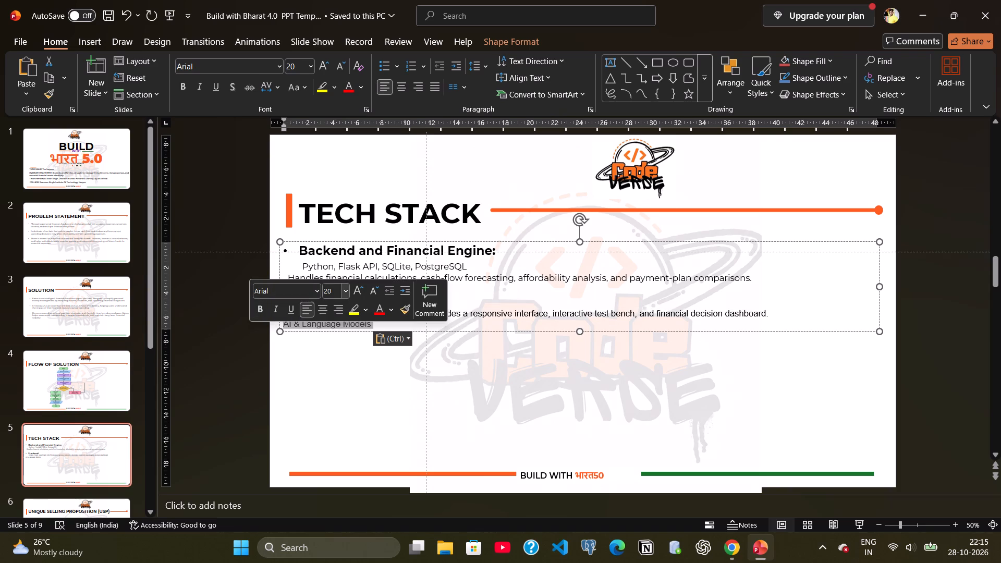
left_click(343, 292)
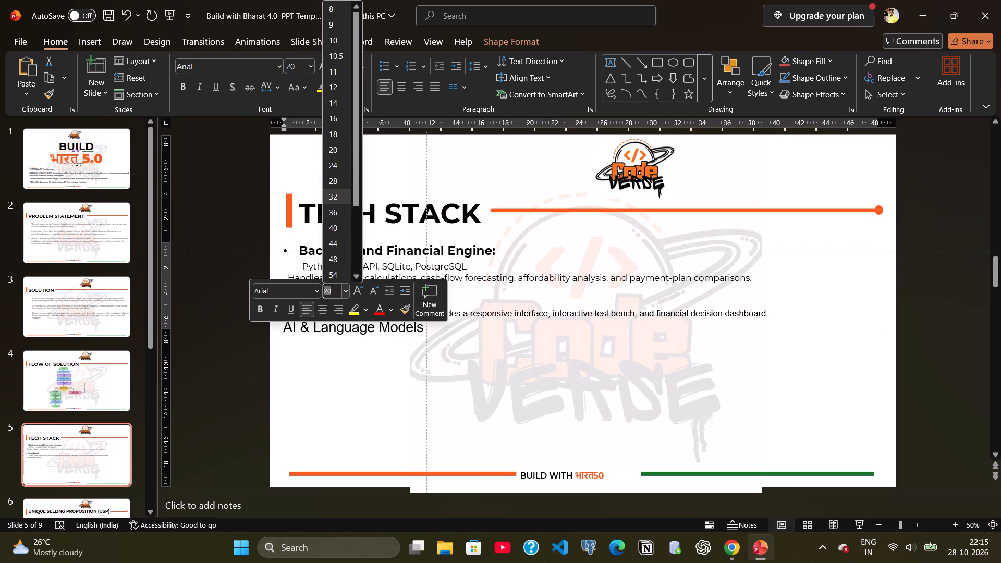
left_click(335, 185)
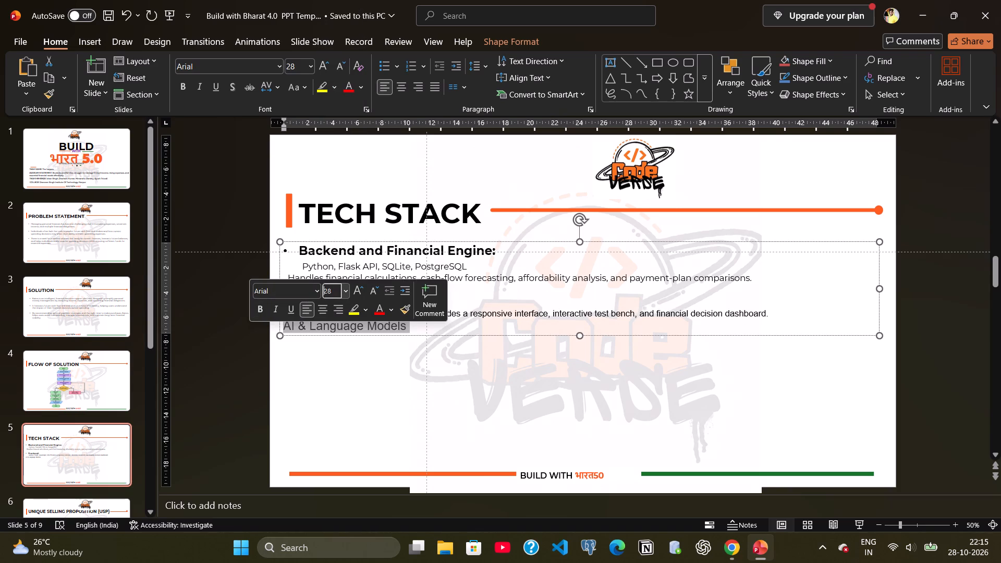
left_click(259, 306)
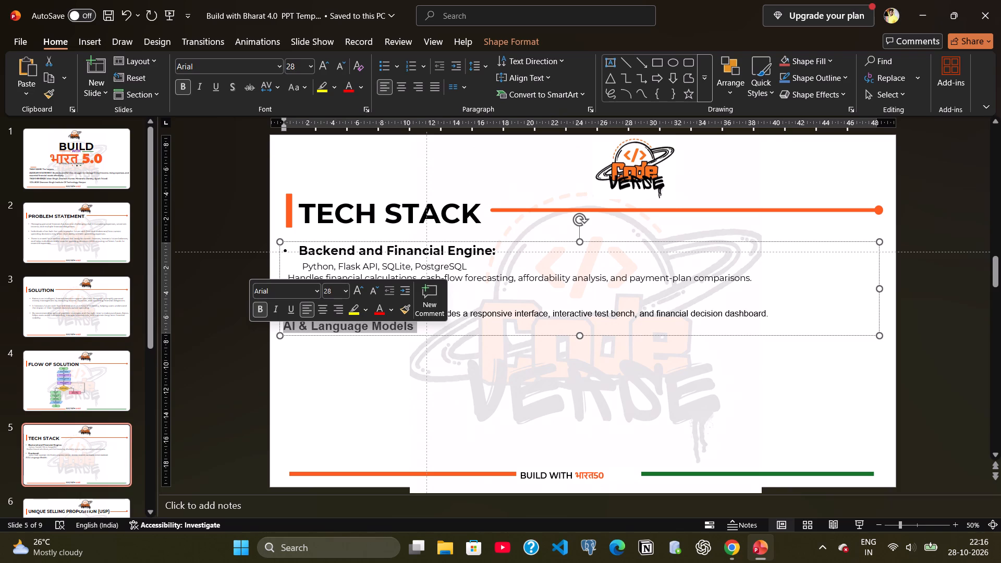
Set the font of the "AI & Language Models" heading to Montserrat, reusing the font name from the "Frontend:" heading.
left_click(301, 291)
left_click(382, 372)
left_click(364, 302)
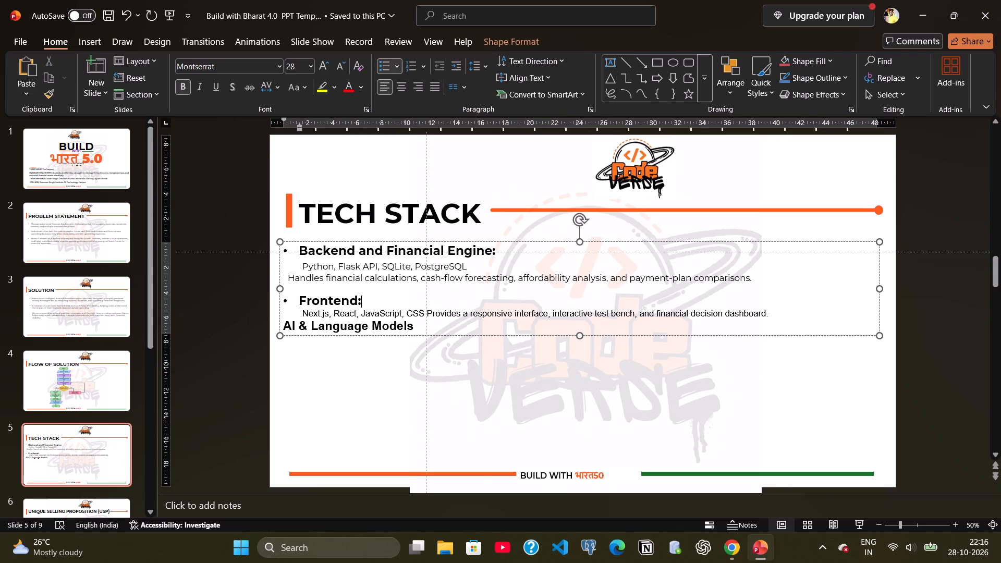
left_click(225, 67)
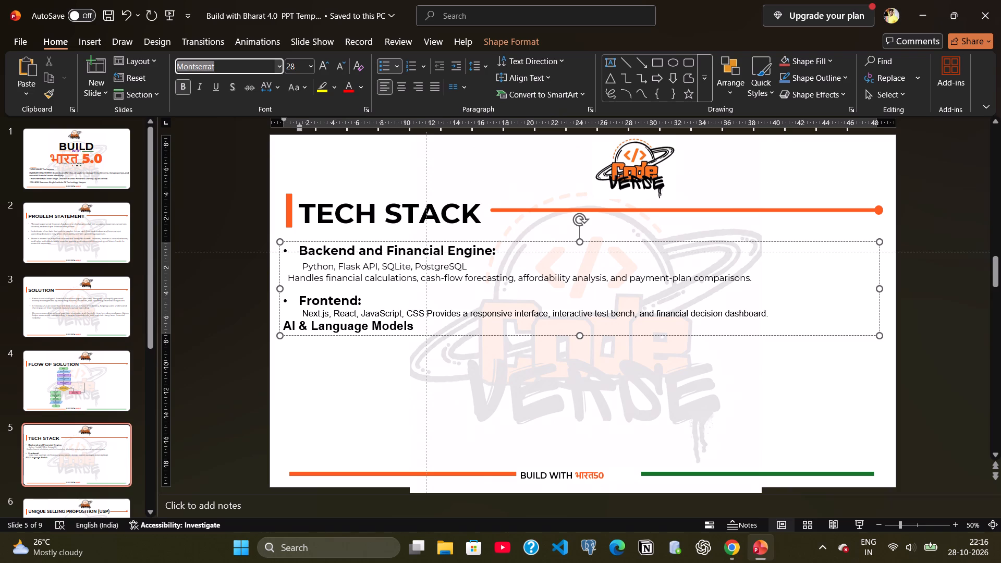
key("ctrl+c")
left_click(416, 326)
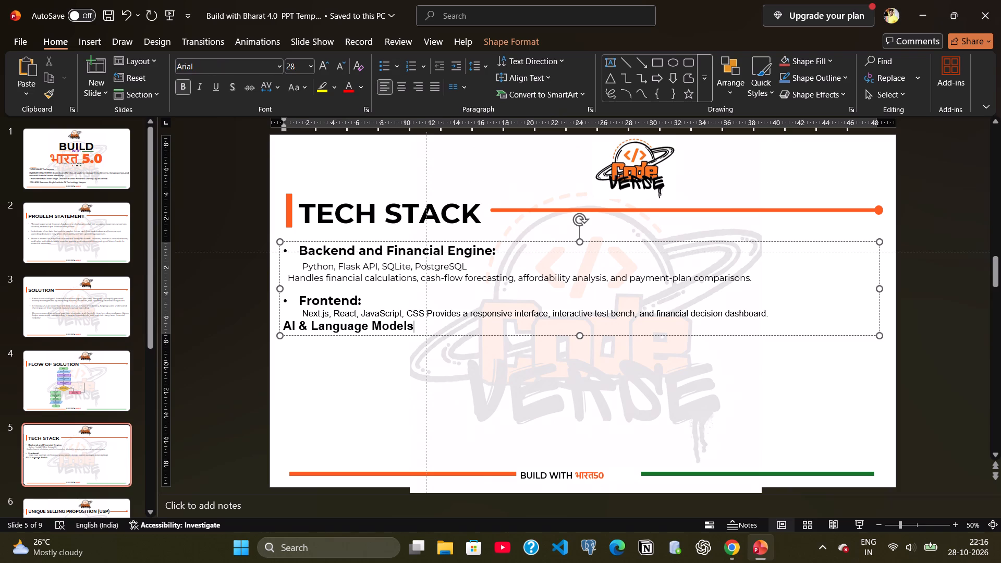
left_click_drag(414, 327, 311, 327)
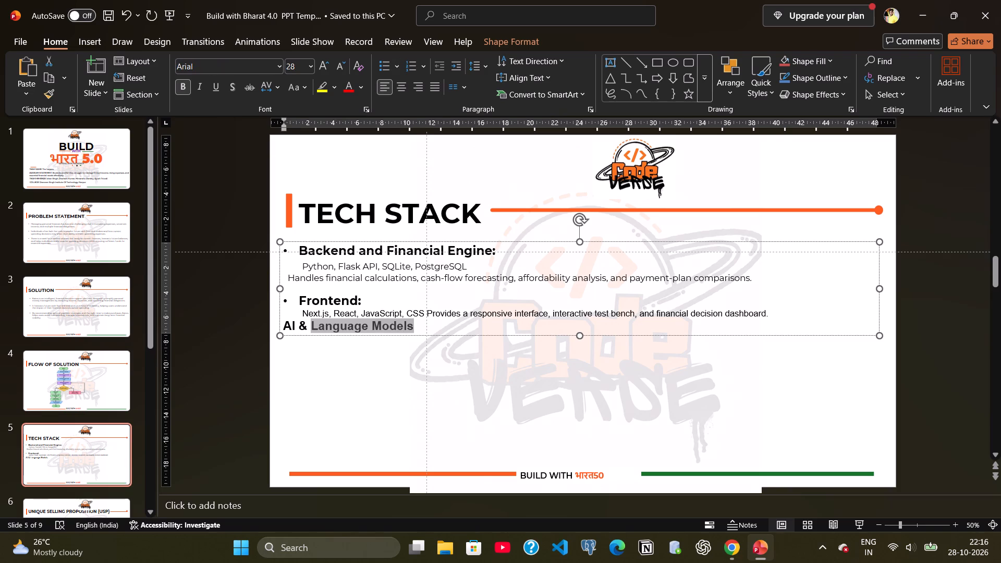
left_click_drag(311, 327, 238, 332)
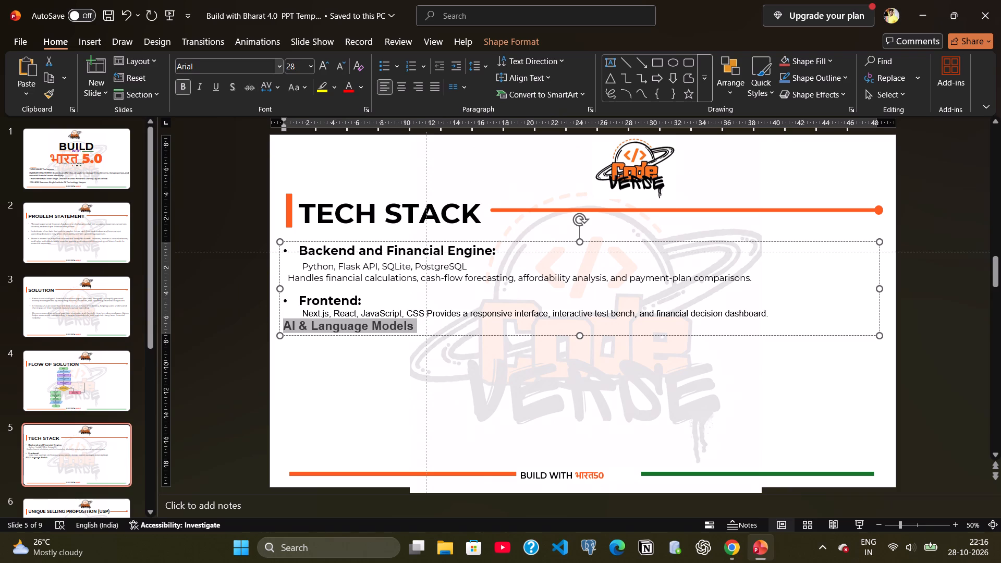
left_click(247, 71)
left_click(244, 68)
key("BackSpace")
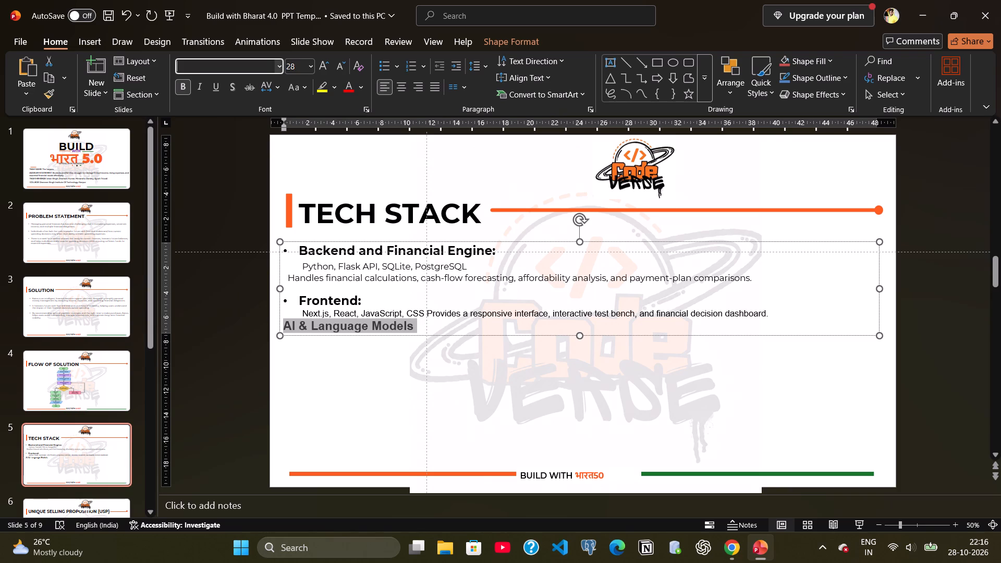
key("ctrl+v")
key("Return")
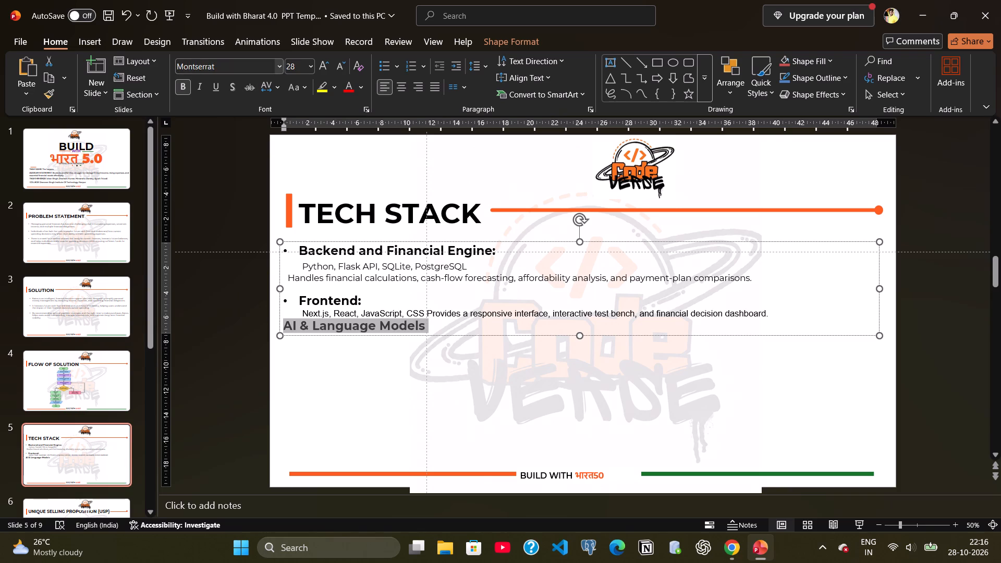
Add a colon to the end of the "AI & Language Models" heading and make the line a bullet.
left_click(437, 325)
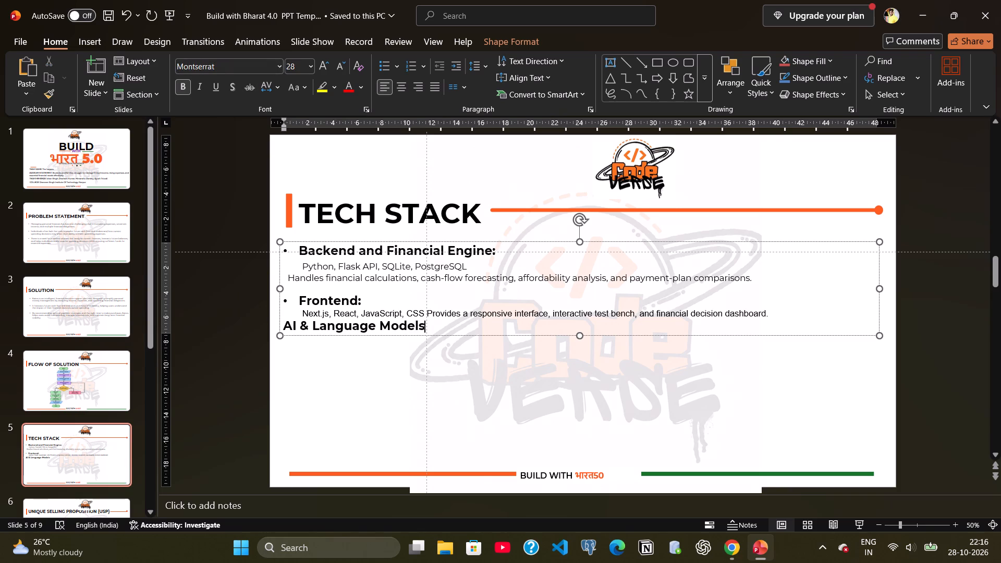
key("ctrl+semicolon")
key("shift+colon")
left_click(281, 326)
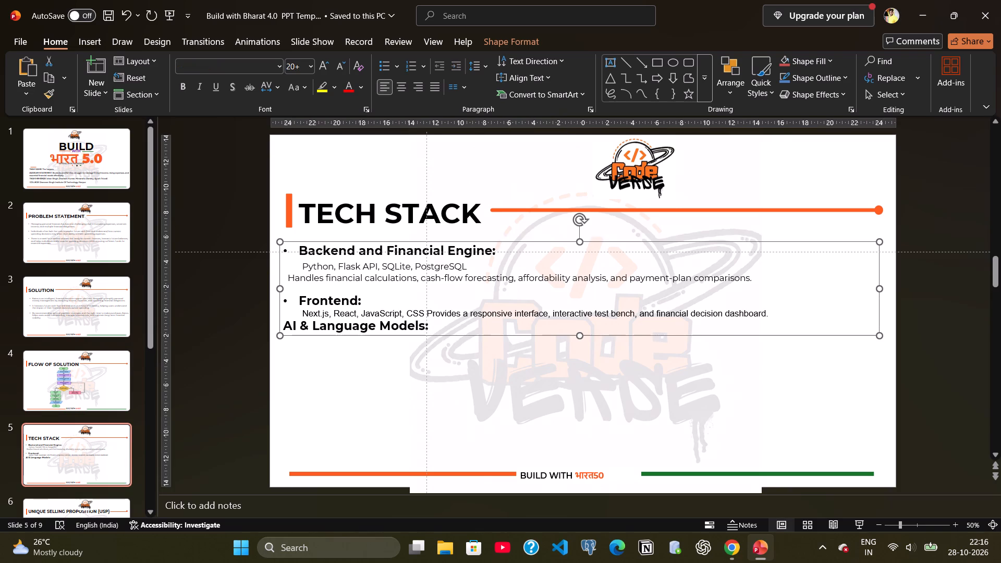
left_click(288, 326)
left_click(283, 326)
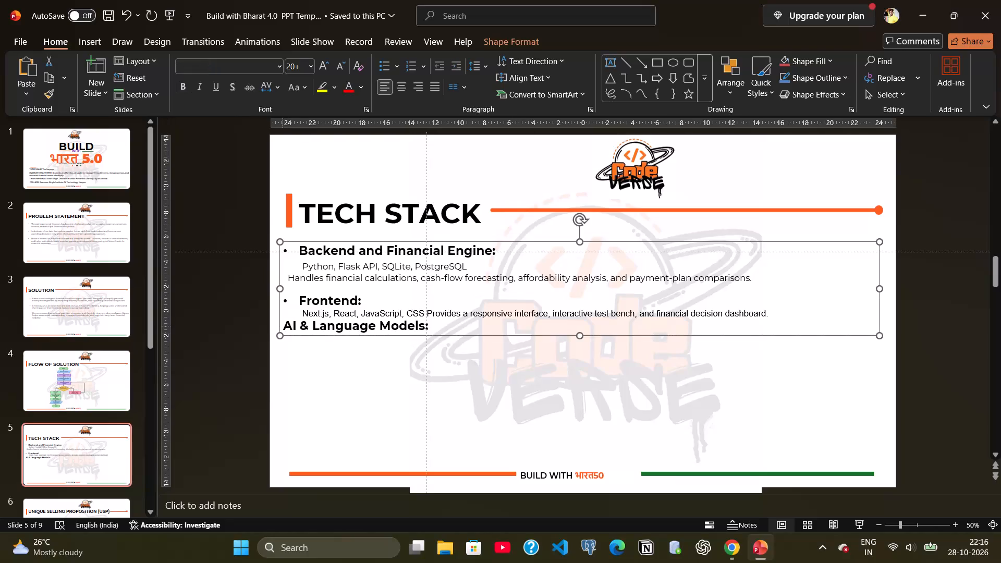
left_click(284, 326)
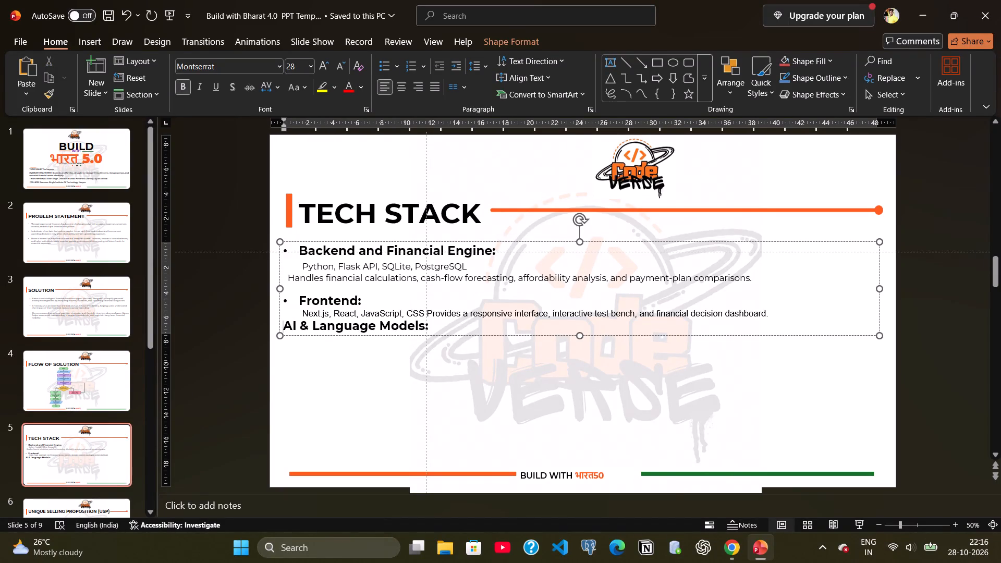
left_click(383, 66)
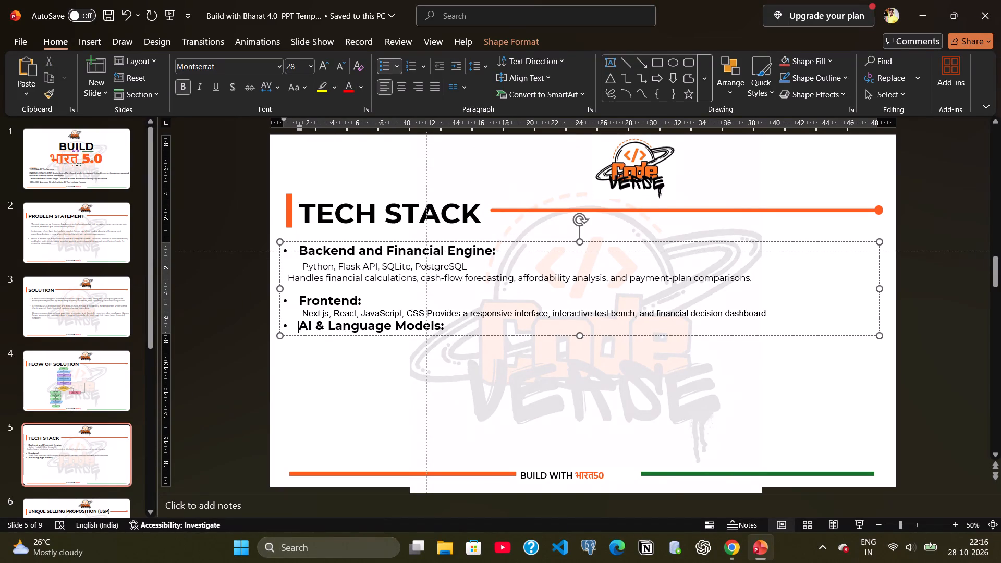
Insert a blank line between the Frontend details and the "AI & Language Models:" heading.
left_click(766, 313)
key("Right")
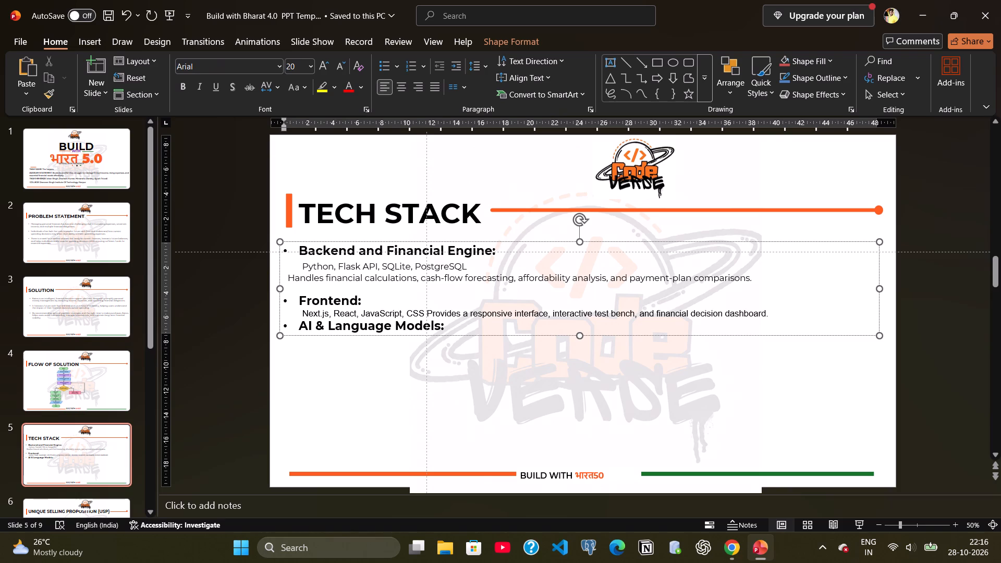
key("Return")
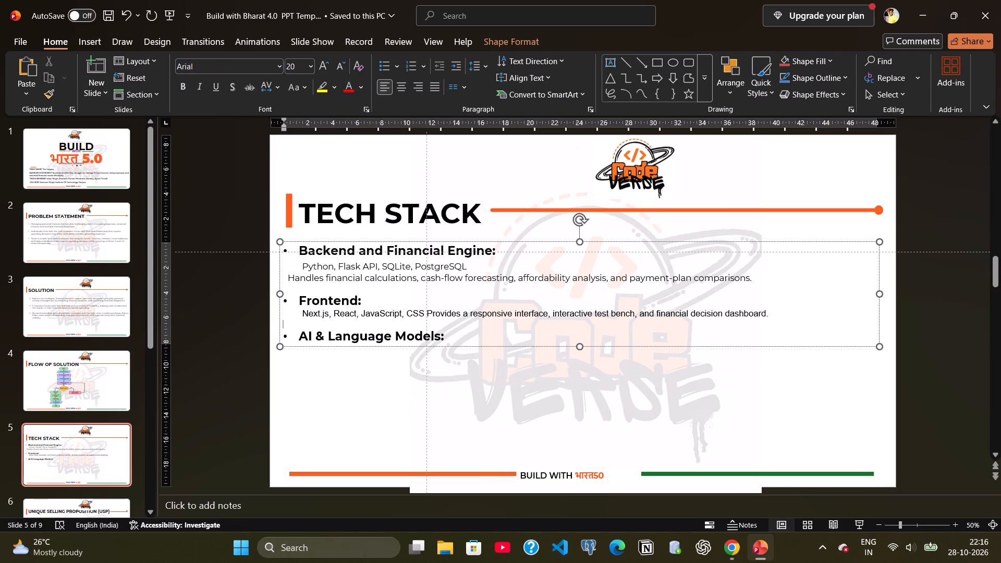
Start an unbulleted line below "AI & Language Models:", indented by five spaces, with the font size set to 20 pt.
left_click(445, 338)
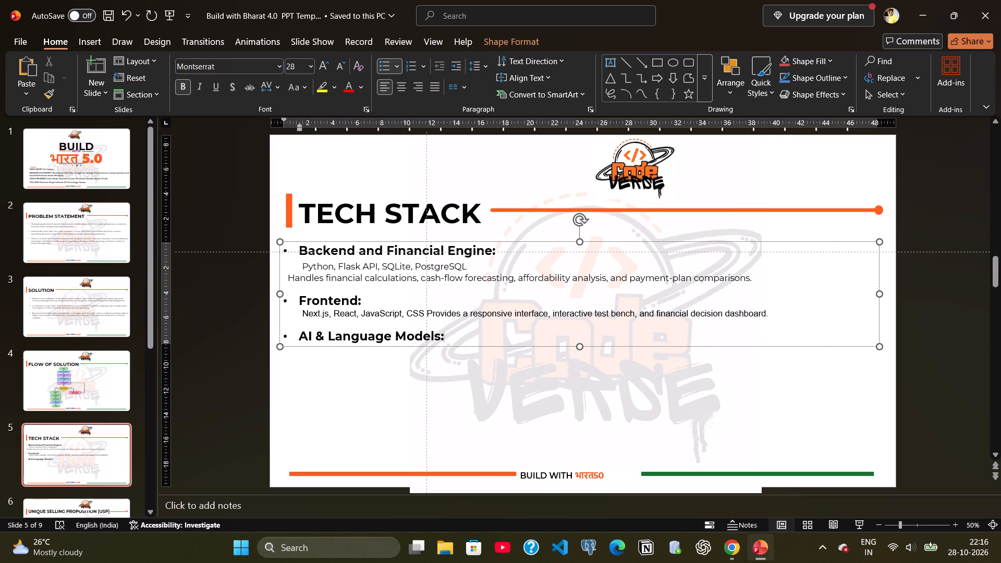
key("Return")
key("space")
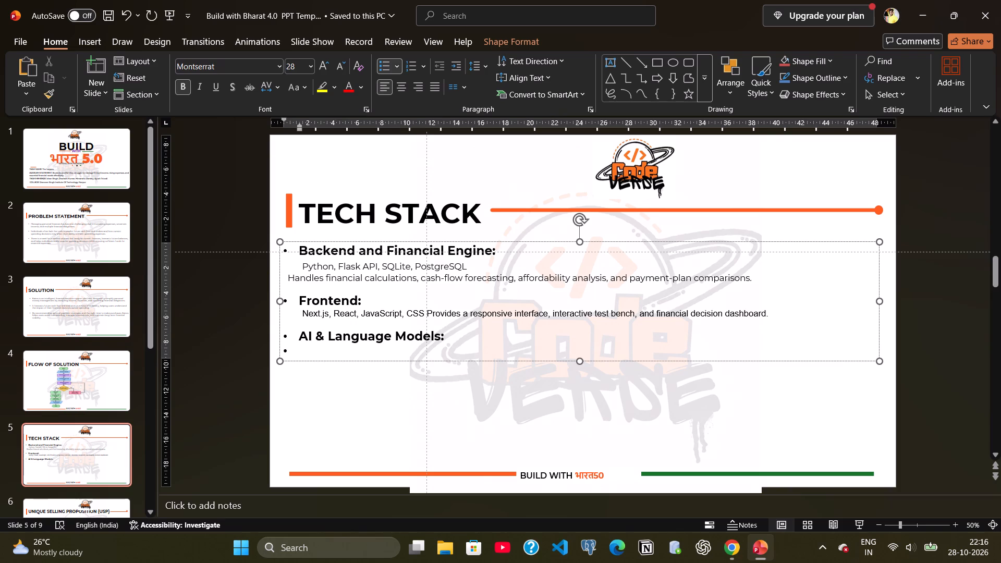
key("BackSpace")
key("BackSpace")
key("space")
key("space")
key("space")
key("space")
key("space")
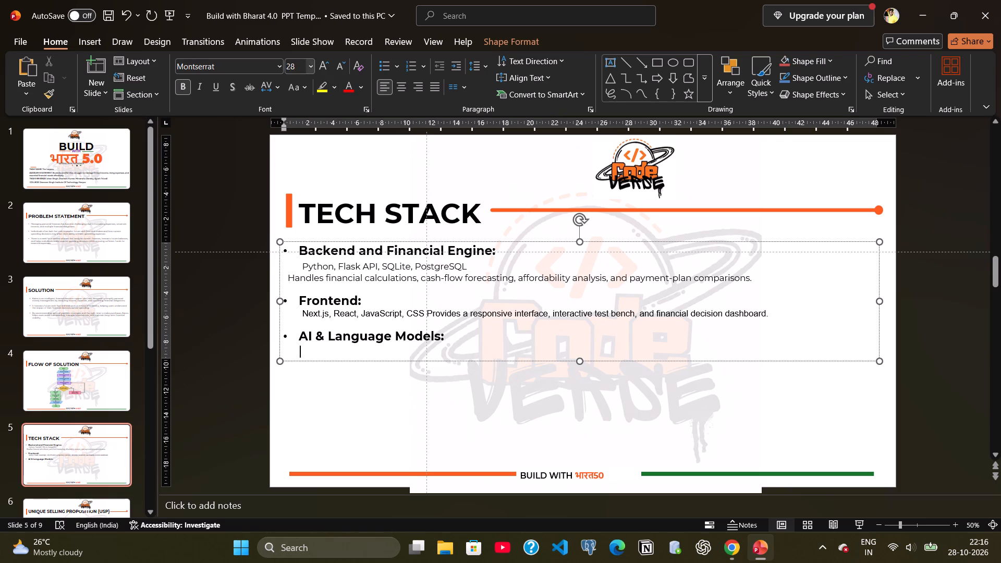
left_click(311, 67)
left_click(298, 219)
Copy the AI & Language Models details from the Kairos PDF in Chrome and paste them on the indented line in PowerPoint.
left_click(719, 551)
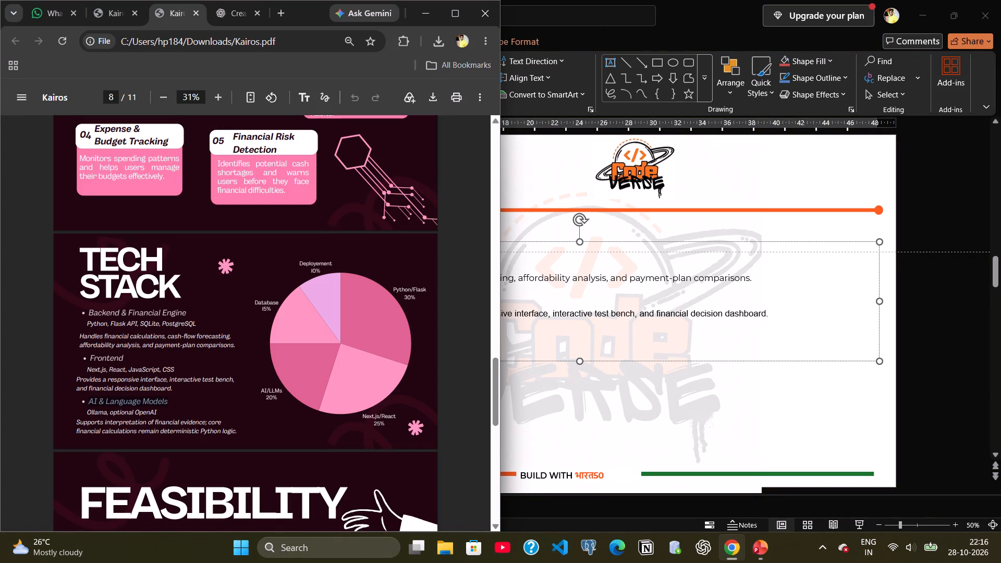
left_click_drag(87, 413, 252, 439)
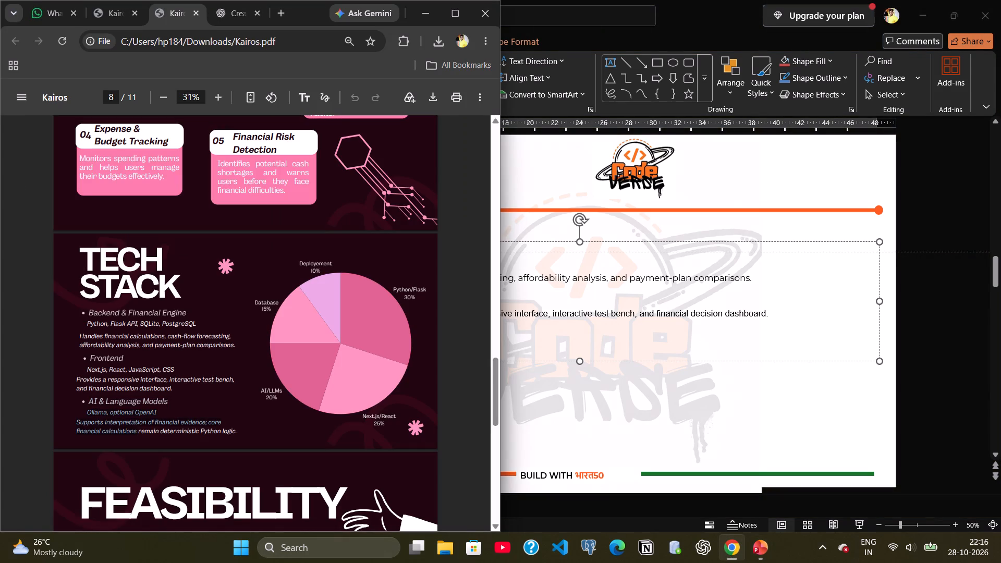
left_click_drag(252, 439, 251, 439)
left_click(251, 439)
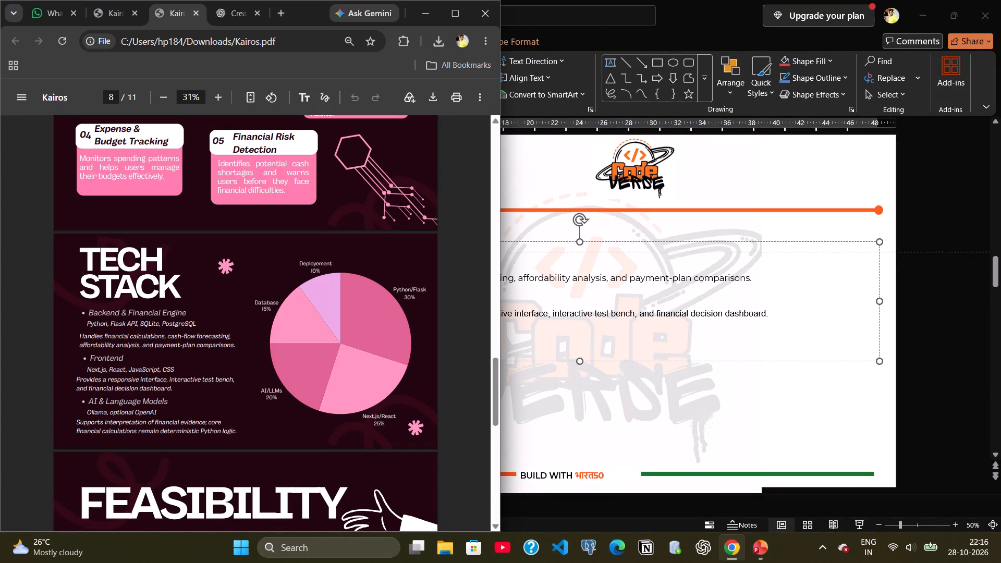
left_click_drag(237, 428, 84, 410)
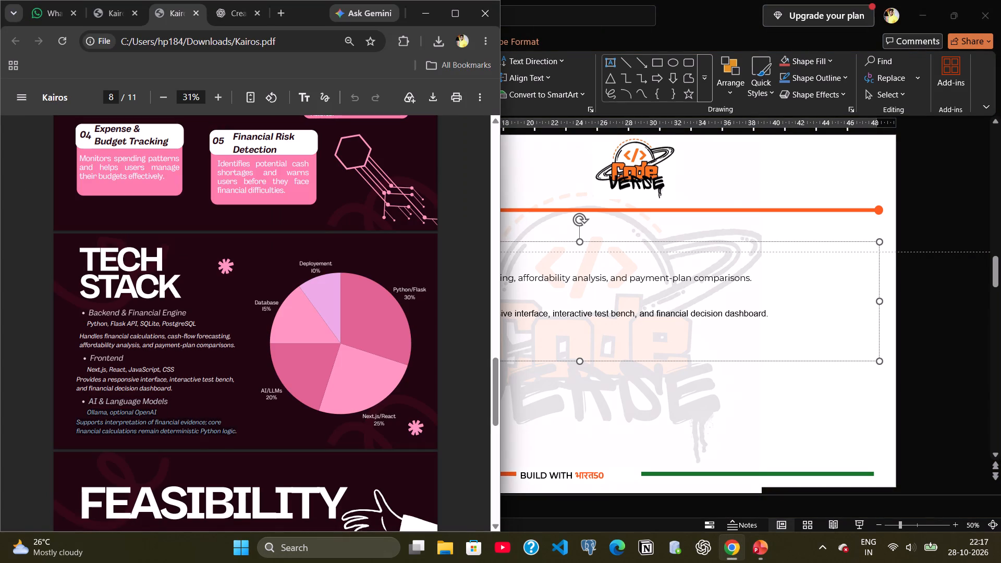
key("ctrl+c")
left_click(666, 412)
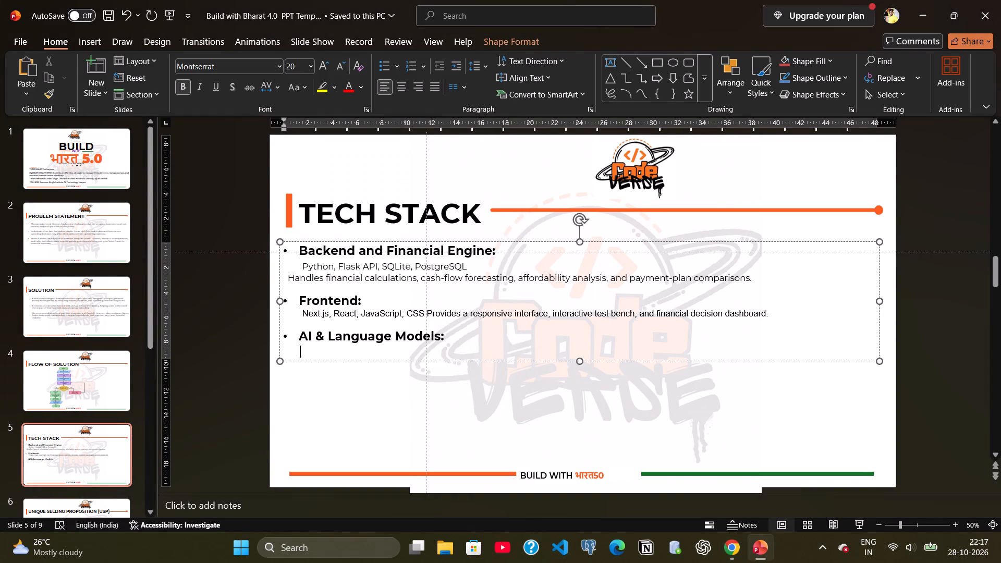
key("ctrl+v")
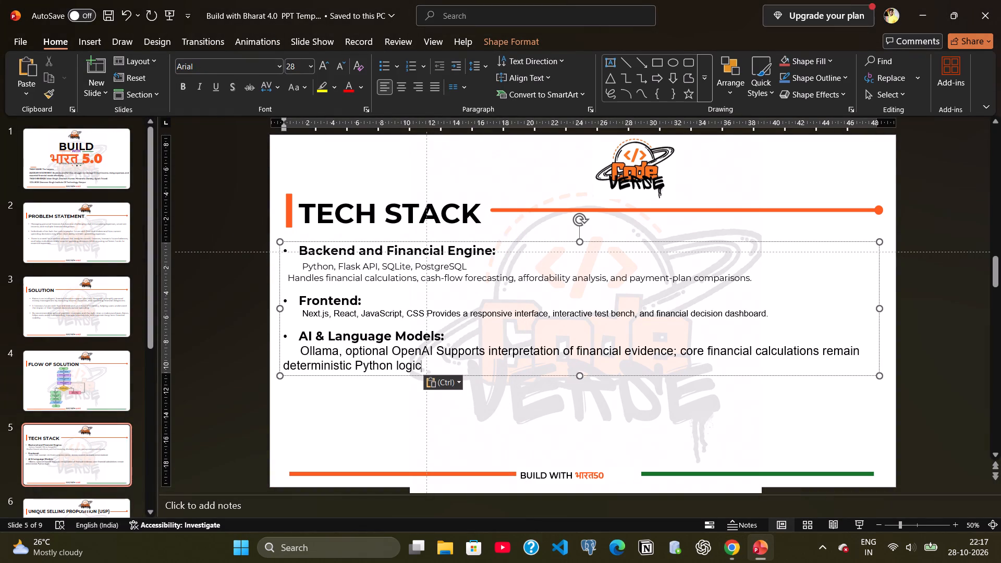
Set the pasted AI & Language Models details to 20 pt.
left_click_drag(301, 349, 429, 373)
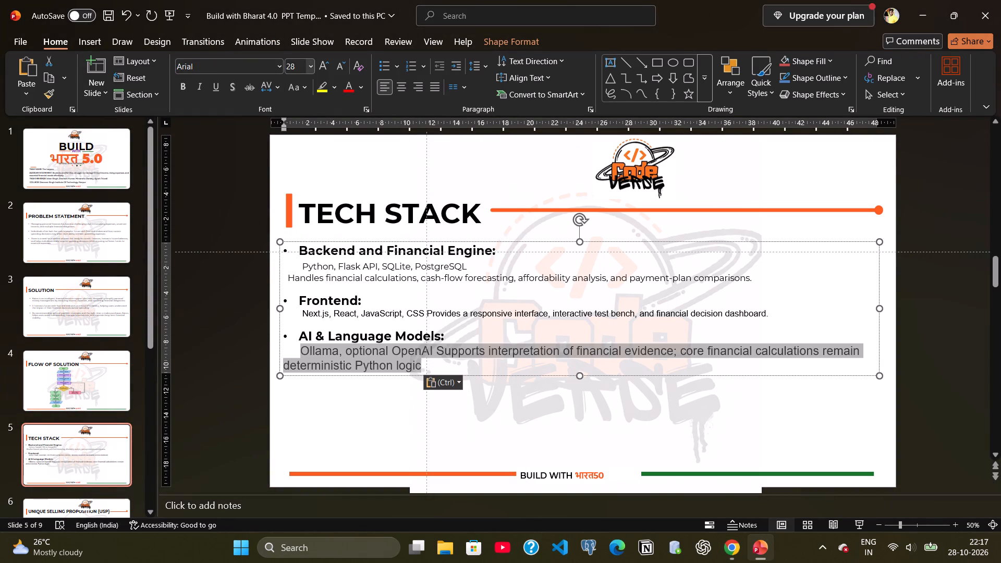
left_click(311, 69)
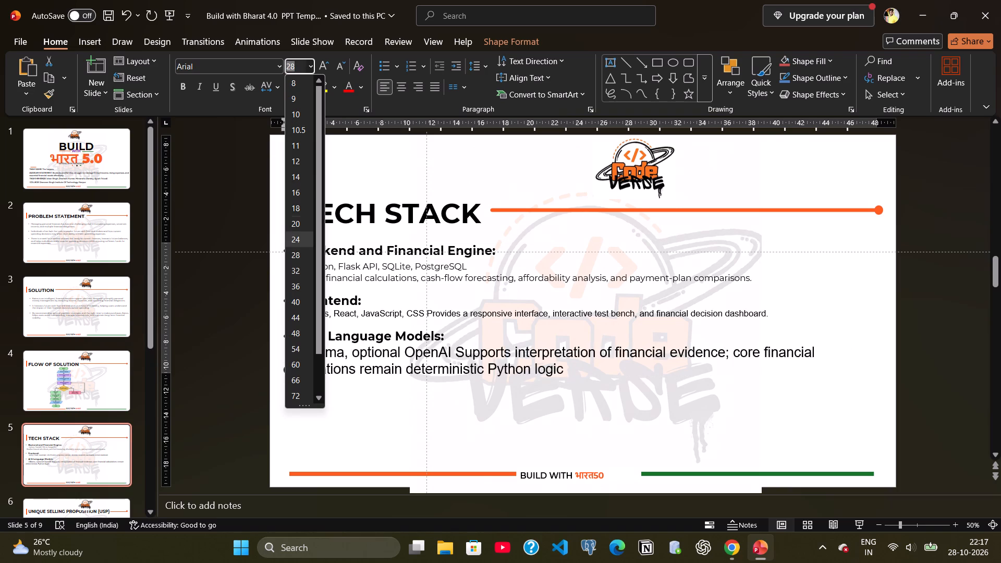
left_click(302, 224)
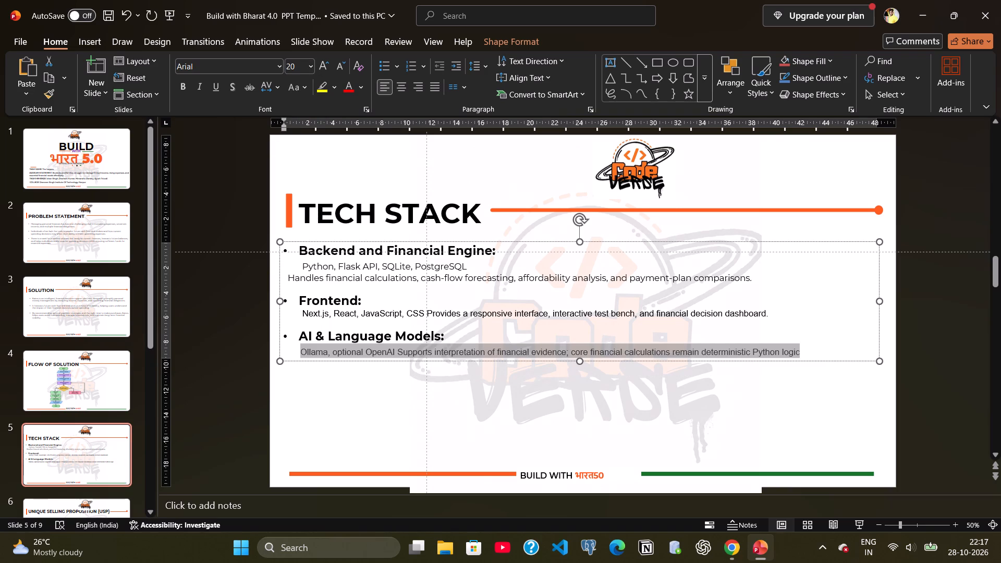
Change the Frontend details line to the Montserrat font used by its heading.
left_click(374, 313)
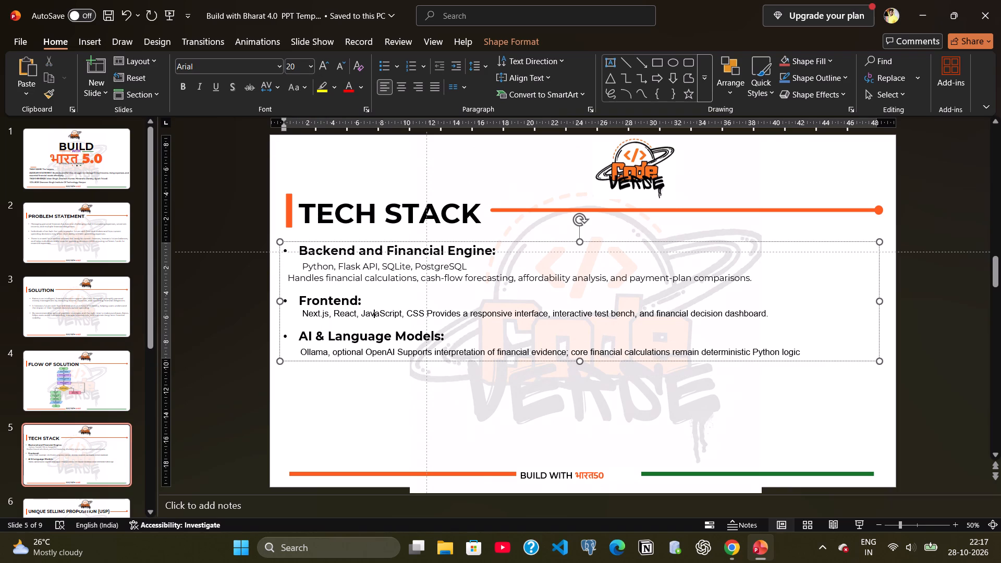
left_click(363, 302)
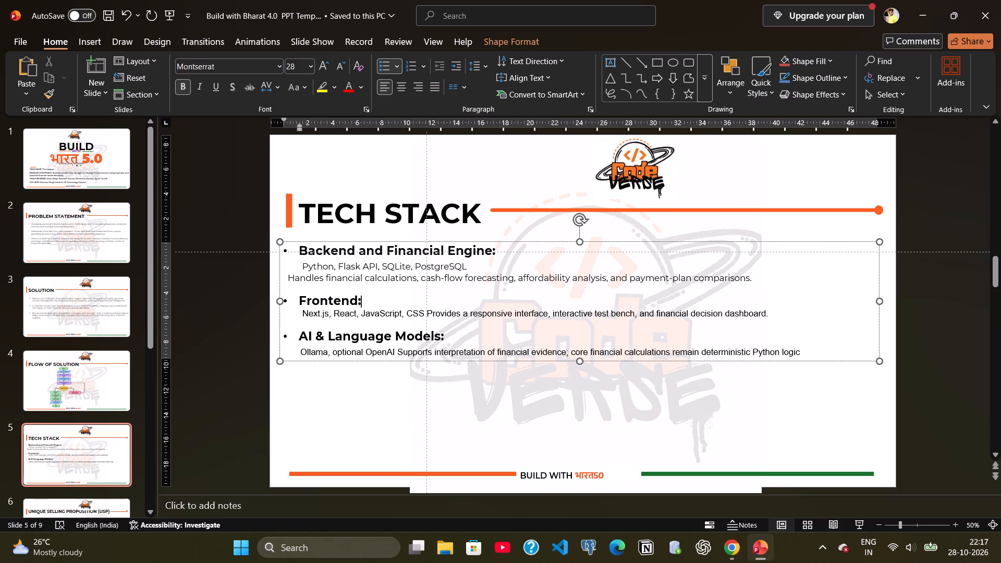
left_click(231, 68)
key("ctrl+c")
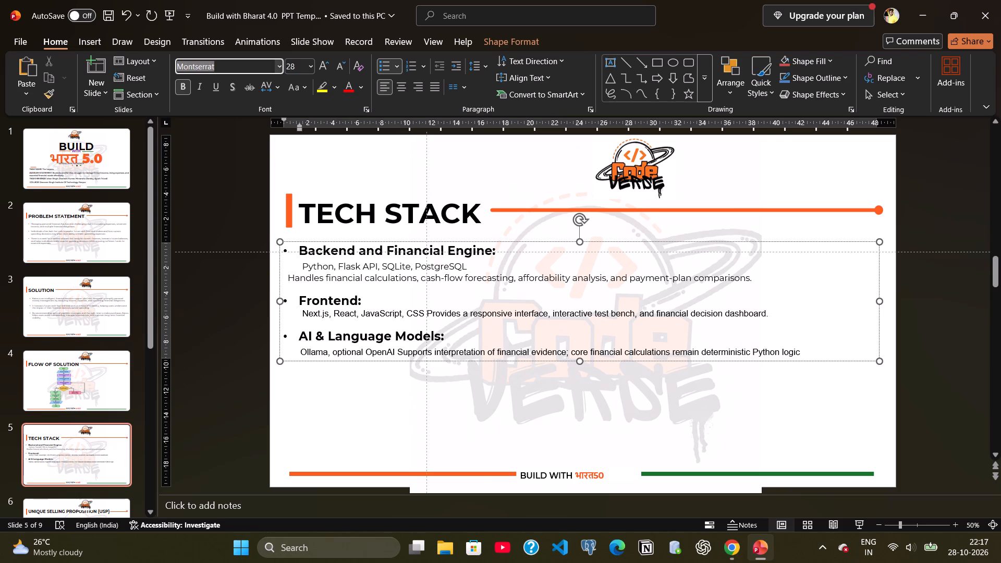
left_click(355, 322)
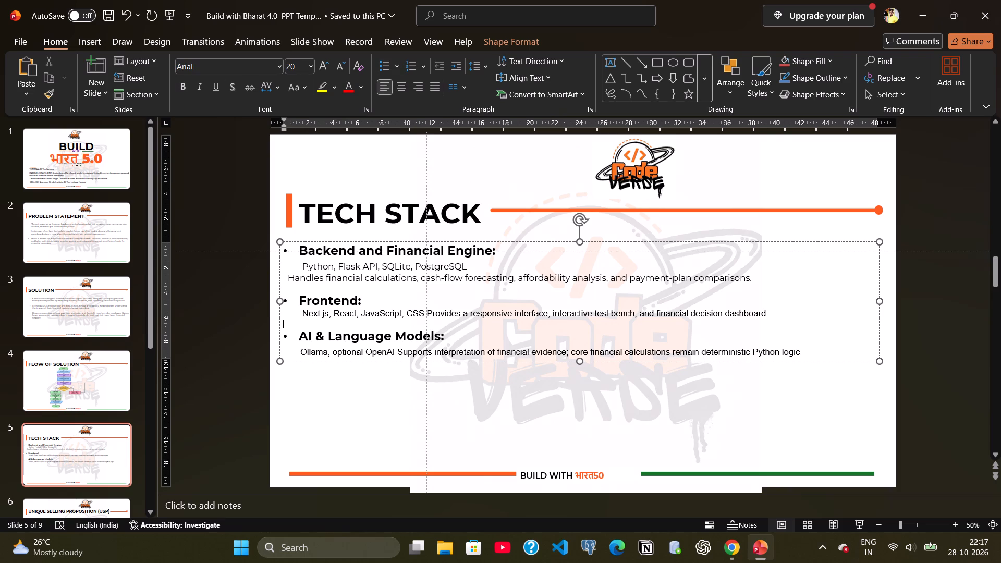
left_click_drag(303, 315, 764, 312)
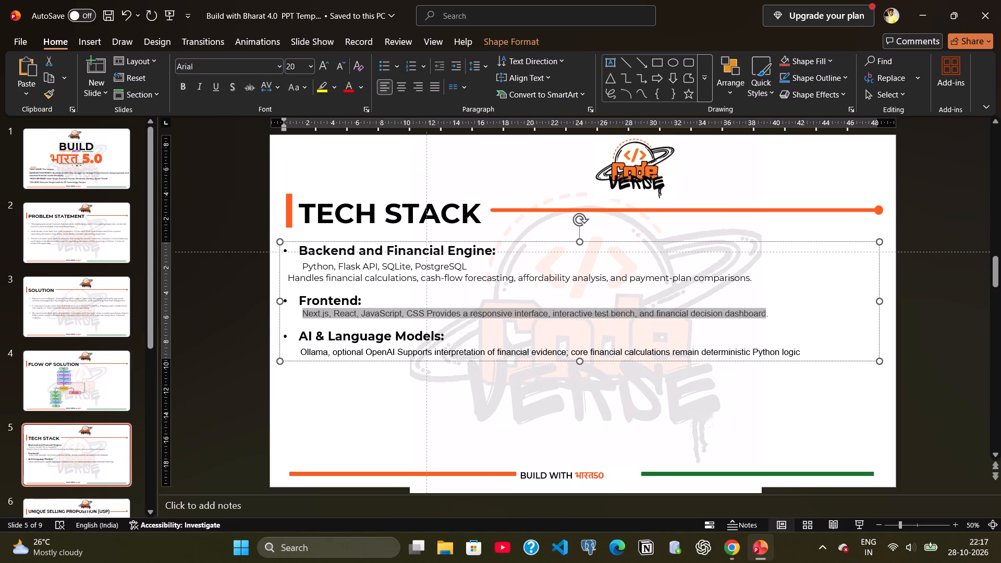
left_click_drag(764, 312, 765, 311)
left_click(237, 59)
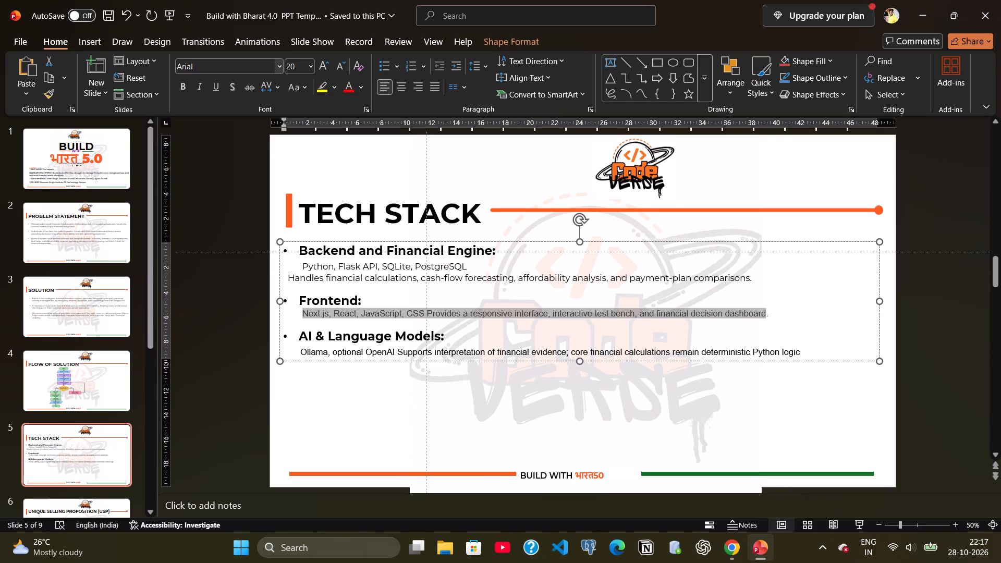
left_click(235, 64)
key("BackSpace")
key("ctrl+v")
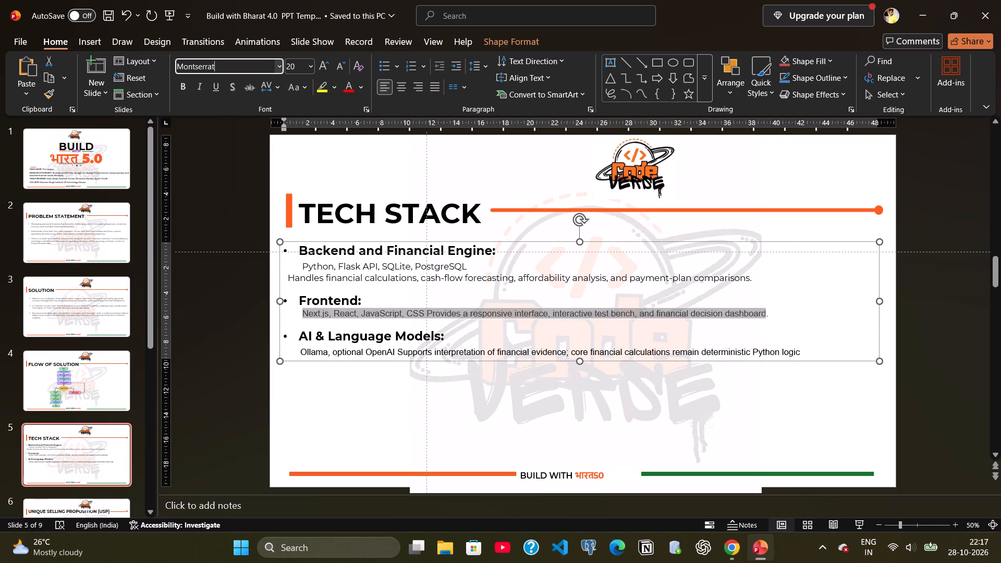
key("Return")
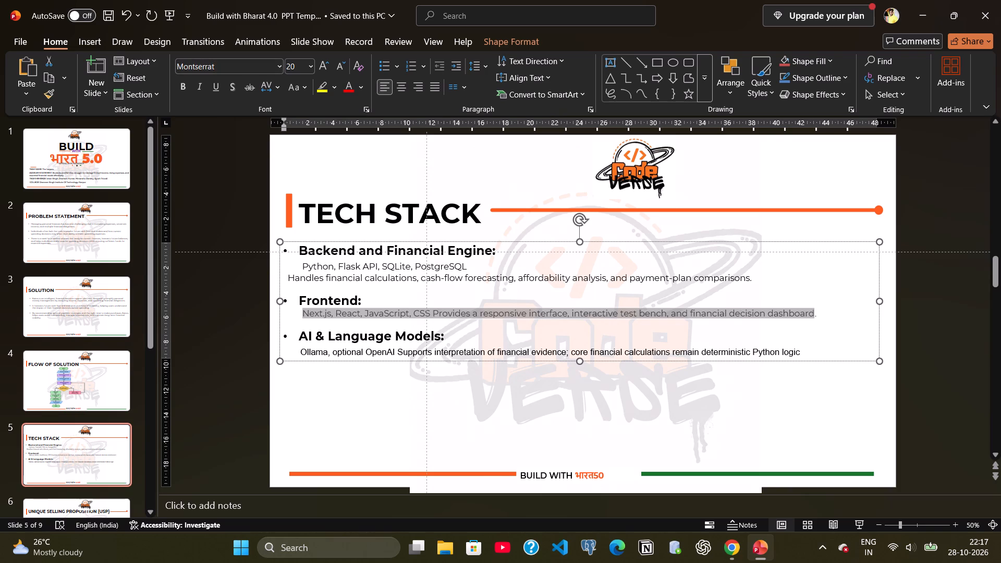
Change the AI & Language Models details line to the Montserrat font.
left_click_drag(298, 351, 802, 360)
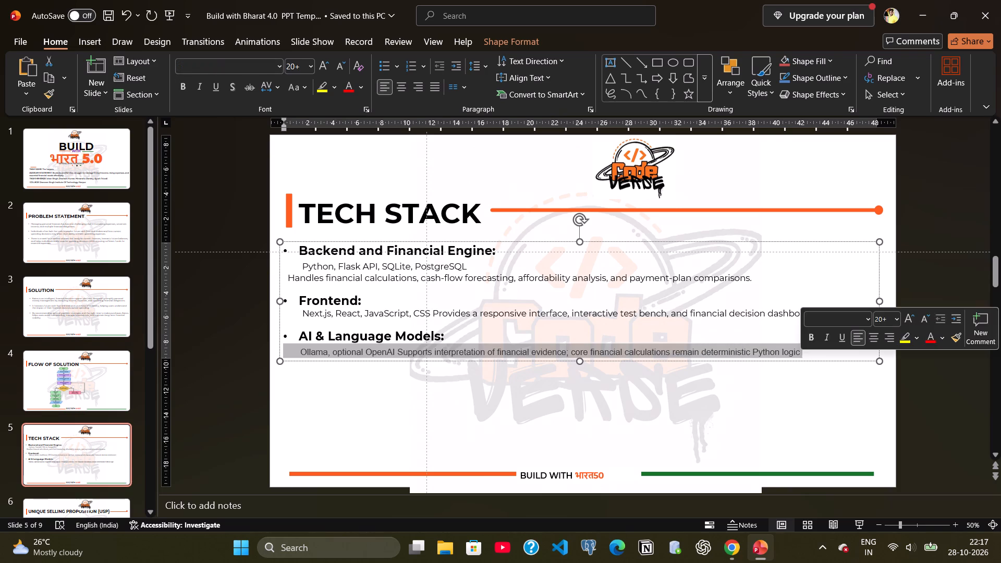
left_click(264, 68)
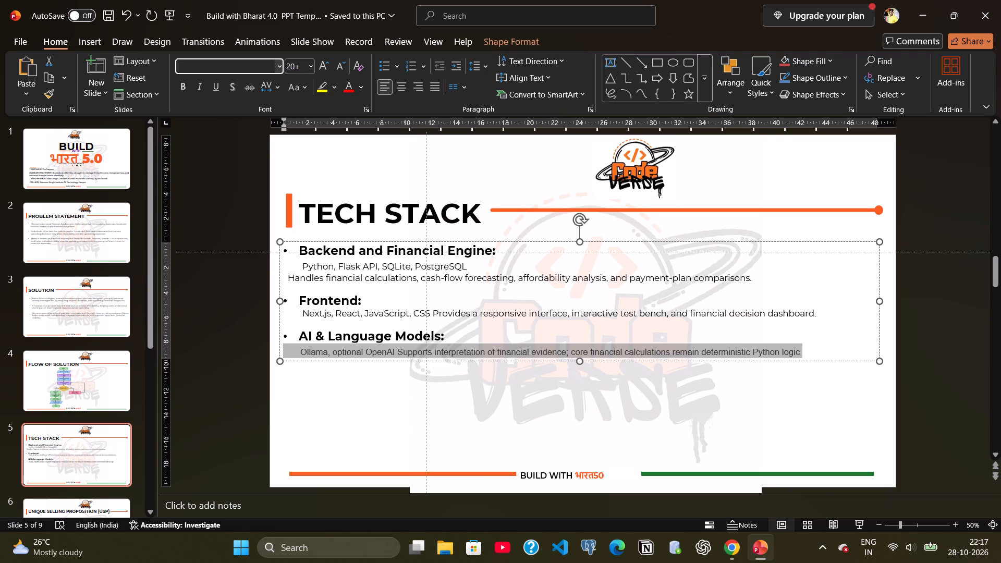
key("ctrl+v")
key("Return")
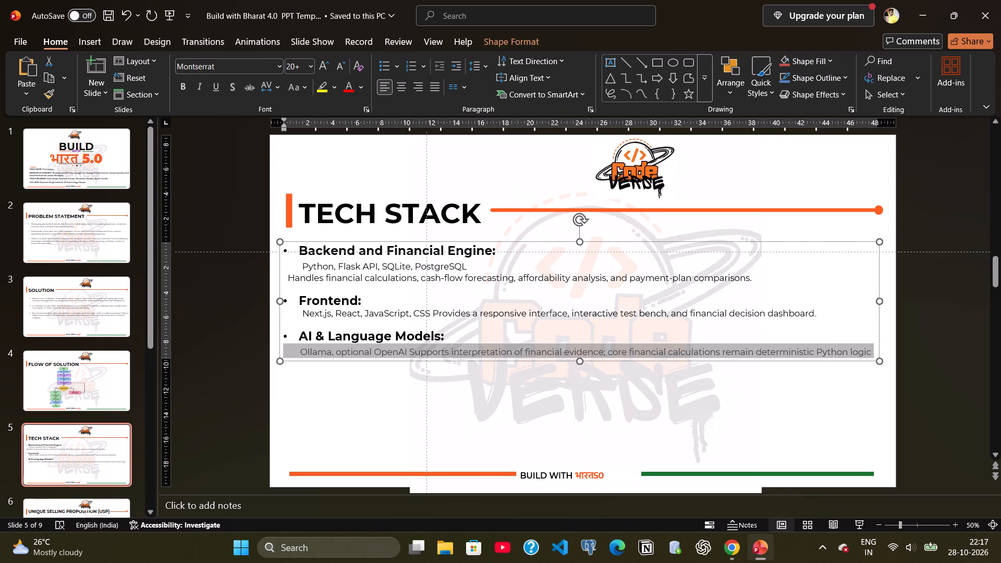
left_click(853, 387)
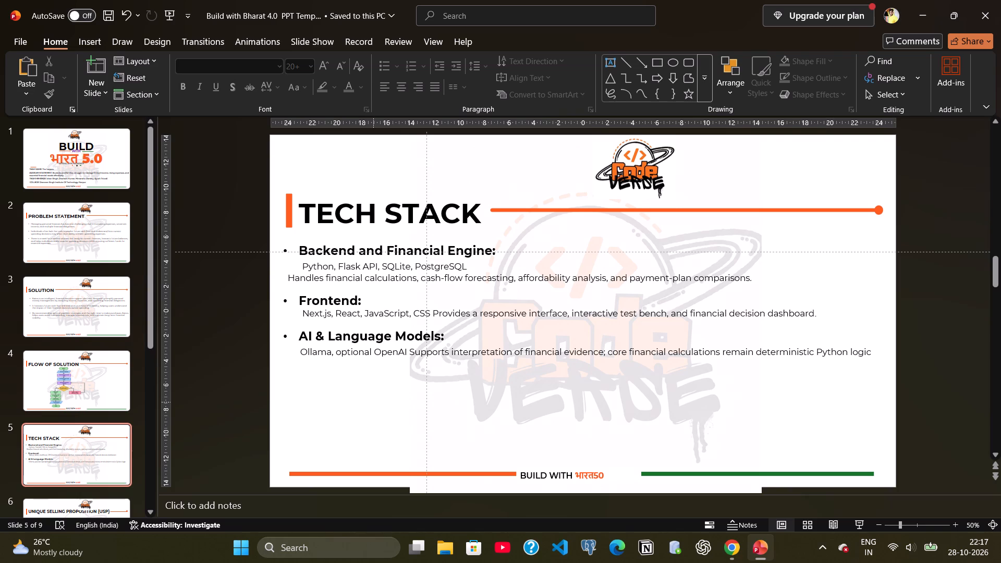
Indent the "Handles financial calculations" line by six spaces, in line with the Python, Flask API line above it.
left_click(287, 274)
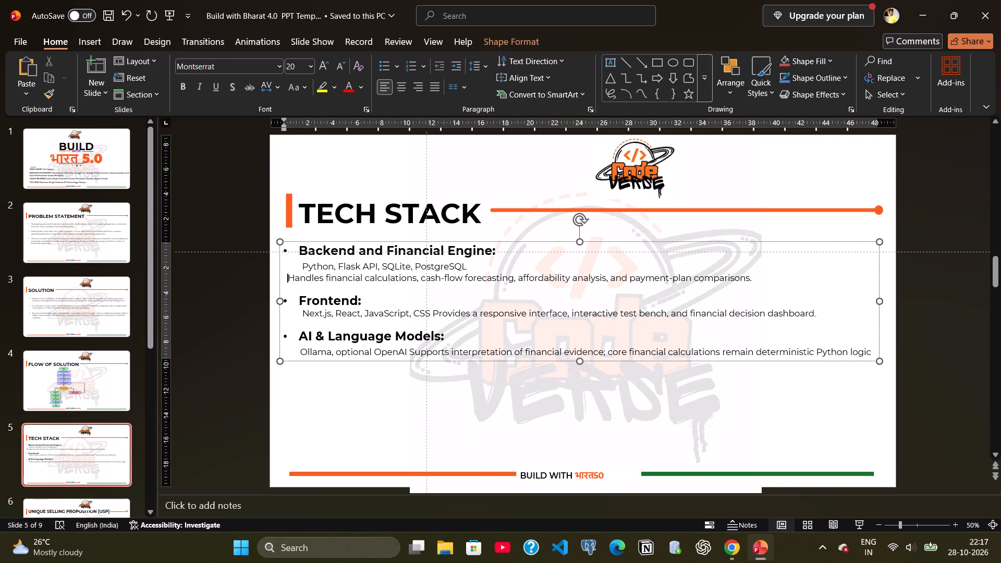
key("space")
key("space")
key("space")
key("space")
key("space")
key("space")
key("space")
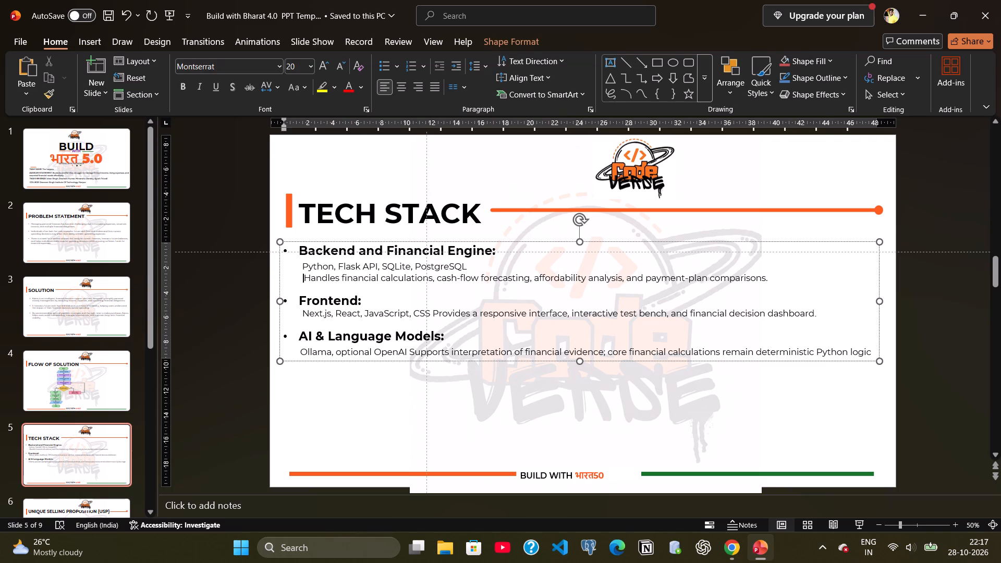
key("BackSpace")
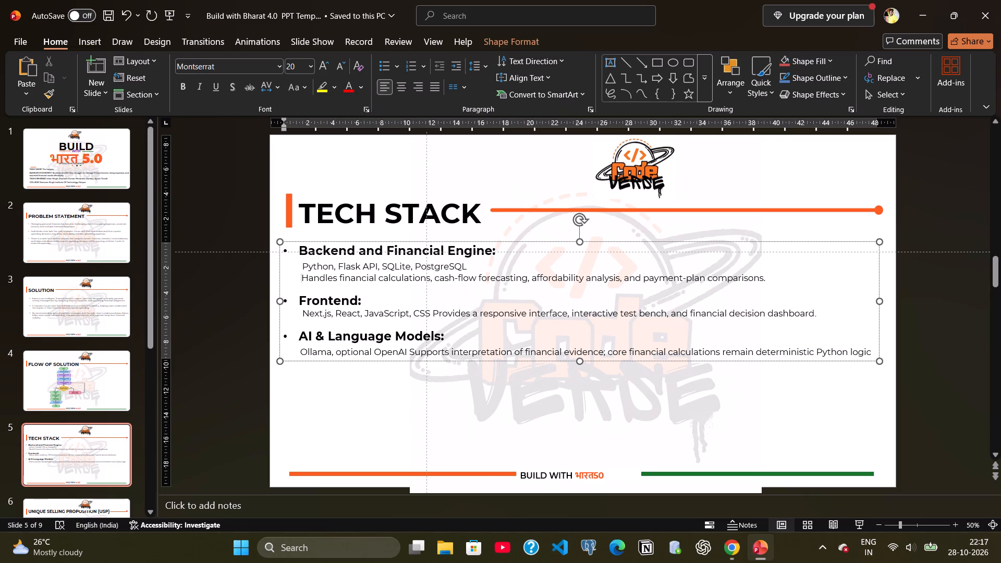
End the AI & Language Models details with a full stop and check them against the Kairos PDF in Chrome.
left_click(870, 354)
key("period")
key("space")
left_click(728, 554)
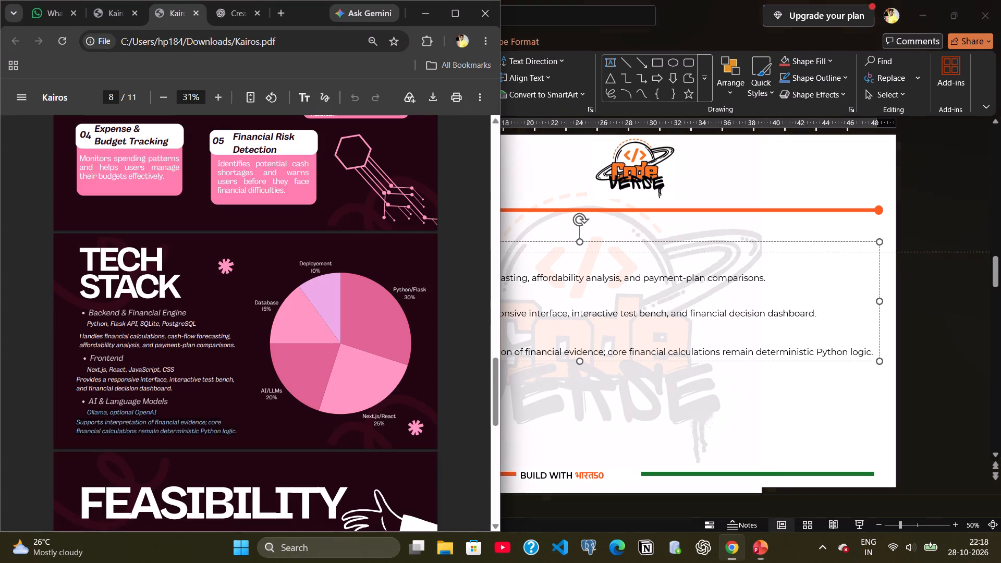
left_click(262, 469)
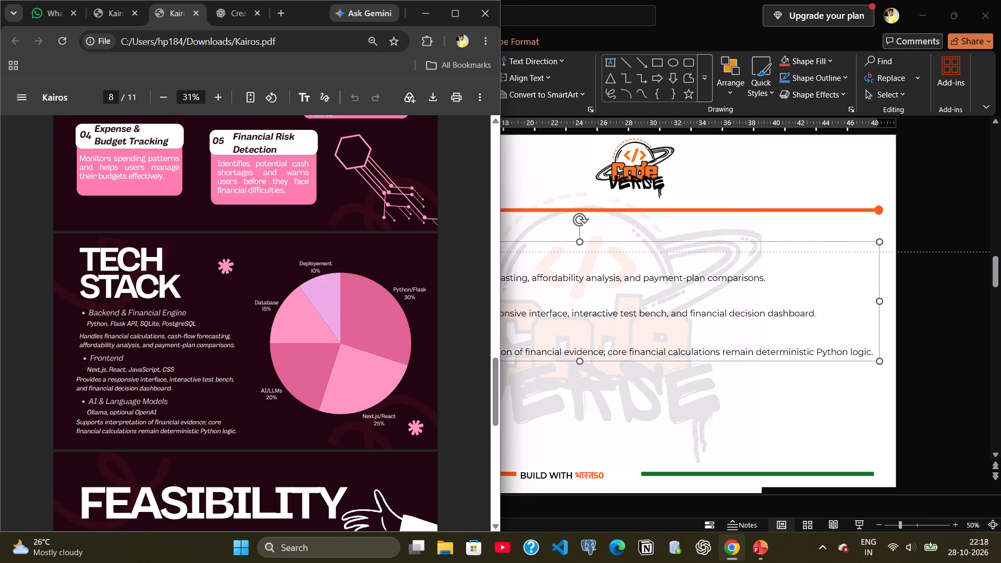
left_click(673, 396)
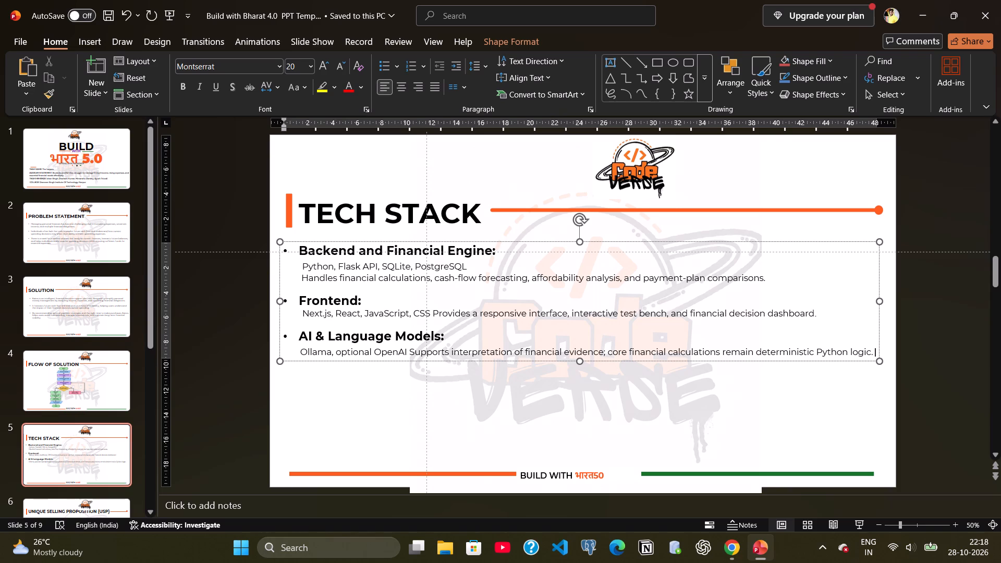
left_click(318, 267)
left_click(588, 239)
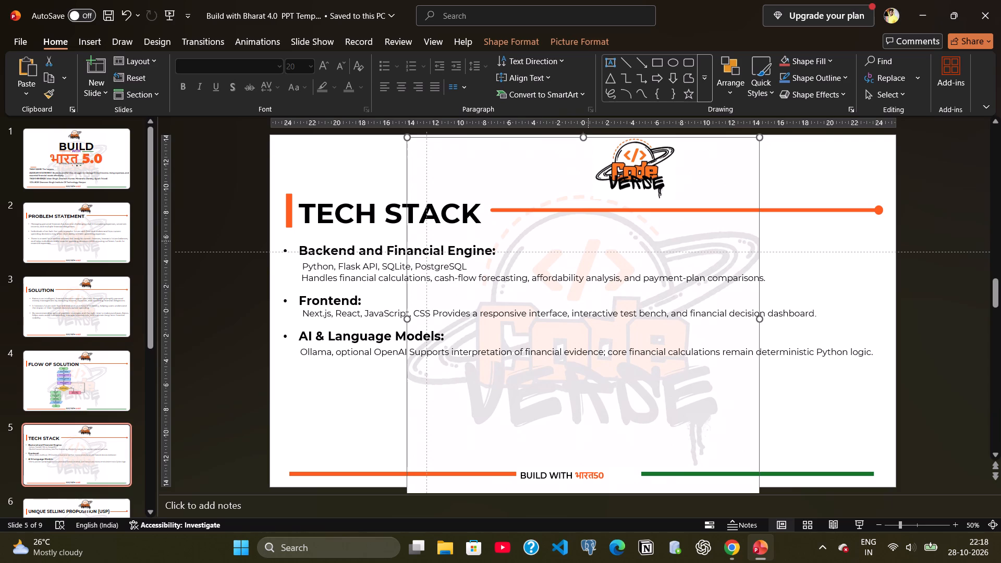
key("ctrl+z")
Move the tech stack text box slightly down and to the right, below the TECH STACK title.
left_click(528, 257)
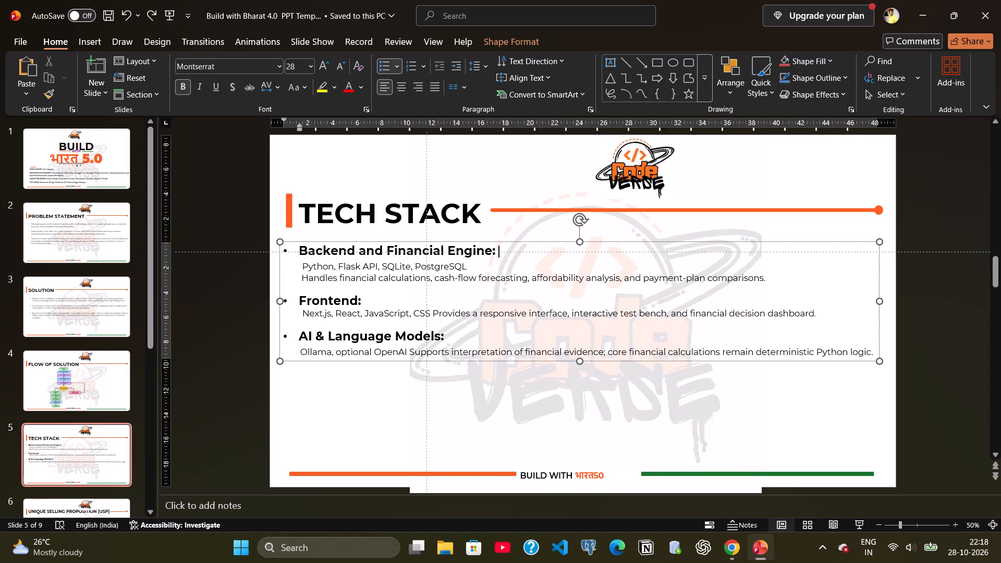
left_click_drag(520, 240, 520, 248)
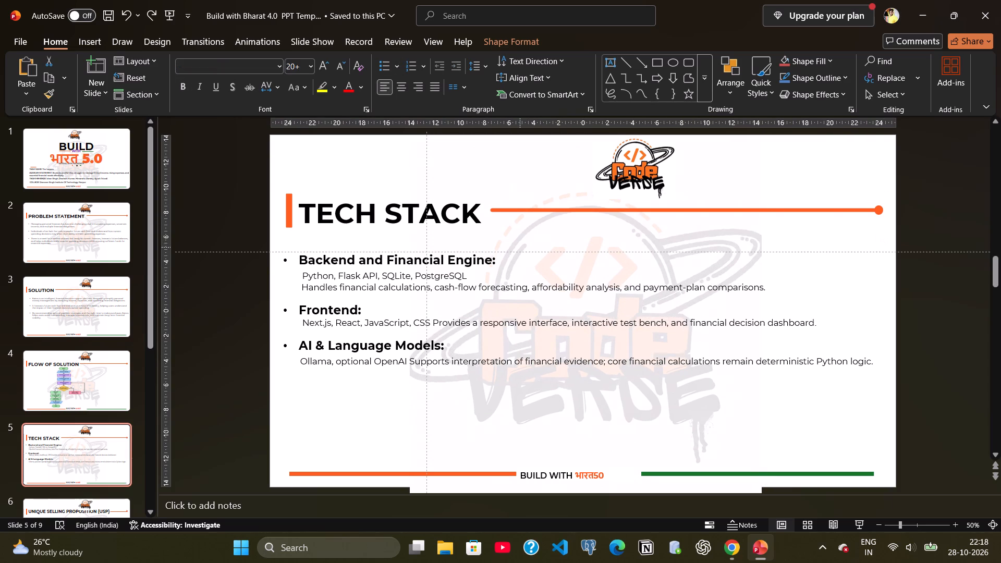
left_click_drag(520, 248, 520, 252)
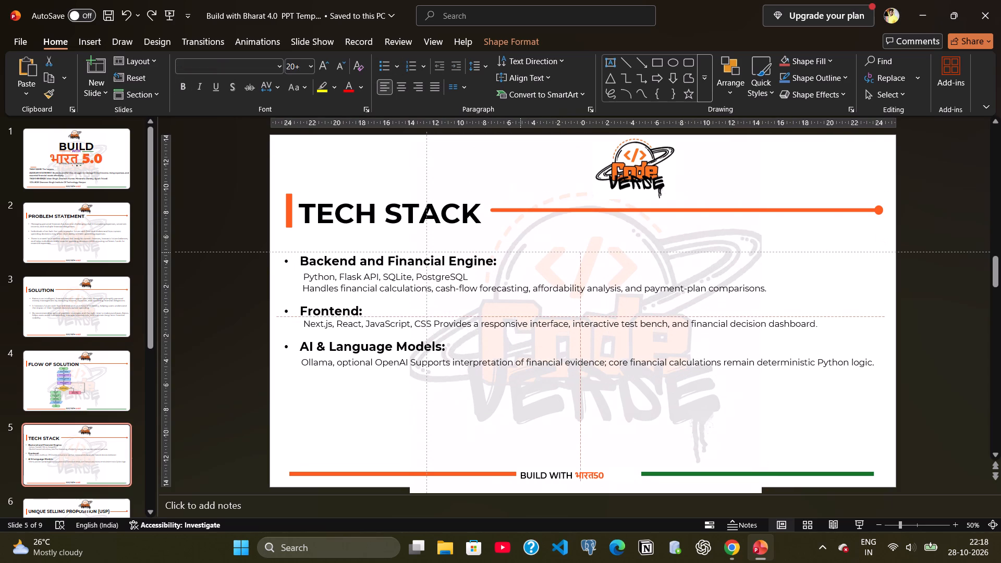
left_click_drag(520, 252, 526, 250)
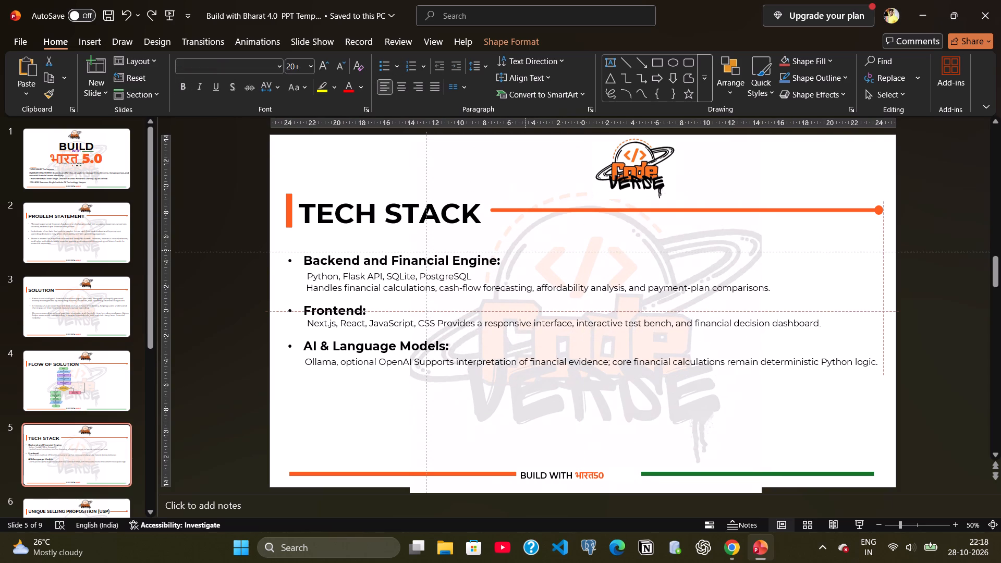
left_click_drag(526, 250, 524, 250)
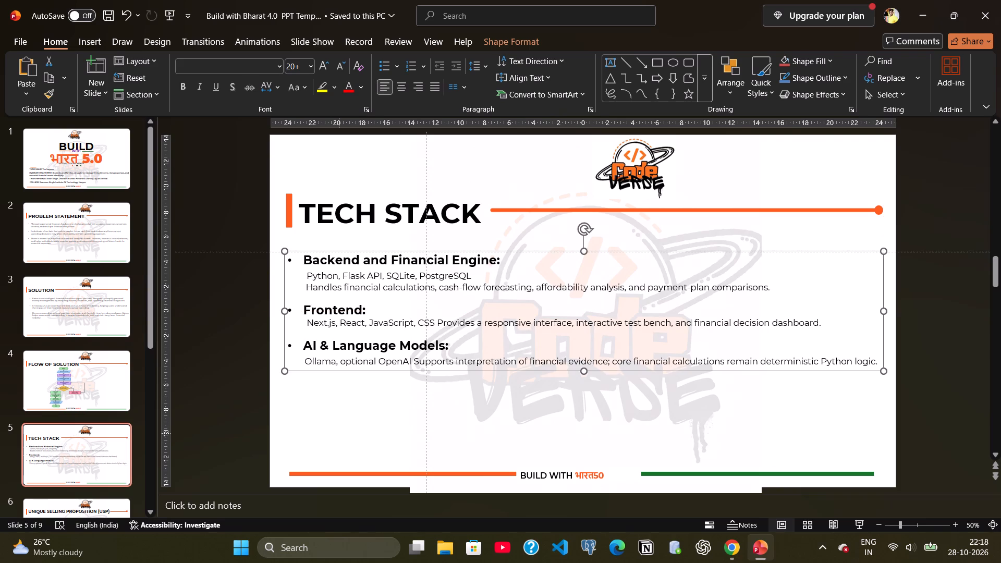
left_click(339, 433)
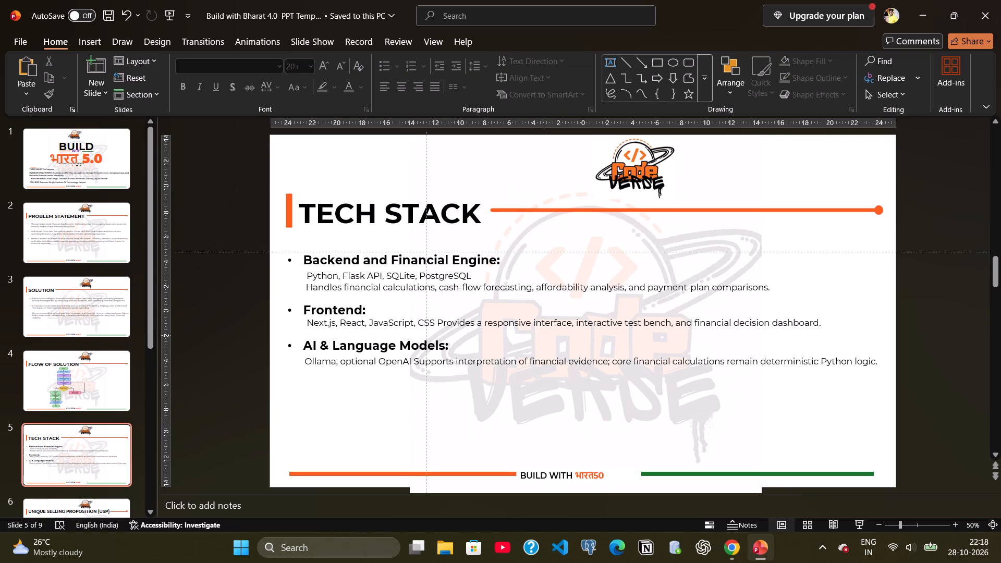
Insert an extra blank line above the "Frontend:" heading and another above the "AI & Language Models:" heading.
left_click(508, 262)
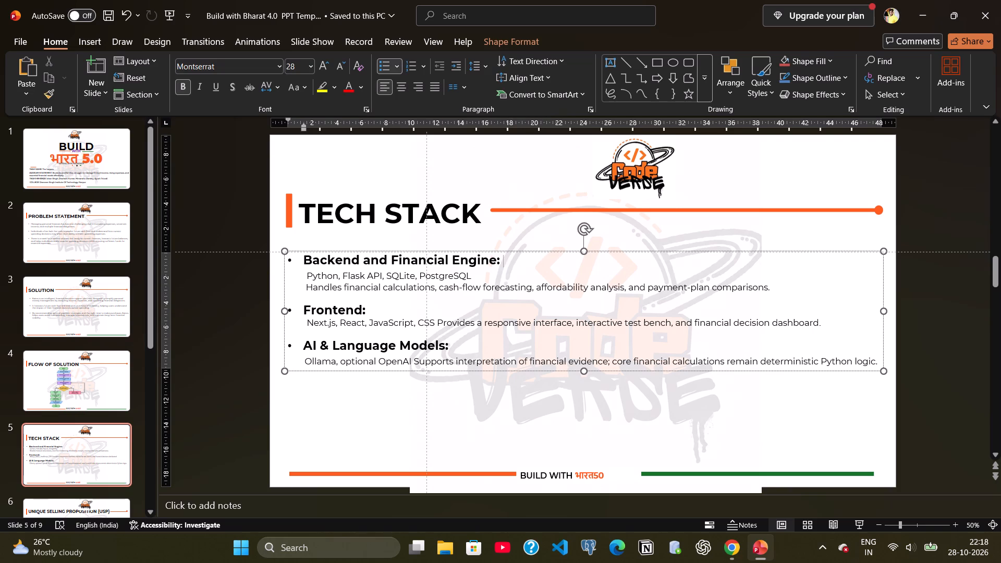
left_click(771, 287)
left_click(365, 304)
left_click(328, 301)
key("Return")
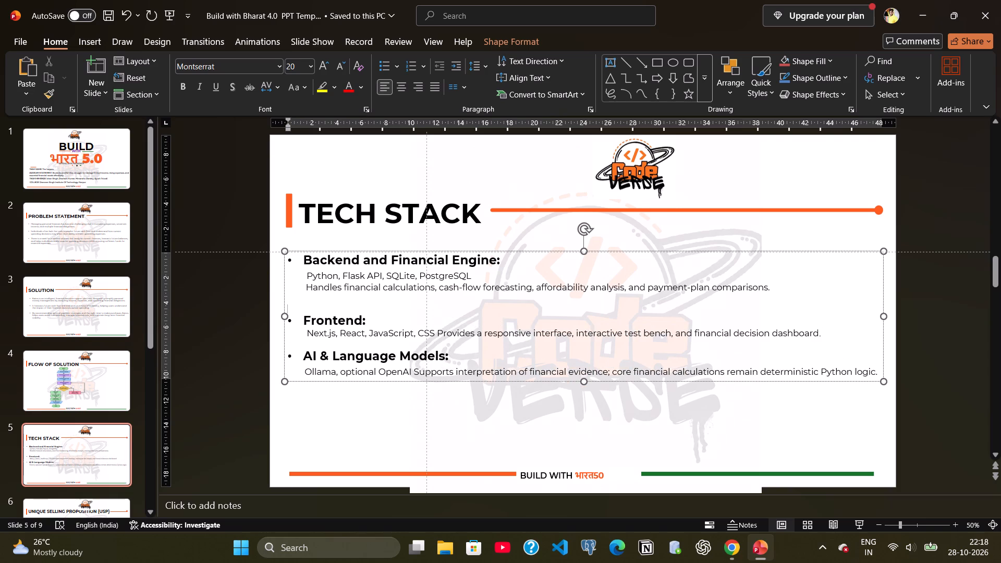
left_click(319, 340)
key("Return")
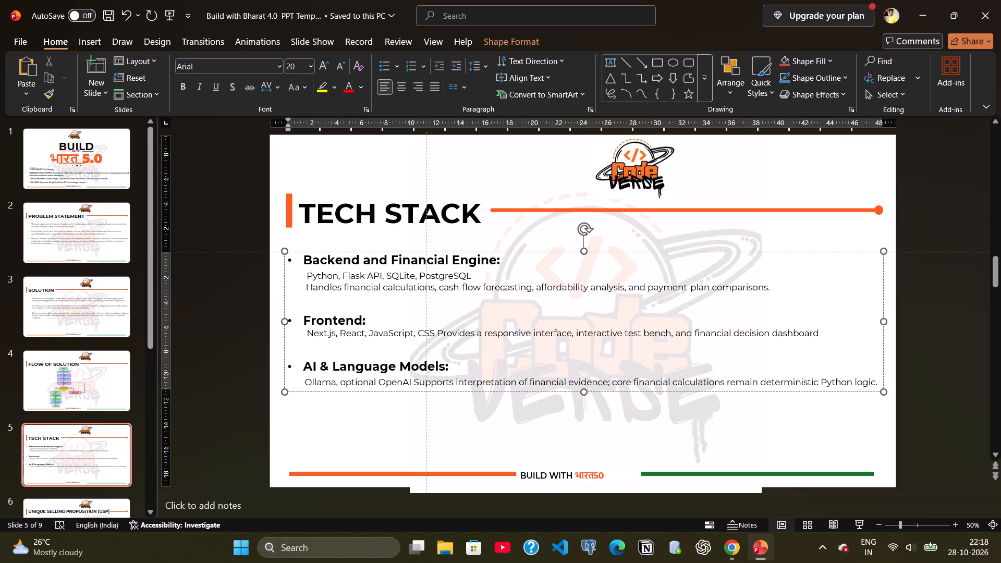
Set both detail lines under "Backend and Financial Engine:" to font size 24.
left_click_drag(306, 274, 609, 286)
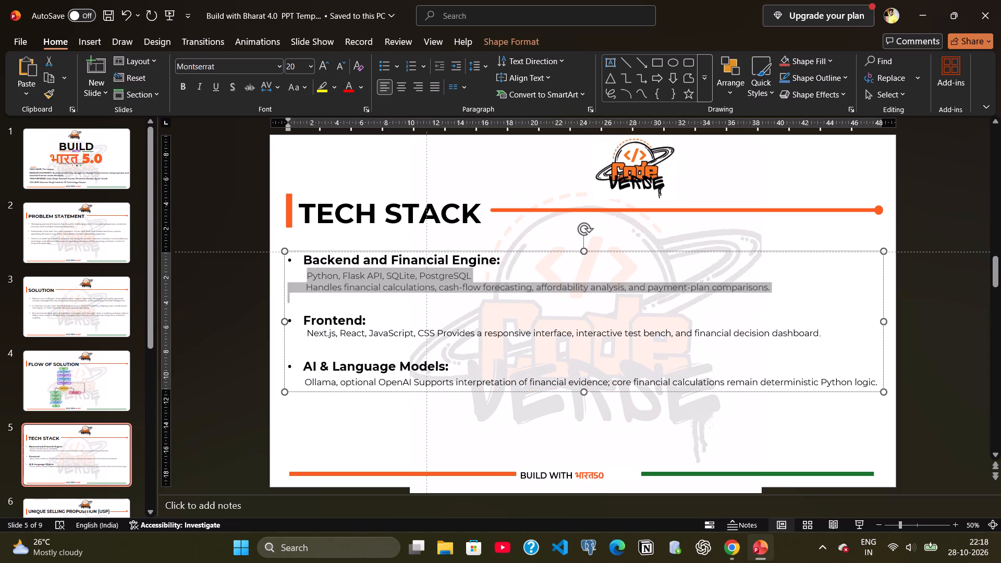
left_click_drag(609, 286, 794, 285)
left_click(308, 65)
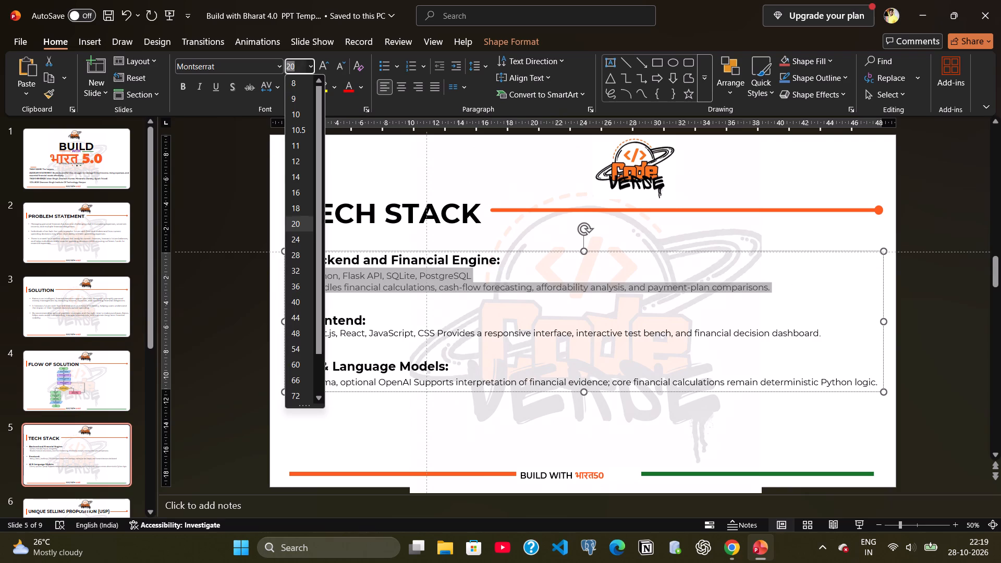
left_click(297, 238)
left_click(414, 313)
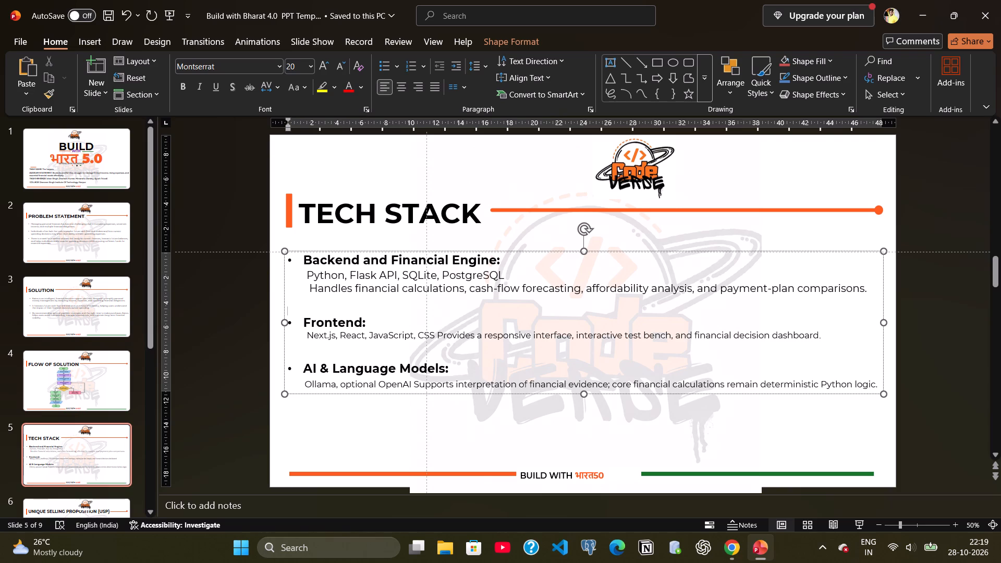
Remove one leading space before "Handles financial calculations" to align it with the Python, Flask API line above.
left_click(310, 289)
key("BackSpace")
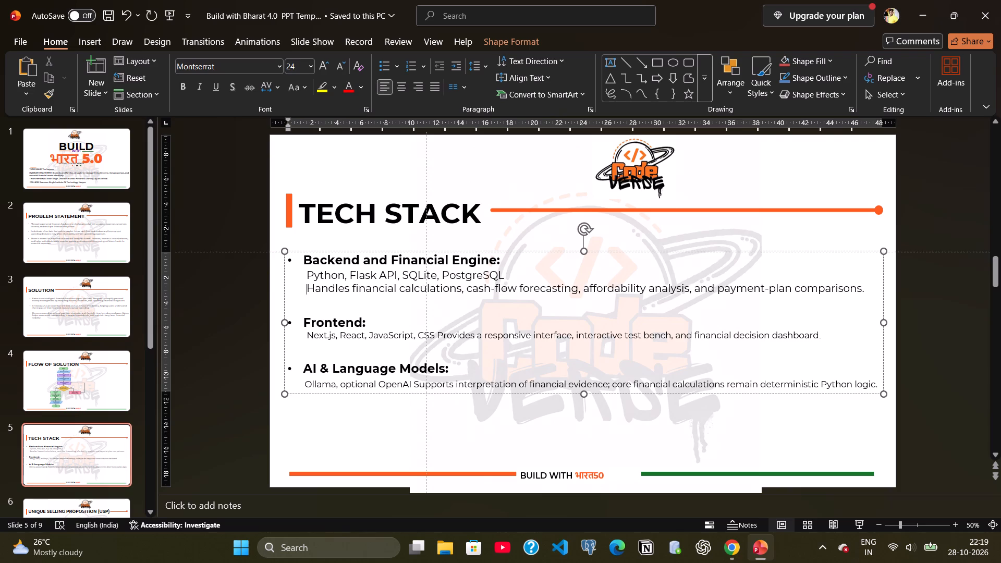
Set the Next.js, React detail text under "Frontend:" to font size 24.
left_click_drag(306, 334, 667, 350)
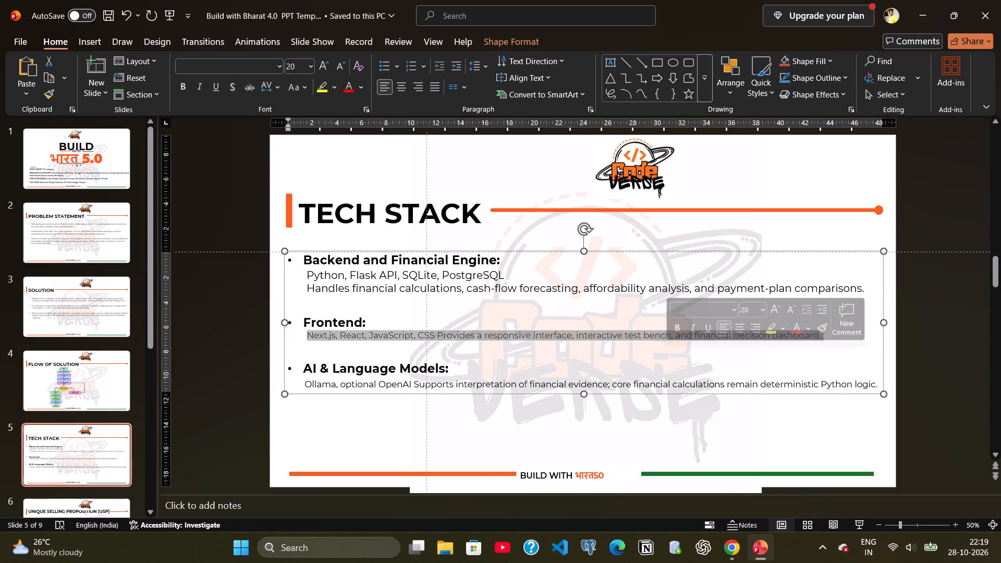
left_click(310, 66)
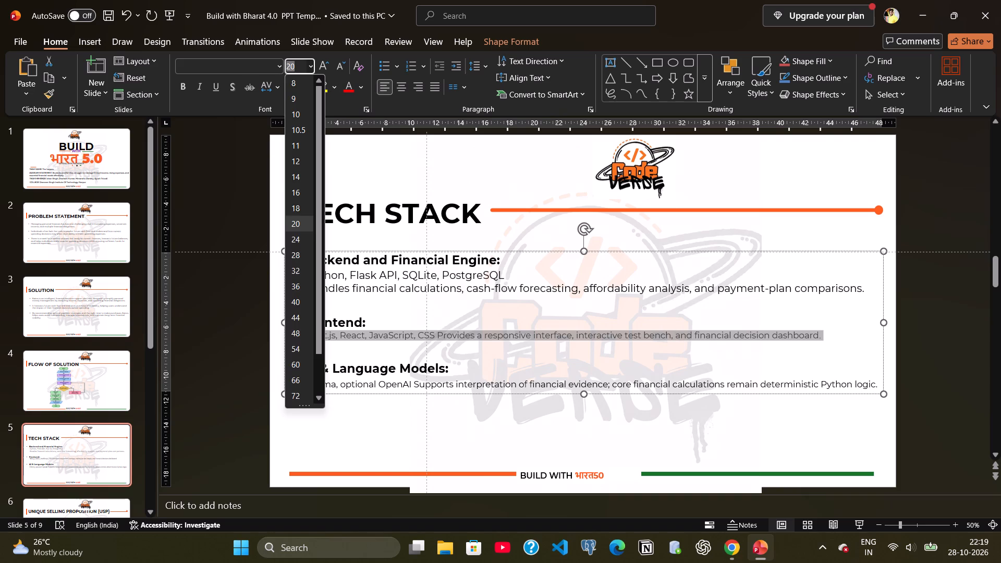
left_click(302, 234)
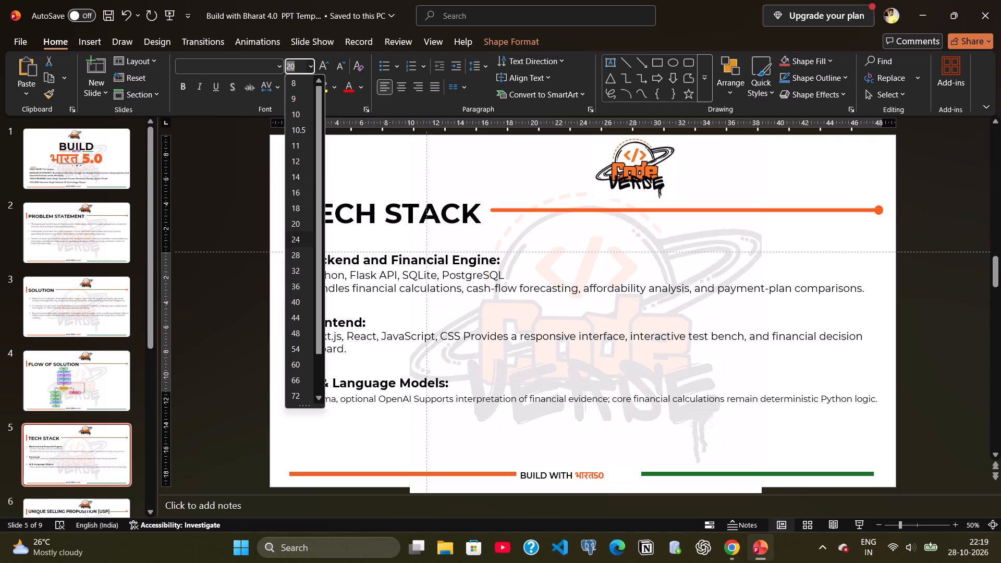
left_click(378, 348)
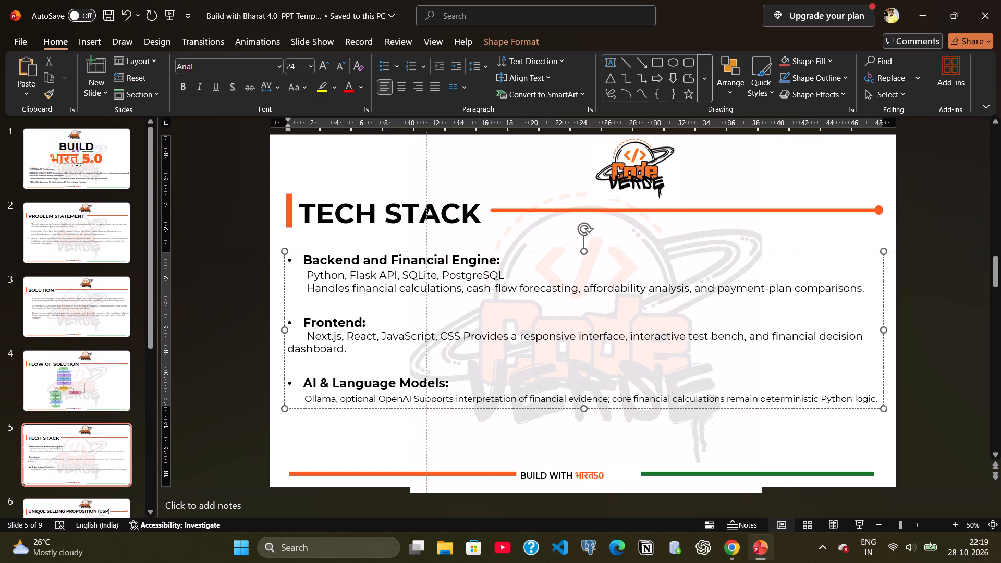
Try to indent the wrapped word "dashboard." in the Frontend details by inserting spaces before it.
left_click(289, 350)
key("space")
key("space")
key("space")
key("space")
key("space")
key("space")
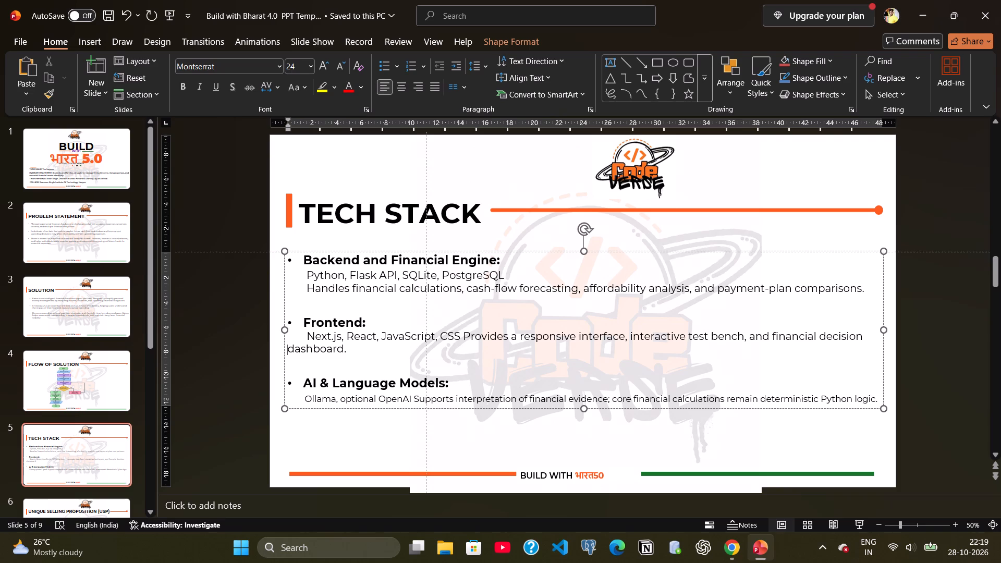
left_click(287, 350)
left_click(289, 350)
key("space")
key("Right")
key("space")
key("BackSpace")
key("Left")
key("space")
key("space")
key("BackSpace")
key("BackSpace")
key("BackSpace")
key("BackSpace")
Widen the tech stack text box slightly by extending its right edge just past the slide's edge.
left_click_drag(885, 330, 891, 330)
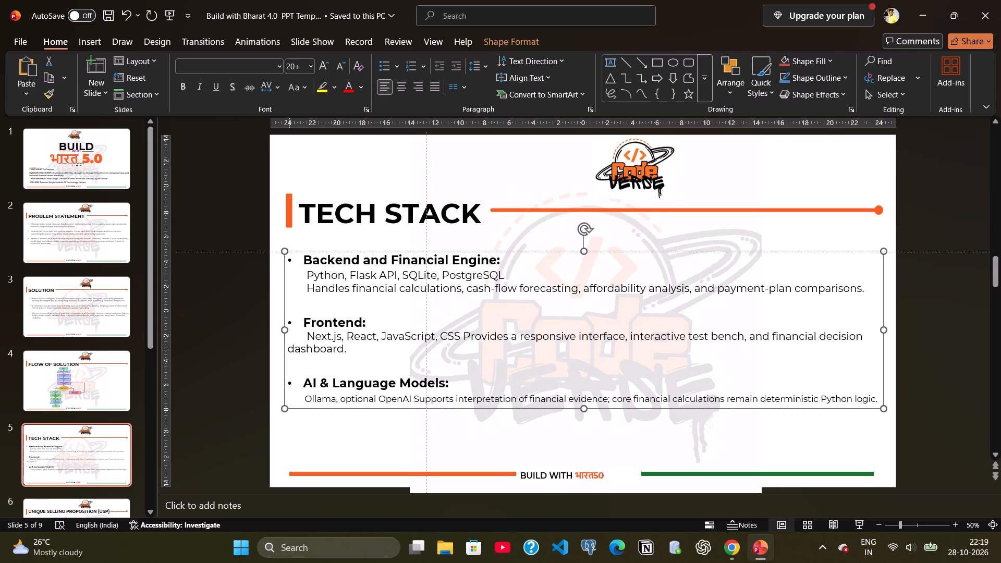
left_click_drag(891, 330, 901, 330)
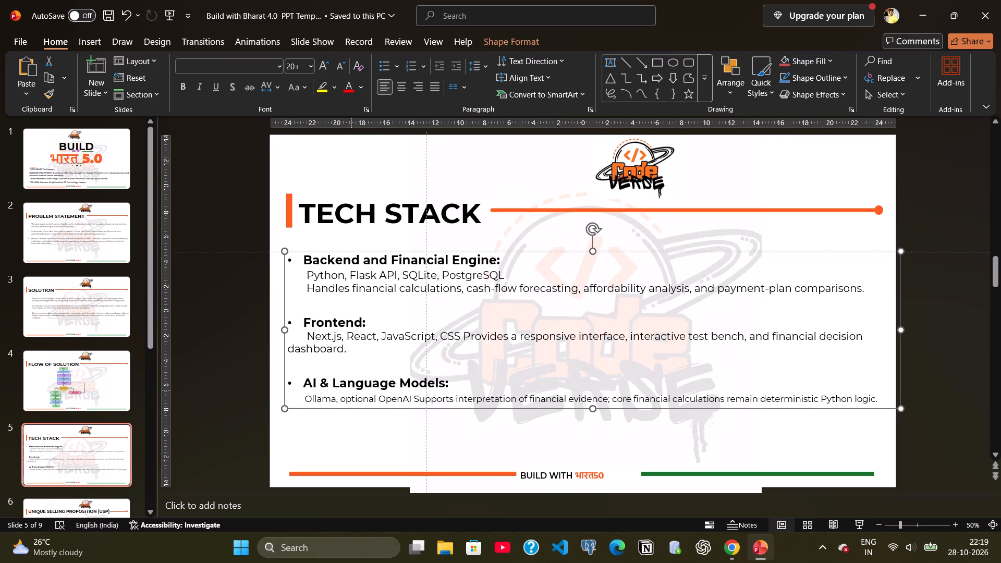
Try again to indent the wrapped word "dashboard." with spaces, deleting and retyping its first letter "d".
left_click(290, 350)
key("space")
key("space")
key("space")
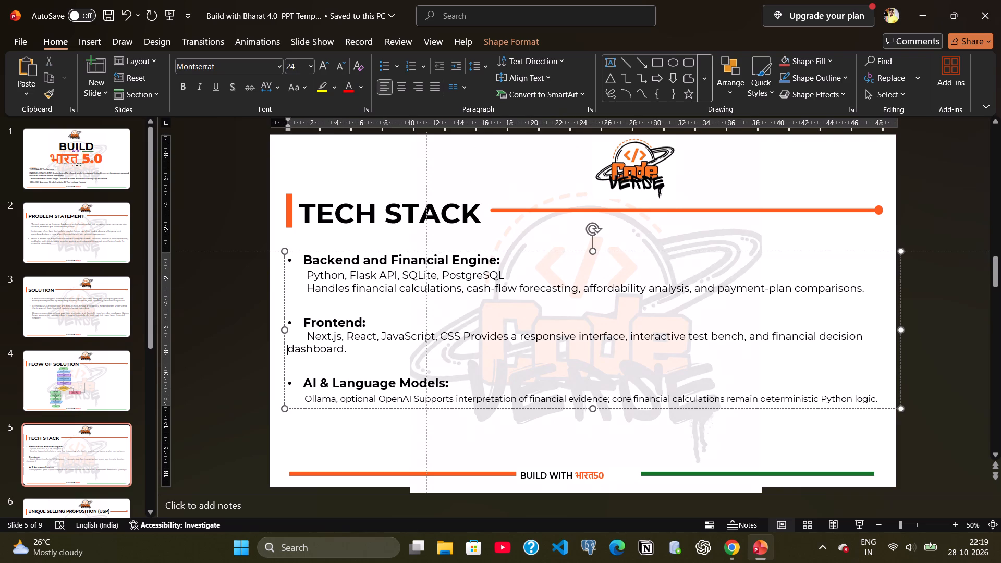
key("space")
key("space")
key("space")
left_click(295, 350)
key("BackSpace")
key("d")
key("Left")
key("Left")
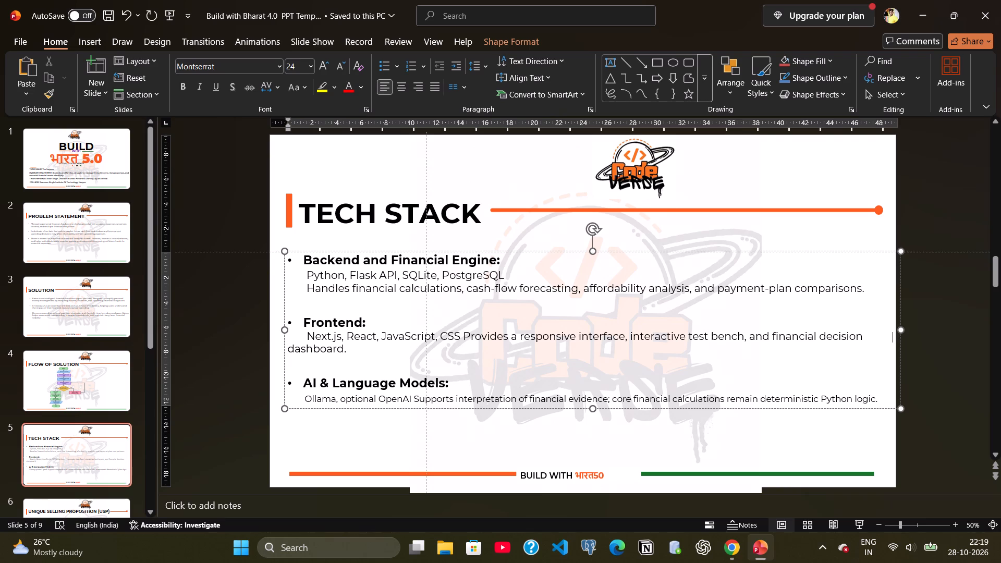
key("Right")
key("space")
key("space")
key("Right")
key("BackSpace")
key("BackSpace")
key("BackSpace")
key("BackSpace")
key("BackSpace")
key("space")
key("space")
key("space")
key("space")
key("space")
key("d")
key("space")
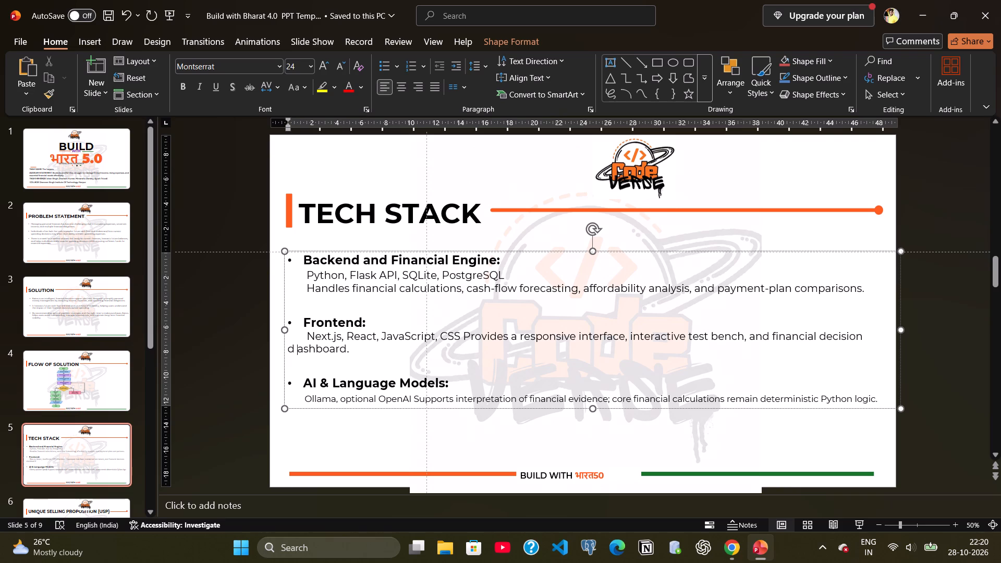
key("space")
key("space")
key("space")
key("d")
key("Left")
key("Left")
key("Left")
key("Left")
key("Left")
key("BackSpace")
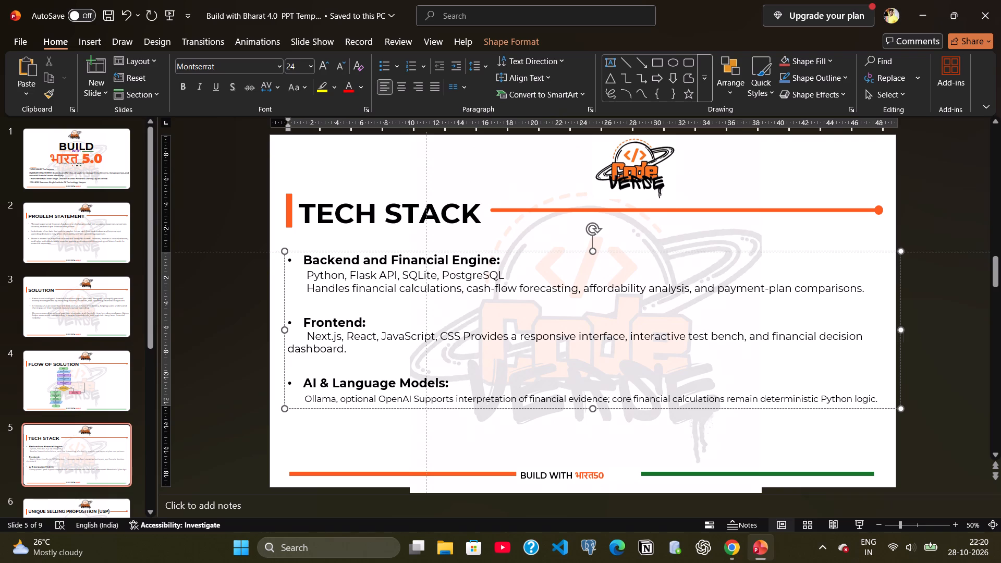
Delete the leading spaces before "Next.js" in the Frontend details.
left_click(307, 340)
key("BackSpace")
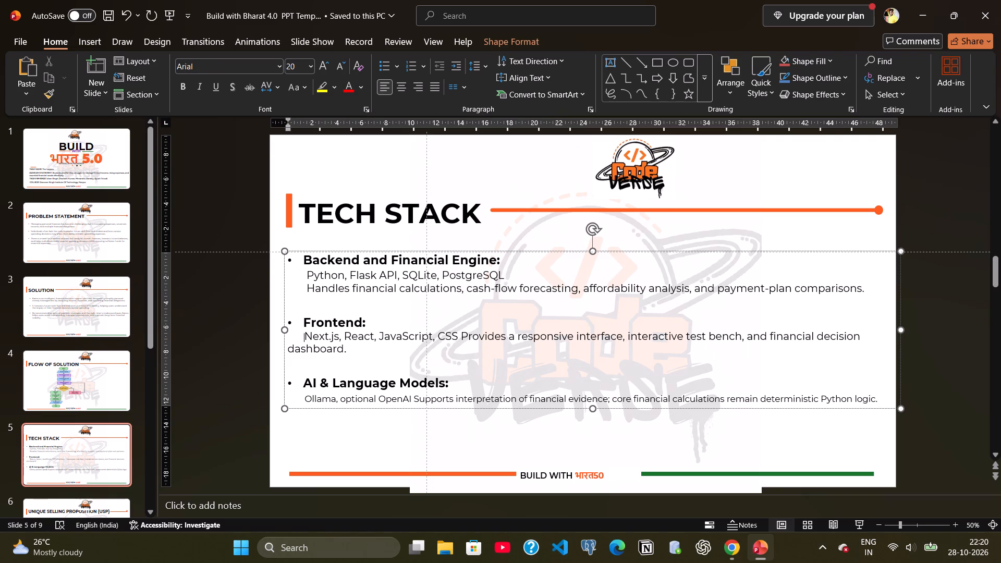
key("BackSpace")
key("BackSpace")
key("BackSpace")
key("BackSpace")
key("BackSpace")
key("BackSpace")
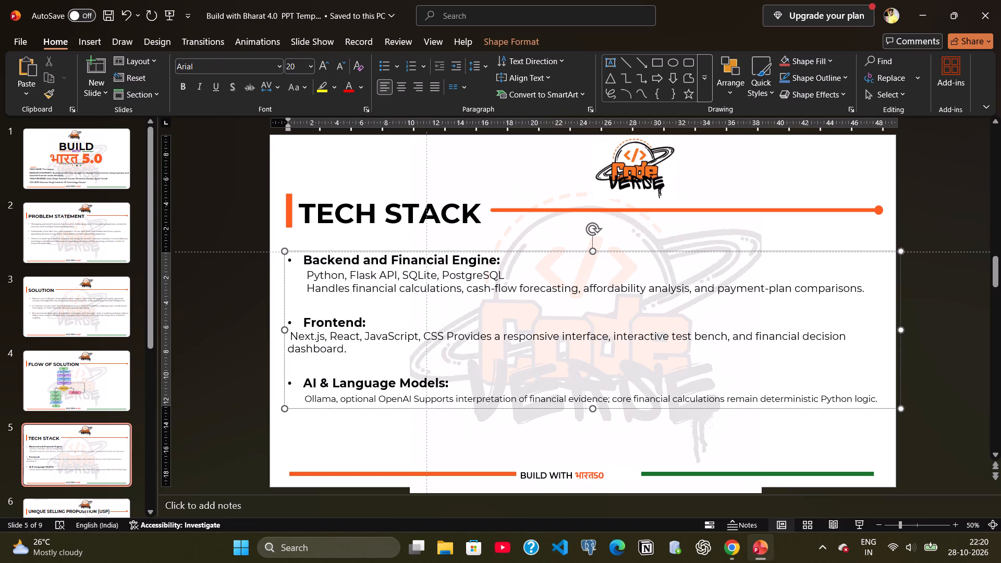
Indent the Frontend detail line beginning with "Next.js" by inserting six spaces before it.
key("space")
key("space")
key("space")
key("space")
key("space")
key("space")
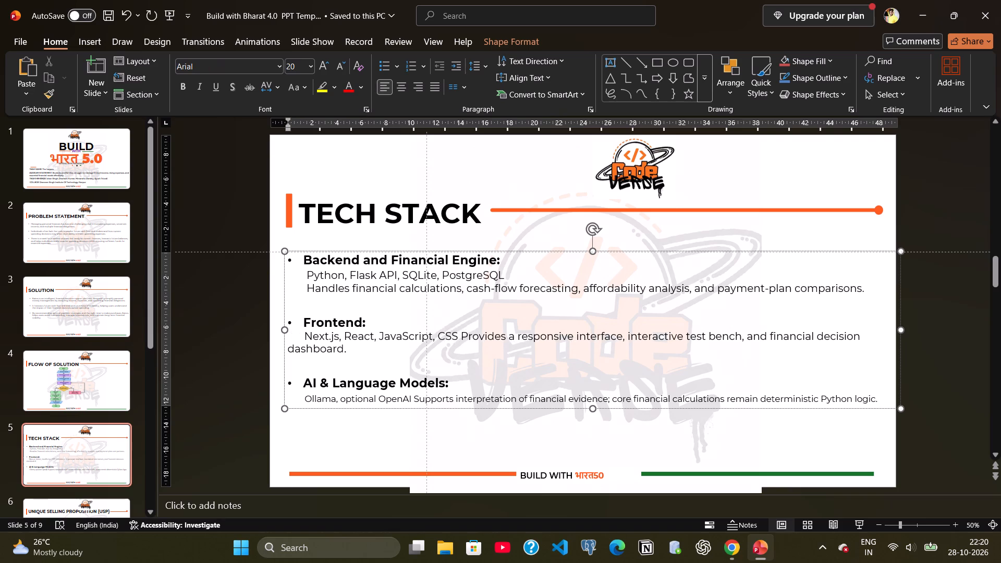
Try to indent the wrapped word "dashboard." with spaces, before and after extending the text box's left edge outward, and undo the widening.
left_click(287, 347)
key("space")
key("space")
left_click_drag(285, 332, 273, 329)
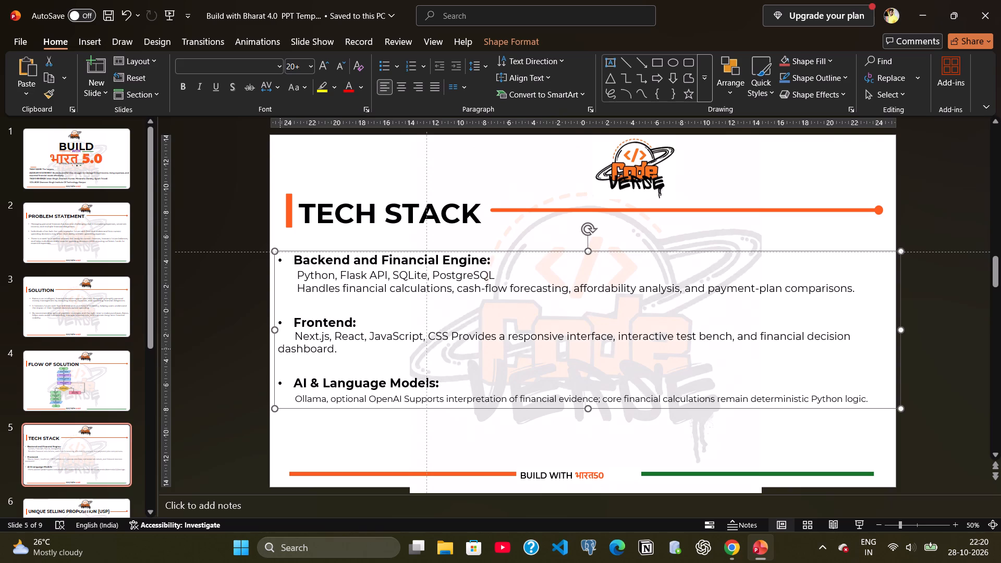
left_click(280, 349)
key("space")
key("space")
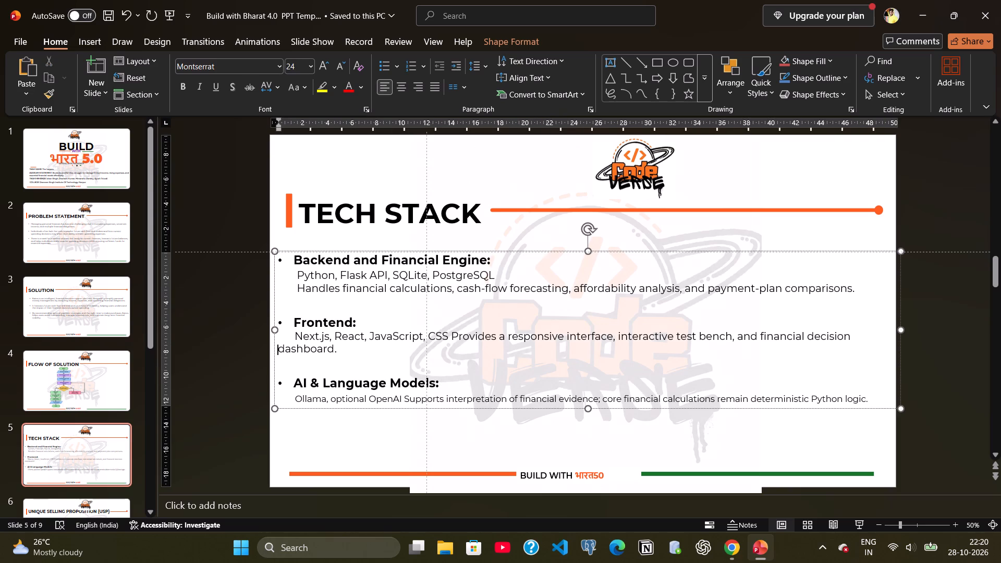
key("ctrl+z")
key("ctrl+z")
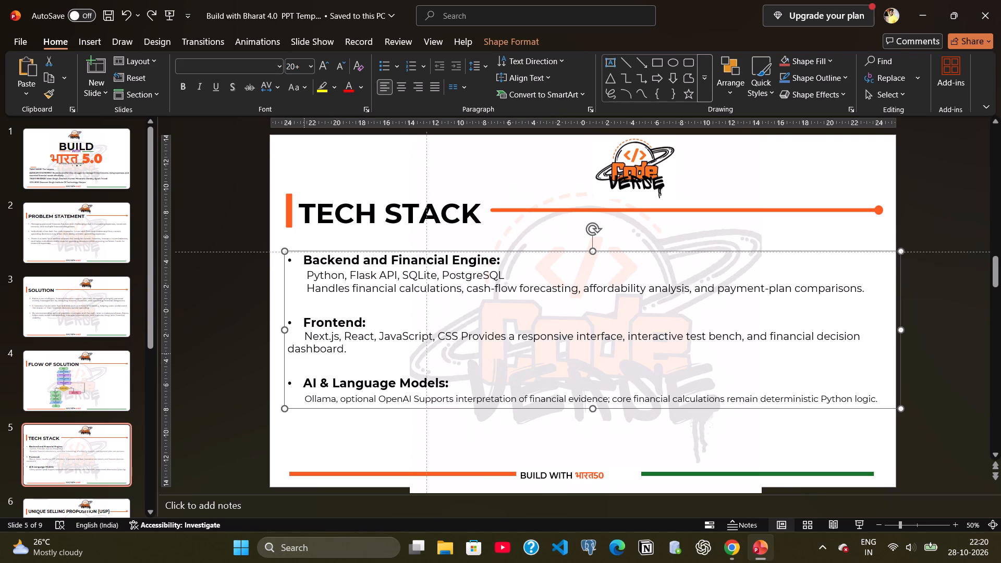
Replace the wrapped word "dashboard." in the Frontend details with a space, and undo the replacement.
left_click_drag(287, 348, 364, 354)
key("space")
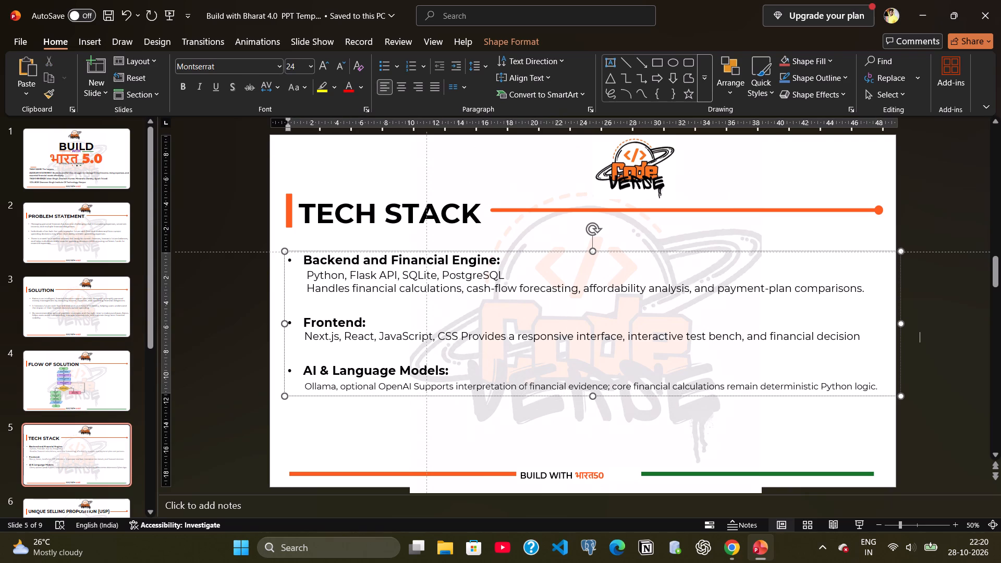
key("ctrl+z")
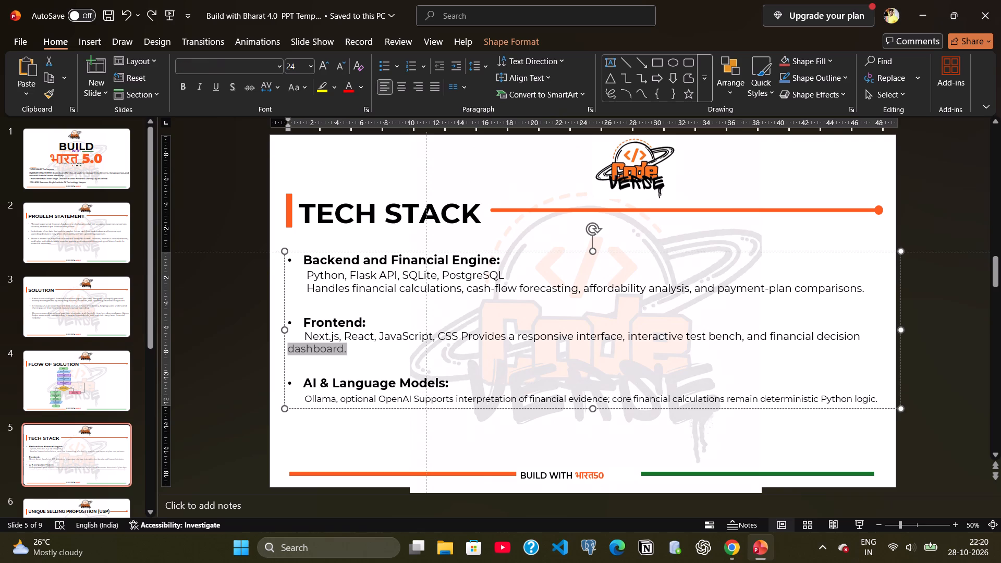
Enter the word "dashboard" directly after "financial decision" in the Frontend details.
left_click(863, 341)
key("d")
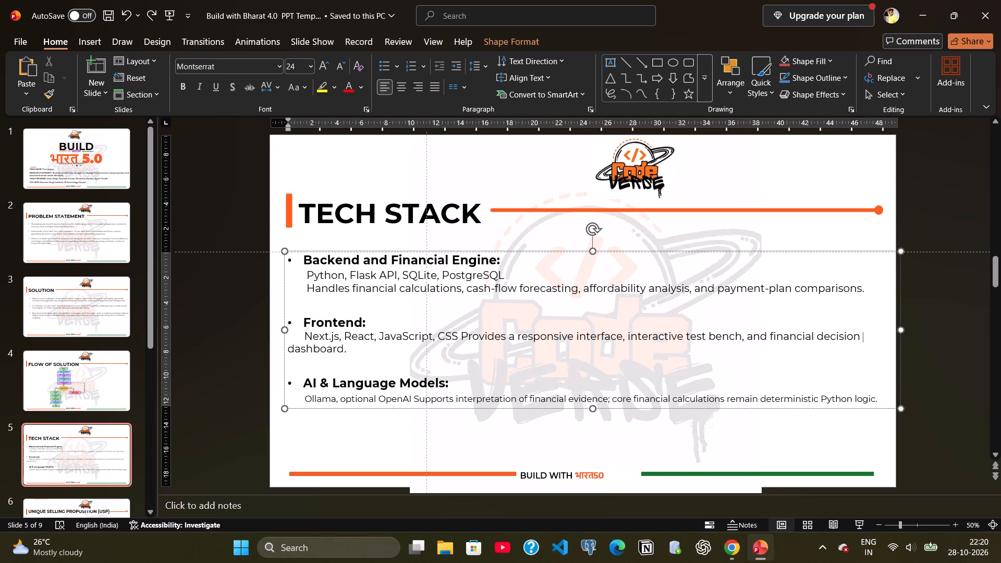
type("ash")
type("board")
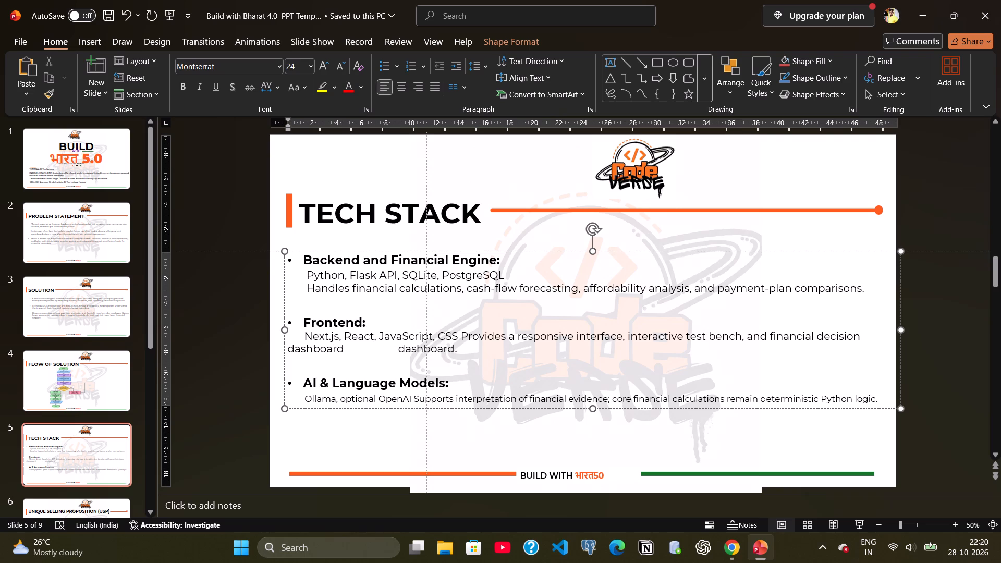
Delete the surplus spaces and the duplicate word "dashboard" between "decision" and the original "dashboard." in the Frontend details.
key("Right")
key("Right")
key("Right")
key("Right")
key("Right")
key("Right")
key("Right")
key("Right")
key("Right")
key("Right")
key("Right")
key("Right")
key("Right")
key("Right")
key("Right")
key("Right")
key("Right")
key("Right")
key("Right")
key("Right")
key("BackSpace")
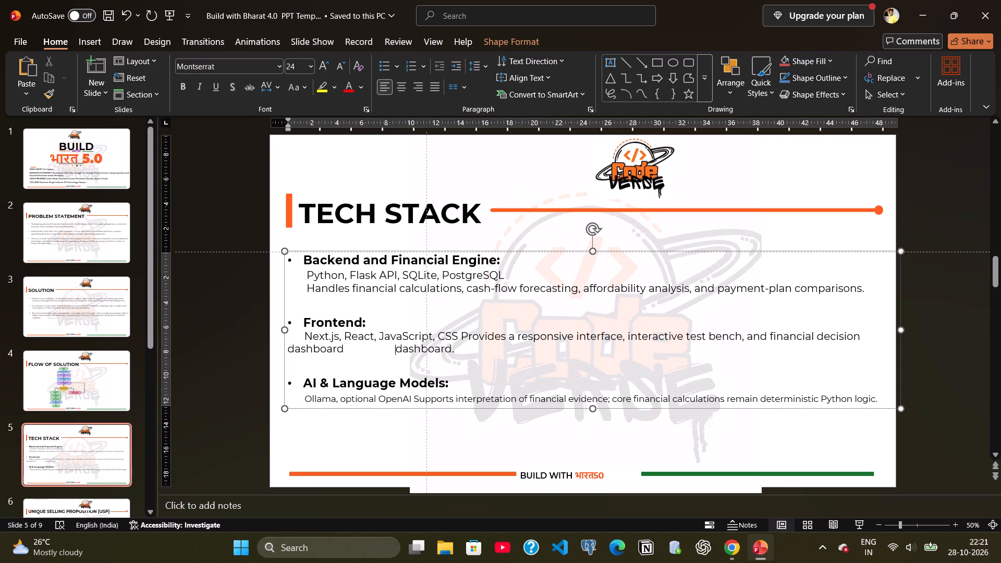
key("BackSpace")
key("BackSpace")
key("BackSpace")
key("BackSpace")
key("BackSpace")
key("BackSpace")
key("BackSpace")
key("BackSpace")
key("BackSpace")
key("BackSpace")
key("BackSpace")
key("BackSpace")
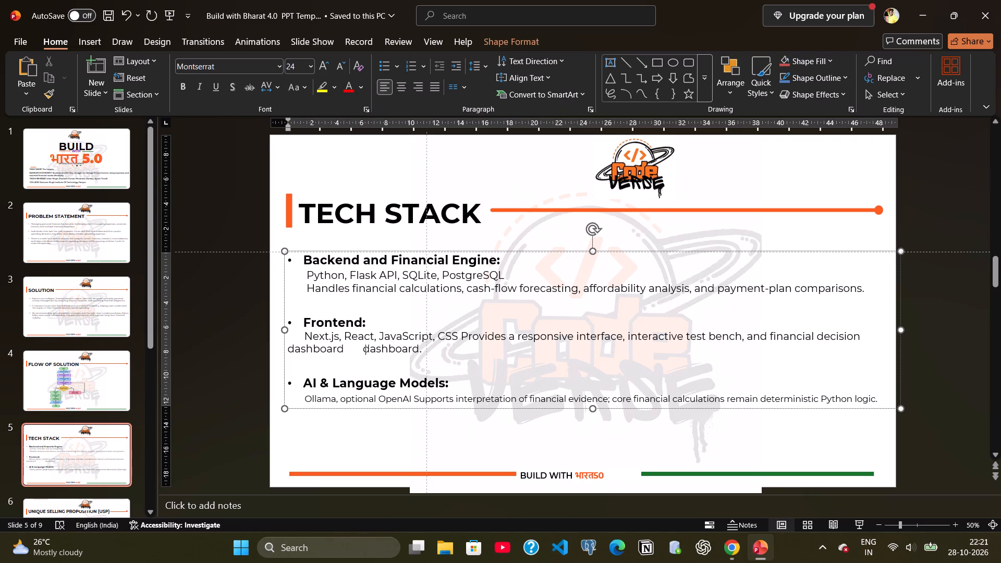
key("BackSpace")
key("BackSpace")
key("BackSpace")
key("BackSpace")
key("BackSpace")
key("BackSpace")
key("BackSpace")
key("BackSpace")
key("BackSpace")
key("BackSpace")
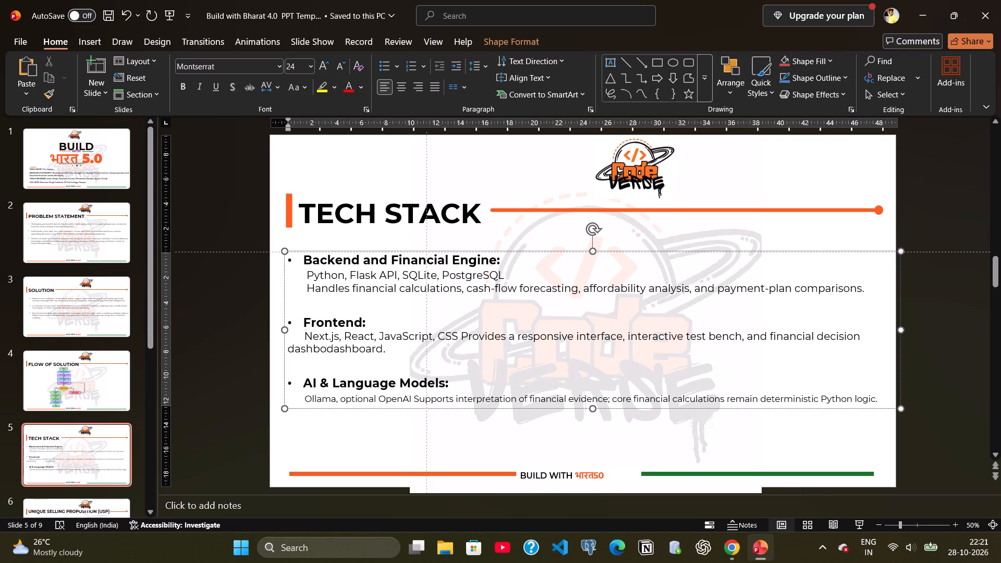
key("BackSpace")
key("BackSpace")
key("BackSpace")
key("BackSpace")
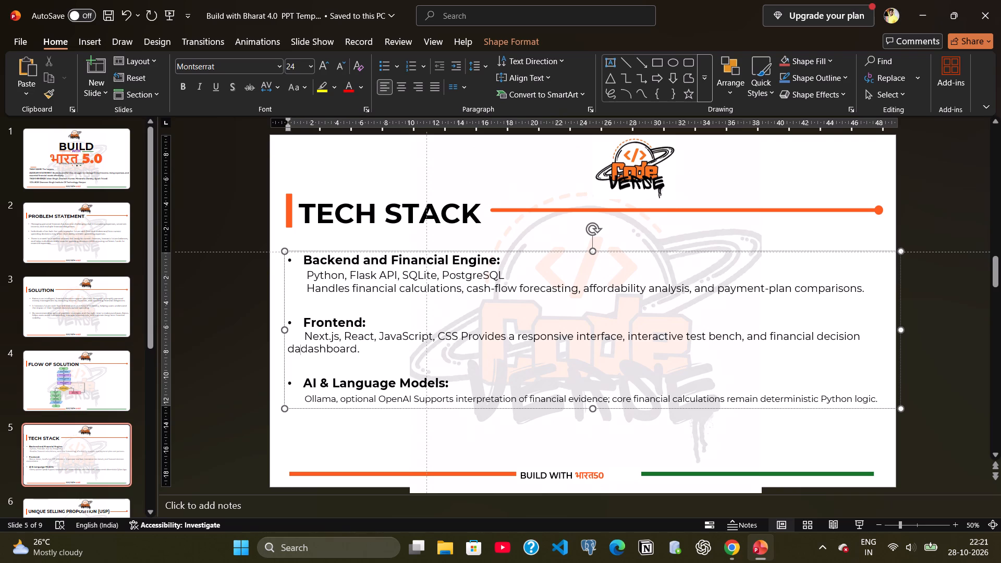
key("space")
key("ctrl+z")
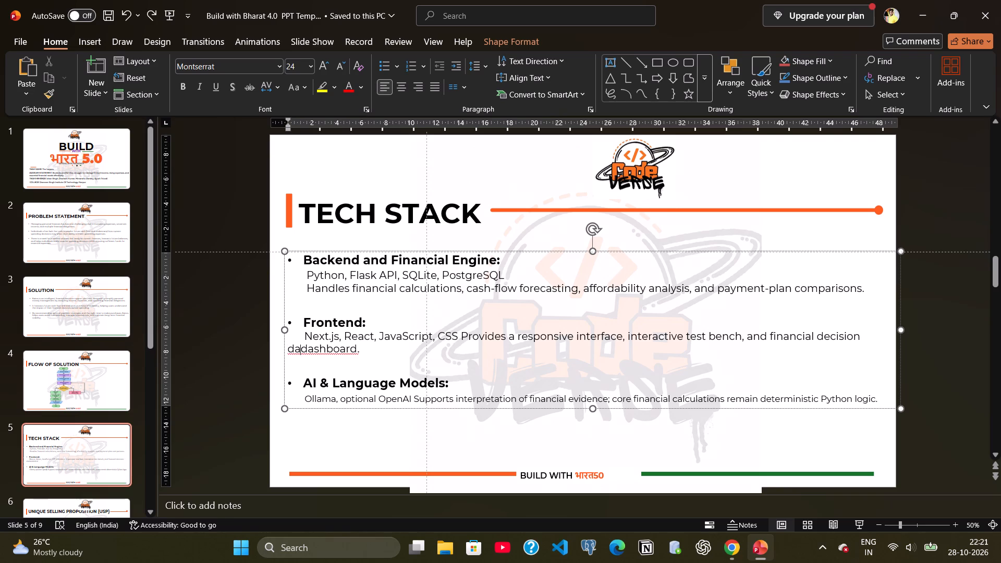
key("space")
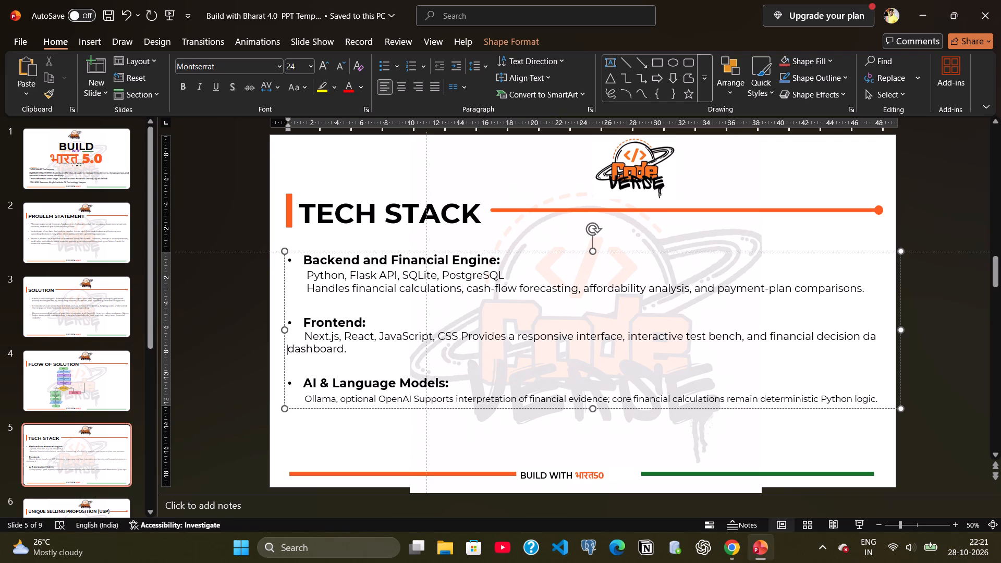
key("Left")
key("Left")
key("Right")
key("BackSpace")
key("BackSpace")
key("BackSpace")
Move "dashboard." in the Frontend details onto its own line and indent it with six spaces to align under "Next.js".
key("Down")
key("Left")
key("Left")
key("Left")
key("Left")
key("Left")
key("Left")
key("Left")
key("Left")
key("Left")
key("Left")
key("BackSpace")
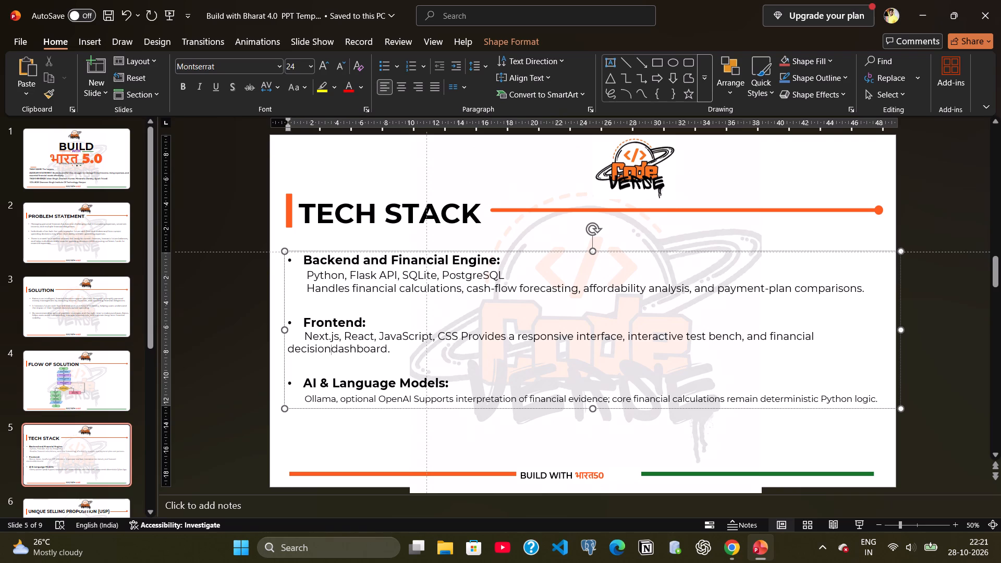
key("Return")
key("space")
key("space")
key("space")
key("space")
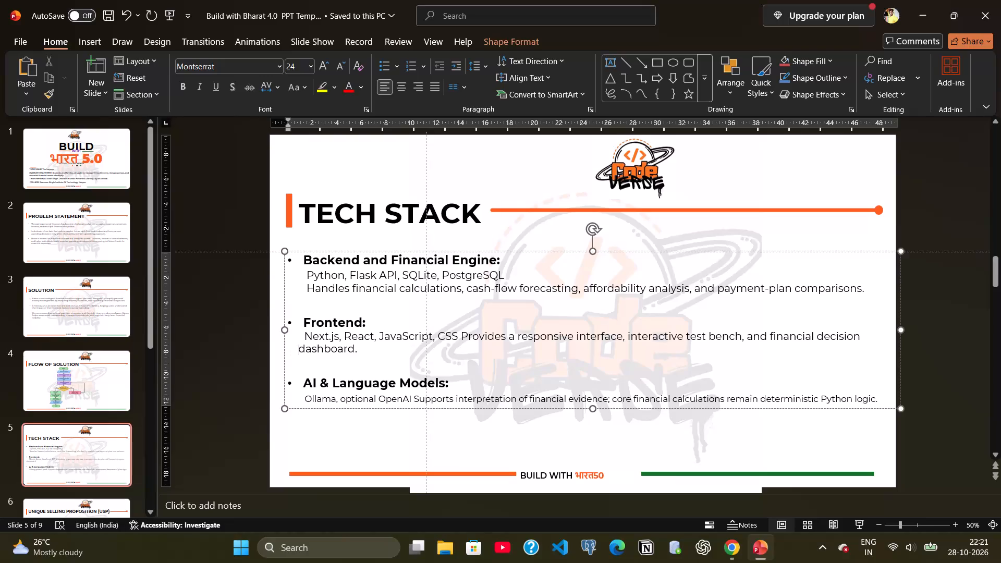
key("space")
key("space")
key("space")
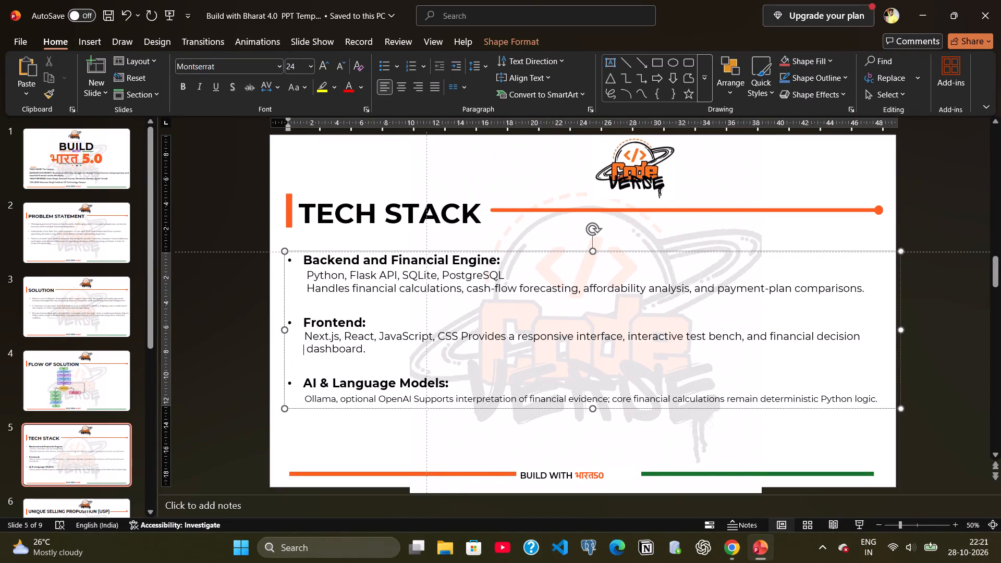
key("BackSpace")
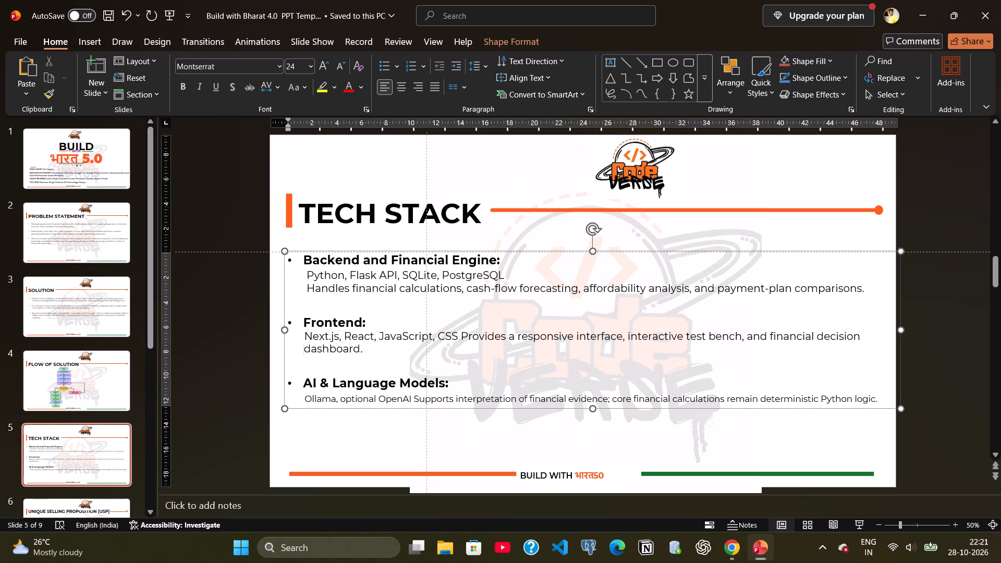
Set the font size of the AI & Language Models detail text to 24.
left_click_drag(306, 401, 576, 431)
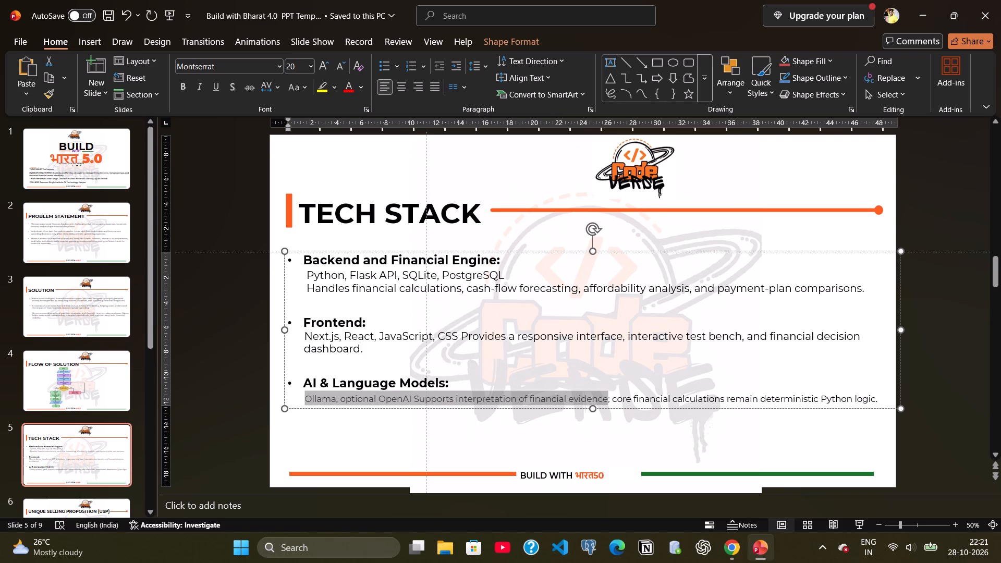
left_click_drag(576, 431, 885, 411)
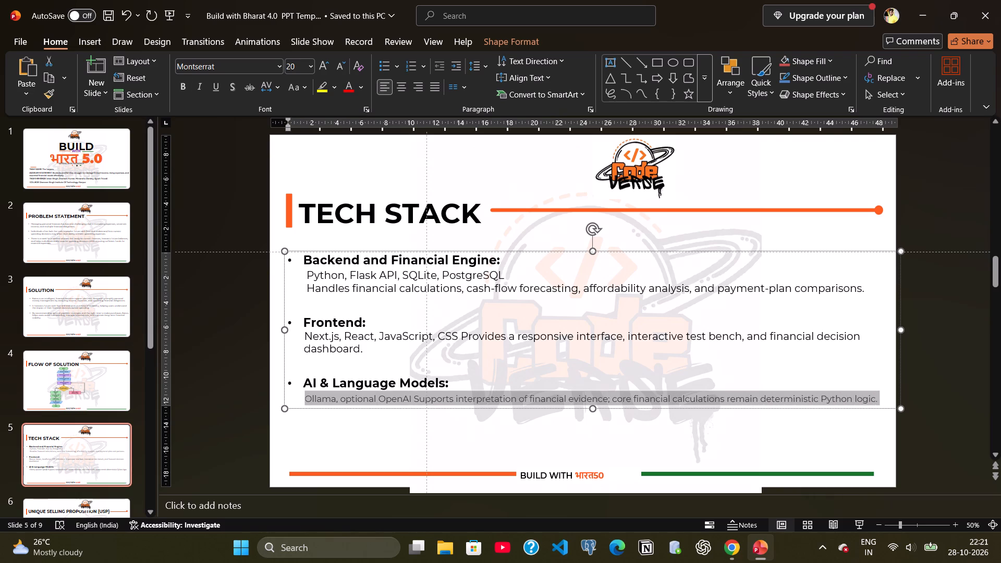
left_click_drag(885, 411, 903, 411)
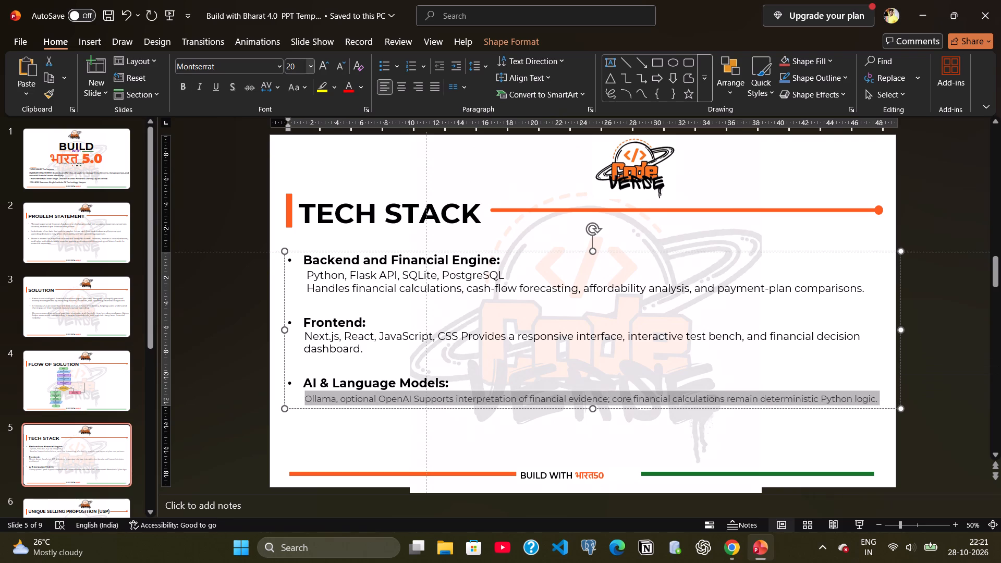
left_click(311, 64)
left_click(298, 237)
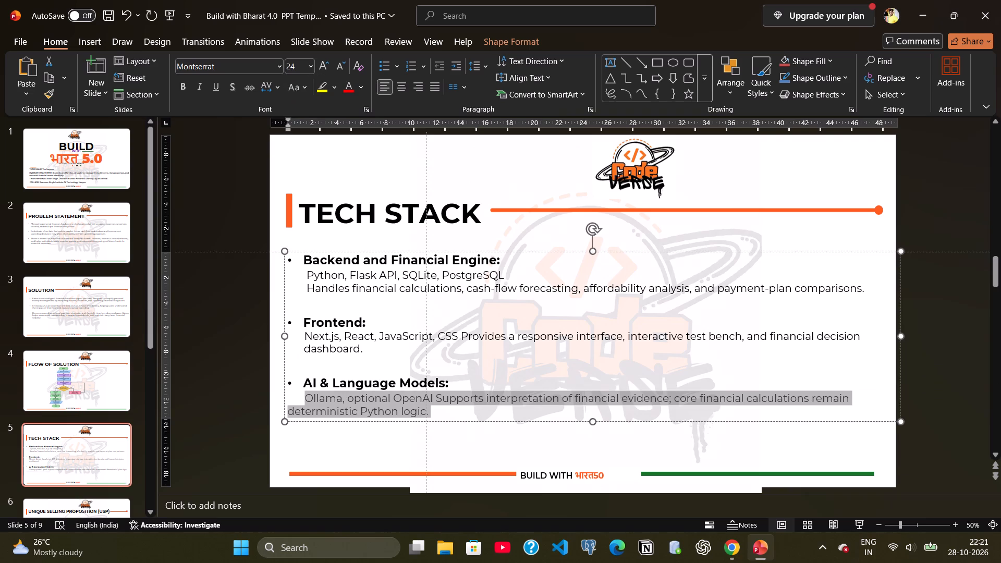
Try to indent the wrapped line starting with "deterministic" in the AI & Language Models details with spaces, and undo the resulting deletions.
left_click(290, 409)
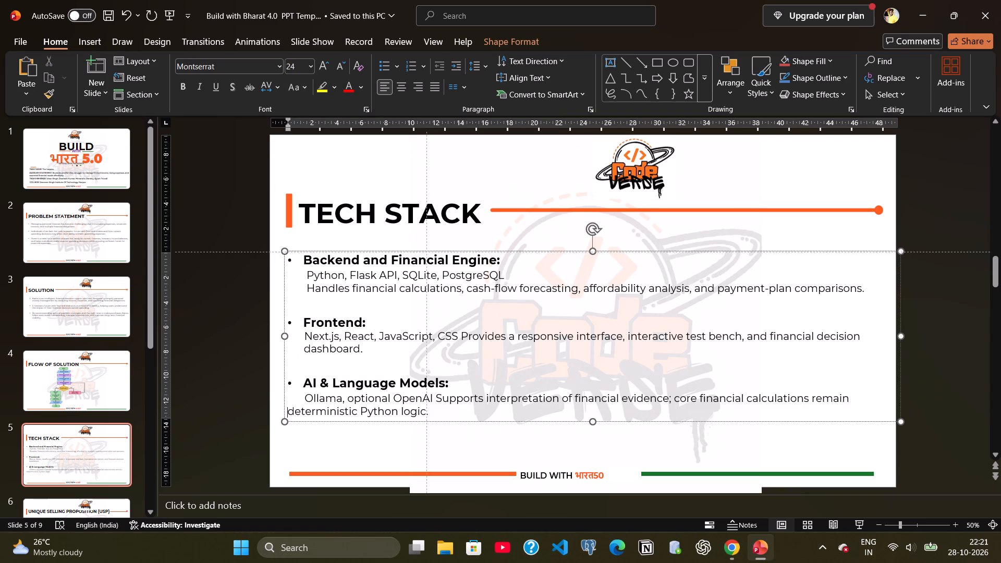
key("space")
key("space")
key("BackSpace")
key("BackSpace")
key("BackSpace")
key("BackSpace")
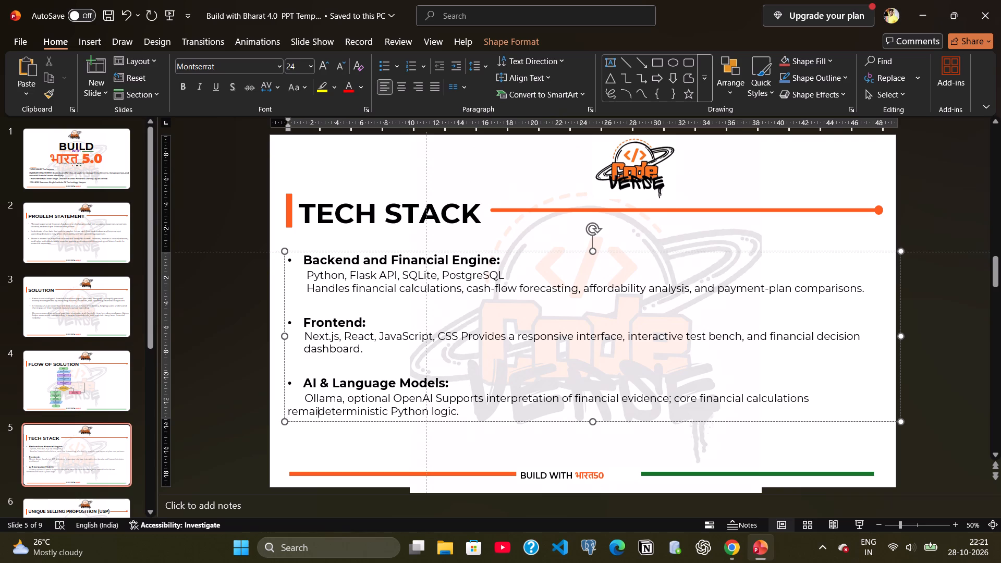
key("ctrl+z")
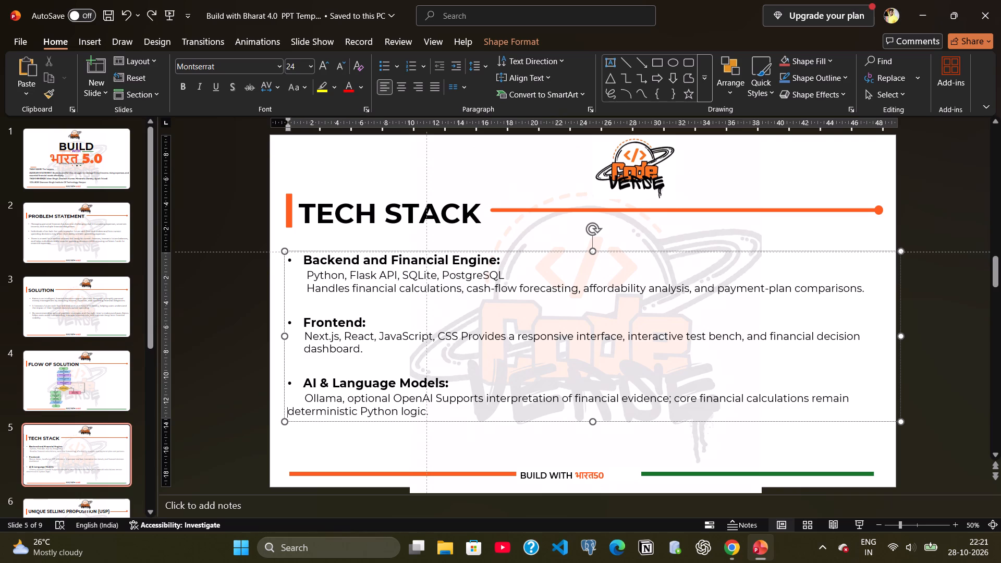
Move "deterministic Python logic." in the AI & Language Models details onto its own line and indent it with seven spaces.
key("BackSpace")
key("BackSpace")
key("BackSpace")
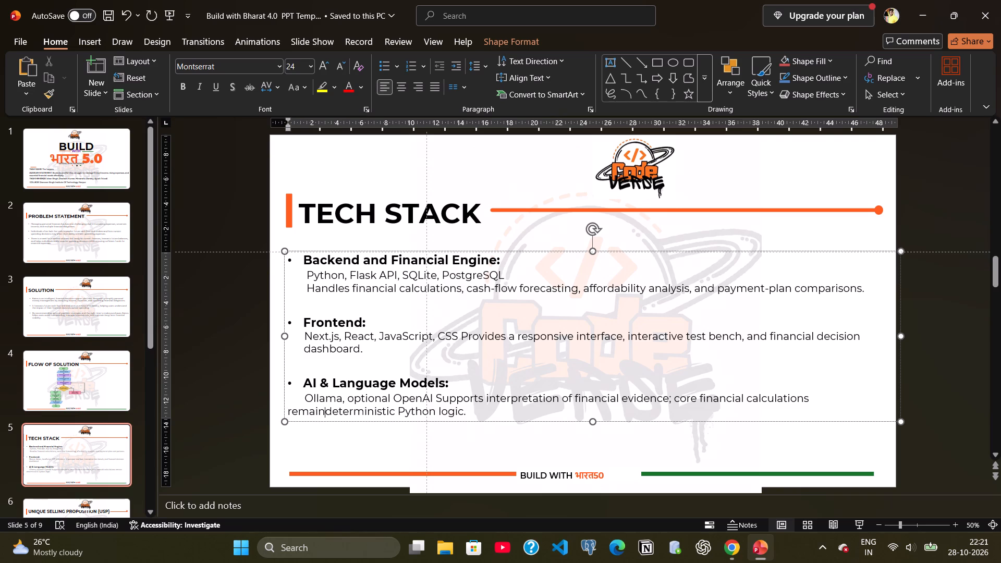
key("Return")
key("space")
key("space")
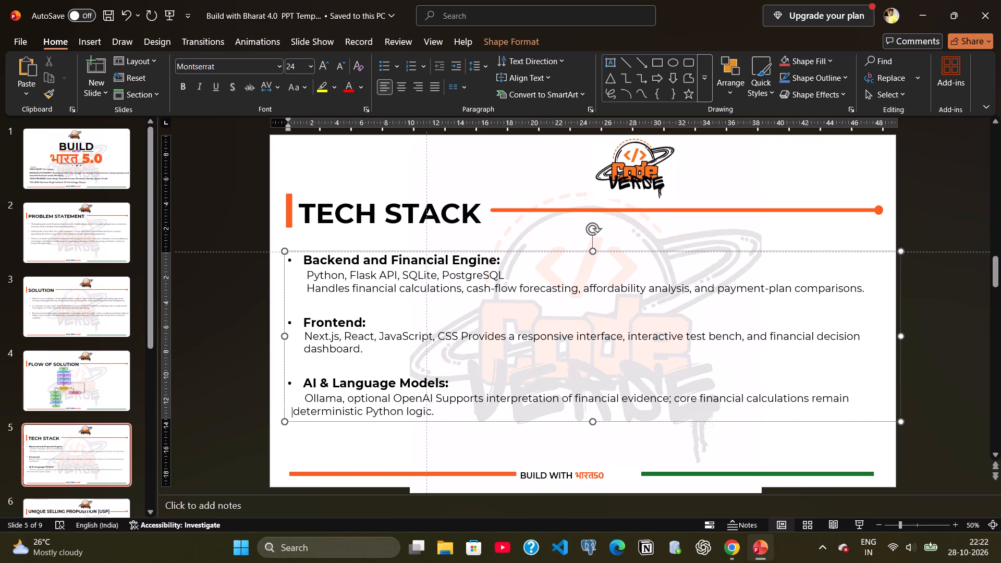
key("space")
key("space")
key("space")
key("space")
key("space")
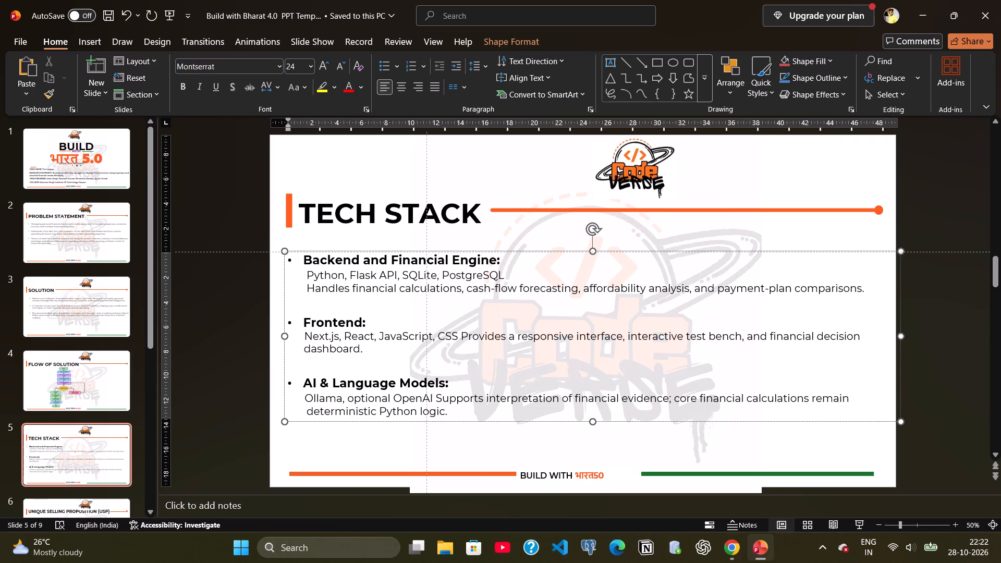
Delete the trailing space after "logic." and one leading space before "deterministic" to align it with the line above.
left_click(527, 414)
key("BackSpace")
left_click(309, 410)
key("BackSpace")
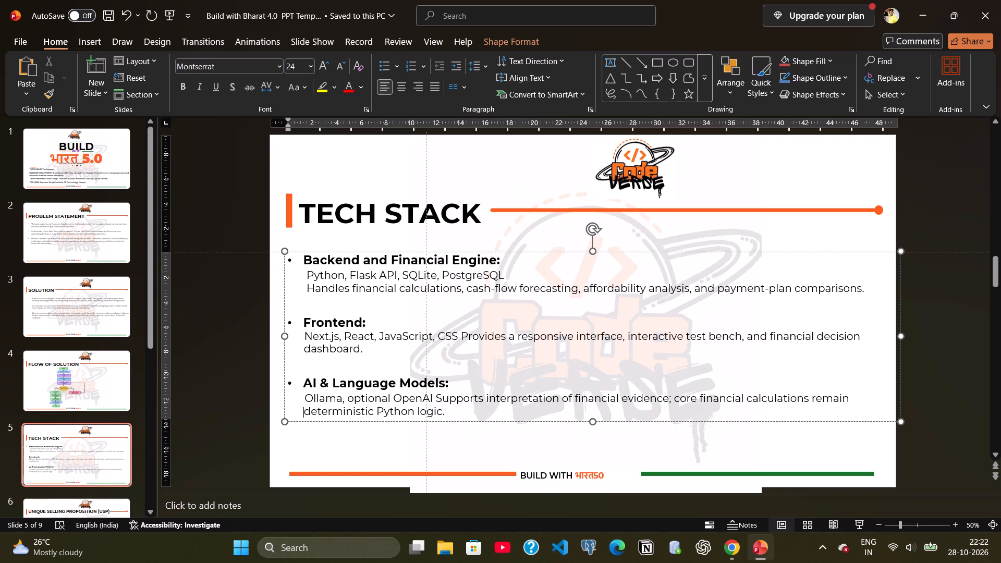
left_click(459, 413)
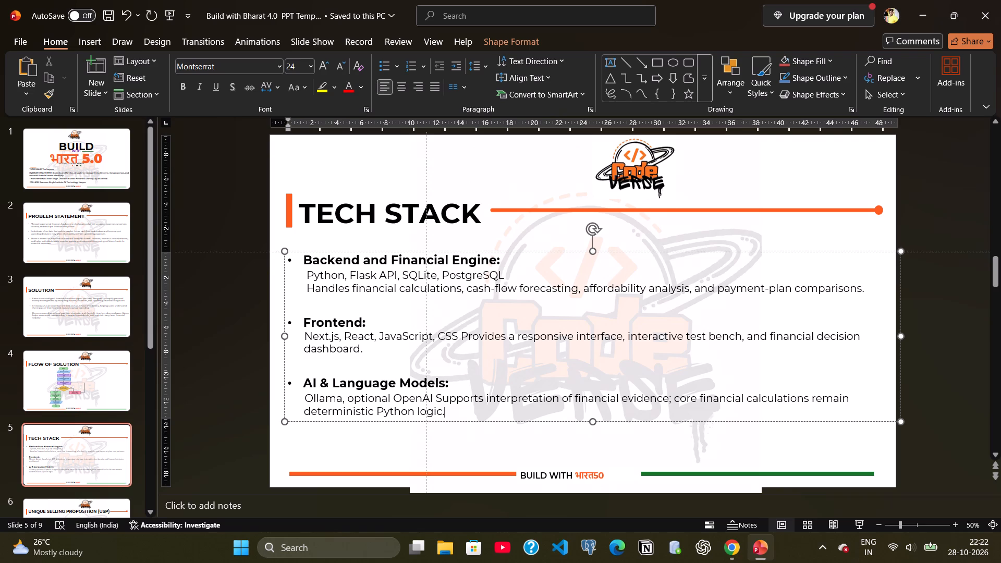
left_click(459, 413)
left_click(222, 392)
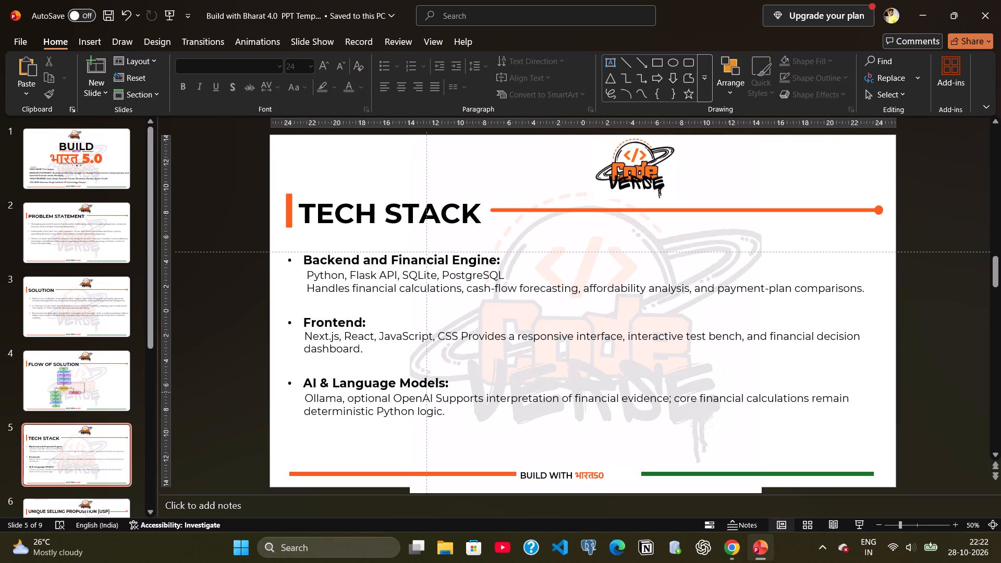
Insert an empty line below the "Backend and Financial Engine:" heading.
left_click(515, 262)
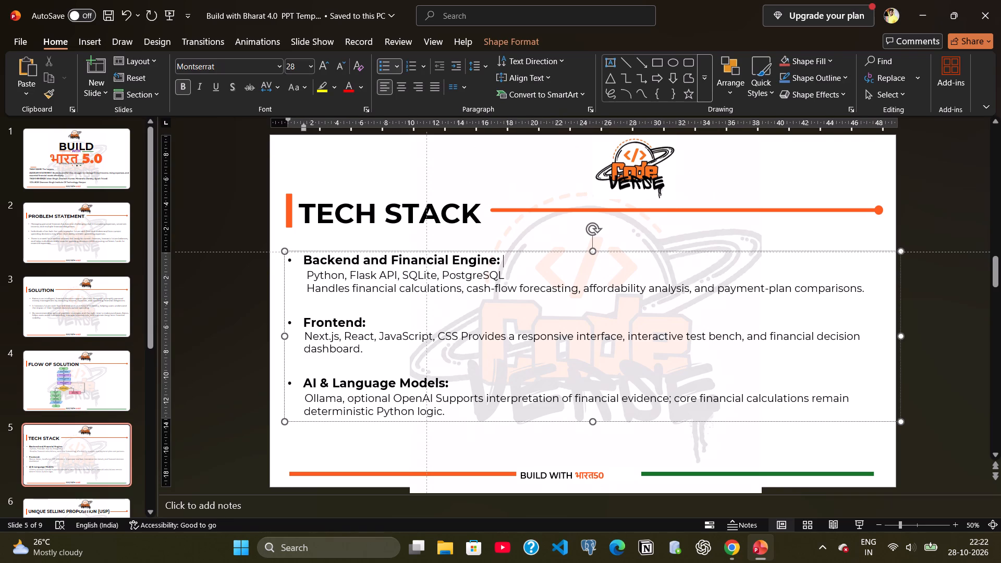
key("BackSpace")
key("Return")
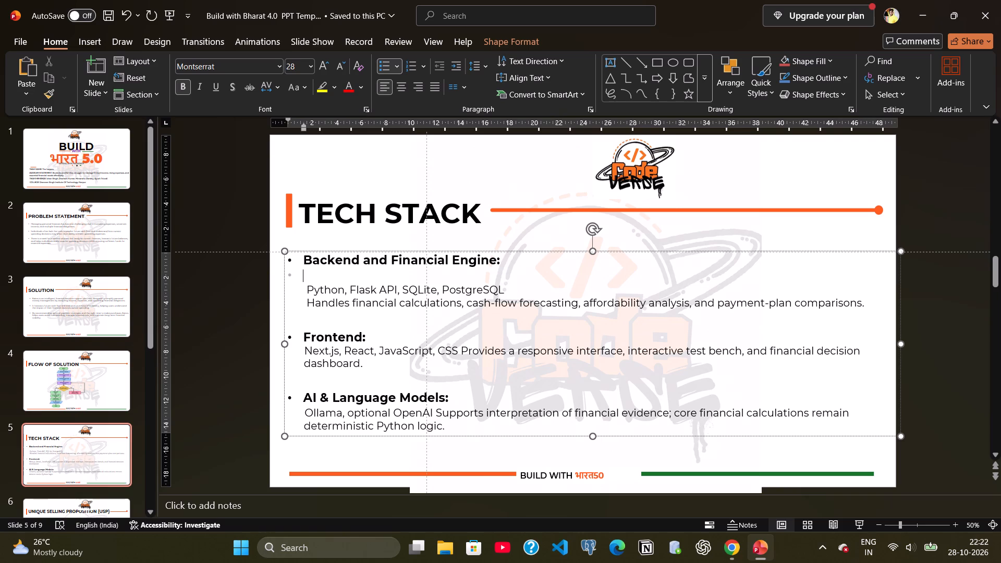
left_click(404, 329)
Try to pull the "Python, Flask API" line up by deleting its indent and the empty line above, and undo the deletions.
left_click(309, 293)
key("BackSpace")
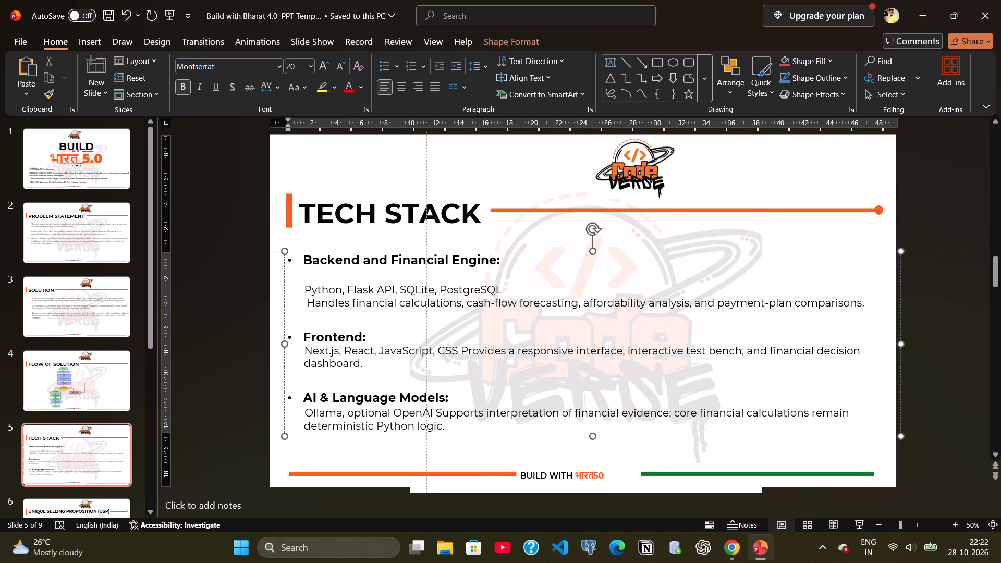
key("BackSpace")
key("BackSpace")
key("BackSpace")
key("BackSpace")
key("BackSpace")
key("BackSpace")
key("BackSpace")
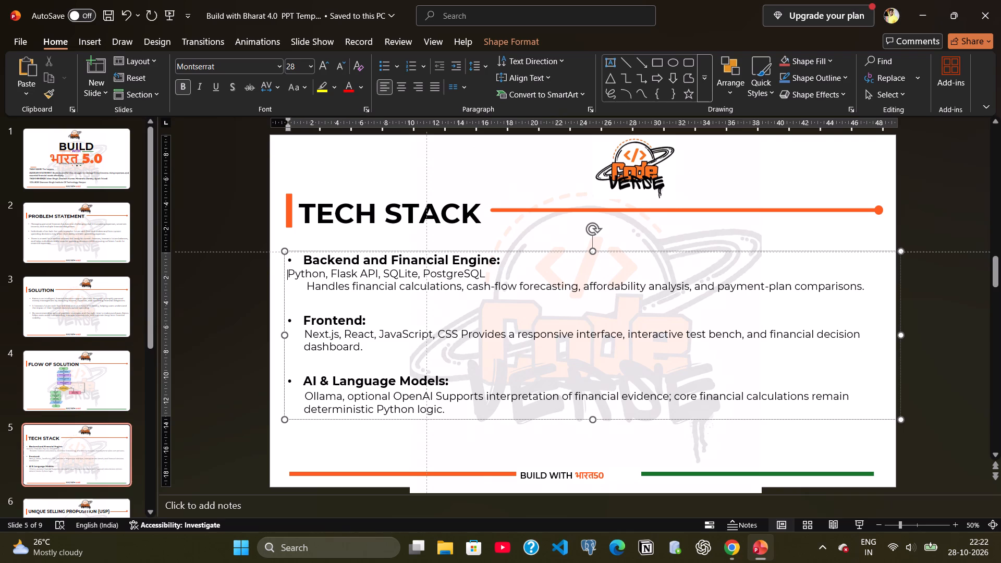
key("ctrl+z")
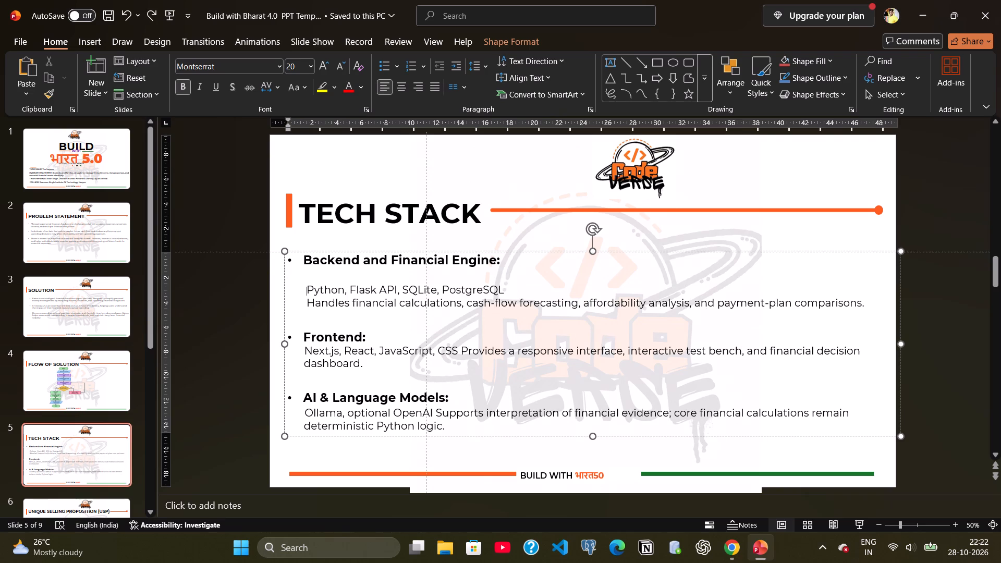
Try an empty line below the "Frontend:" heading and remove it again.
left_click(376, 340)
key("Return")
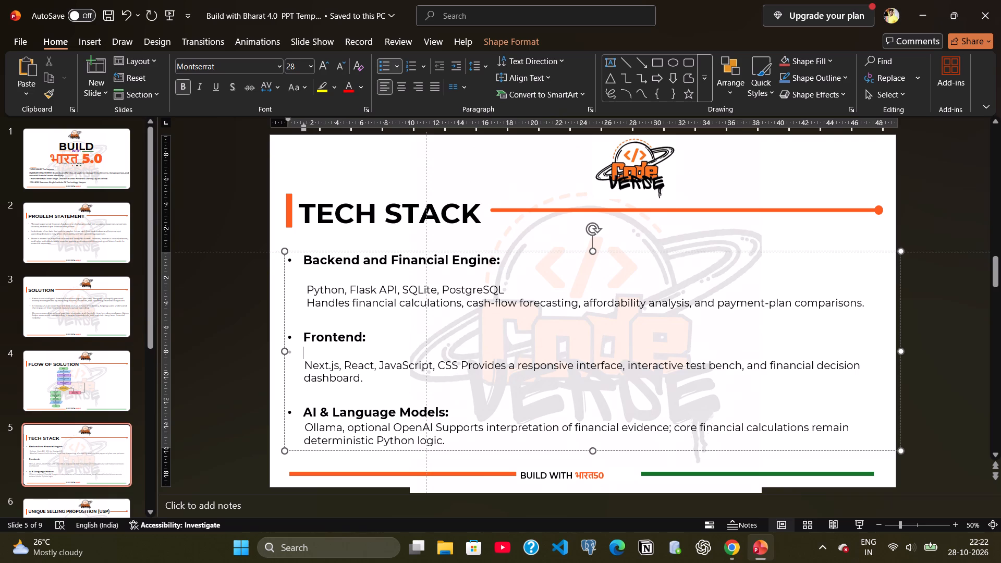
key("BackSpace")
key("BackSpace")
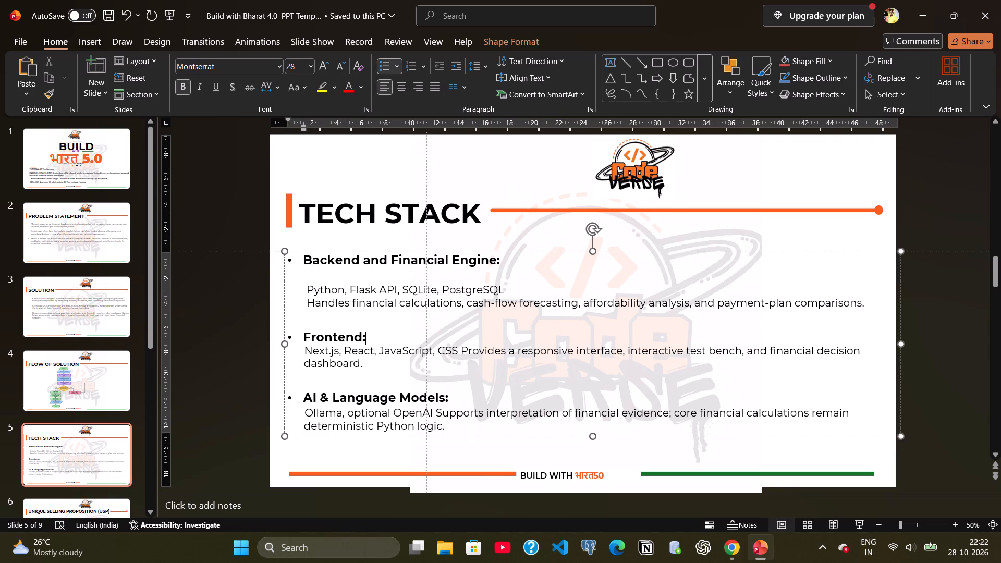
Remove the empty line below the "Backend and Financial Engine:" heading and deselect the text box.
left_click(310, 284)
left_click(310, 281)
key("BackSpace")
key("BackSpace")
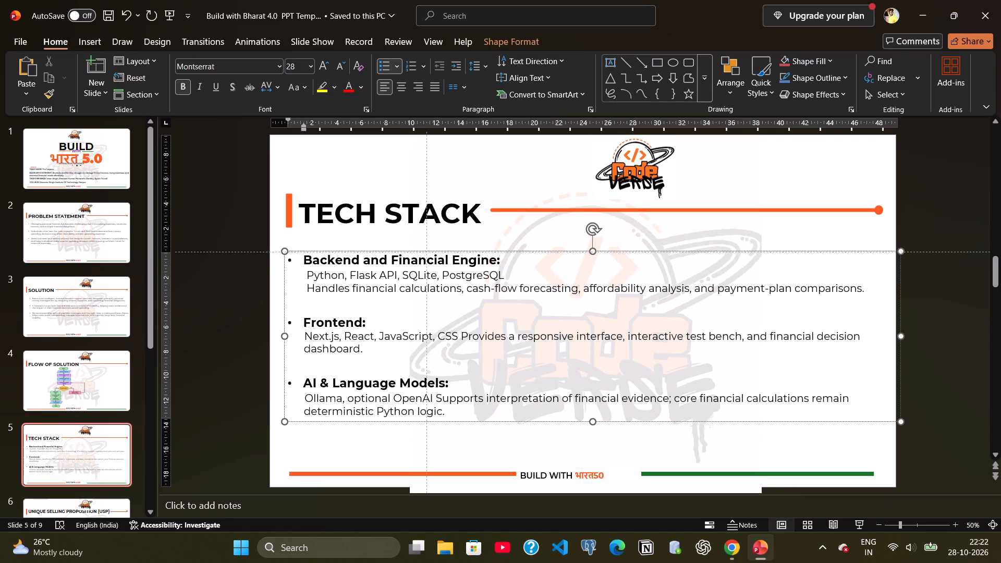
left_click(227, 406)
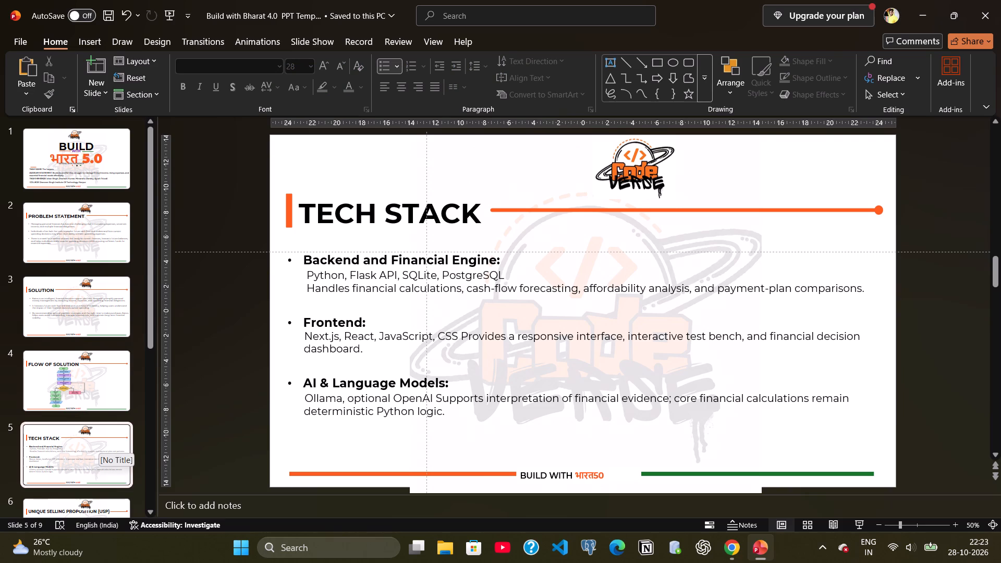
Open slide 6, UNIQUE SELLING PROPOSITION (USP).
scroll(97, 461, "down", 1)
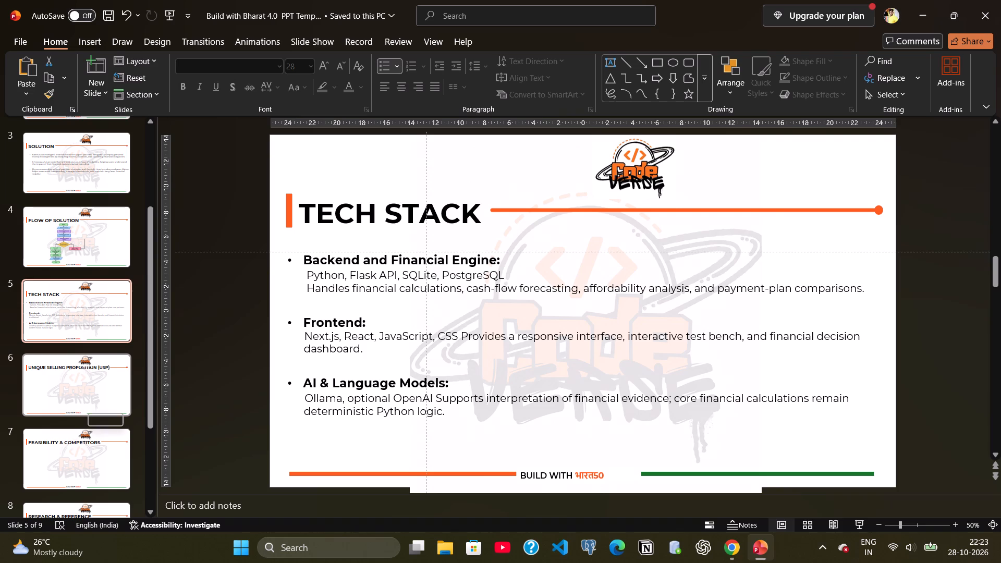
left_click(88, 400)
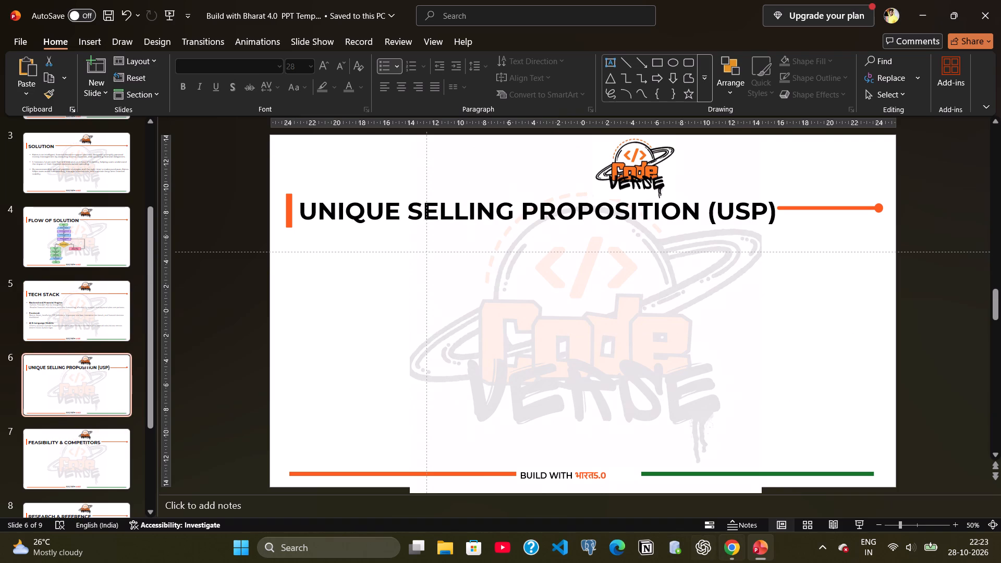
Switch to the Kairos PDF in Chrome and look through its pages for the Unique Selling Proposition content.
left_click(722, 545)
scroll(368, 417, "down", 1)
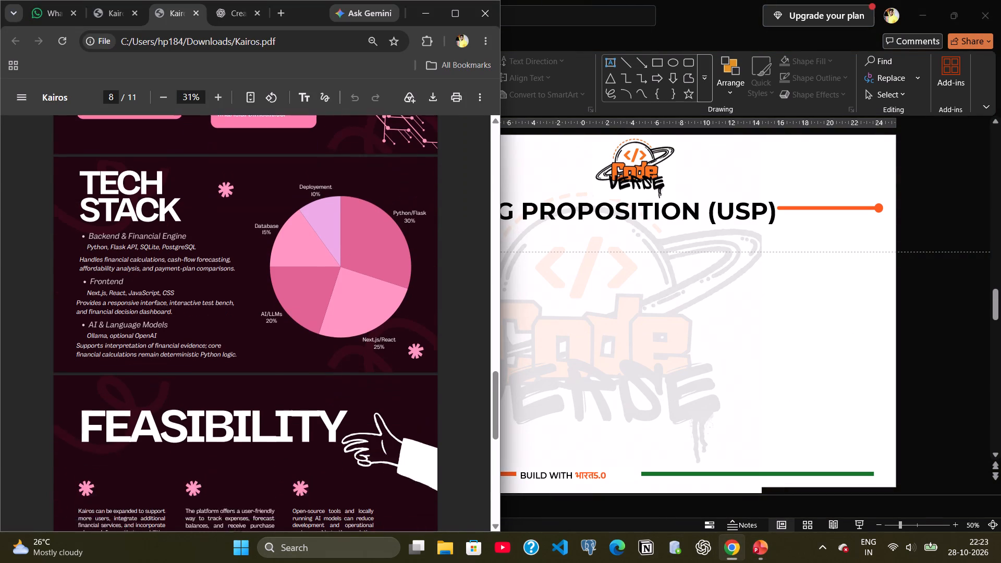
scroll(368, 417, "down", 4)
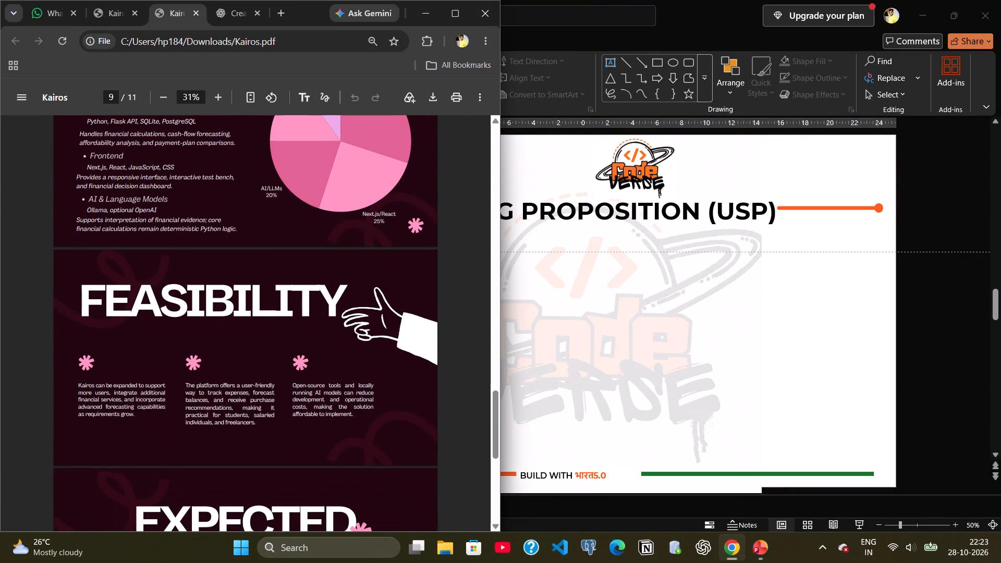
scroll(368, 417, "down", 5)
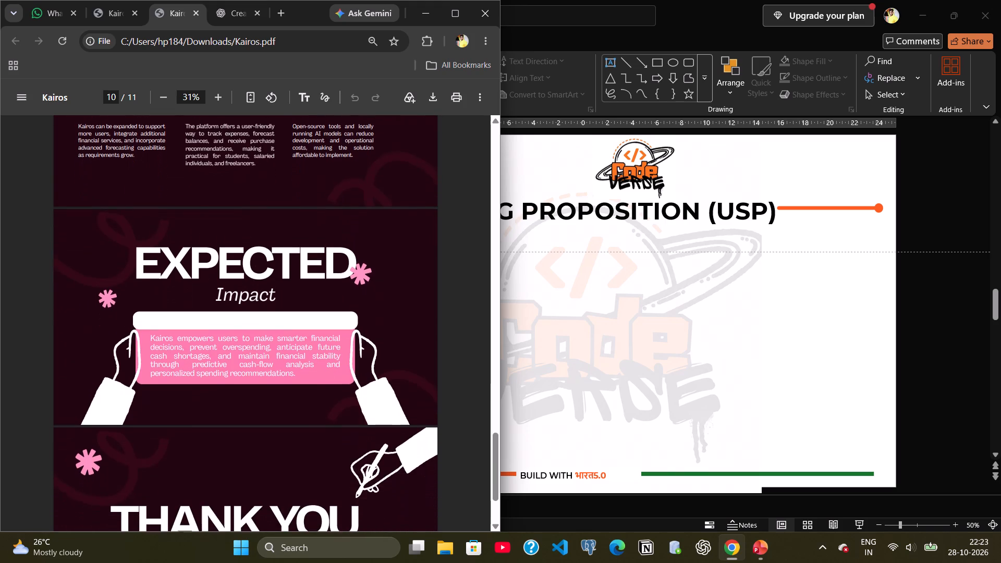
scroll(368, 417, "down", 4)
scroll(368, 417, "up", 6)
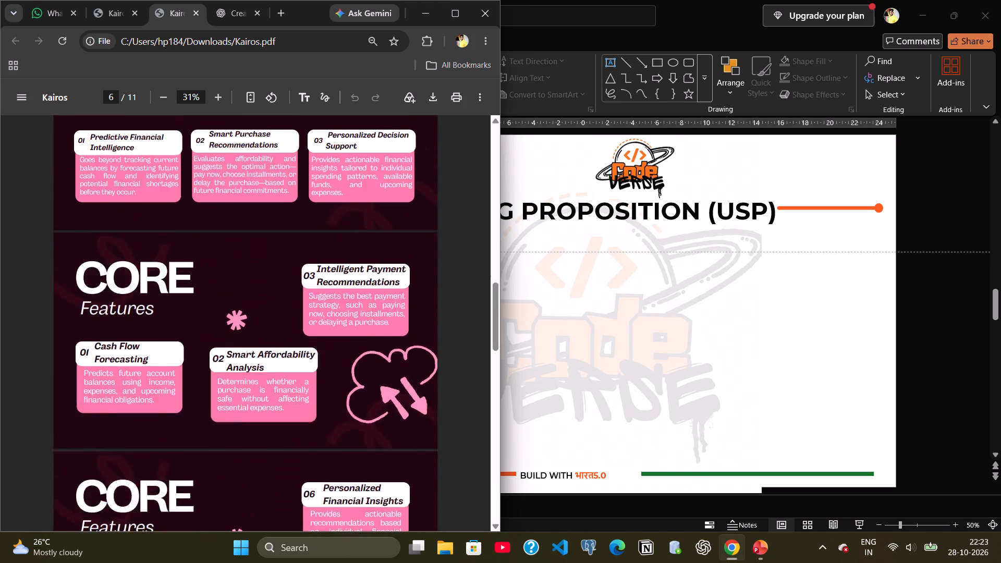
scroll(368, 417, "up", 9)
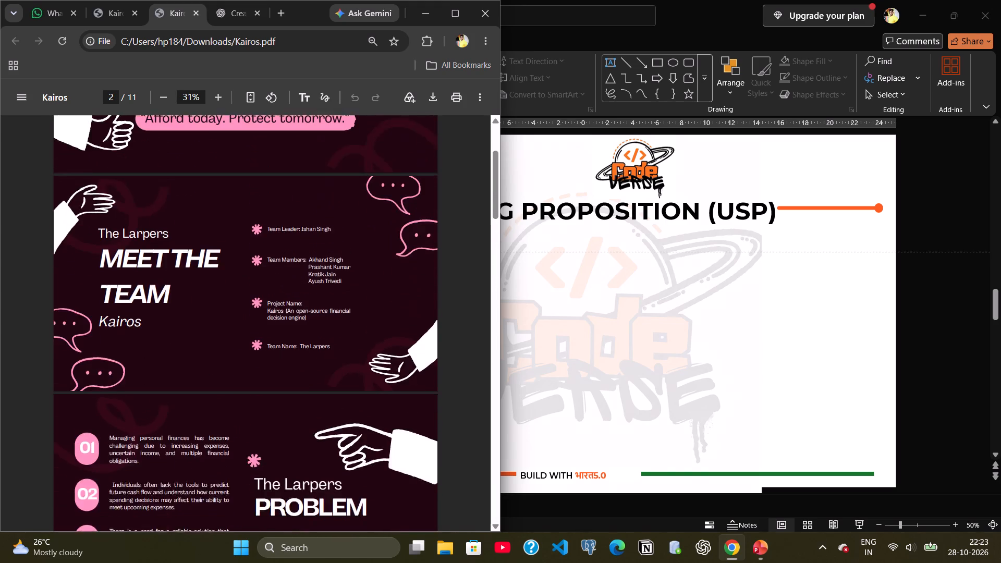
scroll(368, 417, "down", 3)
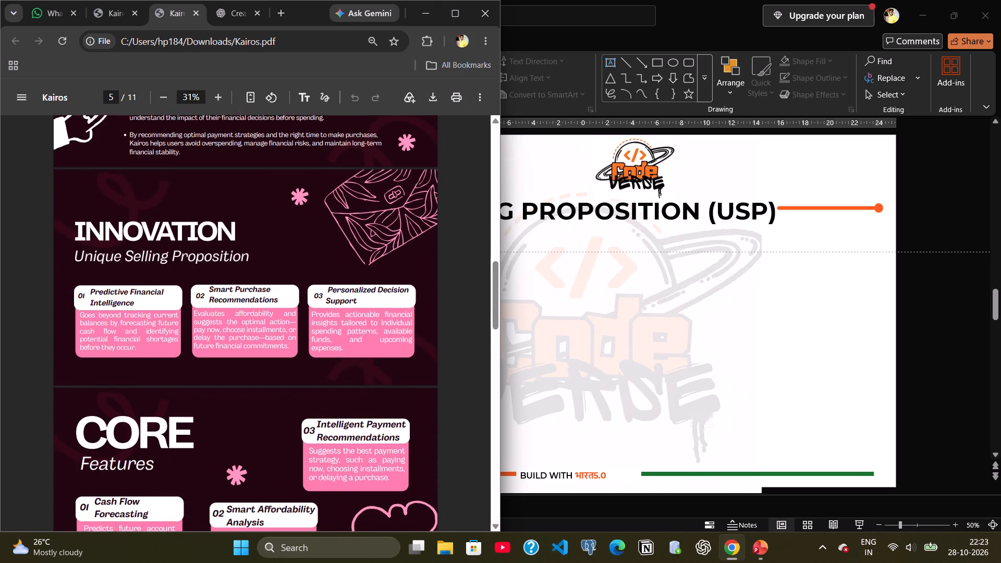
scroll(368, 417, "up", 4)
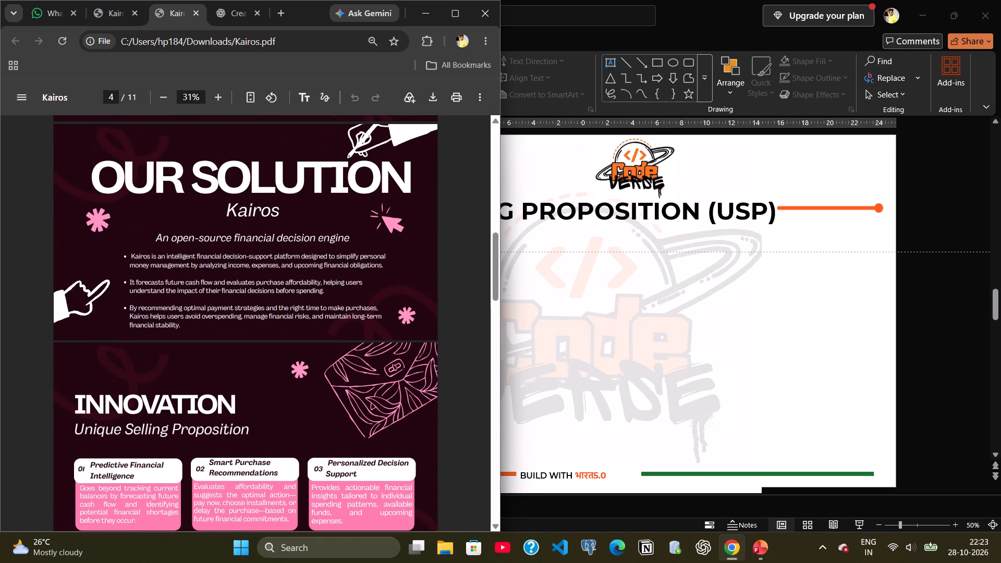
scroll(368, 417, "down", 3)
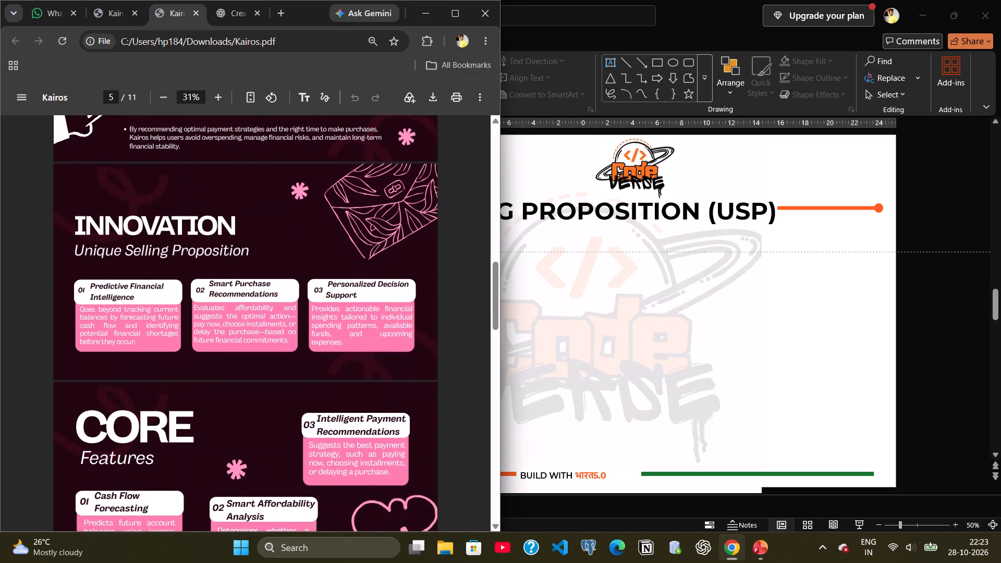
scroll(368, 417, "down", 4)
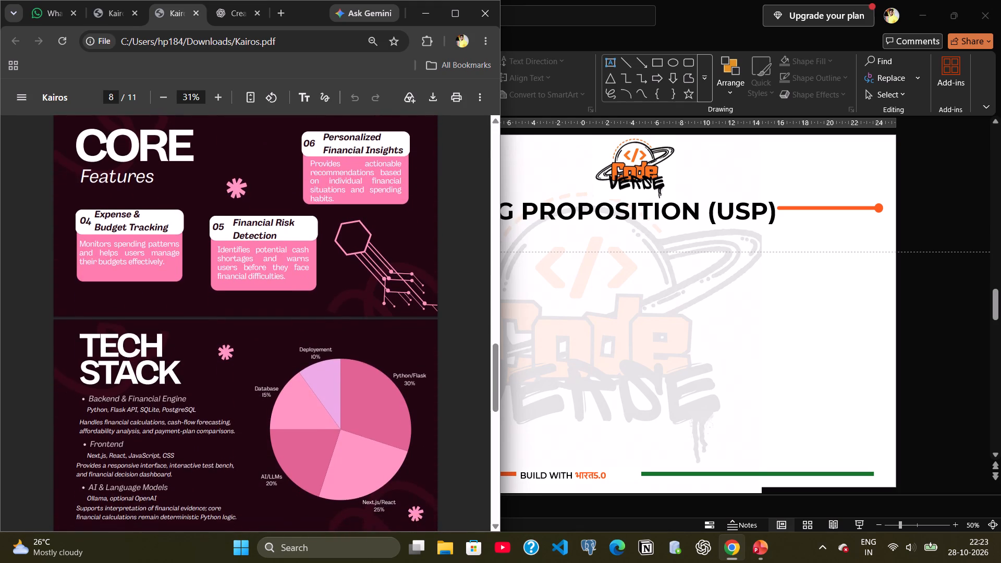
scroll(368, 417, "down", 6)
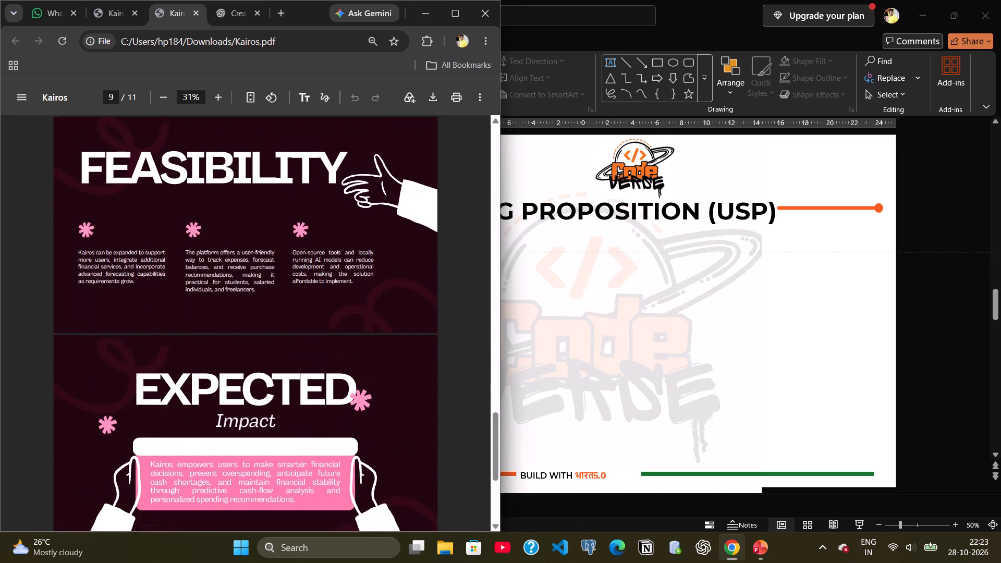
scroll(368, 417, "down", 2)
scroll(368, 417, "up", 14)
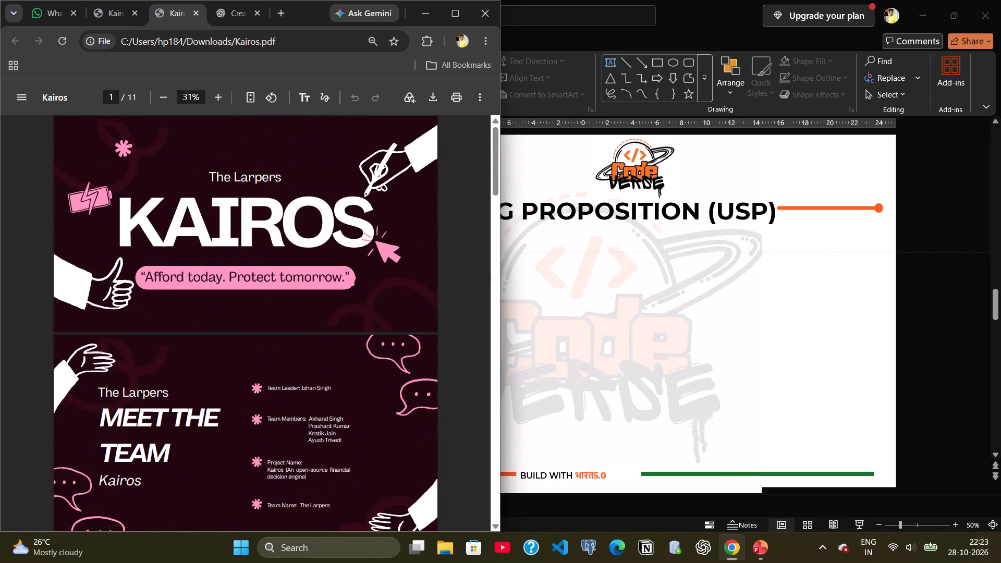
scroll(368, 417, "down", 4)
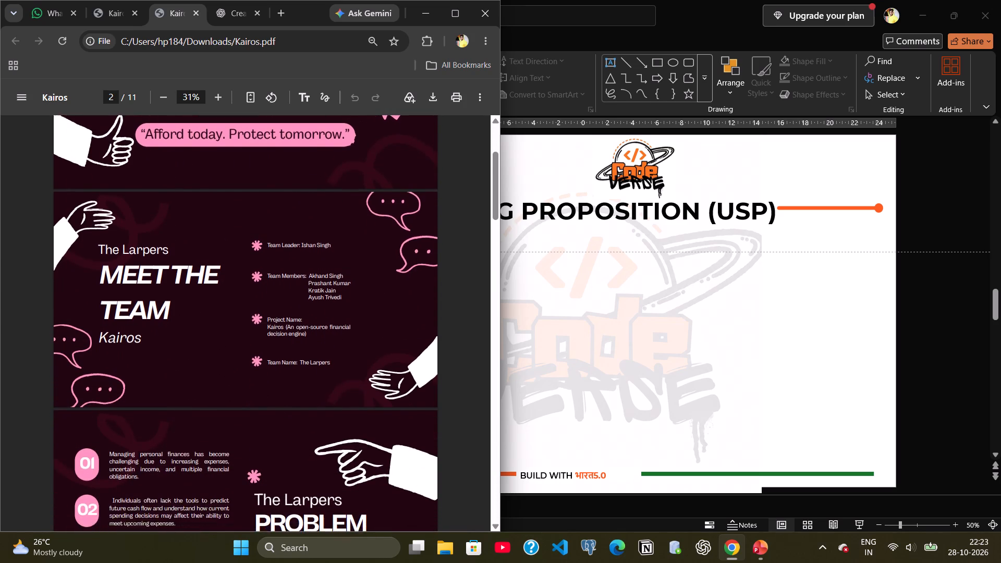
scroll(368, 417, "down", 7)
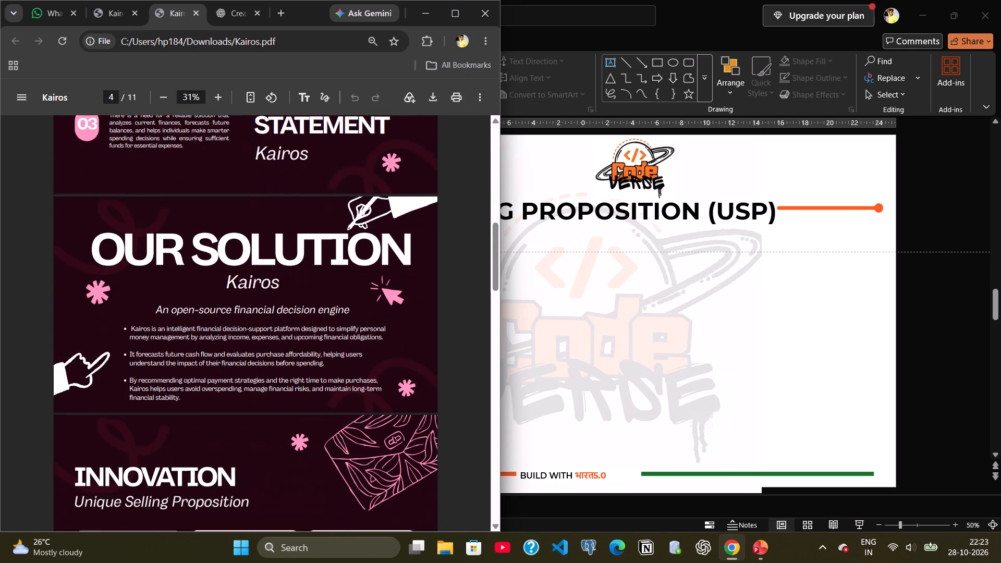
scroll(368, 417, "down", 1)
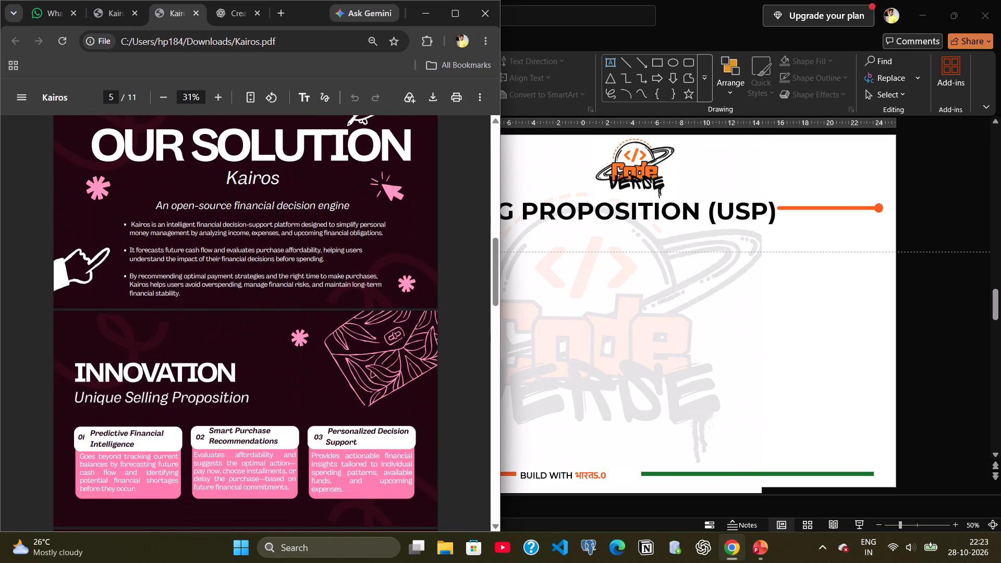
scroll(368, 417, "down", 3)
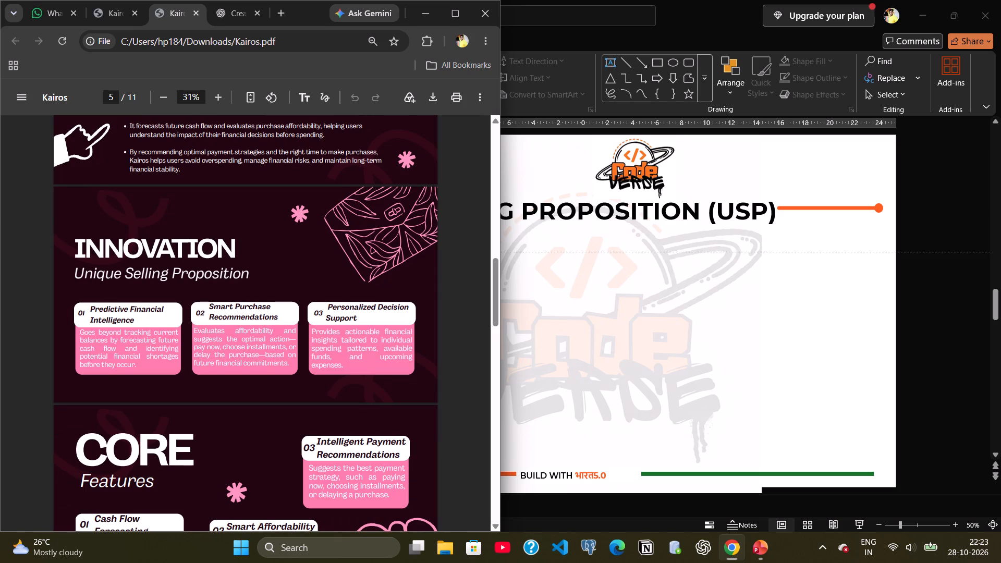
Copy the heading "Predictive Financial Intelligence" from the PDF's Innovation page and paste it onto the USP slide in PowerPoint.
left_click_drag(90, 310, 142, 326)
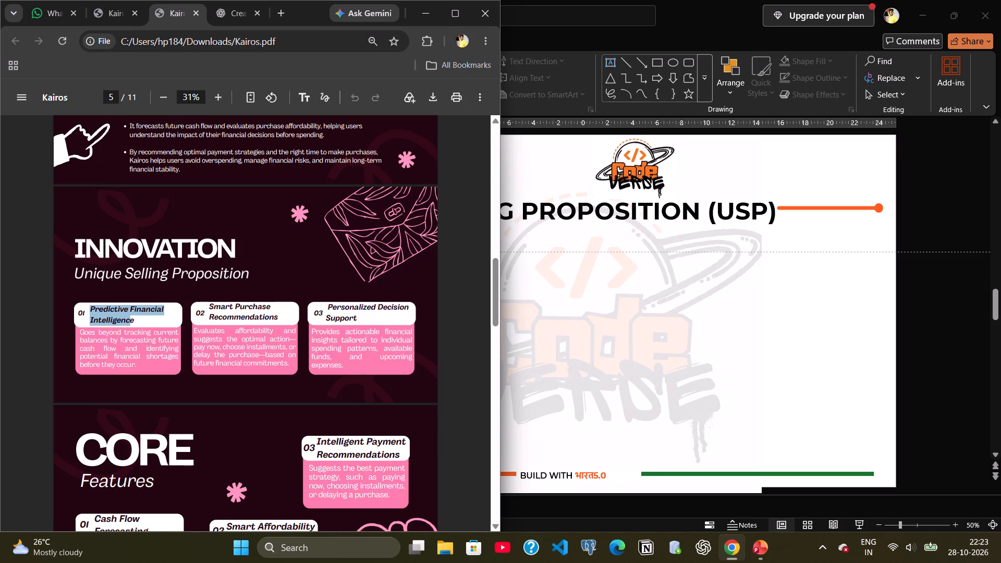
key("ctrl+c")
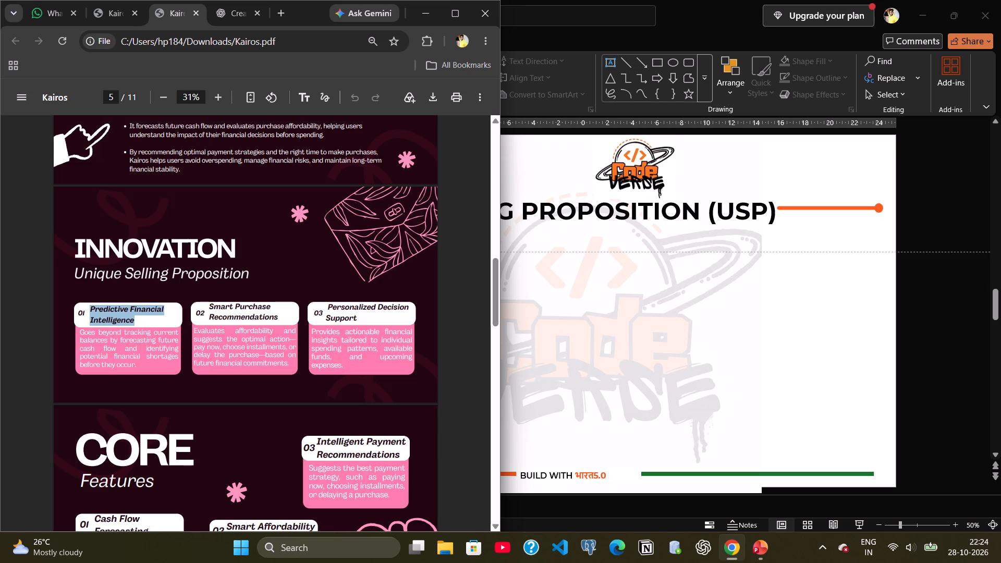
left_click(504, 278)
left_click(518, 277)
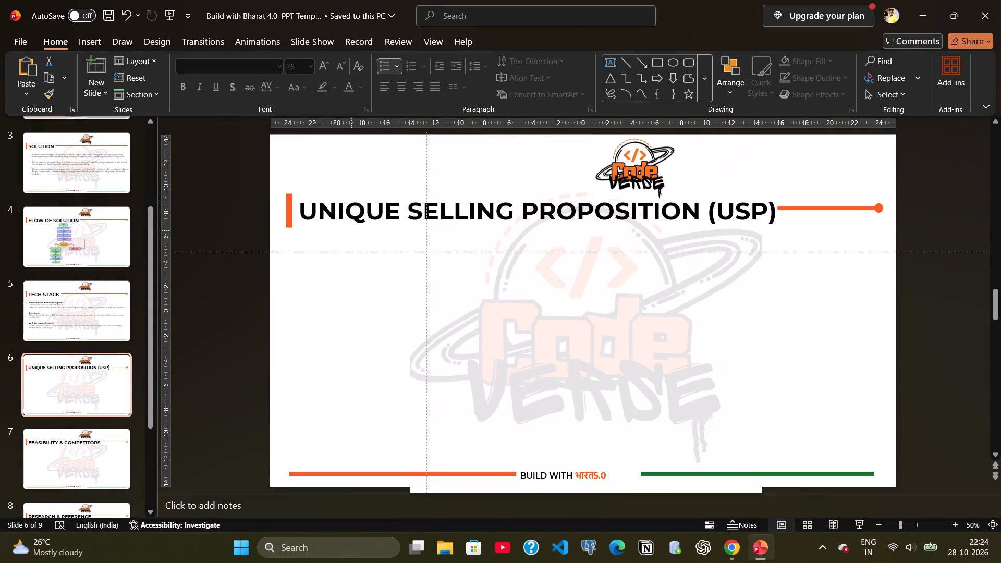
left_click(306, 249)
key("ctrl+v")
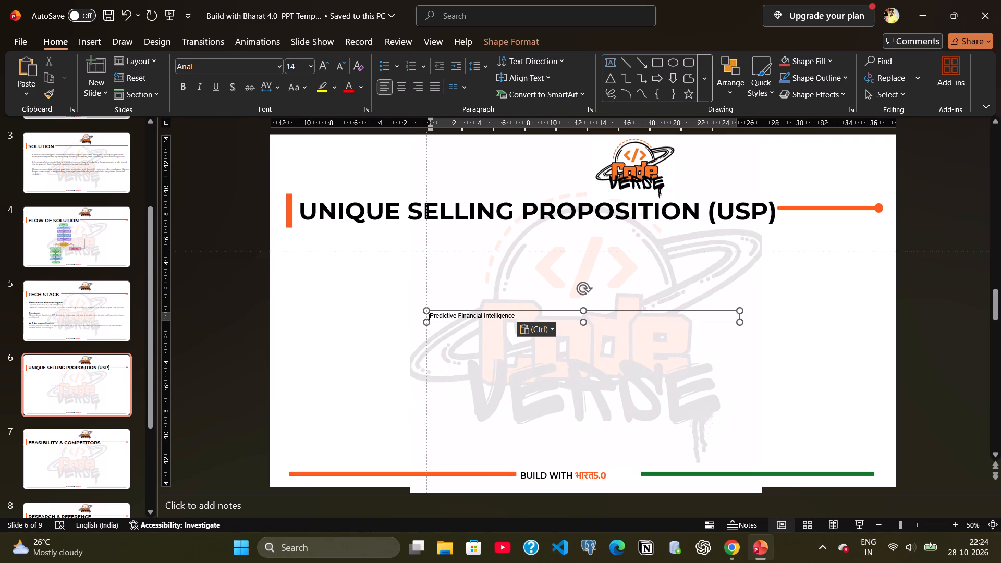
Move the "Predictive Financial Intelligence" text box to just below the slide title, near the slide's left margin.
left_click_drag(561, 317, 428, 258)
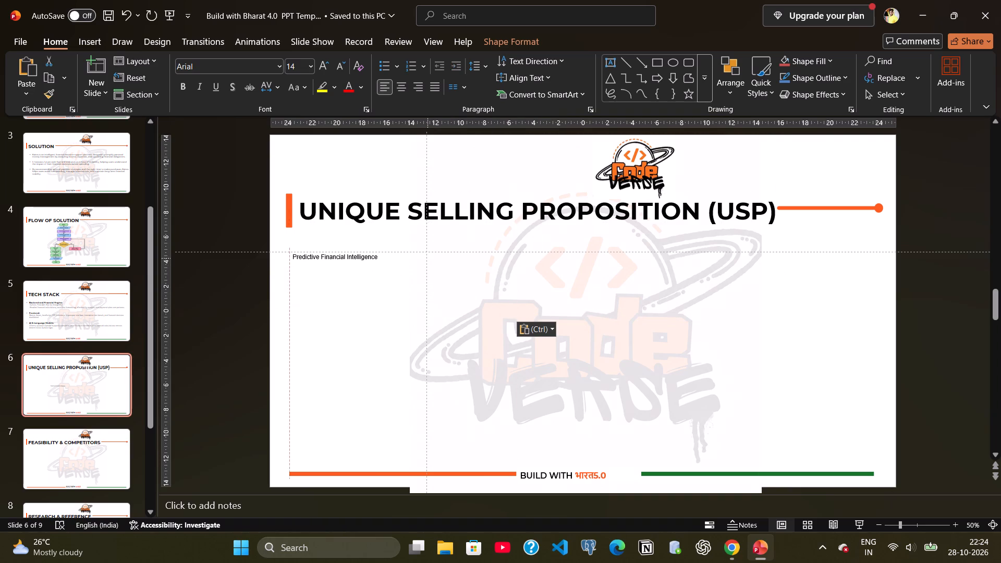
left_click_drag(428, 258, 428, 257)
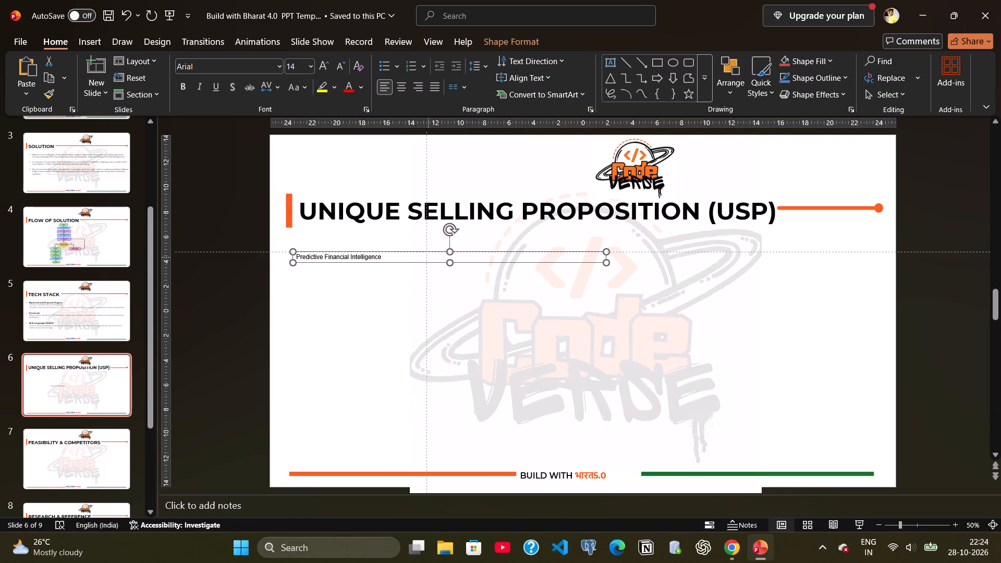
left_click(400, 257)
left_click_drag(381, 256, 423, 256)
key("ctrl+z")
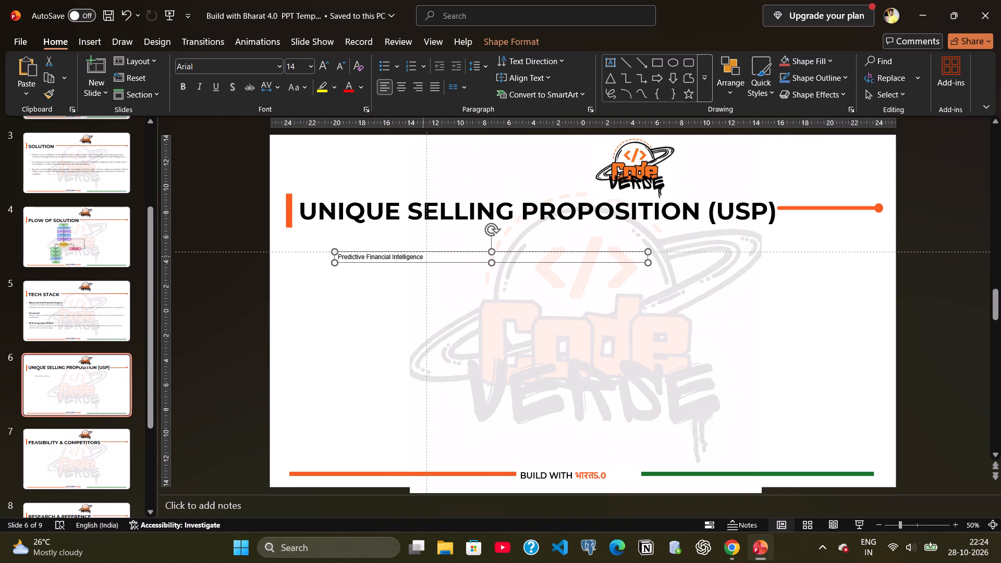
Enlarge the "Predictive Financial Intelligence" text box, stretching it slightly wider on its right side.
left_click_drag(450, 263, 451, 307)
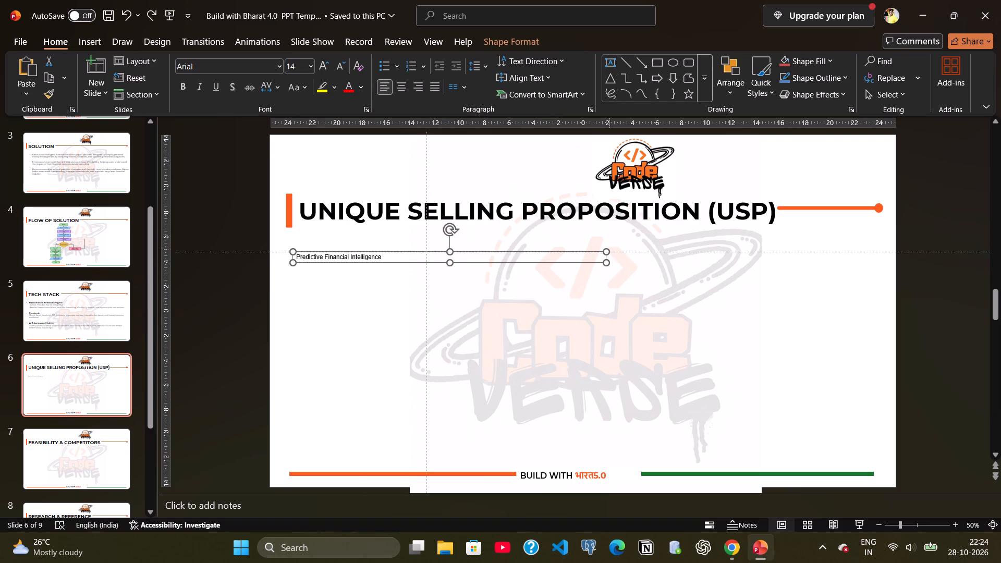
left_click_drag(607, 264, 617, 285)
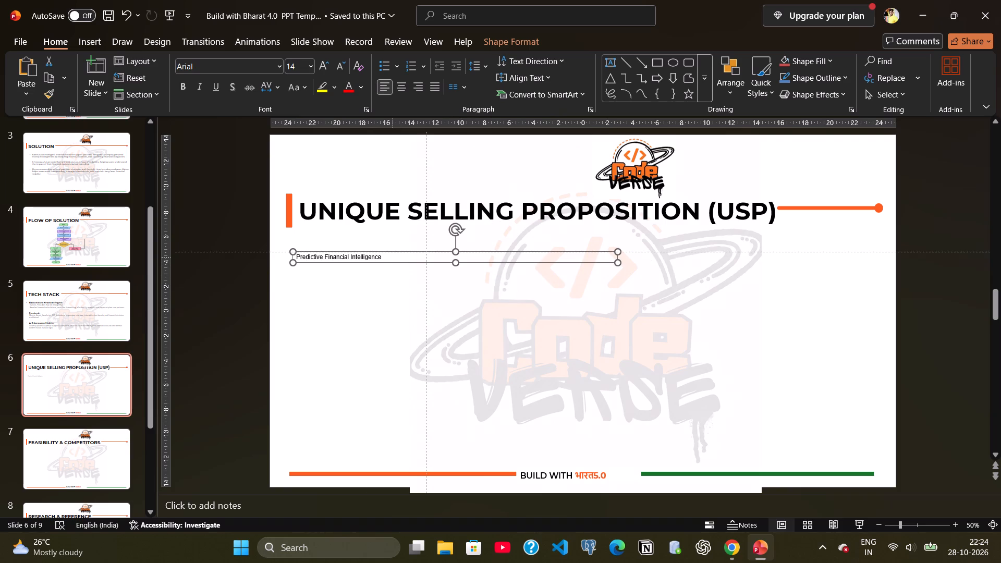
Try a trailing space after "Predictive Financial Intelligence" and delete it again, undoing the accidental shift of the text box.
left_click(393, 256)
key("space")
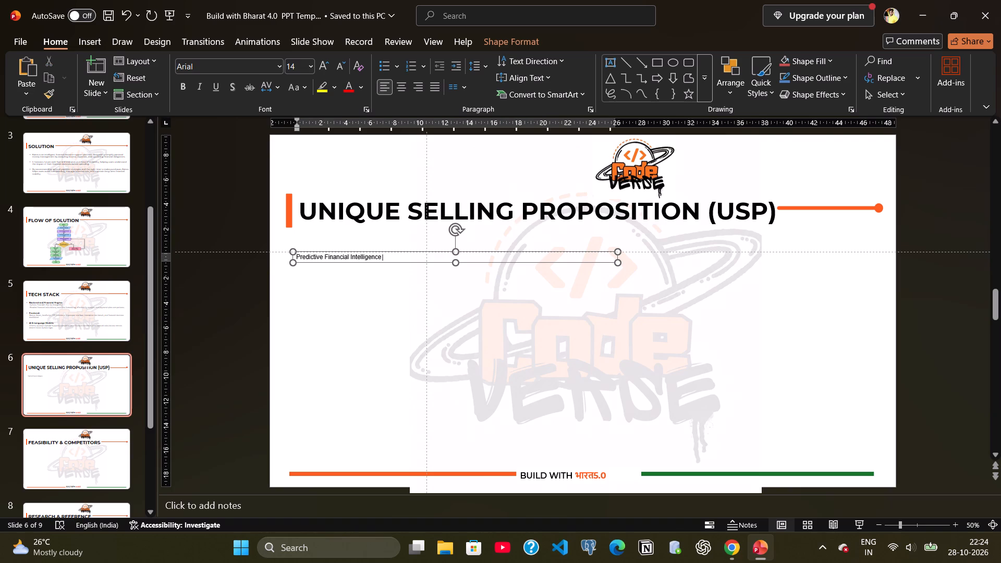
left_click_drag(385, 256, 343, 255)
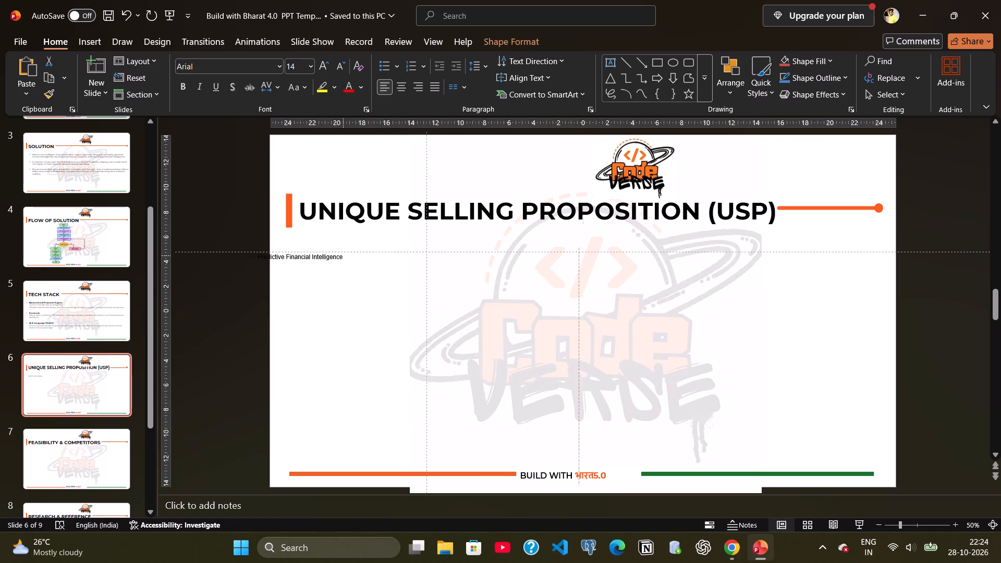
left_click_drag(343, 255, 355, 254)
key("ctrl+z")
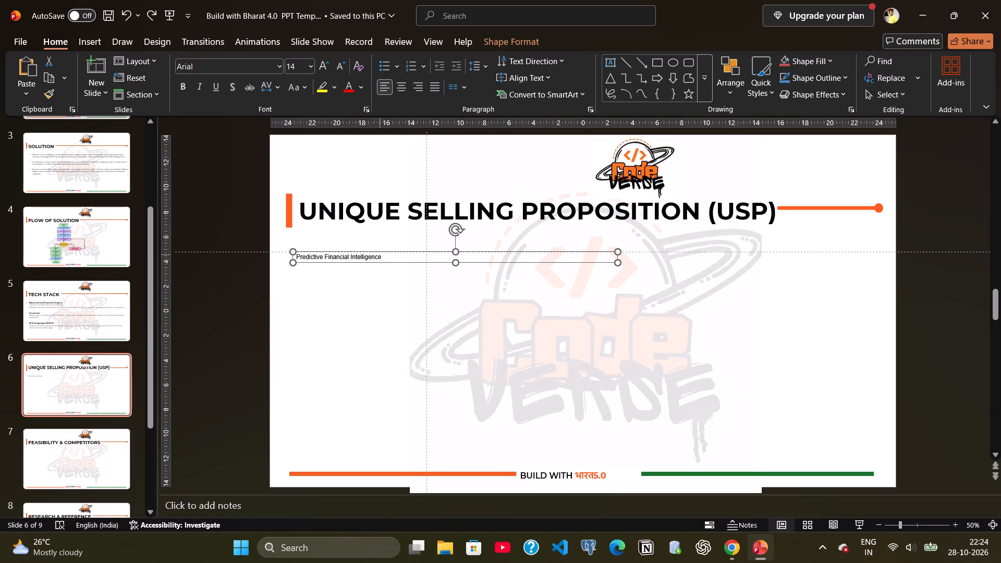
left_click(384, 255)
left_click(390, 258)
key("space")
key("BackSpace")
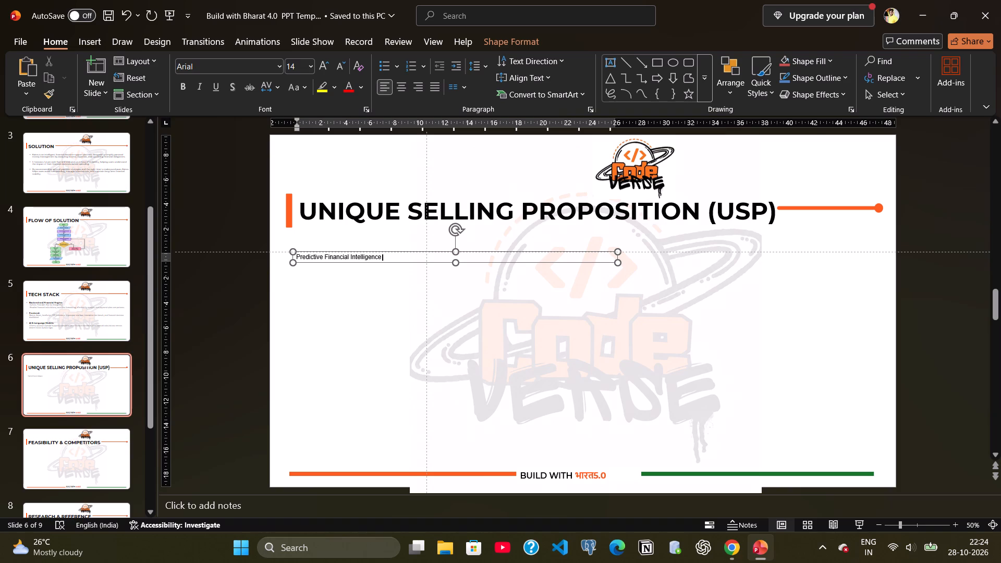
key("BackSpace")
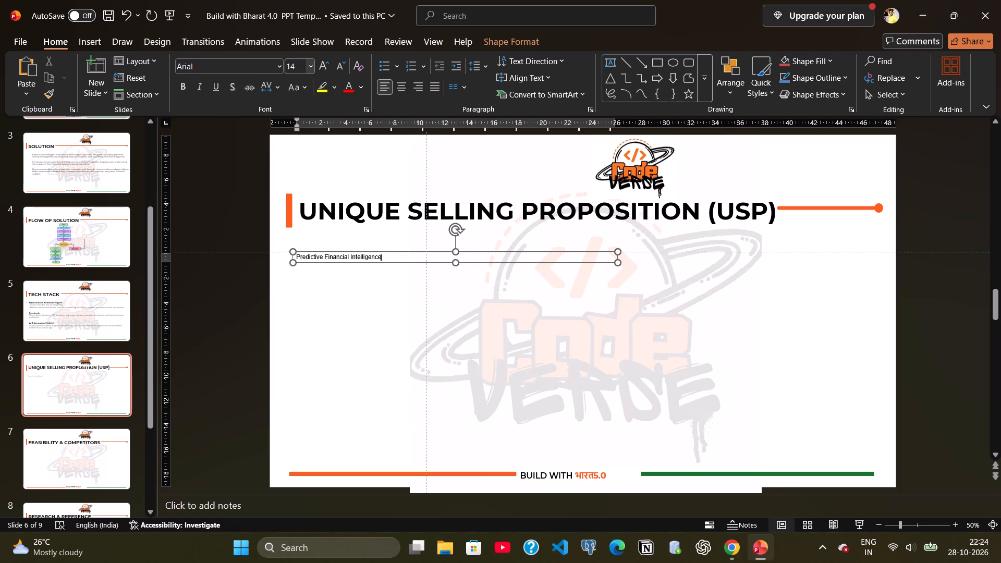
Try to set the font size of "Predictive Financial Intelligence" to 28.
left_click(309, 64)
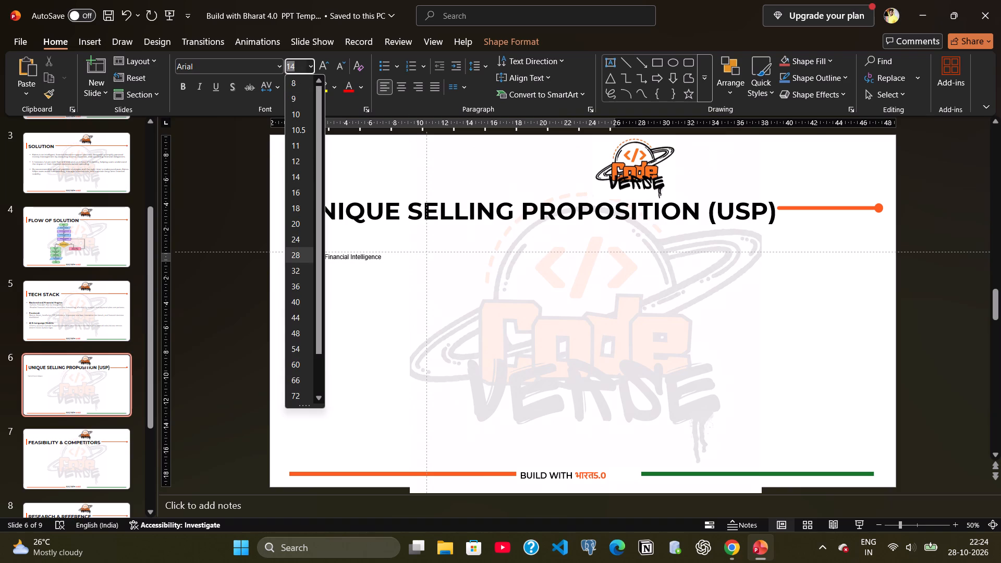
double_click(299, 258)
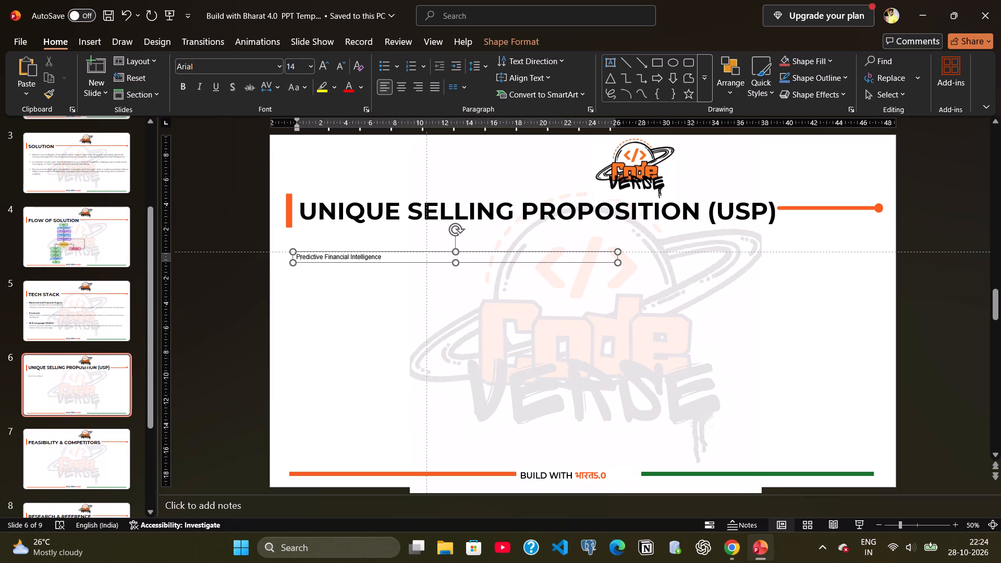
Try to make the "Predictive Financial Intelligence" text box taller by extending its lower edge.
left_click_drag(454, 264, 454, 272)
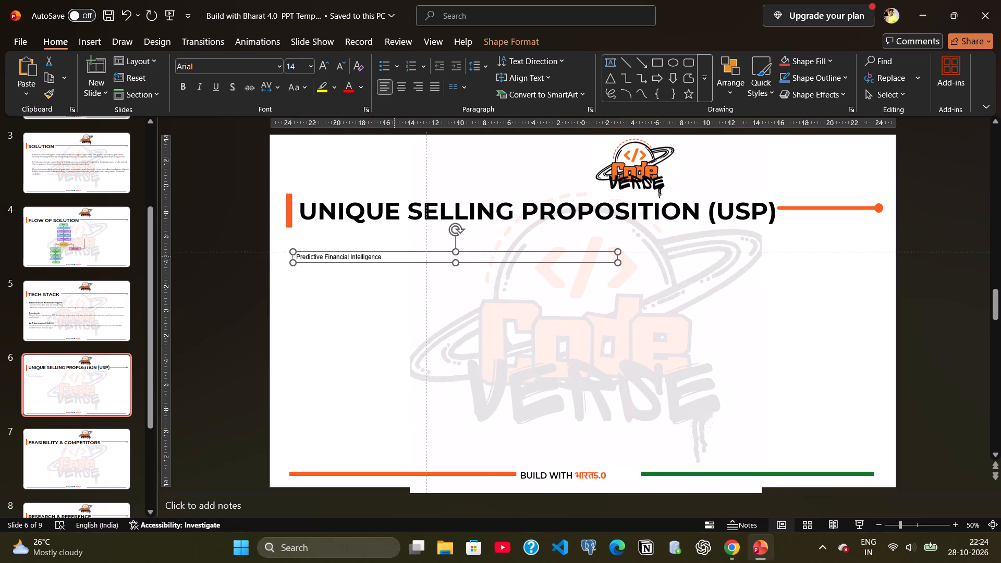
Set the font size of "Predictive Financial Intelligence" to 28.
left_click(394, 255)
key("Return")
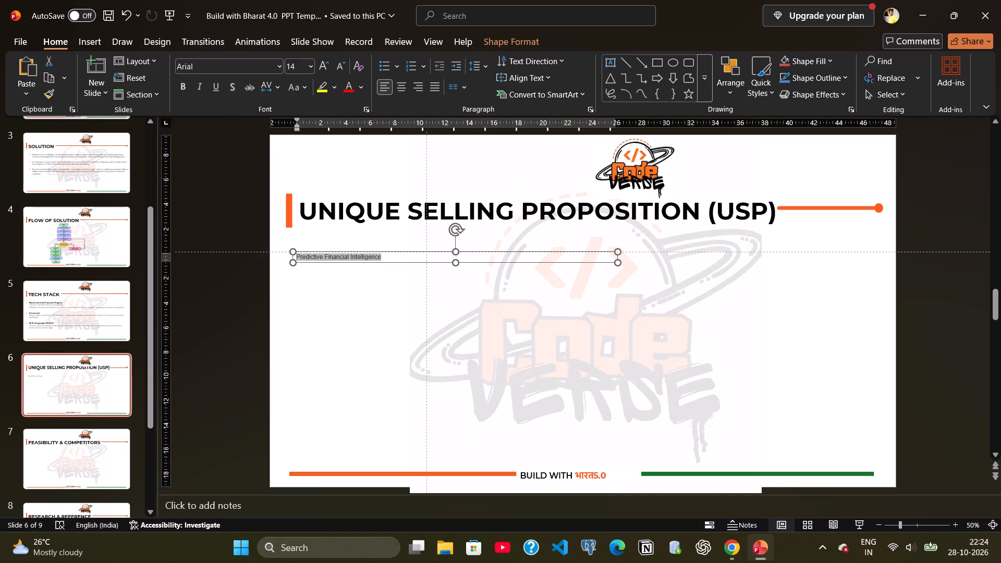
left_click(313, 63)
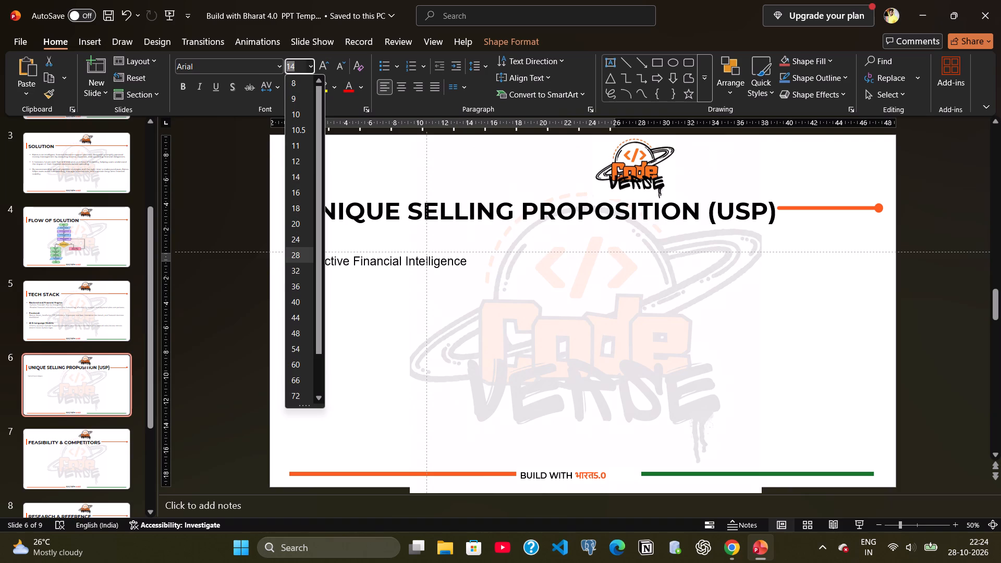
left_click(297, 253)
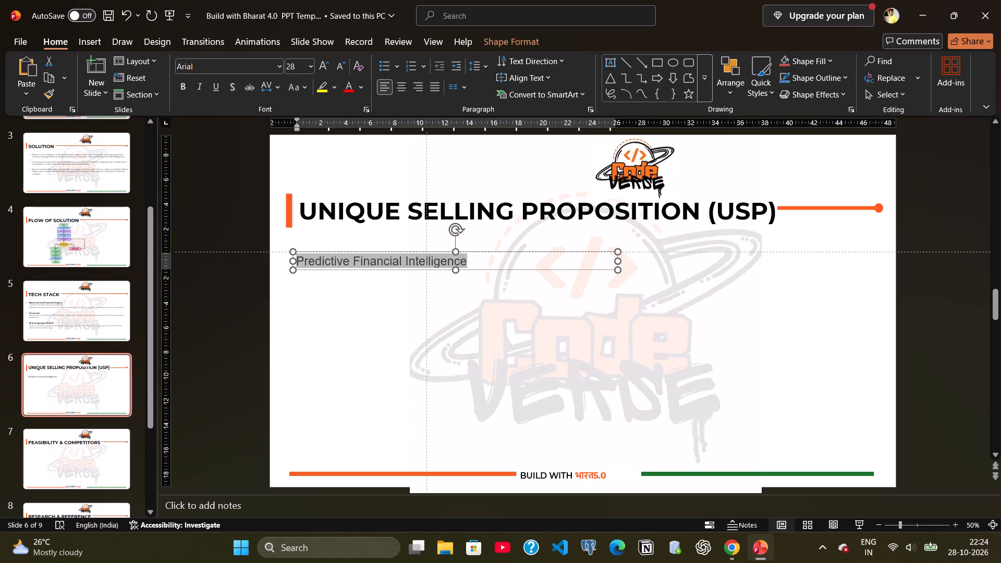
left_click(476, 257)
left_click(469, 262)
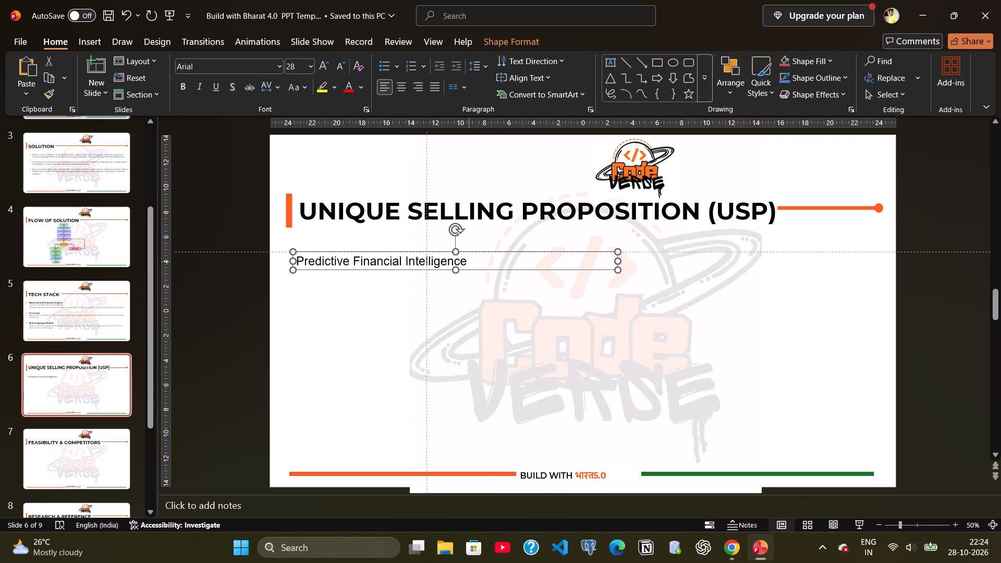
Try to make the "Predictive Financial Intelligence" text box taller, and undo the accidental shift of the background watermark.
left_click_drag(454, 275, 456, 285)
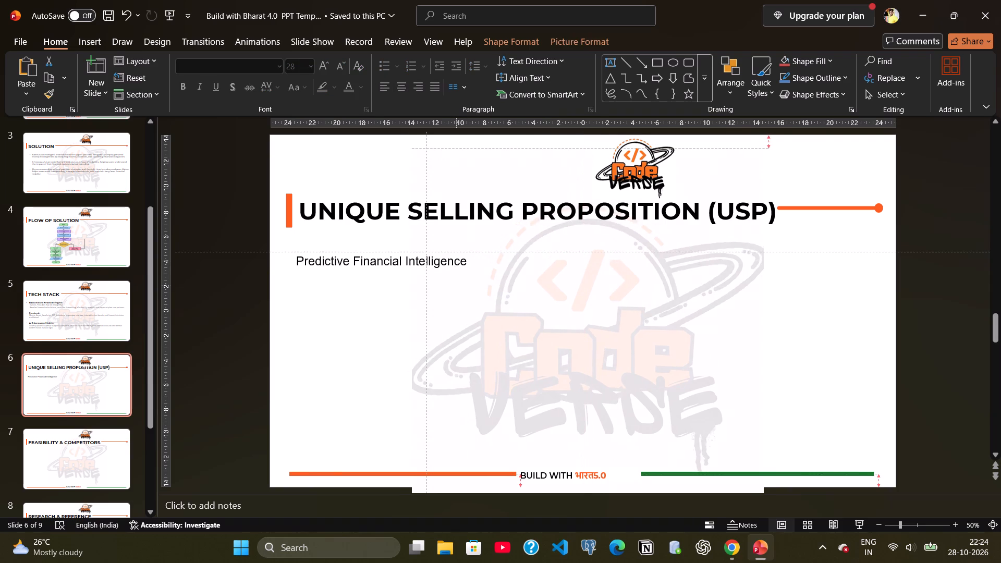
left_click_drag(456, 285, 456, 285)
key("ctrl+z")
Add a new line below "Predictive Financial Intelligence" and try to extend the text box's lower edge further down.
left_click(466, 265)
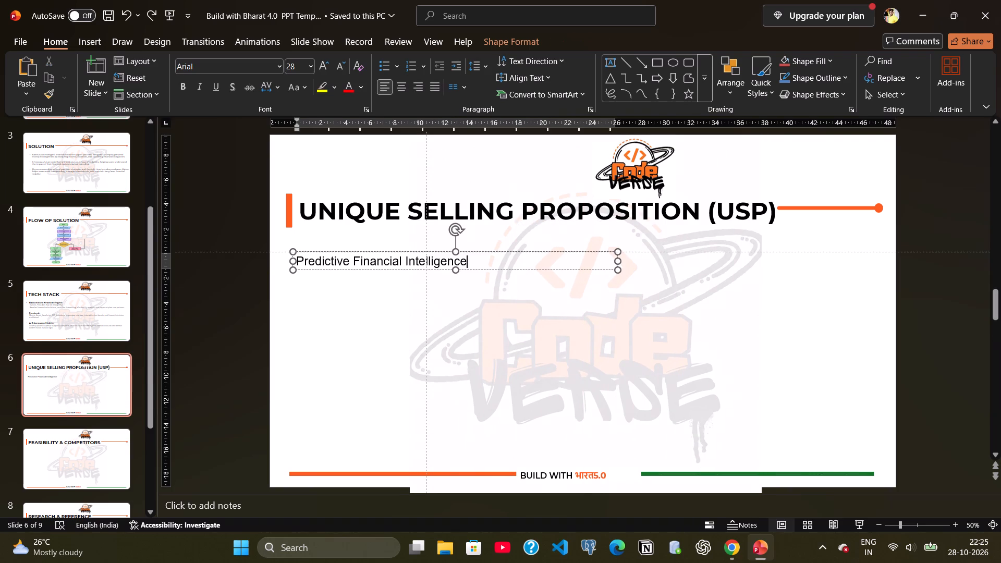
key("Return")
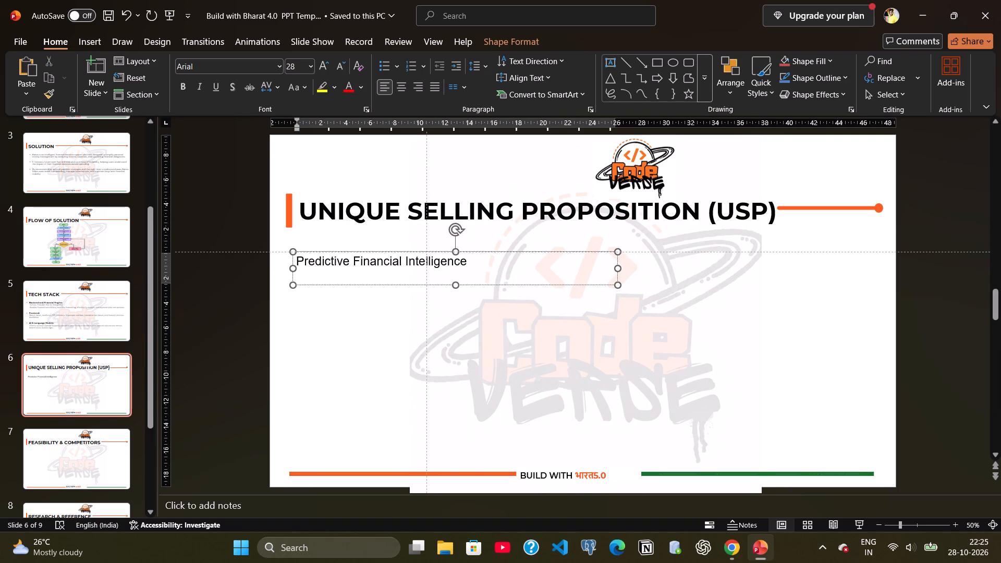
left_click_drag(457, 284, 455, 321)
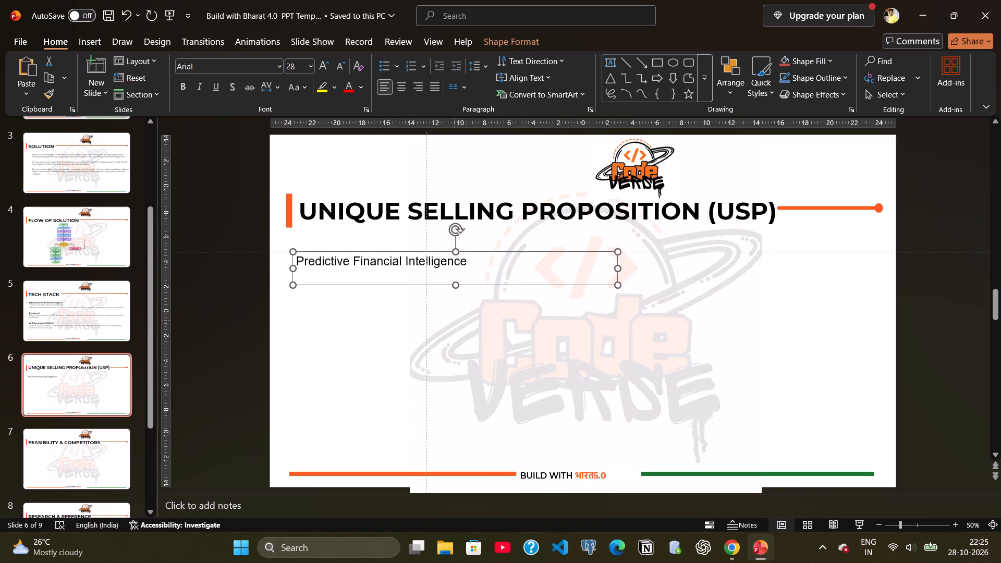
Switch to Chrome and copy the description under "Predictive Financial Intelligence" from the Innovation page of the Kairos PDF.
left_click(729, 540)
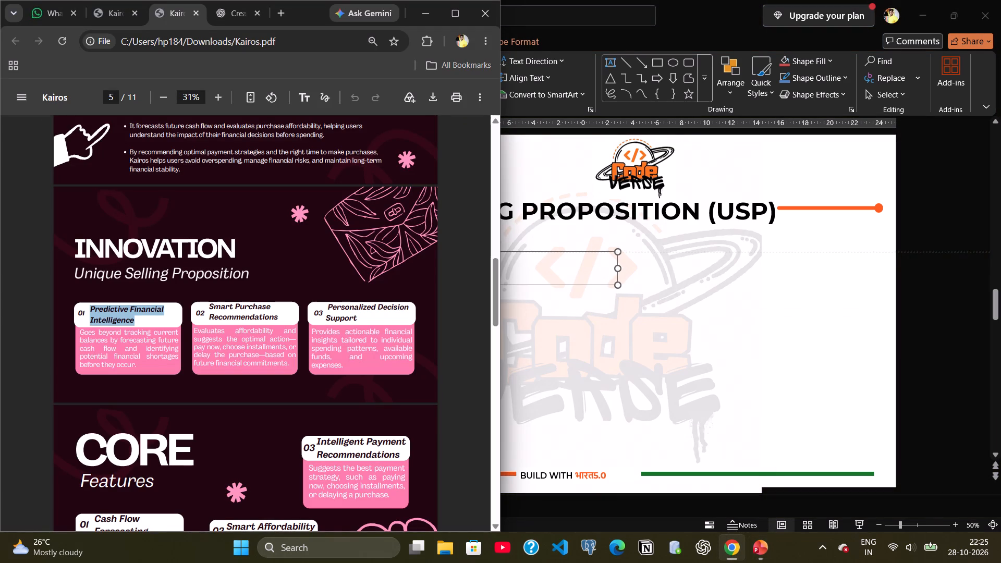
left_click_drag(81, 332, 138, 368)
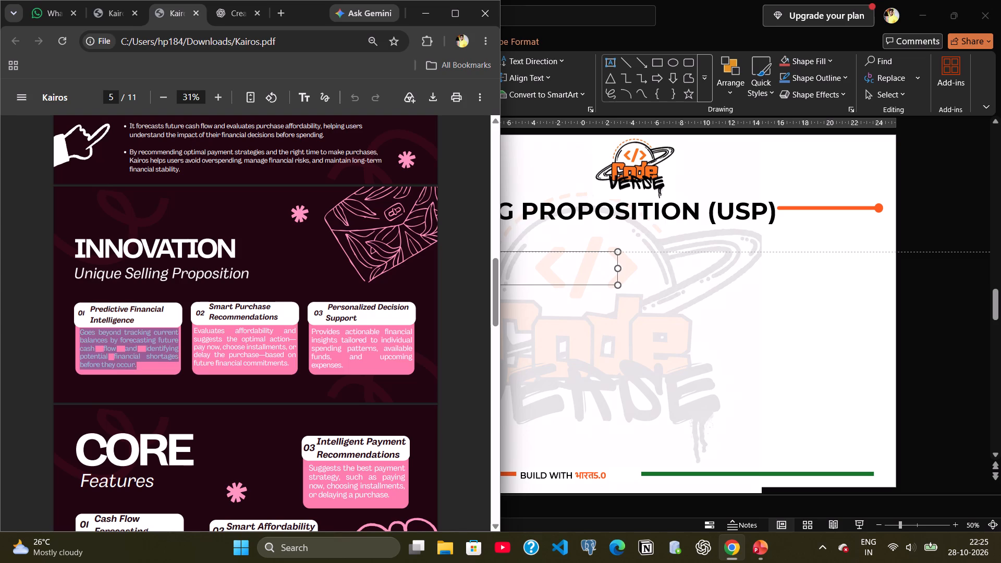
left_click_drag(138, 368, 154, 371)
key("ctrl+c")
left_click(175, 398)
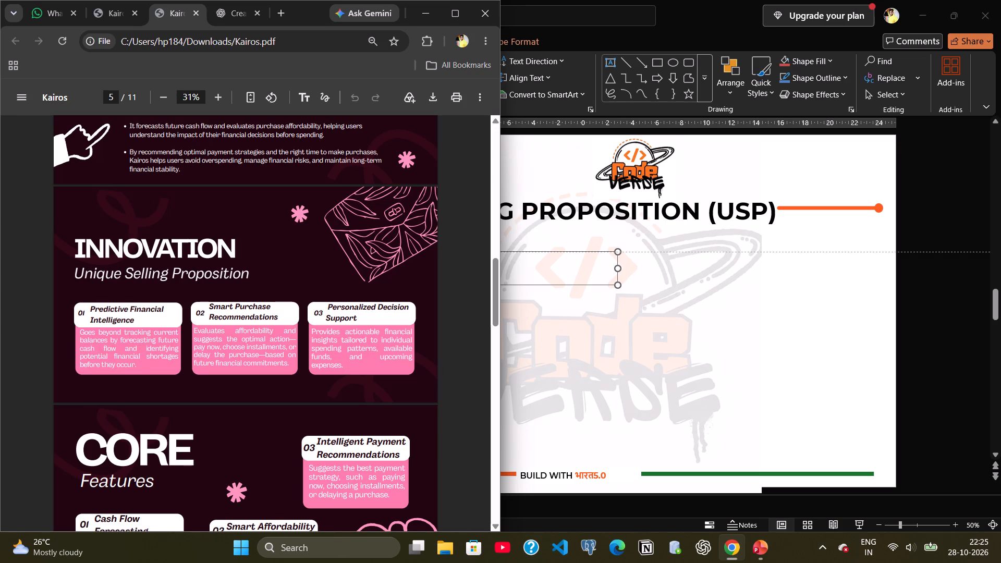
Back in PowerPoint, paste the copied description at font size 24 on the line below "Predictive Financial Intelligence".
left_click(545, 325)
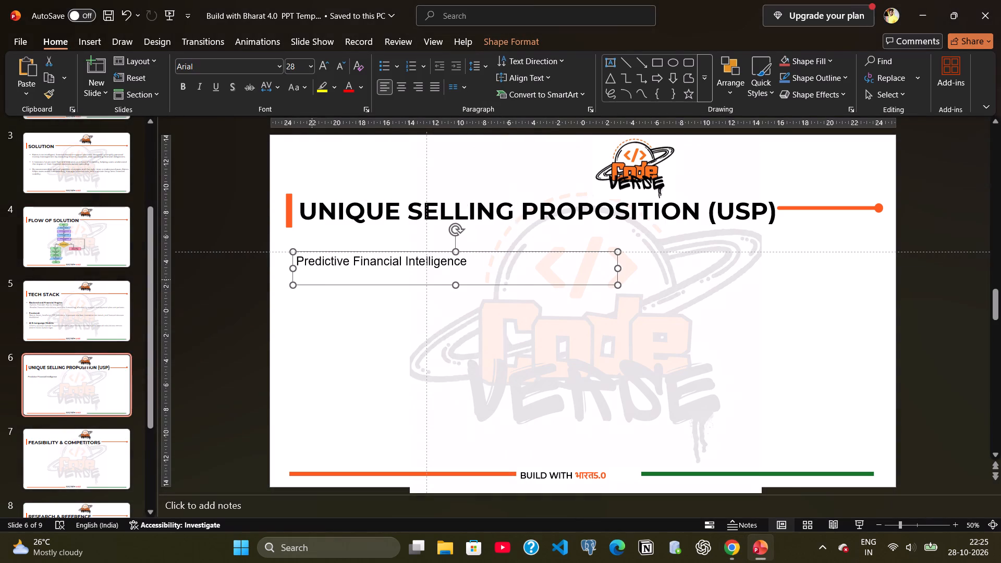
left_click(312, 279)
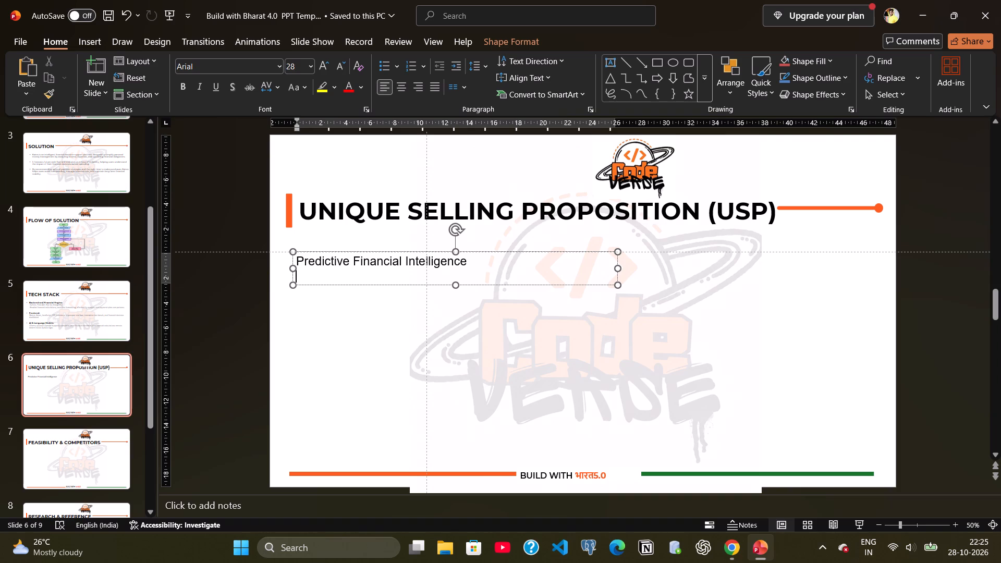
left_click(313, 64)
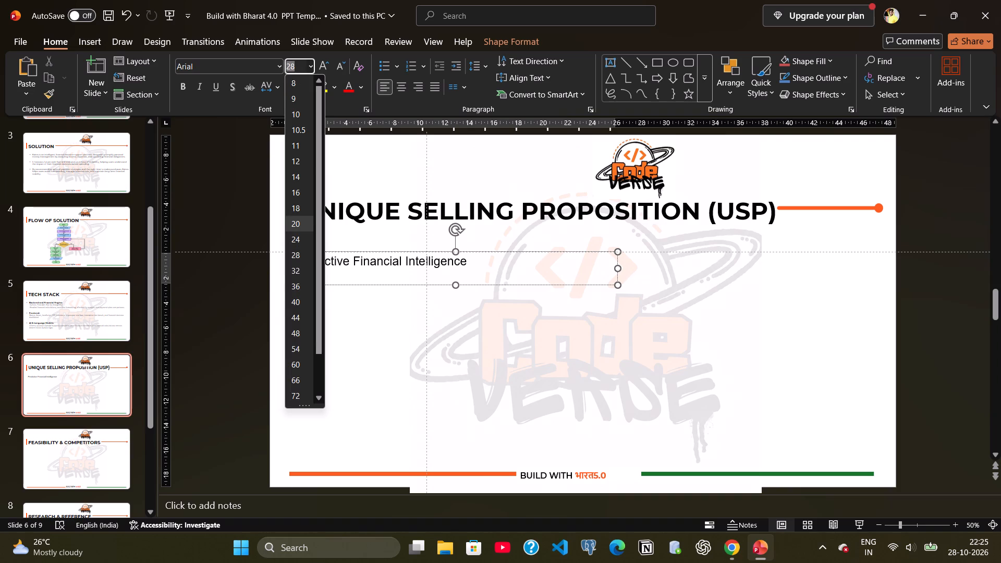
left_click(300, 234)
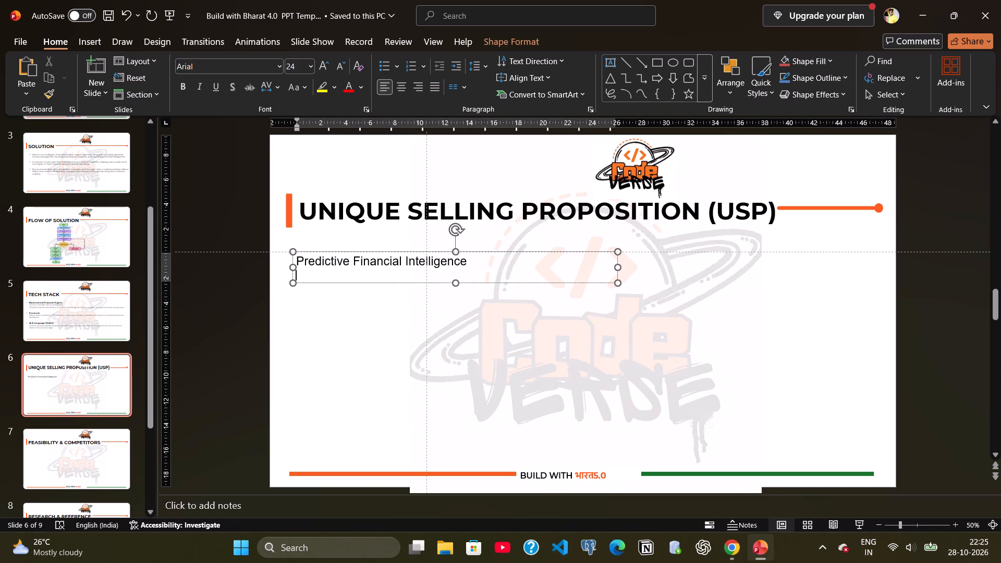
key("ctrl+v")
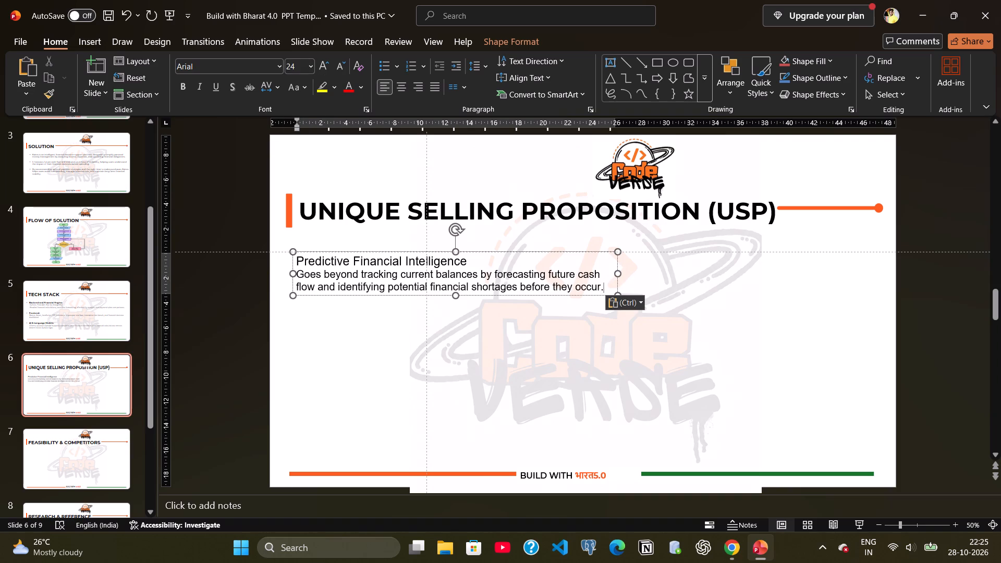
Add a colon after the "Predictive Financial Intelligence" heading.
left_click(470, 263)
key("ctrl+semicolon")
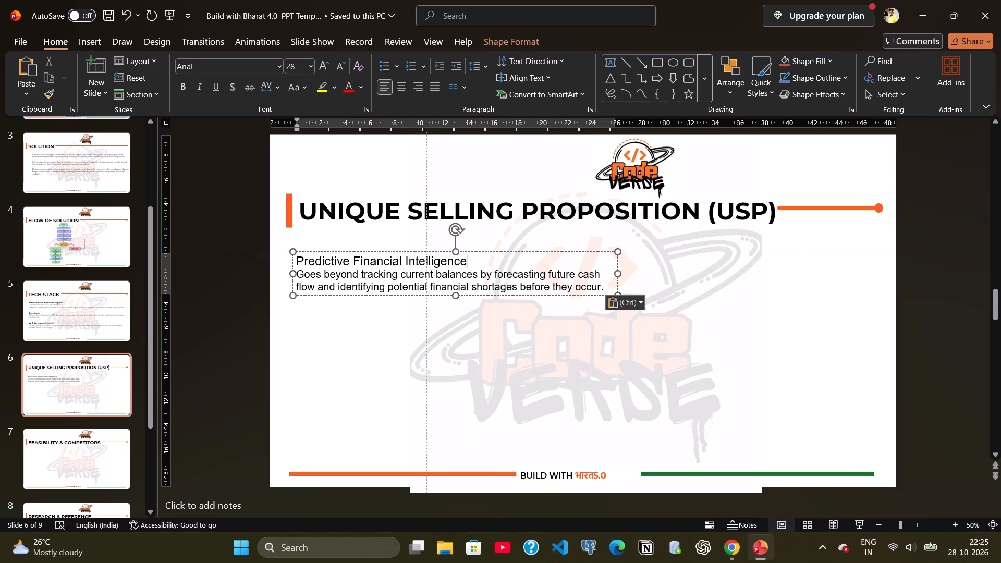
left_click(470, 263)
key("shift+colon")
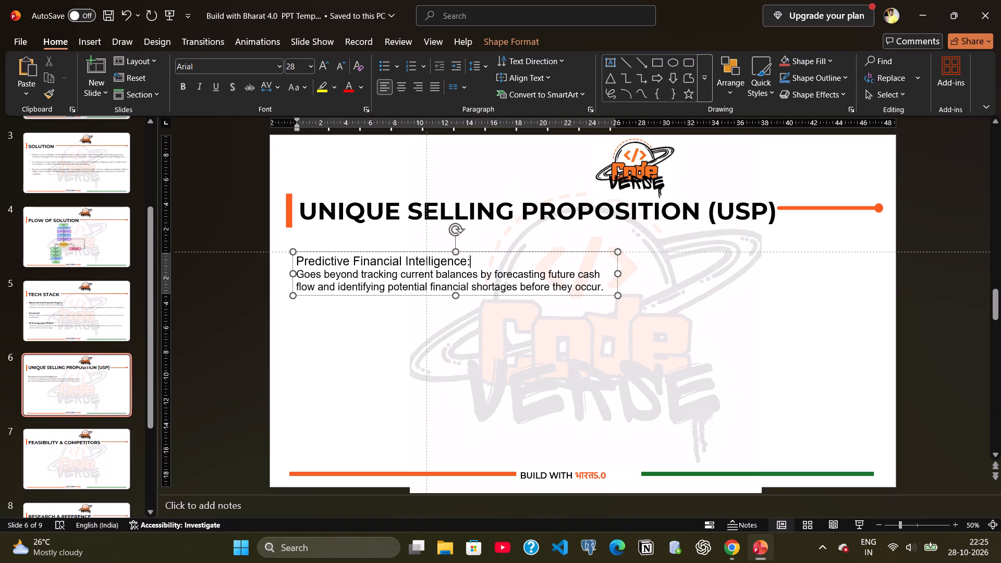
Apply an arrow-style bullet to the "Predictive Financial Intelligence:" heading line.
key("Left")
key("Left")
key("Left")
key("Left")
key("Left")
key("Left")
key("Left")
key("Left")
key("Left")
key("Left")
key("Left")
key("Left")
key("Left")
key("Left")
key("Left")
key("Left")
key("Left")
key("Left")
key("Left")
key("Left")
key("Left")
key("Left")
key("Left")
key("Left")
key("Left")
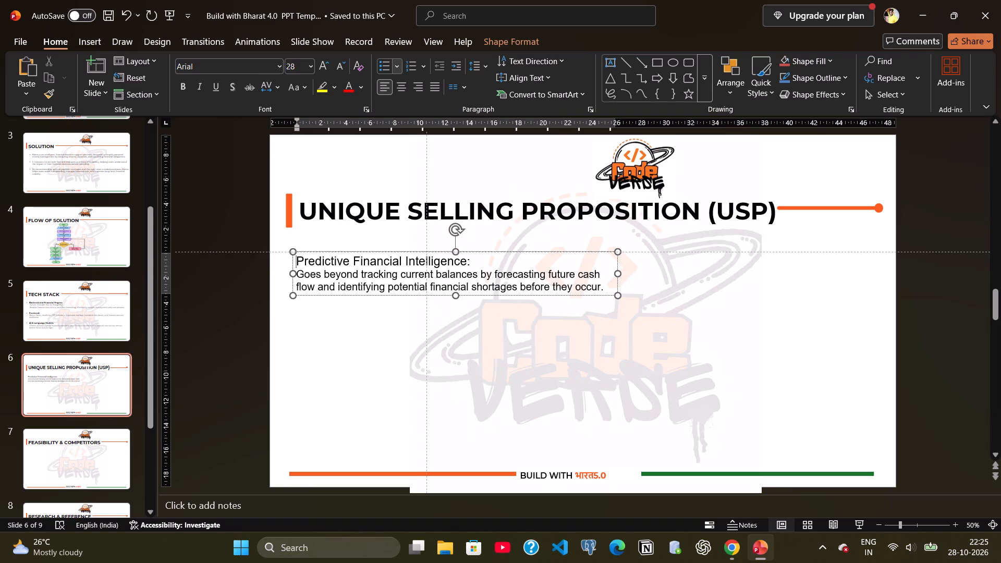
left_click(399, 62)
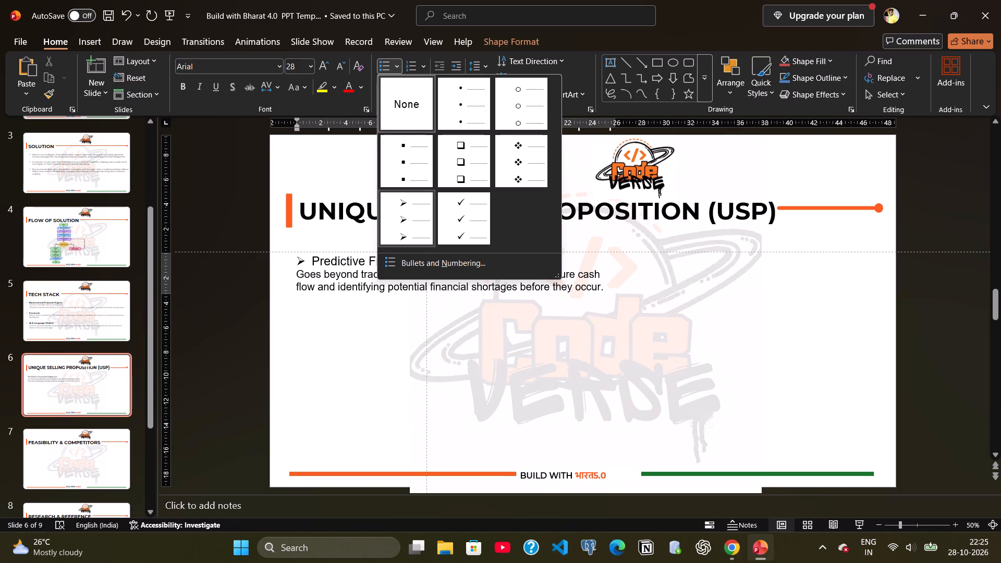
left_click(406, 218)
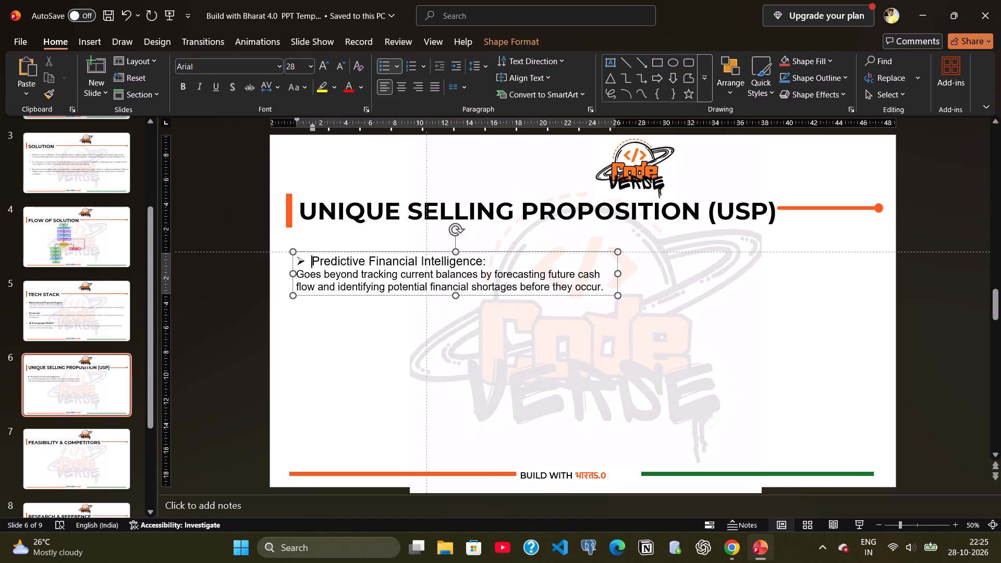
Make the "Predictive Financial Intelligence:" heading bold.
left_click(300, 275)
left_click_drag(312, 261, 495, 261)
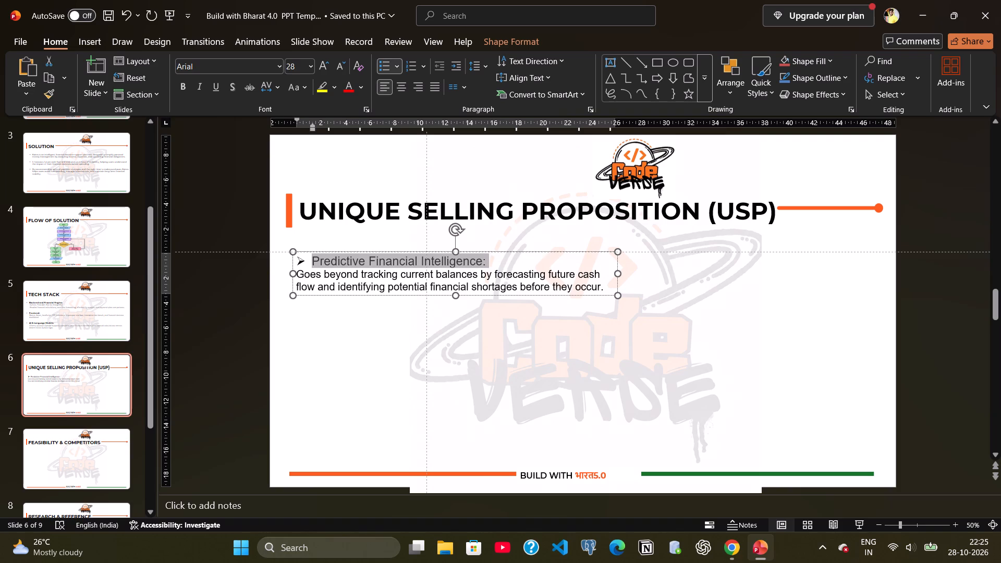
left_click(179, 87)
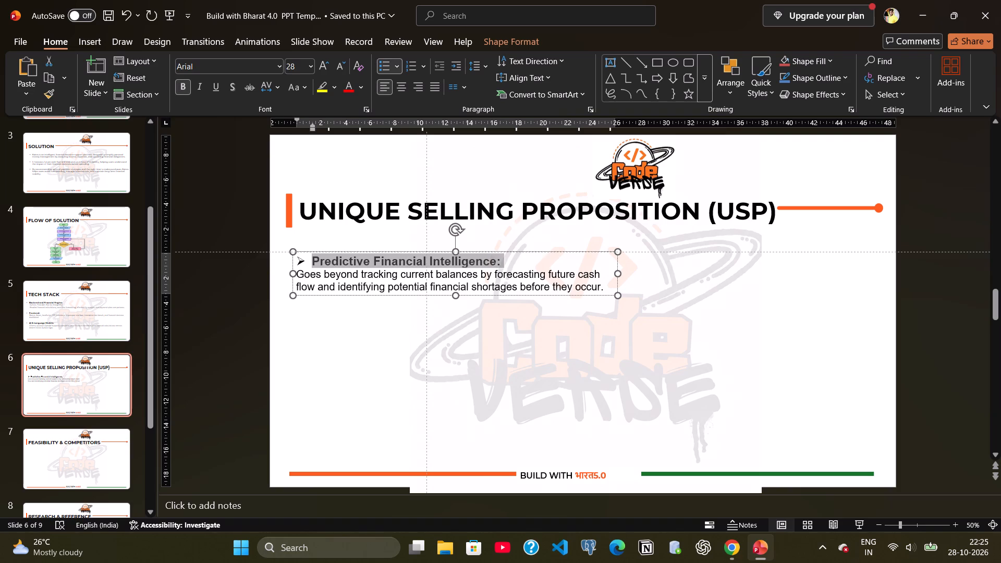
Copy the slide title's font name, Montserrat, and apply that font to the "Predictive Financial Intelligence:" heading.
left_click(326, 212)
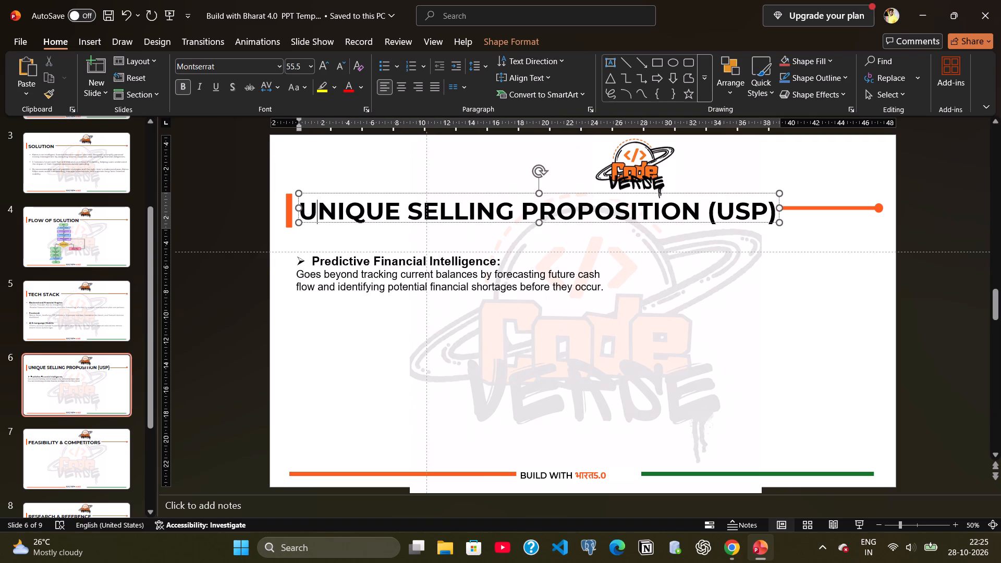
left_click(245, 73)
left_click(236, 63)
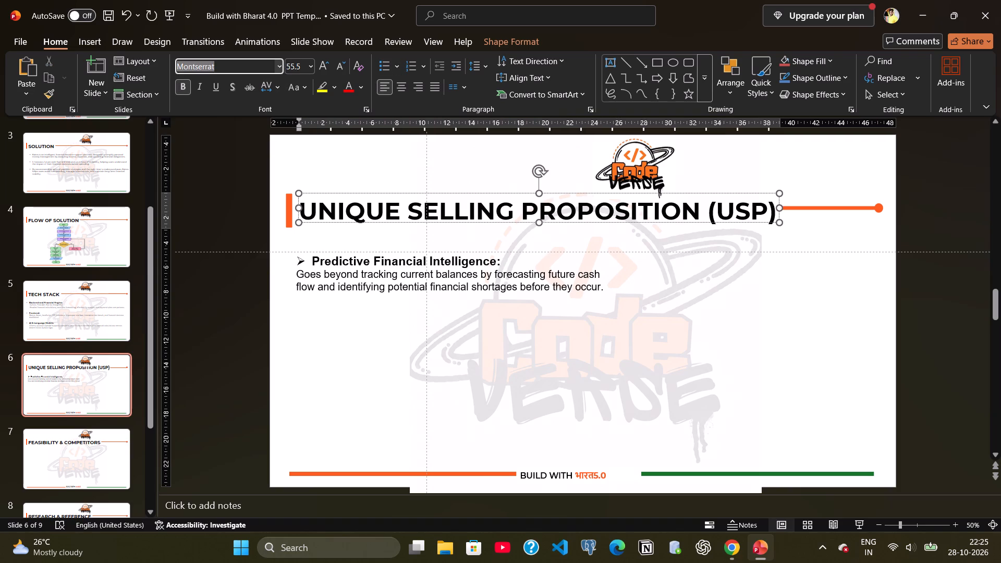
key("ctrl+c")
left_click_drag(312, 258, 508, 259)
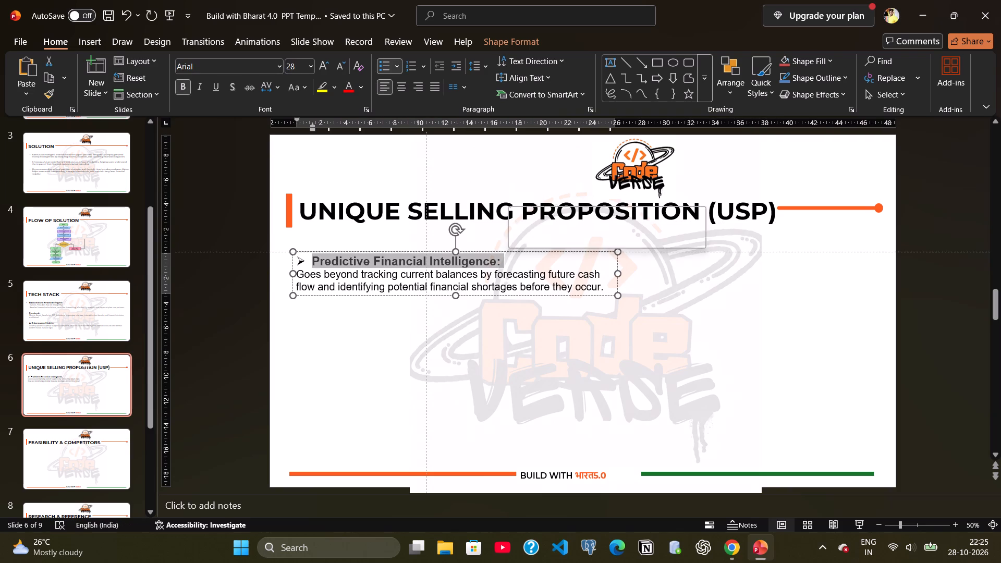
left_click(238, 62)
key("BackSpace")
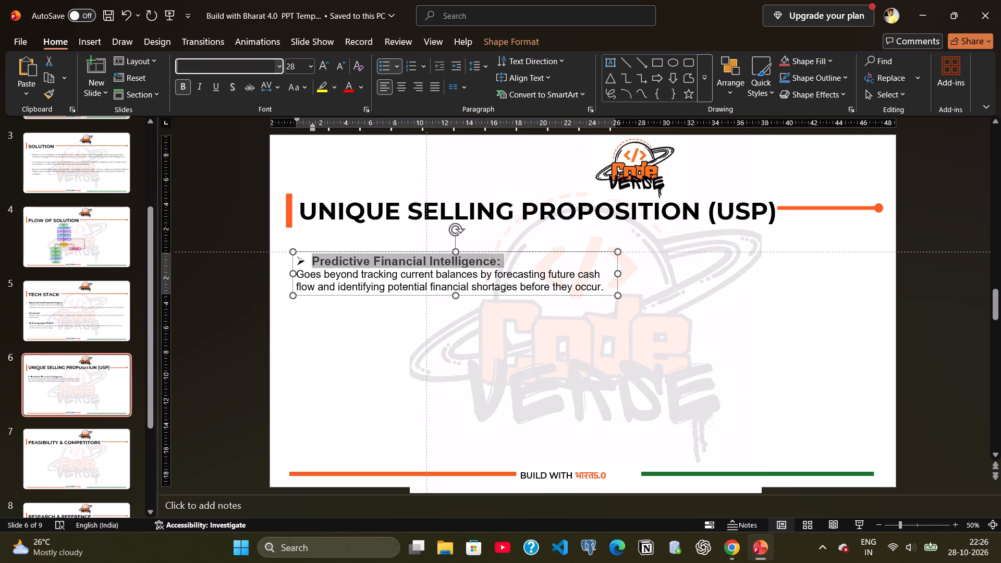
key("ctrl+v")
key("Return")
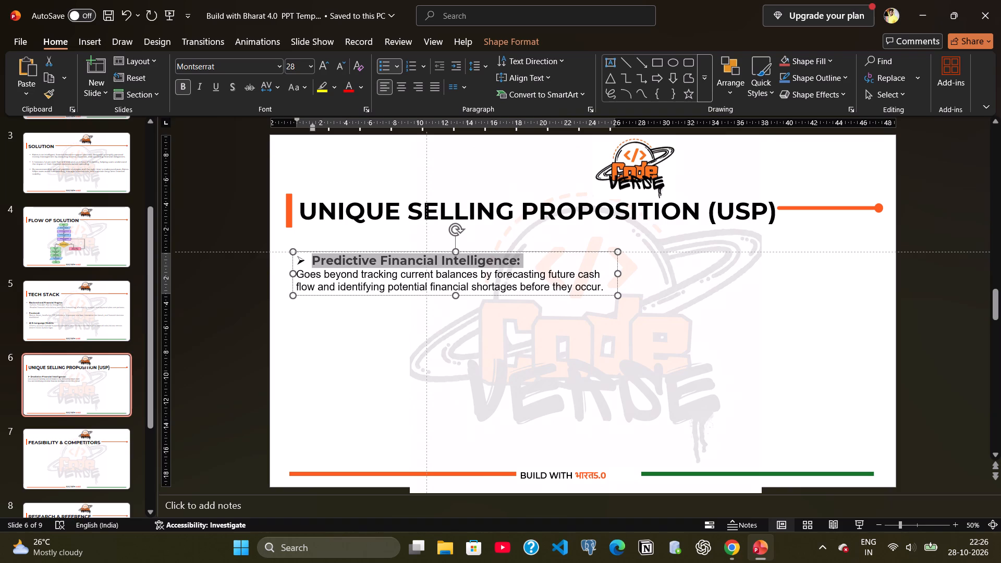
Change the font of the description below "Predictive Financial Intelligence:" to Montserrat.
left_click_drag(298, 275, 604, 292)
left_click(229, 64)
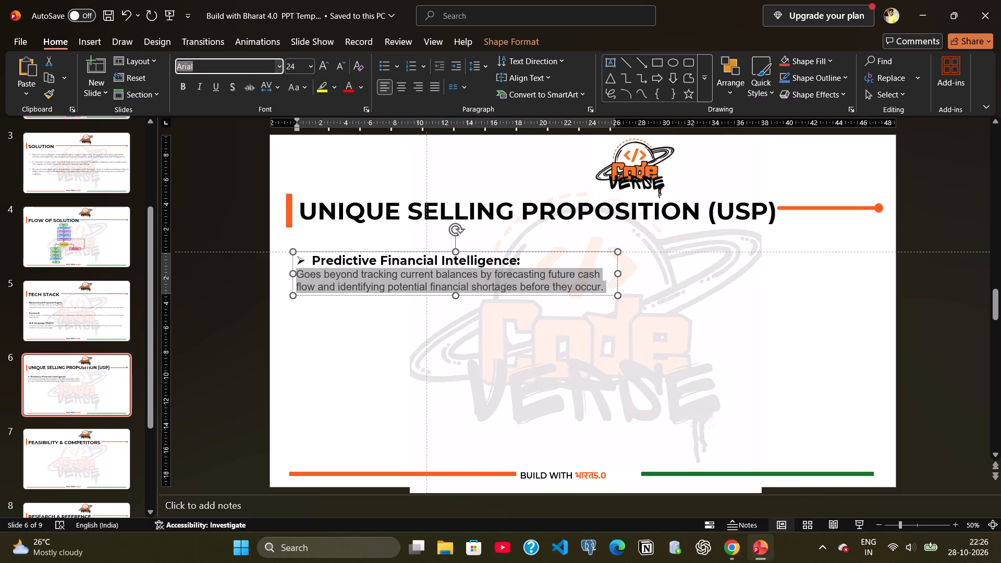
key("BackSpace")
key("ctrl+v")
key("Return")
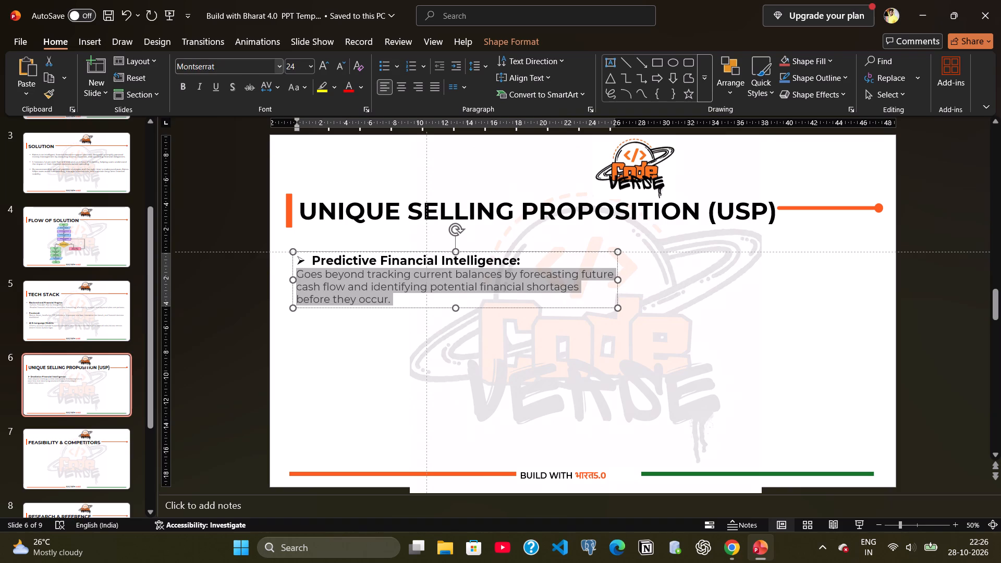
Indent the first line of the description under "Predictive Financial Intelligence:" with five spaces.
left_click(297, 272)
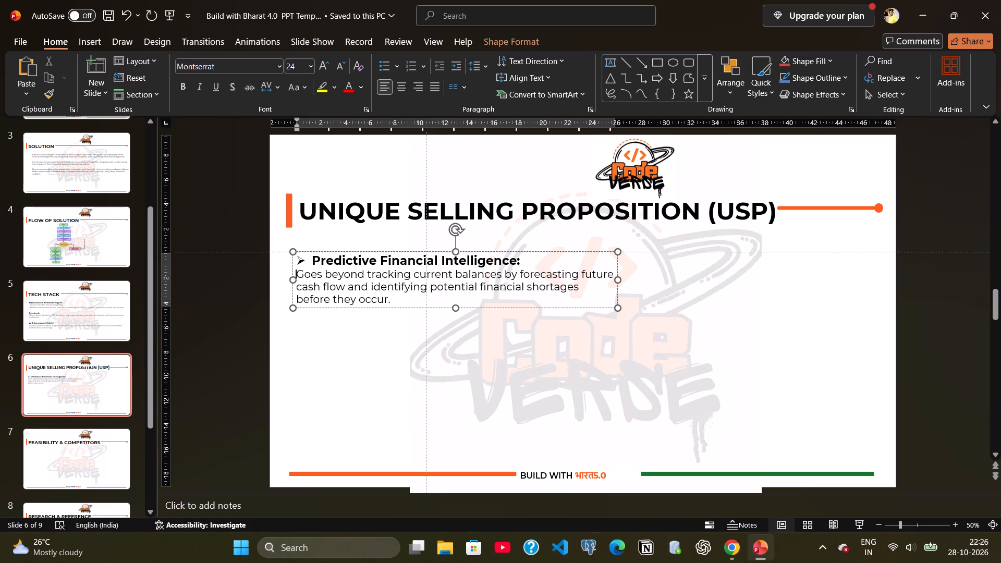
key("space")
key("space")
key("space")
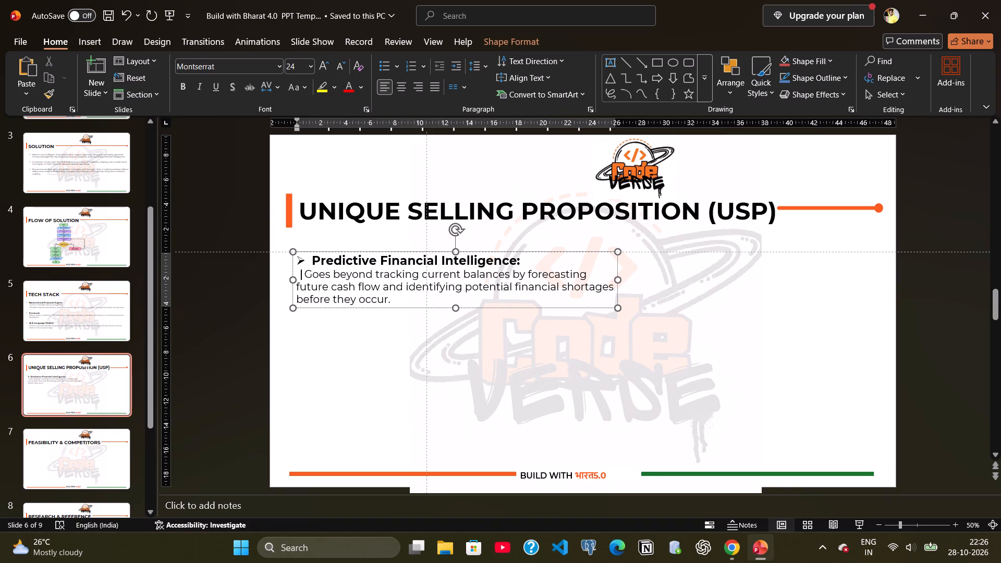
key("space")
key("space")
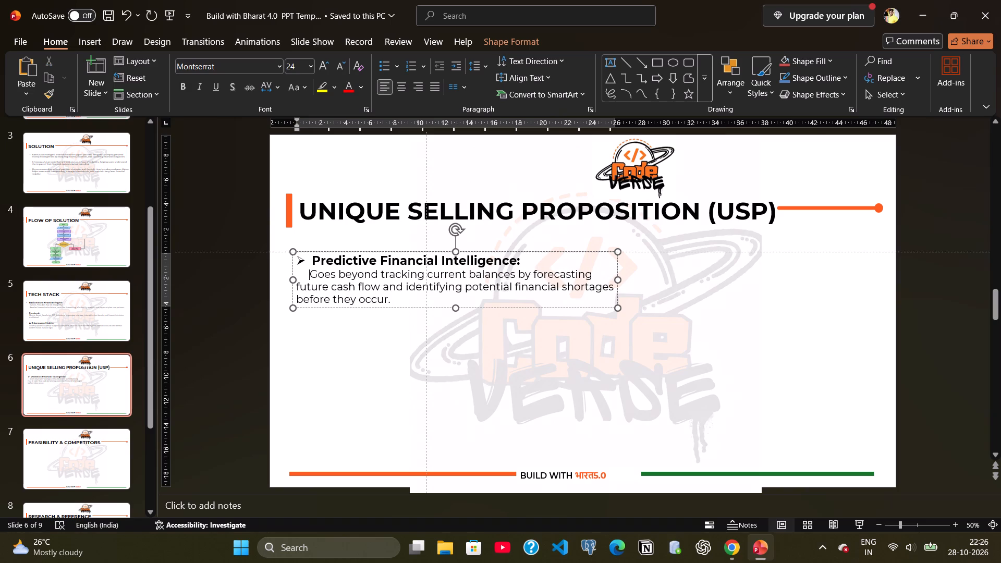
Widen the USP text box so it extends to the slide's right edge.
left_click_drag(620, 279, 657, 279)
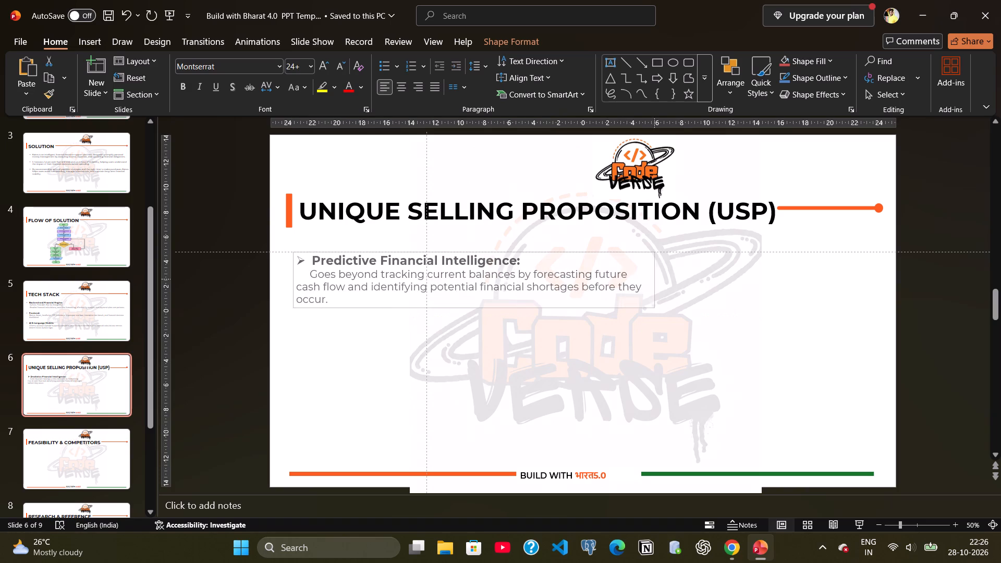
left_click_drag(657, 279, 857, 272)
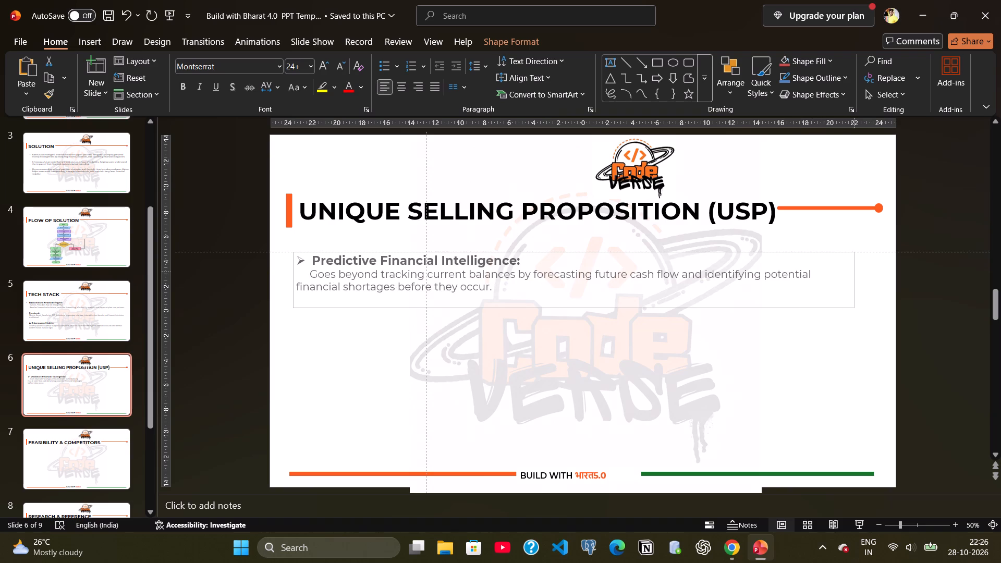
left_click_drag(857, 272, 895, 271)
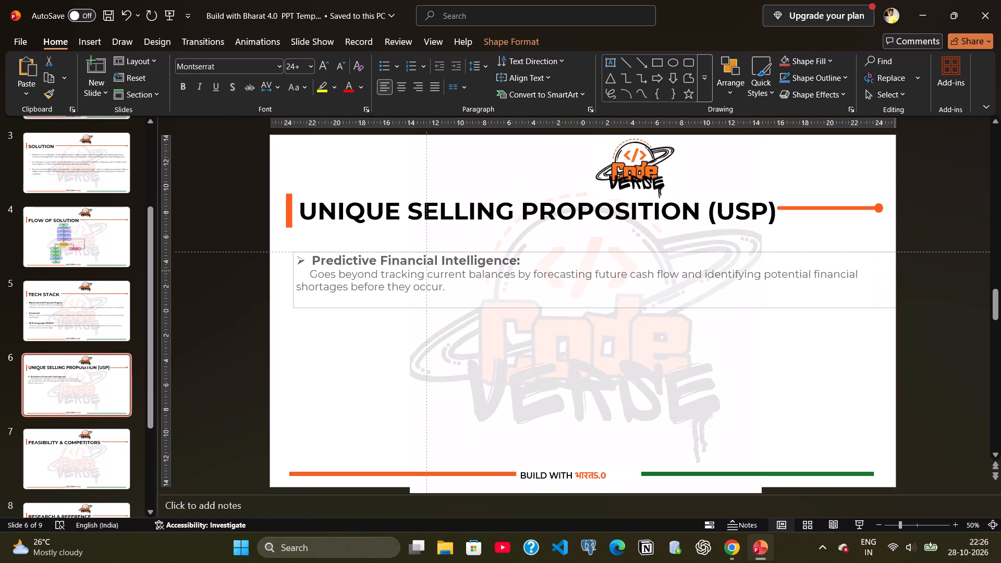
left_click_drag(895, 271, 893, 272)
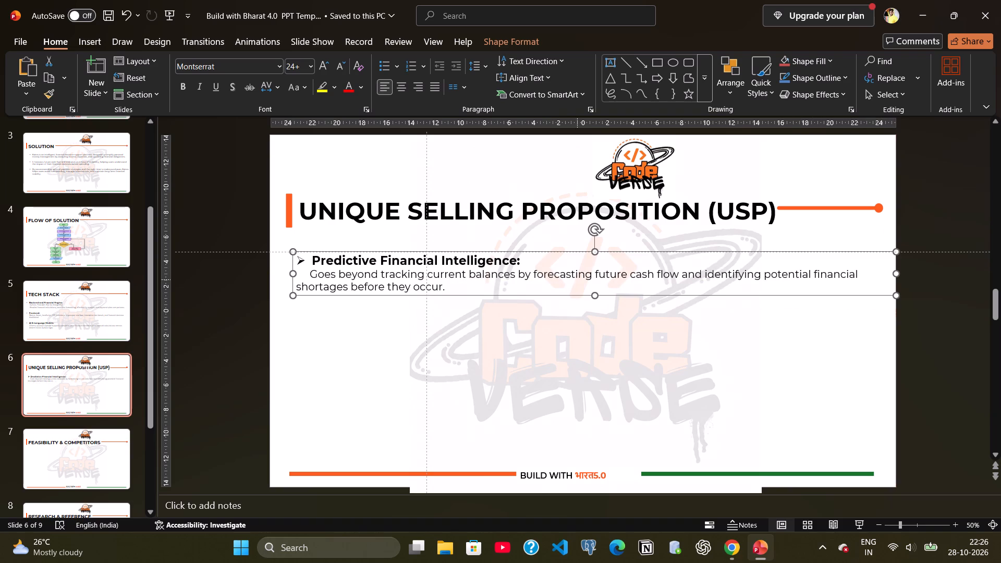
Replace the space before "shortages before they occur." with a line break in the description.
left_click(299, 290)
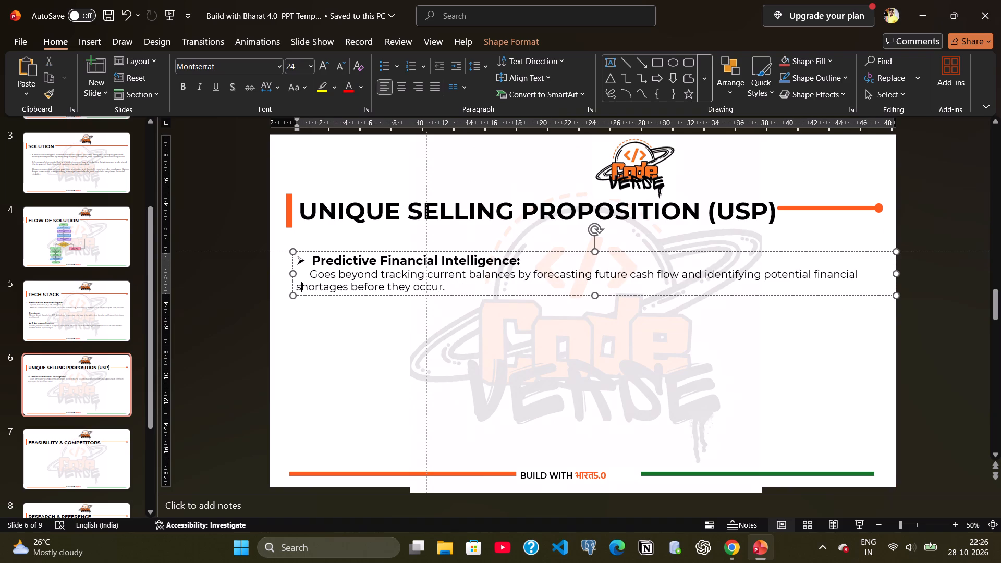
left_click(296, 289)
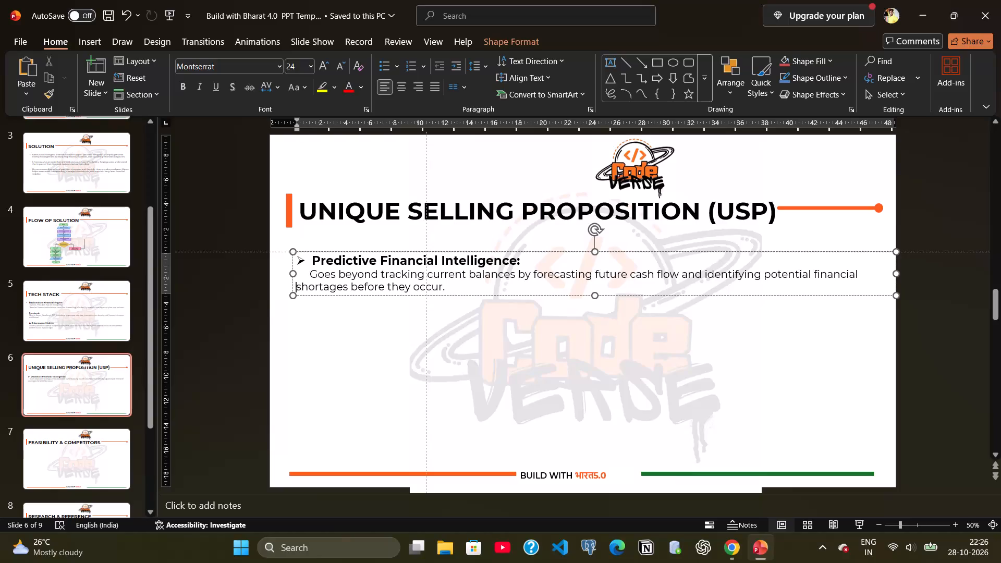
key("BackSpace")
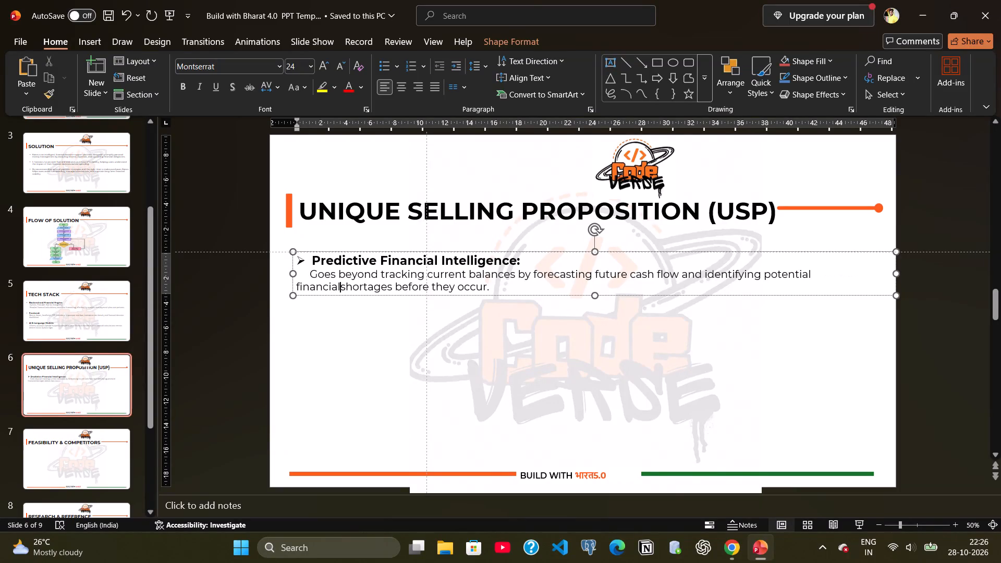
key("Return")
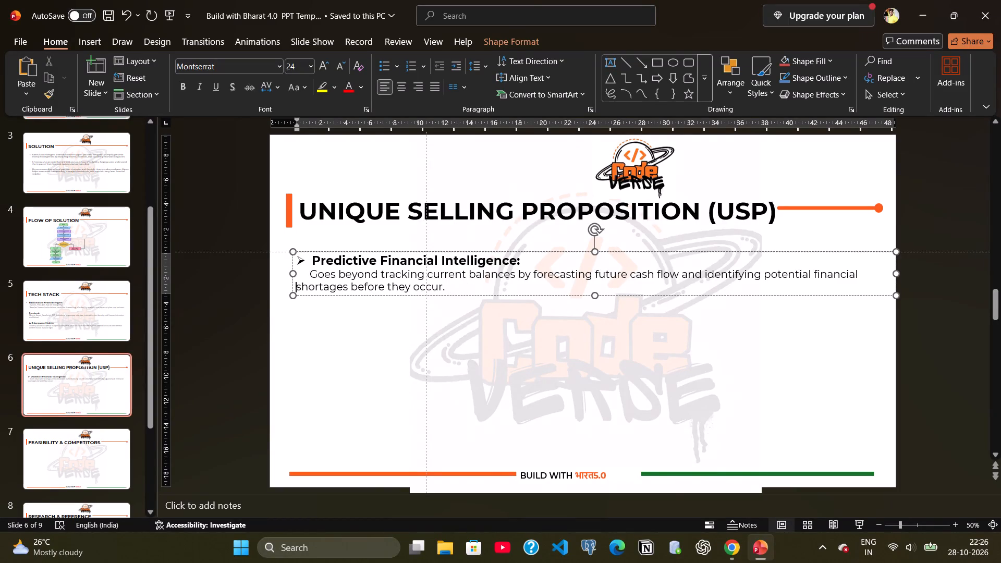
Adjust the text box's left edge so it lines up with the start of the slide title's text.
left_click_drag(291, 271, 284, 272)
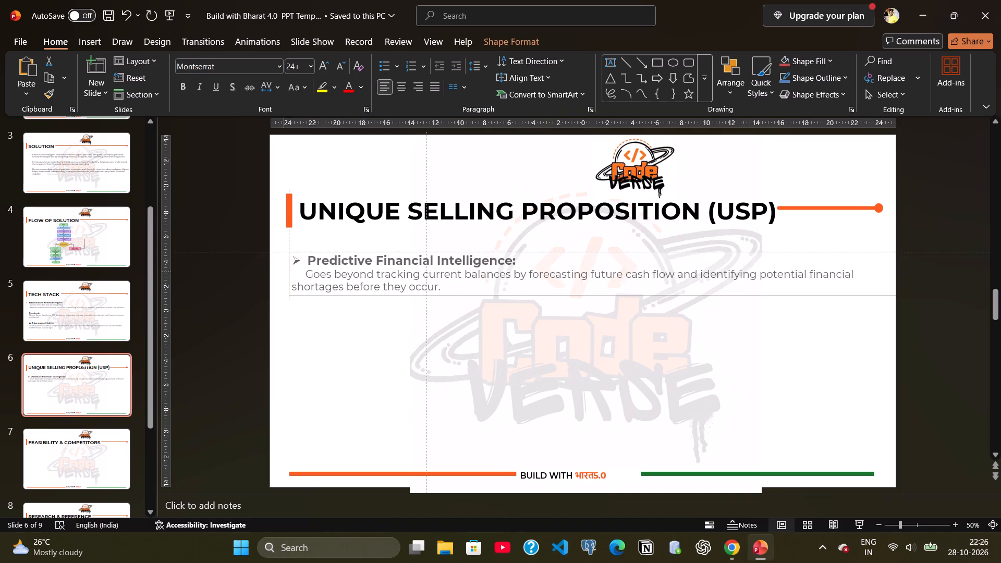
left_click_drag(284, 272, 298, 272)
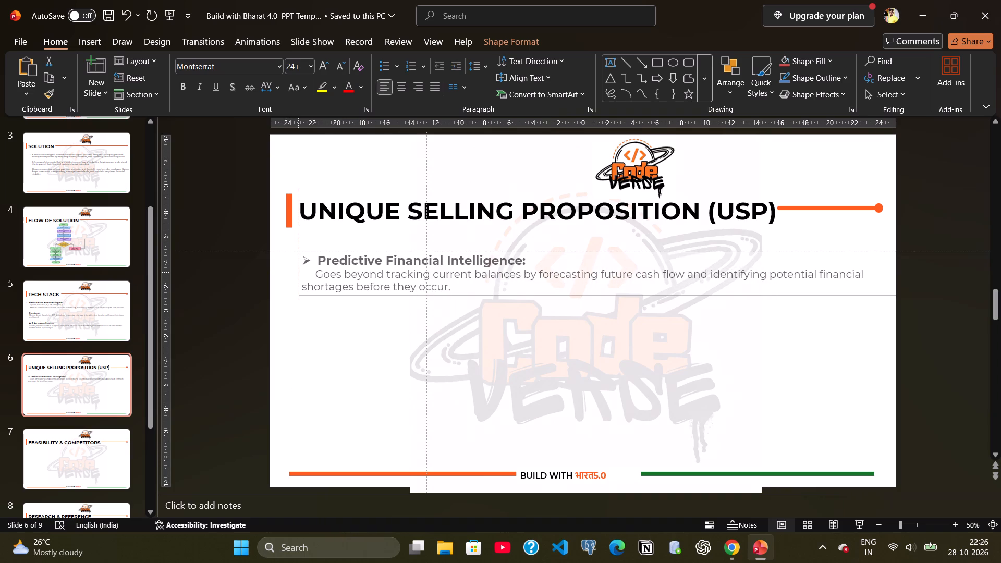
left_click_drag(298, 272, 298, 272)
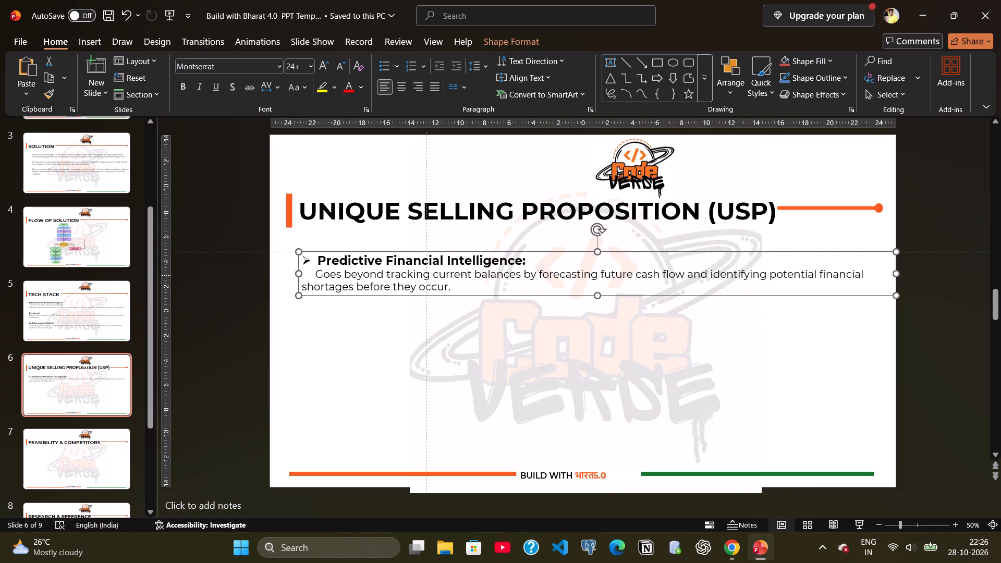
Indent the "shortages before they occur." line with five spaces to line up with the description's first line.
left_click(304, 287)
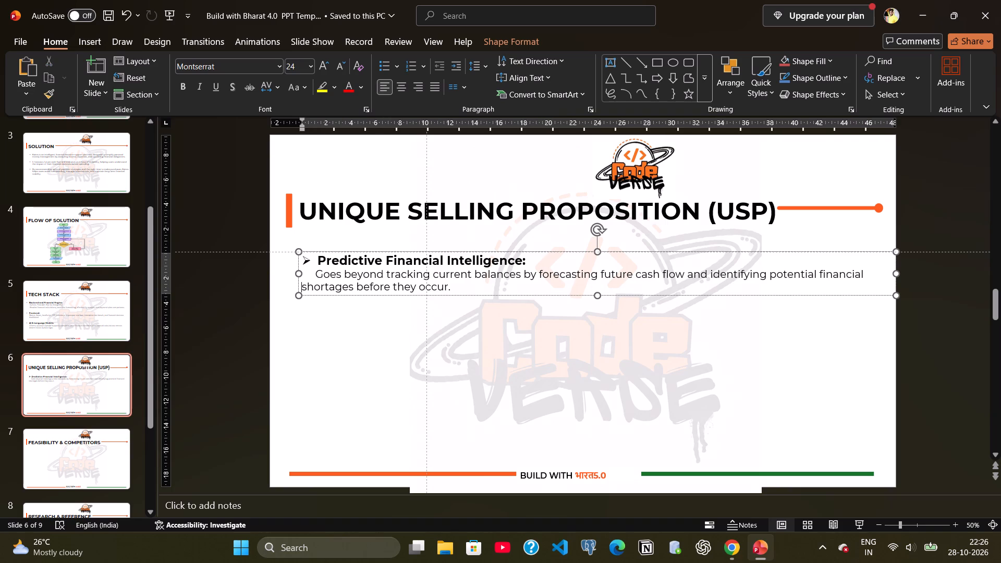
key("space")
key("space")
key("space")
key("space")
key("space")
key("space")
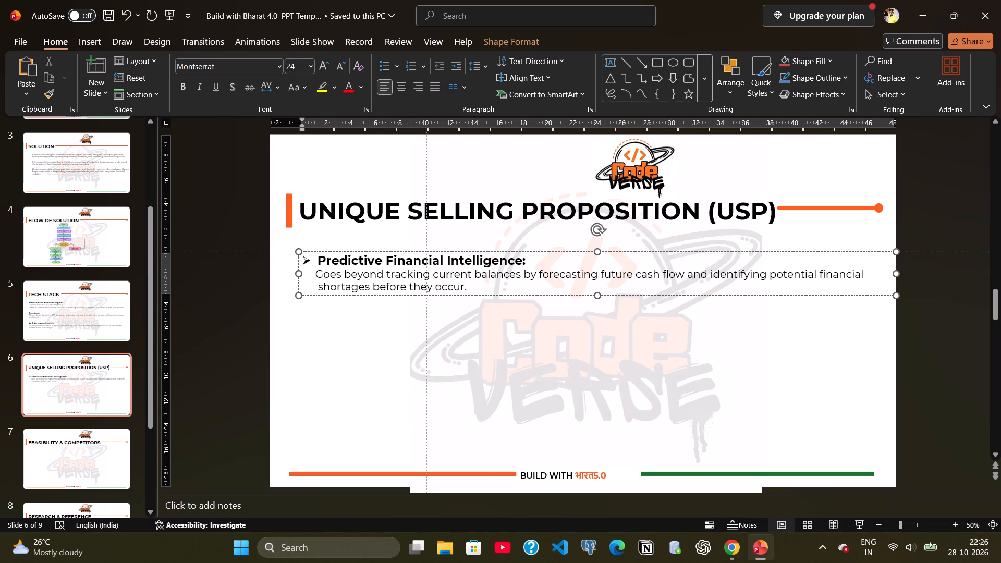
key("BackSpace")
Add an empty line below "shortages before they occur." in the USP text box.
left_click(515, 296)
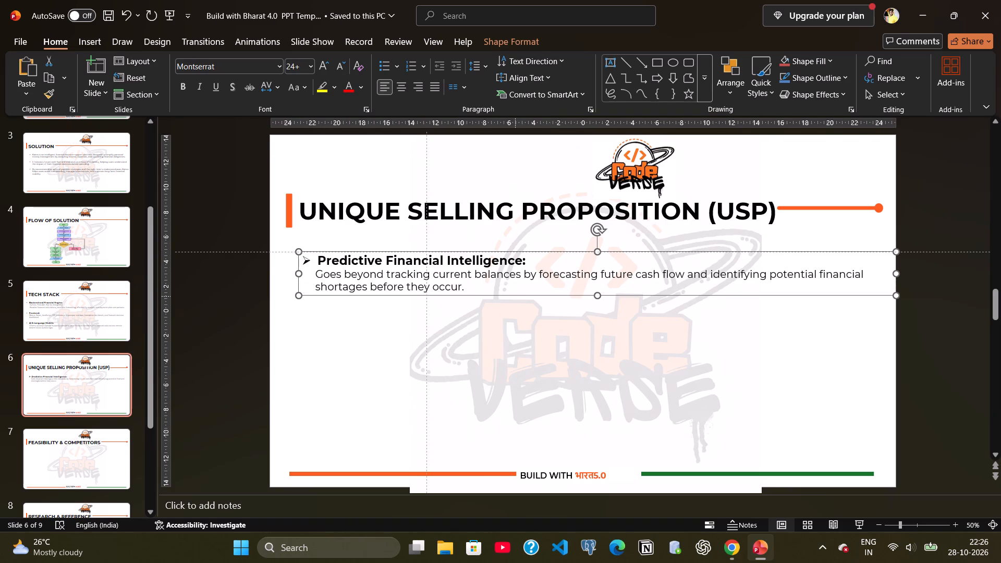
left_click(483, 292)
key("Return")
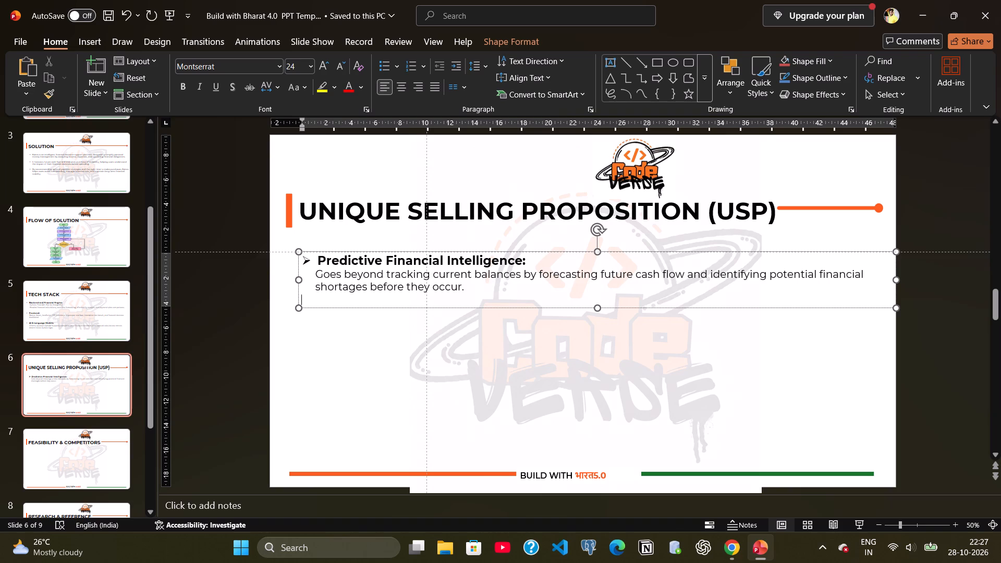
Copy the "Smart Purchase Recommendations" heading from the Kairos PDF in Chrome and return to the USP slide in PowerPoint.
left_click(737, 556)
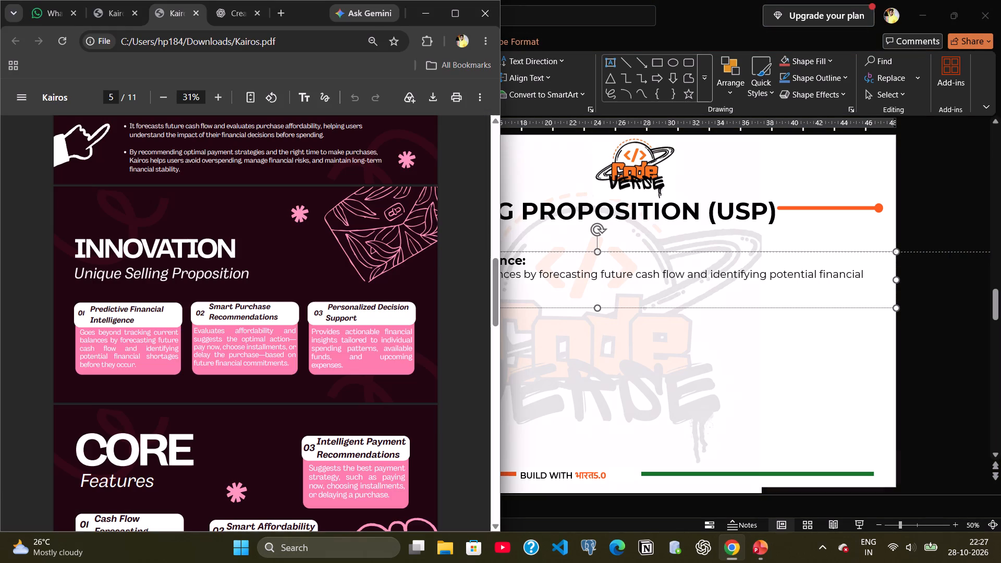
left_click_drag(211, 305, 254, 324)
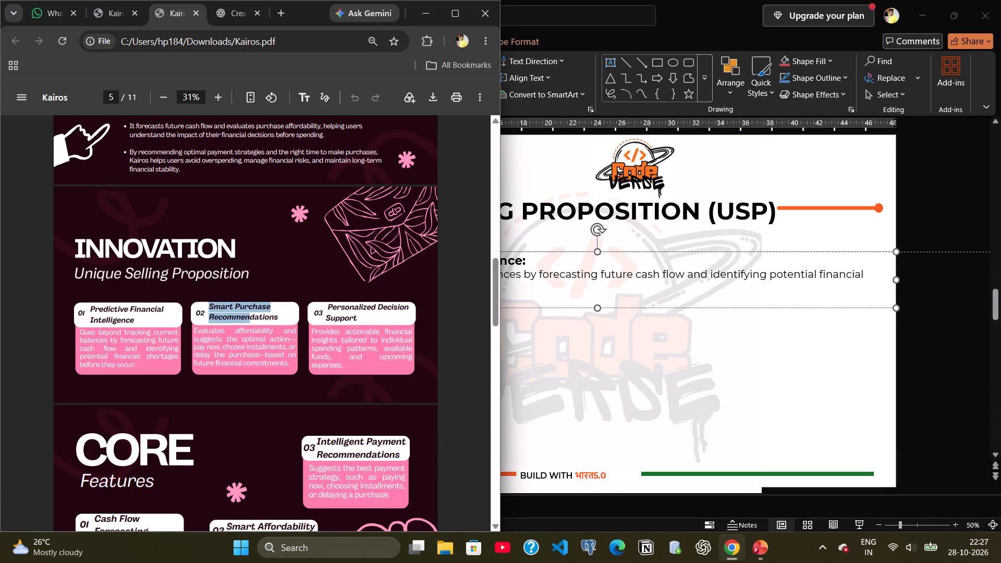
left_click_drag(254, 324, 283, 314)
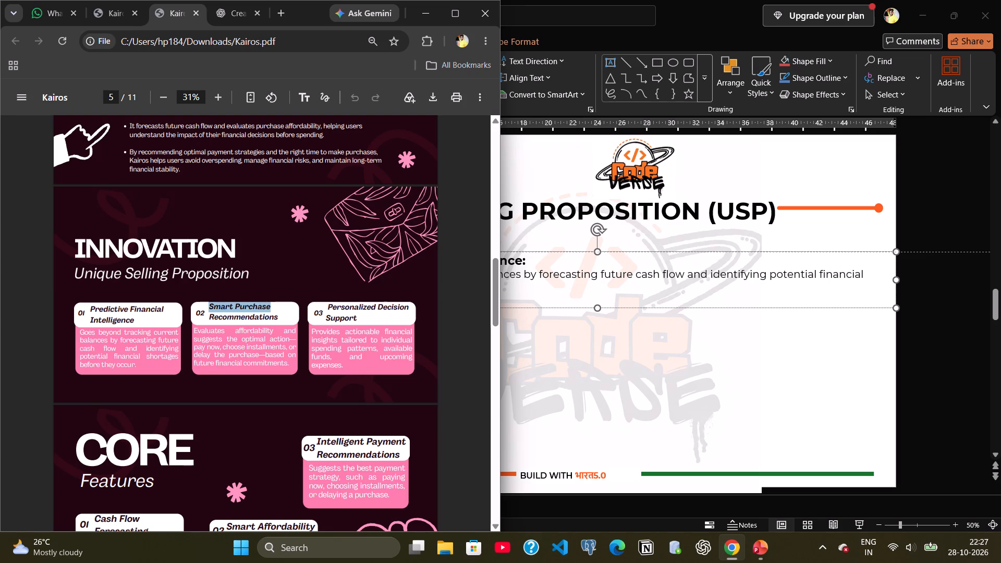
left_click_drag(283, 314, 279, 316)
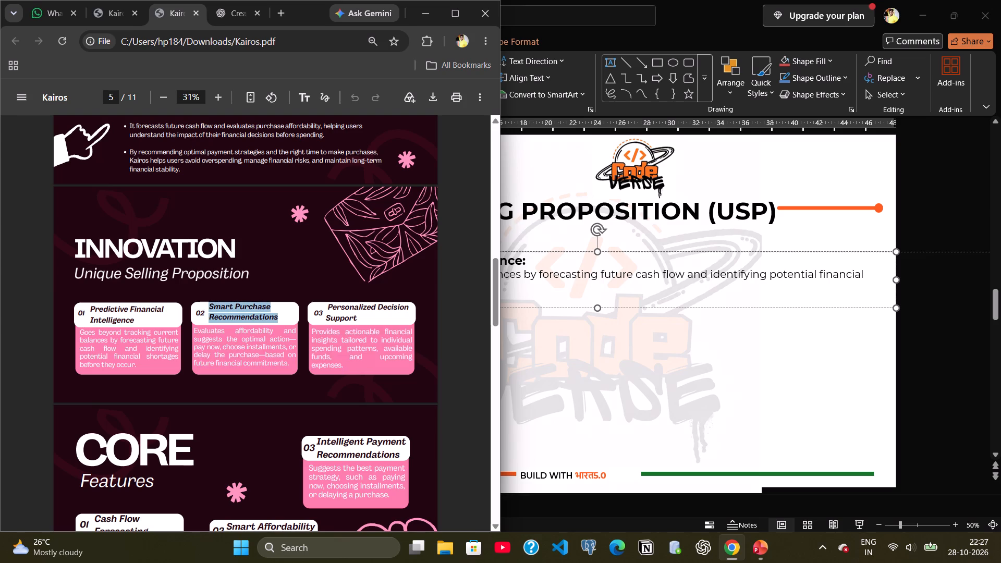
left_click_drag(279, 316, 277, 314)
key("ctrl+c")
left_click(522, 309)
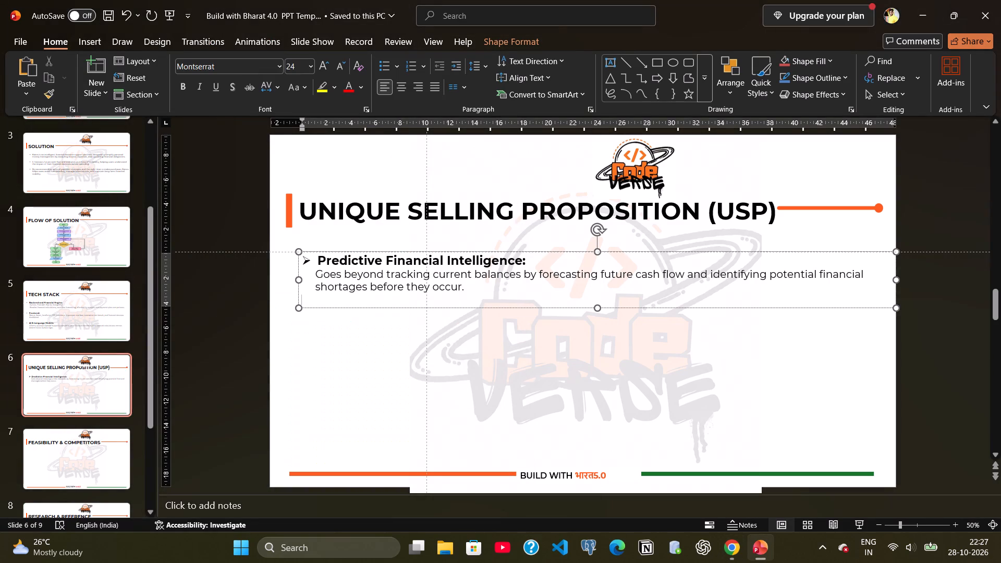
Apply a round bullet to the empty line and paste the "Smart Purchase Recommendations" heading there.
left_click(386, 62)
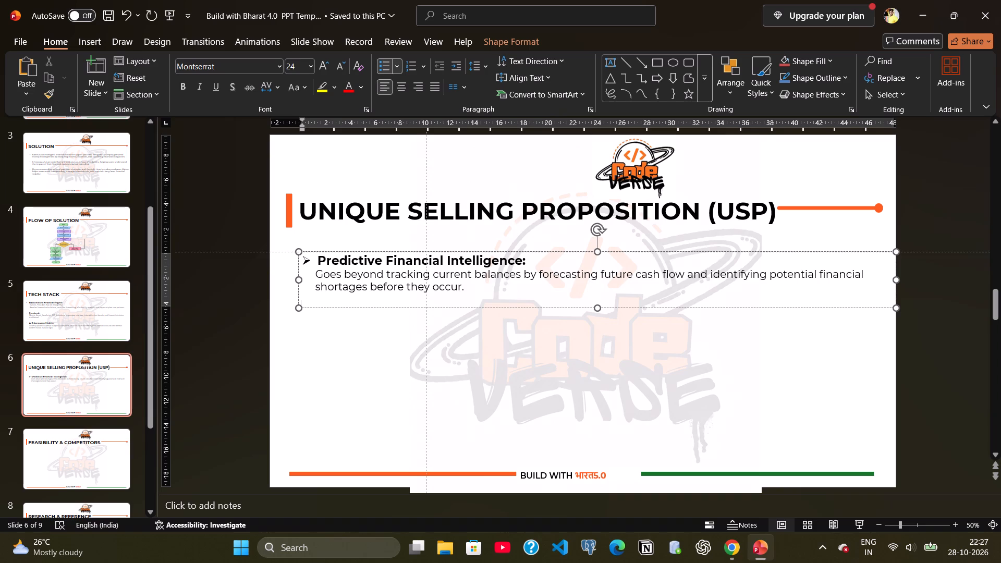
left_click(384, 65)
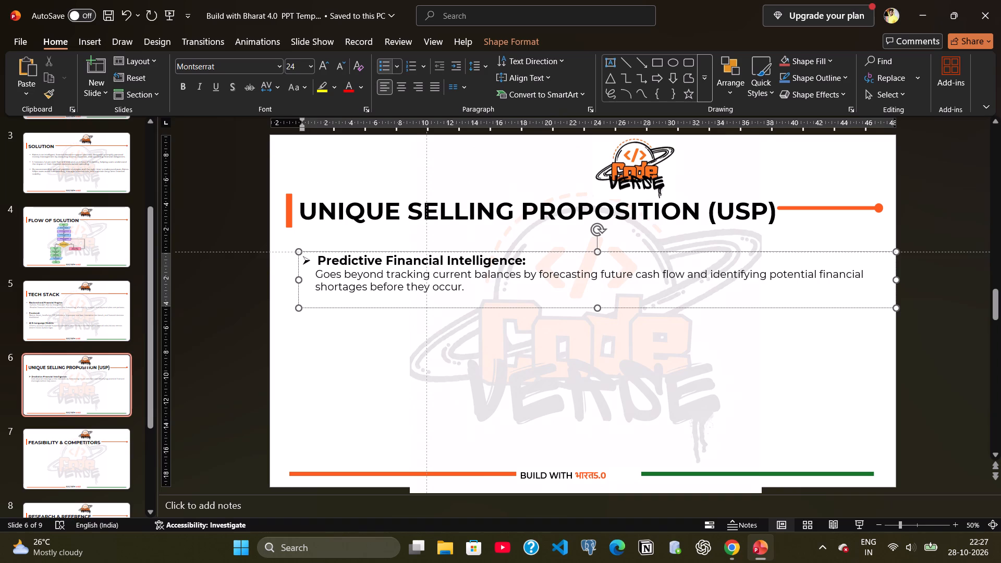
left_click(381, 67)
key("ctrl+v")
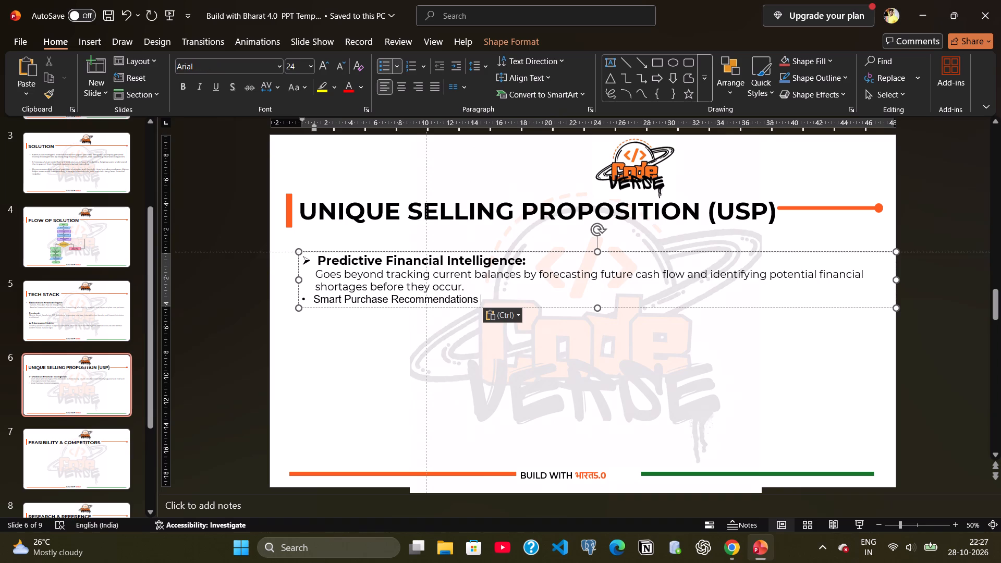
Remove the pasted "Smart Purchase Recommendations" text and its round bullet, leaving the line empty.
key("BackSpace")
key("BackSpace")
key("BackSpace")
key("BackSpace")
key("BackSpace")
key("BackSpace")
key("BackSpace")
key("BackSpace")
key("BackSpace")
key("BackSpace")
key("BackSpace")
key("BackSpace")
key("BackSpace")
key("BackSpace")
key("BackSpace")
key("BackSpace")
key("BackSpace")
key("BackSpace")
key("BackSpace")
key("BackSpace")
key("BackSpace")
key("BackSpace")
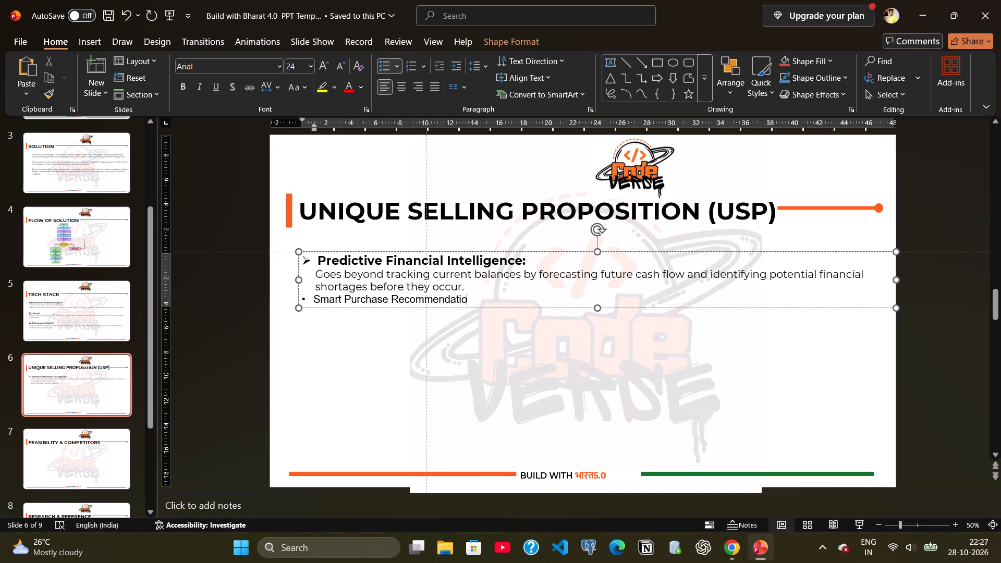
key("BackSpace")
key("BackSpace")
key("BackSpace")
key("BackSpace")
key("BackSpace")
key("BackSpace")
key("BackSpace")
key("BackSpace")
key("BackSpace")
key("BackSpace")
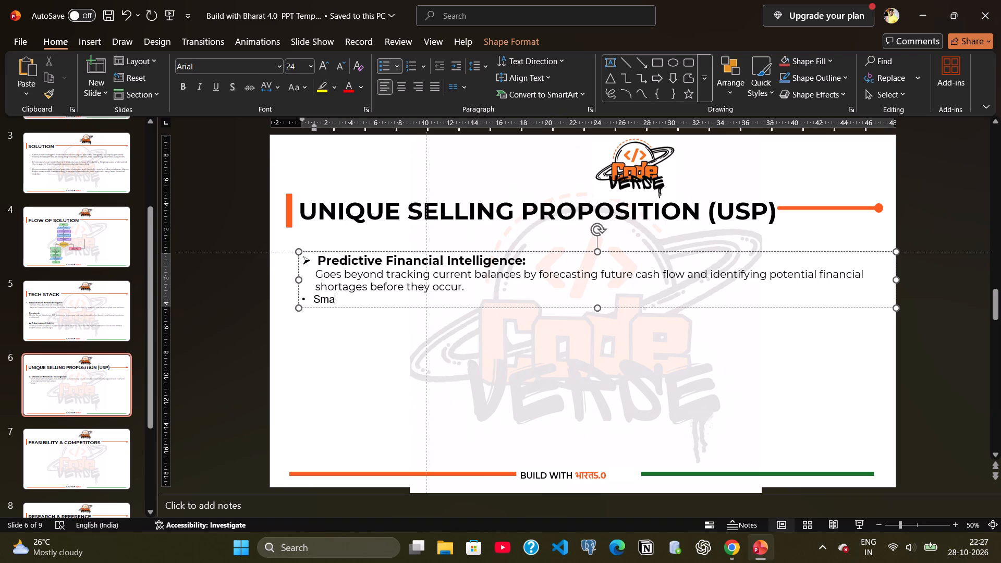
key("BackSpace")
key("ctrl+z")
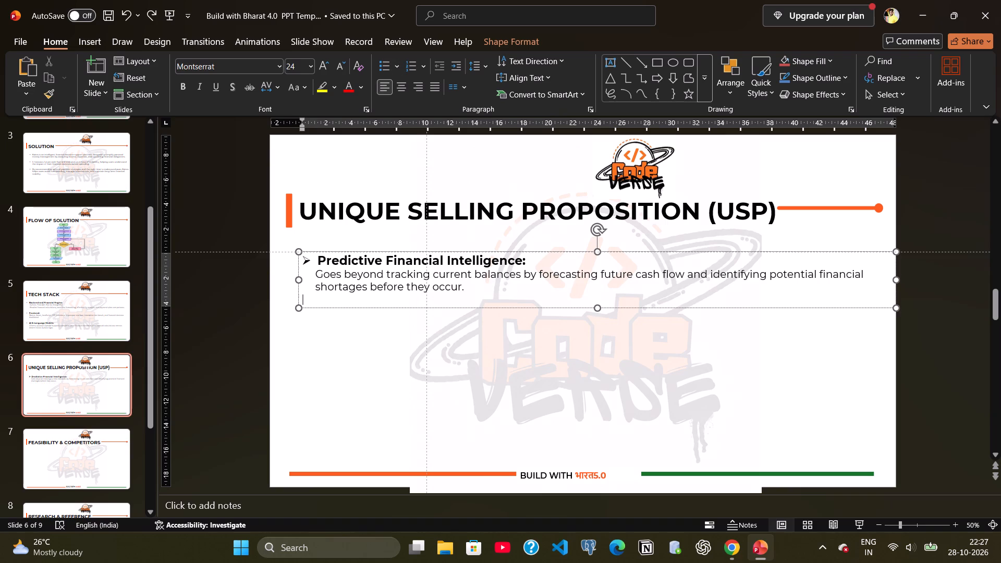
Format the empty line below the description as 28 pt bold with an arrow-style bullet.
left_click(311, 69)
left_click(297, 254)
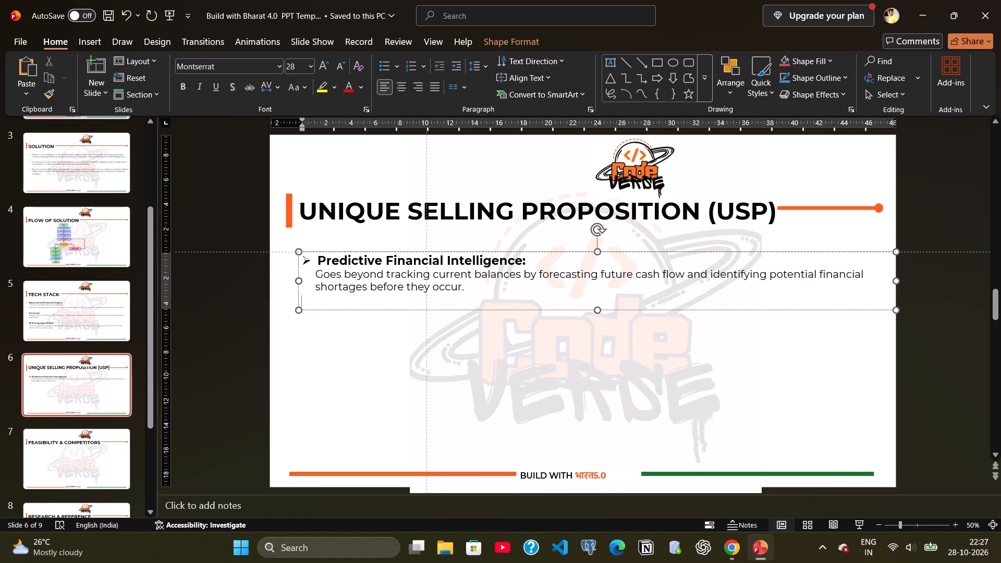
left_click(181, 88)
left_click(393, 68)
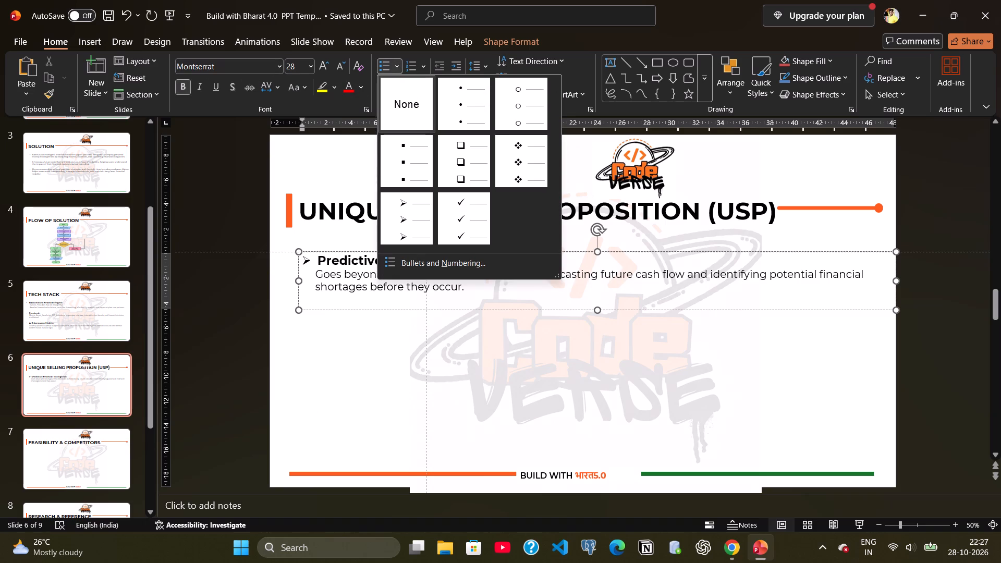
left_click(404, 219)
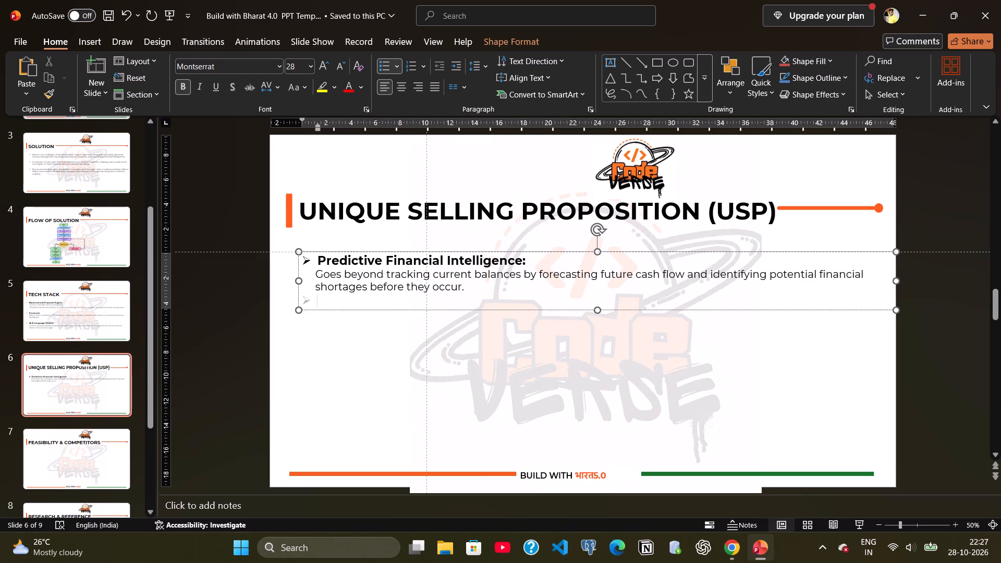
Paste the "Smart Purchase Recommendations" heading on the empty arrow-bulleted line and end it with a colon.
key("ctrl+v")
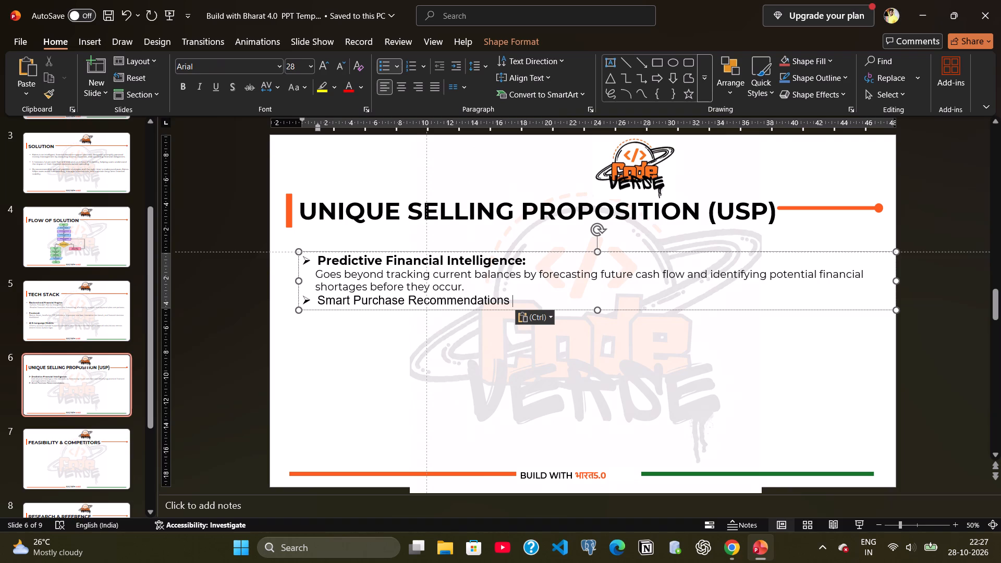
key("BackSpace")
key("ctrl+semicolon")
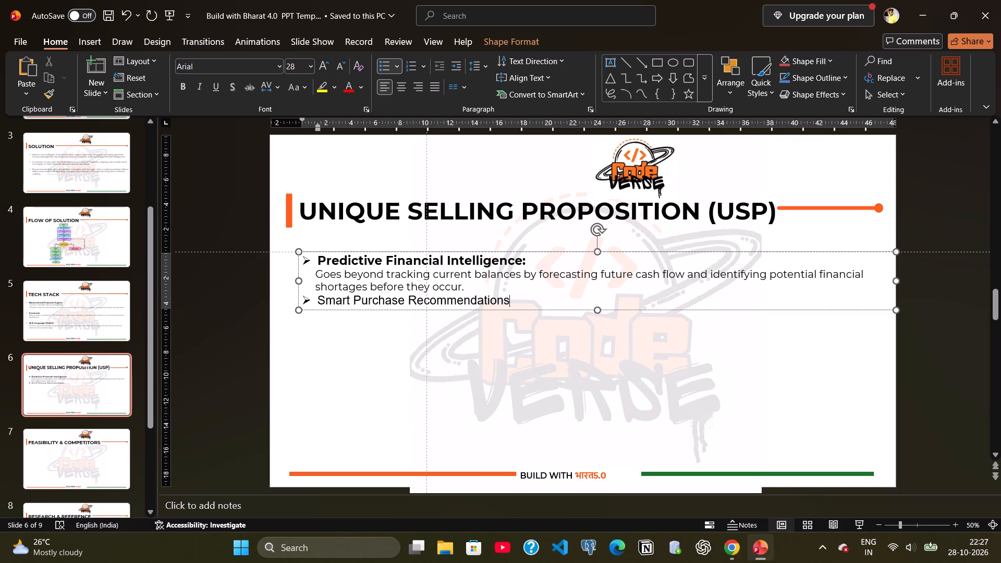
key("shift+colon")
Format the "Smart Purchase Recommendations:" heading in bold Montserrat, reusing the font name from the "Predictive Financial Intelligence:" heading.
left_click_drag(316, 303, 520, 299)
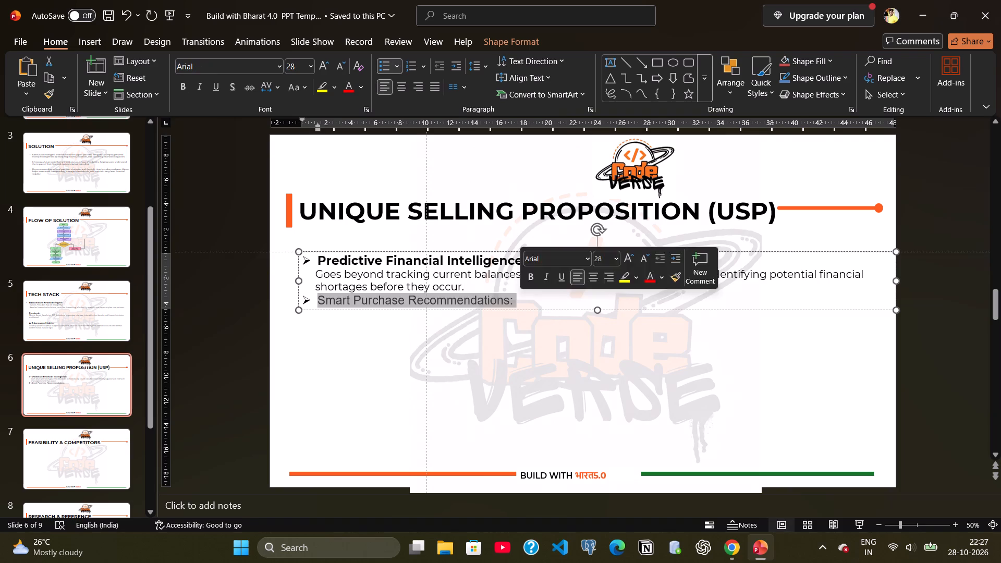
left_click(258, 67)
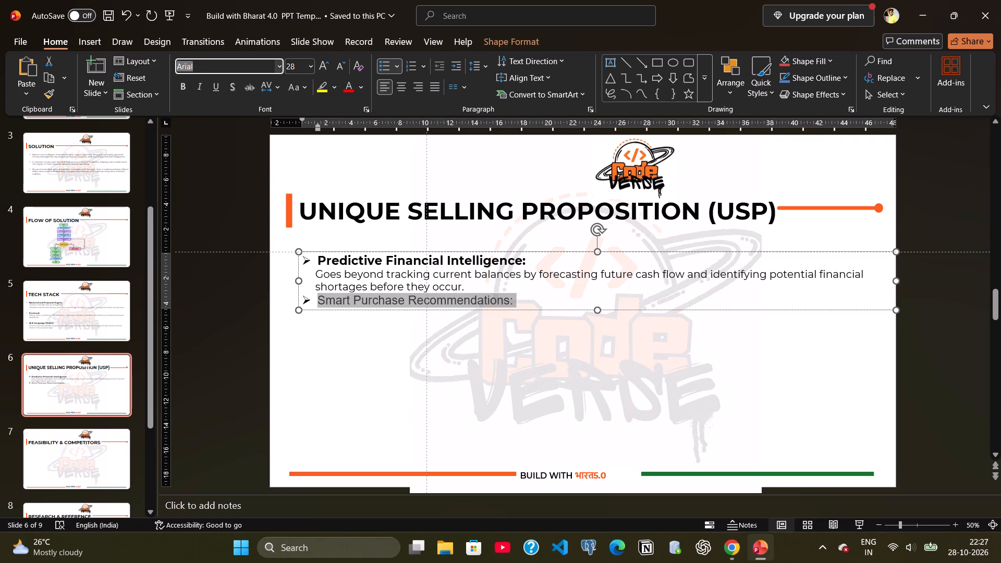
left_click(529, 263)
left_click(232, 68)
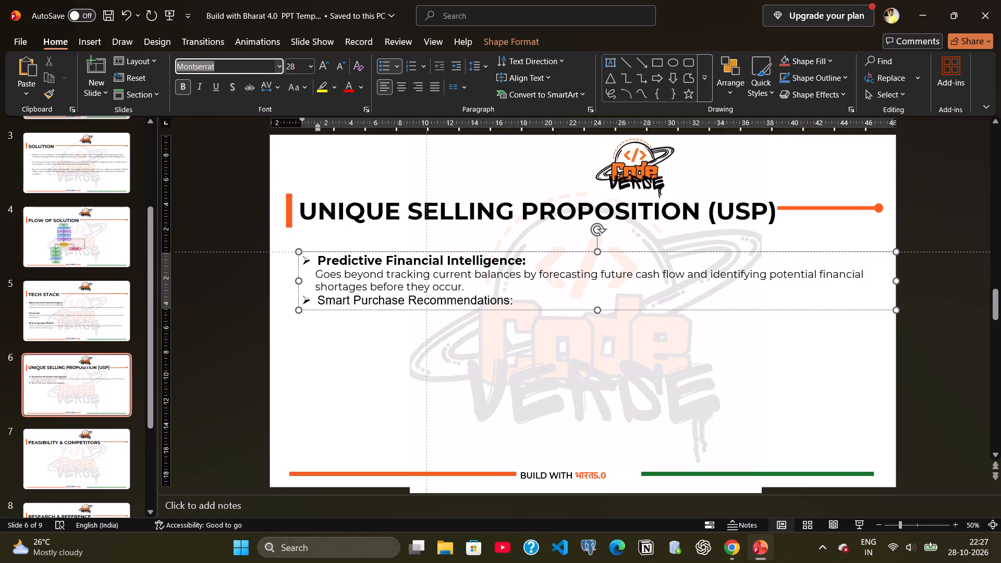
key("ctrl+v")
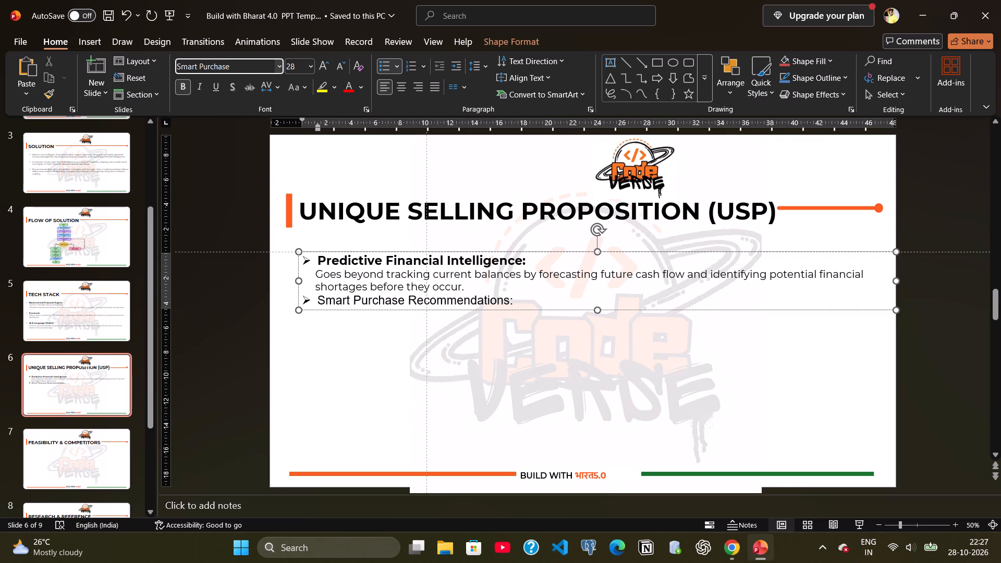
key("ctrl+z")
key("ctrl+c")
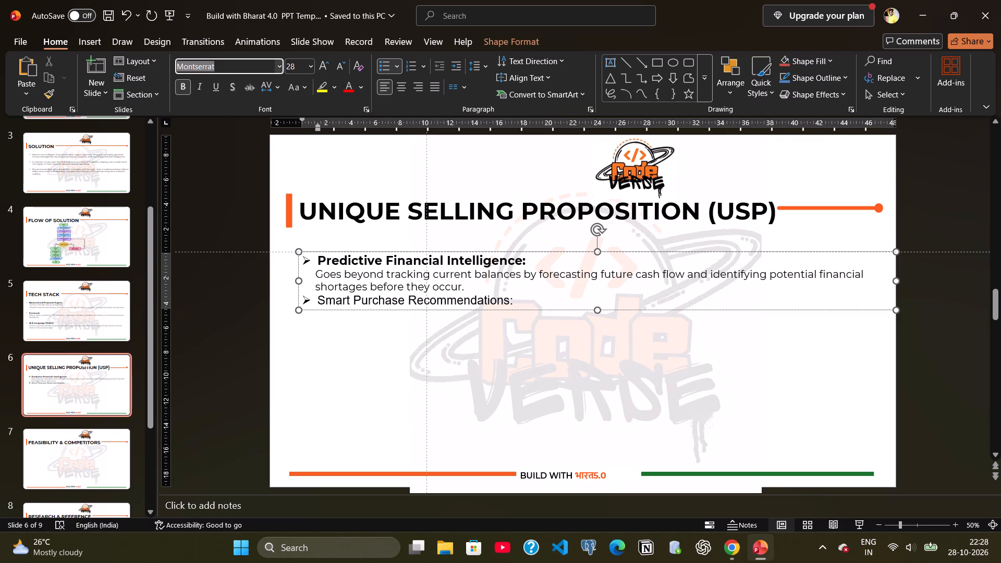
left_click_drag(318, 299, 550, 303)
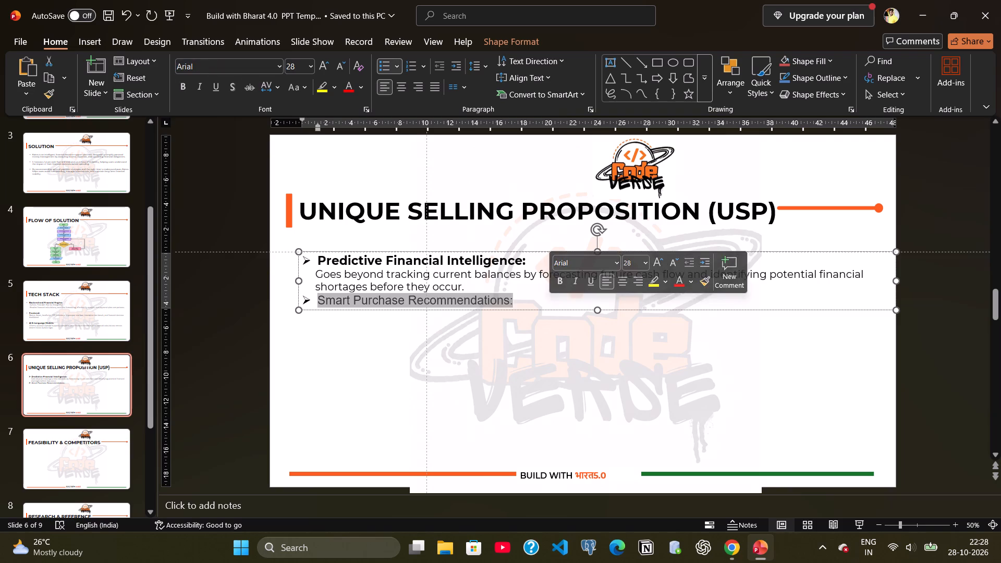
left_click(216, 60)
left_click(214, 65)
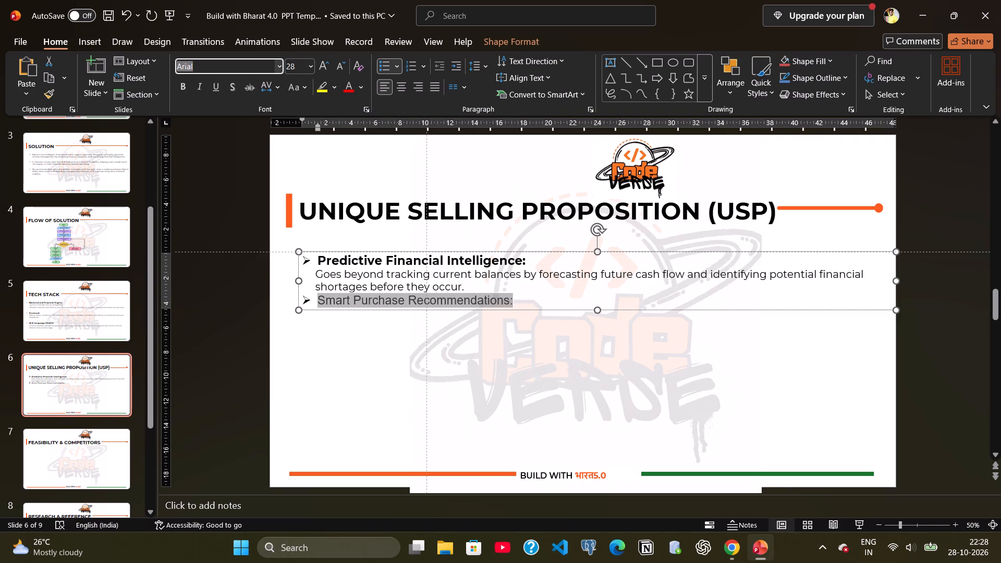
key("BackSpace")
key("ctrl+v")
key("Return")
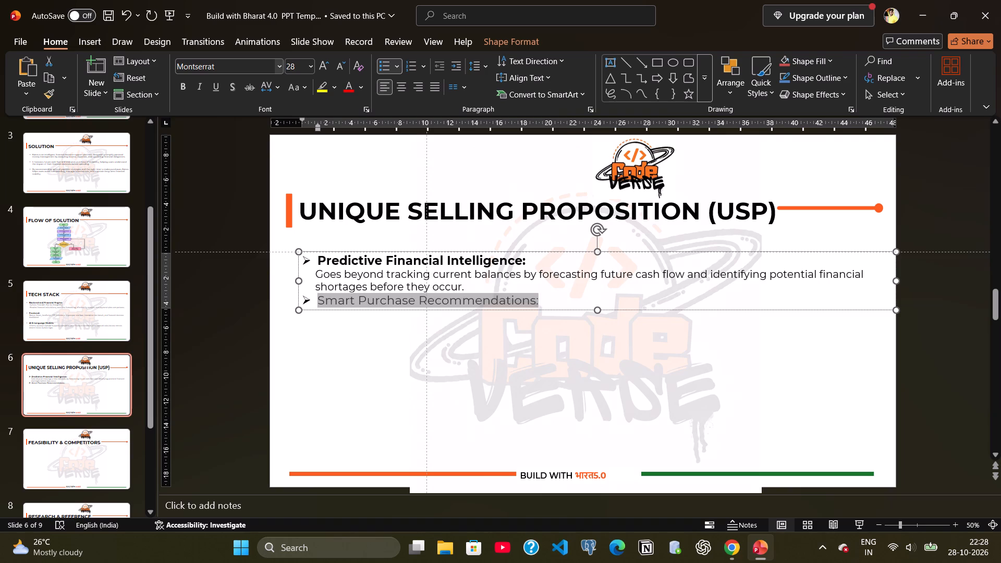
left_click(178, 89)
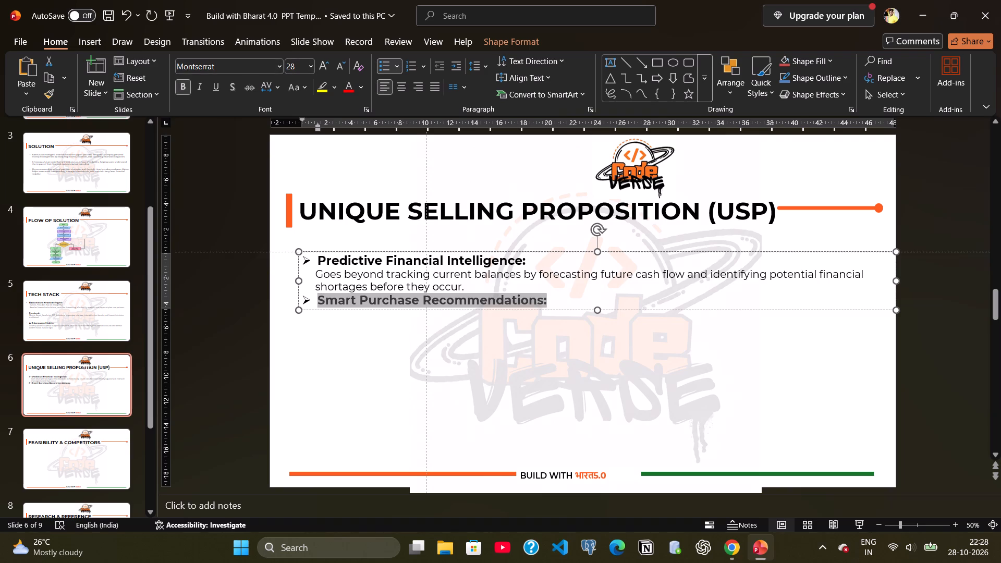
left_click(561, 309)
Insert a blank line between the first point's description and the "Smart Purchase Recommendations:" heading.
left_click(481, 286)
key("Return")
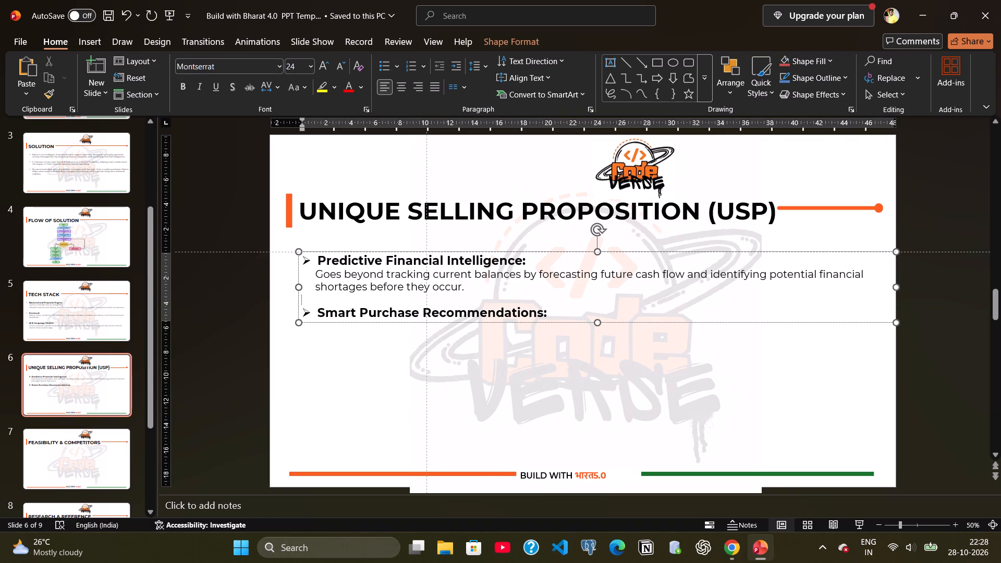
Add an unbulleted line below the "Smart Purchase Recommendations:" heading, indented with five spaces and set to 24 pt.
left_click(580, 319)
key("Return")
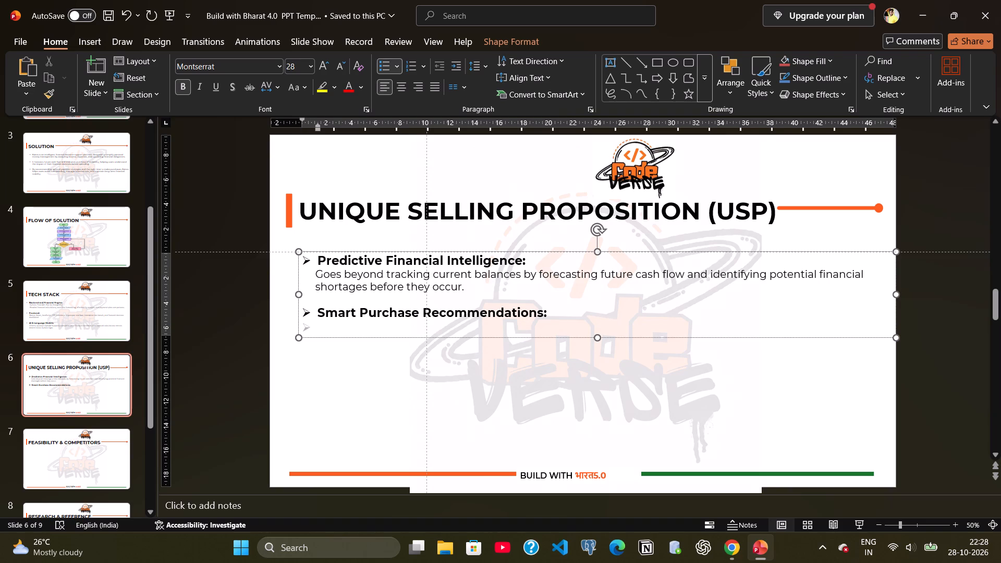
key("space")
key("BackSpace")
key("BackSpace")
key("space")
key("space")
key("space")
key("space")
key("space")
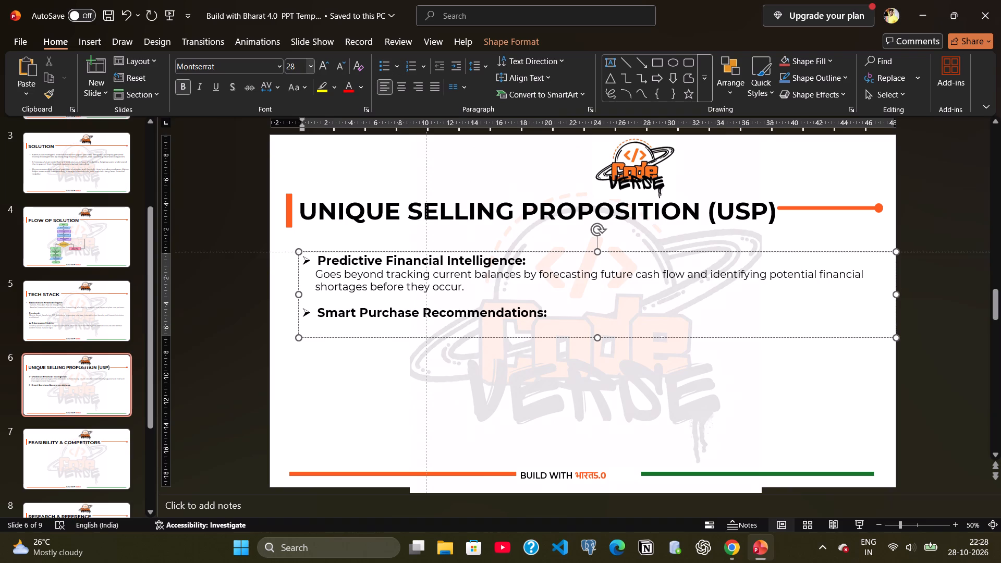
left_click(309, 67)
left_click(297, 241)
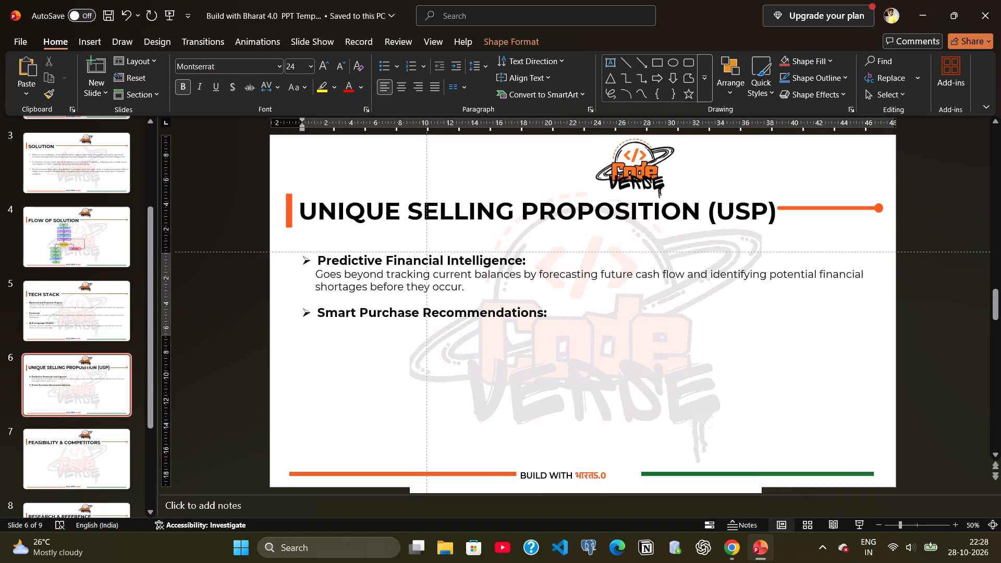
Copy the Smart Purchase Recommendations description from the Kairos PDF in Chrome and paste it below its heading on the PowerPoint USP slide.
left_click(727, 554)
left_click_drag(194, 332, 338, 369)
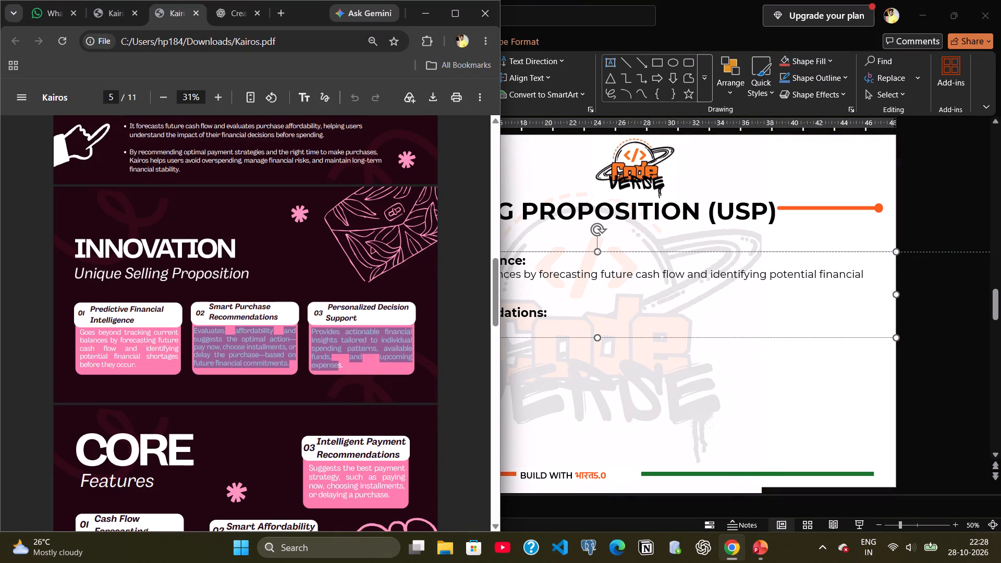
left_click_drag(338, 369, 294, 364)
key("ctrl+c")
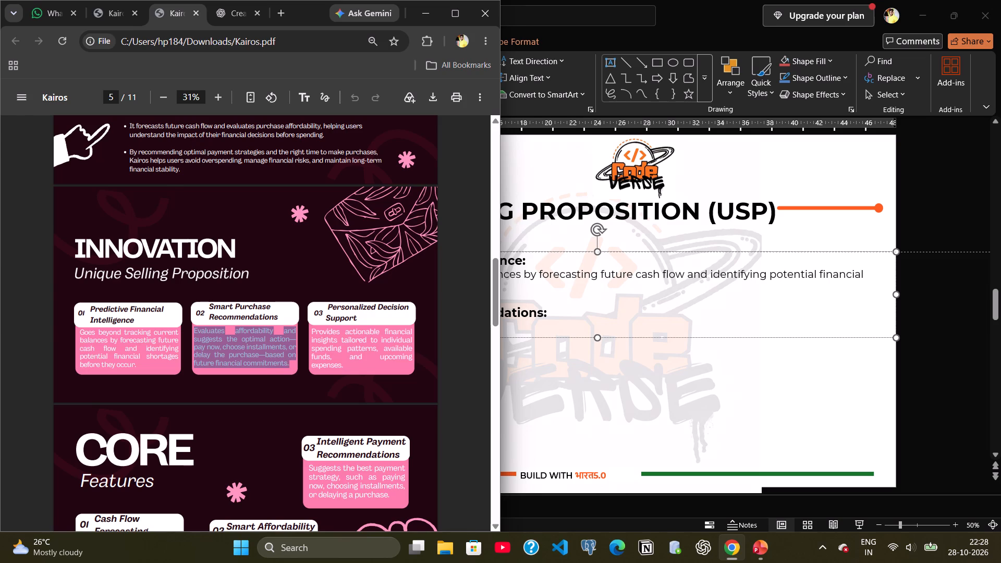
left_click(522, 325)
key("ctrl+v")
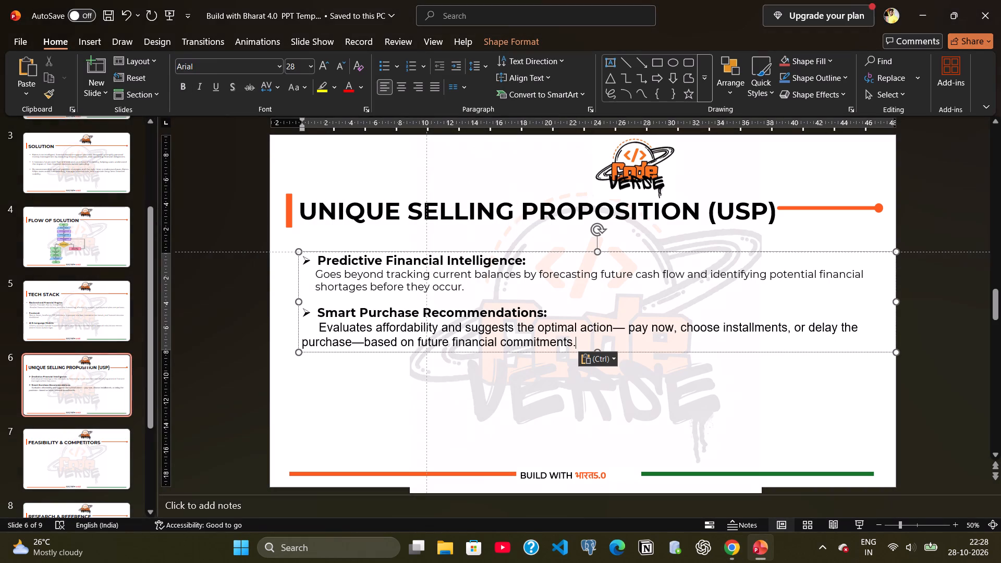
Set the pasted Smart Purchase Recommendations description to 24 pt.
left_click_drag(318, 323, 421, 354)
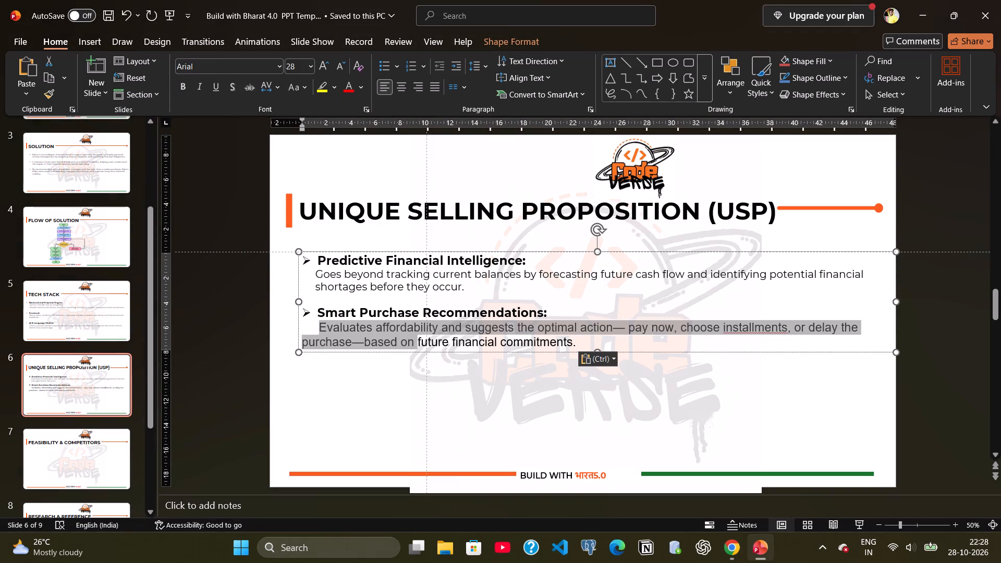
left_click_drag(421, 354, 587, 348)
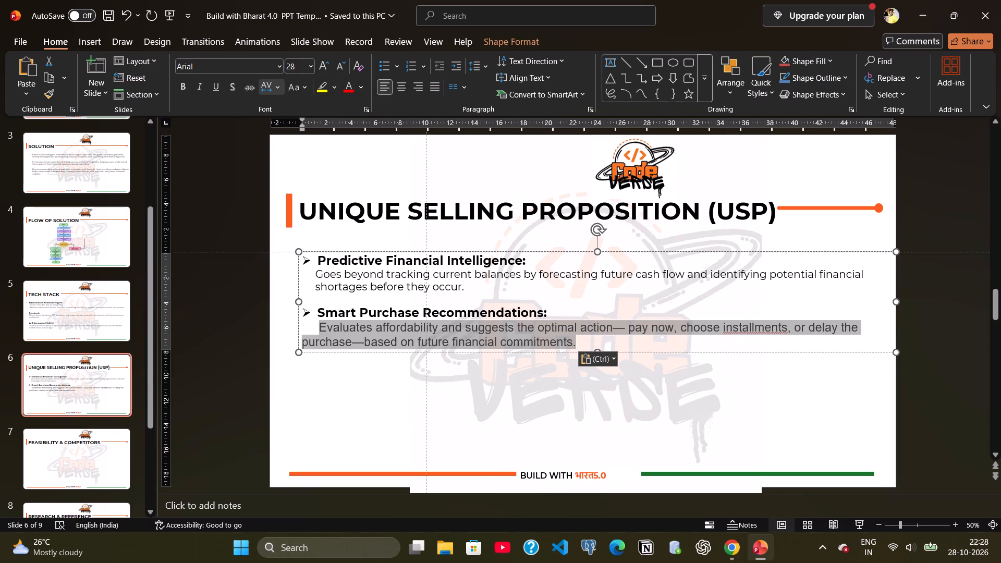
left_click(309, 71)
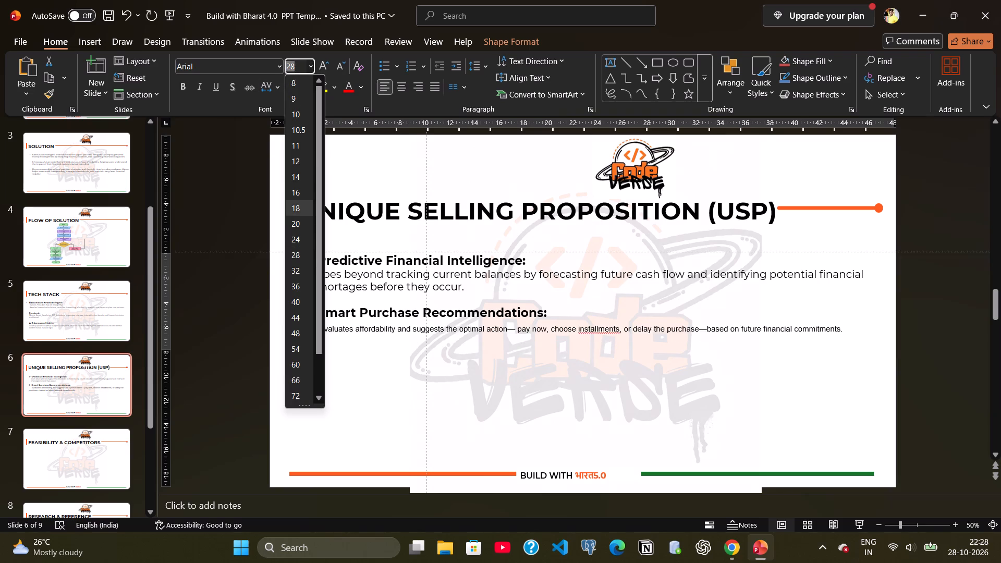
left_click(299, 237)
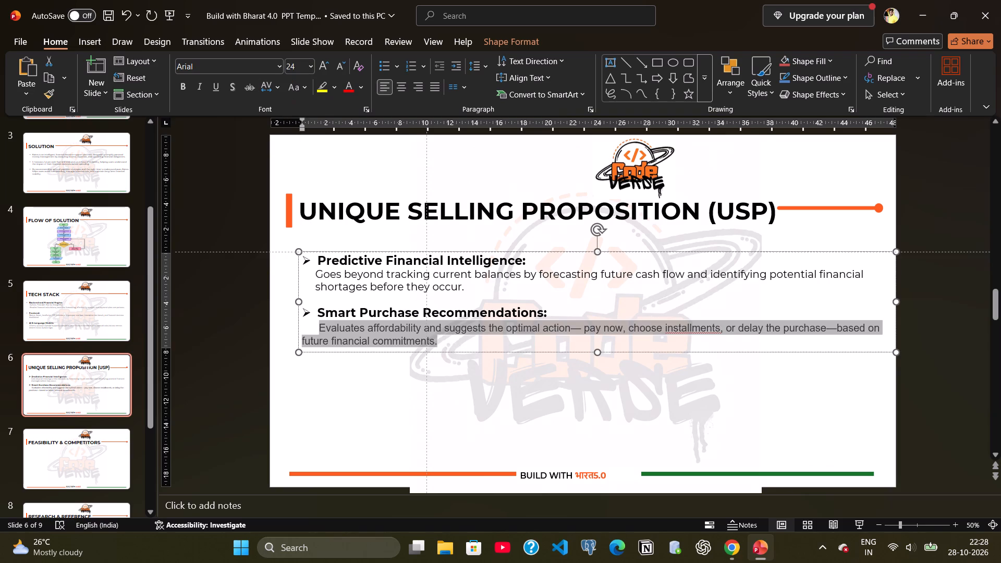
Break the description before "future financial commitments." and indent that second line with six spaces to align with the line above.
left_click(302, 336)
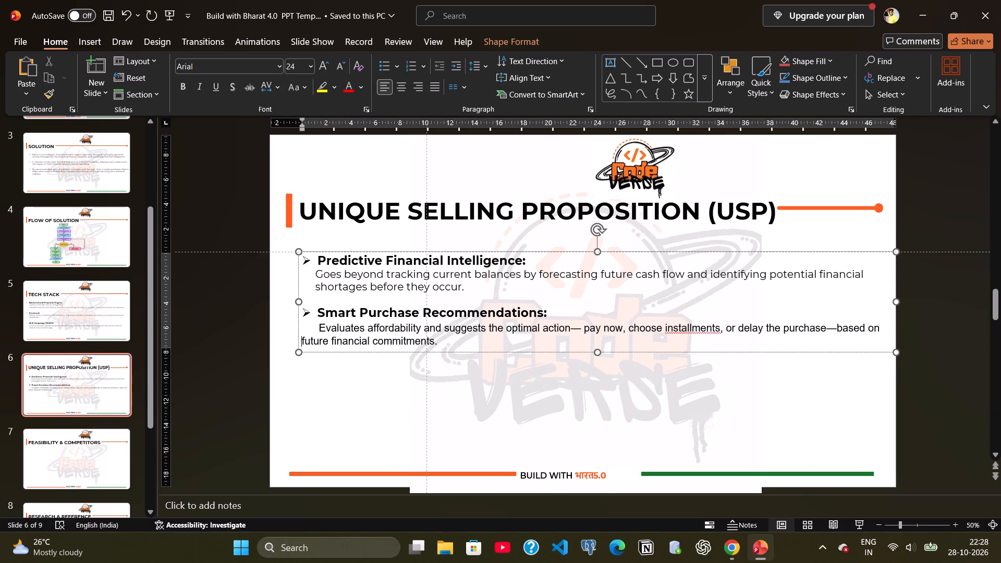
key("space")
key("space")
key("space")
key("space")
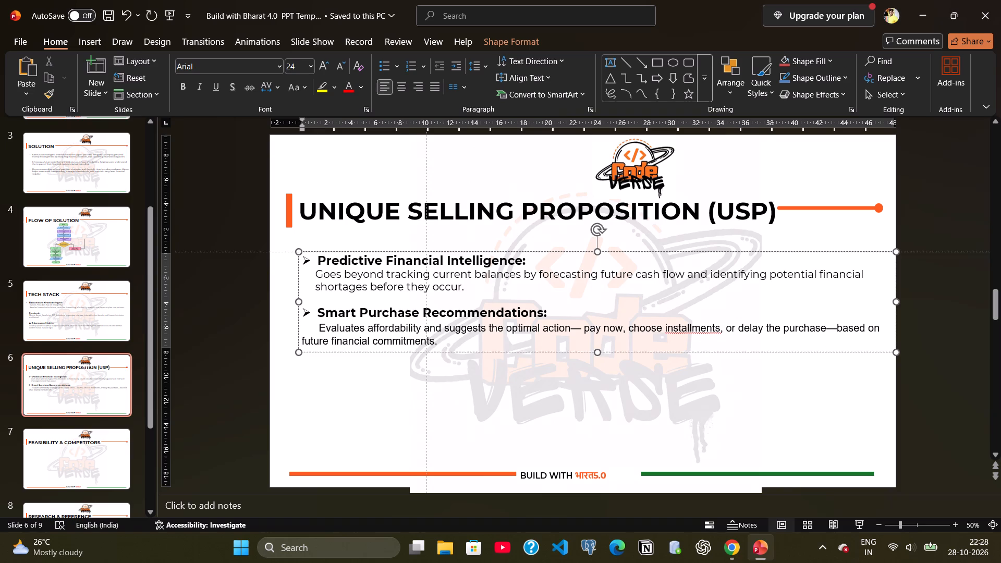
key("BackSpace")
key("BackSpace")
key("BackSpace")
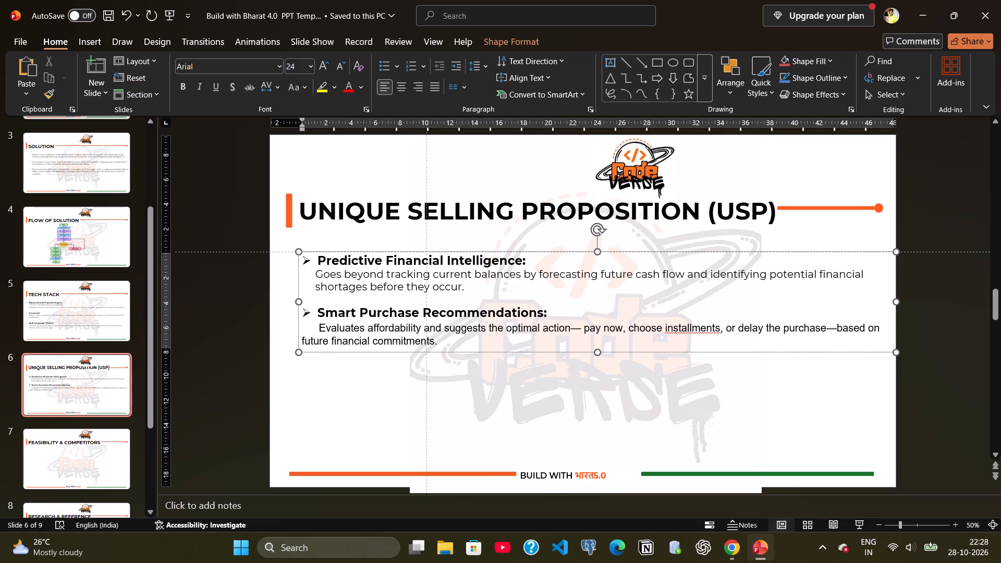
key("BackSpace")
key("BackSpace")
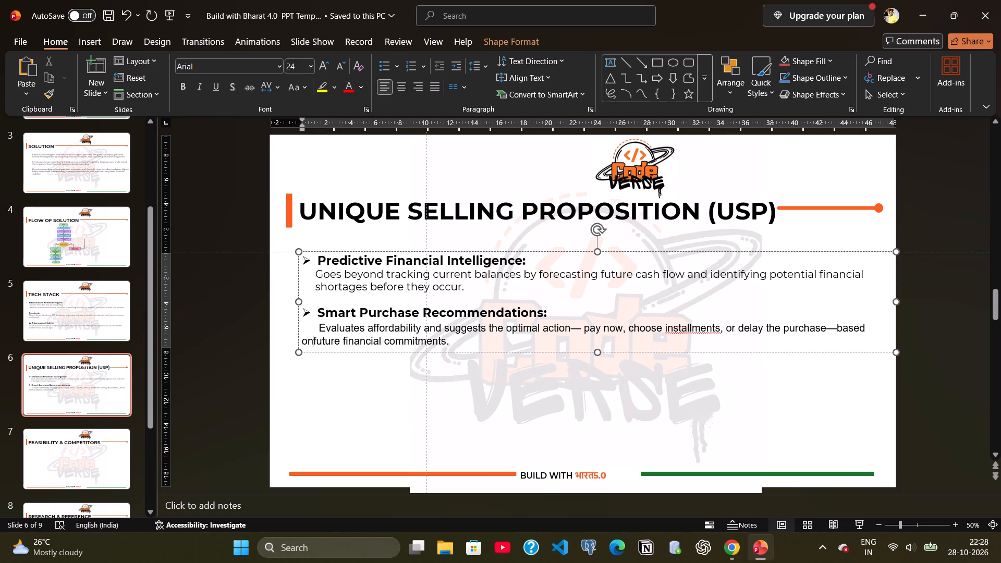
key("Return")
key("space")
key("space")
key("space")
key("space")
key("space")
key("space")
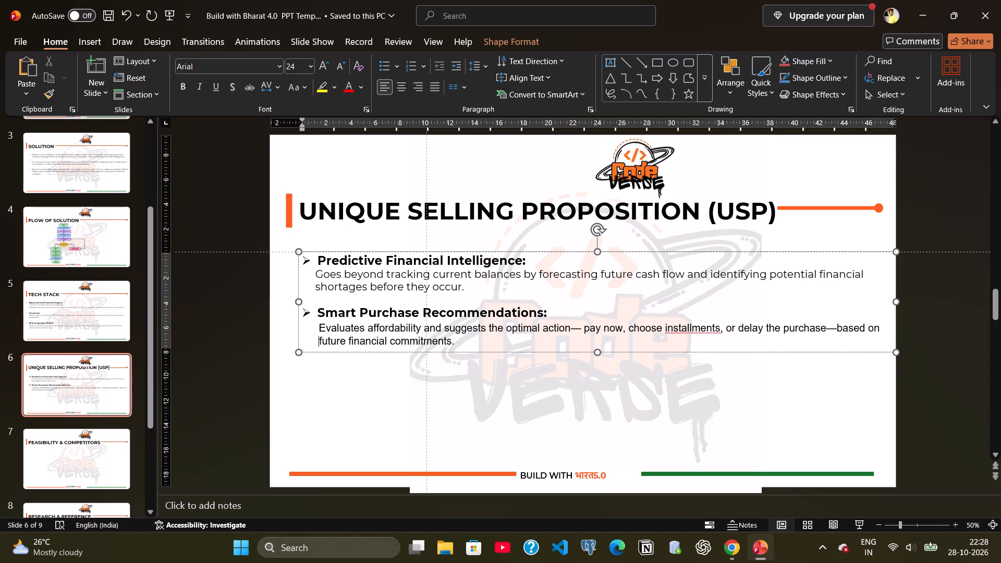
Change the font of the two-line Smart Purchase Recommendations description to Montserrat, matching its heading.
left_click_drag(318, 327, 478, 347)
left_click(467, 351)
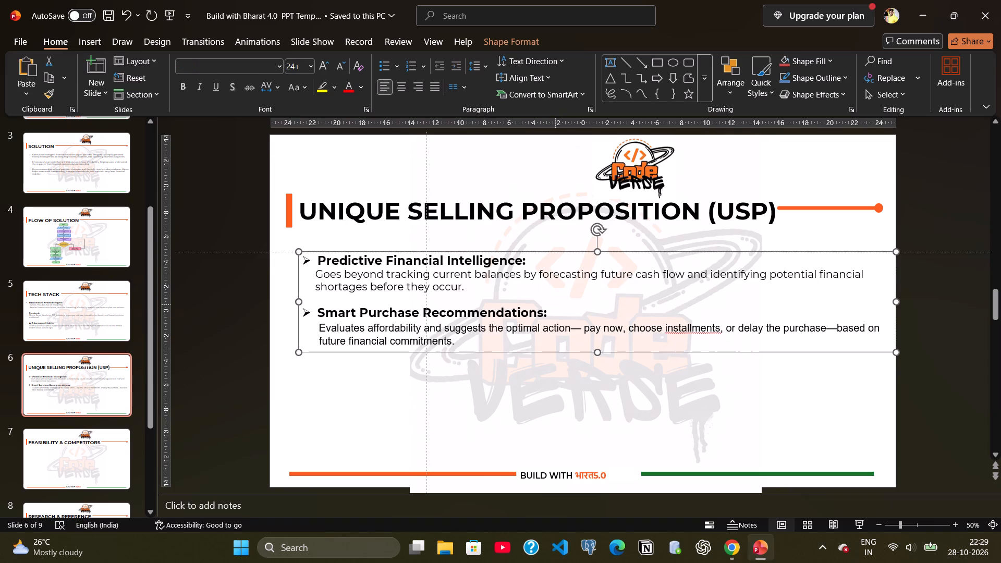
left_click(553, 312)
left_click(236, 63)
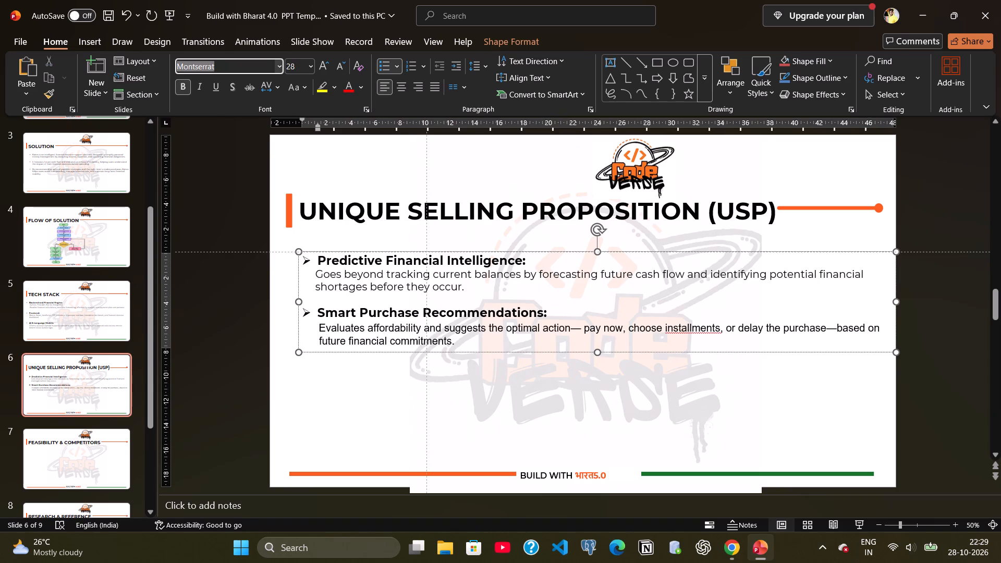
key("ctrl+c")
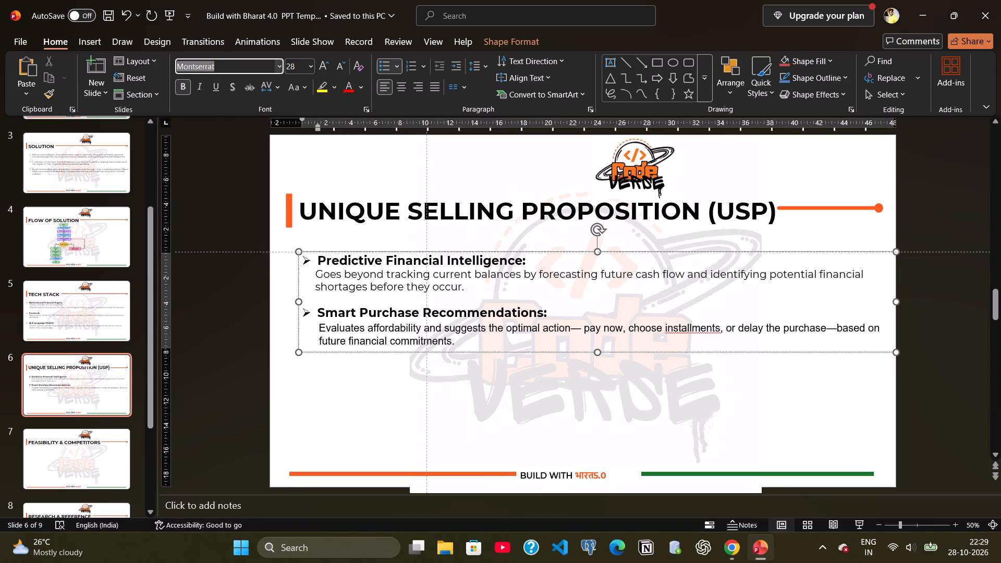
left_click_drag(319, 322, 463, 342)
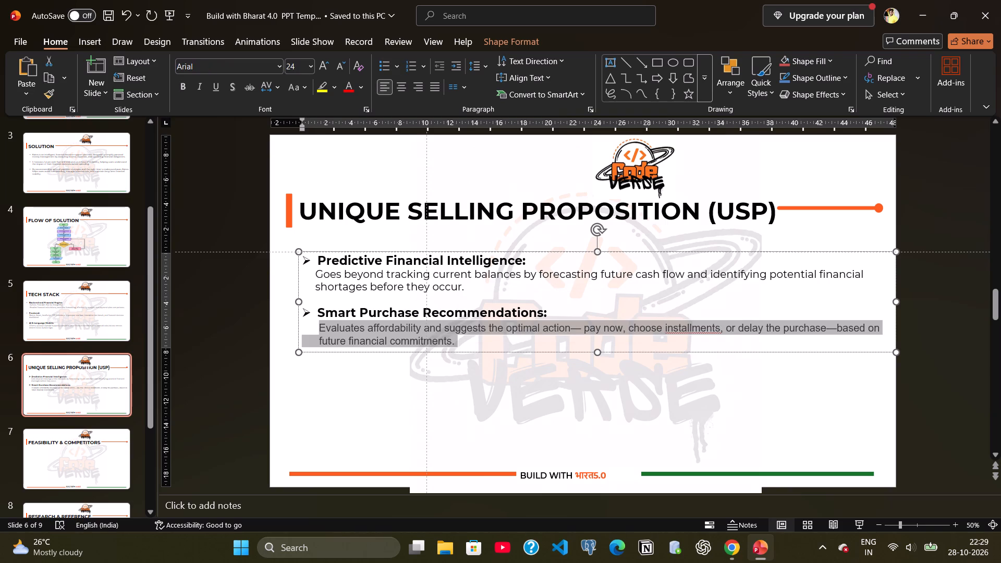
left_click(217, 64)
key("BackSpace")
key("ctrl+v")
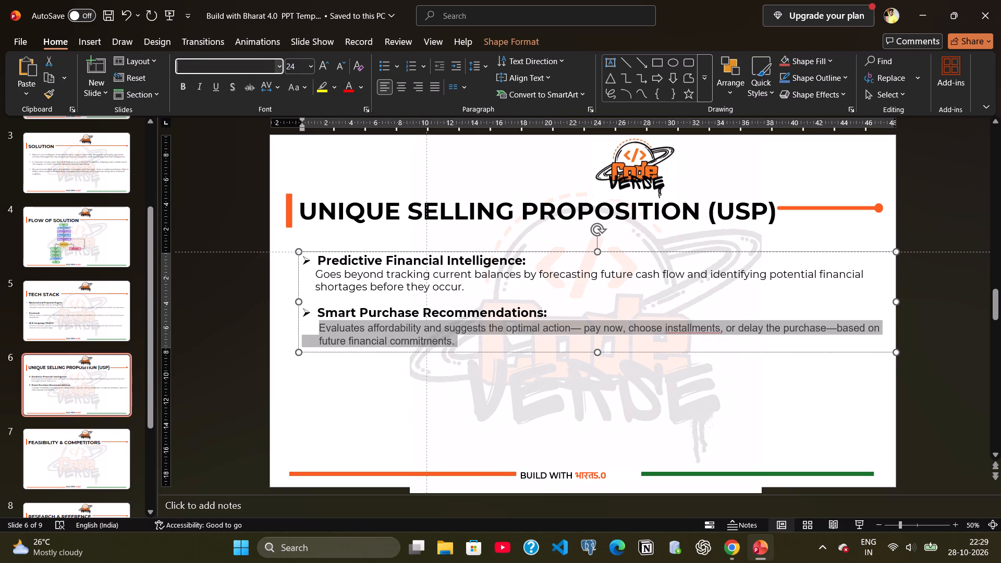
key("Return")
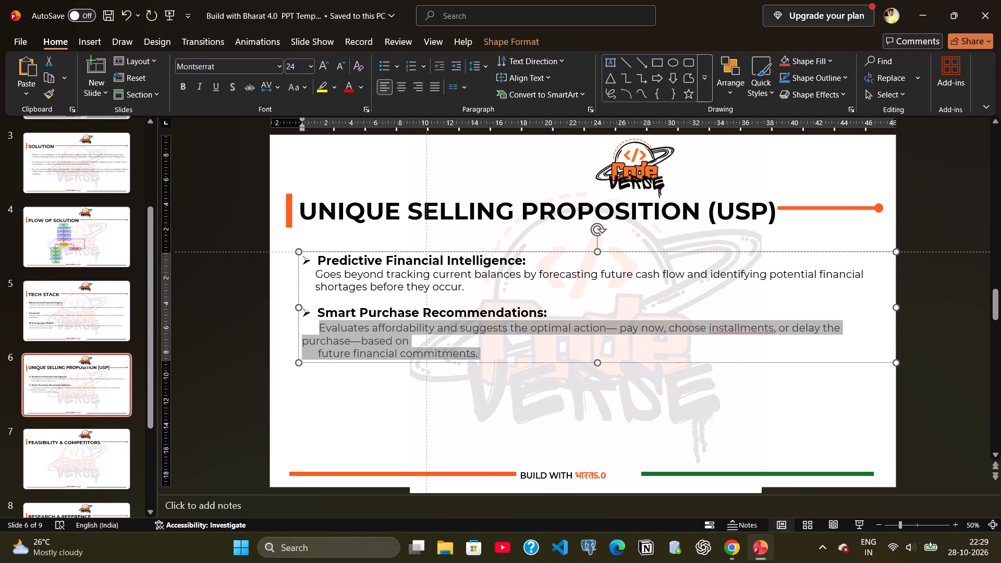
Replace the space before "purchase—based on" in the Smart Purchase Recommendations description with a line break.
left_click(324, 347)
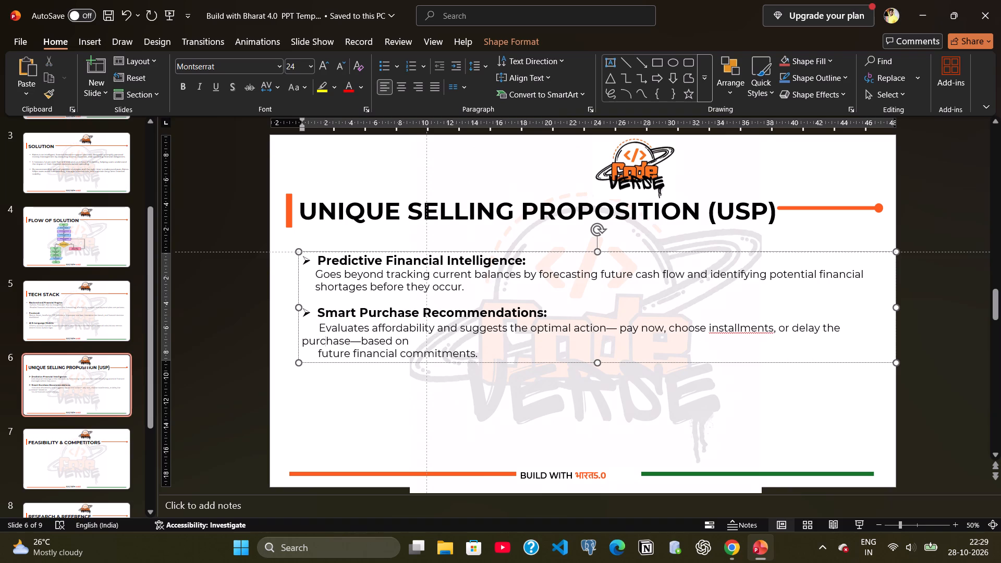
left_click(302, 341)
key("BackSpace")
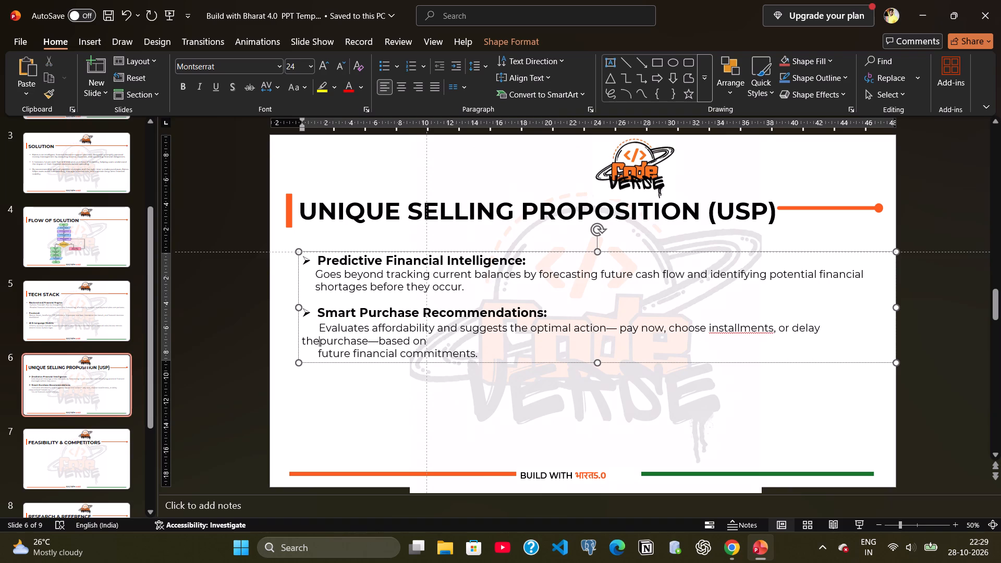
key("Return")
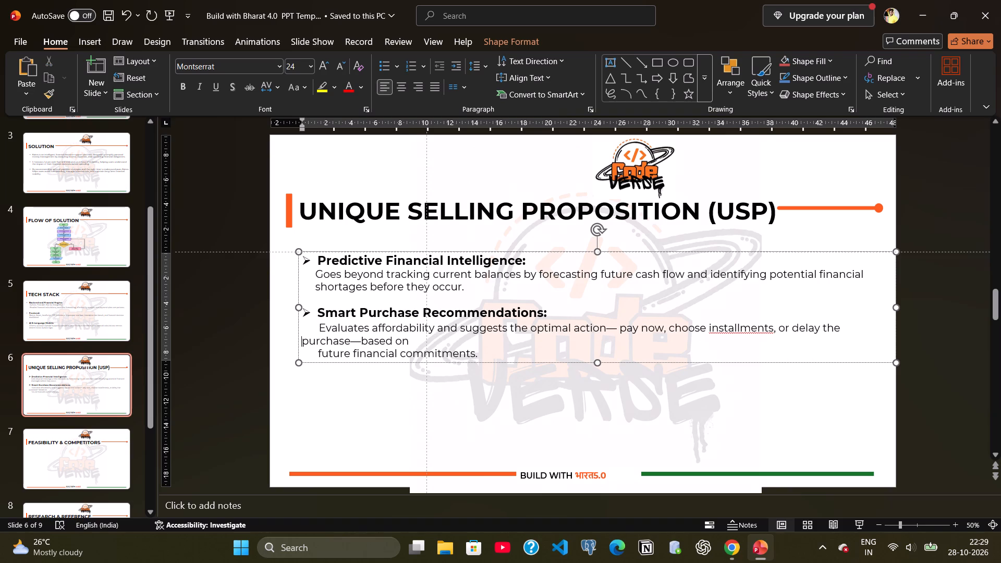
Join "future financial commitments." to the end of "purchase—based on", replacing its indent and line break with a single space.
left_click(321, 350)
left_click(319, 352)
key("BackSpace")
key("BackSpace")
key("BackSpace")
key("BackSpace")
key("BackSpace")
key("BackSpace")
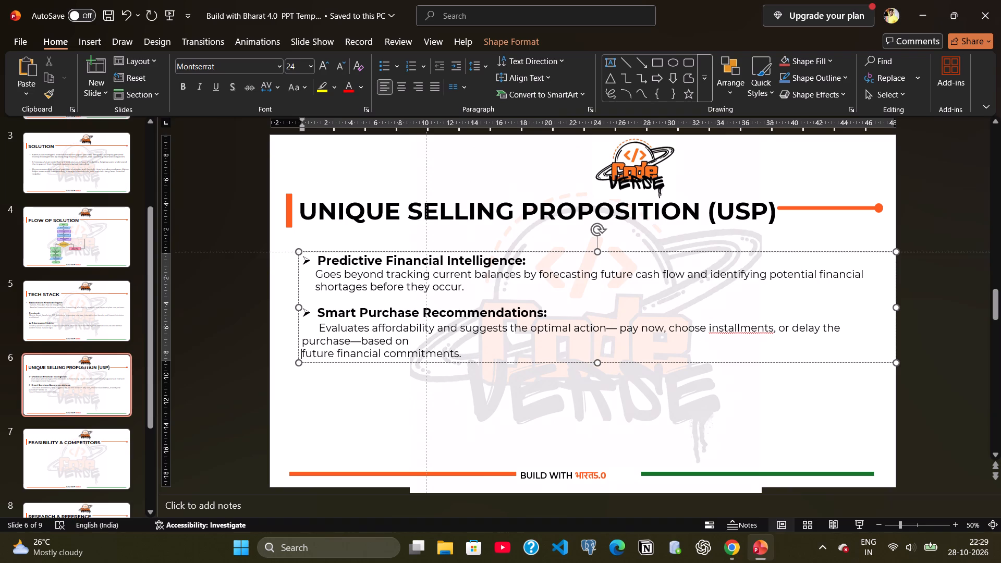
key("BackSpace")
key("space")
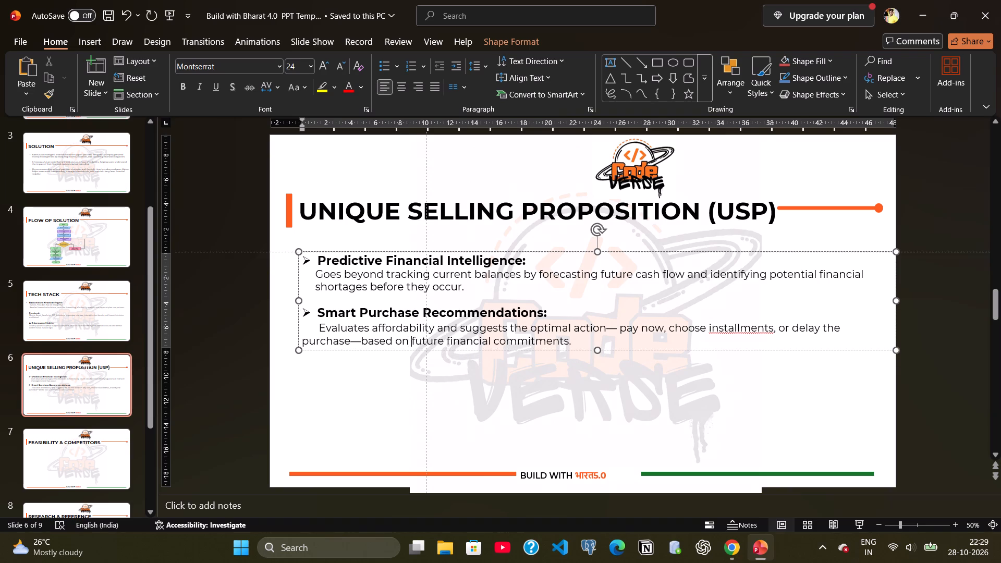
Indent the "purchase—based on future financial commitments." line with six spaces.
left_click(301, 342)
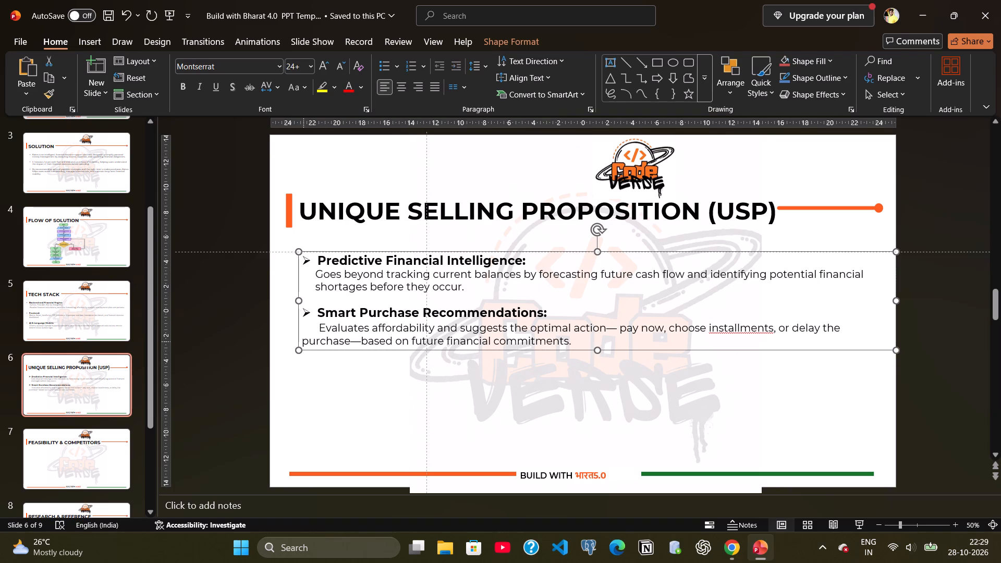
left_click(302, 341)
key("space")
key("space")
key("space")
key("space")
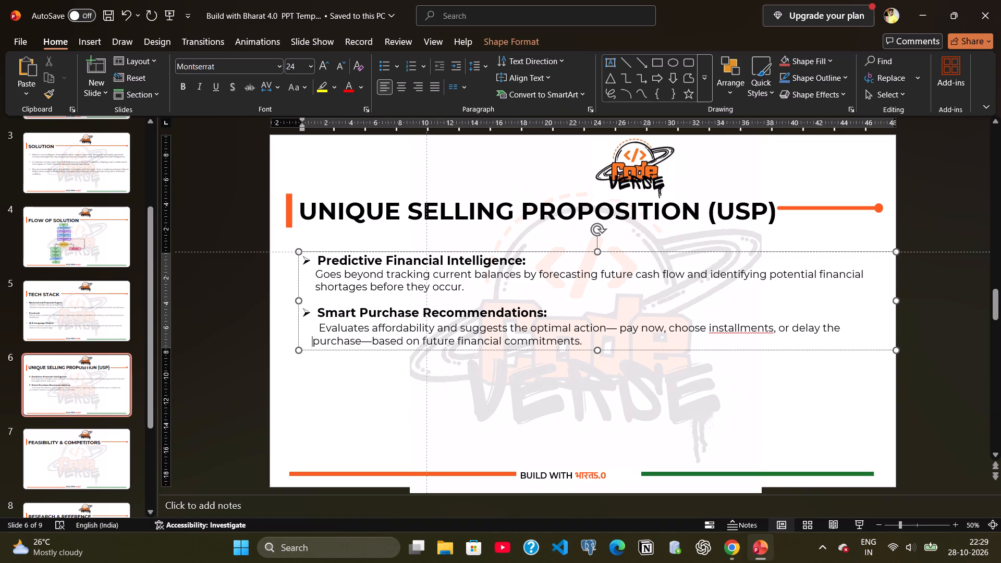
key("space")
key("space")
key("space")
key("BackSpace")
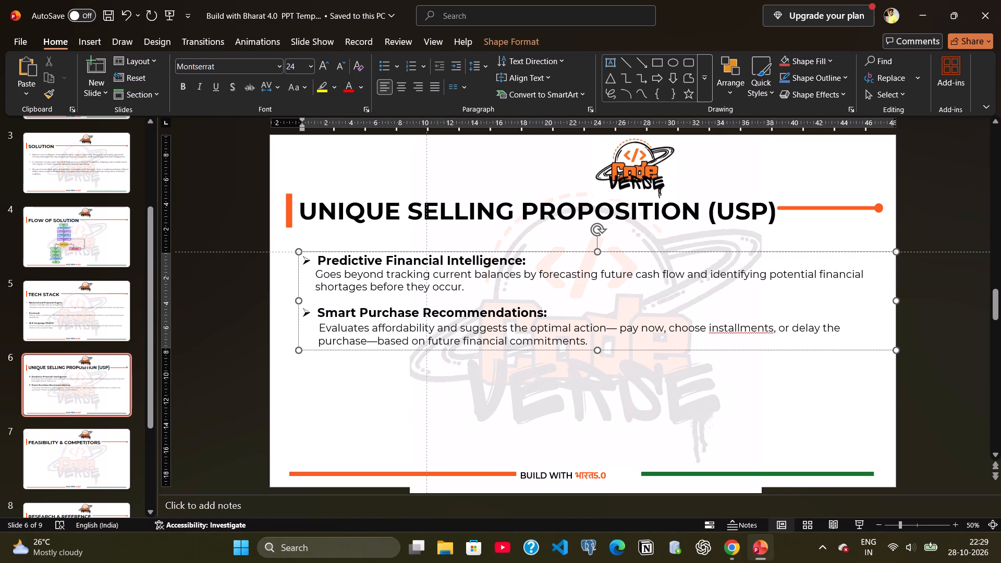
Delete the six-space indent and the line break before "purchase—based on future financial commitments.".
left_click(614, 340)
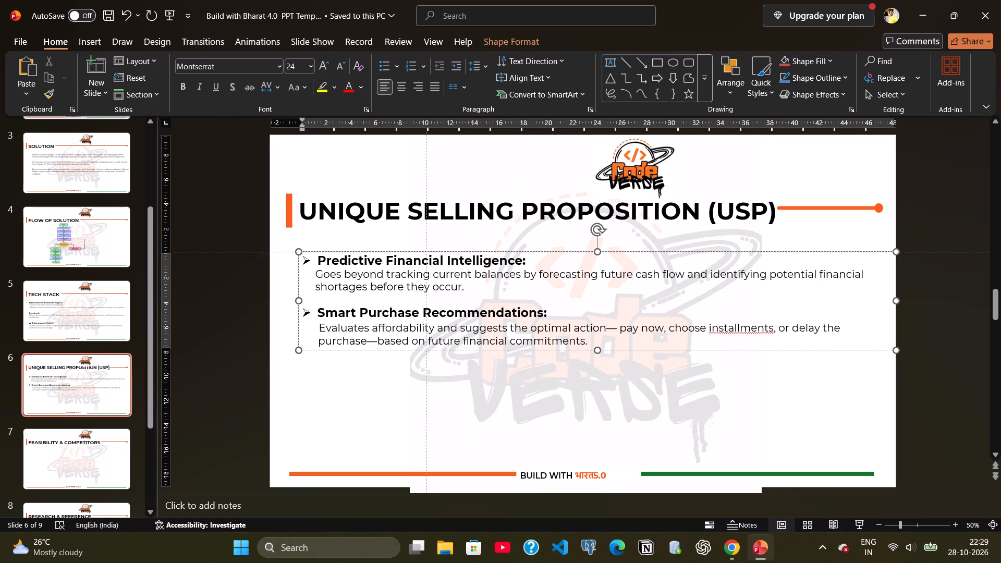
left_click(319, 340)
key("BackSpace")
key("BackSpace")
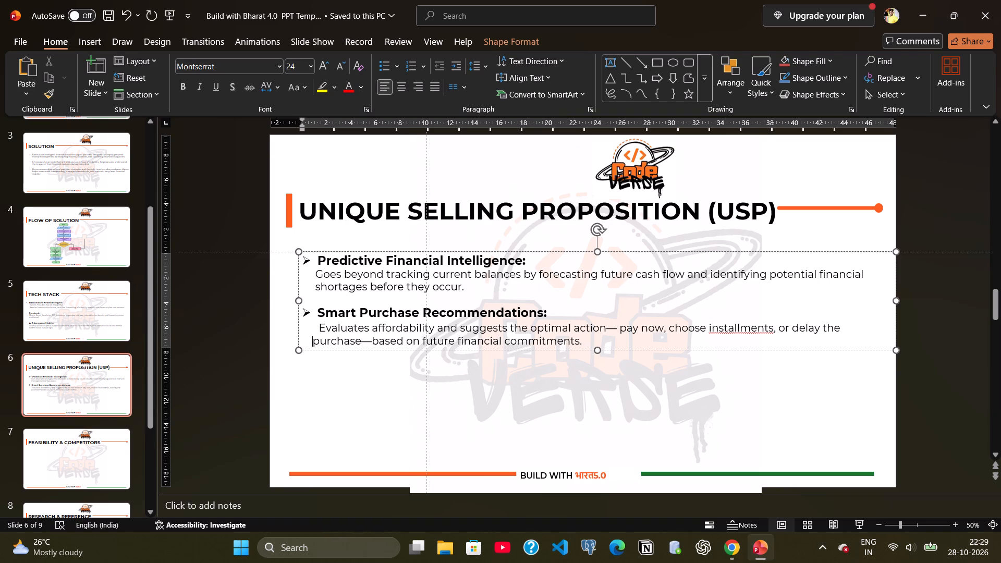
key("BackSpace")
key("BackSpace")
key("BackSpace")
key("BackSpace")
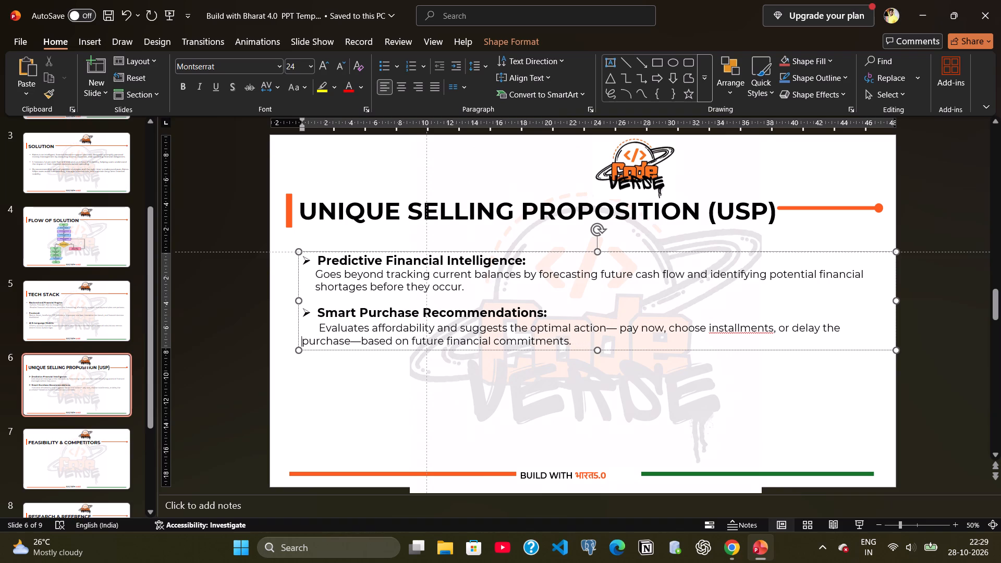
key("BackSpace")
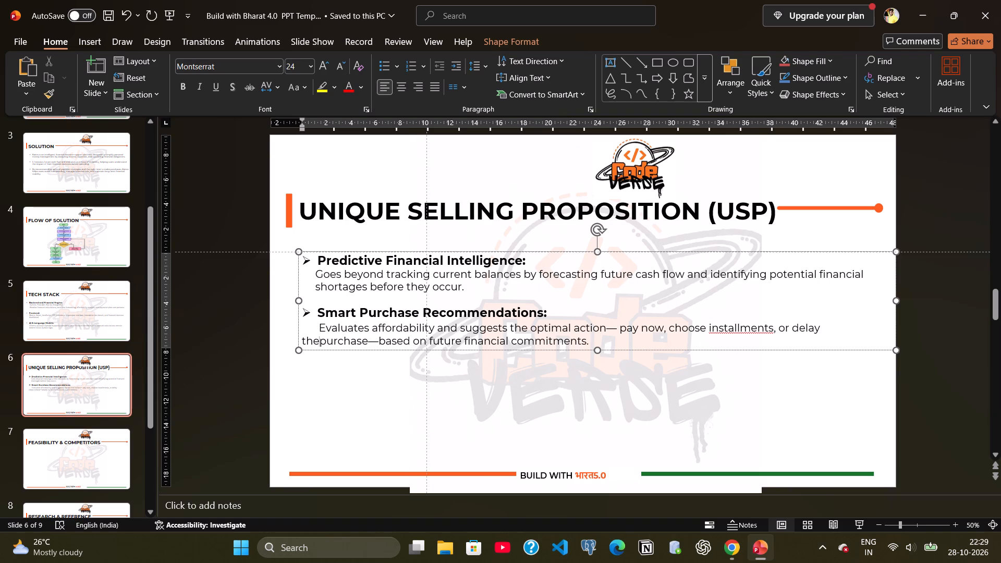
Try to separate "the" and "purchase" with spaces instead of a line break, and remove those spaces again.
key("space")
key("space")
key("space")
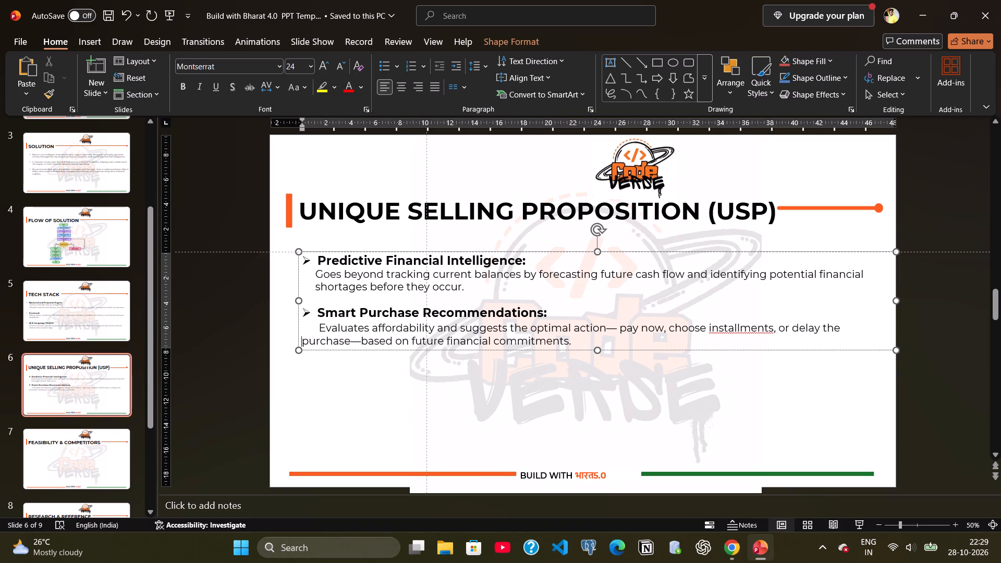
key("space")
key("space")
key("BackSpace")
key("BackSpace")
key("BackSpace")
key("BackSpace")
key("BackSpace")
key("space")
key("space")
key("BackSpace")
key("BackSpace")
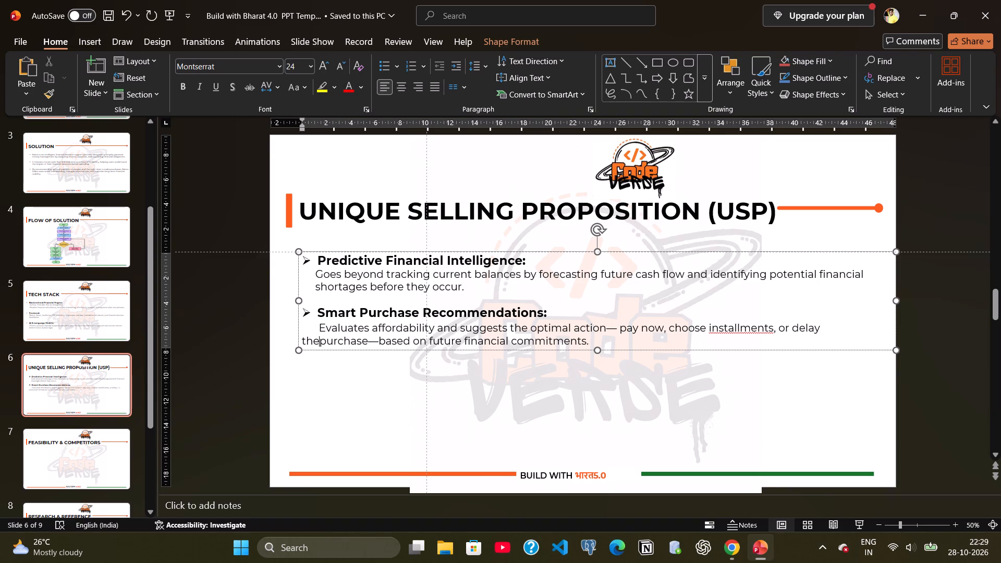
Break the Smart Purchase Recommendations description before "purchase—based on" and indent that second line with six spaces to align it.
key("Return")
key("space")
key("space")
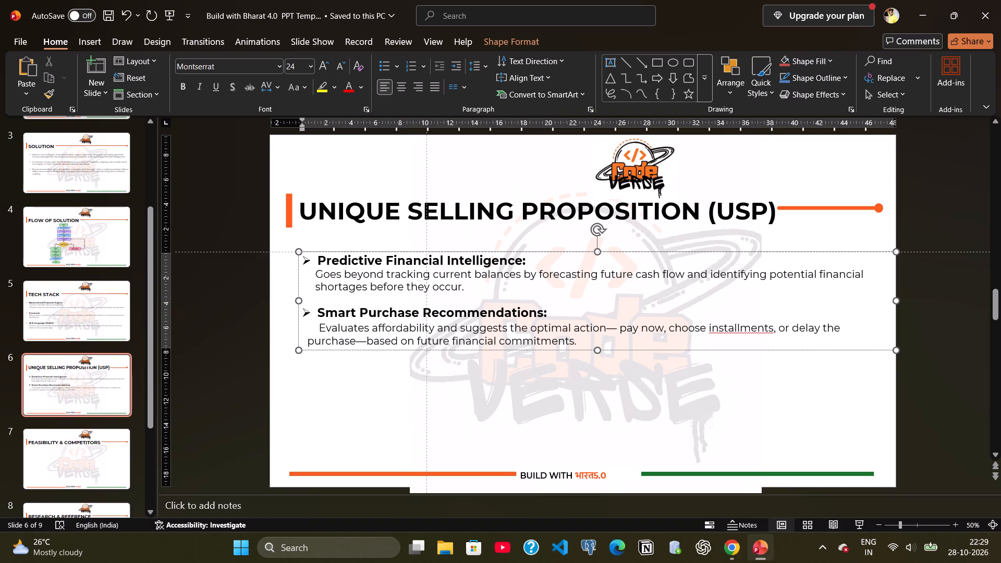
key("space")
key("space")
key("space")
key("space")
key("space")
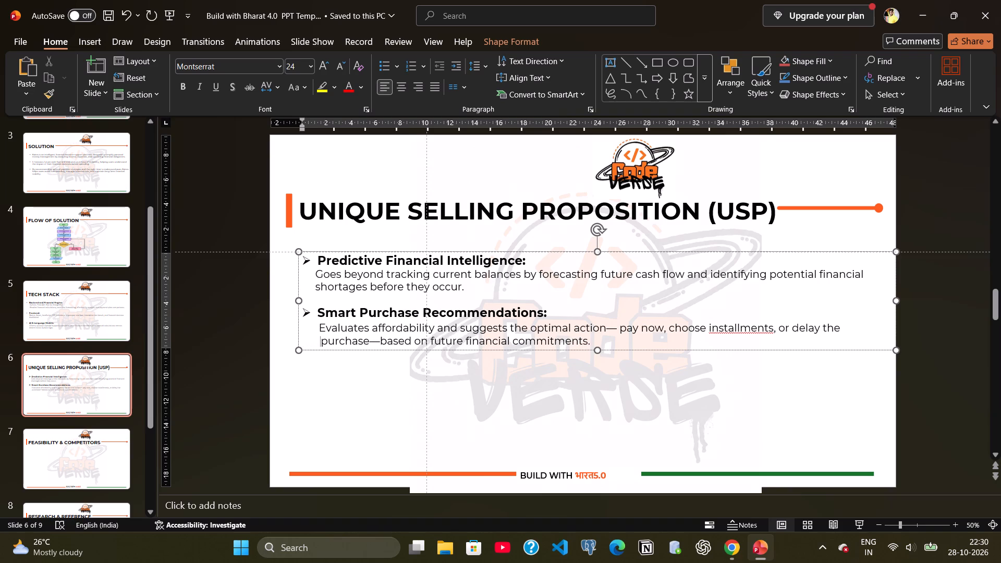
key("BackSpace")
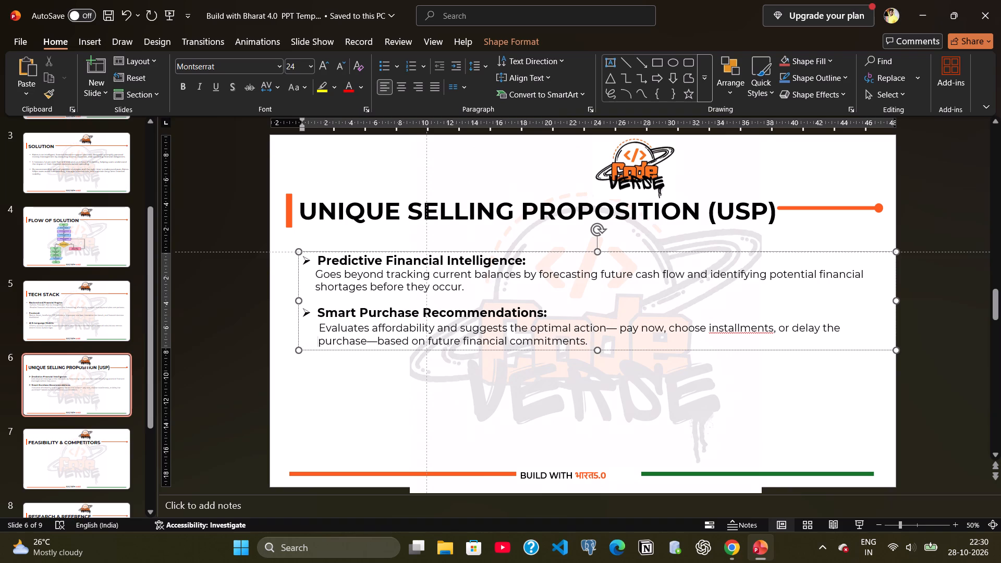
Copy the "Personalized Decision Support" heading from the Kairos PDF in Chrome and paste it in PowerPoint, leaving a blank line below the Smart Purchase description.
left_click(620, 334)
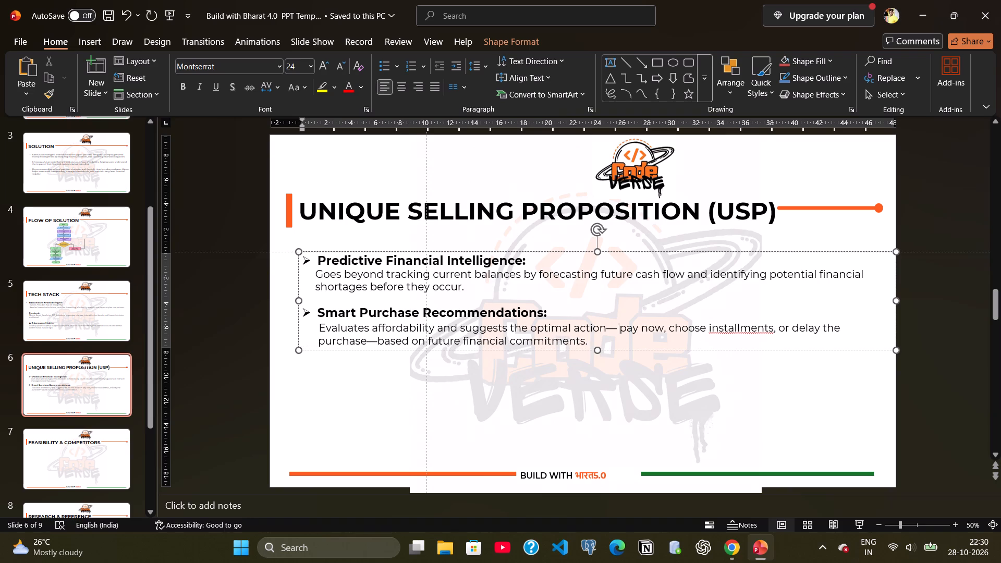
left_click(614, 340)
key("Return")
key("Return")
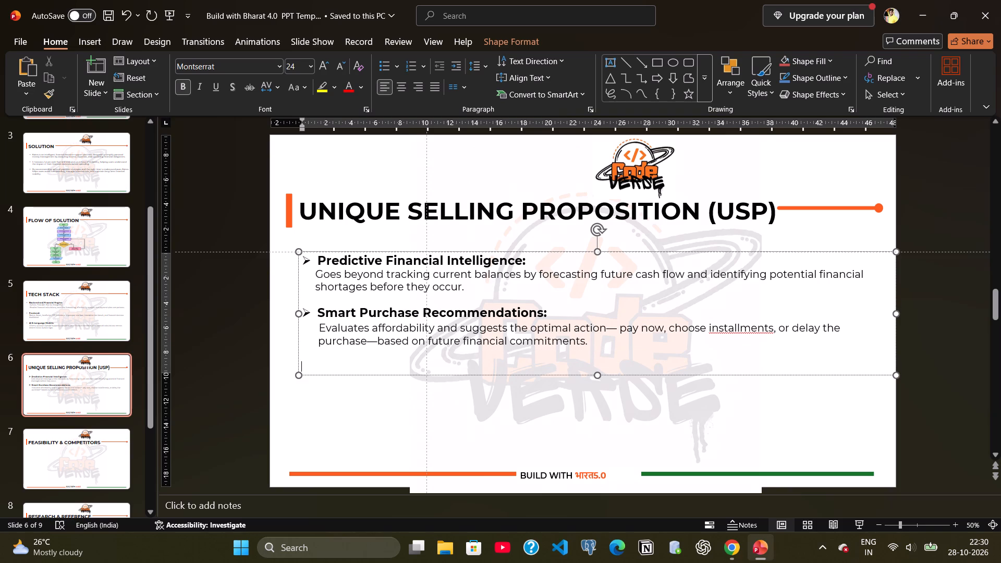
left_click(734, 552)
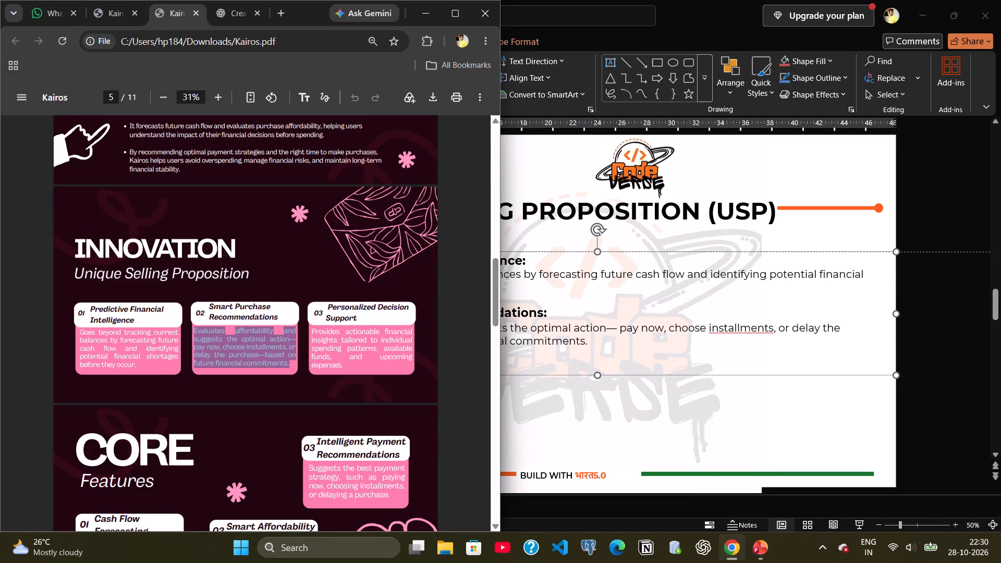
left_click_drag(327, 305, 355, 317)
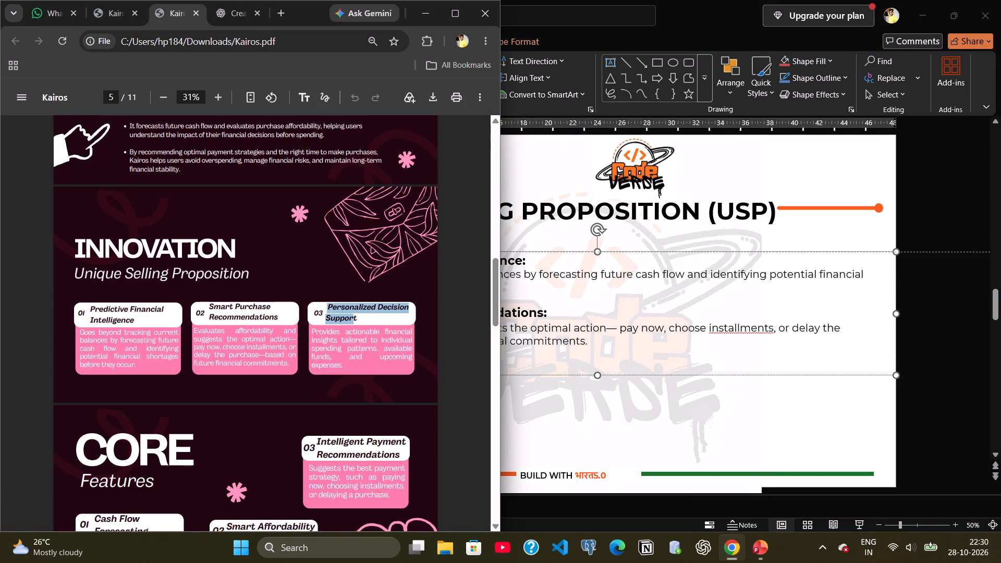
left_click_drag(355, 317, 360, 320)
key("ctrl+c")
left_click(519, 368)
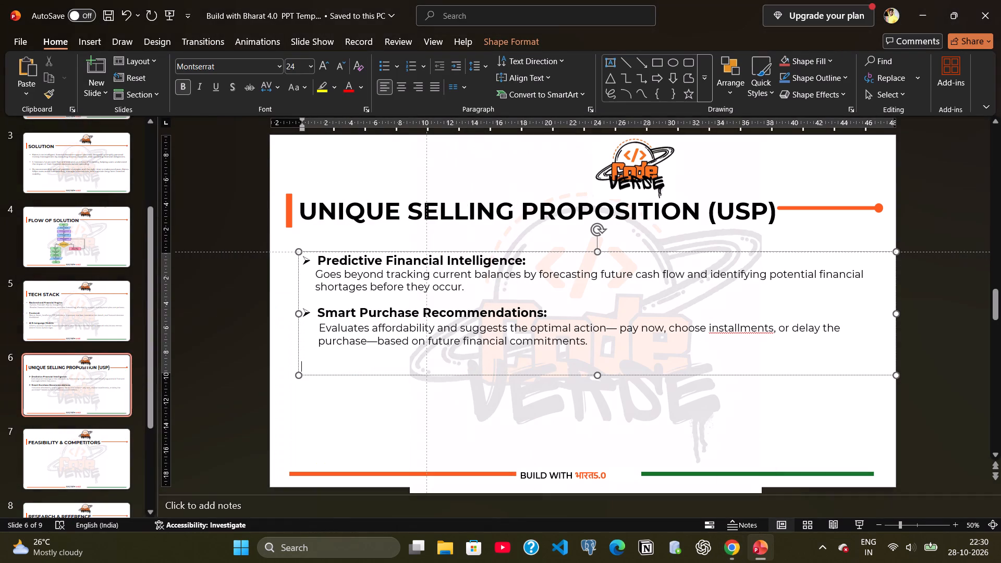
key("ctrl+v")
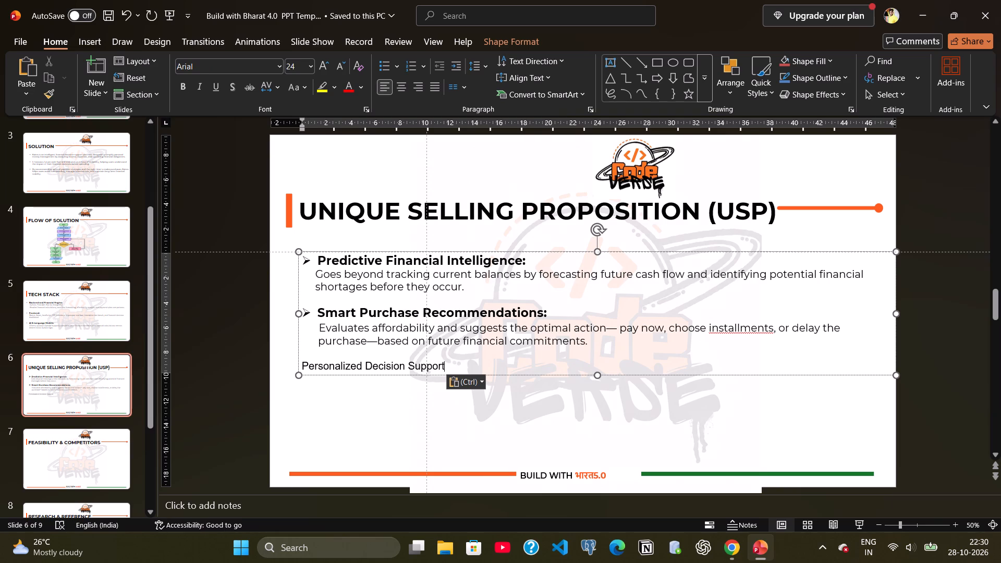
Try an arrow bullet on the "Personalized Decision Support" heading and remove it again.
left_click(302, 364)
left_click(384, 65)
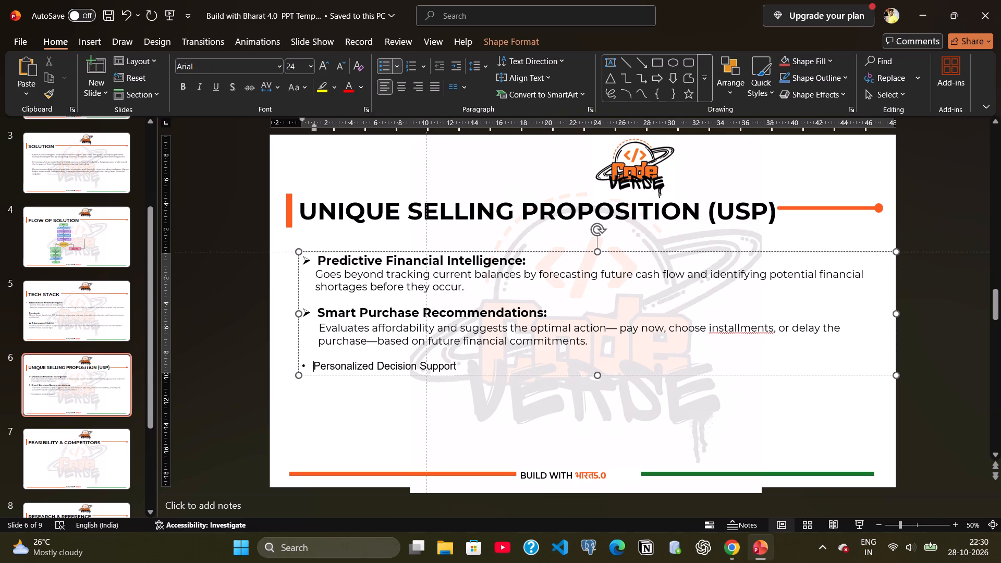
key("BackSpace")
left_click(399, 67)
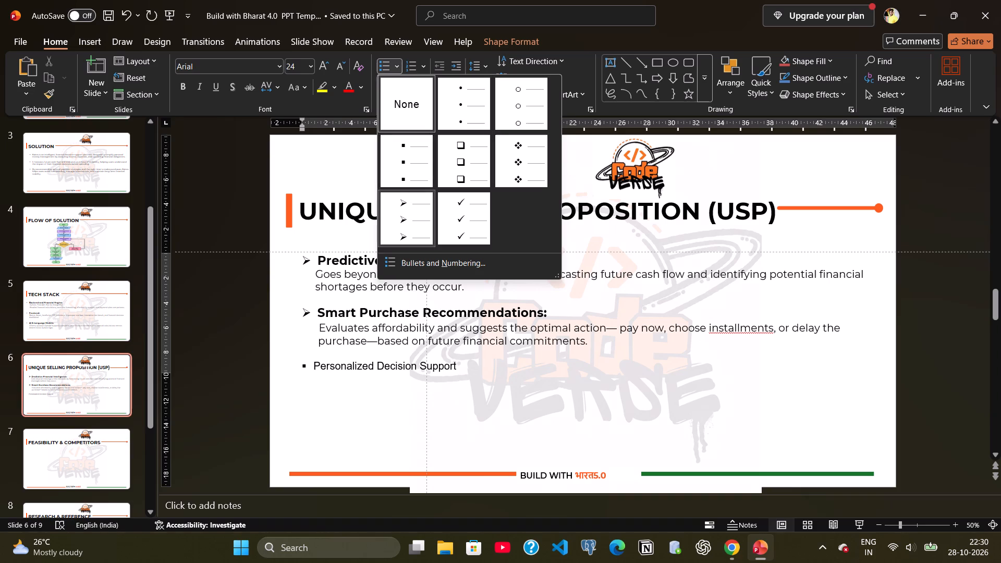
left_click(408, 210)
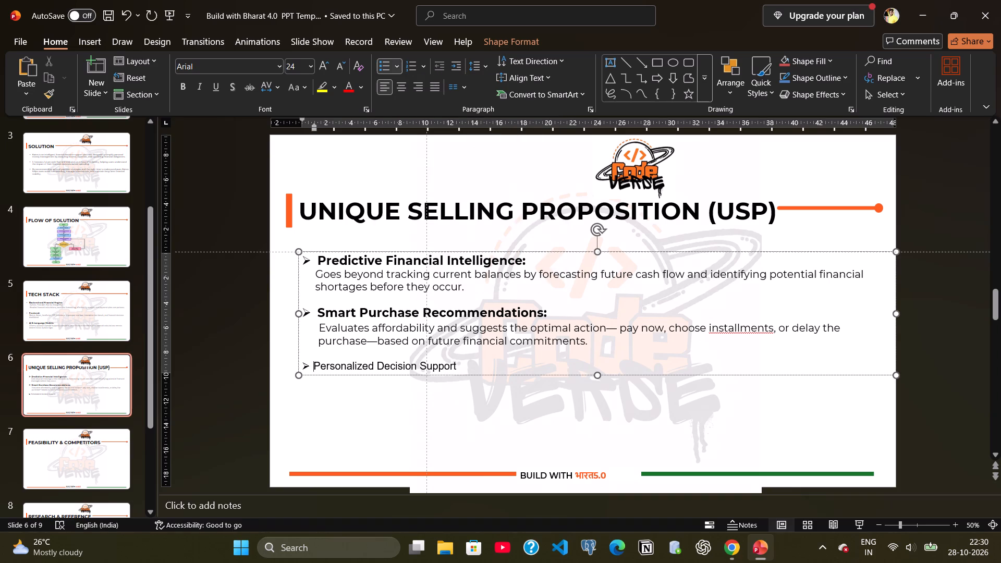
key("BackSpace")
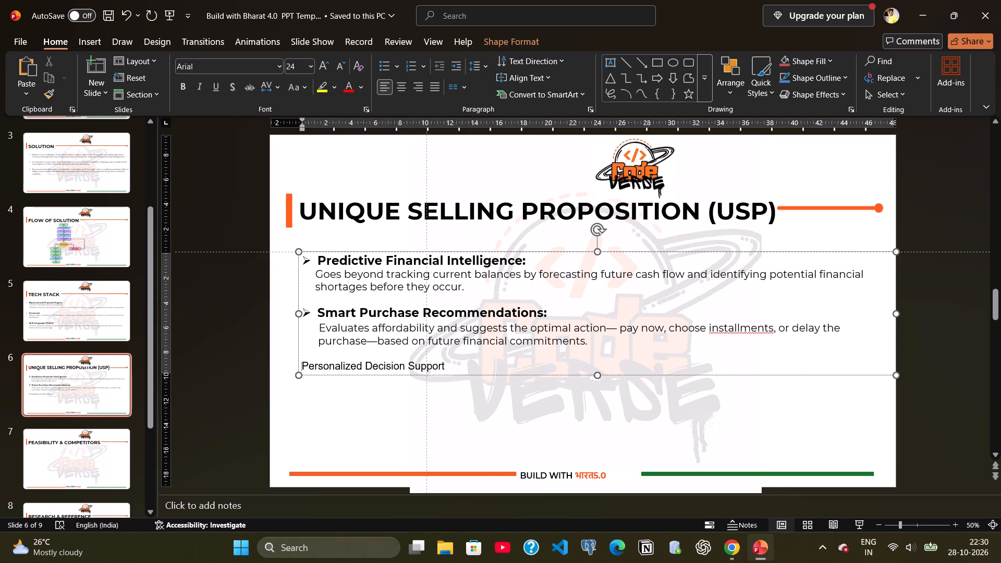
Format the "Personalized Decision Support" heading as 28 pt bold Montserrat, matching the Smart Purchase Recommendations heading.
left_click_drag(302, 364, 468, 372)
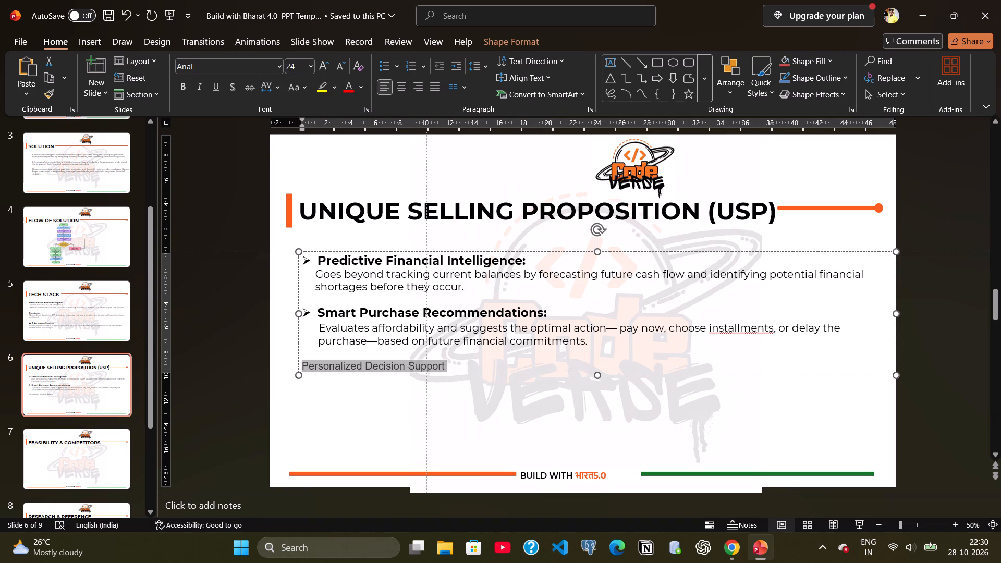
left_click(313, 65)
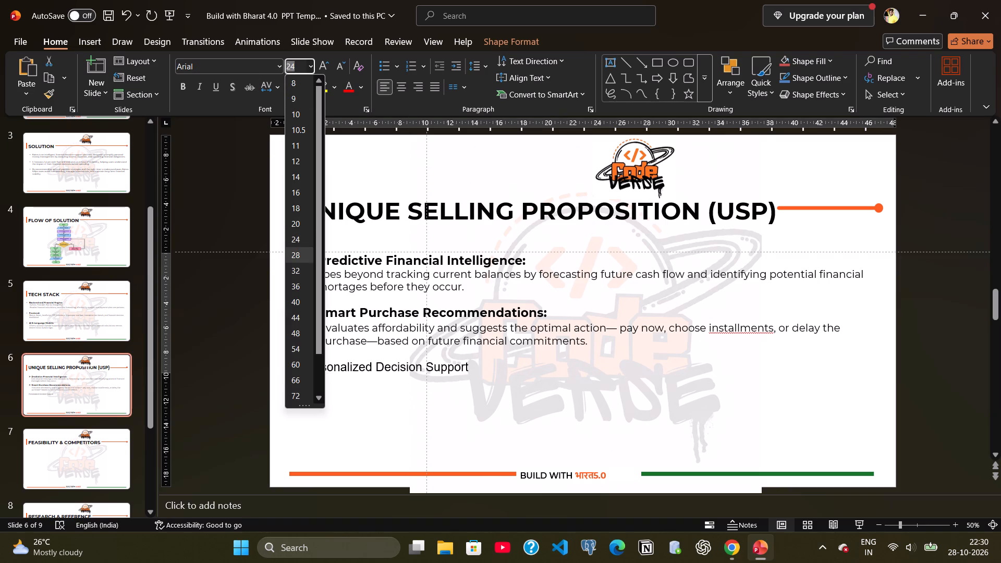
left_click(301, 259)
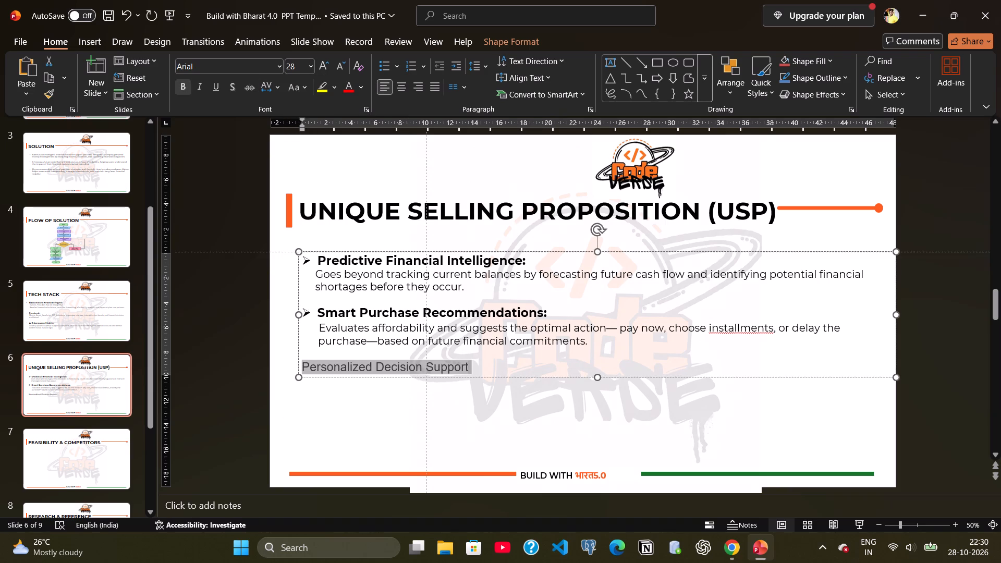
left_click(181, 87)
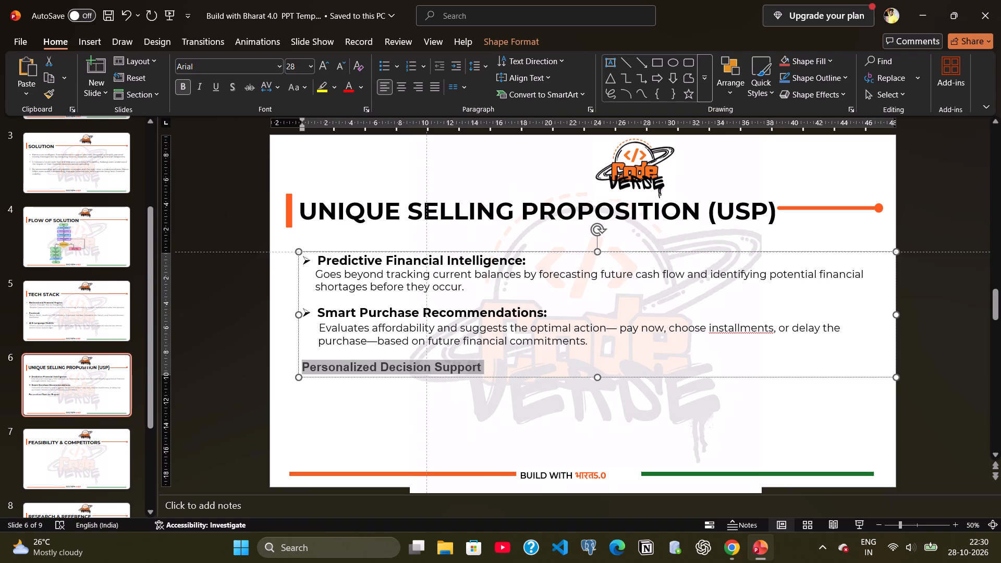
left_click(550, 313)
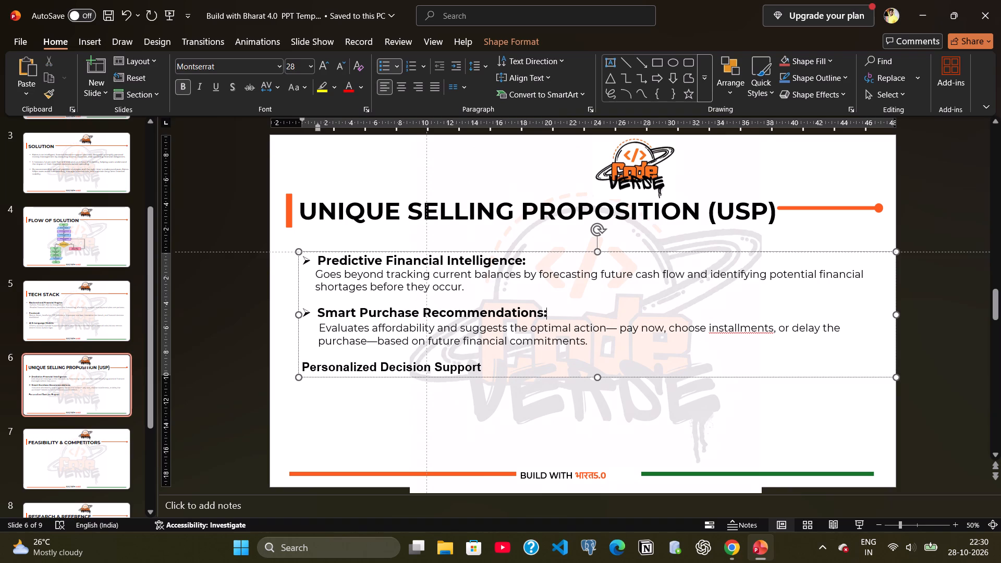
left_click(250, 65)
key("ctrl+c")
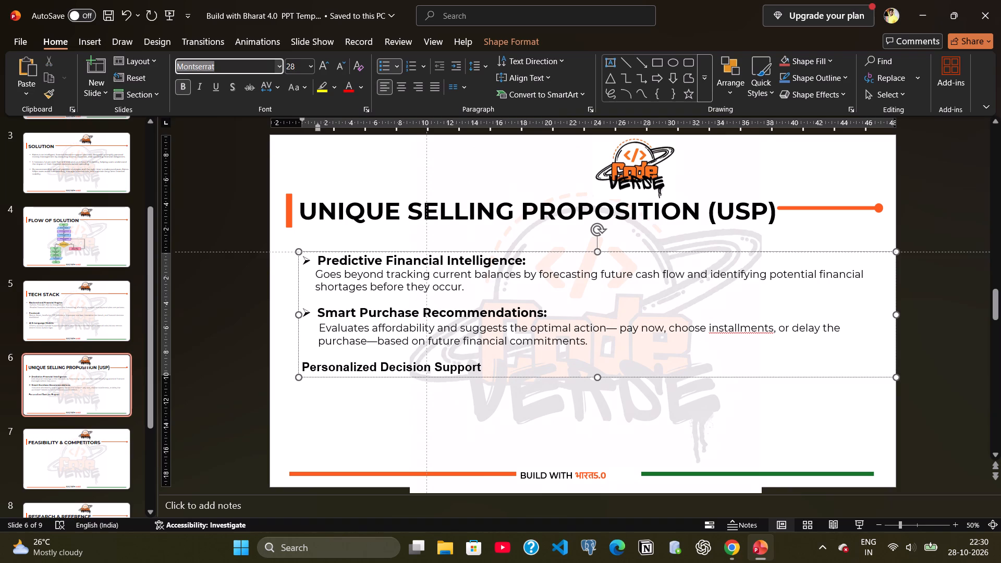
left_click_drag(485, 370, 341, 363)
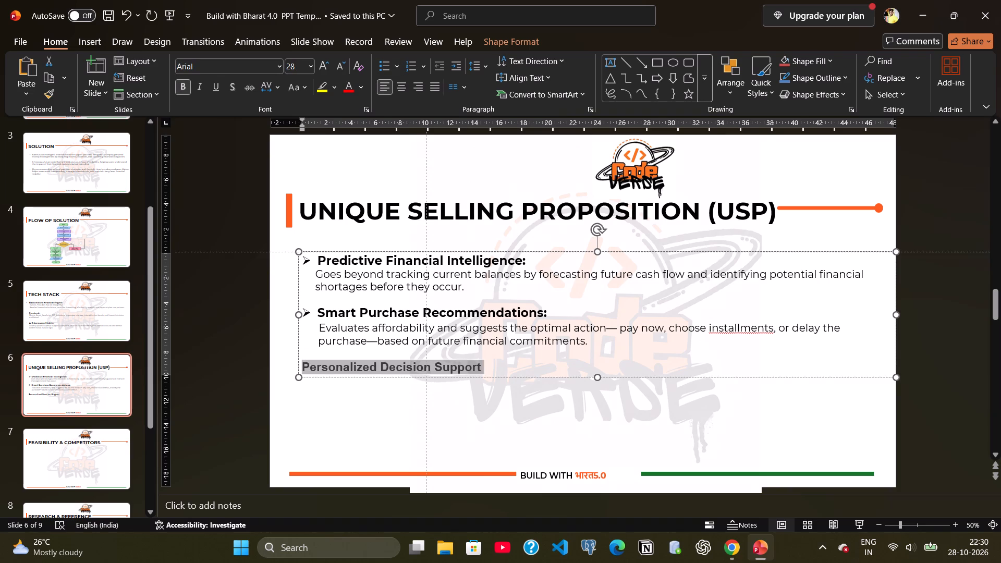
left_click_drag(341, 363, 338, 365)
left_click(214, 66)
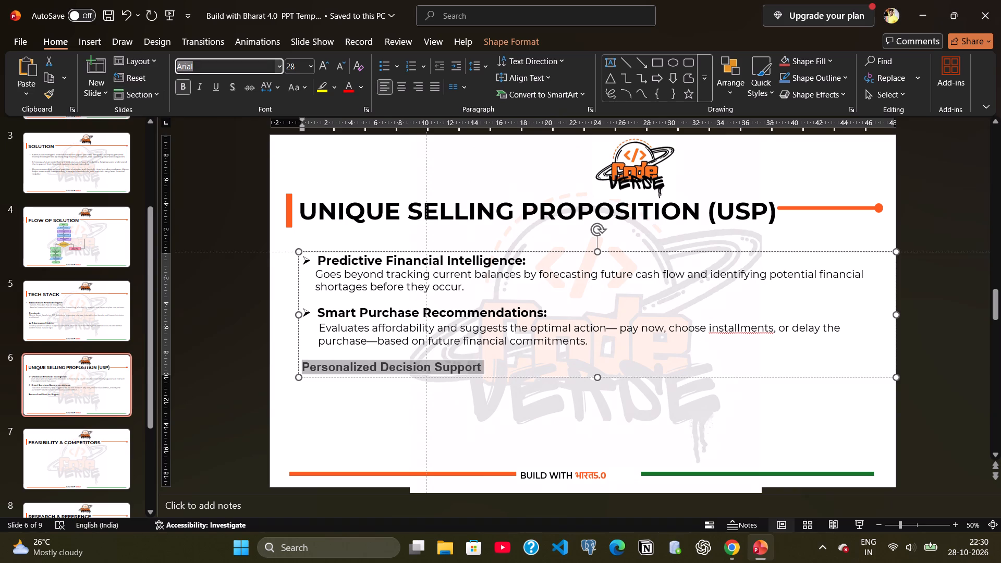
key("BackSpace")
key("ctrl+v")
key("Return")
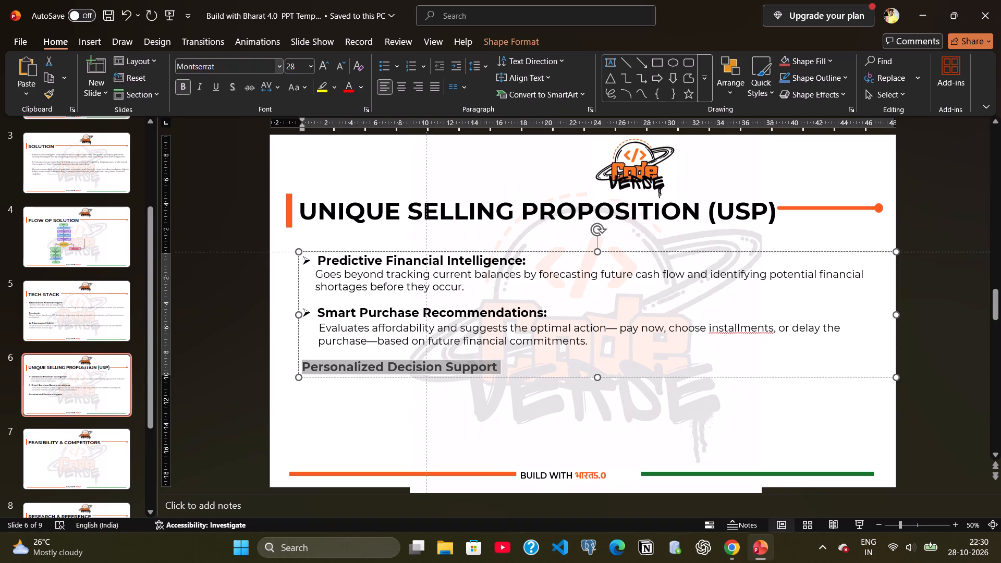
Add a colon at the end of the "Personalized Decision Support" heading.
left_click(527, 378)
left_click(505, 370)
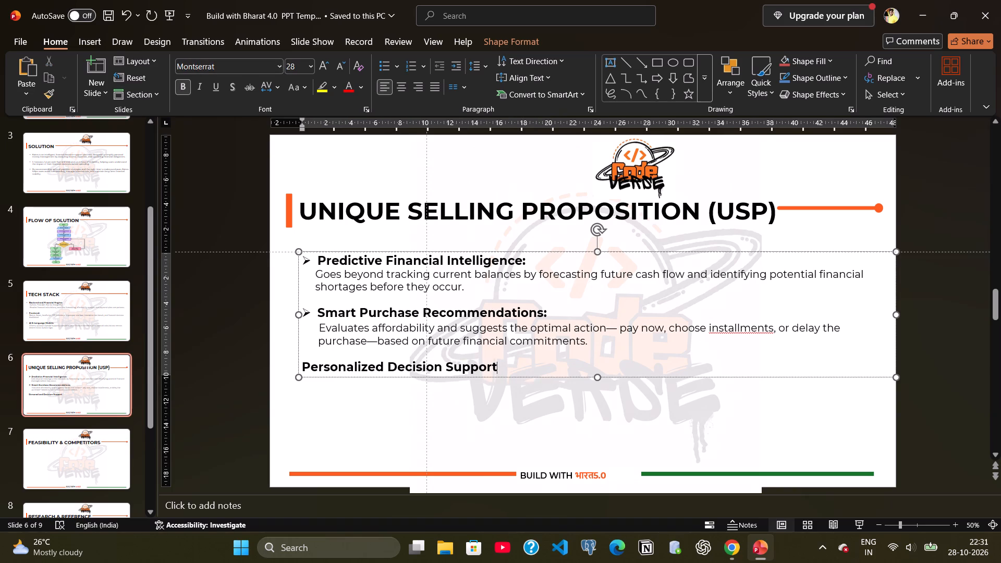
key("ctrl+semicolon")
key("shift+colon")
Give the "Personalized Decision Support:" heading an arrow bullet like the other two headings.
left_click(303, 366)
left_click(387, 64)
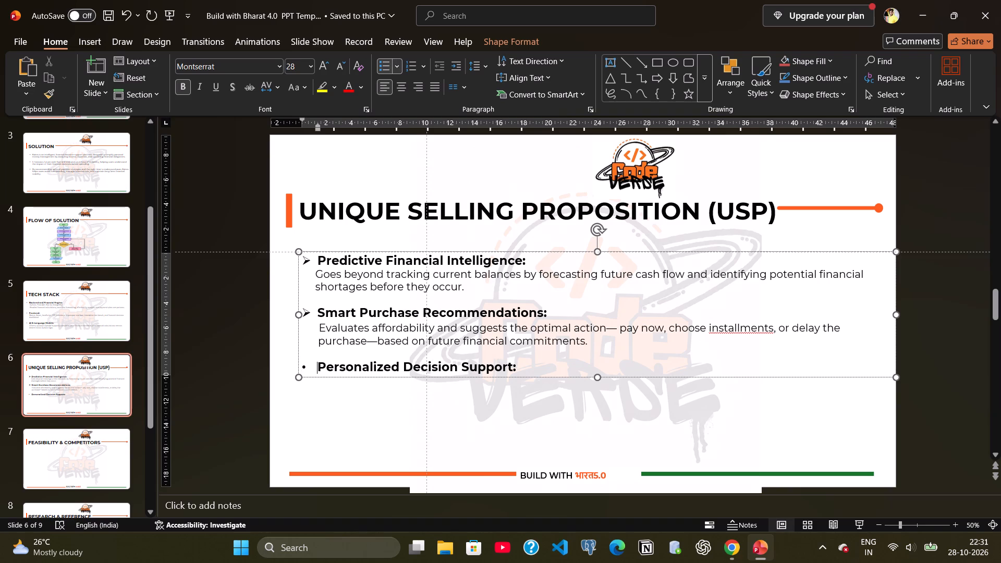
key("BackSpace")
left_click(395, 64)
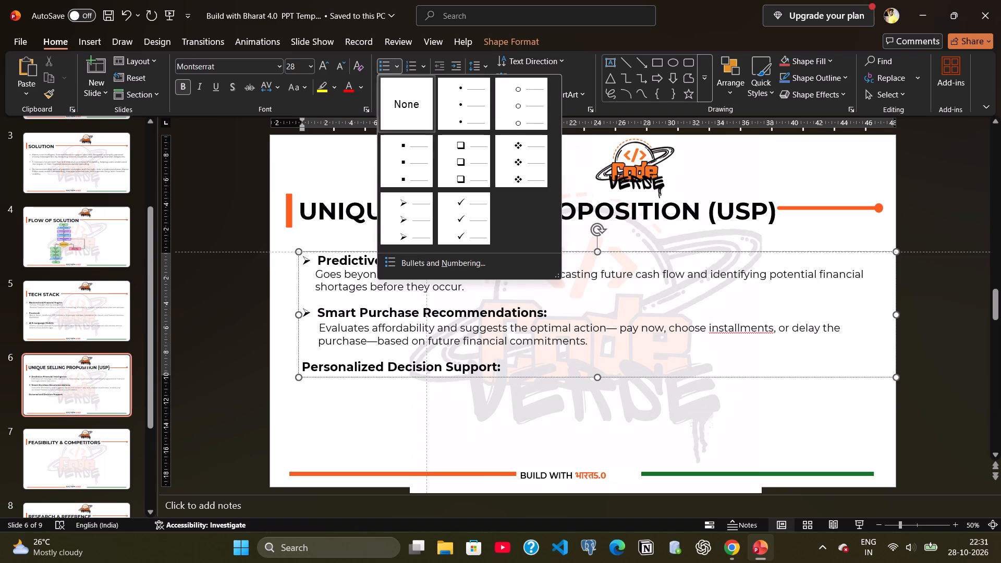
left_click(402, 226)
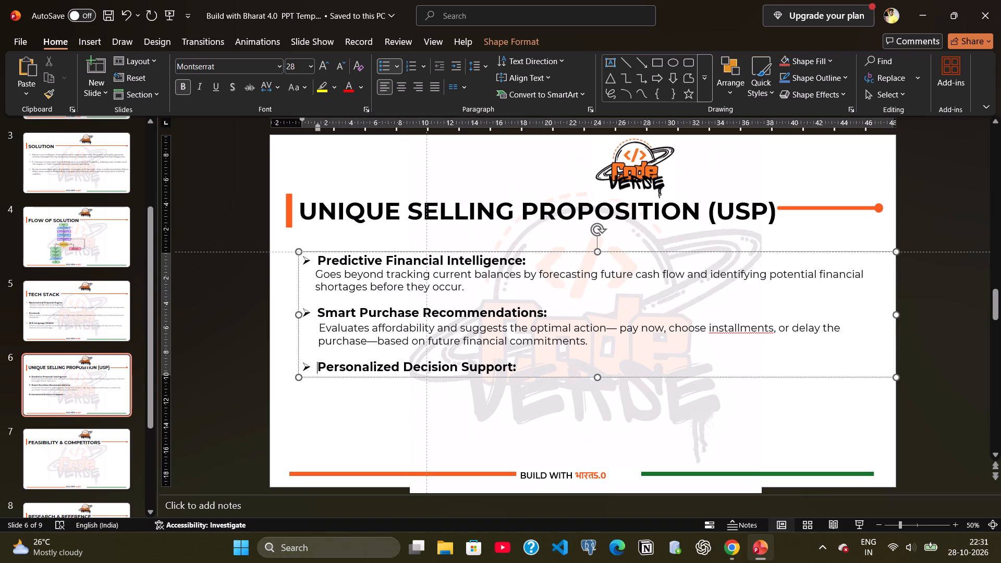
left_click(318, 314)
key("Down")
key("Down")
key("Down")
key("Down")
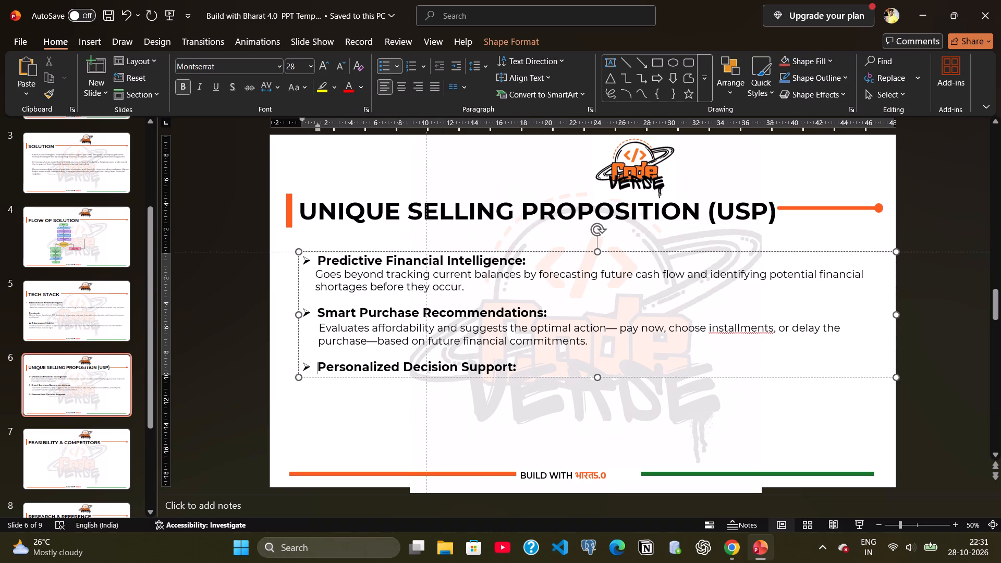
Start an unbulleted line below the "Personalized Decision Support:" heading and indent it with five spaces.
left_click(533, 364)
key("Return")
key("space")
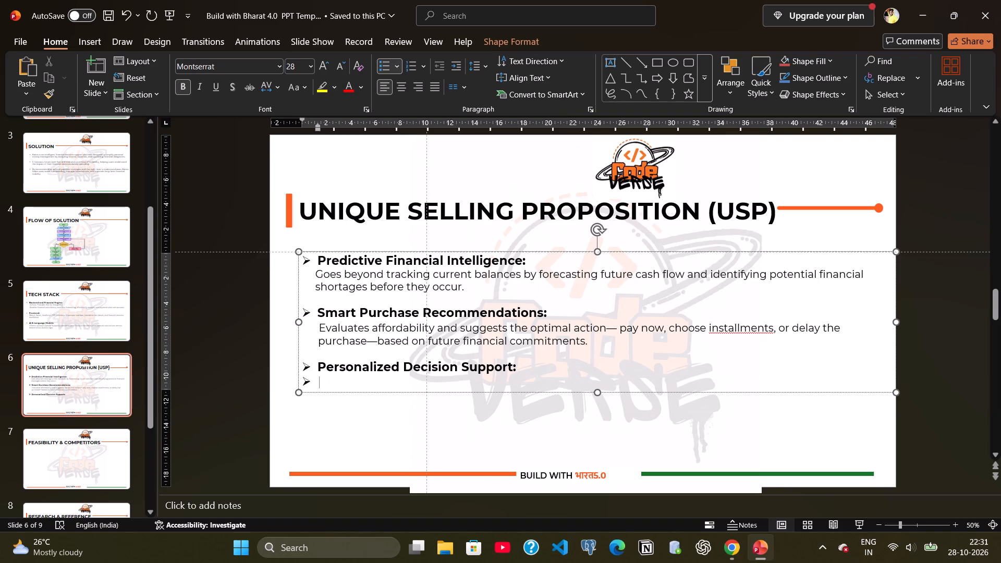
key("BackSpace")
key("BackSpace")
key("space")
key("space")
key("space")
key("space")
key("space")
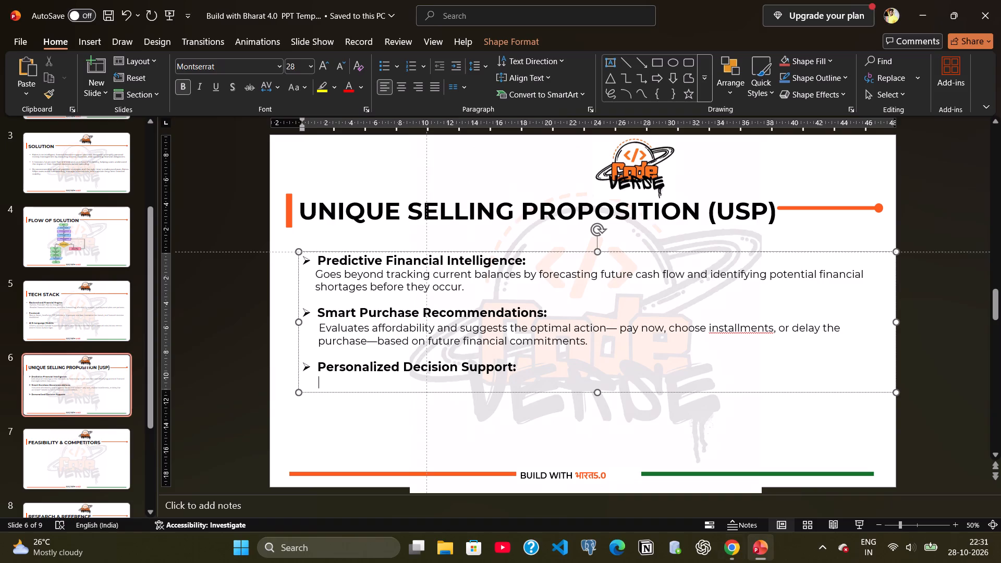
Copy the Personalized Decision Support description from the Kairos PDF in Chrome and paste it on the indented line in PowerPoint.
left_click(733, 552)
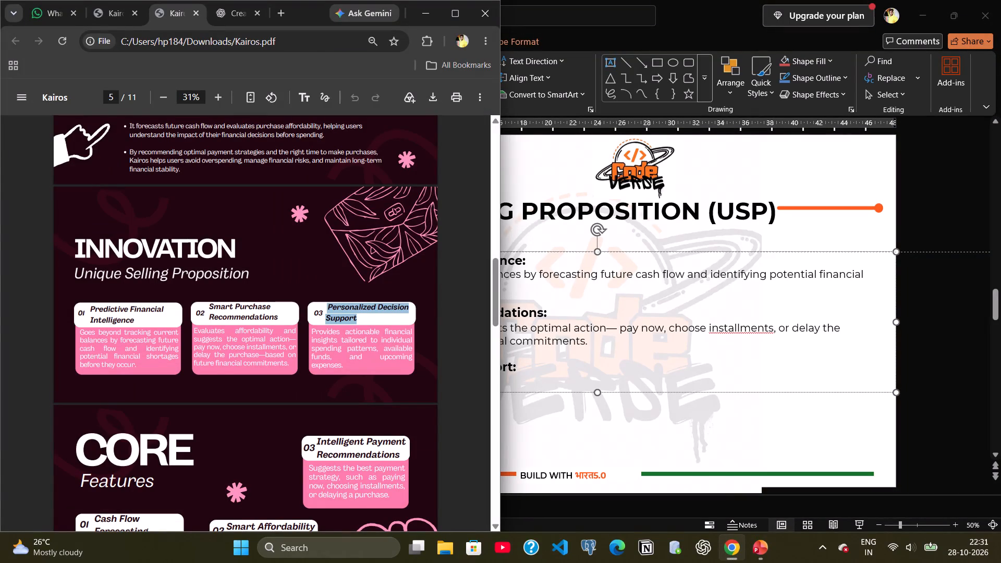
left_click_drag(343, 364, 310, 332)
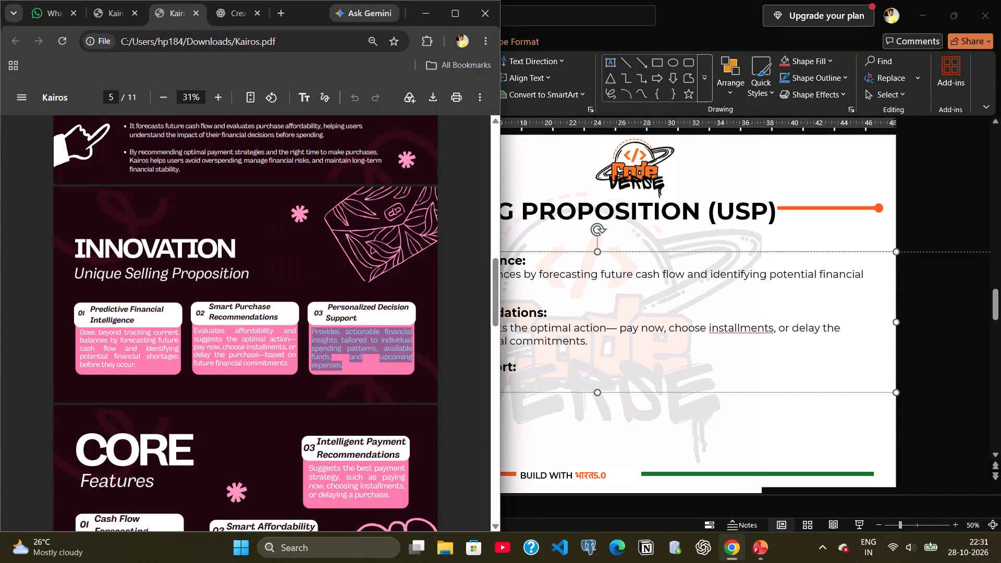
key("ctrl+c")
left_click(538, 363)
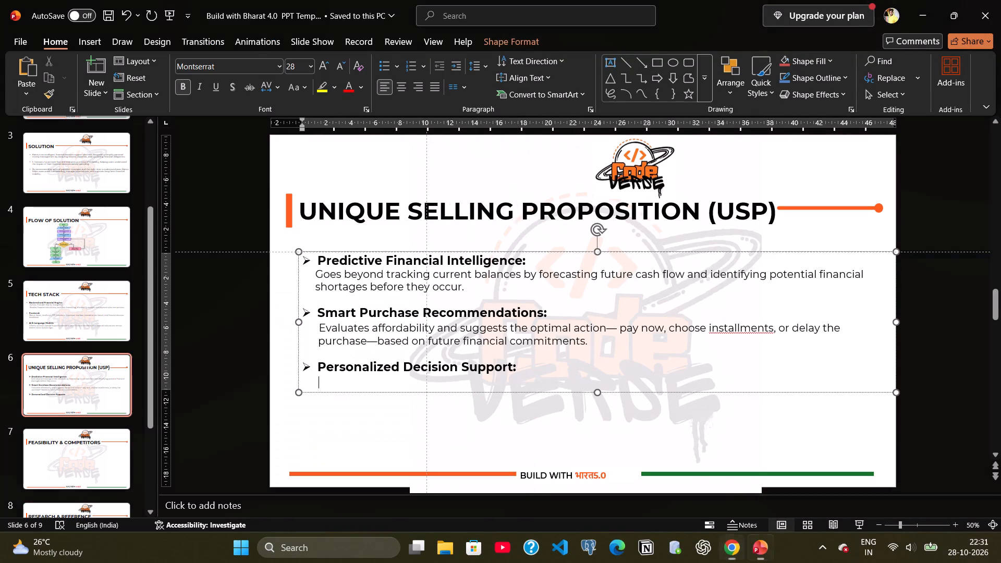
key("ctrl+v")
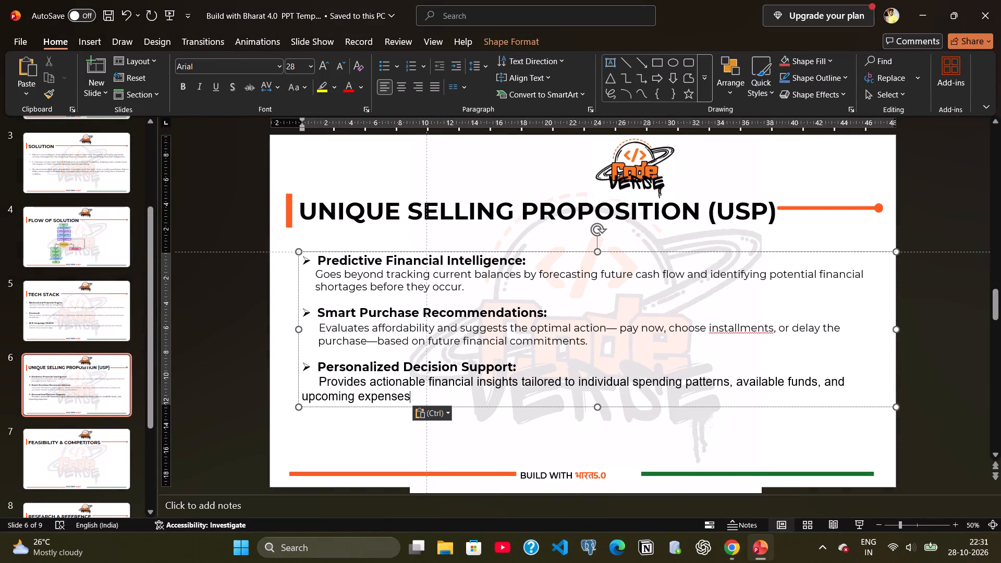
Set the pasted Personalized Decision Support description's font size to 24.
left_click_drag(319, 382, 466, 406)
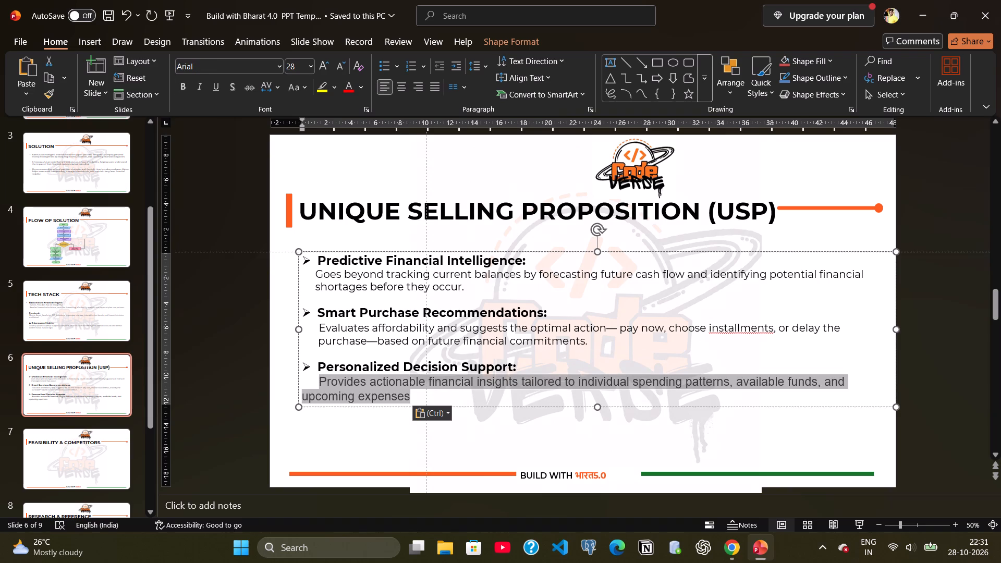
left_click(310, 66)
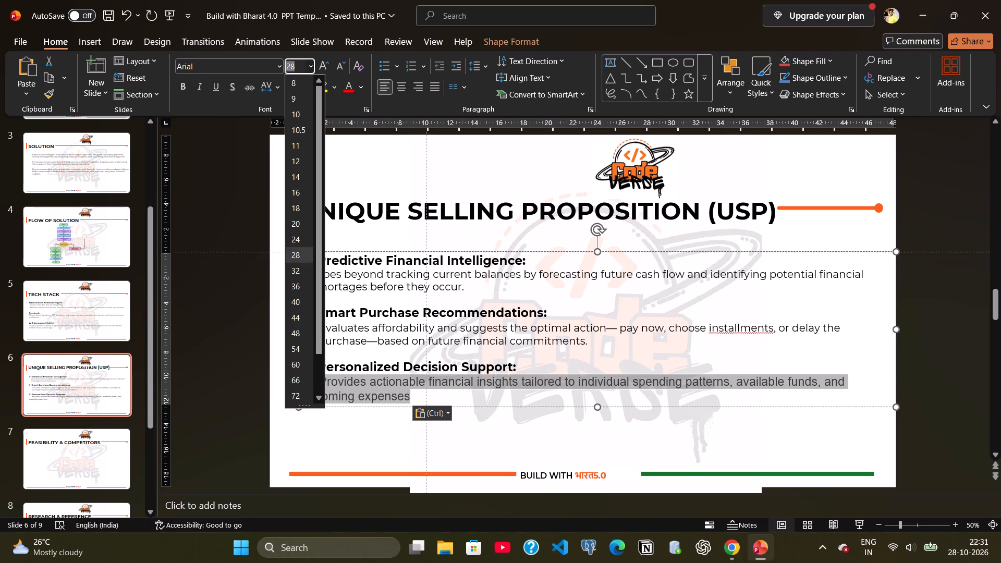
left_click(298, 234)
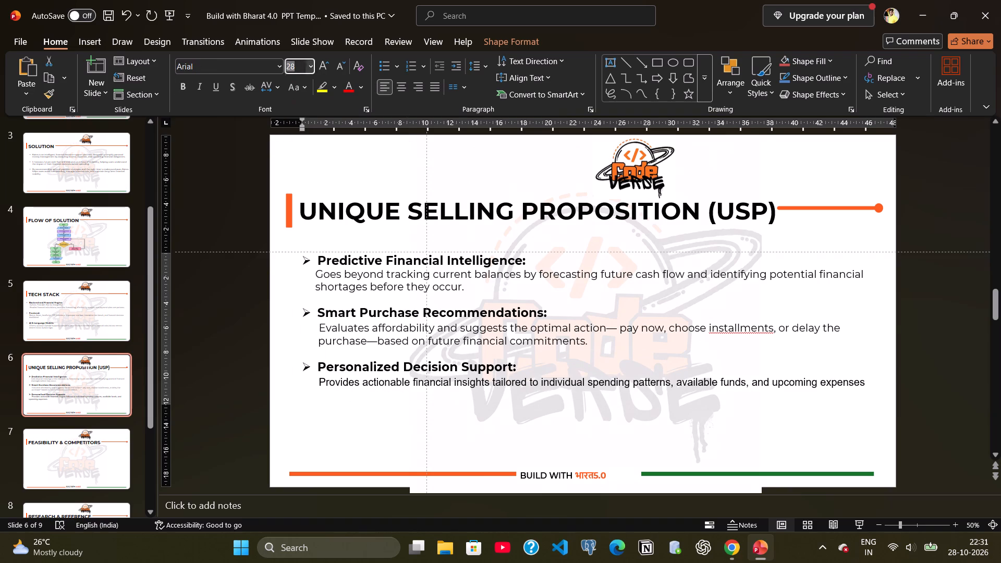
Change the Personalized Decision Support description's font to Montserrat, matching the Smart Purchase Recommendations description.
left_click(318, 382)
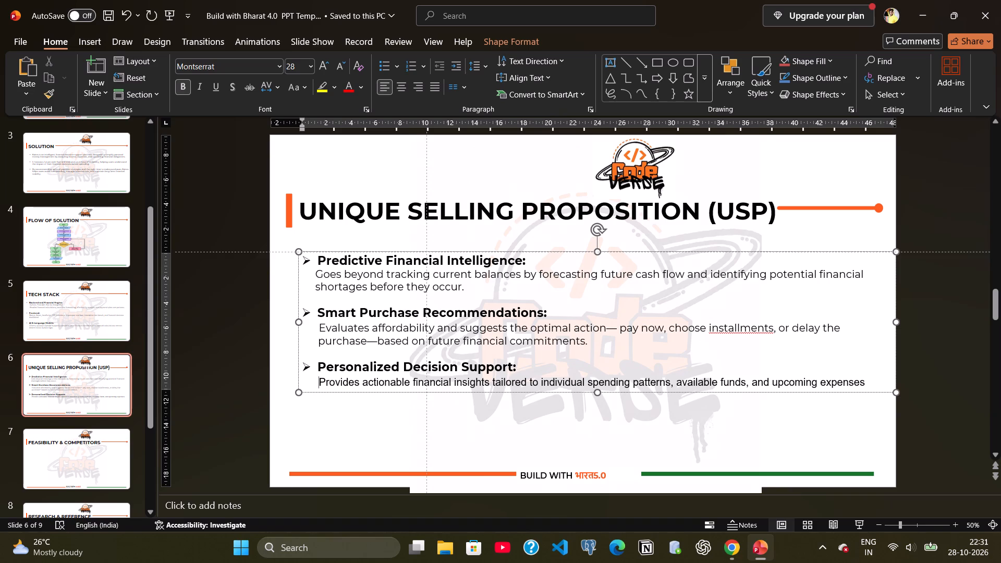
left_click(589, 343)
left_click(224, 67)
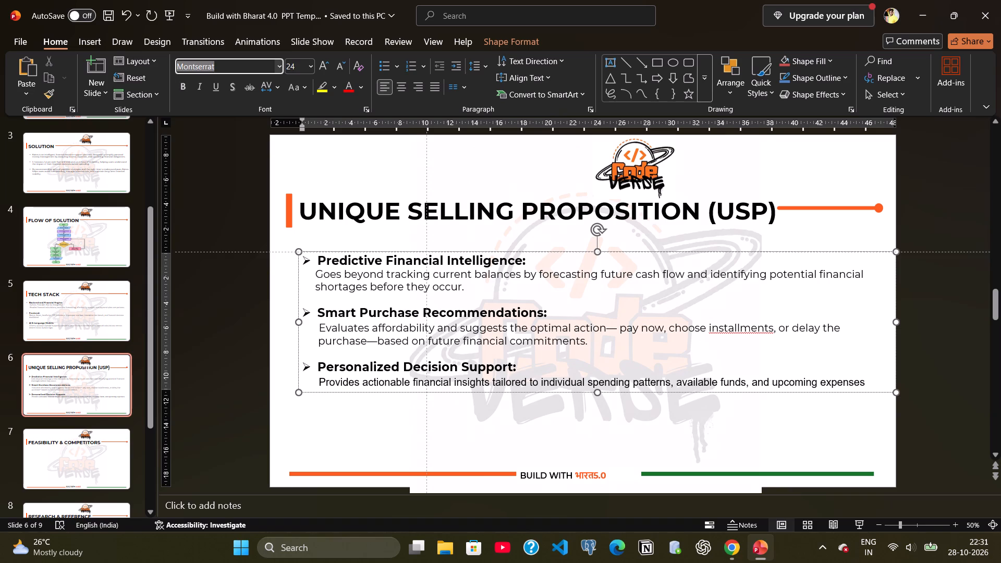
key("ctrl+c")
left_click(319, 381)
left_click_drag(319, 381, 741, 353)
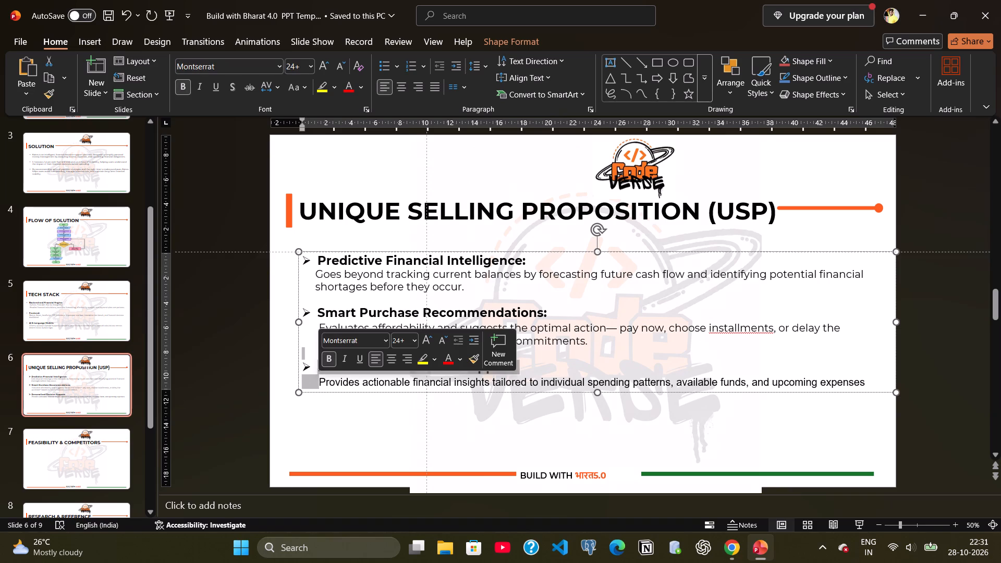
left_click_drag(741, 353, 850, 387)
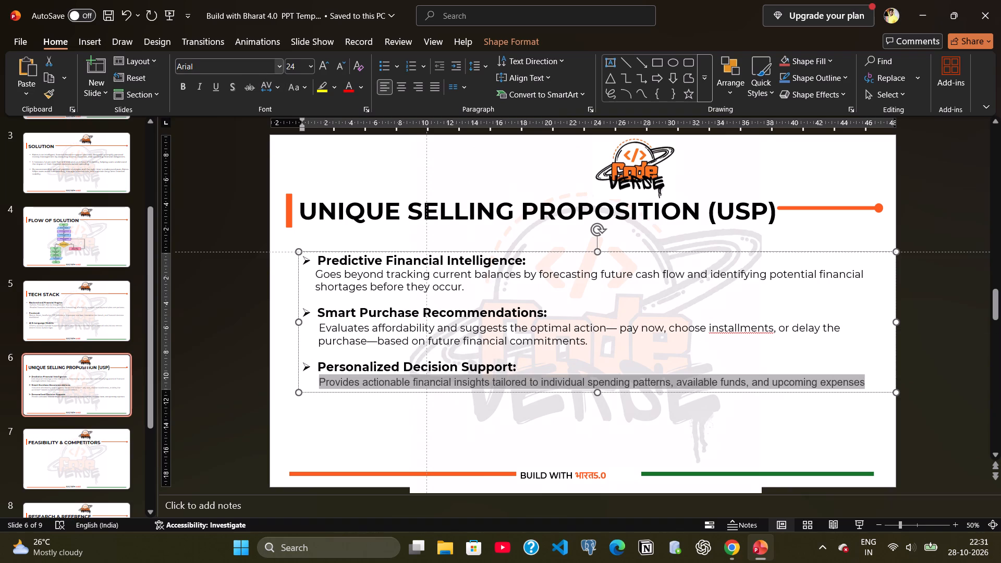
left_click(266, 67)
key("BackSpace")
key("ctrl+v")
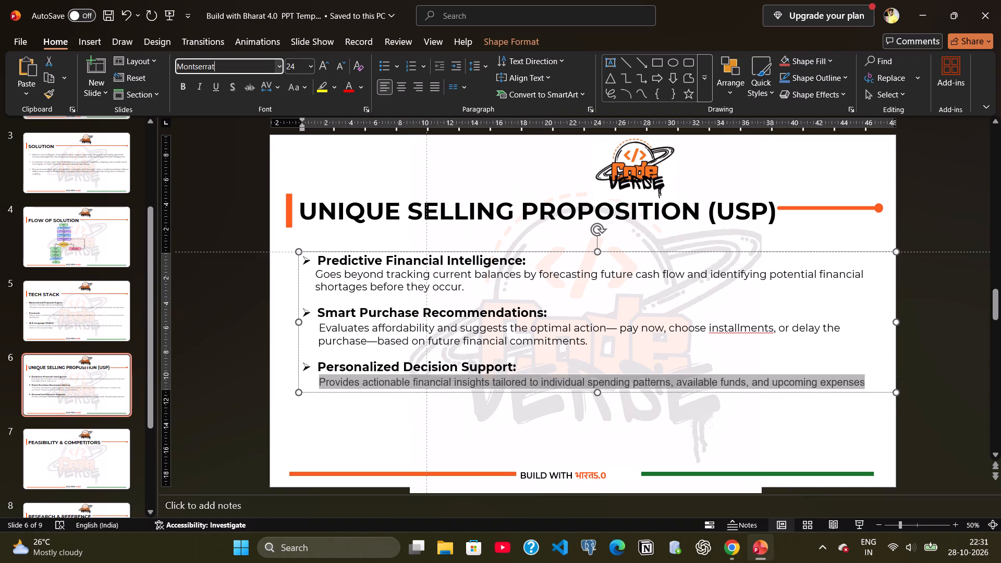
key("Return")
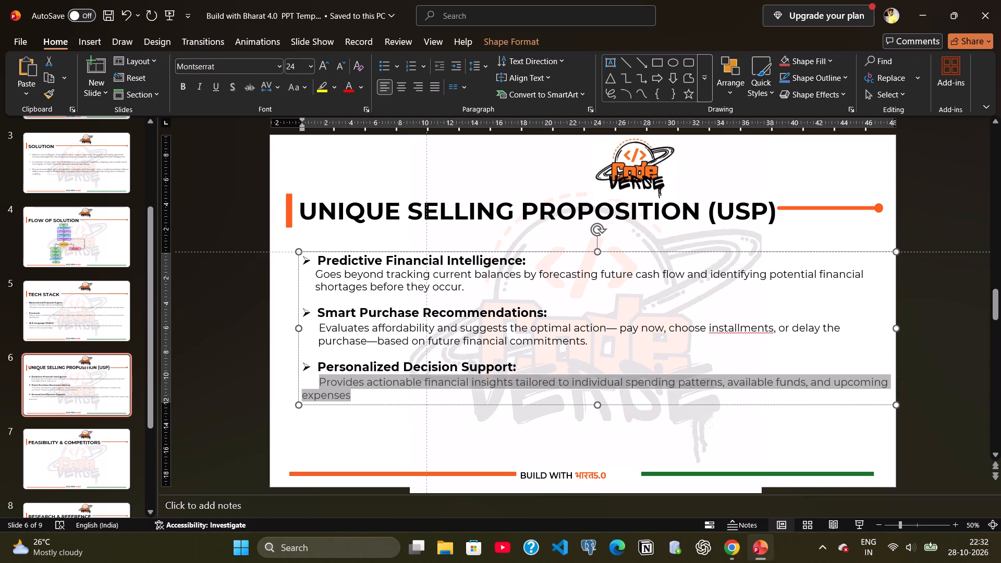
Break the Personalized Decision Support description before "expenses" and indent the new line with seven spaces.
left_click(351, 402)
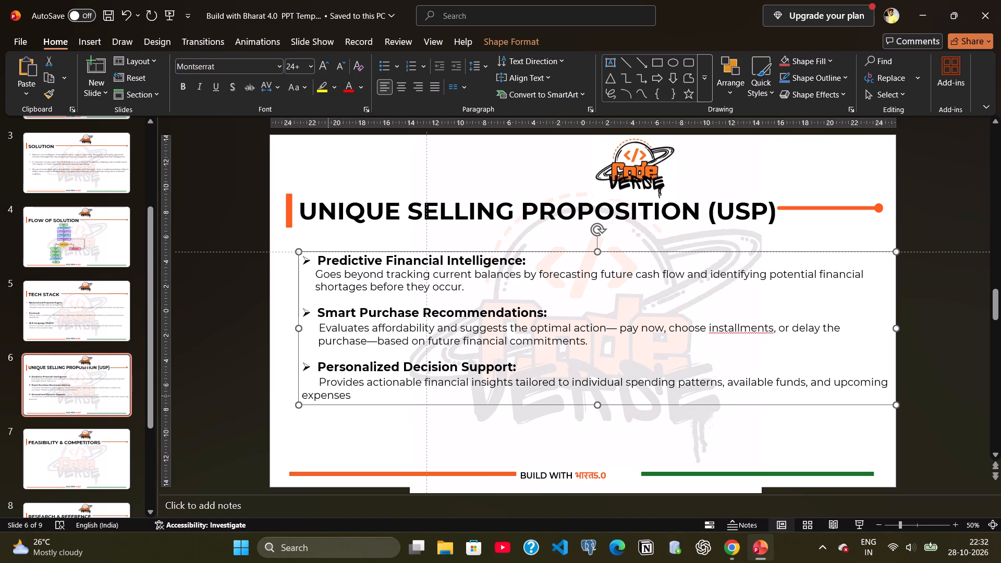
left_click(302, 396)
key("space")
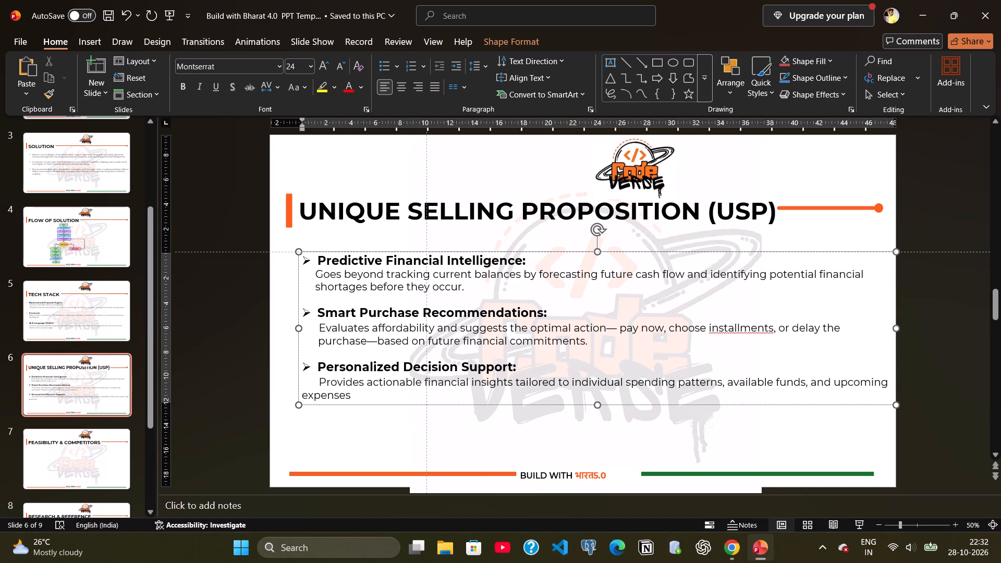
key("BackSpace")
key("BackSpace")
key("Return")
key("space")
key("space")
key("space")
key("space")
key("space")
key("space")
key("space")
Add a period after "expenses" at the end of the Personalized Decision Support description.
left_click(387, 402)
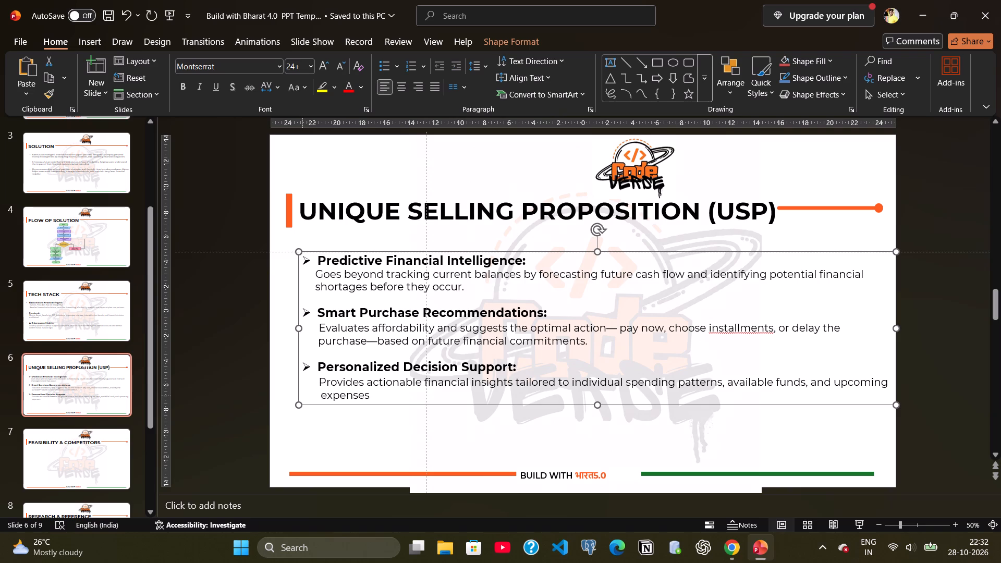
left_click(382, 398)
key("period")
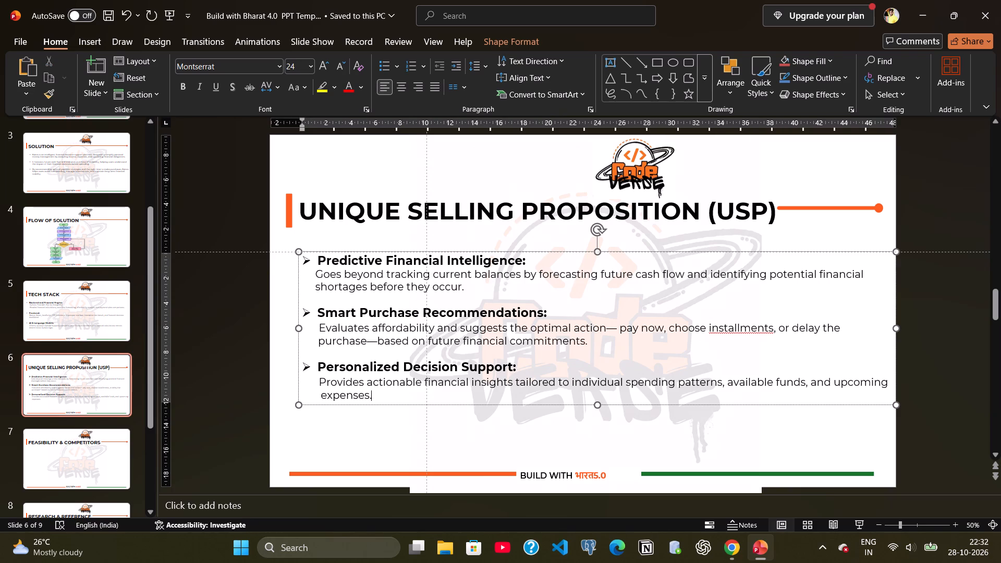
Examine the Unique Selling Proposition and Core Features pages of the Kairos PDF in Chrome and compare them with the USP slide in PowerPoint.
left_click(736, 560)
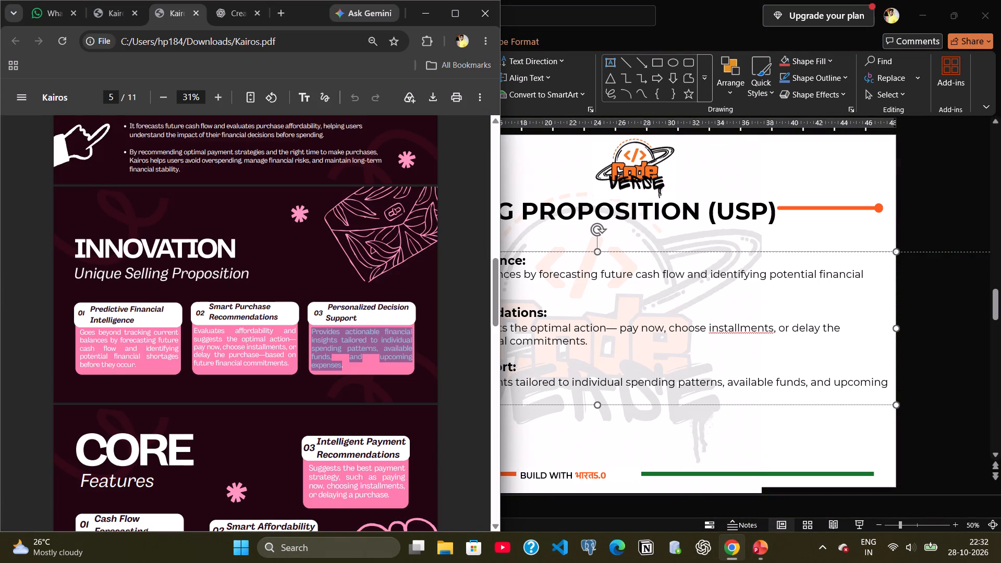
left_click(398, 401)
scroll(398, 401, "down", 1)
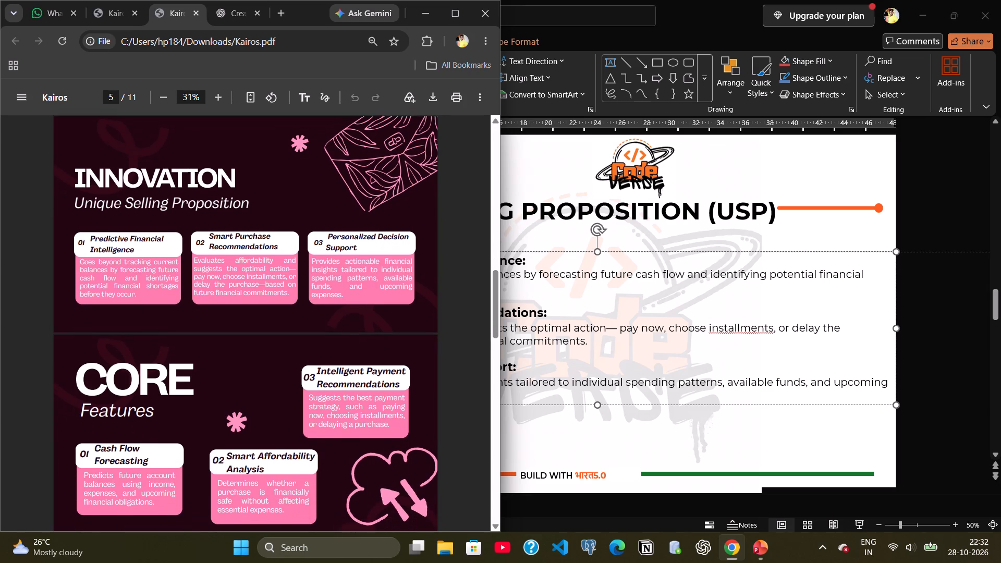
scroll(398, 401, "down", 1)
left_click(624, 425)
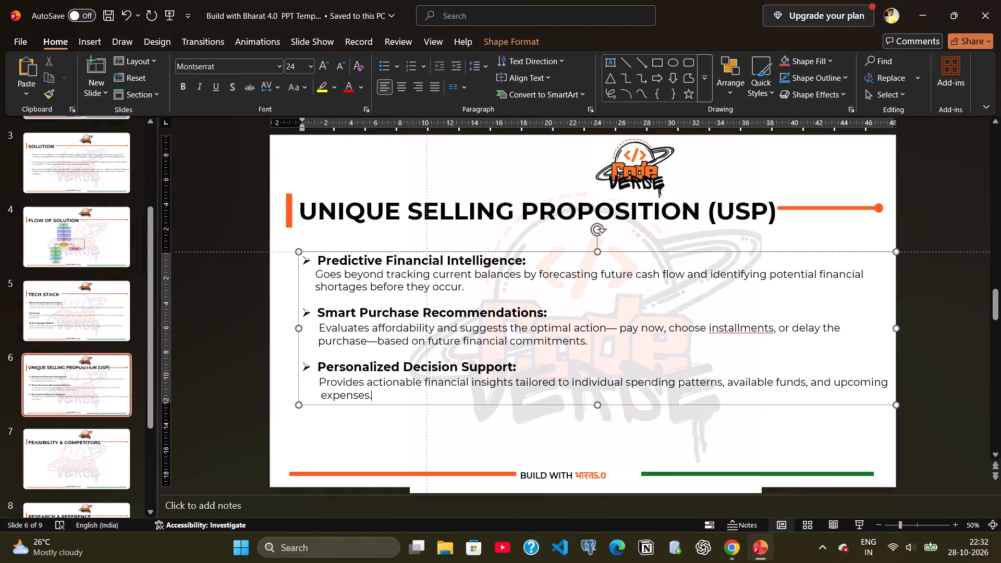
left_click(222, 396)
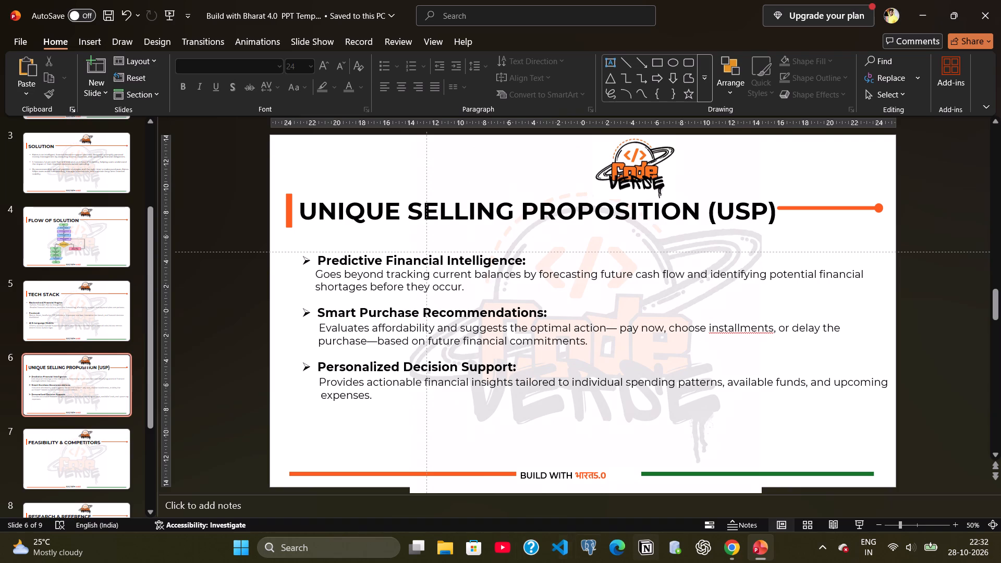
left_click(737, 548)
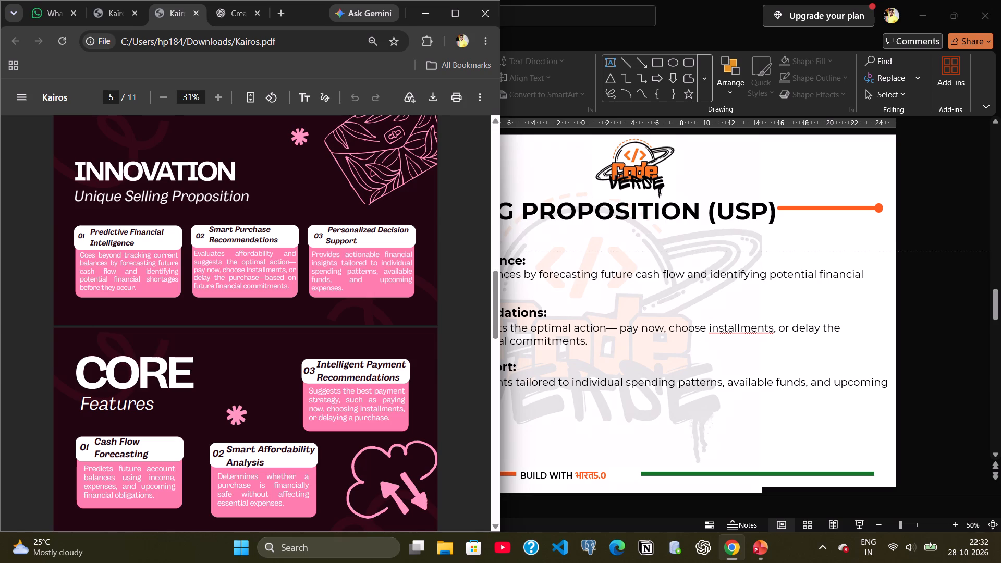
Open the Feasibility & Competitors slide in PowerPoint and look through the Kairos PDF in Chrome for the Feasibility page.
left_click(619, 401)
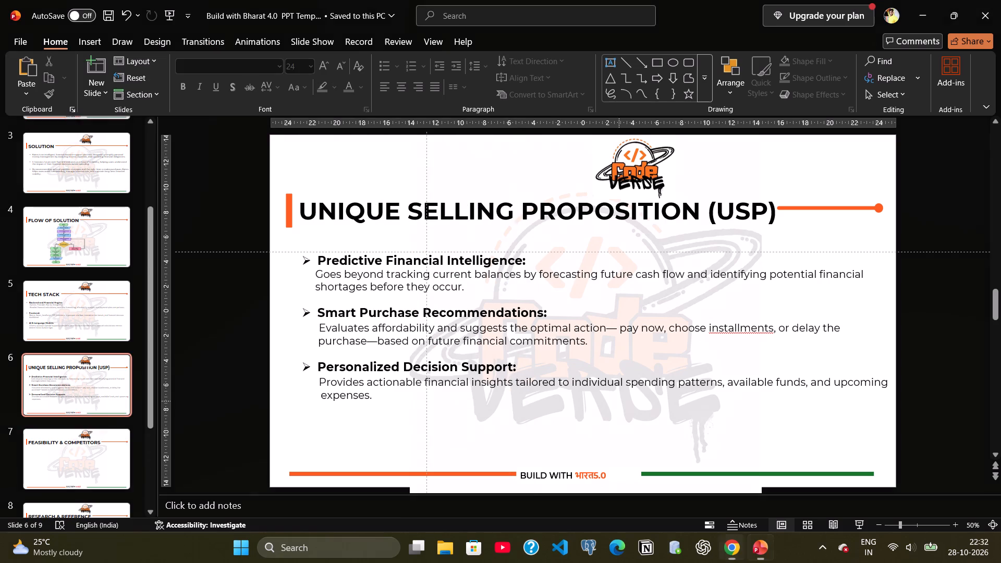
left_click(94, 448)
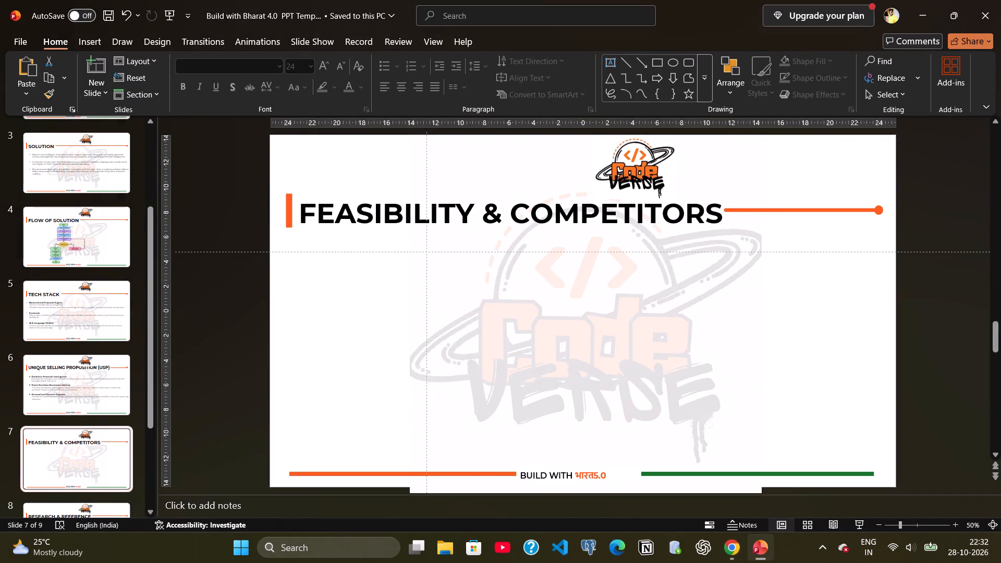
left_click(745, 546)
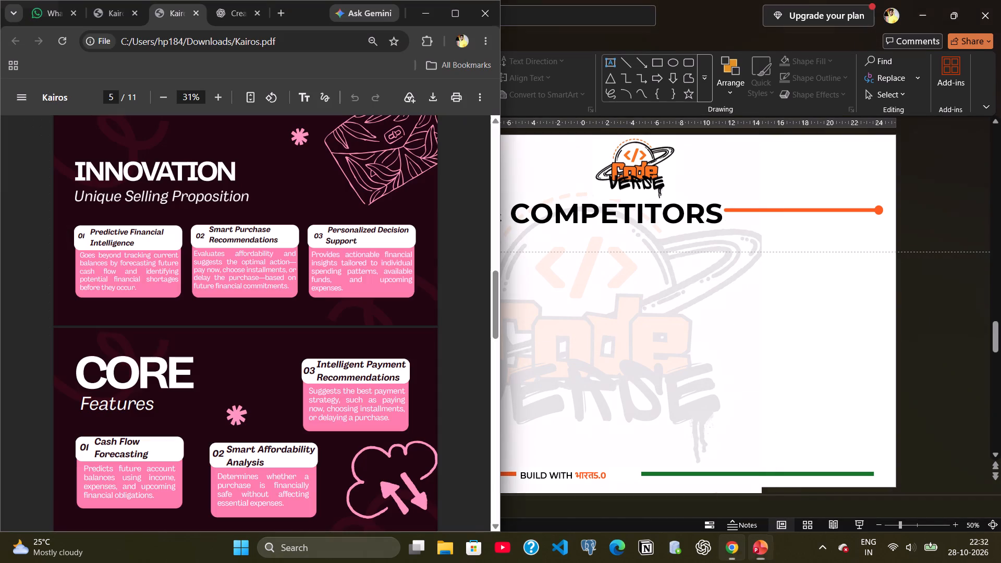
scroll(311, 391, "down", 6)
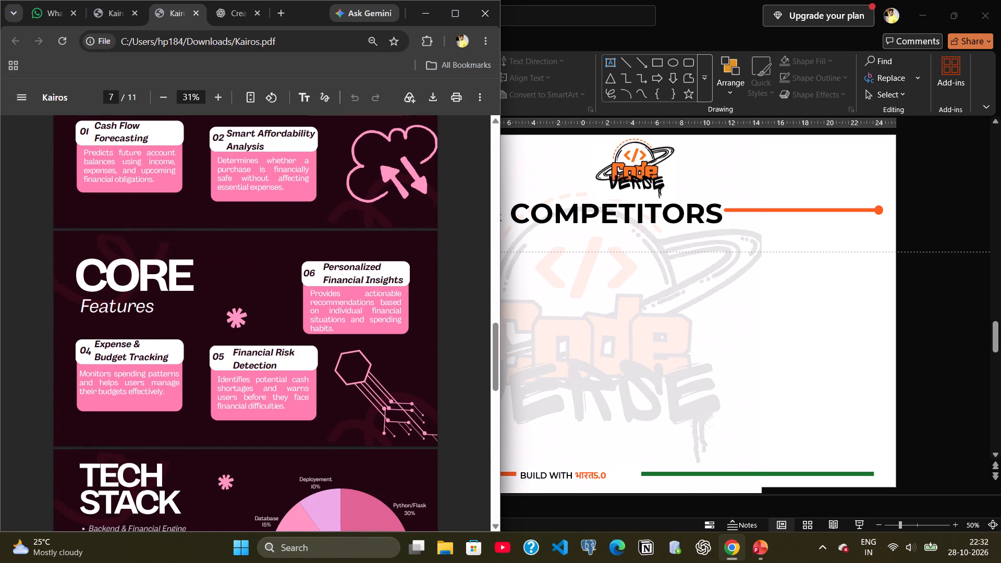
scroll(311, 391, "down", 4)
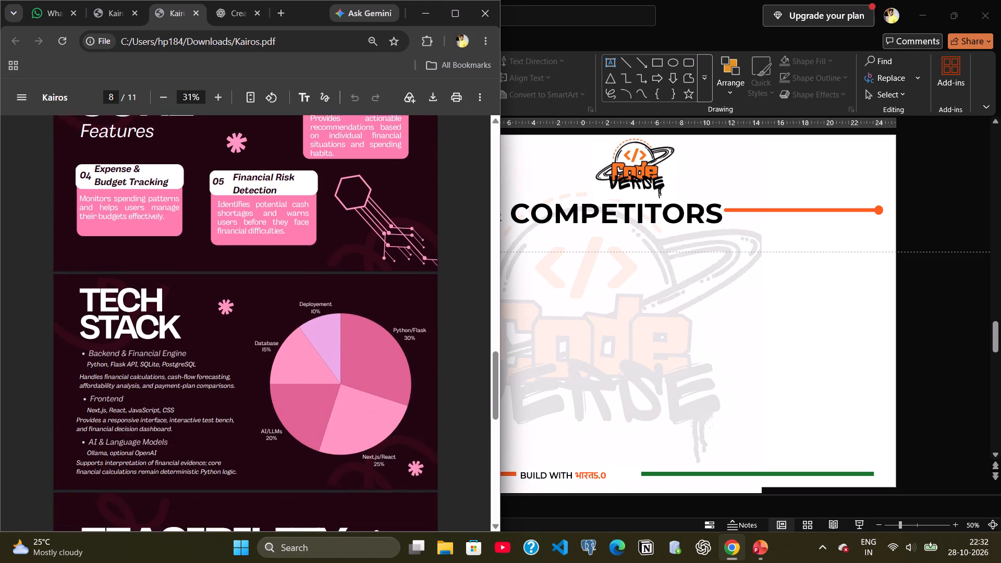
scroll(311, 391, "down", 2)
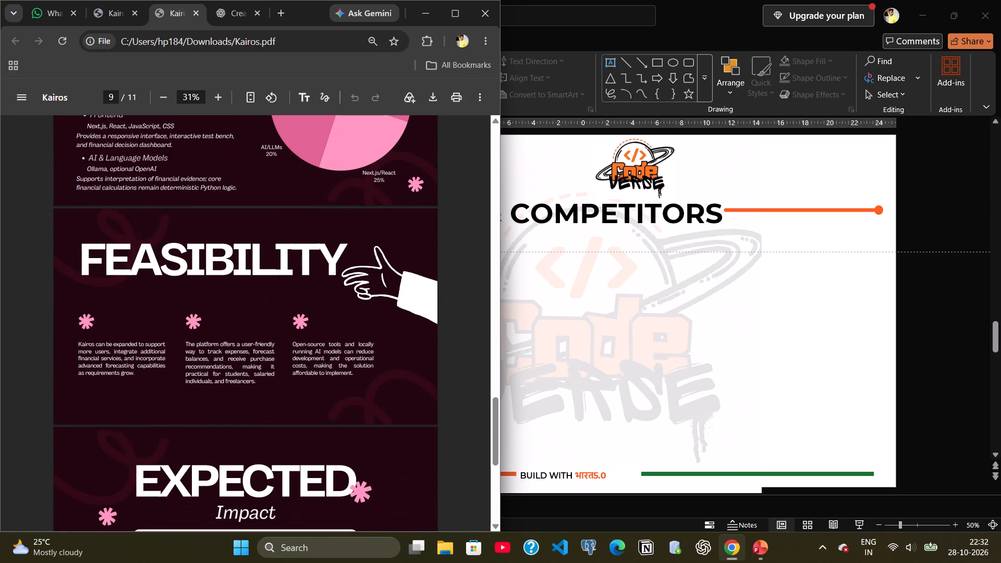
scroll(311, 391, "down", 2)
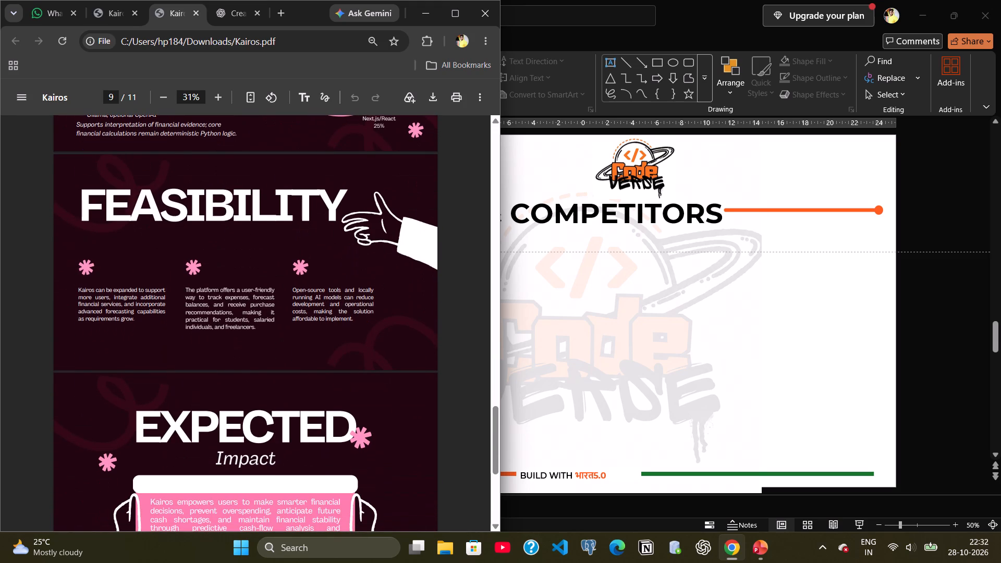
Place an empty text box just below the start of the FEASIBILITY & COMPETITORS title in PowerPoint.
left_click(550, 284)
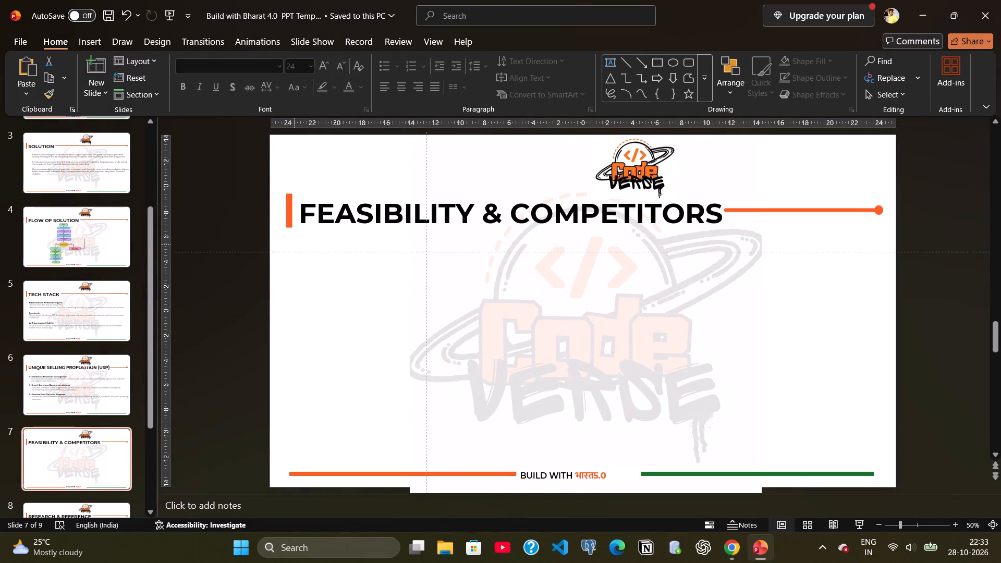
left_click(300, 260)
type("hbj")
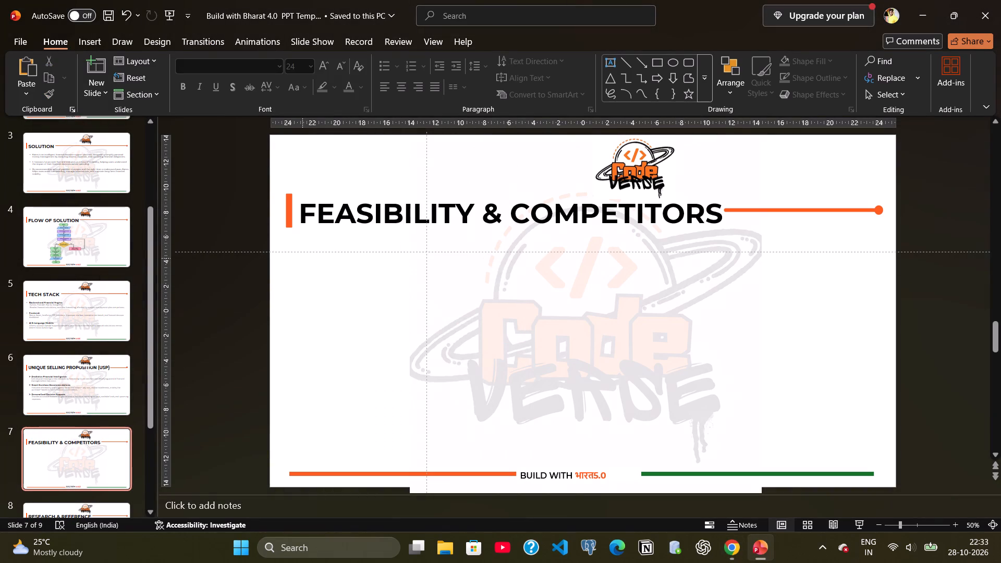
double_click(303, 258)
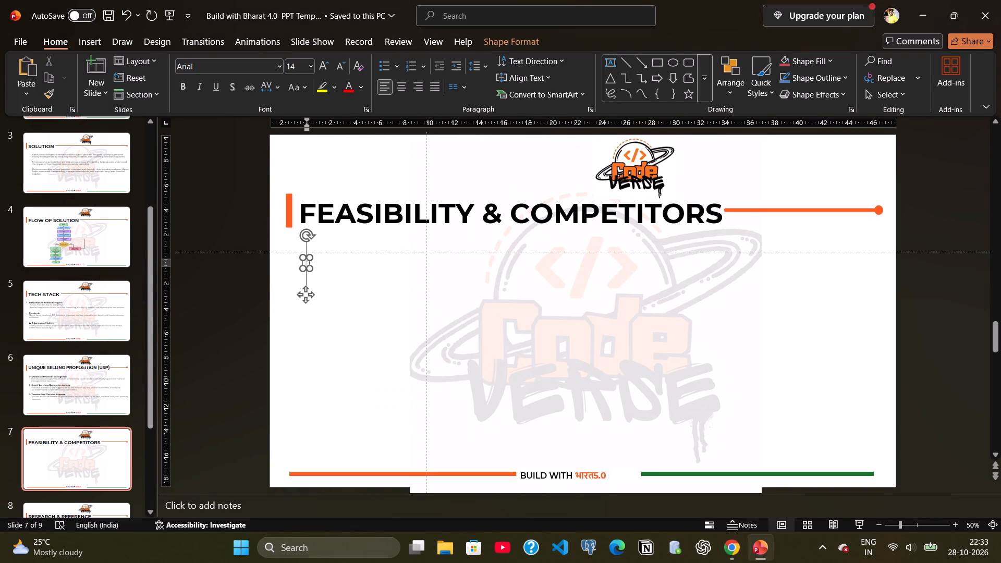
Copy the first Feasibility paragraph, "Kairos can be expanded...", from the PDF in Chrome into the new text box on the PowerPoint slide.
left_click(721, 542)
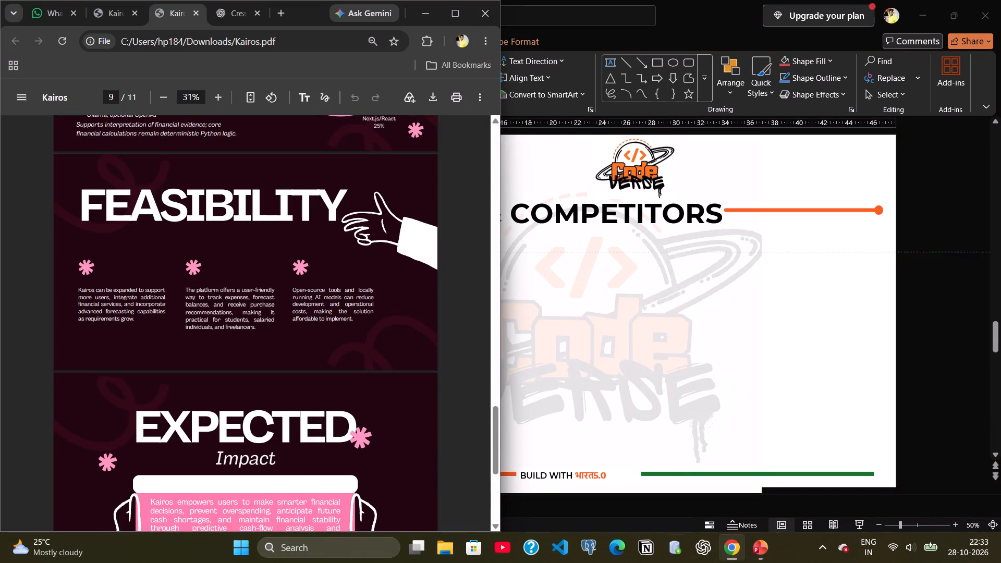
left_click_drag(77, 290, 143, 317)
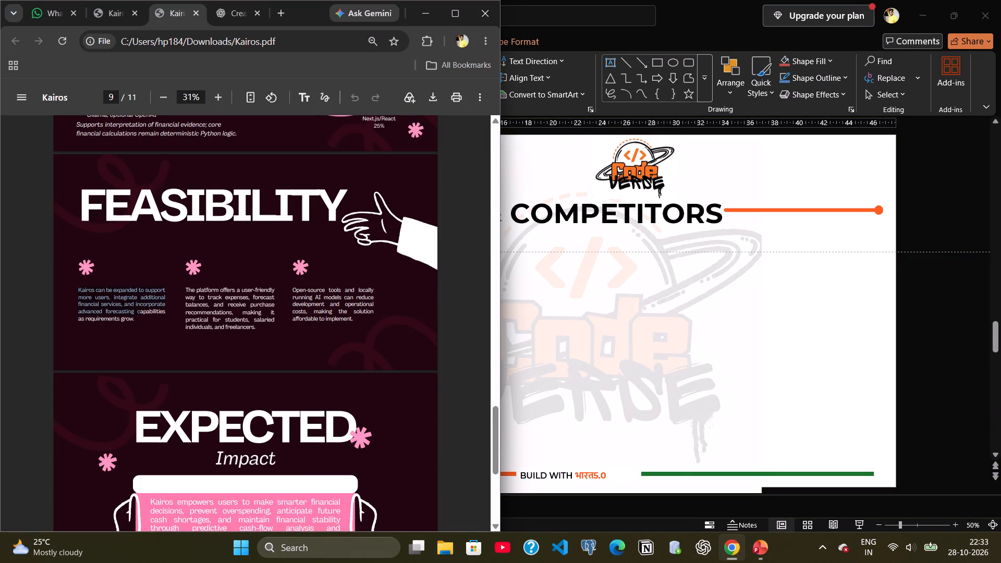
left_click_drag(143, 317, 149, 336)
left_click(149, 336)
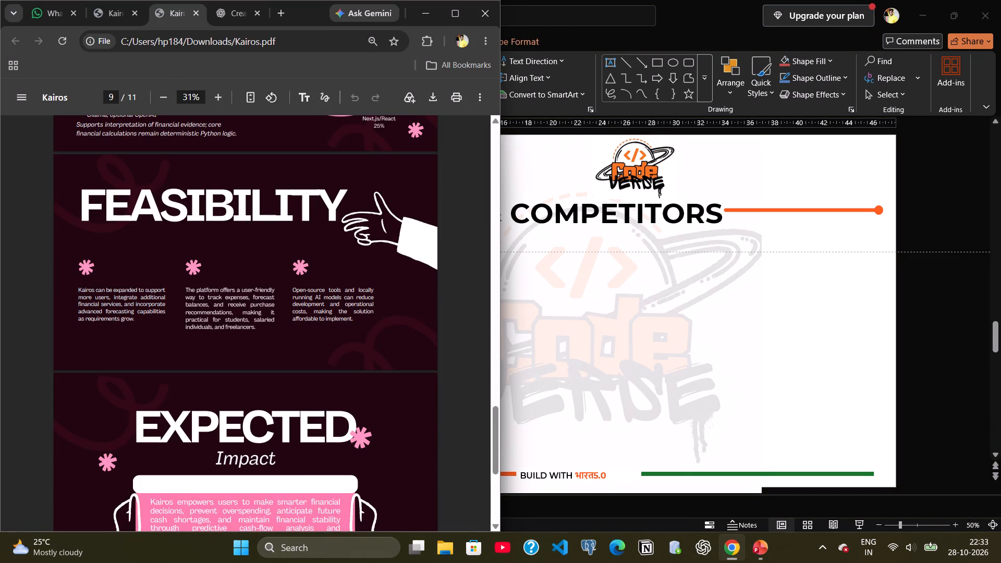
left_click_drag(134, 314, 82, 295)
left_click_drag(140, 314, 137, 320)
left_click(137, 320)
left_click_drag(137, 320, 101, 307)
left_click_drag(101, 307, 97, 304)
left_click_drag(133, 319, 91, 301)
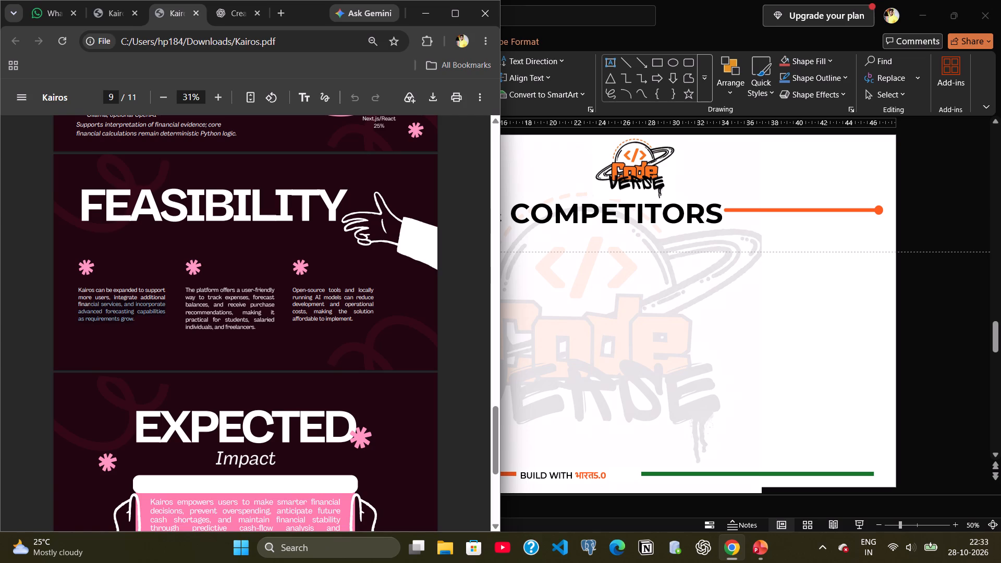
left_click_drag(91, 301, 74, 291)
key("ctrl+c")
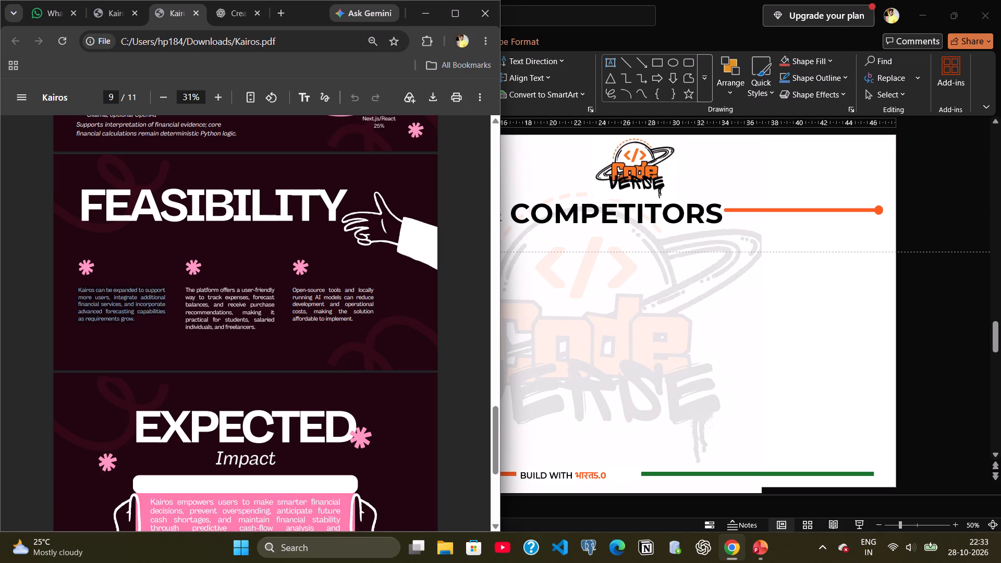
left_click(518, 296)
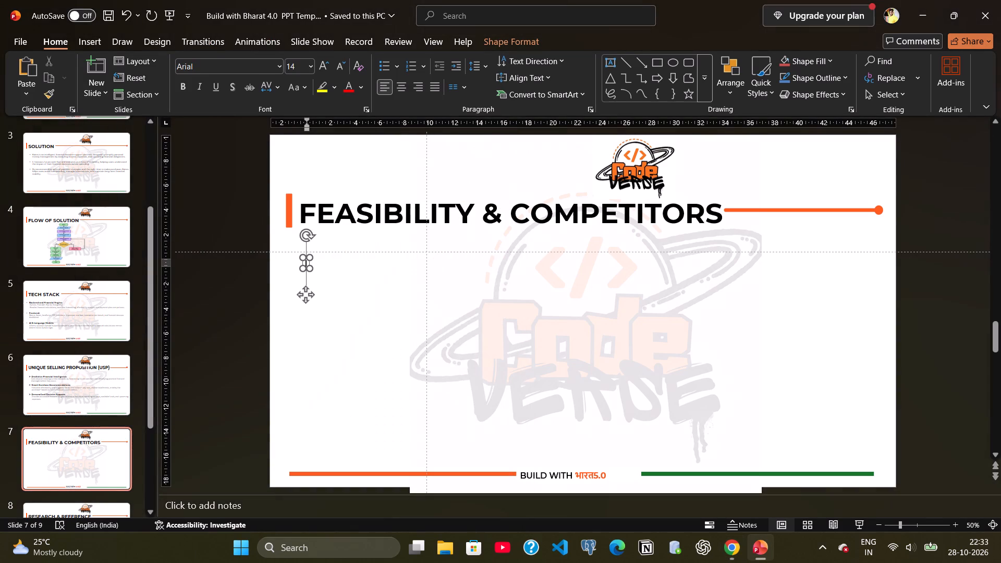
key("ctrl+v")
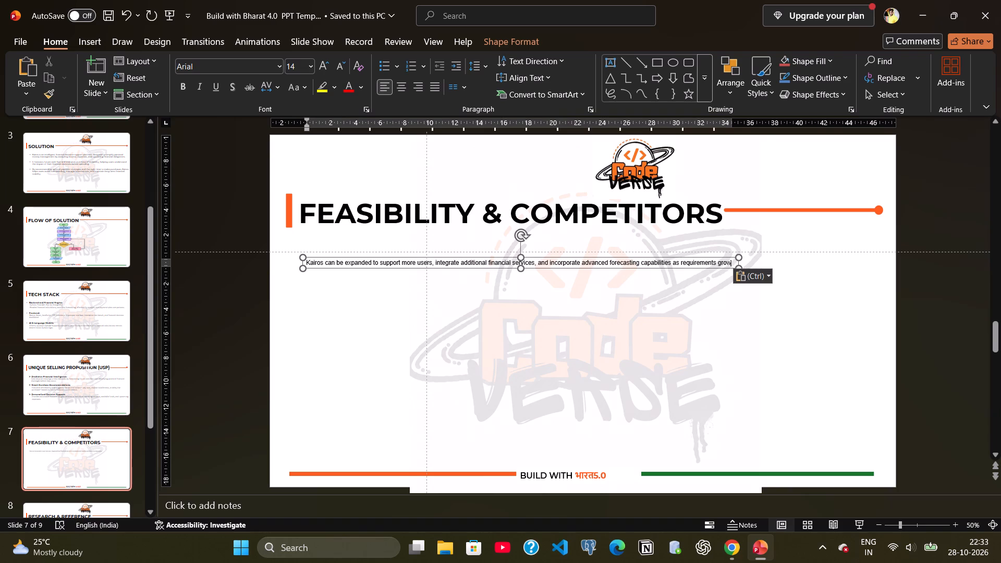
Set the font size of the pasted feasibility paragraph to 24.
left_click_drag(306, 263, 699, 271)
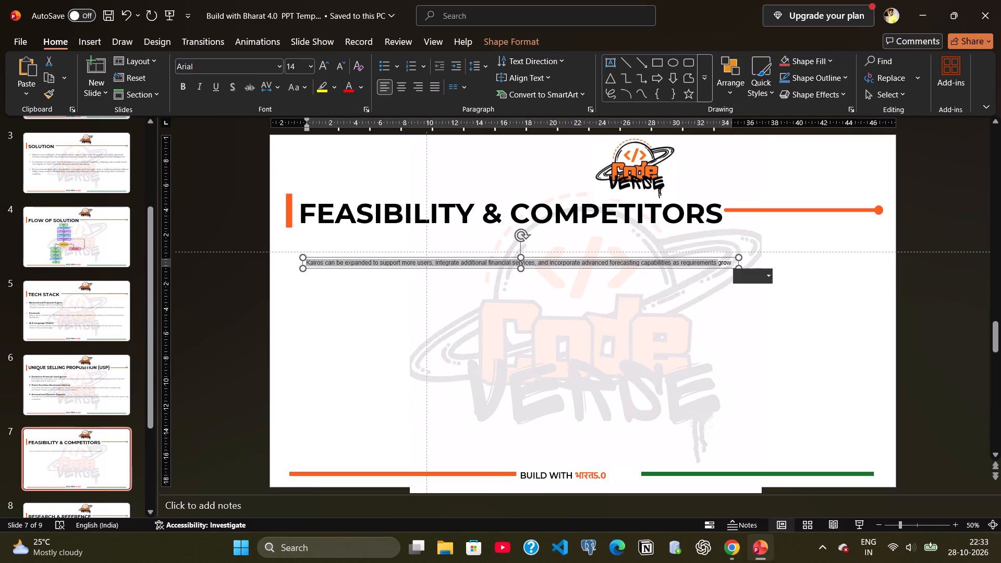
left_click_drag(699, 271, 728, 266)
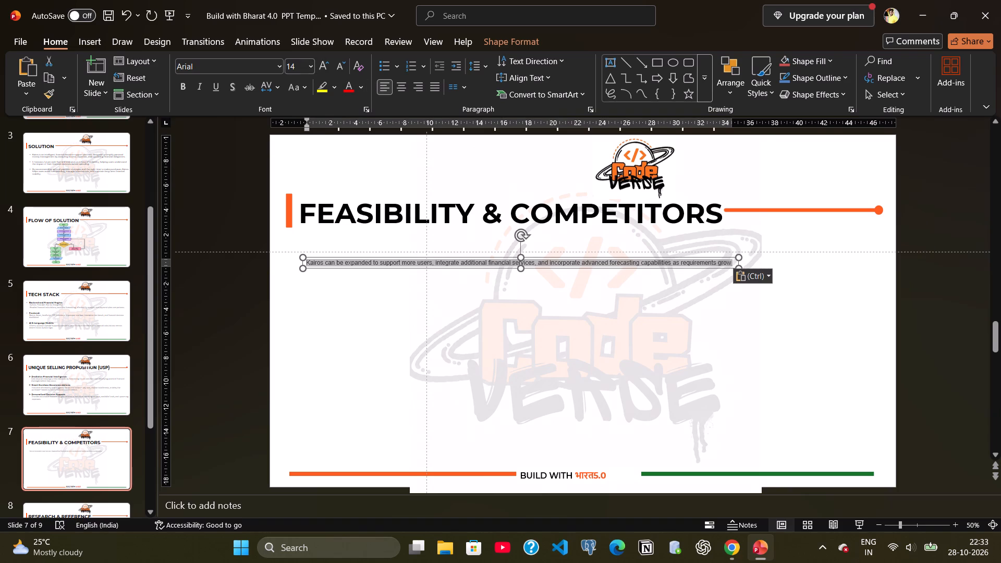
left_click(312, 66)
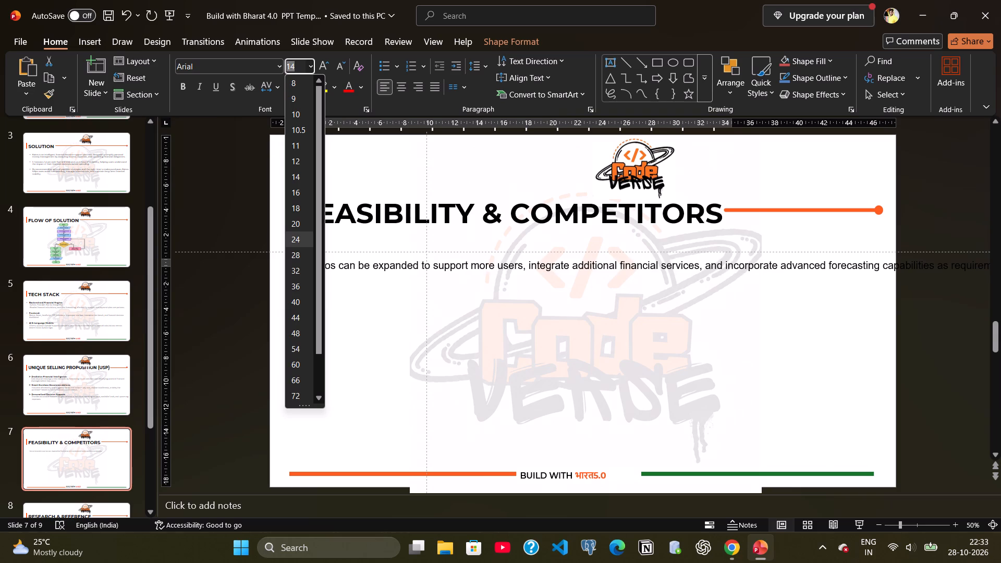
left_click(296, 242)
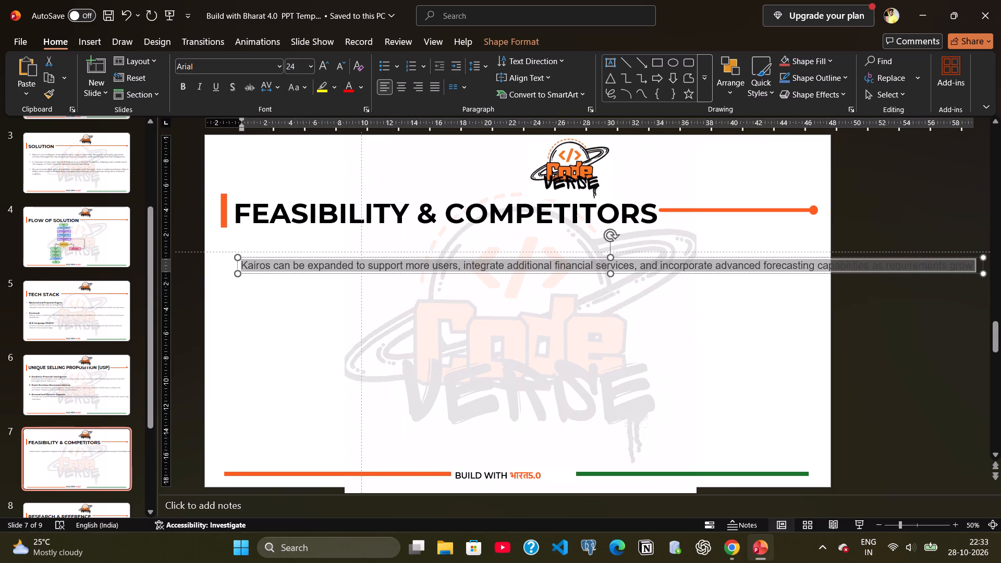
Narrow the text box so the feasibility paragraph wraps onto two lines within the slide.
left_click_drag(985, 257, 931, 252)
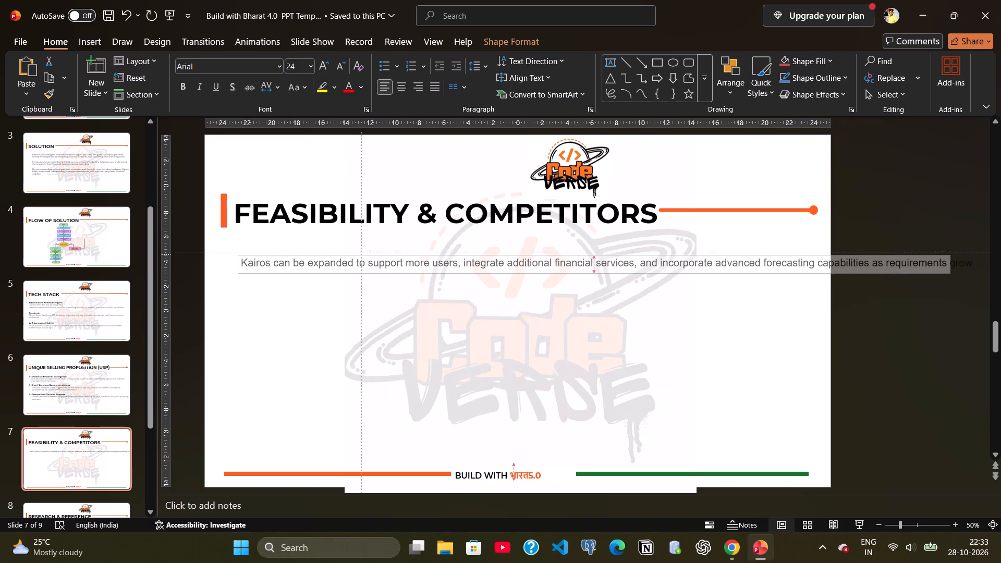
left_click_drag(931, 252, 822, 260)
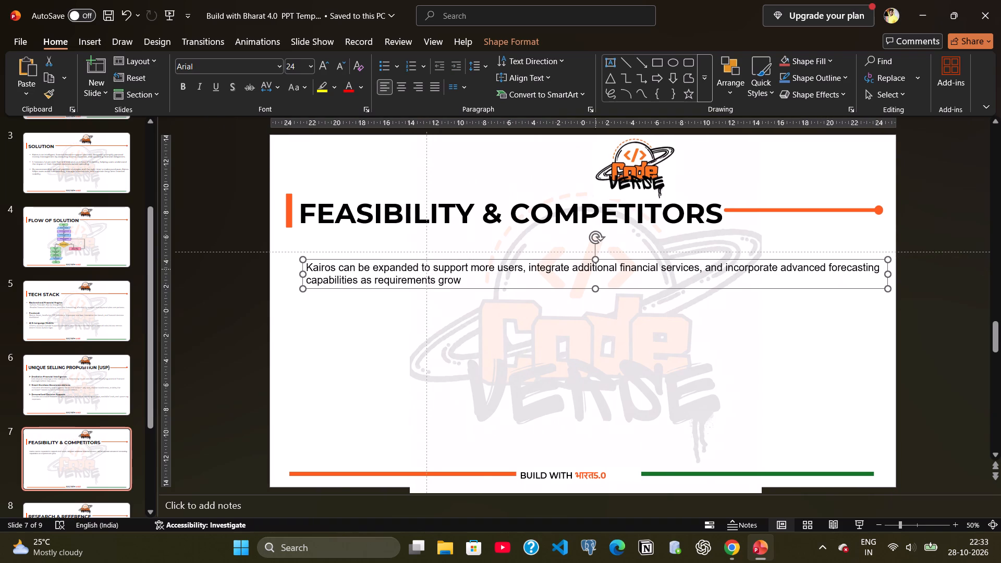
left_click(714, 315)
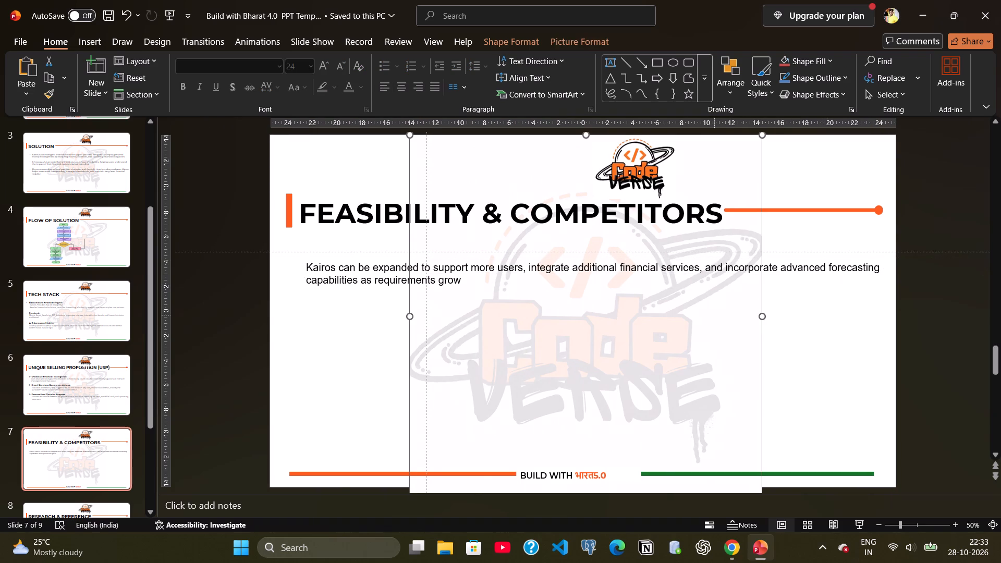
Change the feasibility paragraph's font to Montserrat, matching the slide title.
left_click(456, 263)
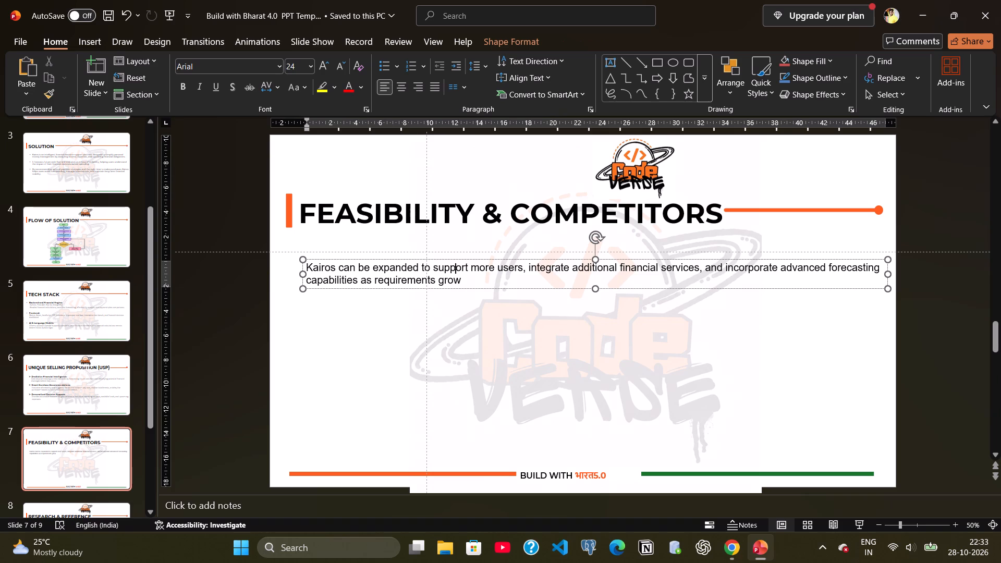
left_click_drag(307, 267, 493, 285)
left_click(482, 284)
left_click(477, 207)
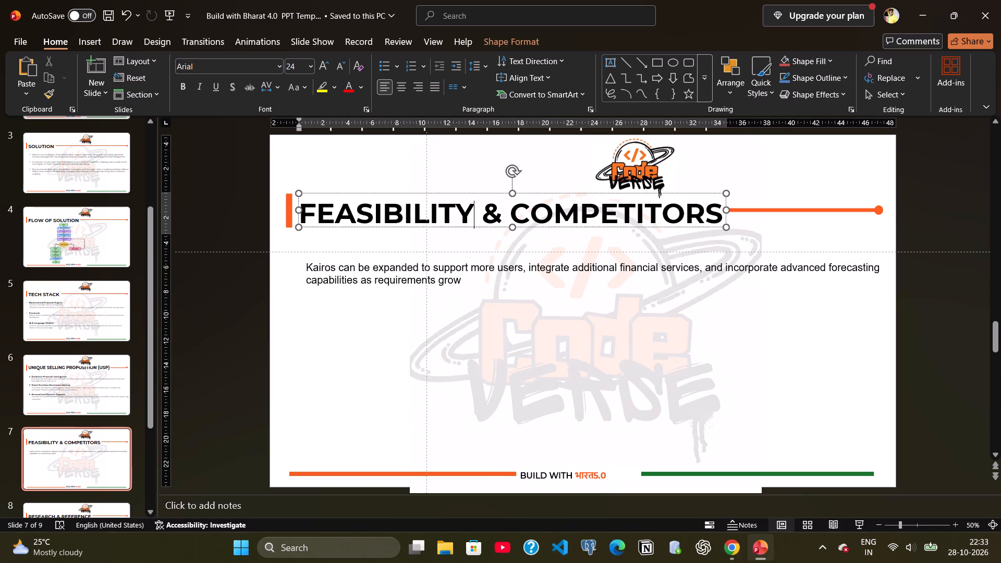
left_click(233, 66)
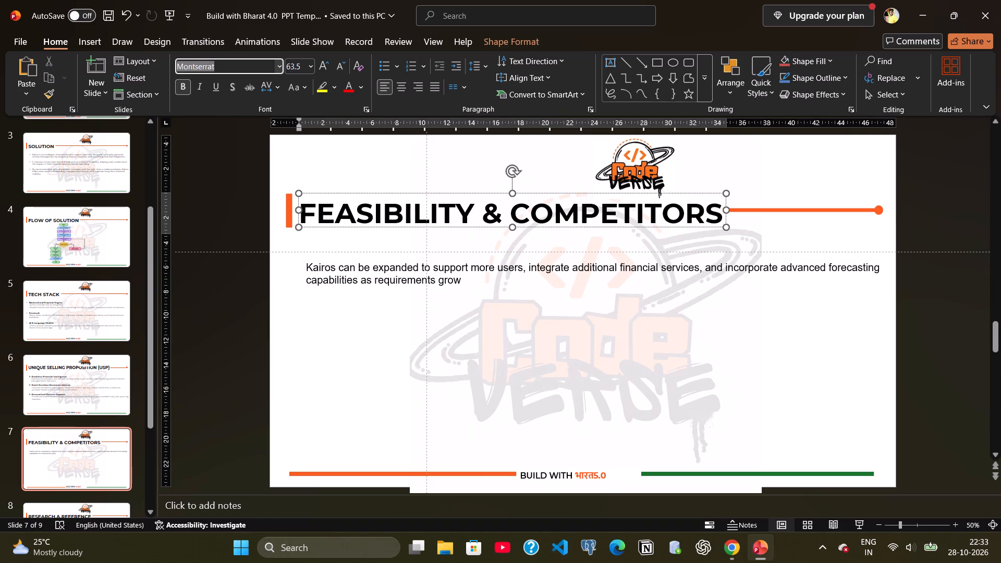
key("ctrl+c")
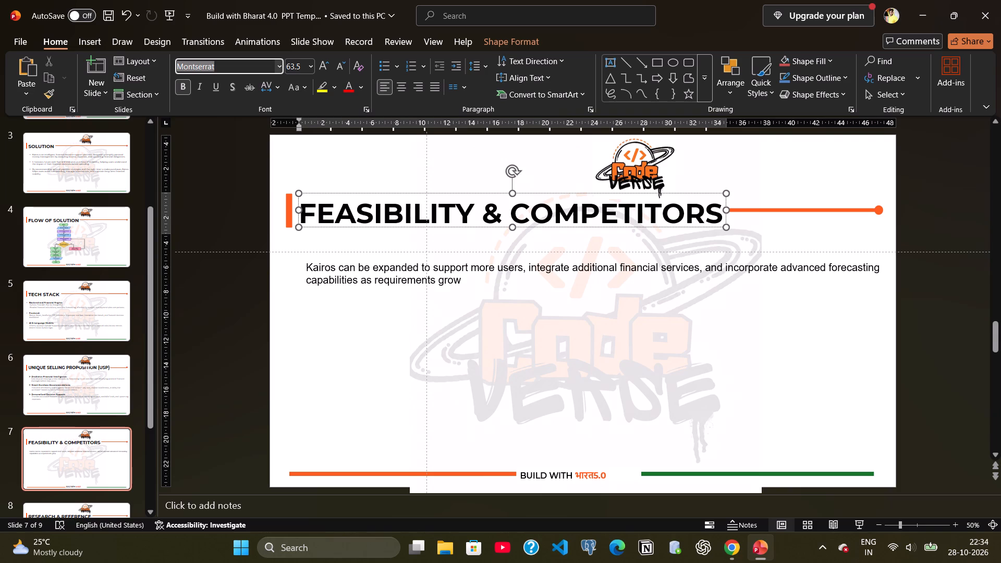
left_click(307, 263)
left_click_drag(307, 263, 468, 283)
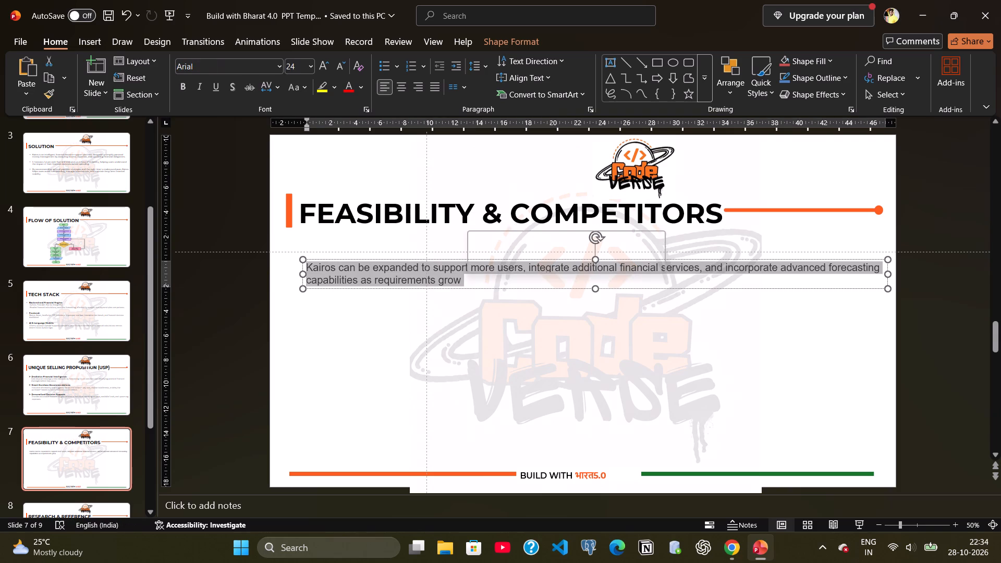
left_click(205, 63)
key("BackSpace")
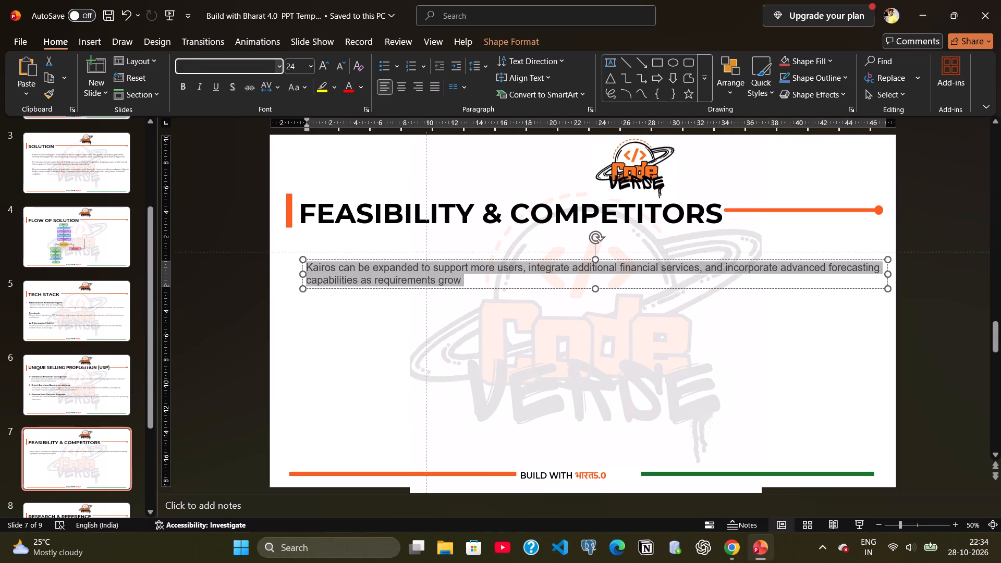
key("ctrl+v")
key("Return")
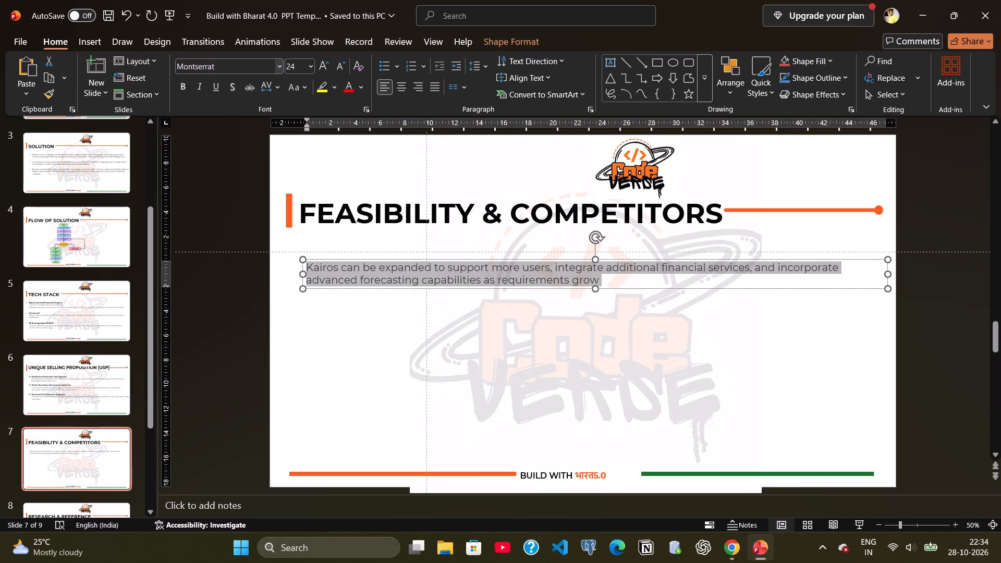
Add a period after "grow" at the end of the feasibility paragraph.
left_click(608, 284)
key("period")
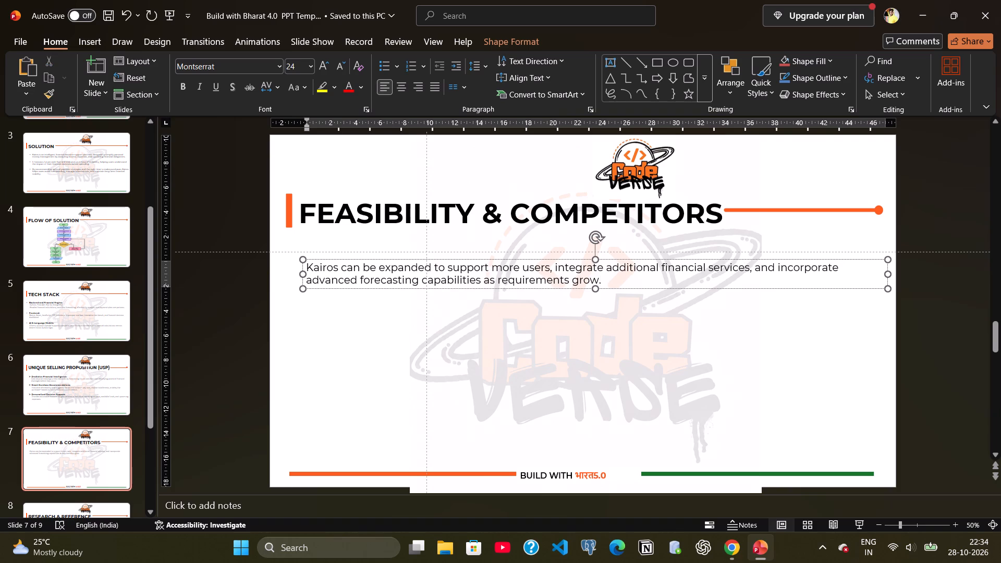
Copy the Kairos PDF's second Feasibility paragraph, on the user-friendly platform, below the first slide paragraph with a blank line between them.
key("Return")
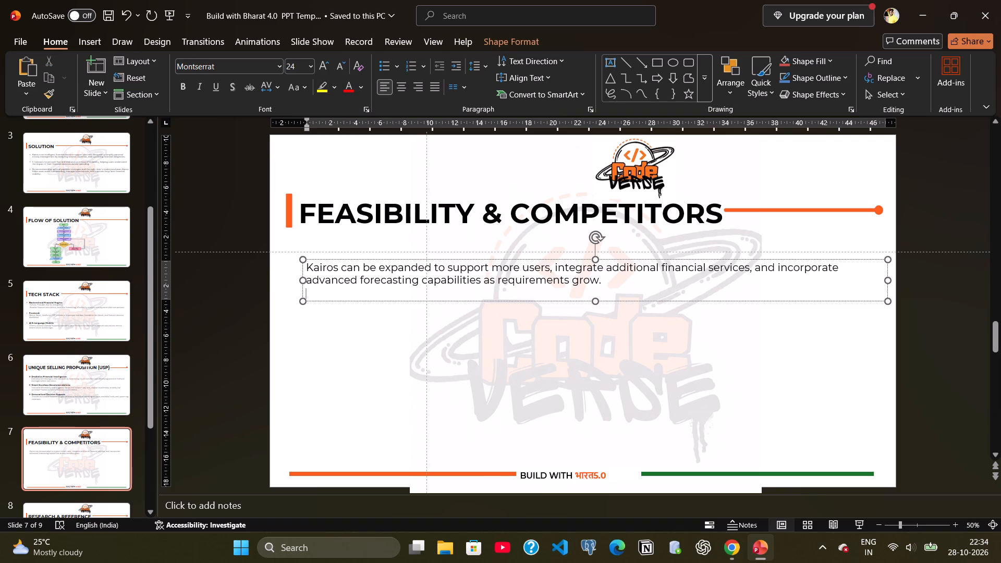
left_click(727, 555)
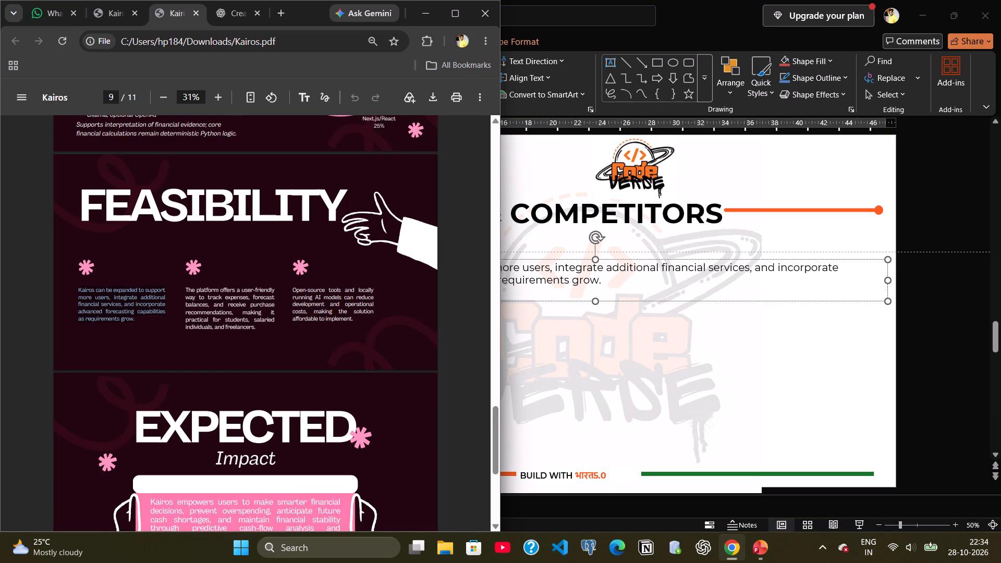
left_click_drag(254, 325, 185, 289)
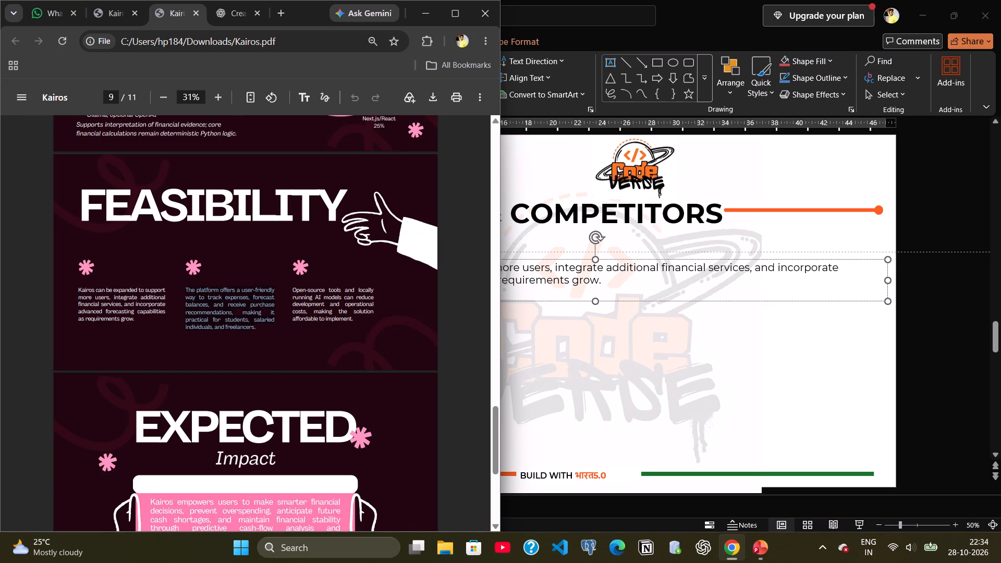
key("ctrl+c")
left_click(624, 355)
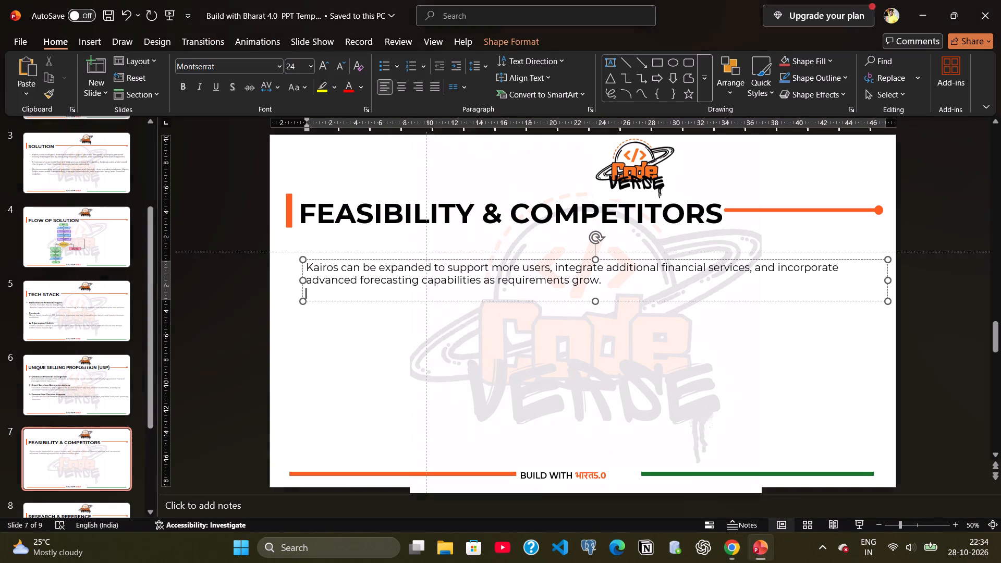
key("ctrl+v")
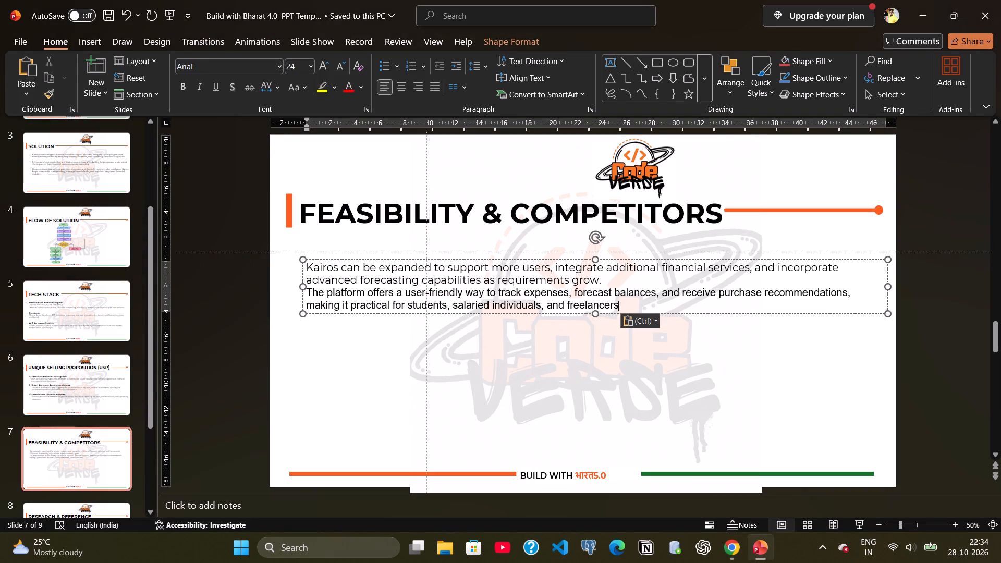
left_click(607, 279)
key("Return")
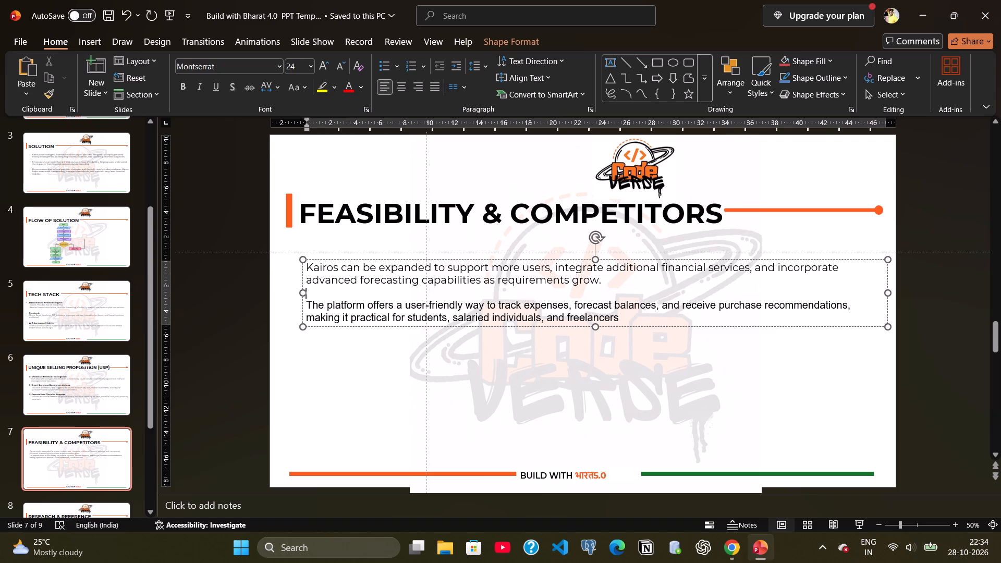
Change the font of the paragraph beginning "The platform offers" to Montserrat, matching the first paragraph.
left_click_drag(307, 302, 346, 308)
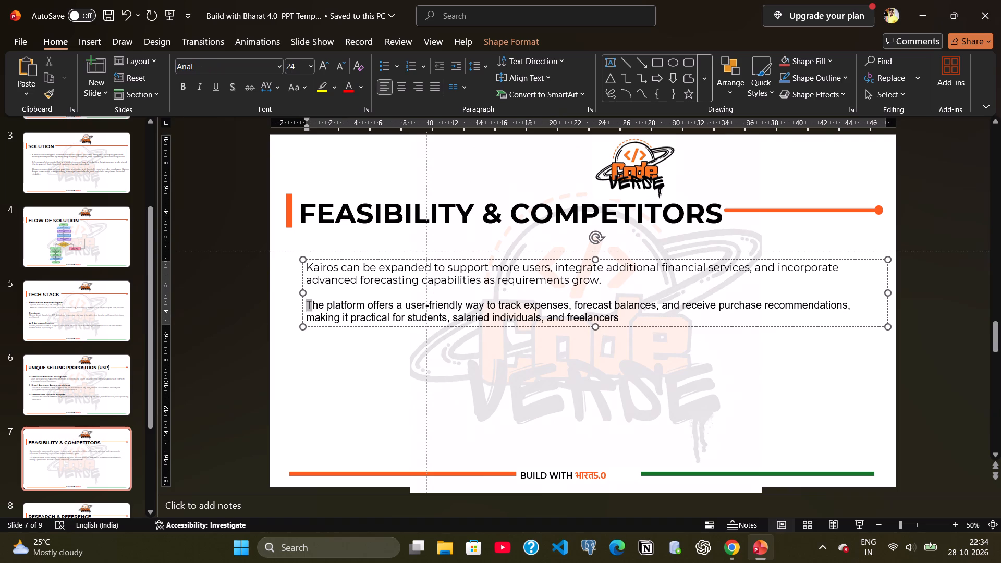
left_click_drag(346, 308, 629, 324)
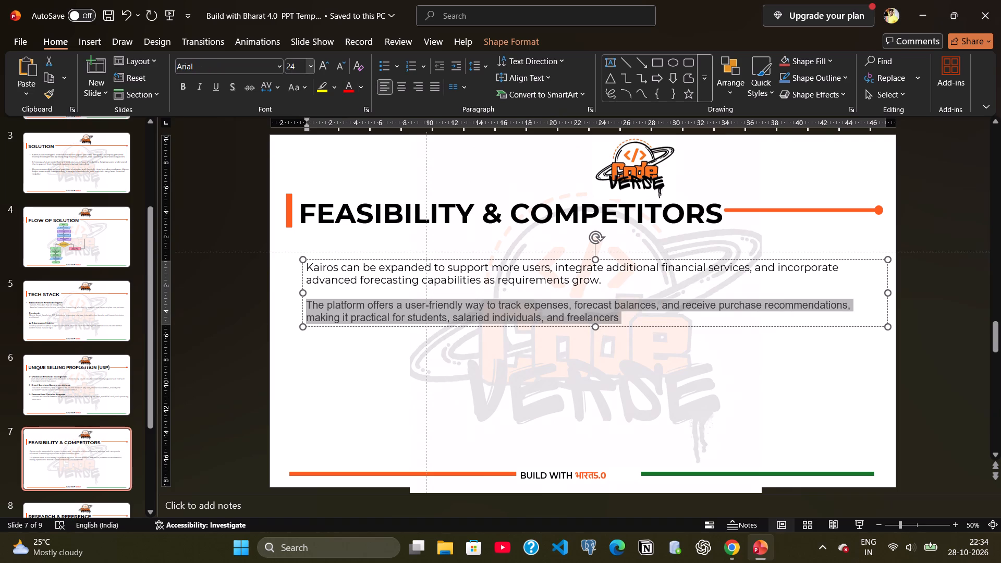
left_click(262, 67)
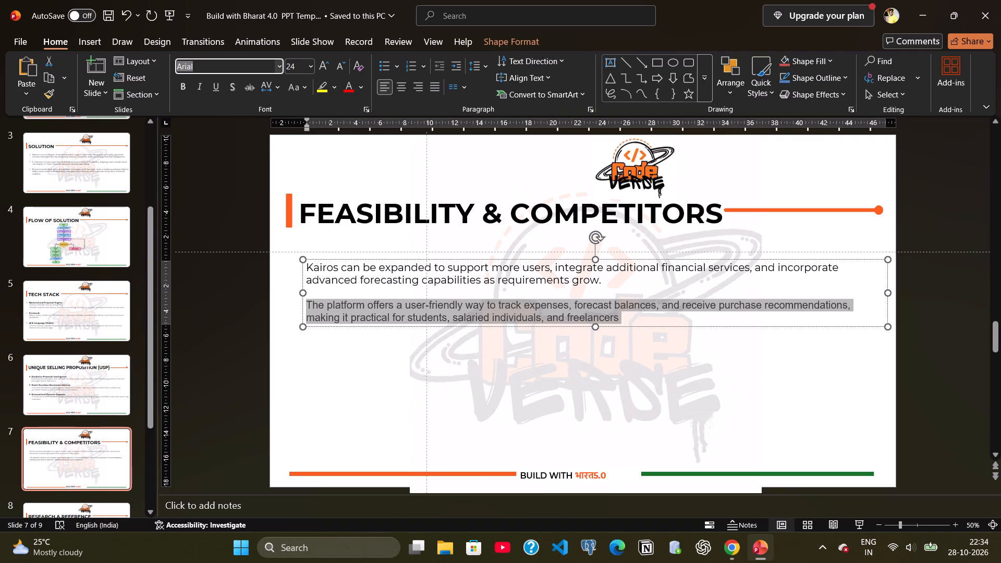
left_click(613, 275)
left_click(246, 61)
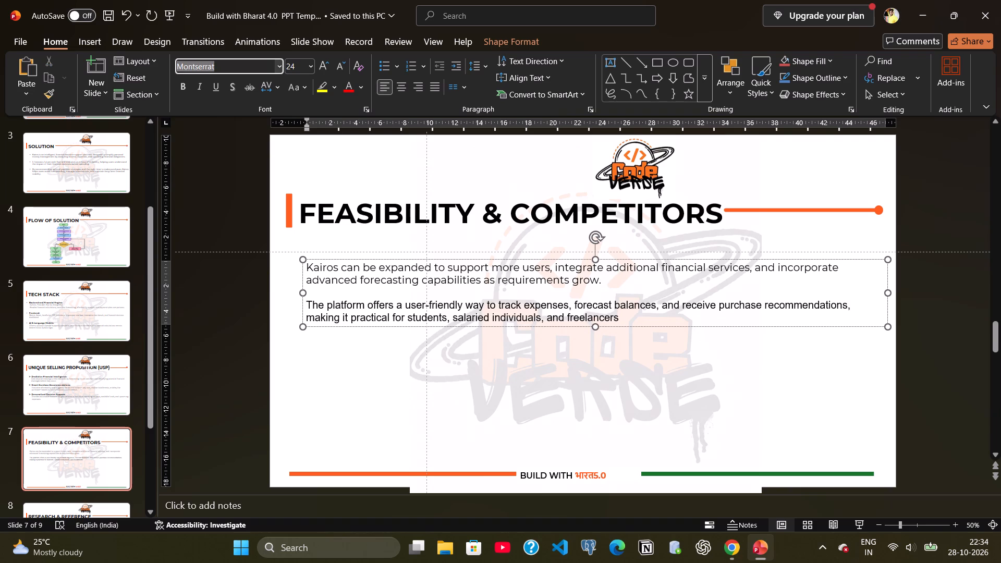
key("ctrl+c")
left_click(254, 72)
left_click_drag(306, 304, 614, 322)
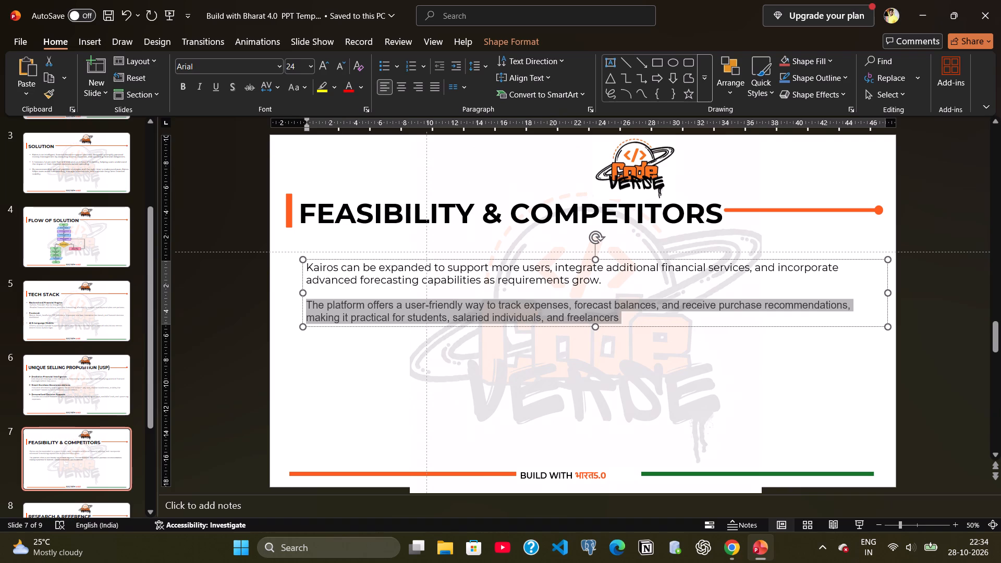
left_click_drag(614, 322, 617, 321)
left_click(269, 62)
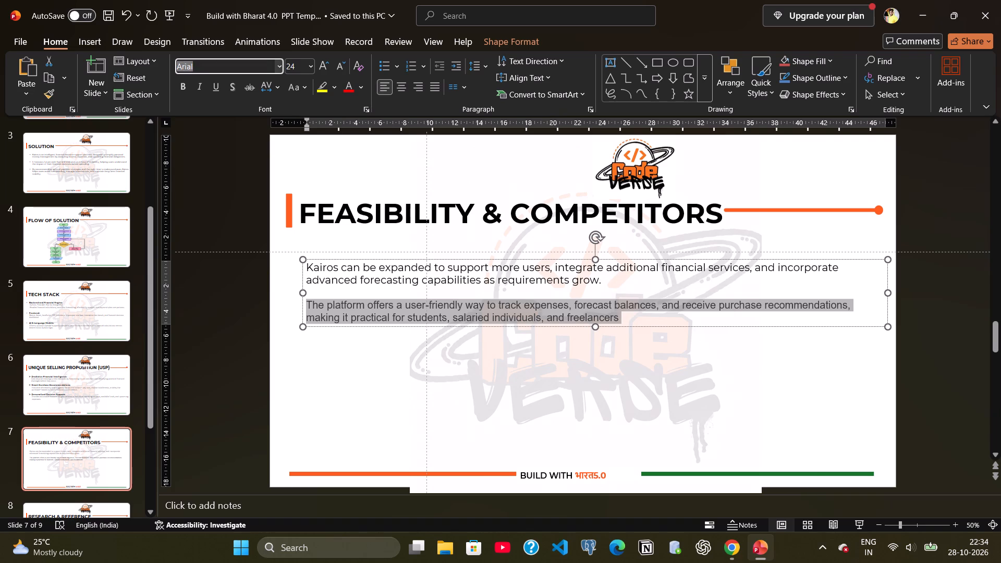
key("BackSpace")
key("ctrl+v")
key("Return")
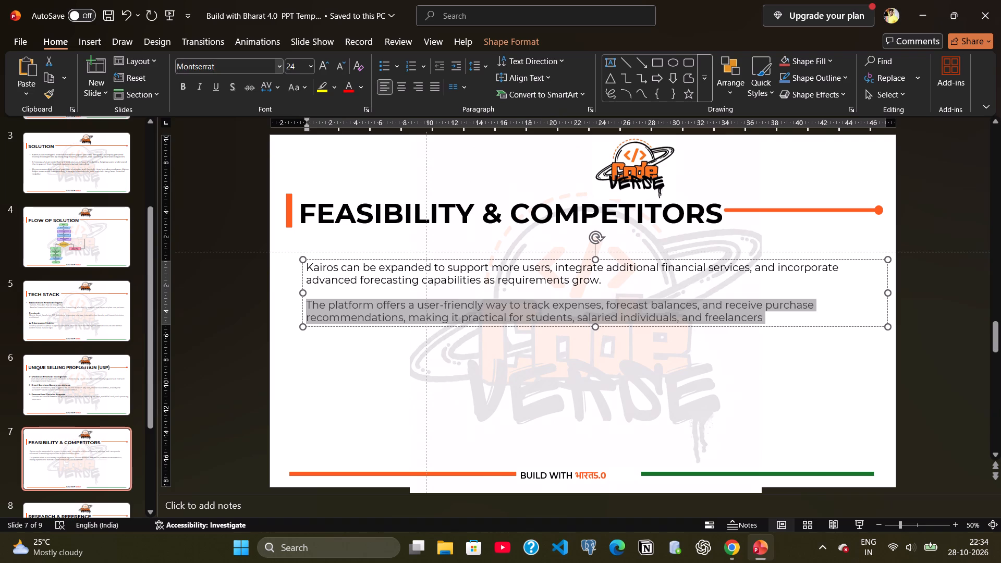
Add a period after "freelancers" at the end of the second feasibility paragraph.
left_click(776, 323)
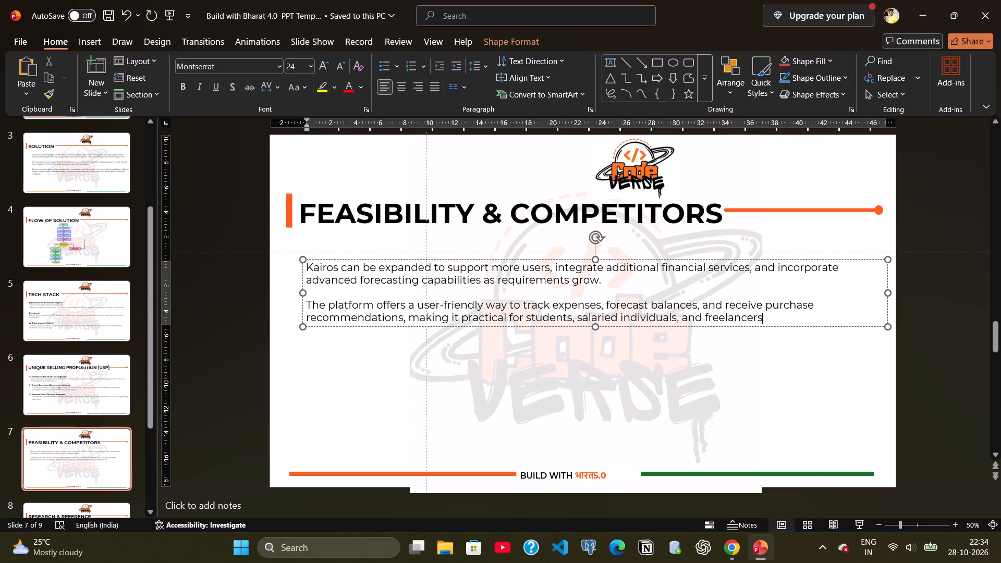
key("period")
key("Return")
key("Return")
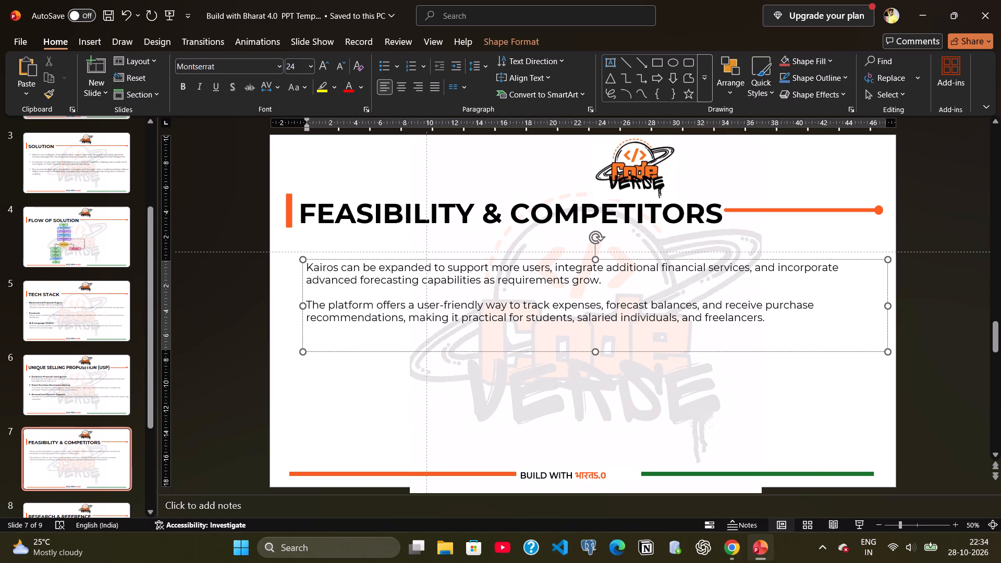
left_click(724, 547)
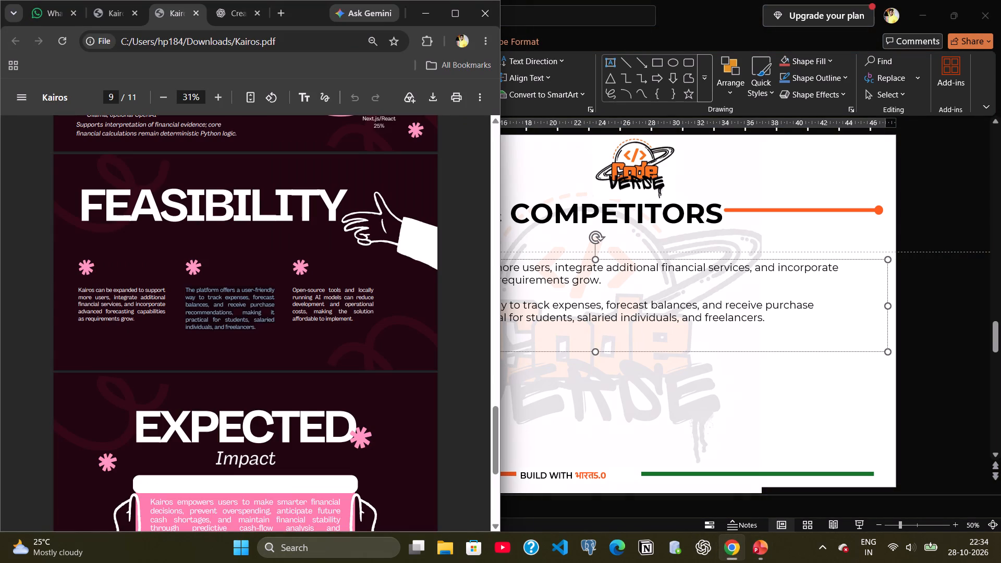
left_click(351, 316)
left_click(355, 317)
left_click_drag(355, 317, 312, 304)
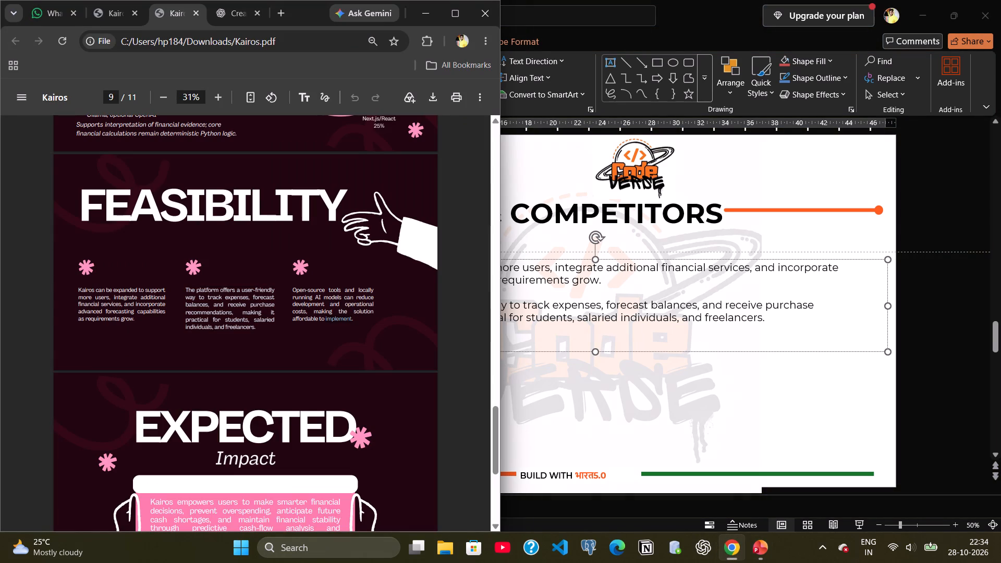
left_click_drag(312, 304, 301, 290)
left_click(360, 317)
left_click_drag(353, 314, 317, 302)
left_click(364, 315)
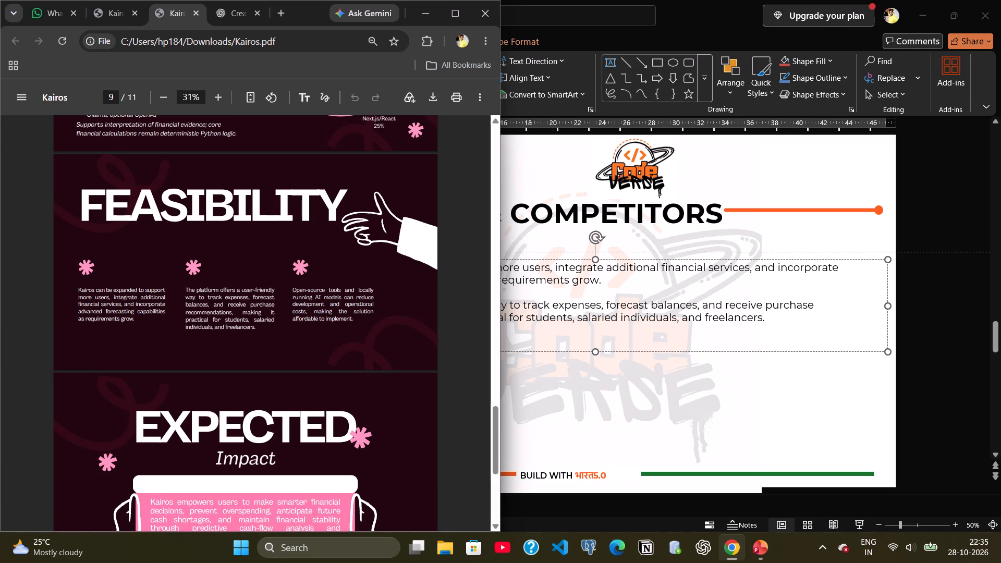
left_click_drag(353, 317, 287, 289)
key("ctrl+c")
left_click(559, 380)
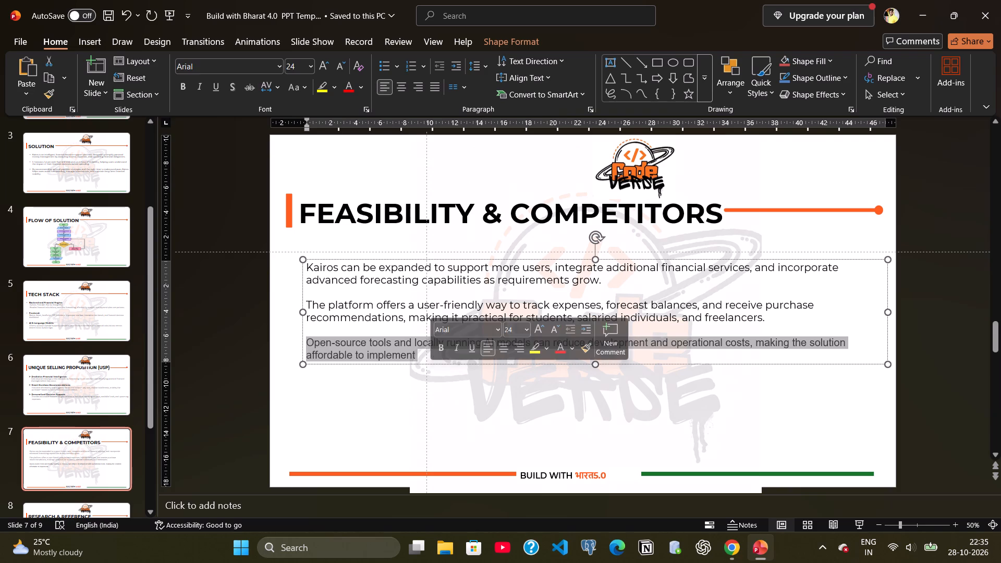
left_click(215, 65)
key("BackSpace")
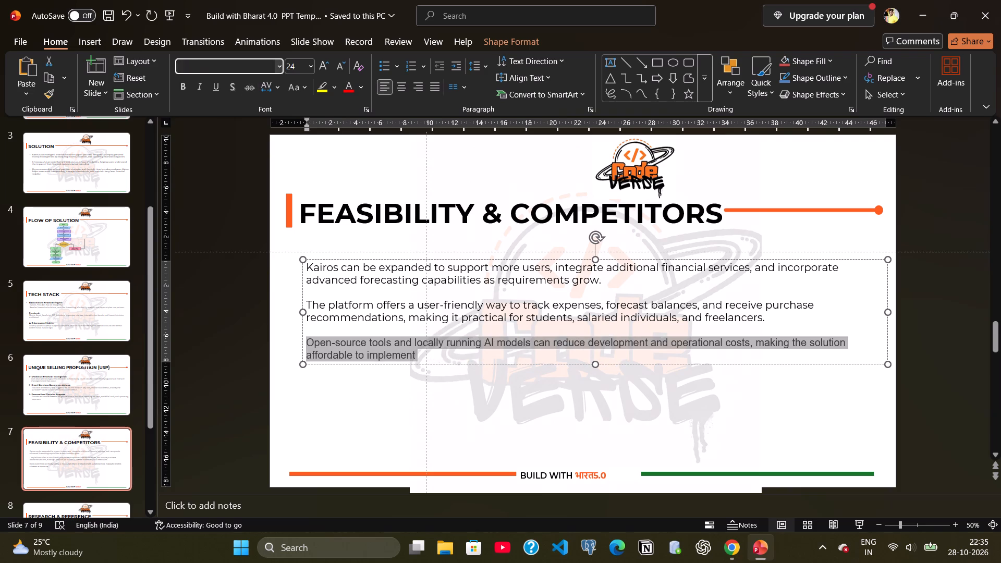
key("ctrl+v")
key("Return")
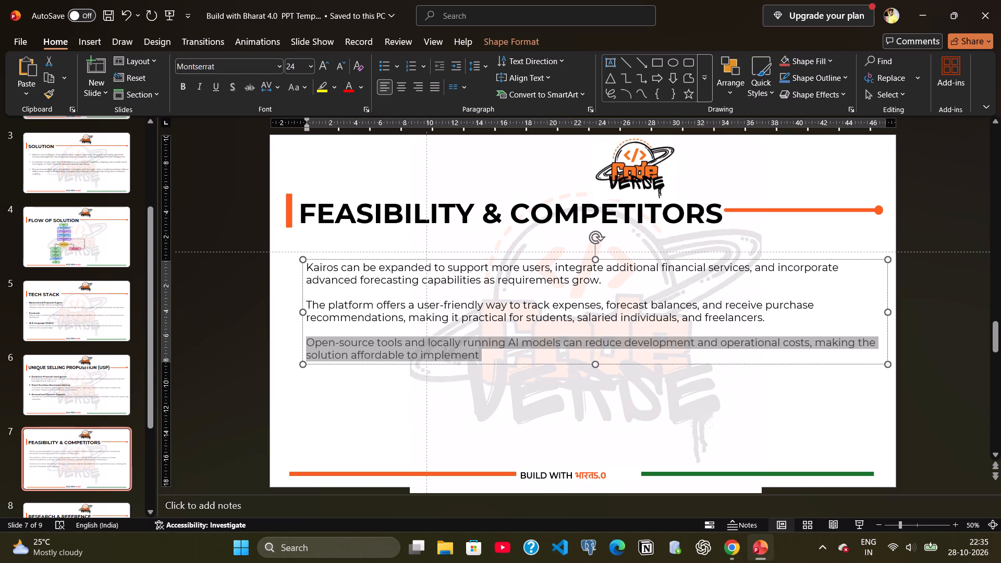
Add a period after "implement" at the end of the third feasibility paragraph.
left_click(489, 358)
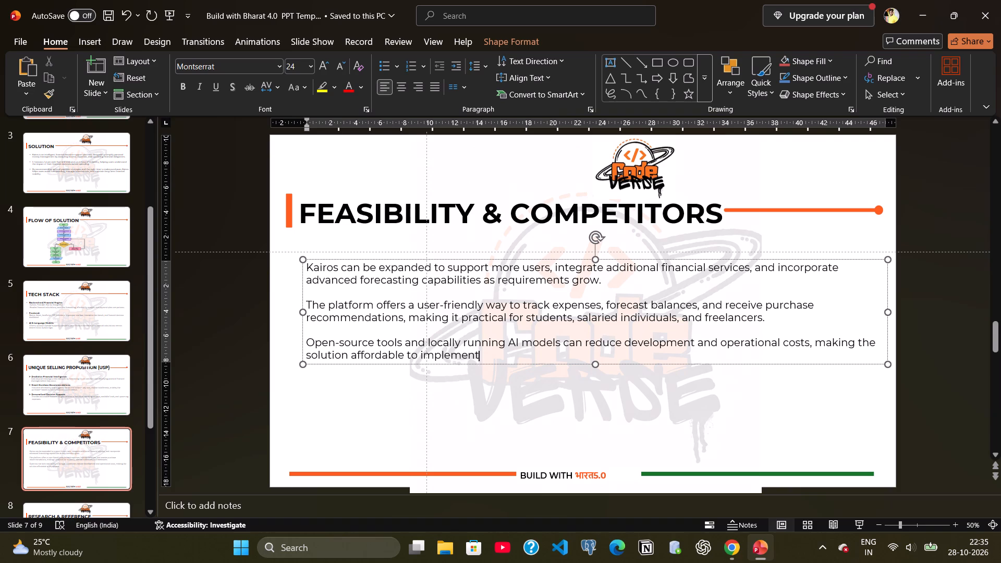
key("period")
Widen the feasibility text box by extending its left edge slightly past the orange bar beside the title.
left_click_drag(303, 312, 294, 313)
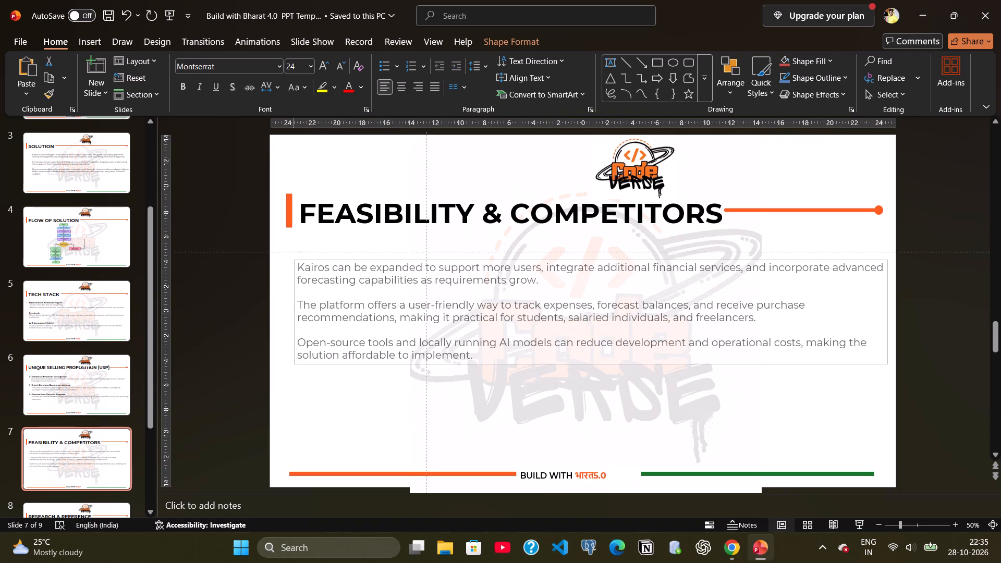
left_click_drag(294, 313, 287, 313)
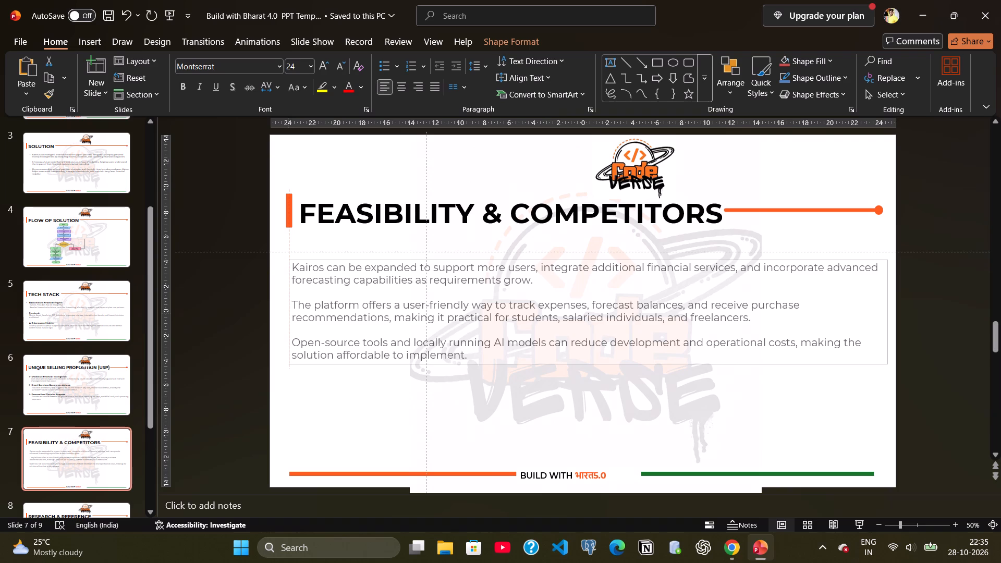
left_click_drag(287, 313, 282, 313)
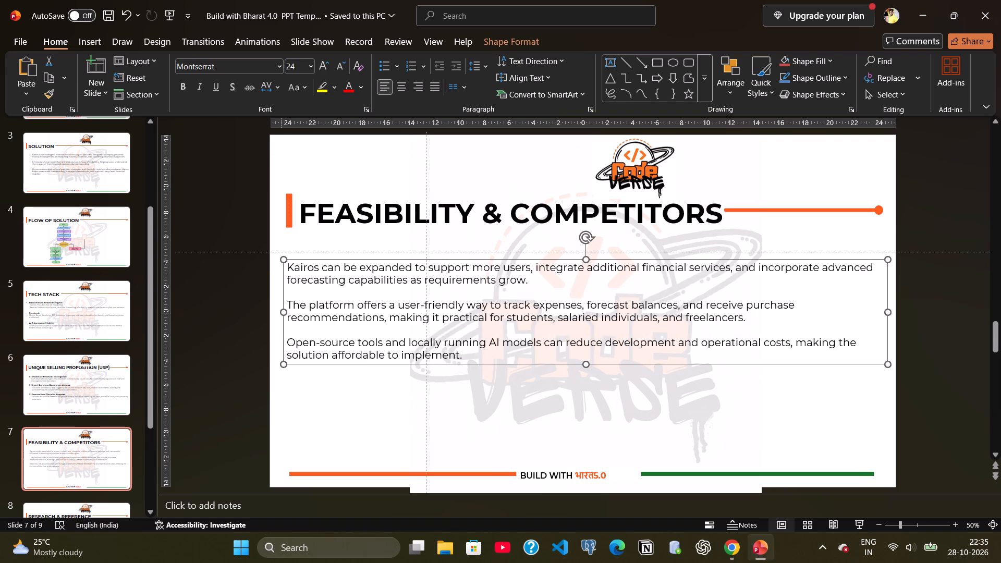
Format the first feasibility paragraph, beginning "Kairos can be expanded", as a round-bulleted item.
left_click(288, 268)
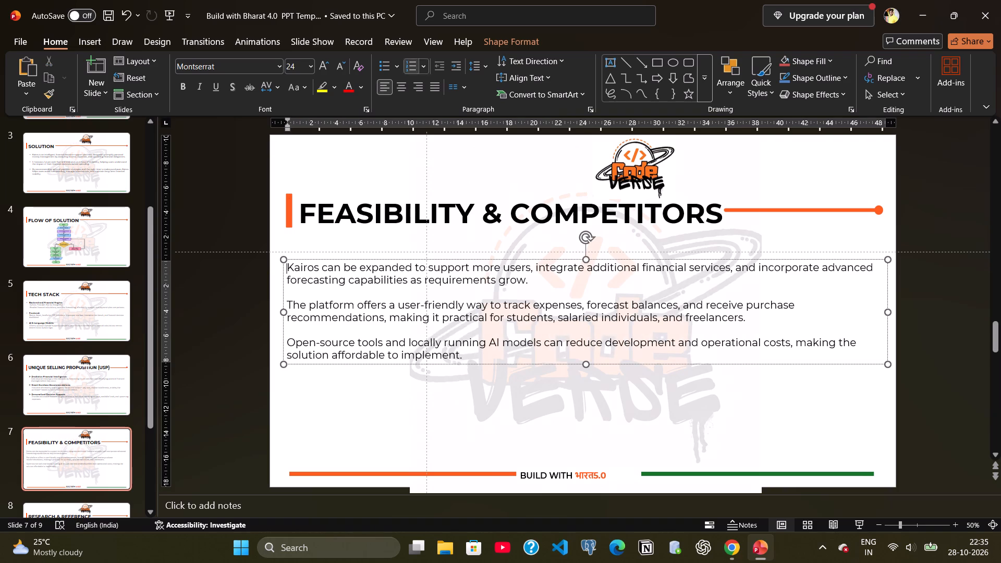
left_click(388, 65)
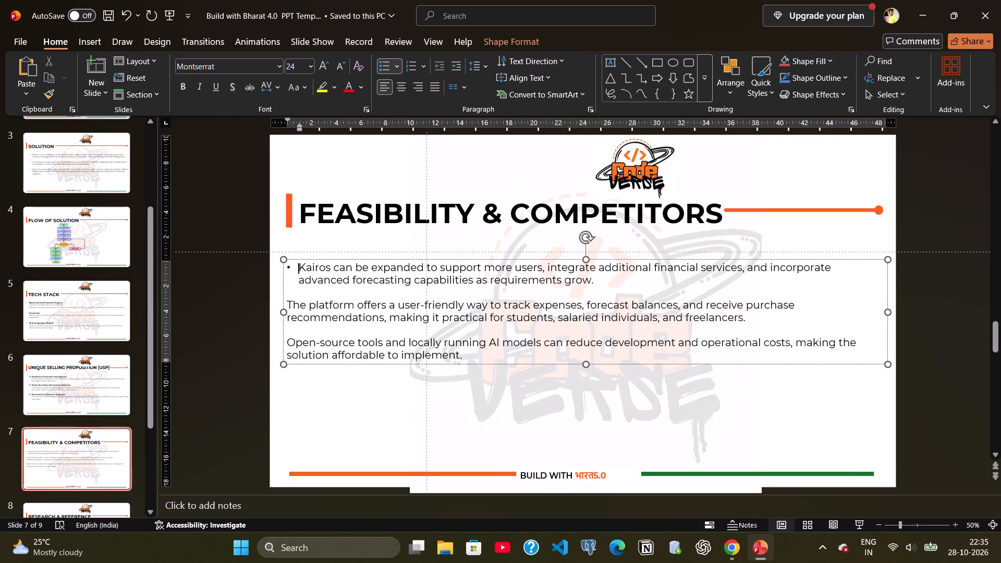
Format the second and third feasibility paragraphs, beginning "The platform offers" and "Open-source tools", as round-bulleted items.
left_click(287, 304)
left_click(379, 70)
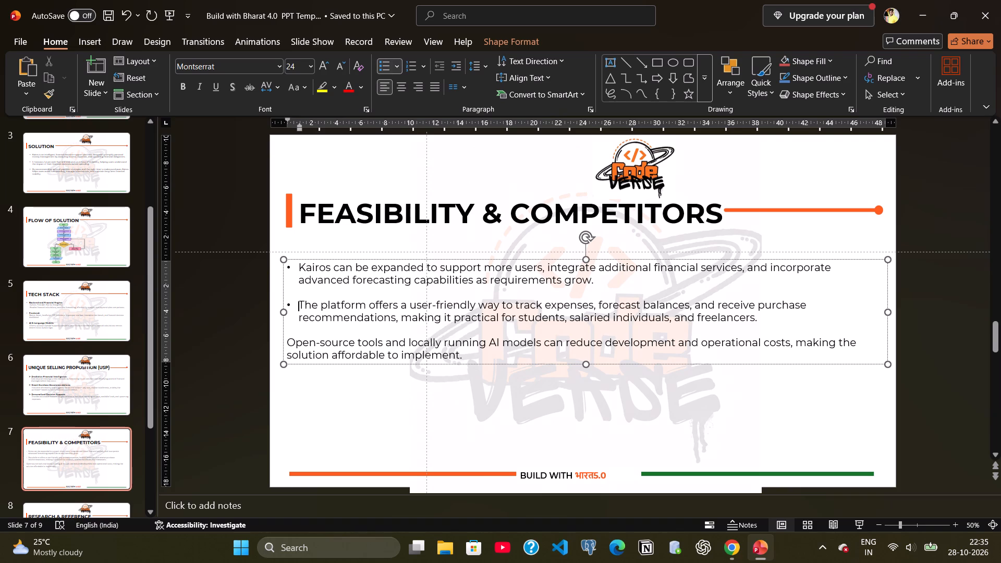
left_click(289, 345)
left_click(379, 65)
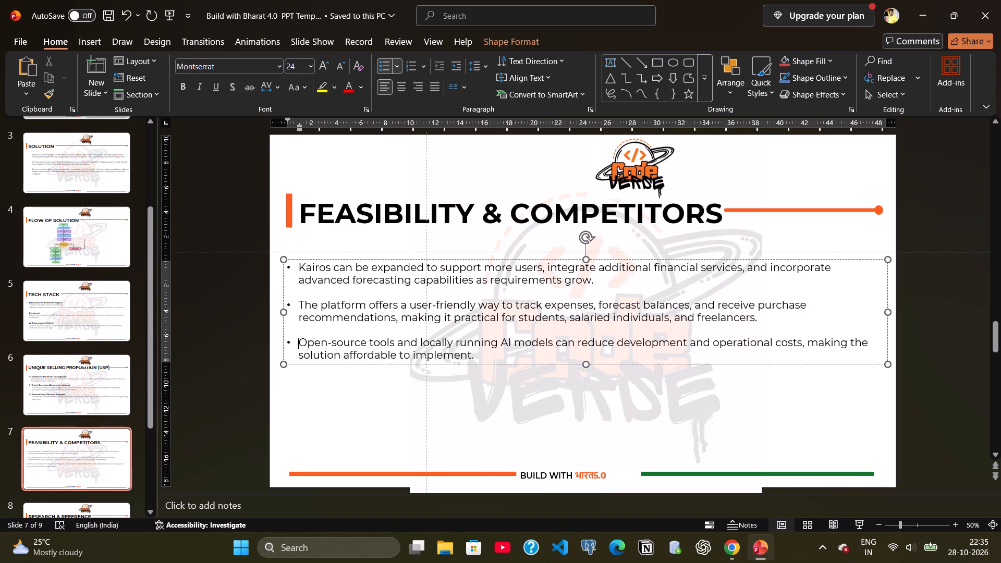
Replace the round bullet of the first feasibility paragraph, beginning "Kairos can be expanded", with a hollow square bullet.
left_click(396, 67)
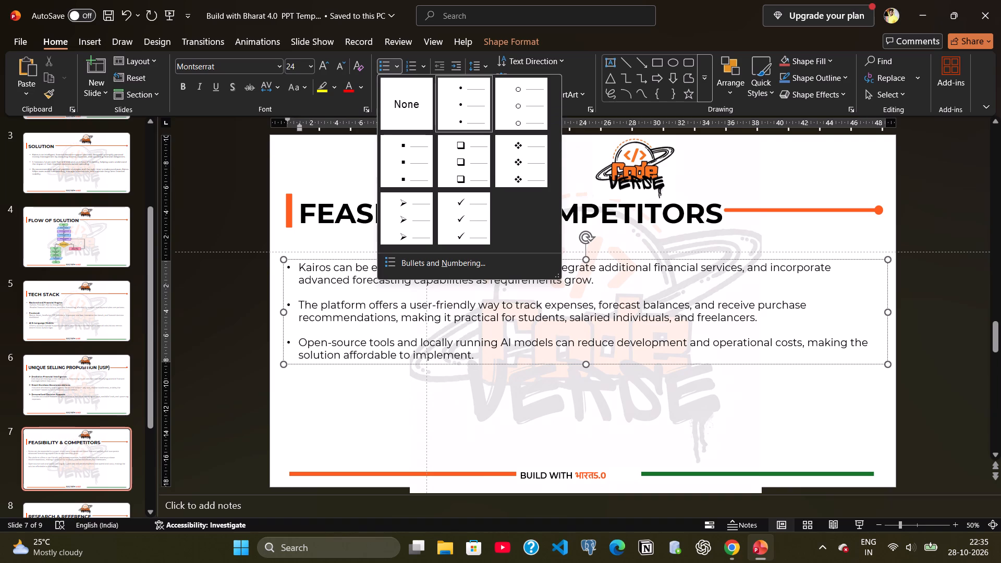
left_click(293, 266)
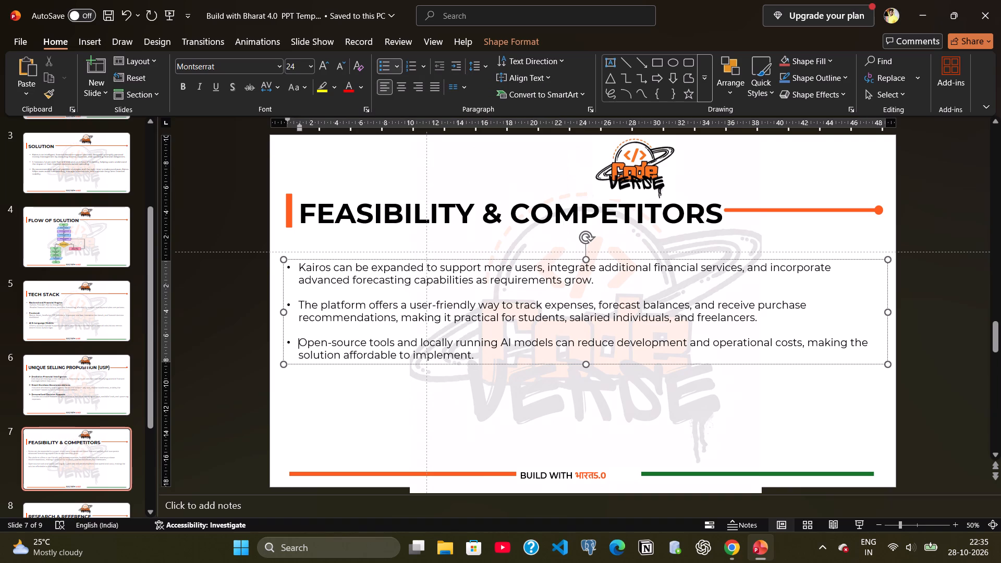
left_click(301, 266)
key("BackSpace")
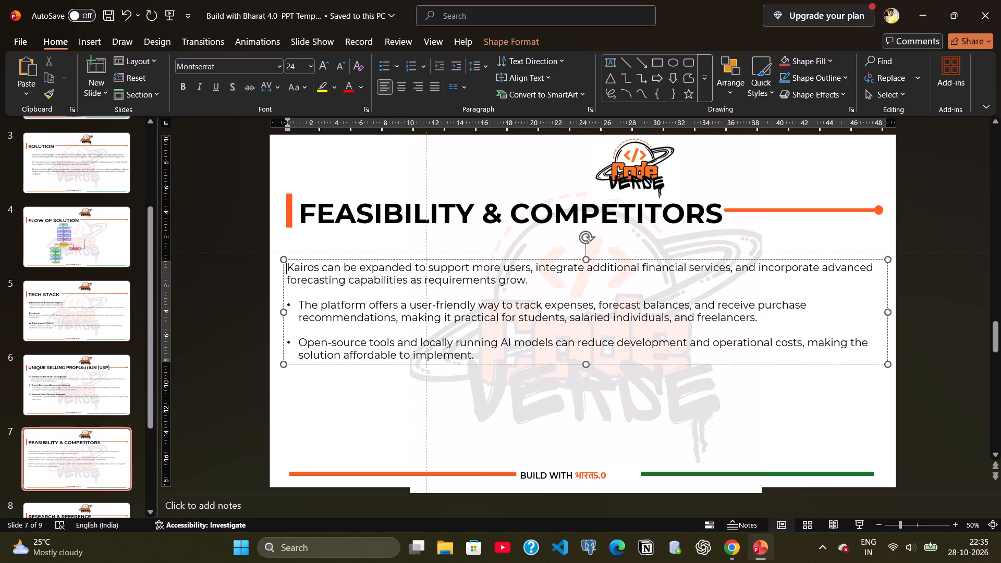
left_click(394, 68)
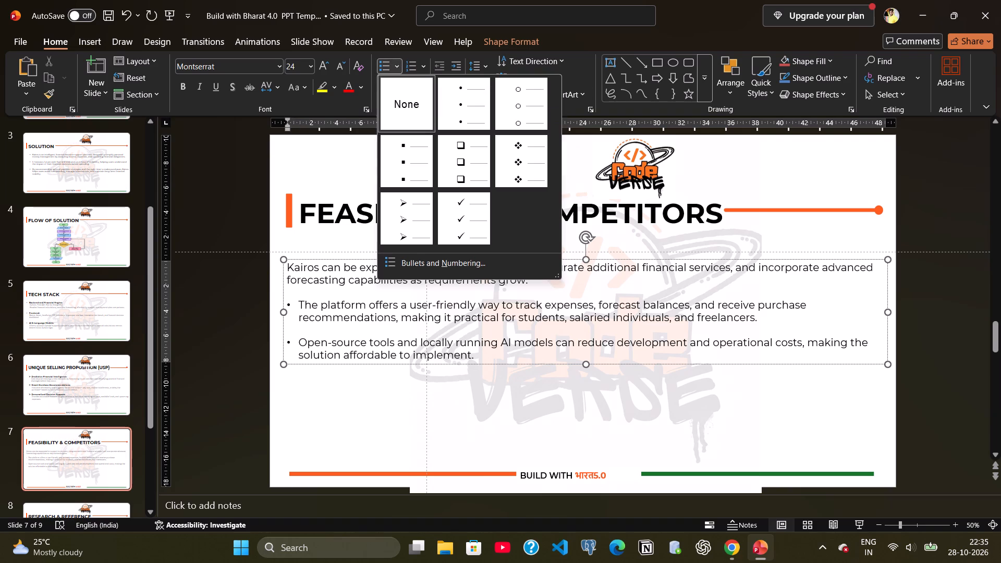
left_click(455, 157)
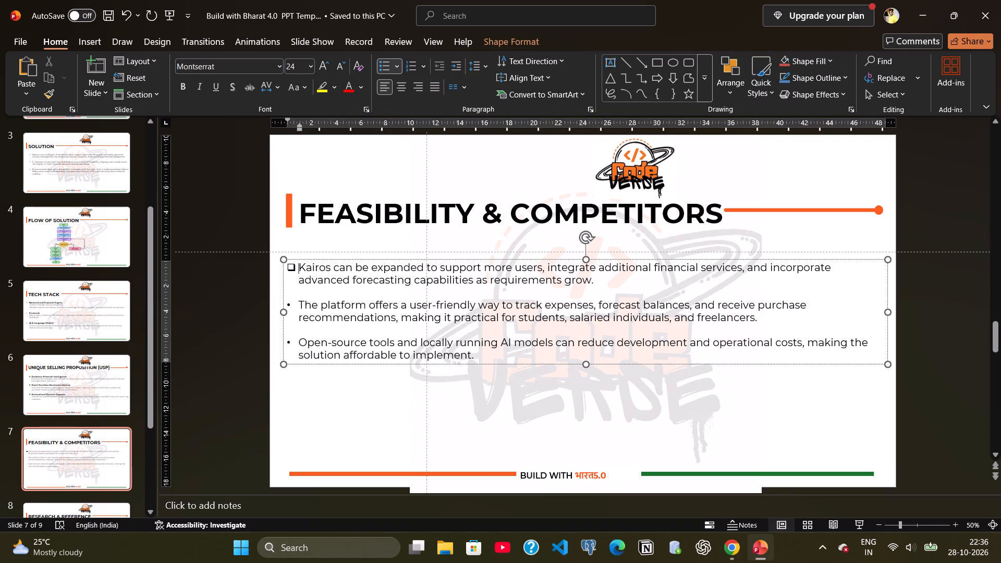
Replace the round bullet of the second feasibility paragraph, beginning "The platform offers", with a hollow square bullet.
left_click(300, 302)
key("BackSpace")
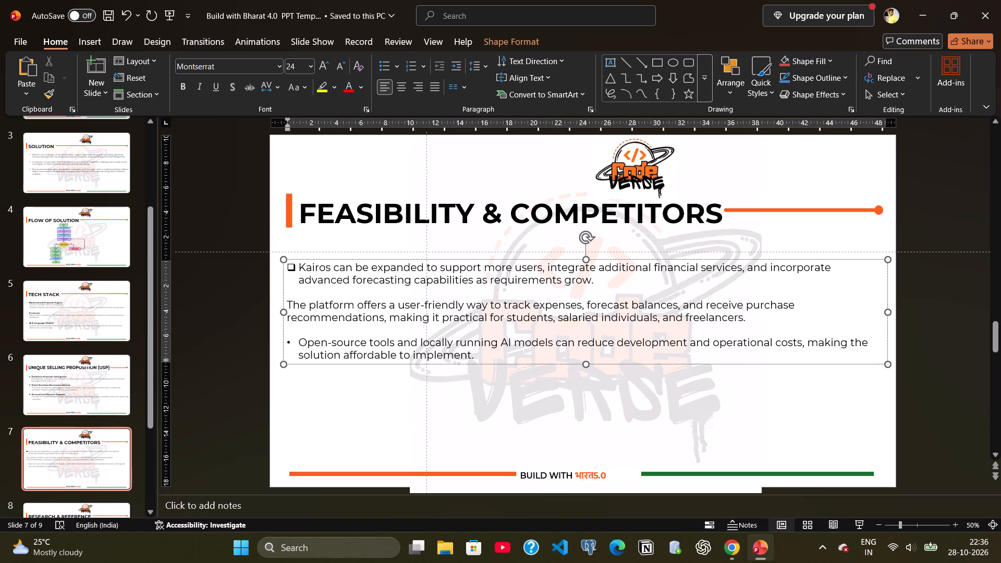
left_click(384, 65)
key("BackSpace")
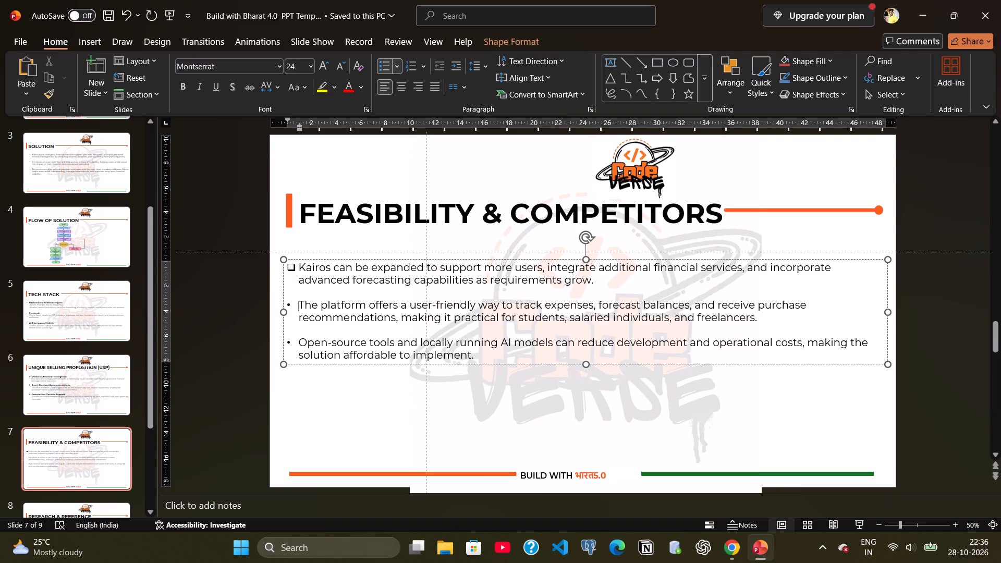
left_click(392, 67)
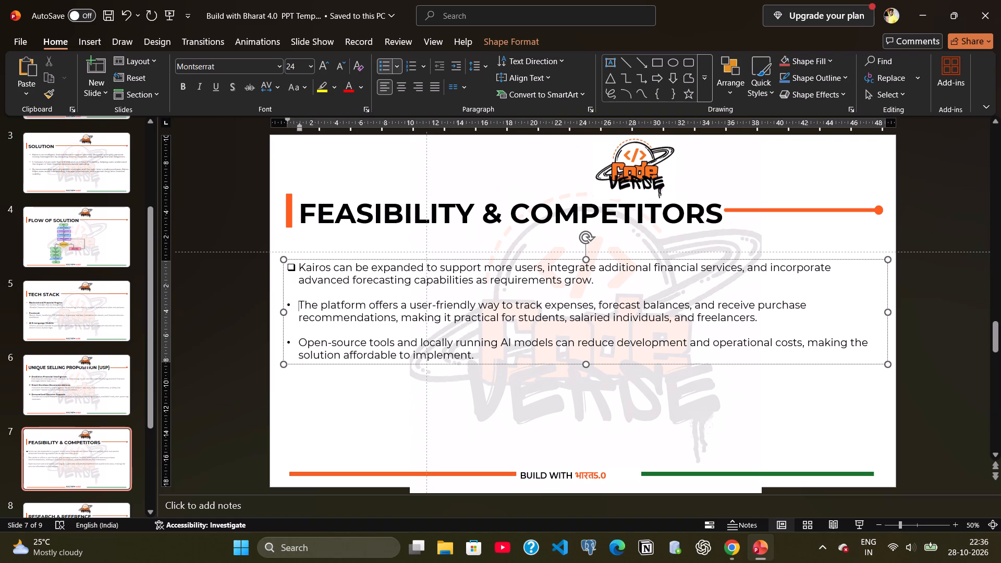
key("BackSpace")
left_click(396, 67)
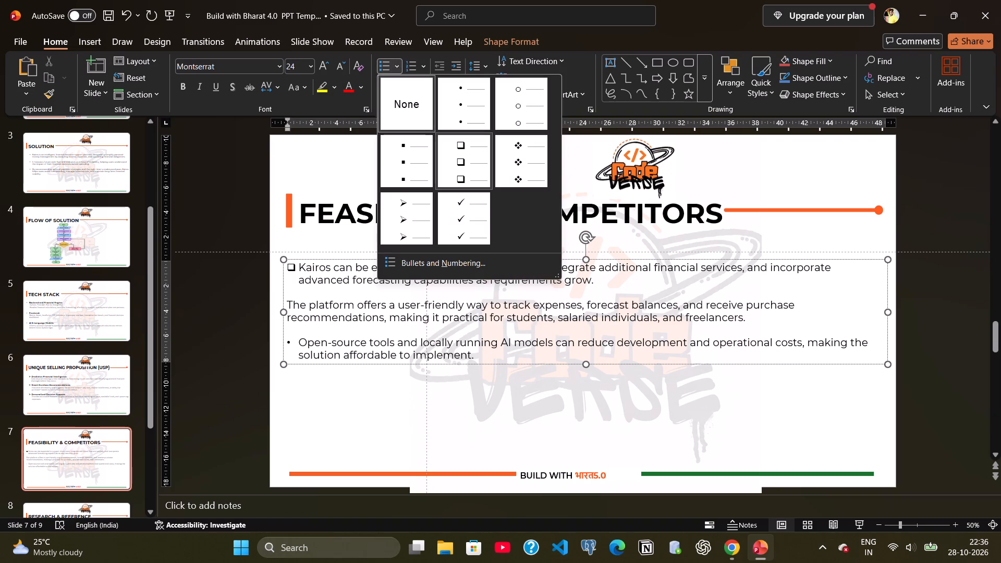
left_click(450, 151)
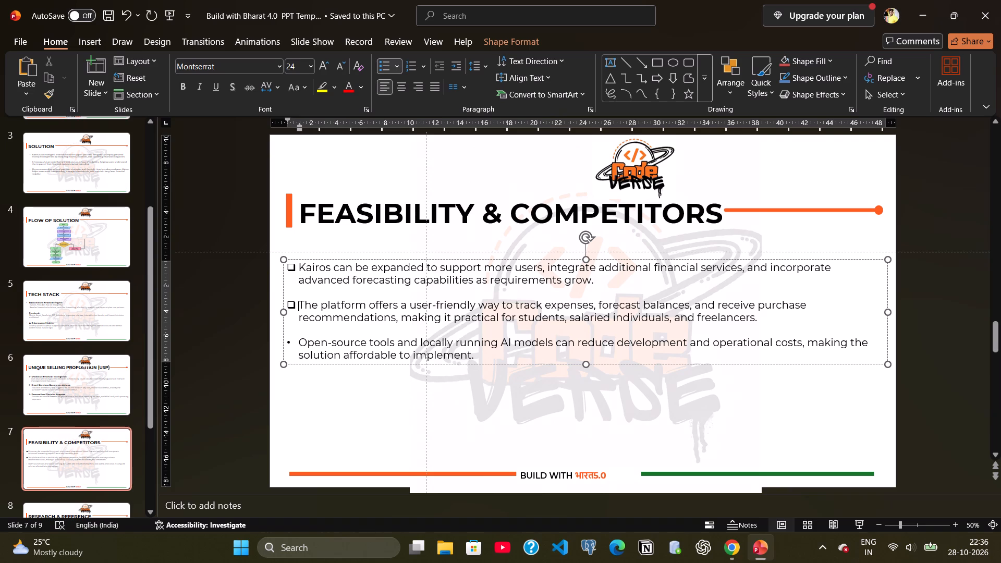
Replace the round bullet of the third feasibility paragraph, beginning "Open-source tools", with a hollow square bullet.
left_click(299, 342)
key("BackSpace")
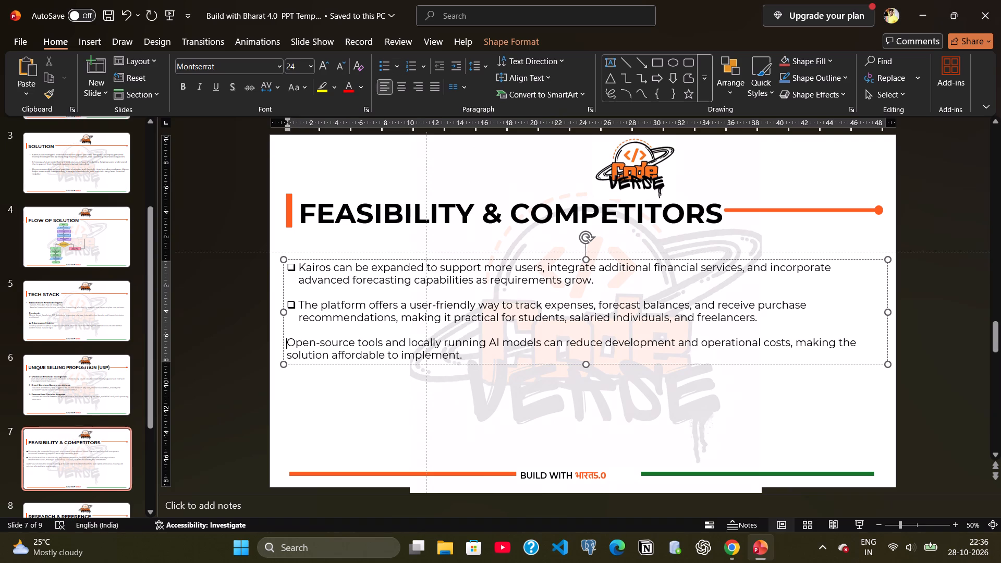
left_click(392, 69)
key("BackSpace")
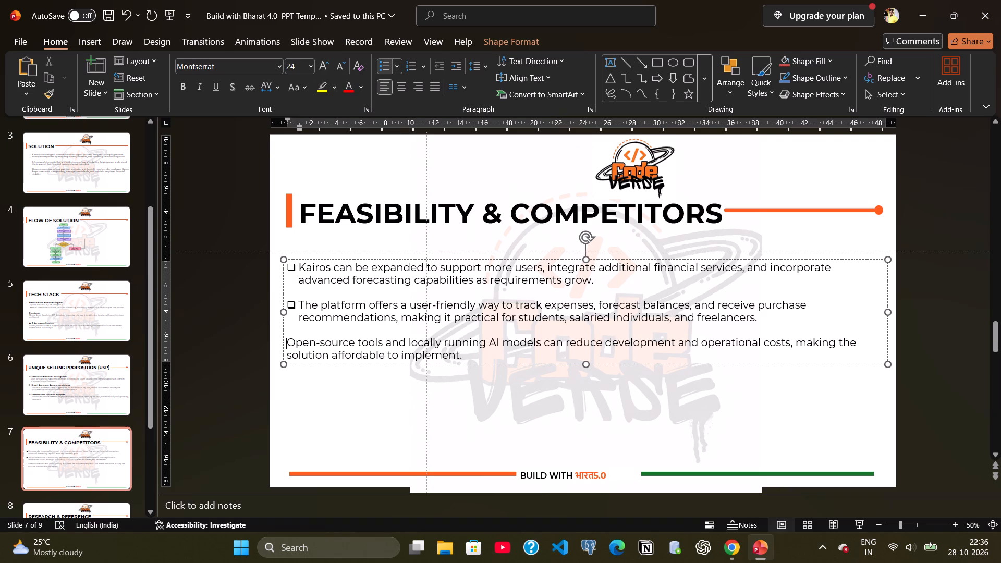
left_click(397, 69)
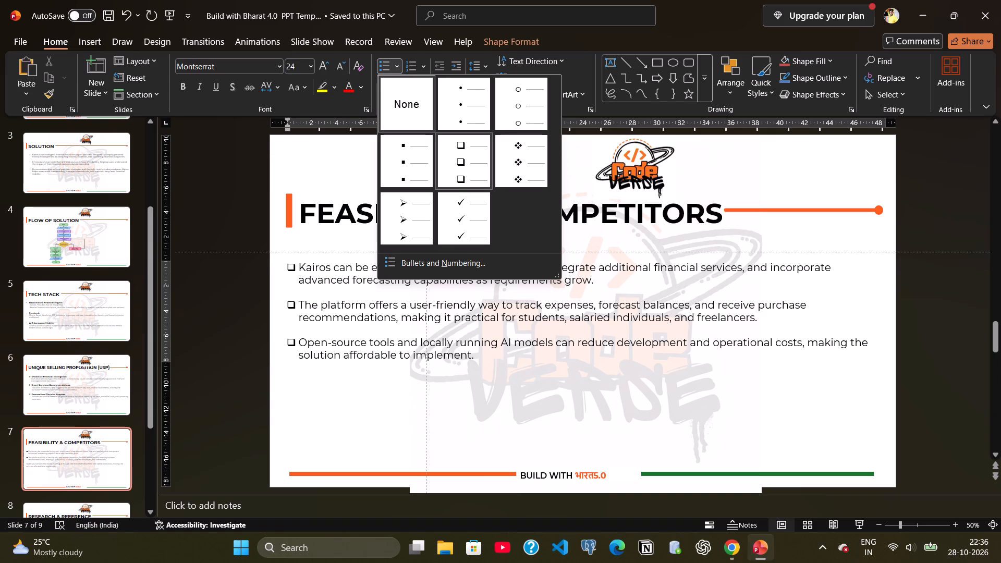
left_click(458, 166)
left_click(507, 359)
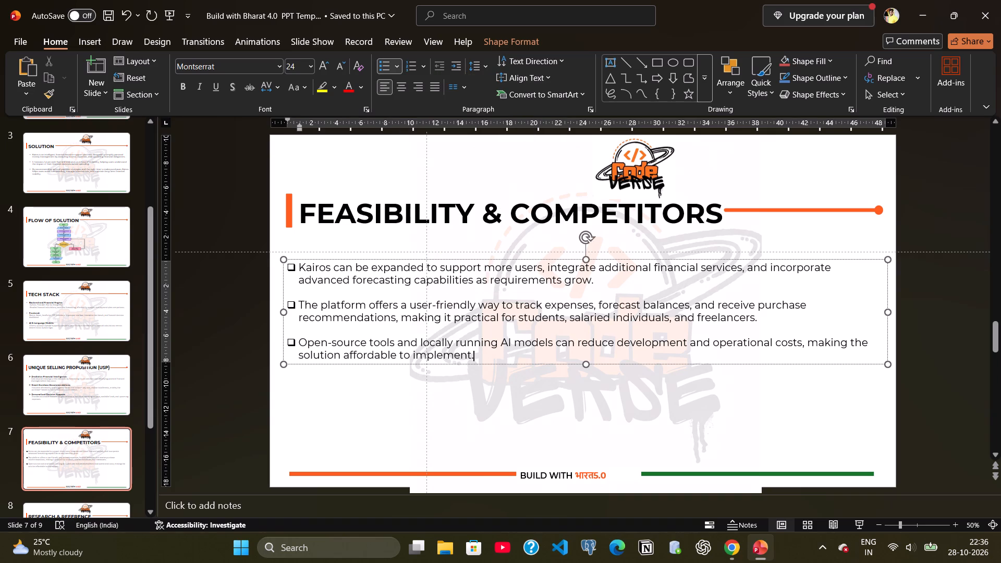
Insert one space before the first word of each of the three feasibility bullets.
left_click(299, 269)
key("space")
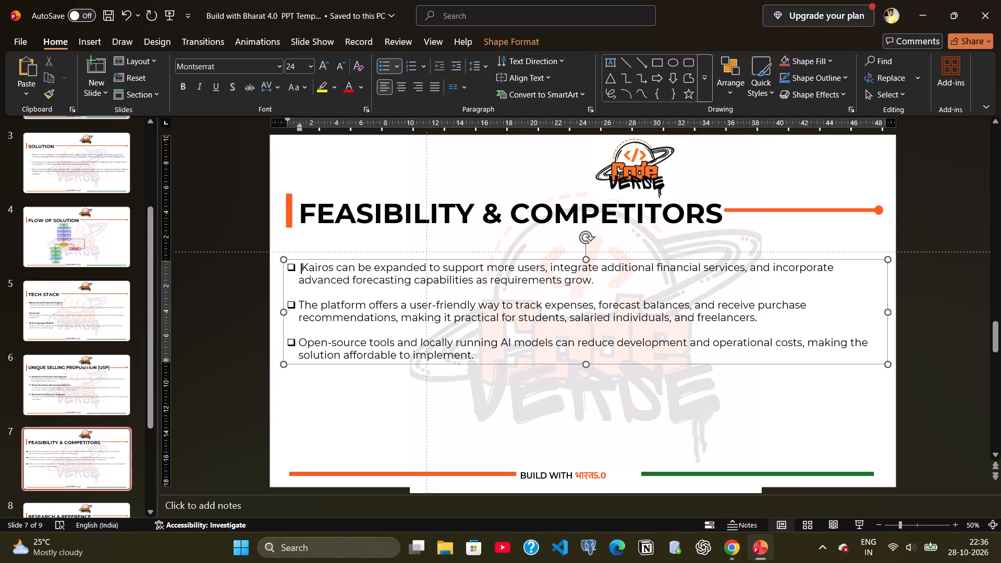
left_click(299, 306)
key("space")
left_click(300, 342)
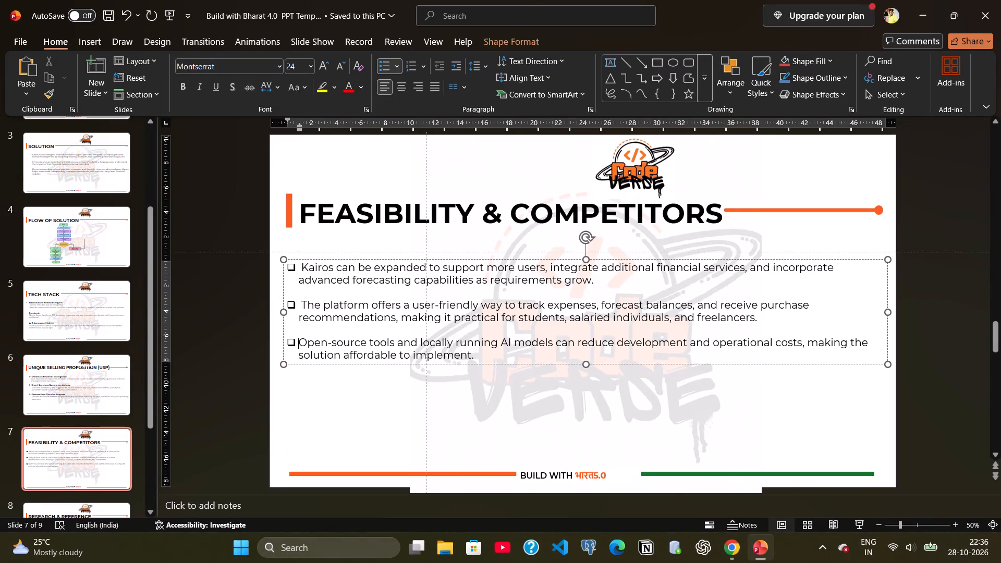
key("space")
left_click(531, 443)
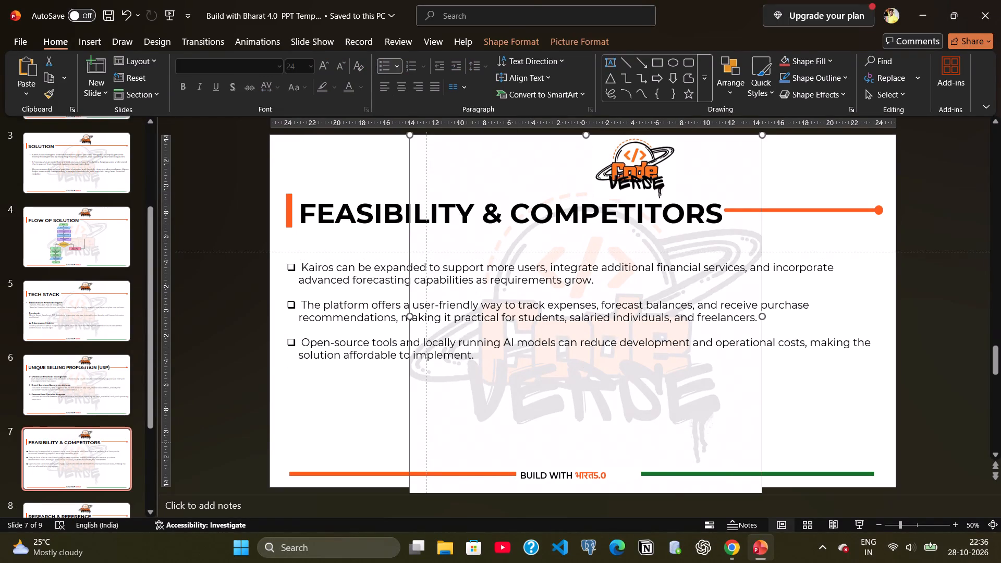
left_click(210, 388)
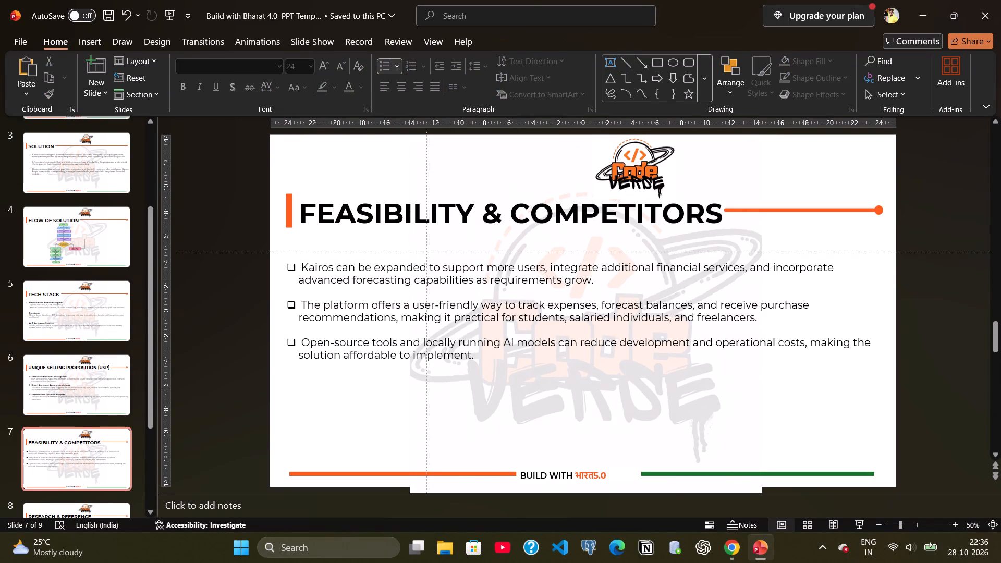
Break the second bullet before "recommendations" into its own unbulleted line and indent that line with six spaces.
left_click(296, 319)
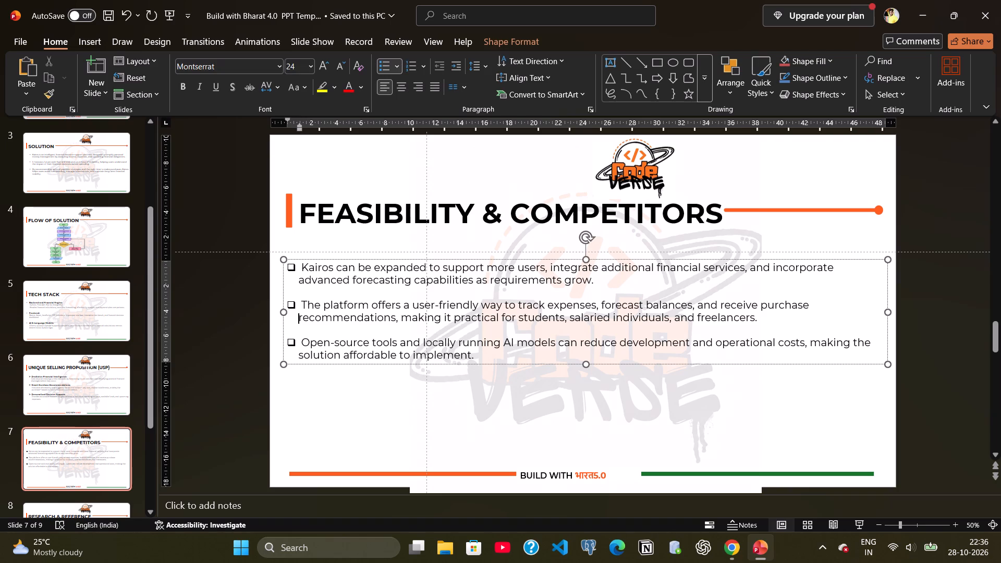
key("space")
key("space")
key("BackSpace")
key("BackSpace")
key("BackSpace")
key("Return")
key("space")
key("space")
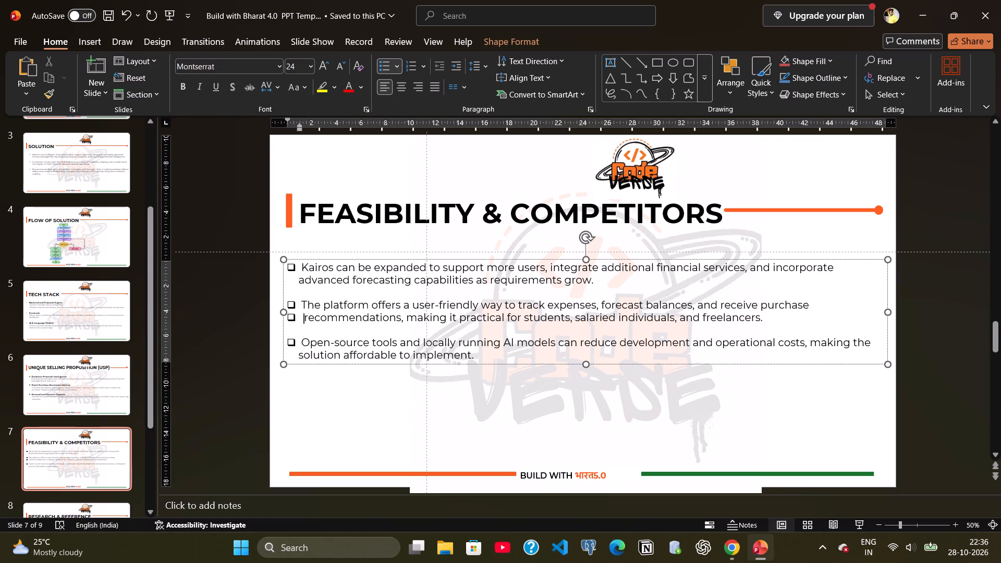
key("BackSpace")
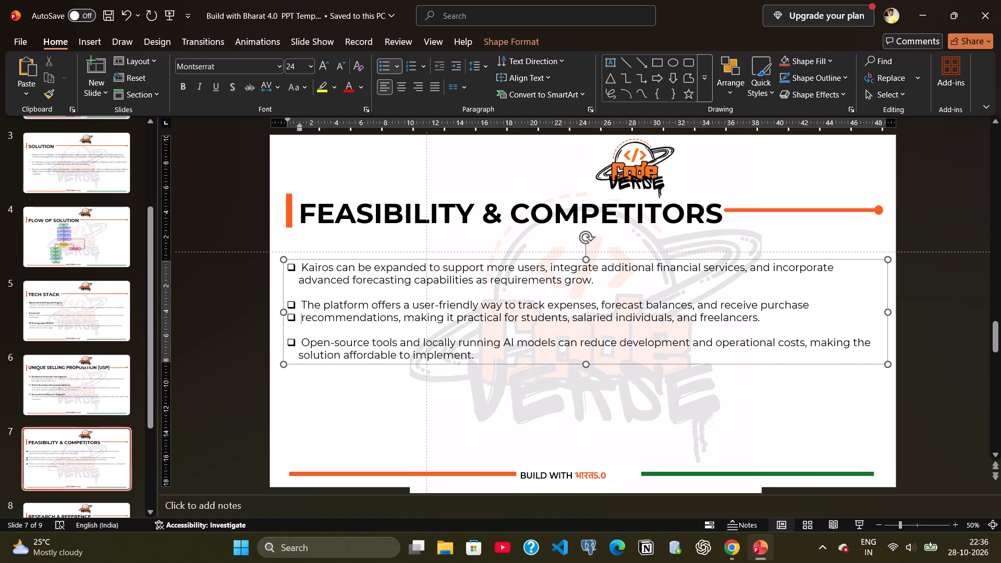
key("BackSpace")
key("BackSpace")
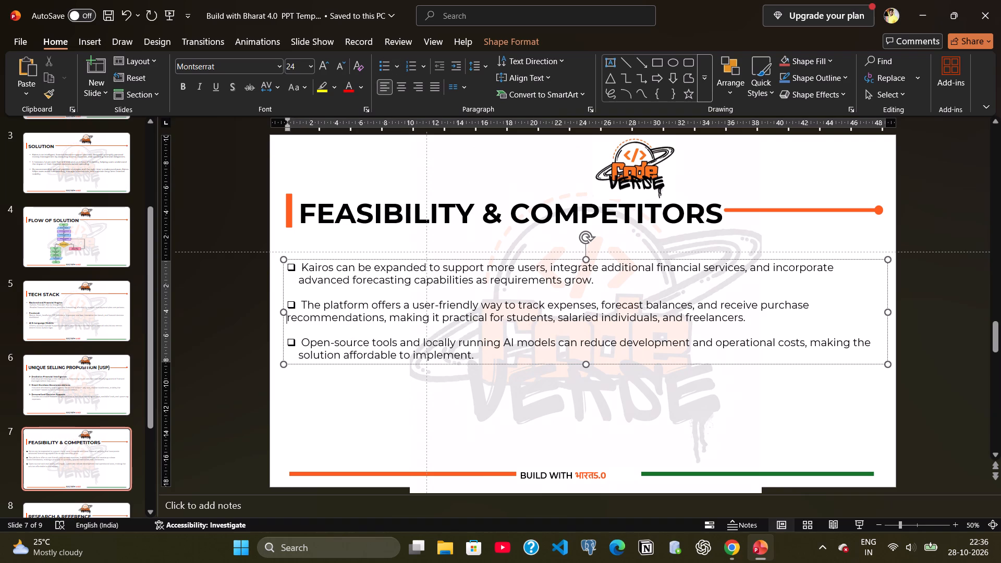
key("space")
key("space")
key("space")
key("space")
key("space")
key("space")
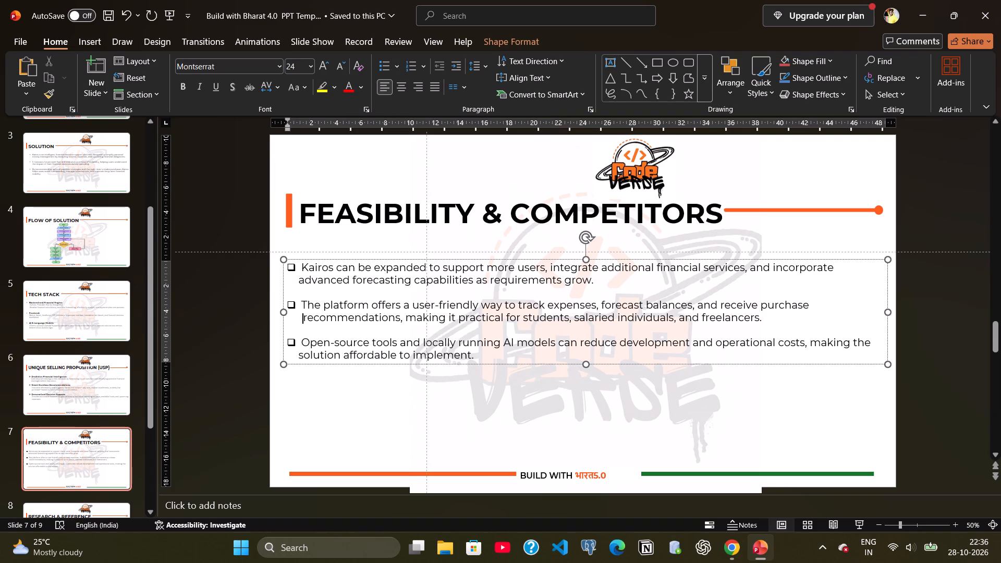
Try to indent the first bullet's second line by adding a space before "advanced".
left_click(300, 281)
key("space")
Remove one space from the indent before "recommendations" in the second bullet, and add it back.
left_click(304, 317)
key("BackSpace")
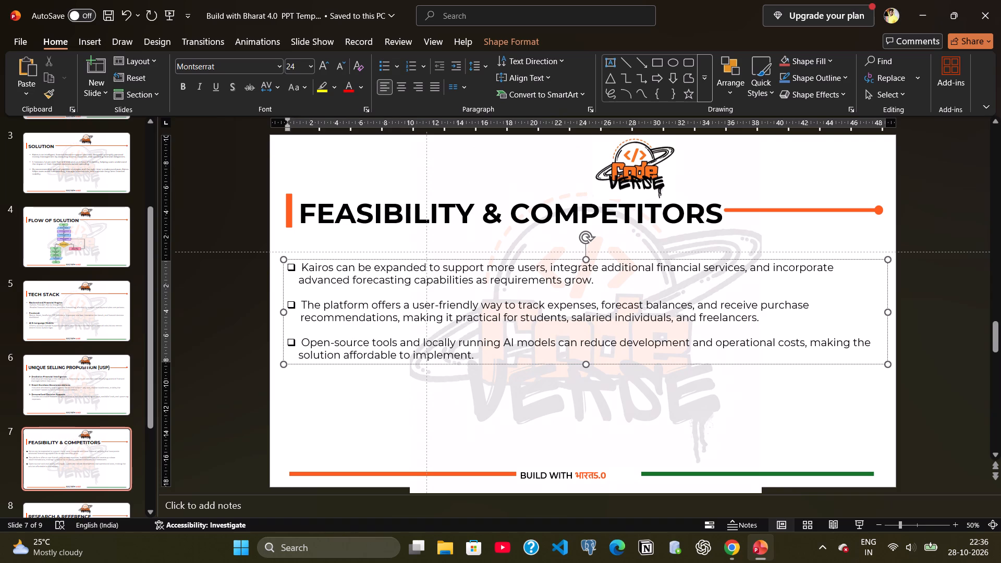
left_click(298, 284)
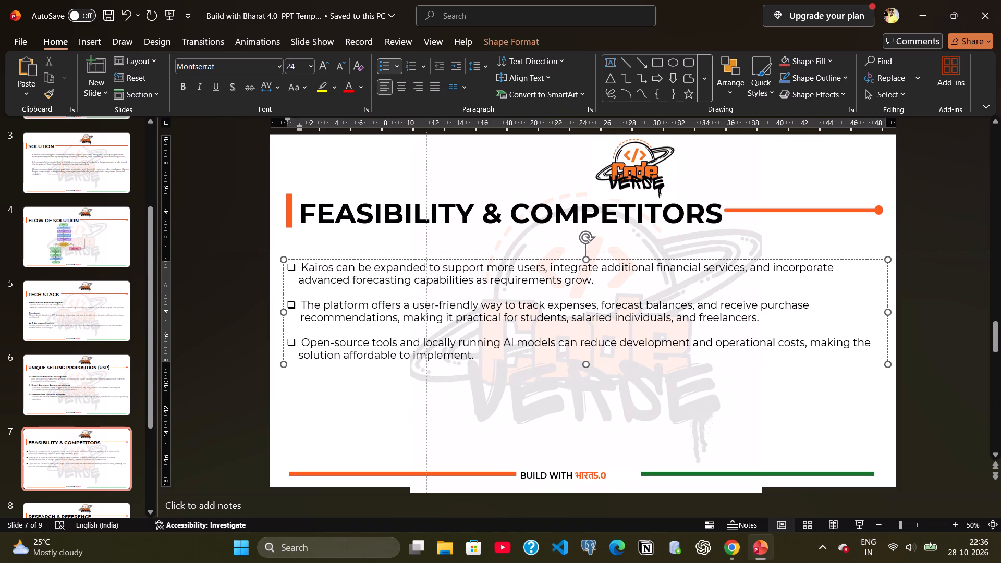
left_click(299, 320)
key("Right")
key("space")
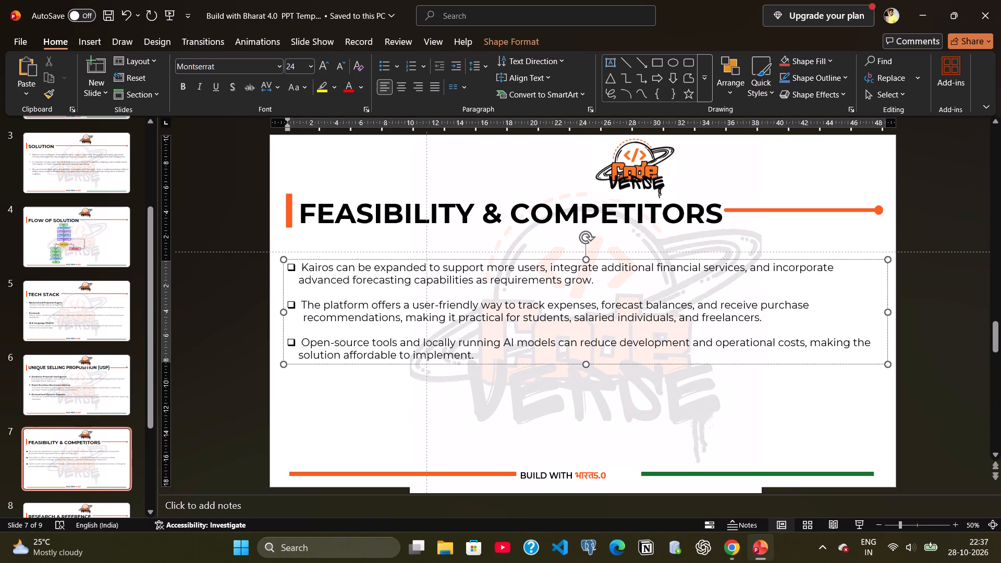
Break the first bullet before "advanced" into its own unbulleted line and indent that line with five spaces.
left_click(482, 360)
left_click(300, 281)
key("BackSpace")
key("BackSpace")
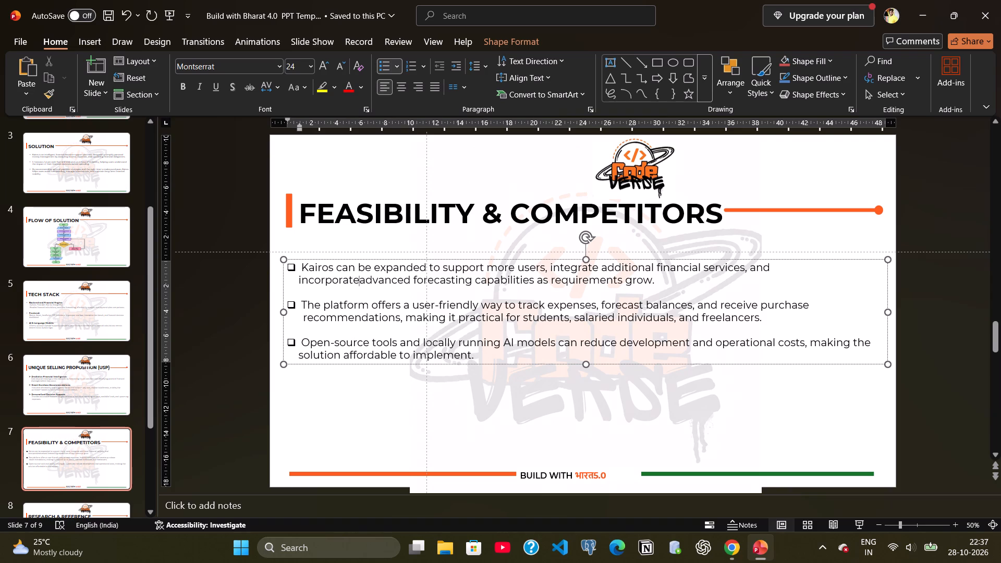
key("Return")
key("BackSpace")
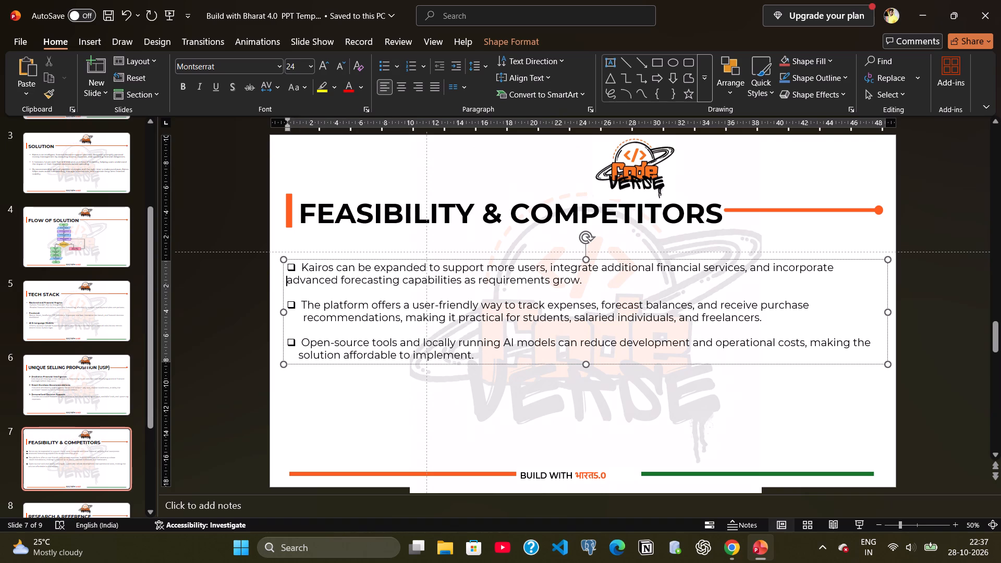
key("space")
key("space")
key("space")
key("space")
key("space")
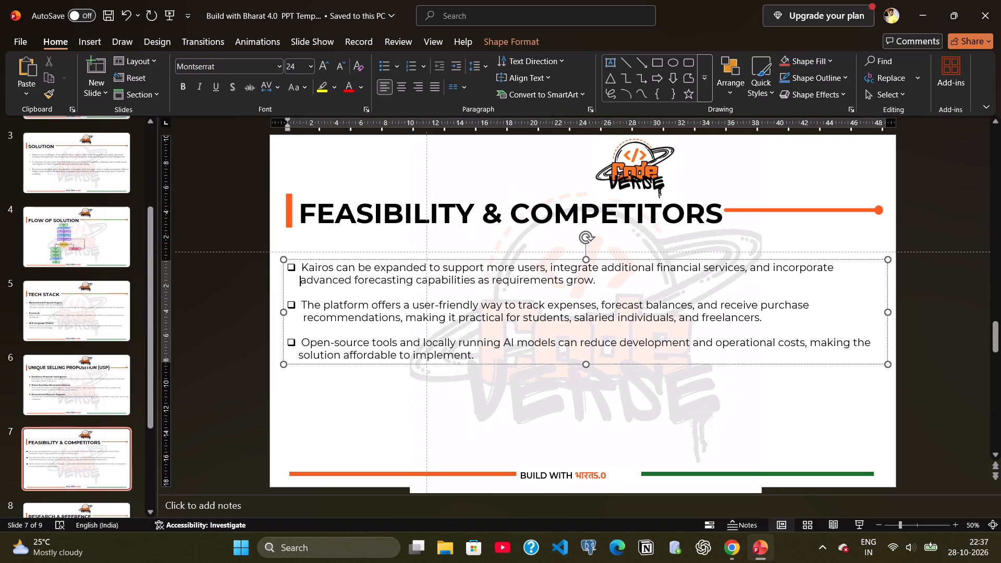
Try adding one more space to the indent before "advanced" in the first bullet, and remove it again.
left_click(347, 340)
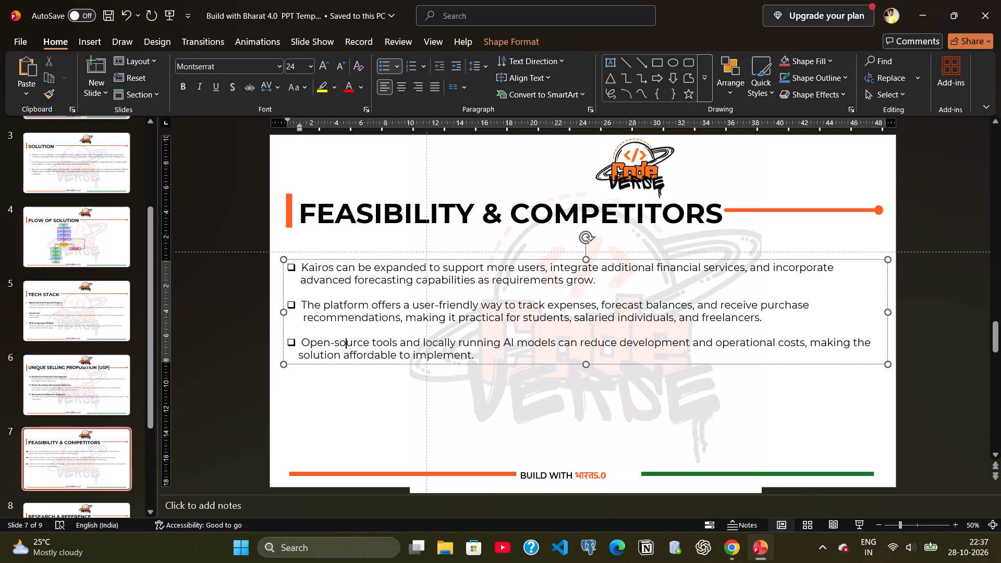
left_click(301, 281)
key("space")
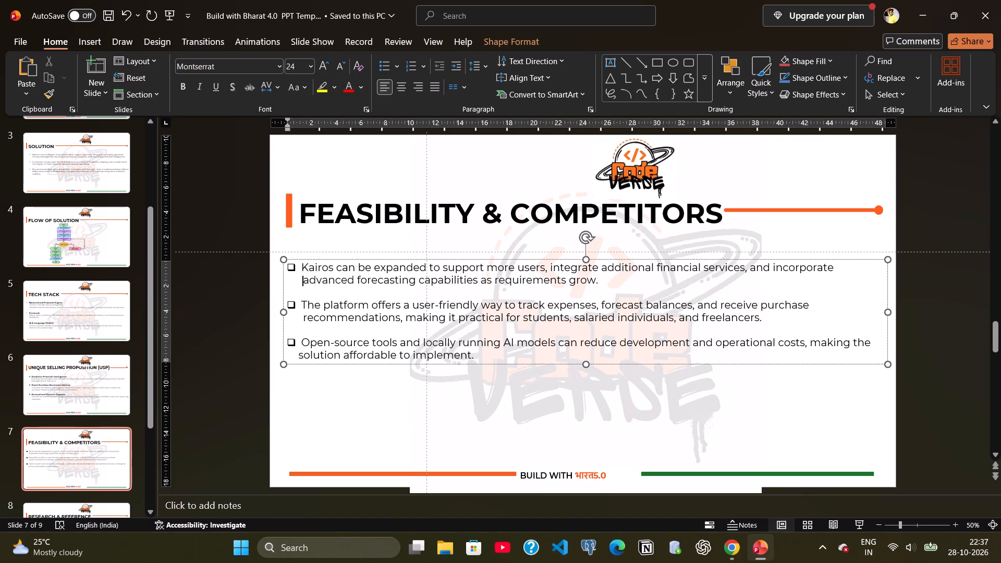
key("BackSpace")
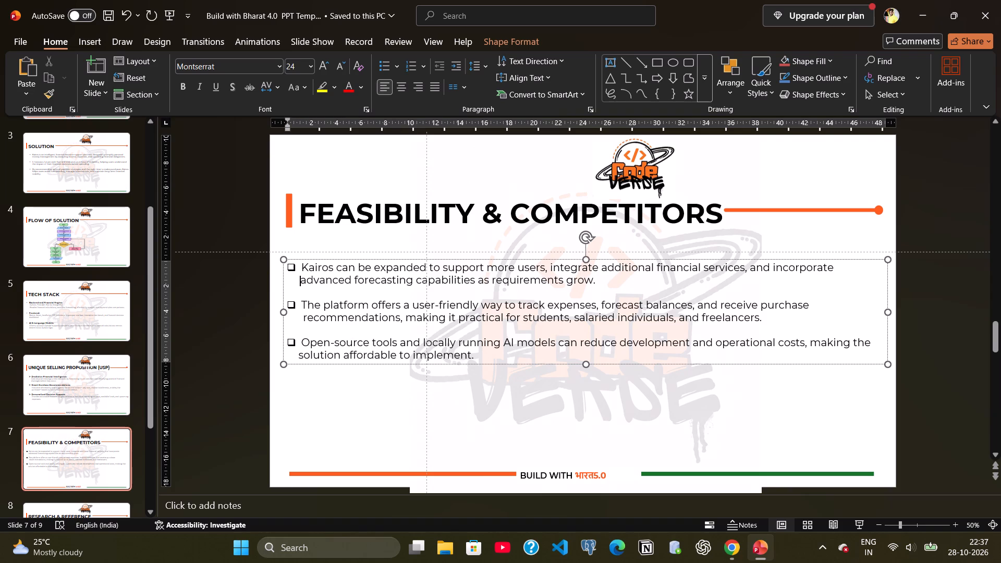
Break the third bullet before "solution" into its own unbulleted line and indent that line with six spaces.
left_click(299, 356)
key("BackSpace")
key("Return")
key("BackSpace")
key("space")
key("space")
key("space")
key("space")
key("space")
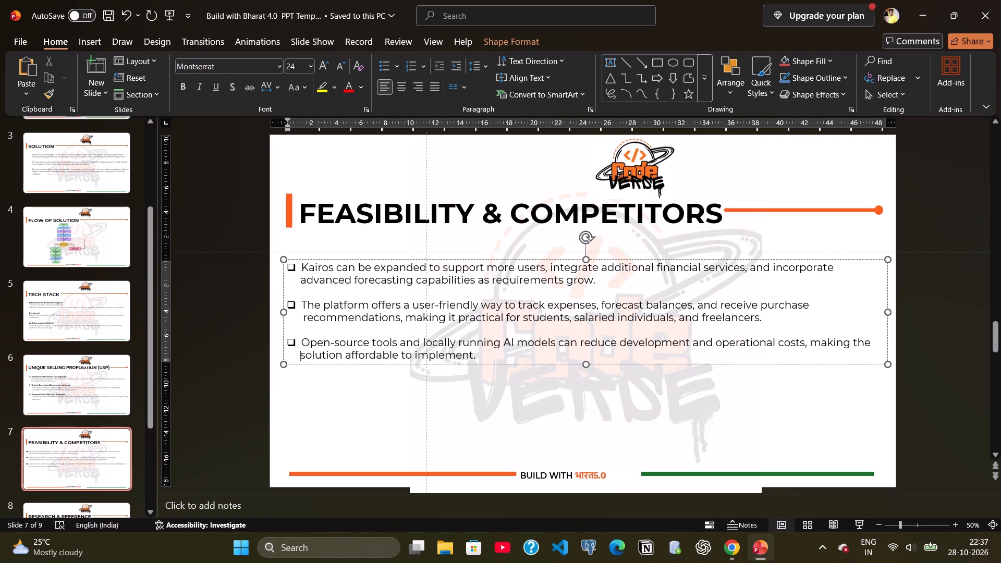
key("space")
left_click(502, 358)
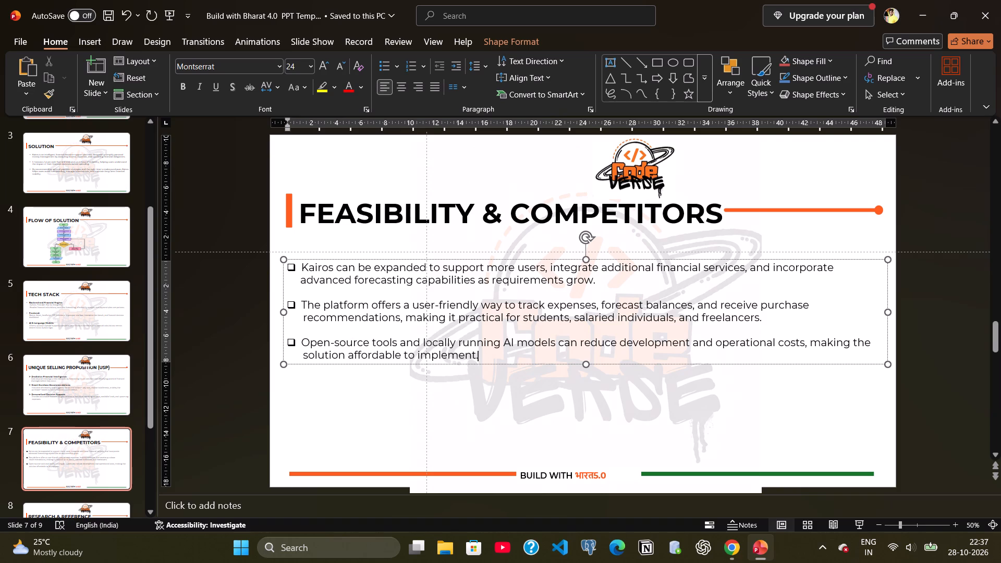
left_click(210, 393)
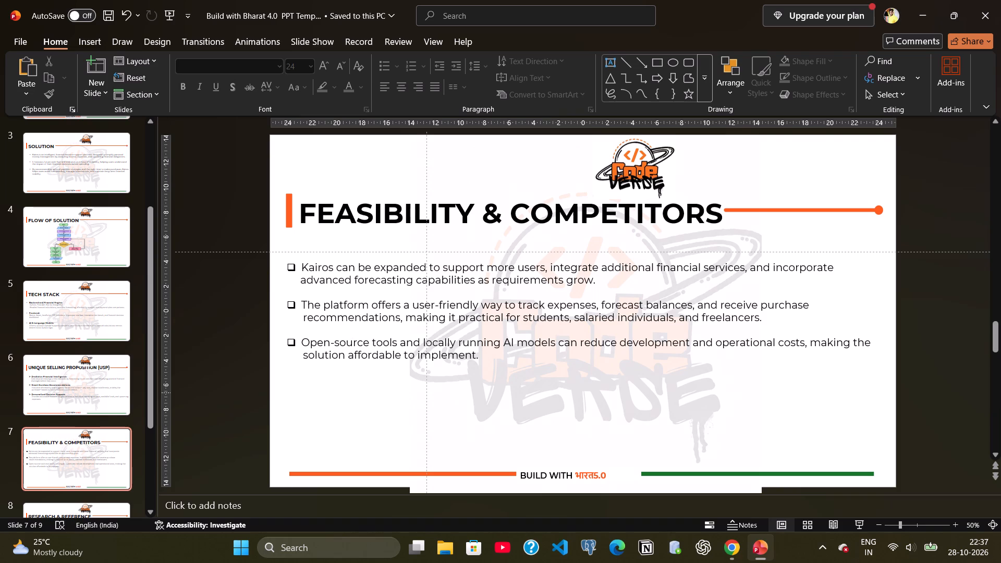
Add an extra blank line after the first feasibility bullet and another after the second.
left_click(605, 283)
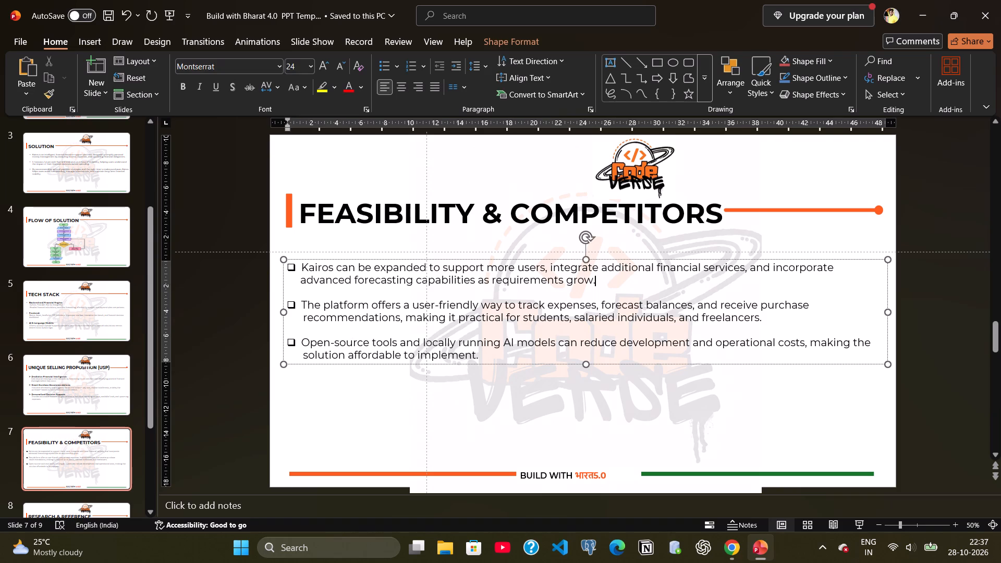
key("Return")
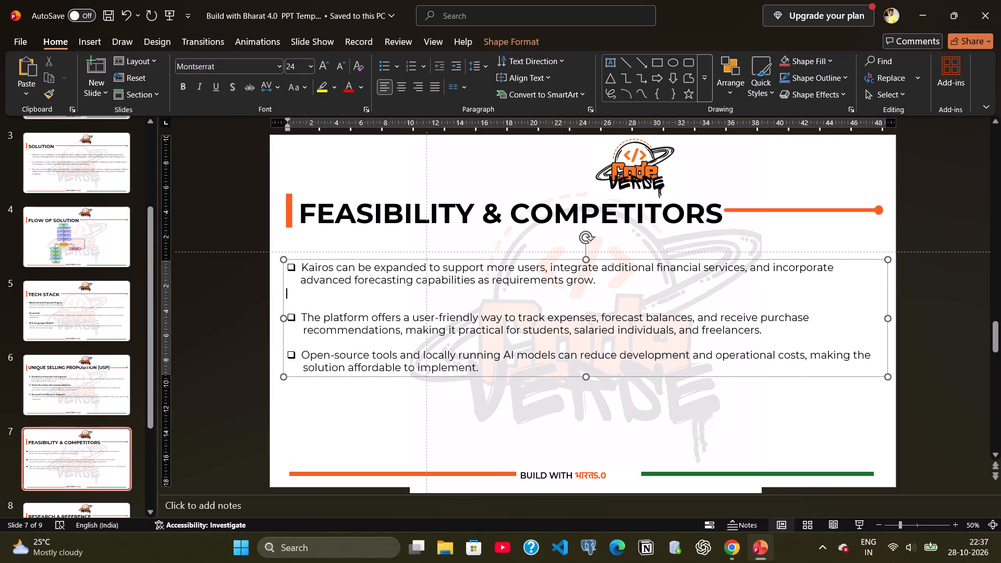
left_click(779, 335)
key("Return")
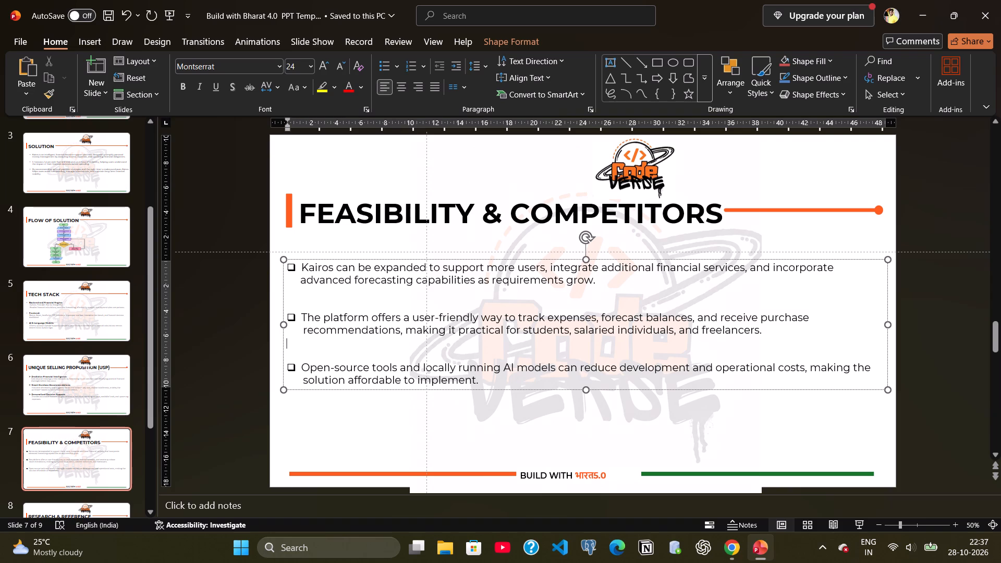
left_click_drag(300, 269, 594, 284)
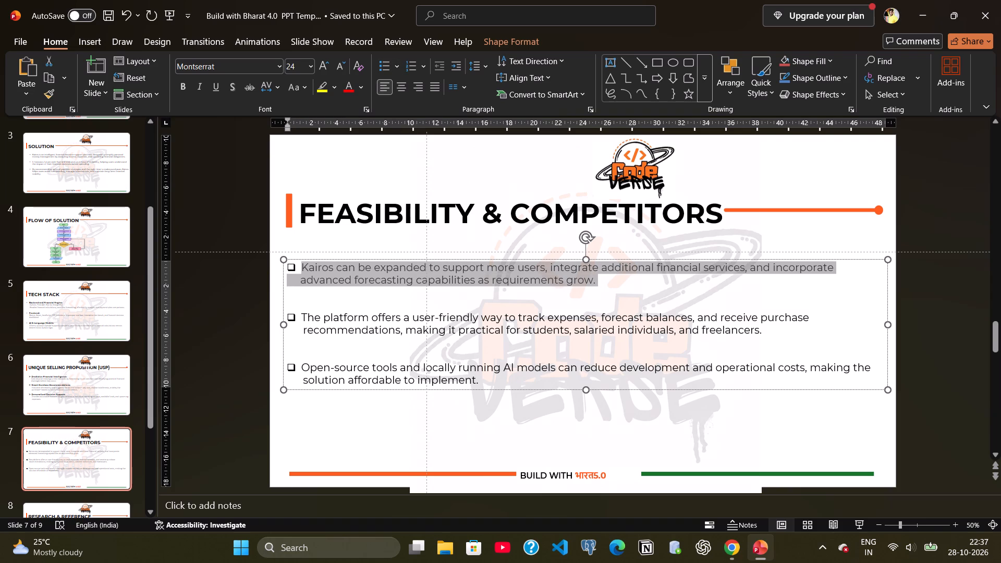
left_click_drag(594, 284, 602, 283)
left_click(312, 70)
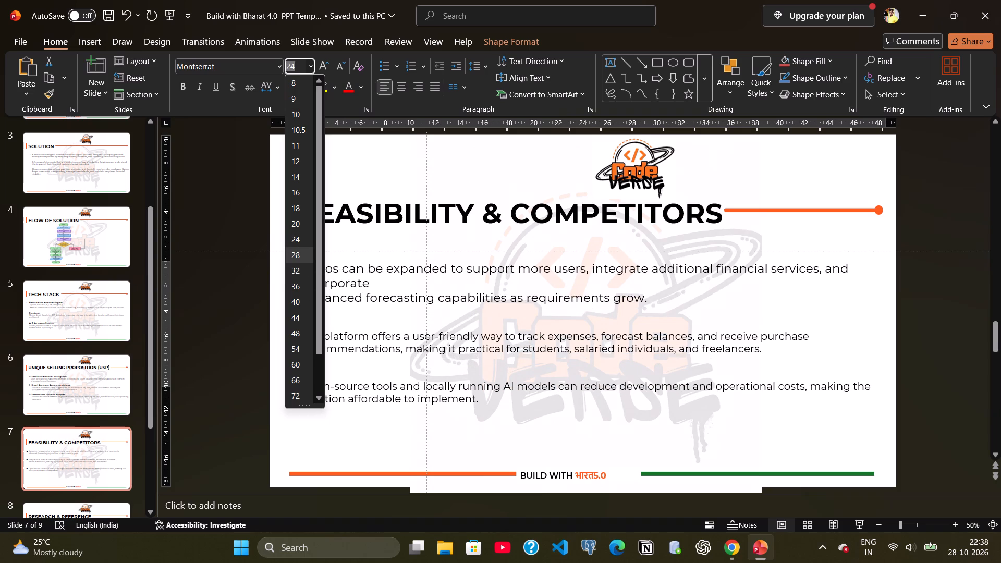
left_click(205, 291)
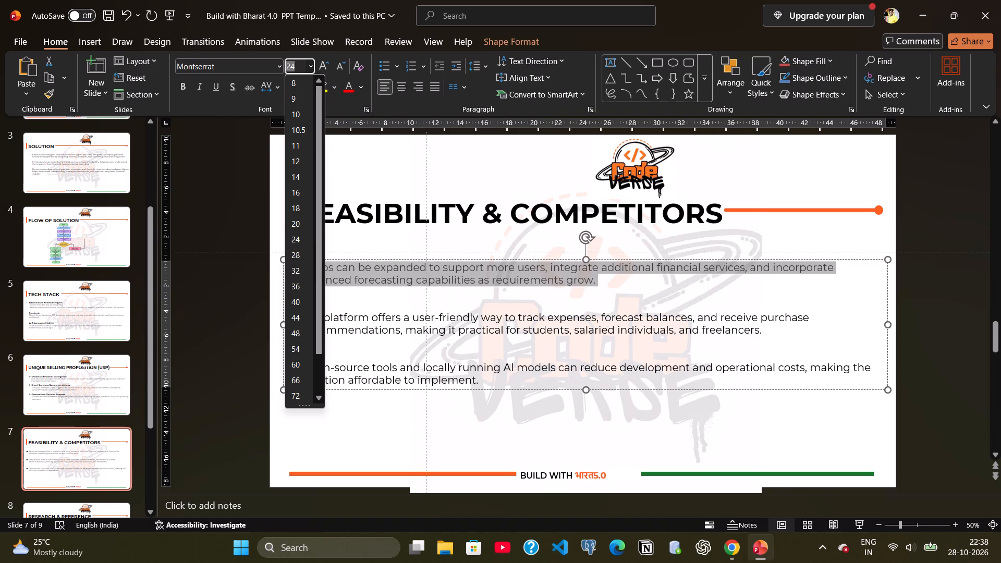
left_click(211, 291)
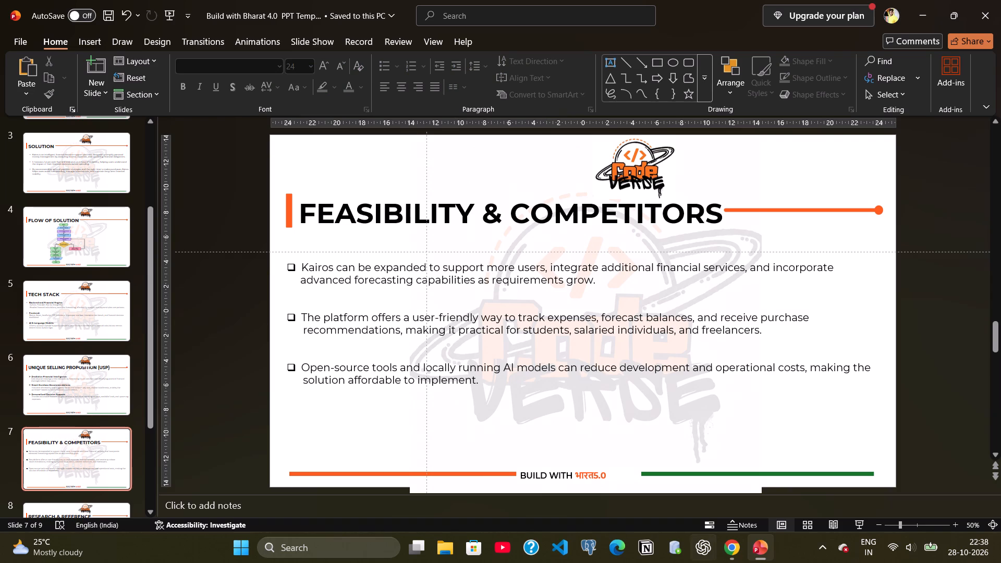
Switch to Chrome and look through the Kairos presentation research notes PDF for the Competitors & Differentiation content.
left_click(724, 548)
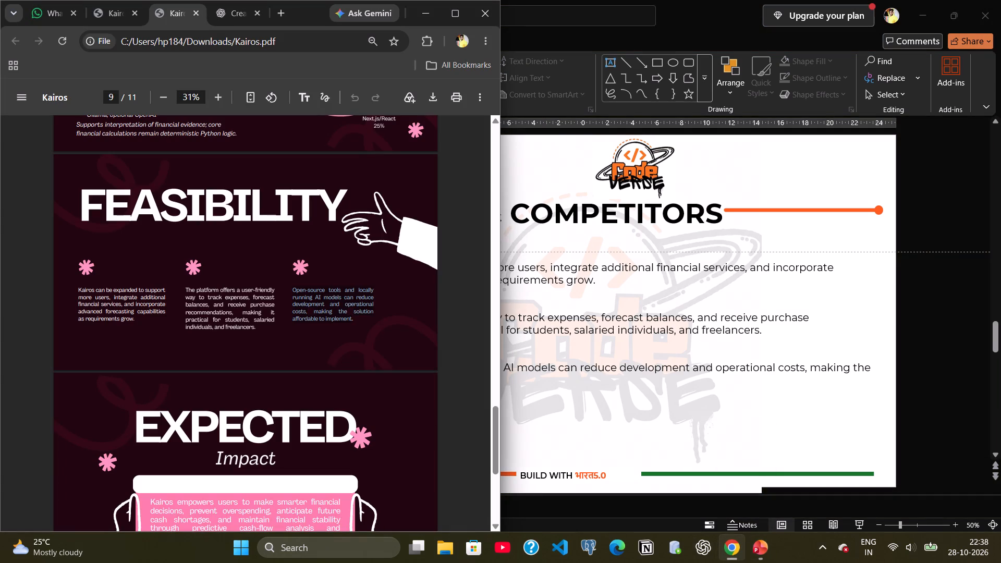
left_click(318, 406)
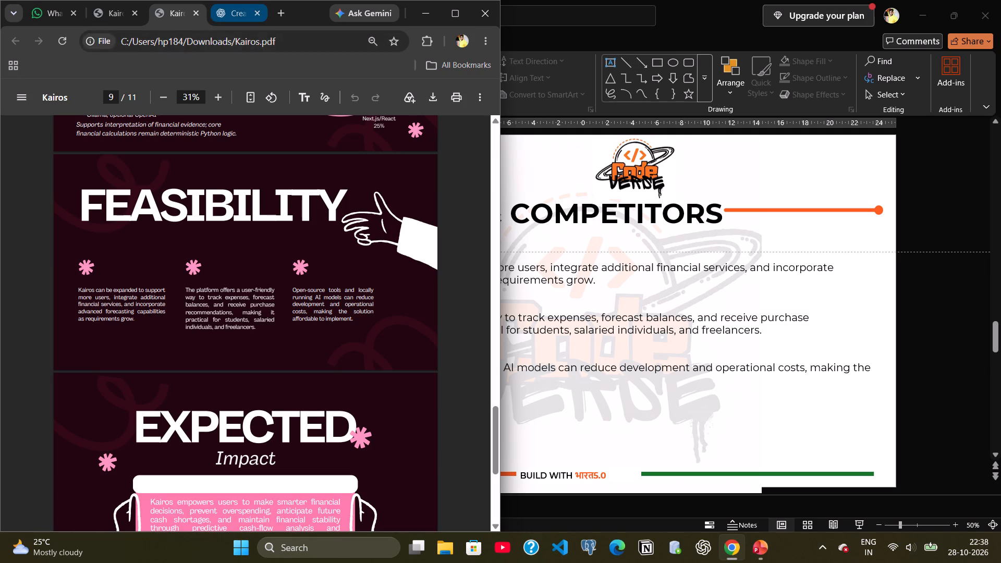
left_click(237, 20)
left_click(123, 12)
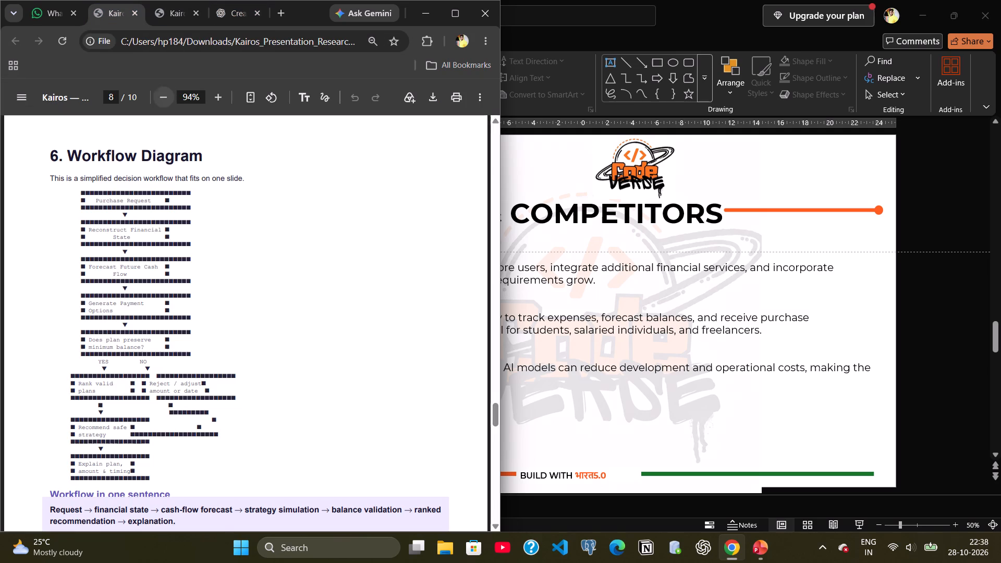
scroll(175, 282, "down", 7)
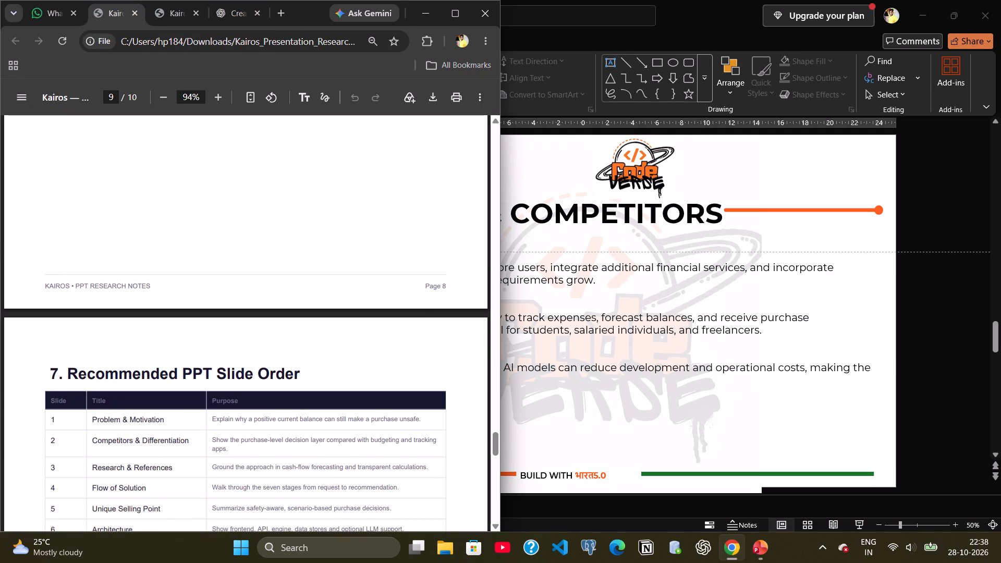
scroll(175, 282, "down", 10)
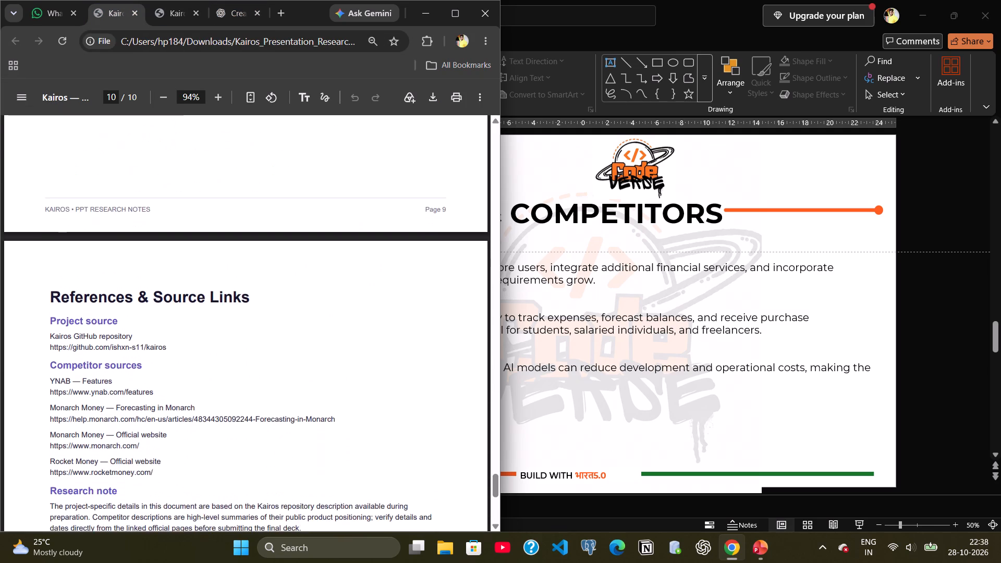
scroll(175, 282, "down", 10)
scroll(175, 282, "up", 2)
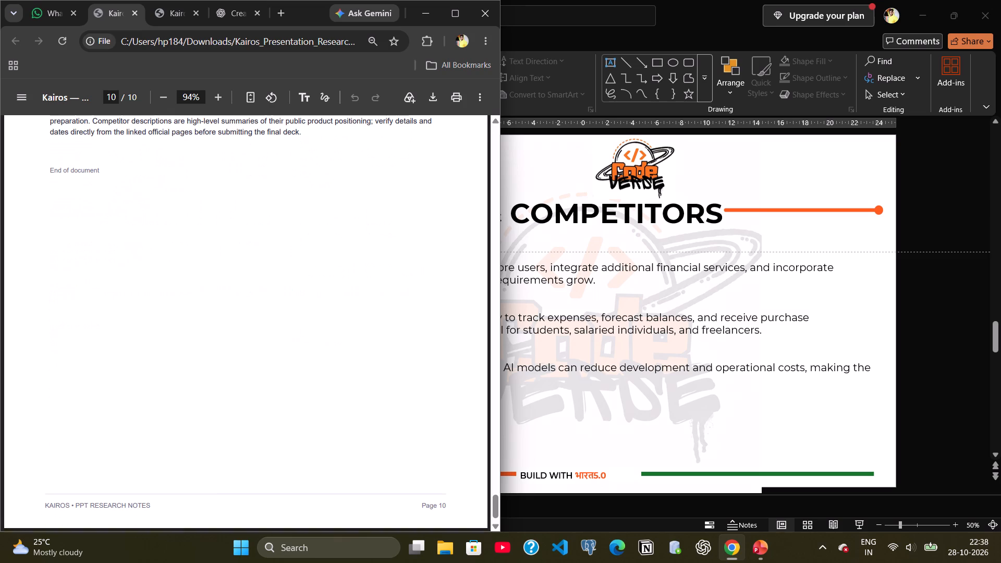
scroll(175, 282, "up", 14)
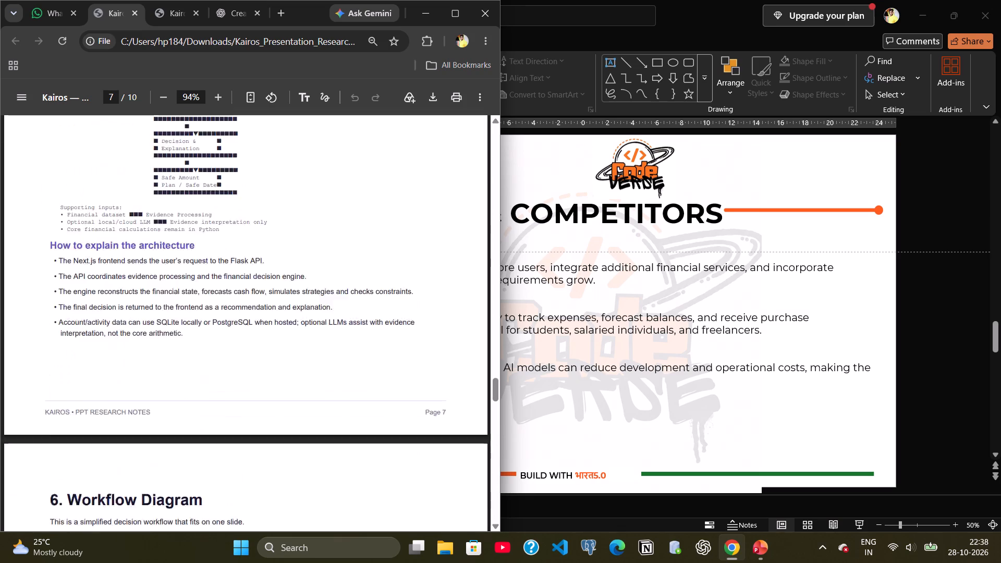
scroll(175, 282, "up", 7)
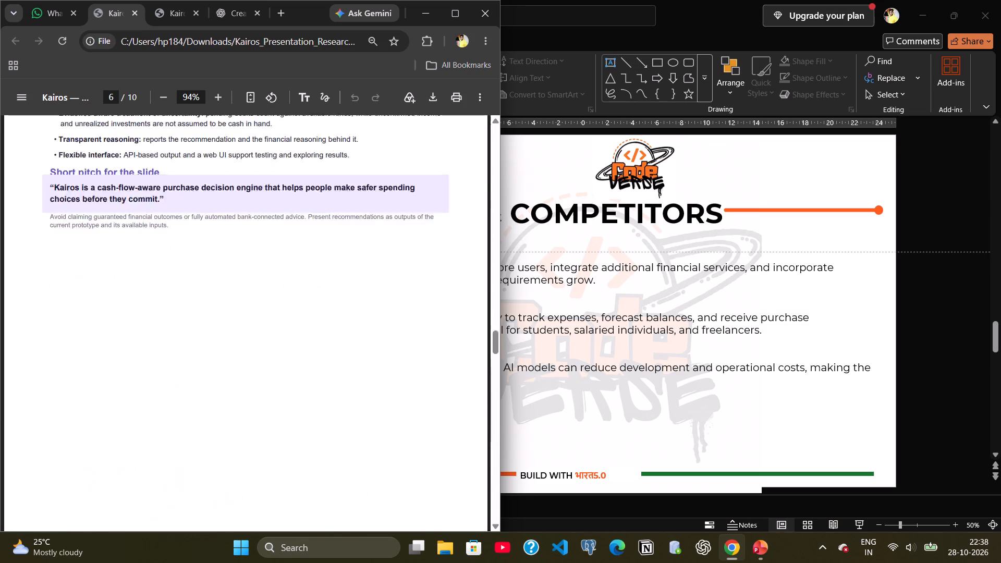
scroll(175, 282, "up", 8)
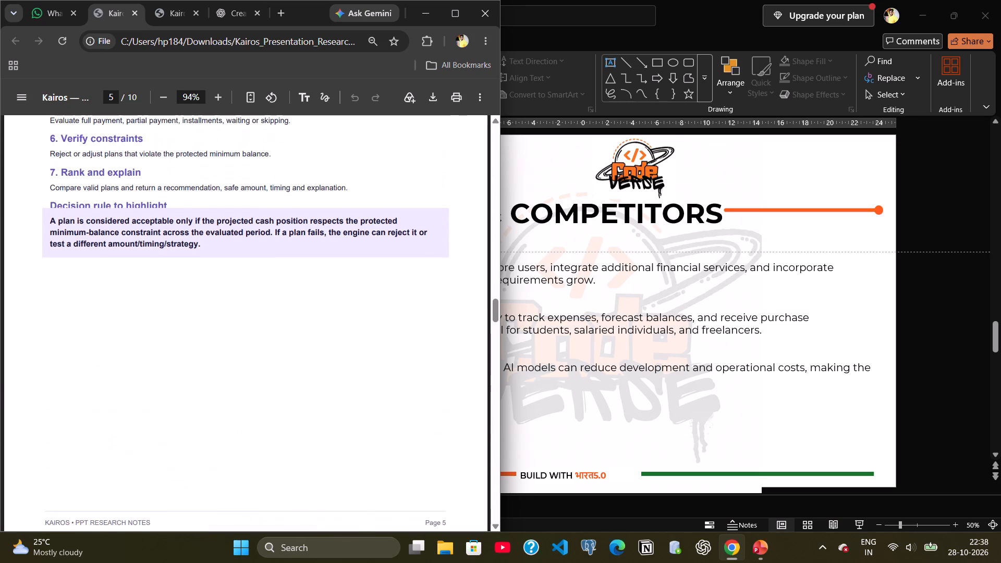
scroll(175, 282, "up", 2)
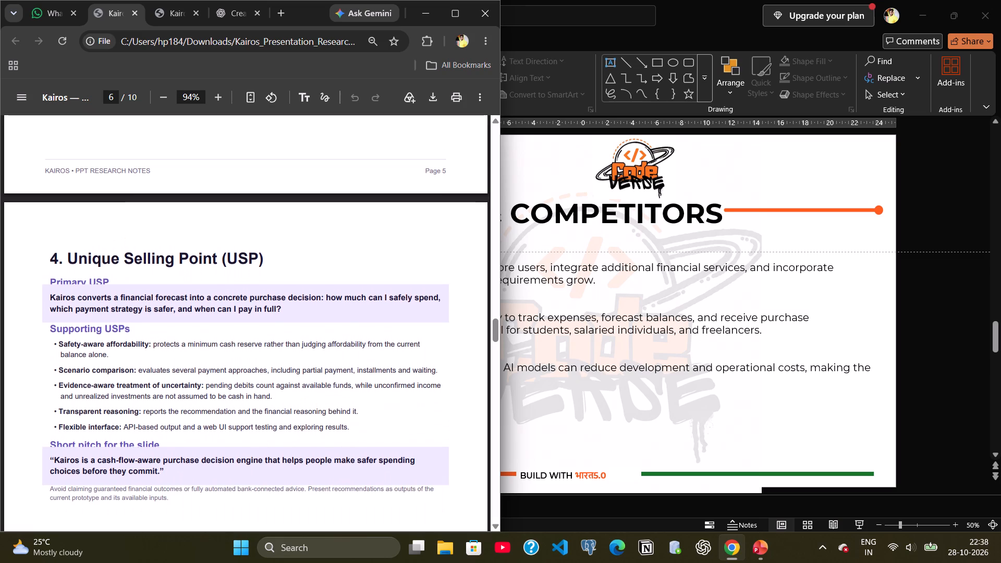
scroll(175, 282, "up", 1)
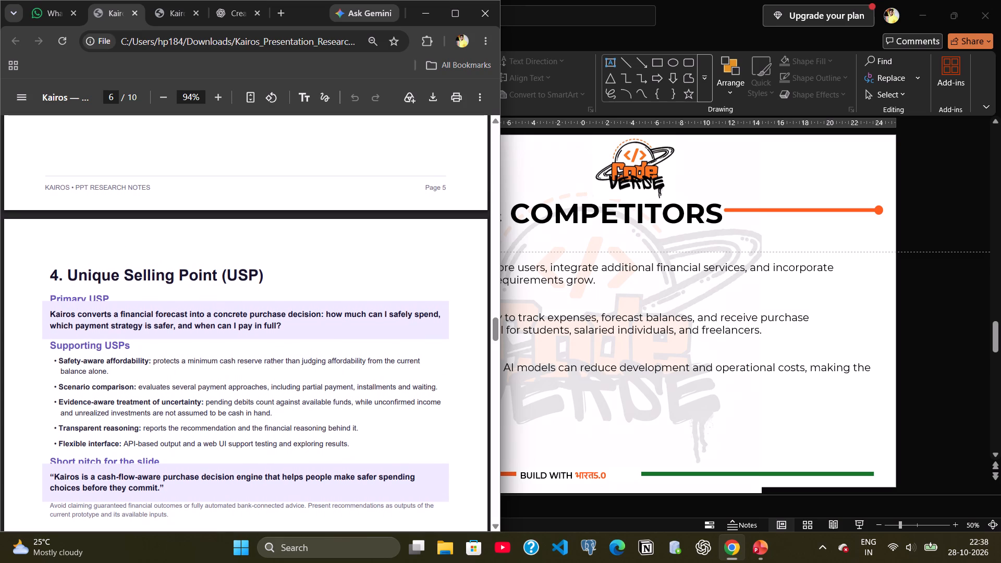
scroll(175, 282, "up", 3)
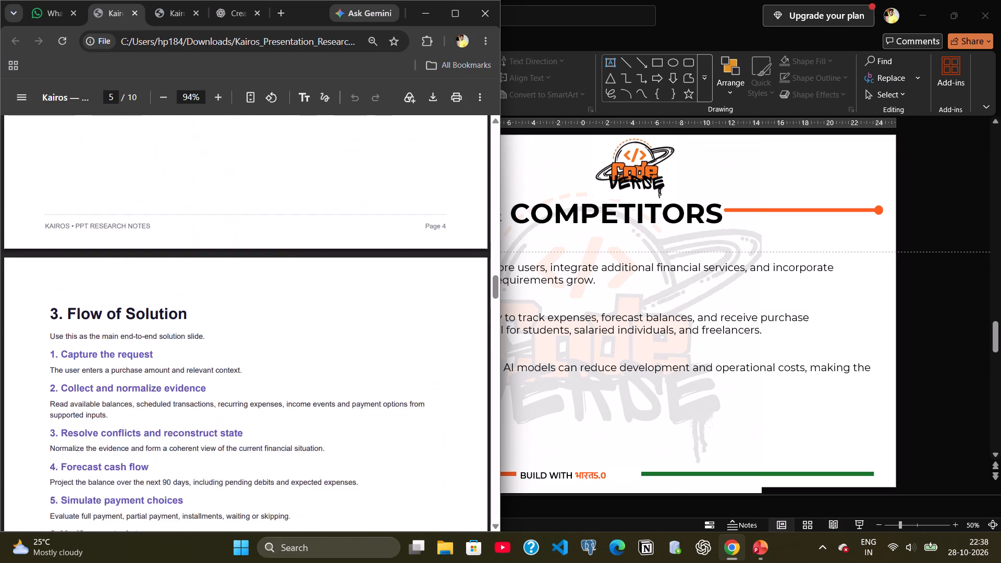
scroll(175, 282, "up", 3)
scroll(175, 282, "down", 4)
scroll(175, 282, "up", 1)
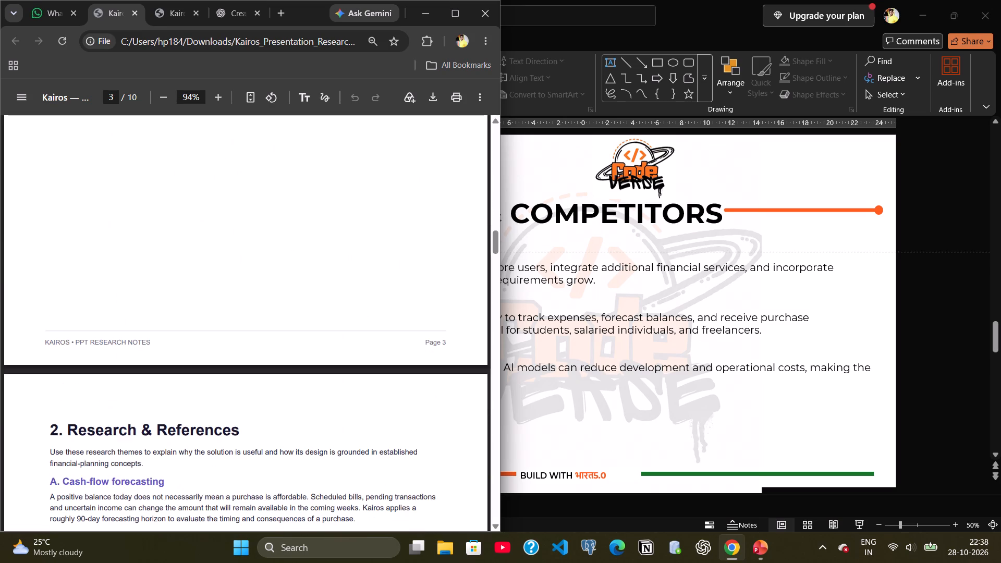
scroll(175, 282, "up", 2)
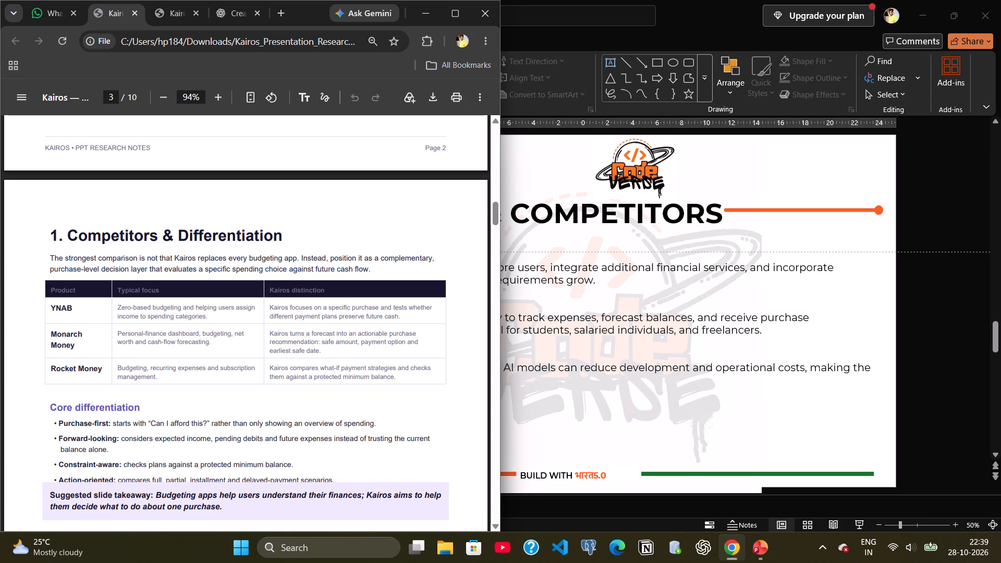
Return to PowerPoint and delete the extra blank line between the first and second feasibility bullets.
left_click(572, 392)
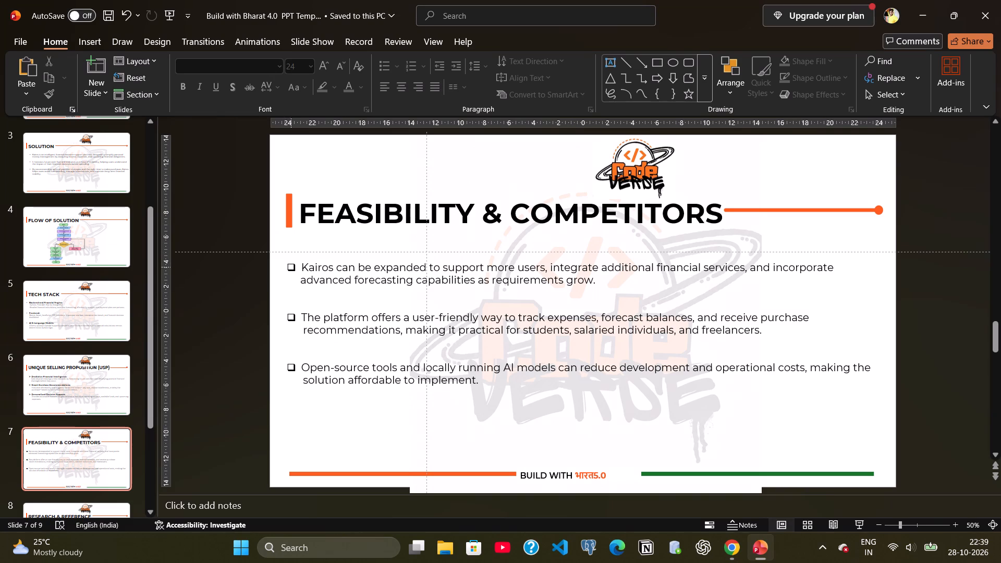
left_click(307, 291)
key("BackSpace")
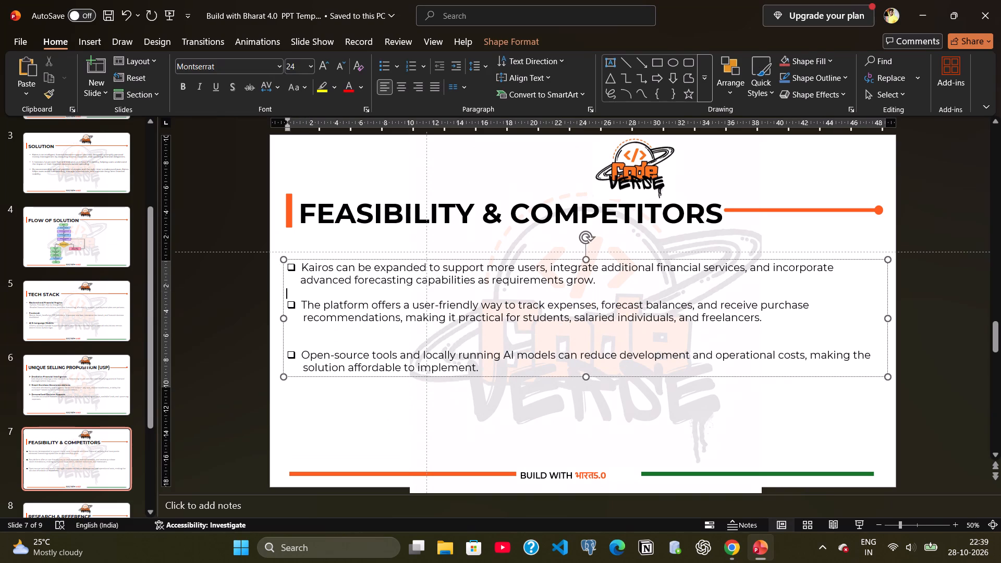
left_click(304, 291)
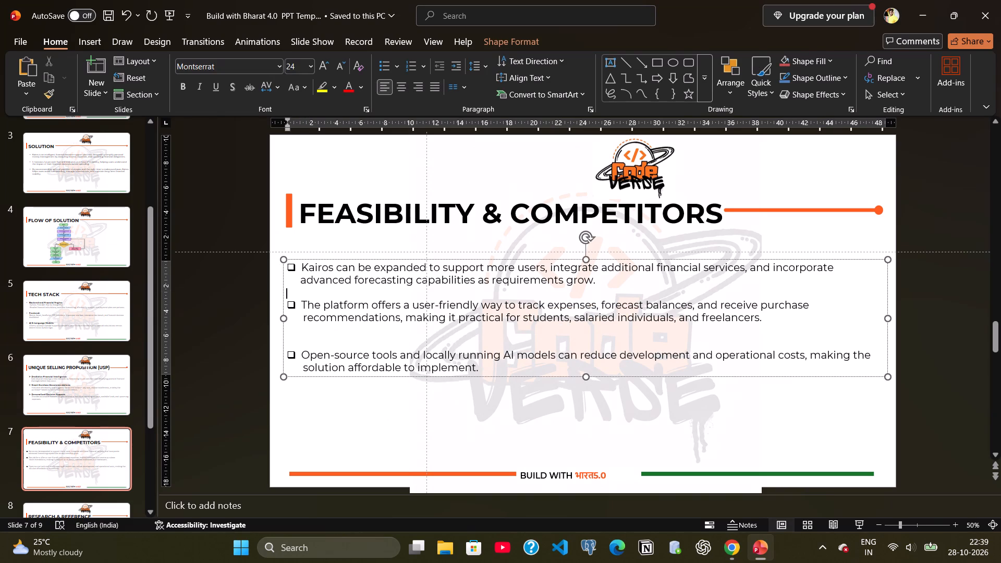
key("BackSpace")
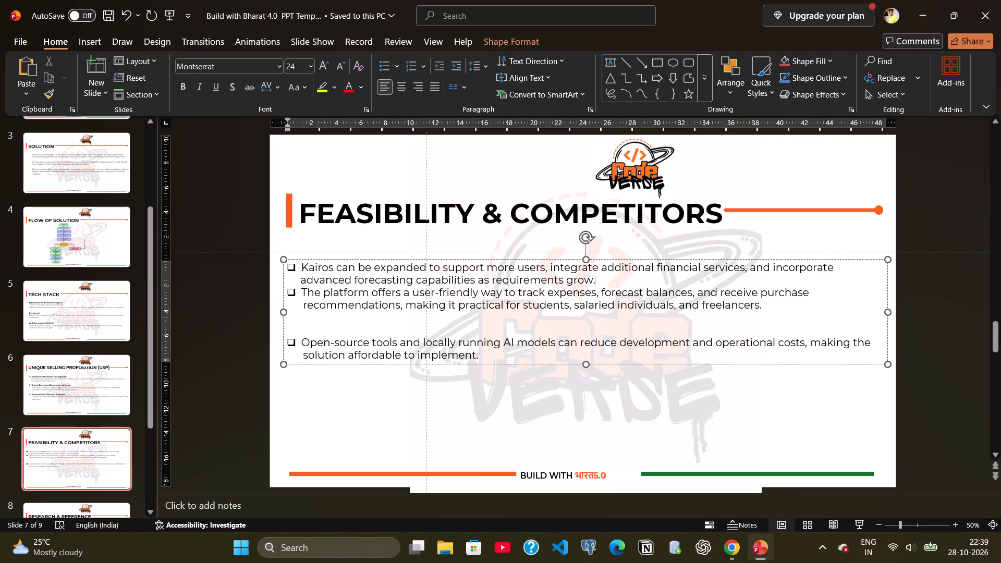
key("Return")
Delete the extra blank line between the second and third feasibility bullets, leaving a single blank line between them.
left_click(302, 344)
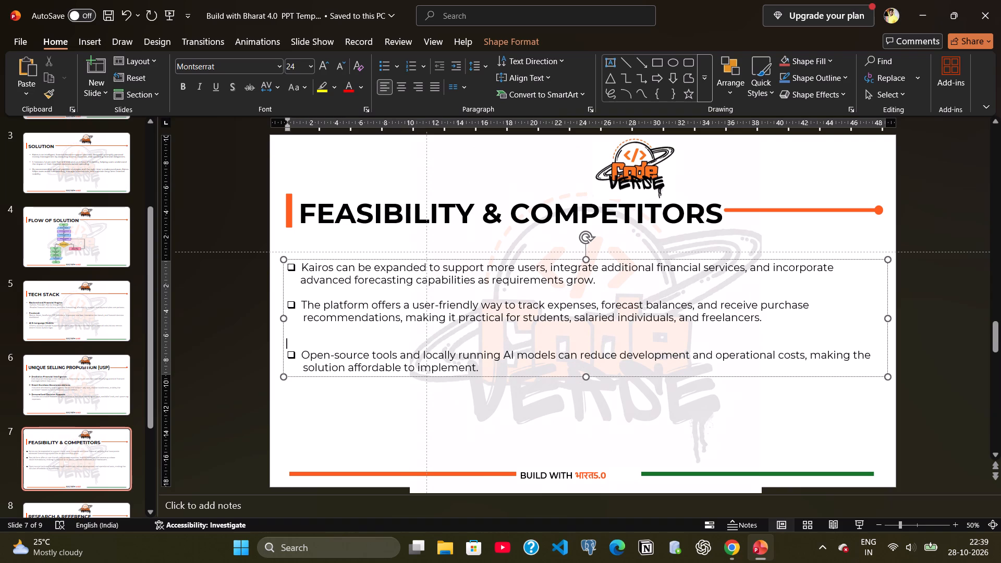
key("BackSpace")
key("BackSpace")
key("Return")
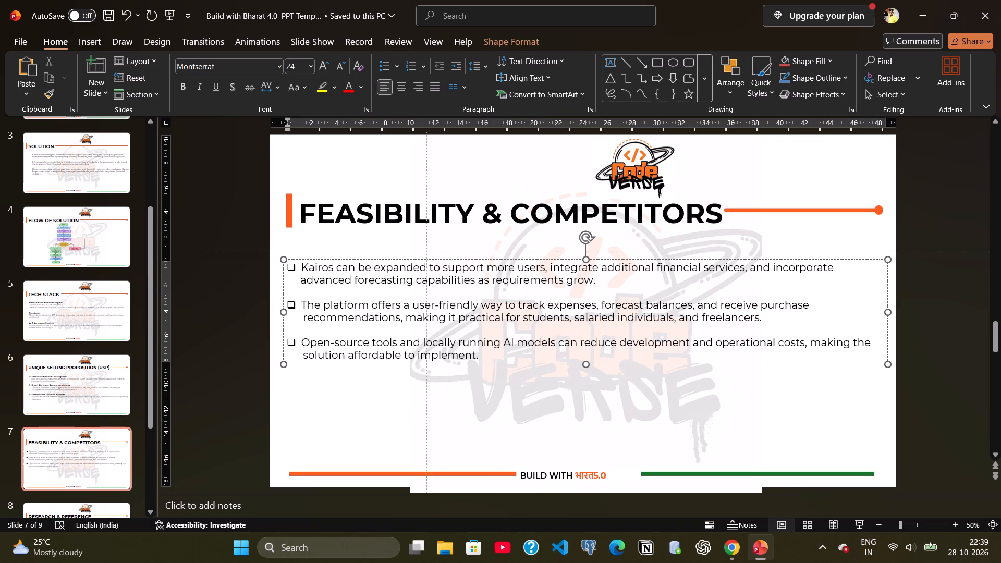
Move the feasibility bullets text box up so it sits just beneath the Feasibility & Competitors heading, and deselect it.
left_click(612, 271)
left_click_drag(578, 259, 575, 252)
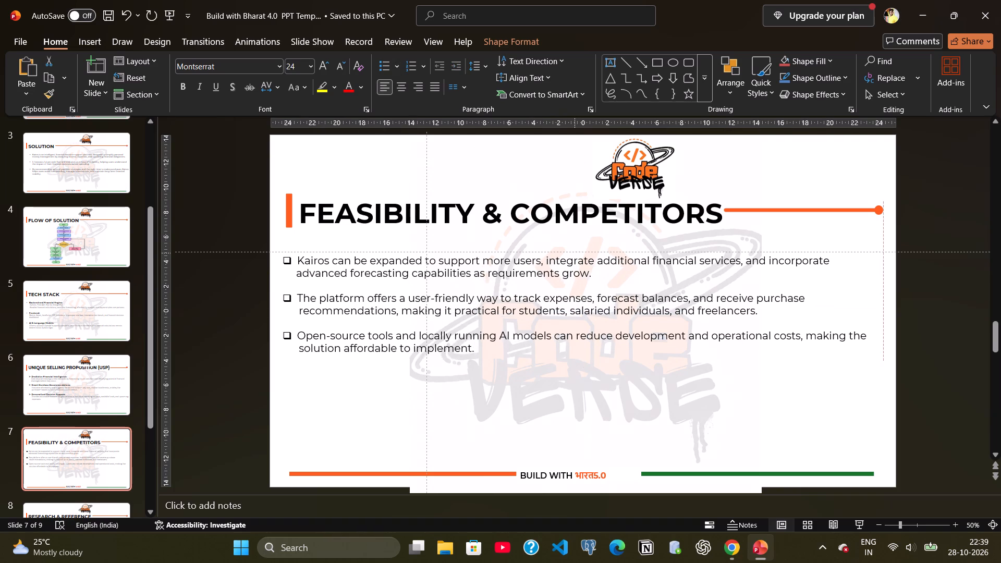
left_click_drag(575, 252, 581, 230)
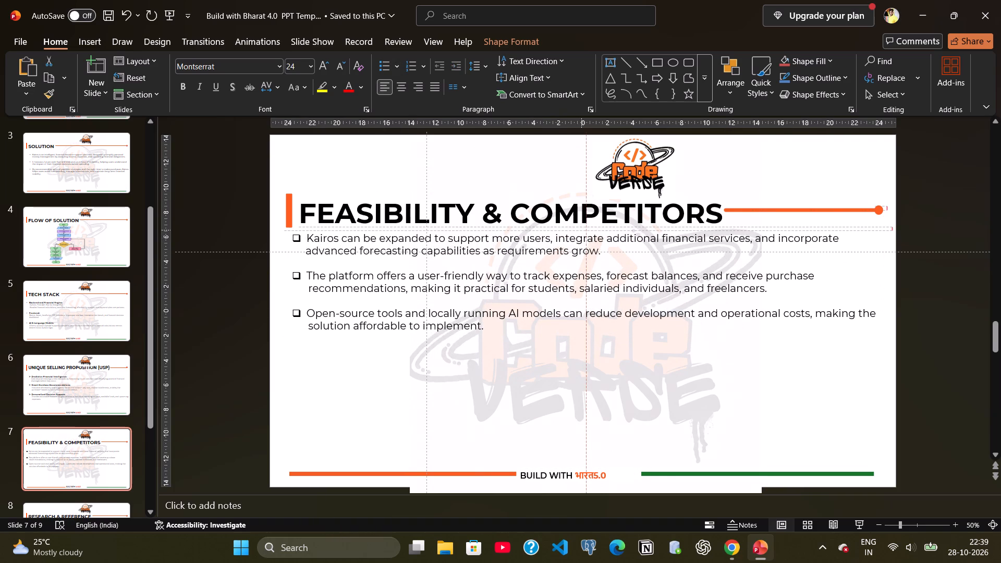
left_click_drag(581, 230, 587, 232)
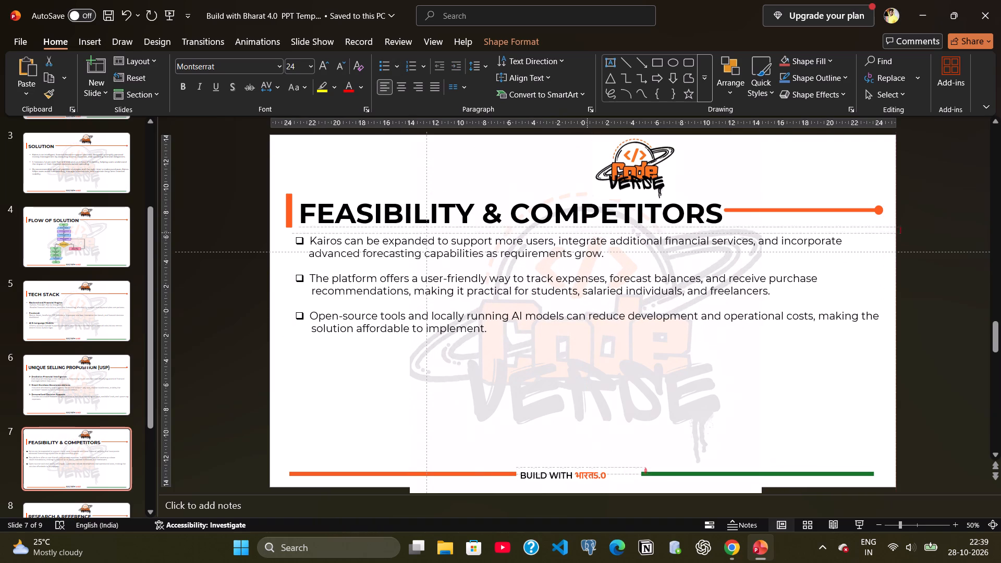
left_click_drag(587, 232, 583, 236)
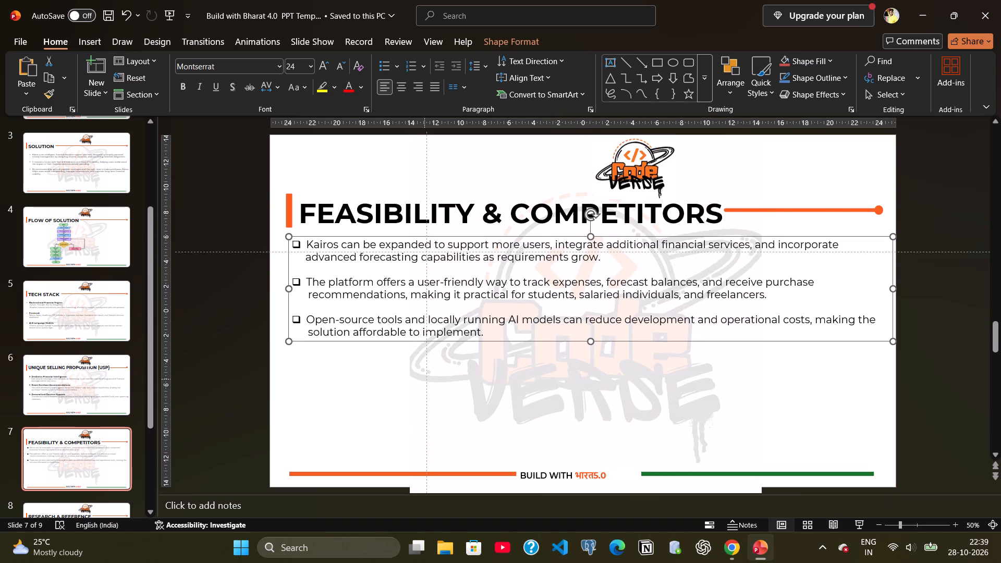
left_click(374, 393)
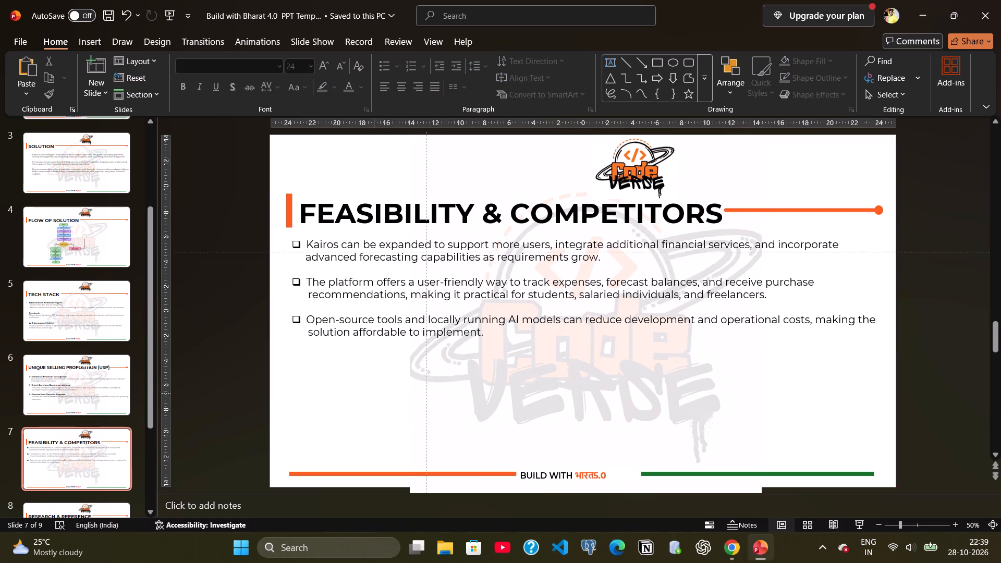
left_click(280, 395)
left_click(204, 392)
Switch to Chrome and copy the "Core differentiation" heading from the Competitors & Differentiation page of the Kairos research notes PDF.
left_click(730, 554)
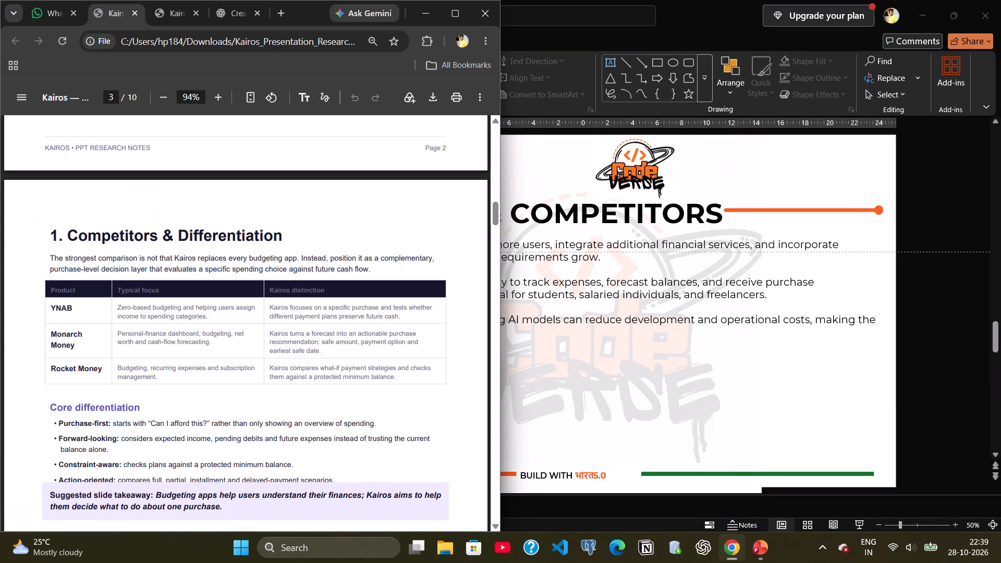
left_click(730, 554)
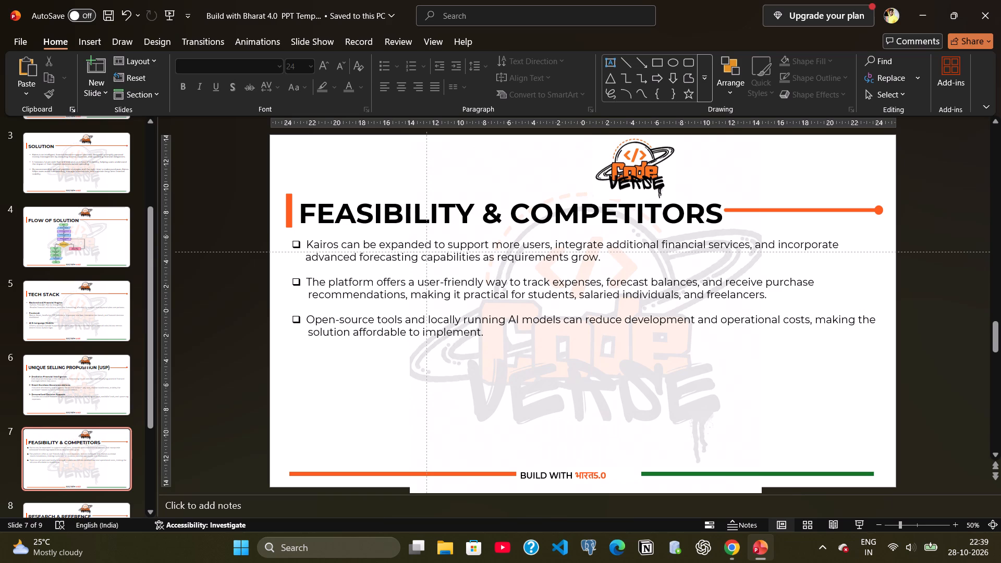
left_click(726, 554)
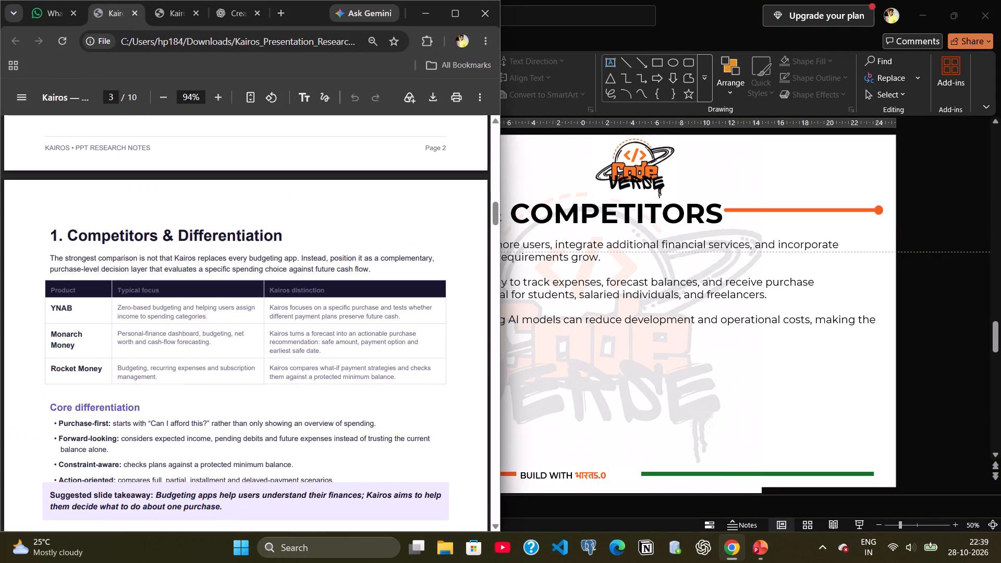
scroll(321, 447, "down", 1)
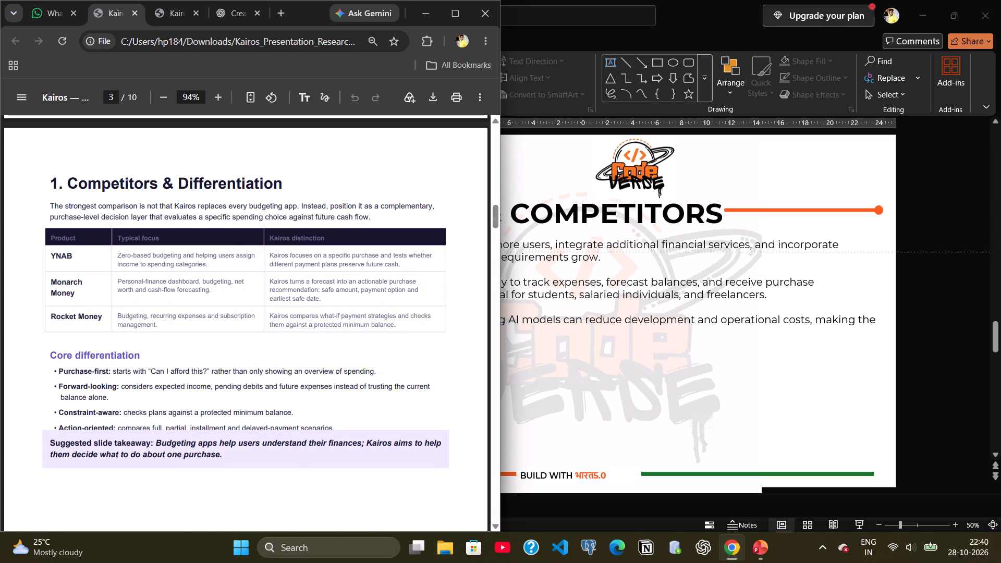
scroll(279, 406, "down", 1)
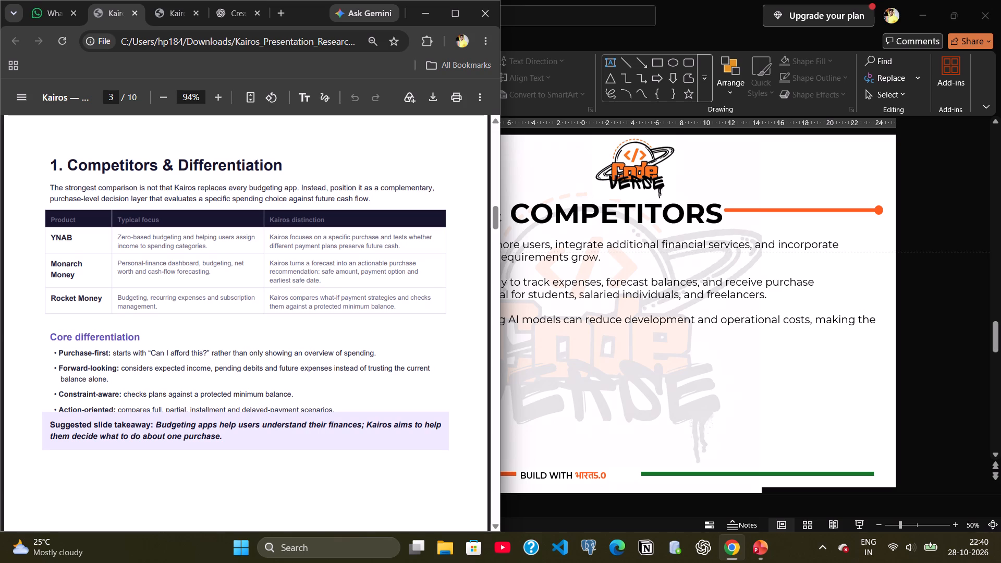
left_click_drag(48, 338, 99, 350)
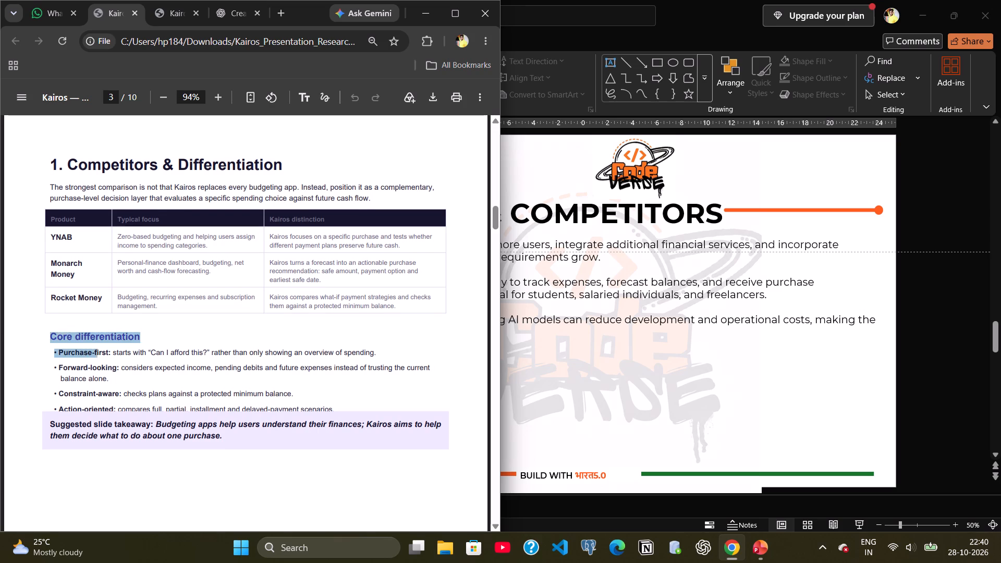
left_click_drag(99, 350, 337, 407)
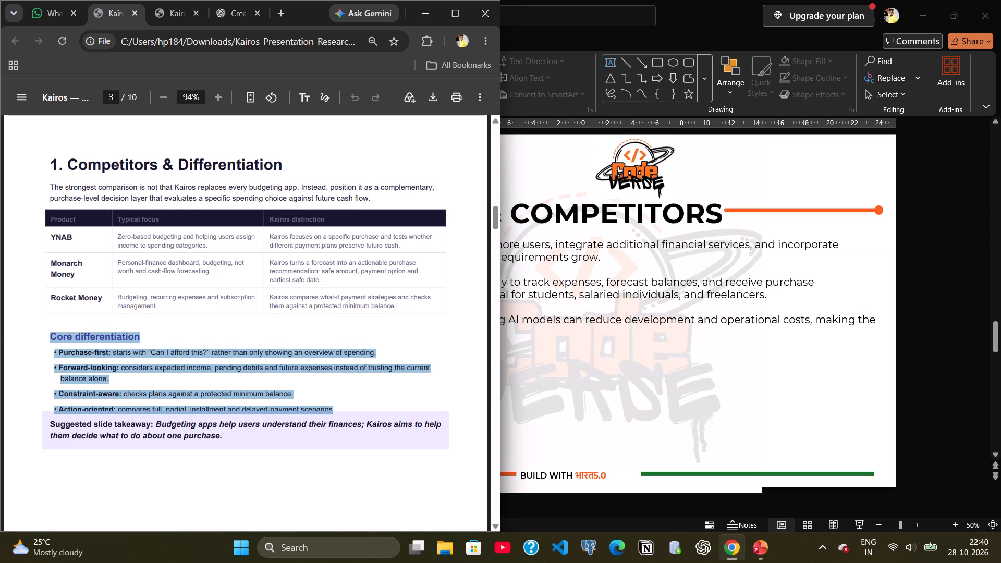
left_click_drag(337, 407, 336, 405)
left_click_drag(336, 405, 144, 336)
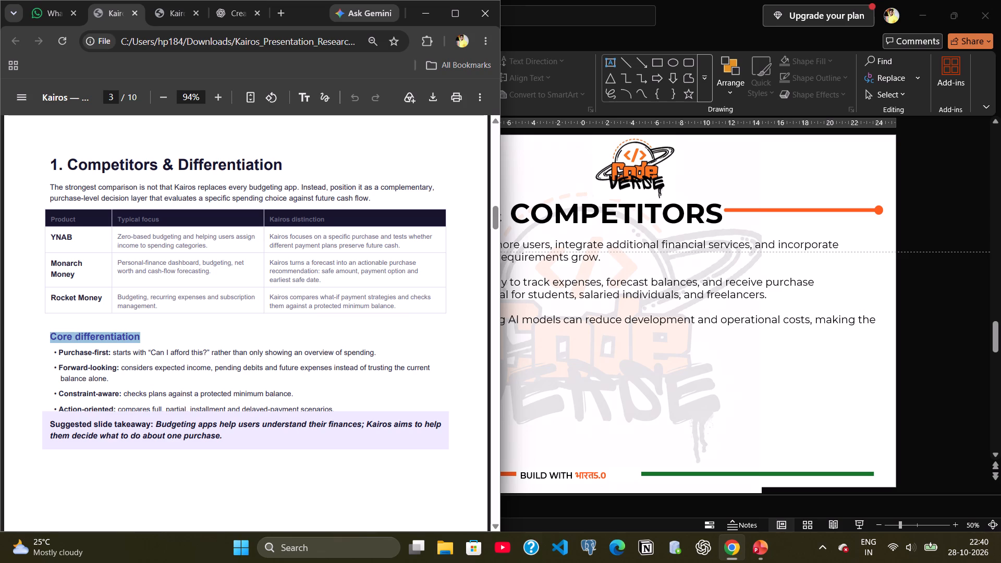
key("ctrl+c")
Return to PowerPoint and paste "Core differentiation" into a new text box below the third feasibility bullet.
left_click(536, 369)
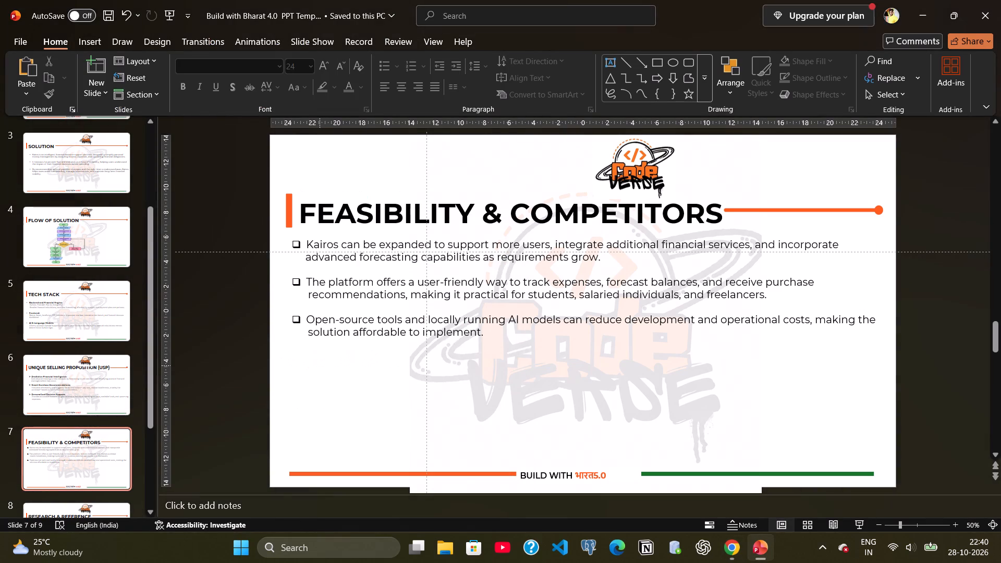
left_click(320, 365)
double_click(314, 345)
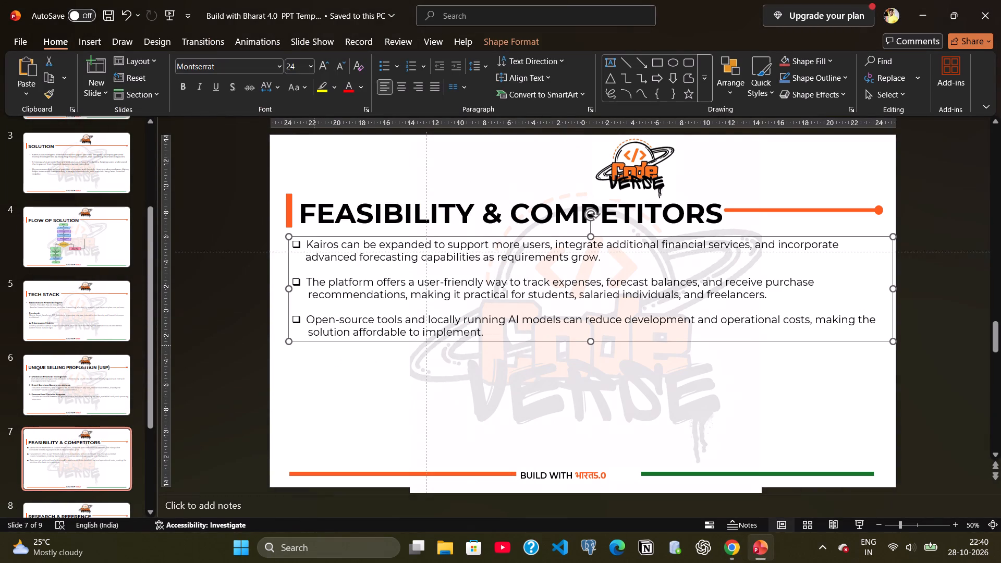
left_click(307, 359)
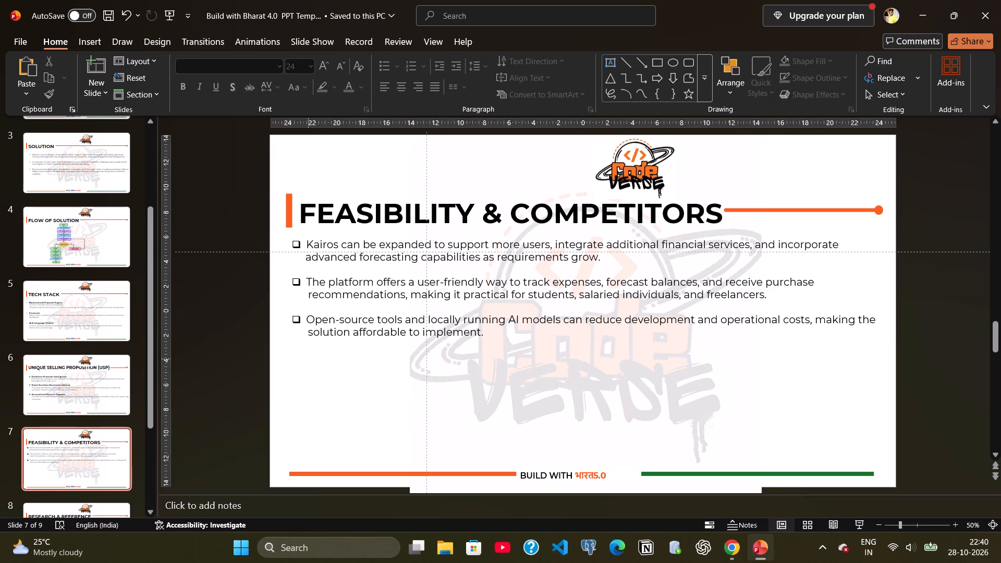
double_click(321, 356)
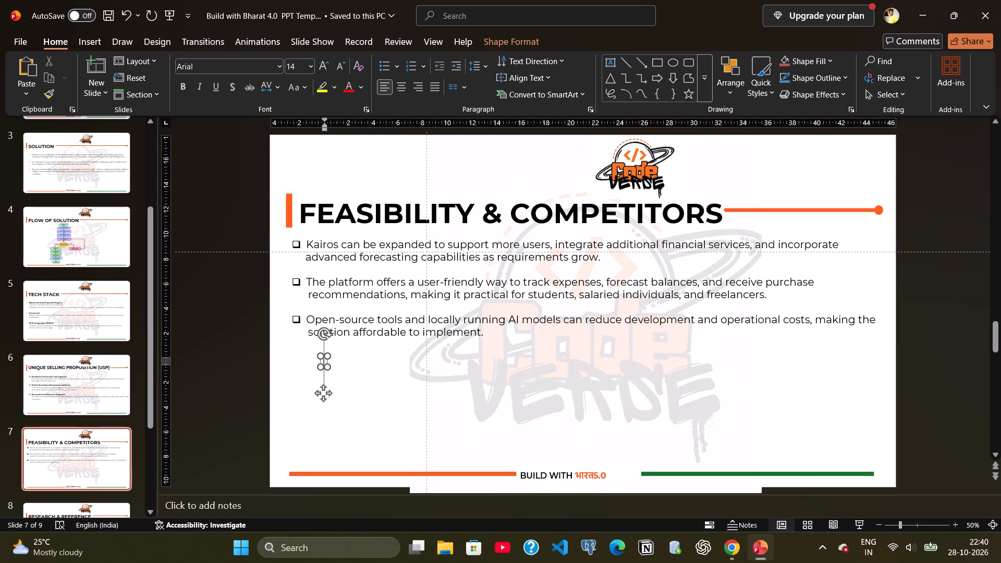
key("ctrl+v")
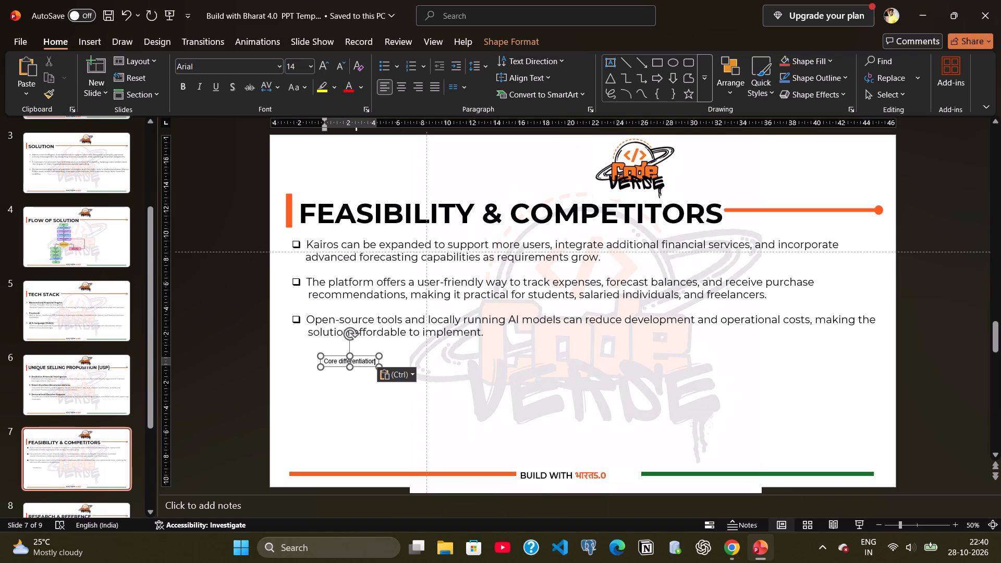
Set the "Core differentiation" text to 28 pt and make it bold.
left_click_drag(326, 360, 375, 366)
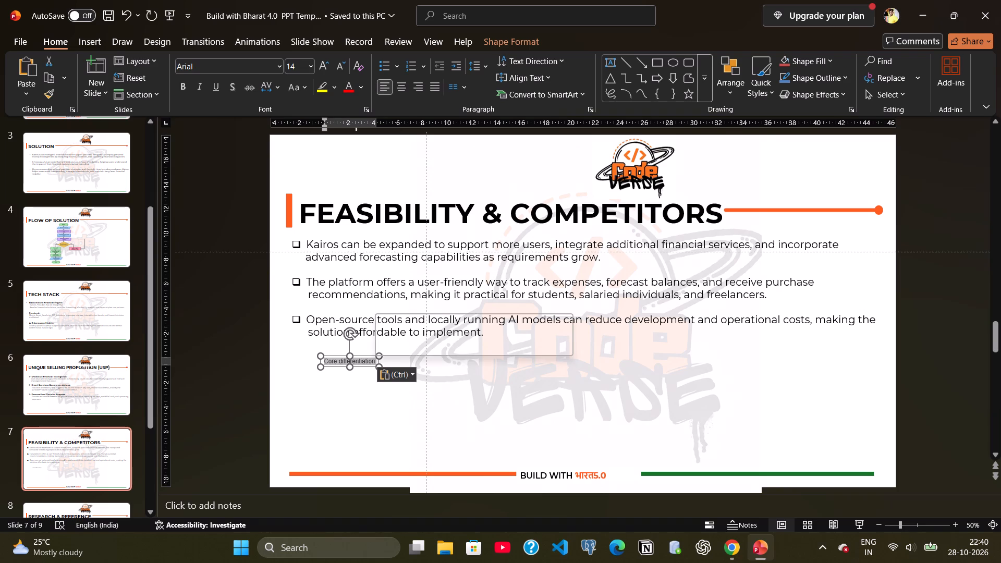
left_click(310, 67)
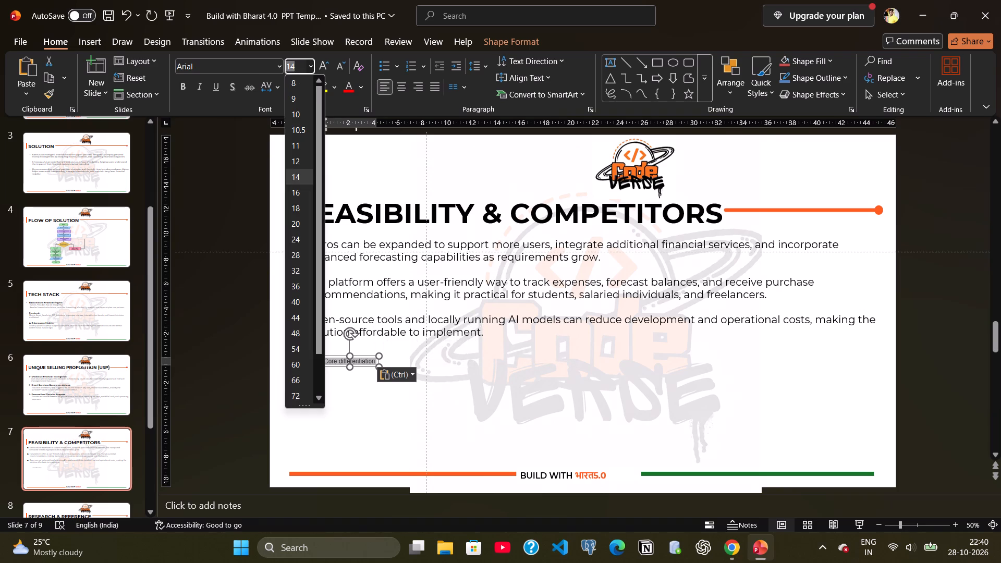
left_click(300, 253)
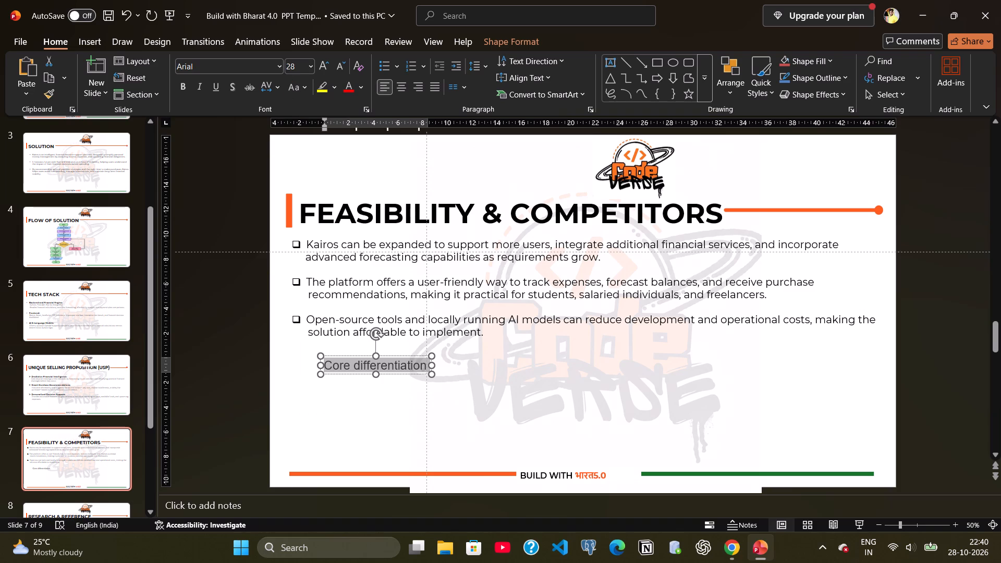
left_click(176, 85)
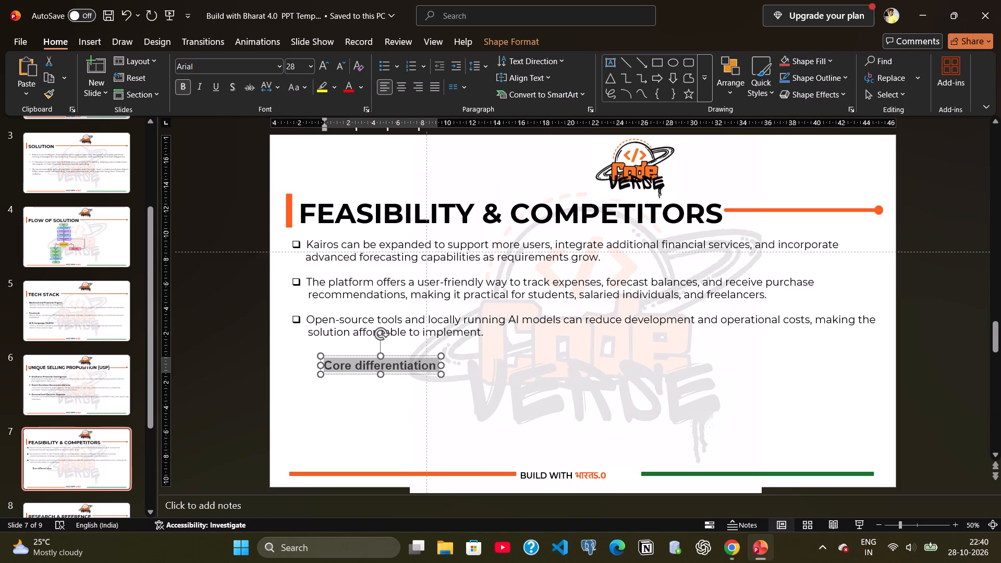
left_click(465, 370)
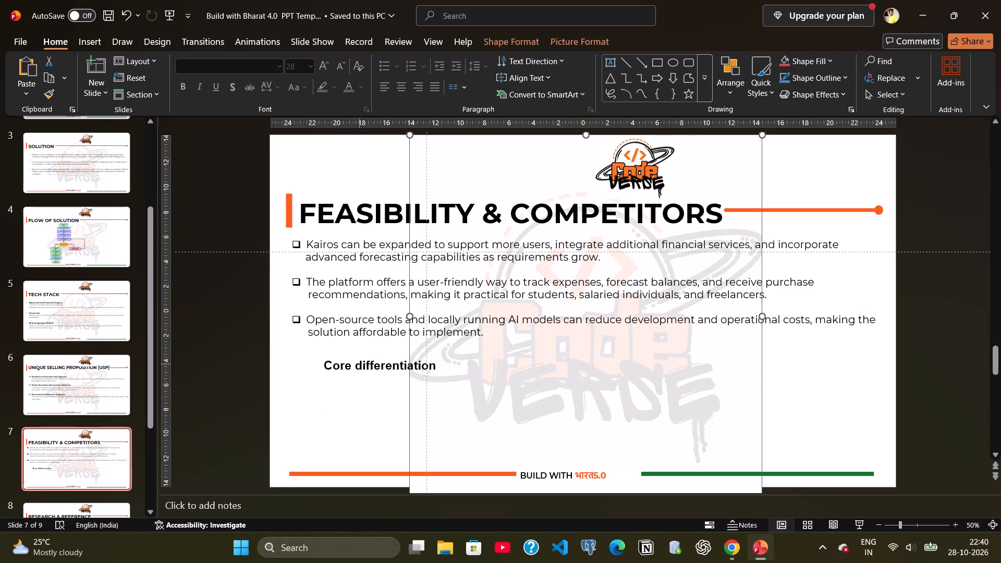
Set the font size of the "Core differentiation" text to 24 pt.
left_click_drag(326, 365, 432, 372)
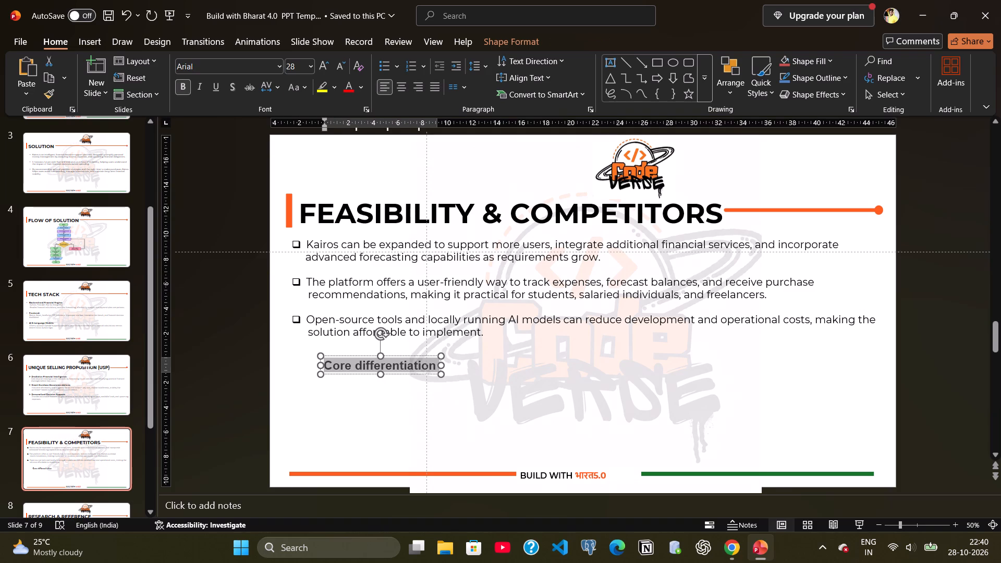
left_click_drag(432, 372, 433, 372)
left_click(310, 67)
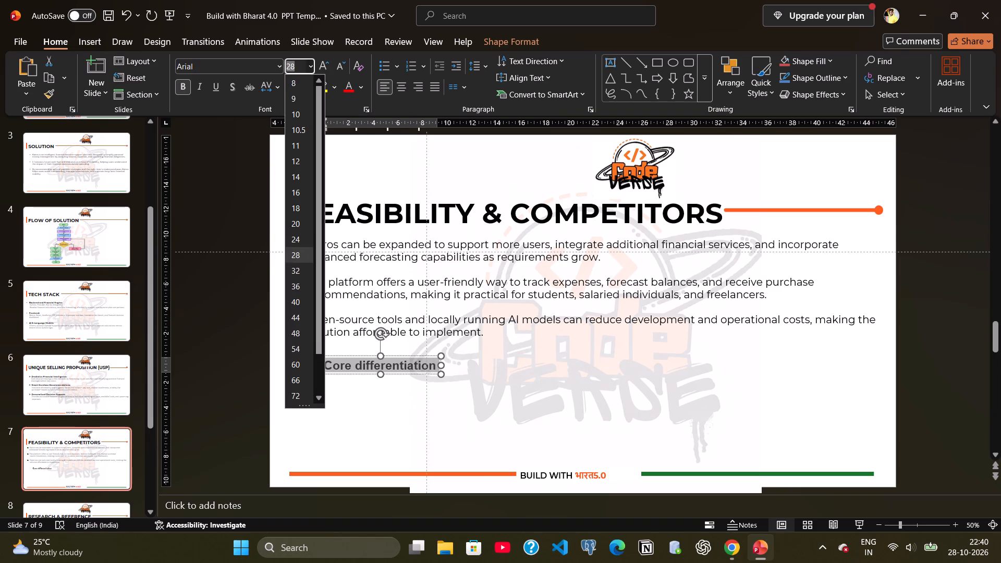
left_click(304, 237)
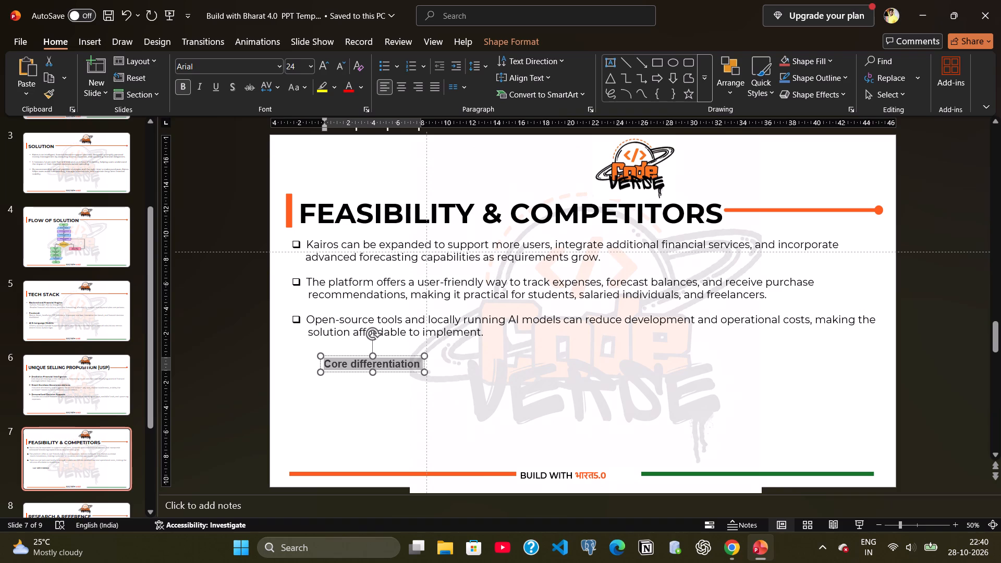
Change the "Core differentiation" text's font to Montserrat, matching the feasibility bullets.
left_click(312, 332)
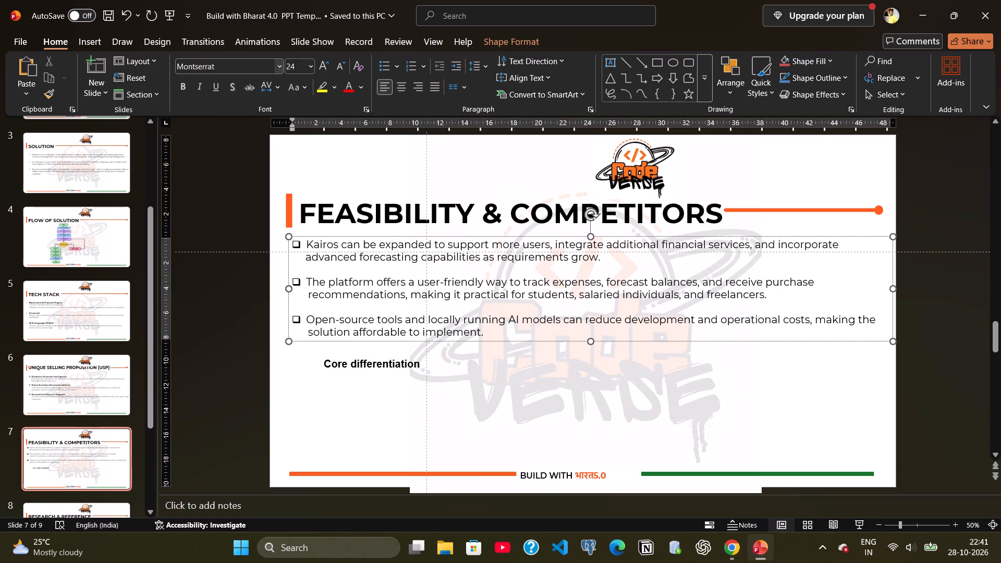
left_click(230, 64)
key("ctrl+c")
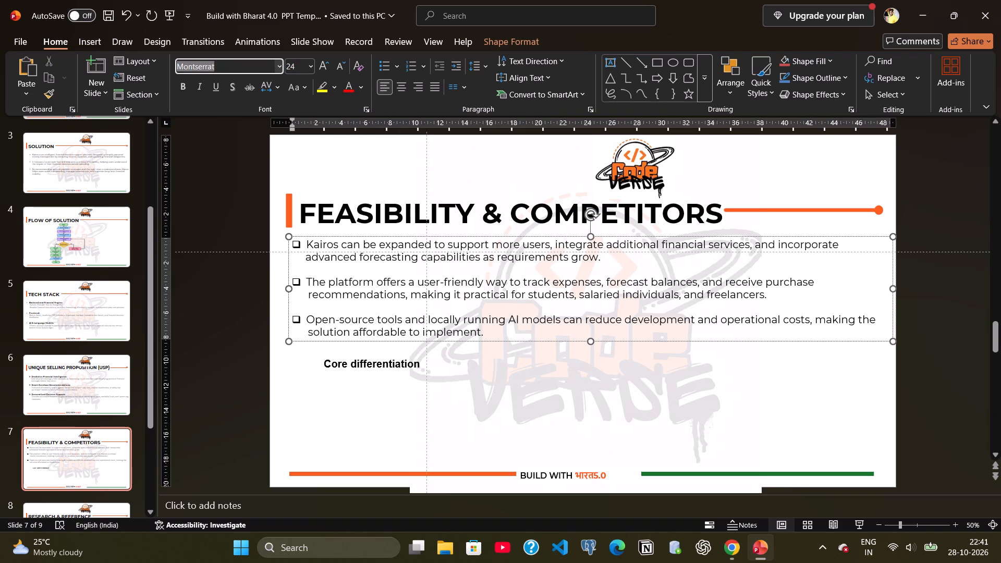
left_click(326, 365)
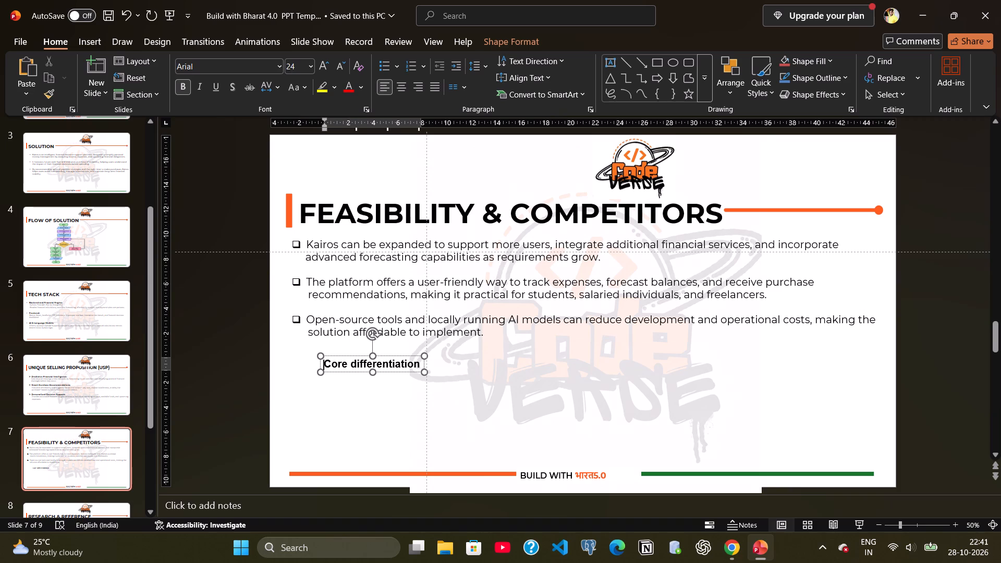
left_click_drag(326, 365, 400, 366)
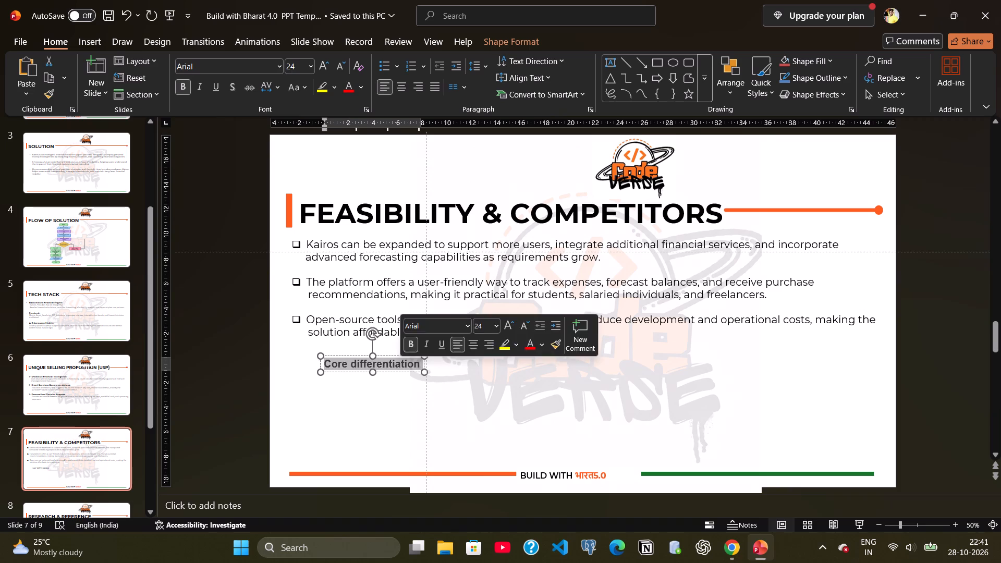
left_click(216, 66)
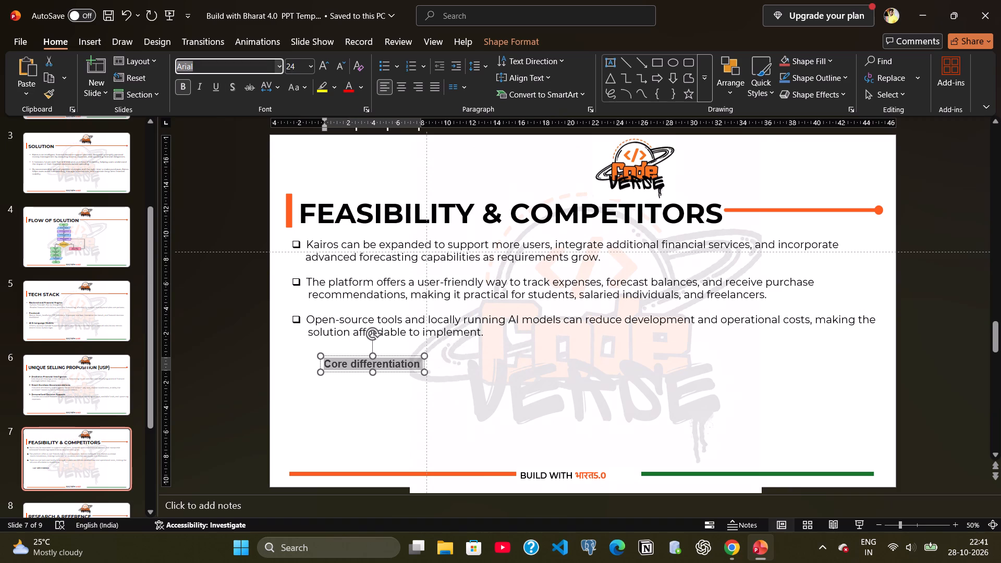
key("BackSpace")
key("ctrl+v")
key("Return")
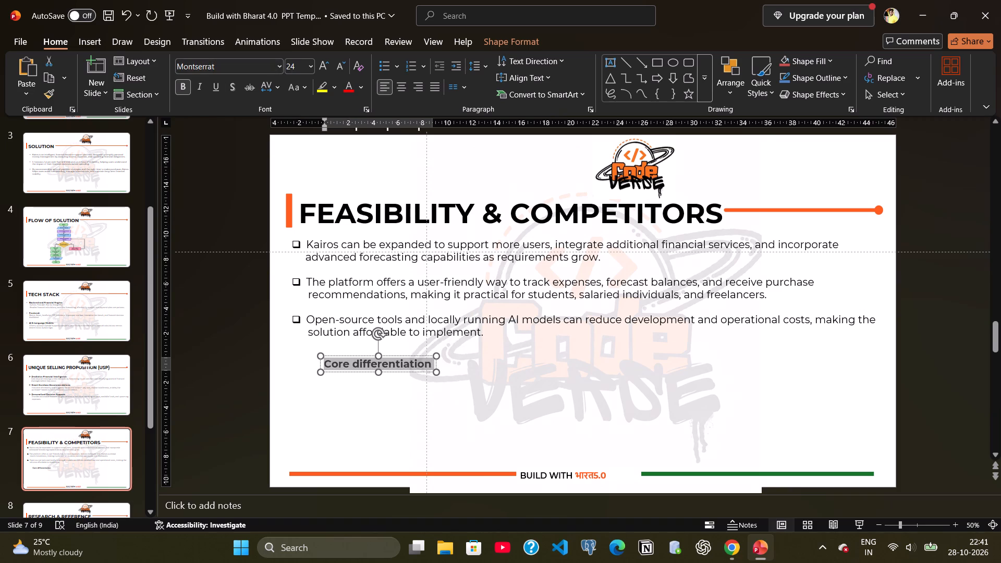
Move the "Core differentiation" text box just below the third bullet, in line with the bullets' left edge.
left_click(325, 358)
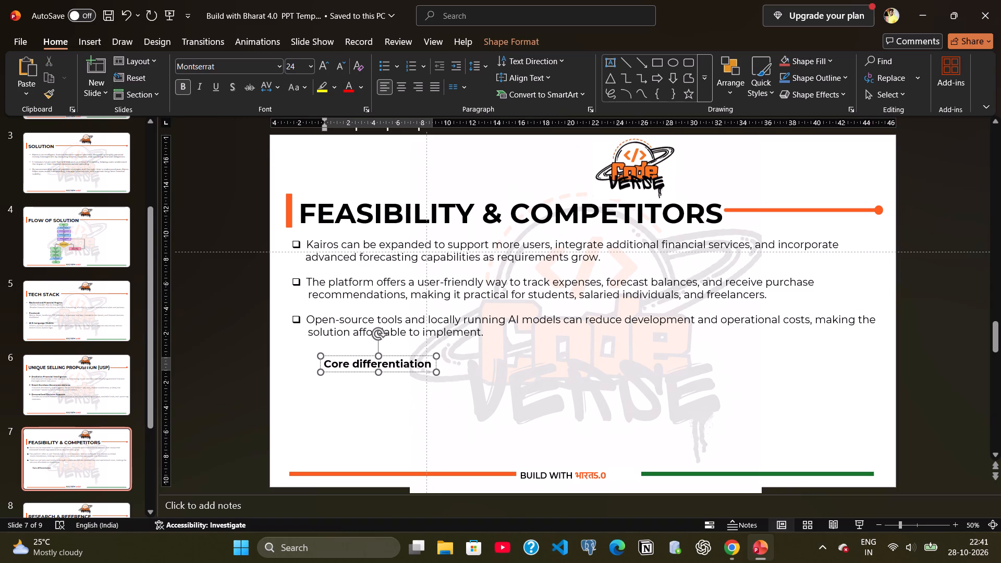
left_click_drag(359, 355, 329, 355)
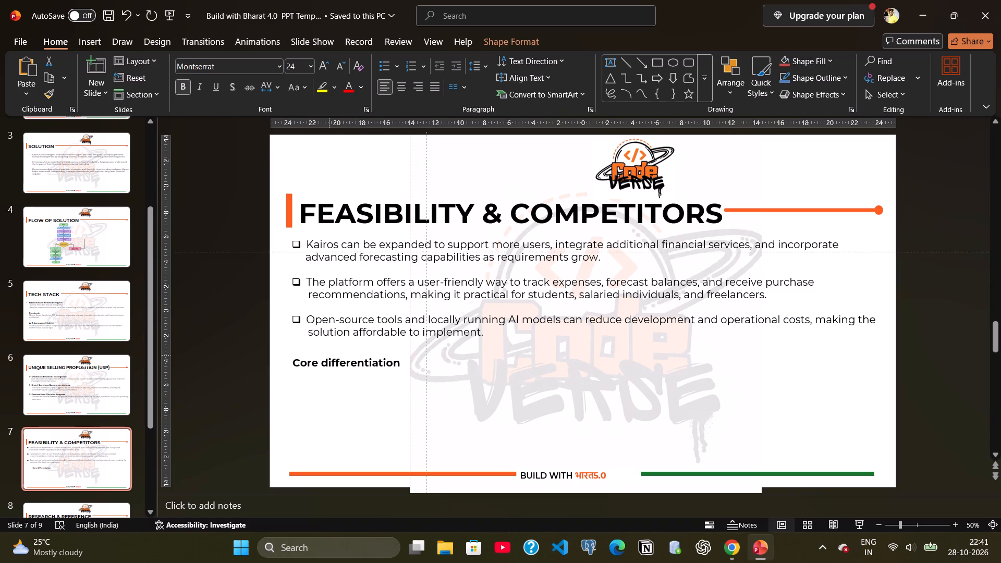
left_click_drag(329, 355, 319, 349)
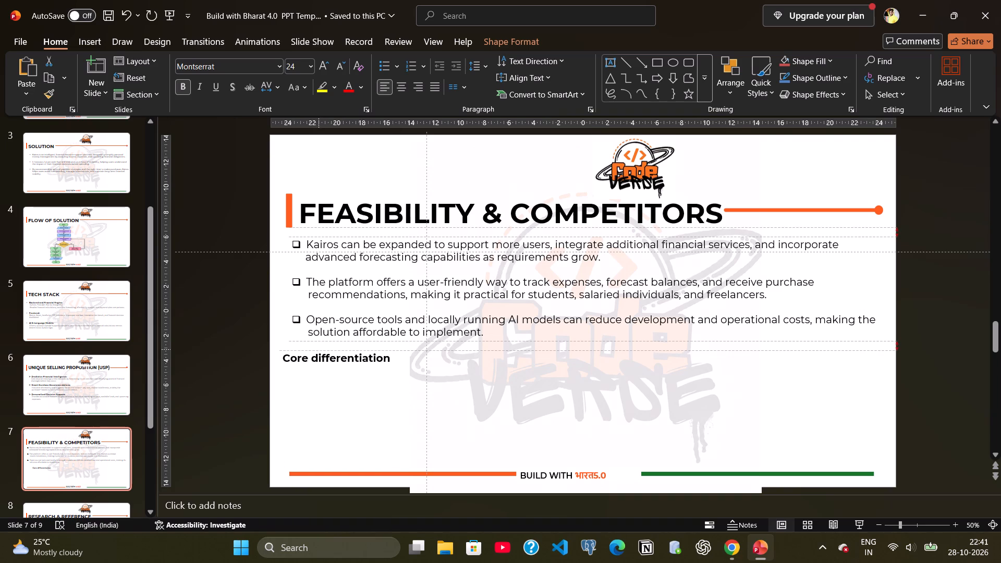
left_click_drag(319, 349, 327, 350)
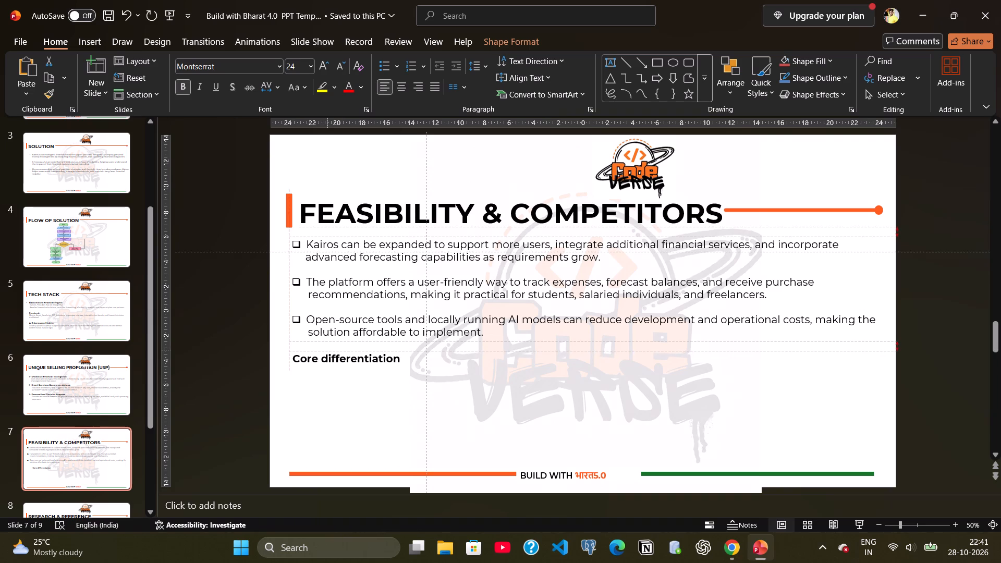
left_click_drag(327, 350, 327, 350)
left_click_drag(327, 350, 326, 350)
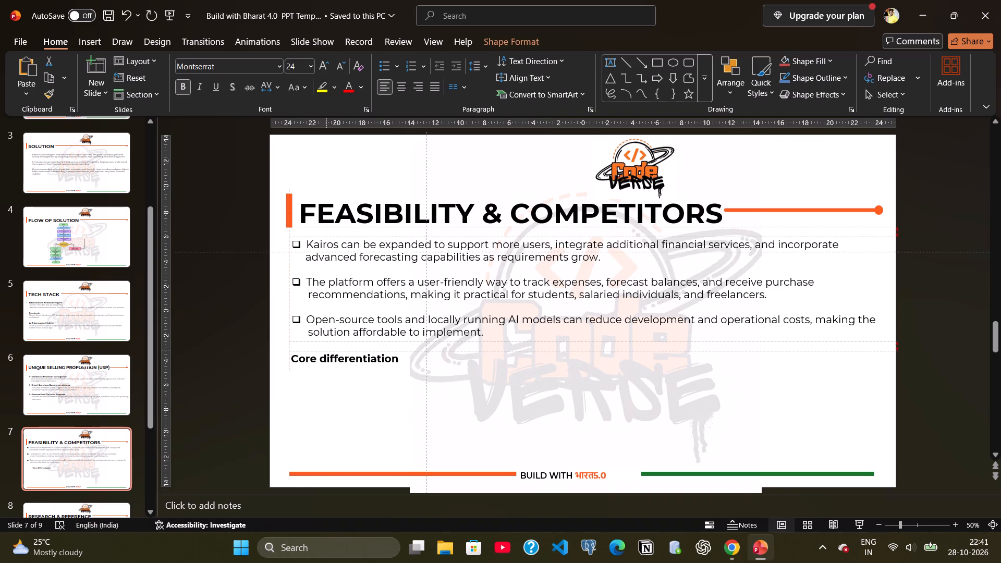
left_click_drag(326, 350, 326, 350)
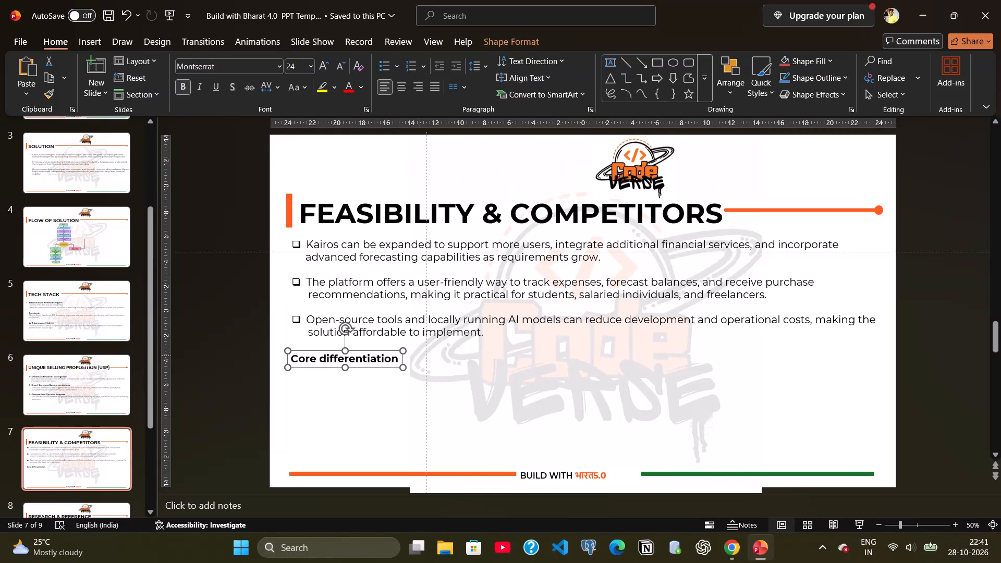
Append ":-" to the "Core differentiation" heading and start a new line beneath it.
left_click(420, 356)
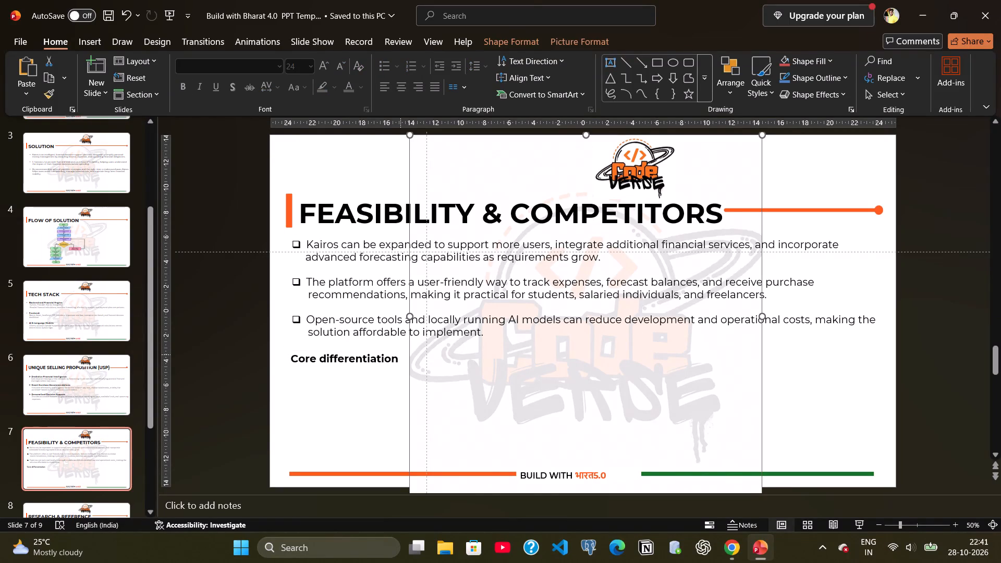
left_click(399, 354)
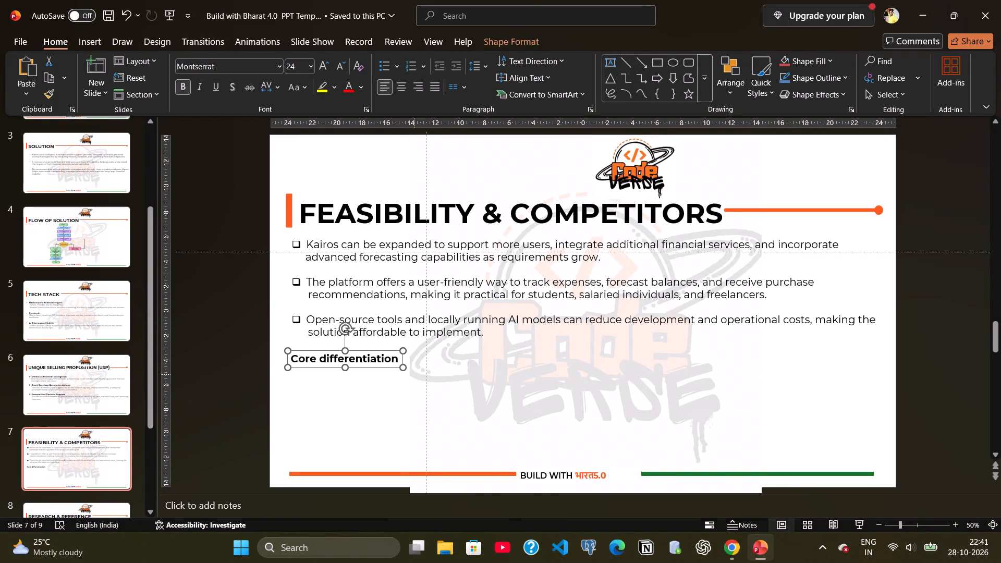
left_click(394, 357)
key("Right")
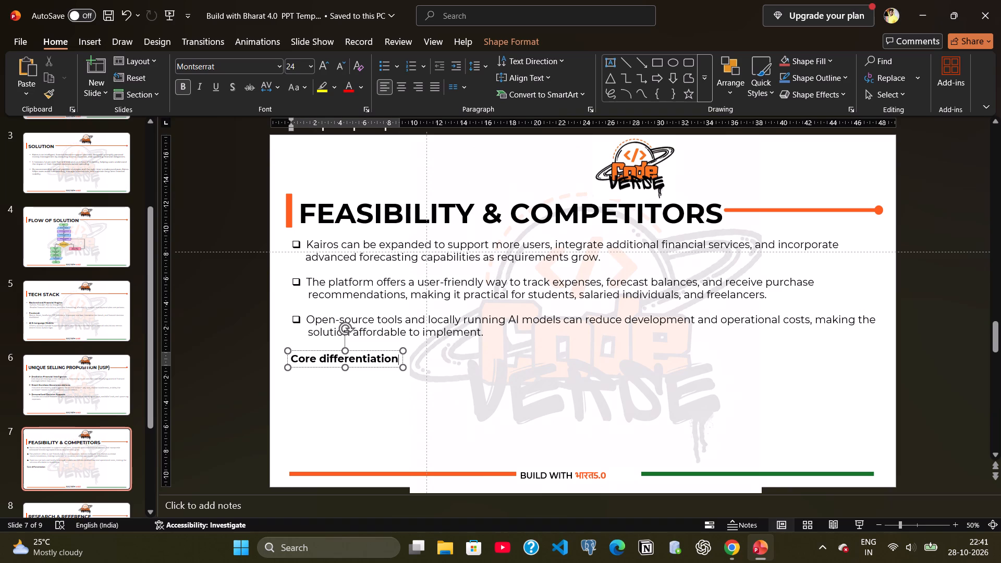
key("Return")
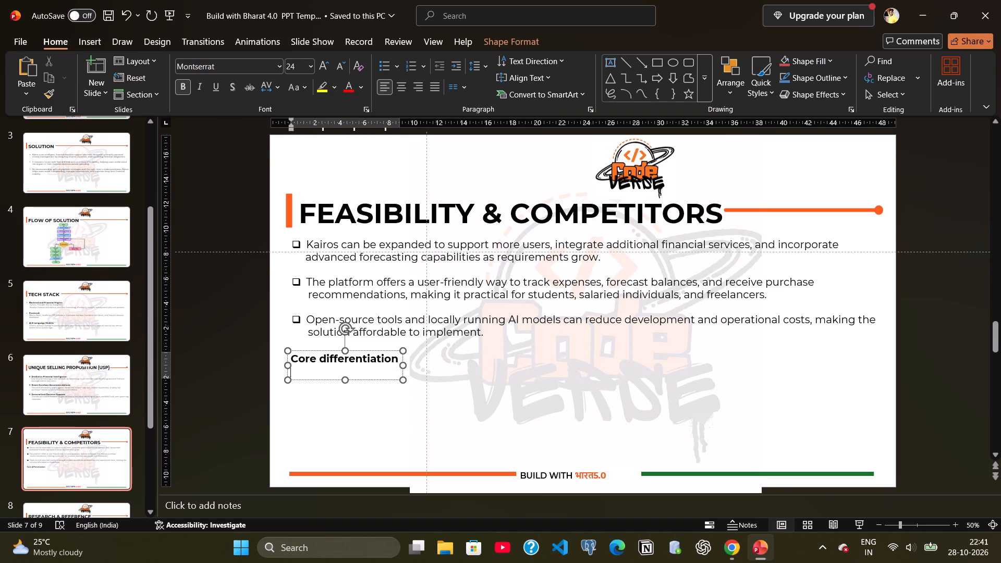
key("BackSpace")
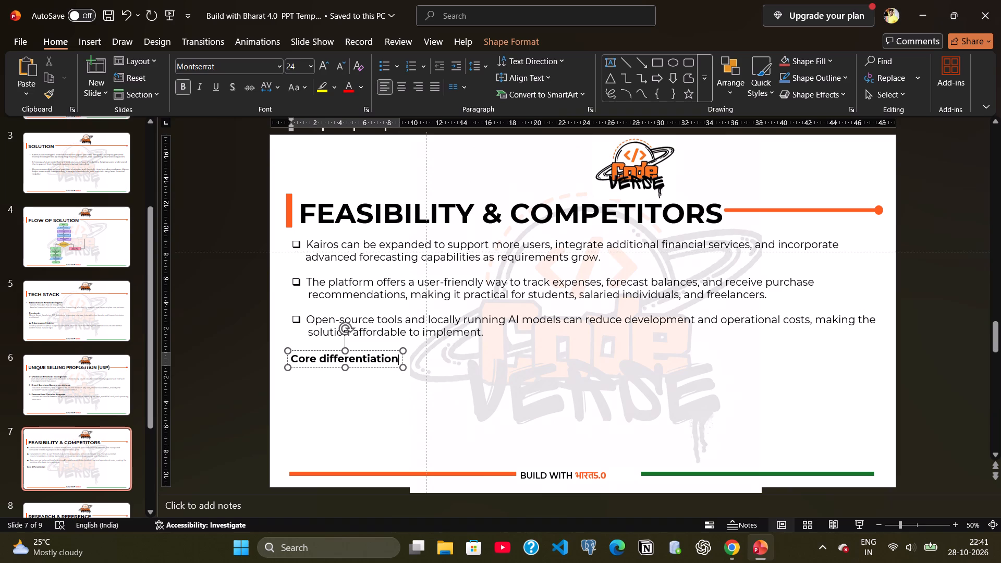
key("minus")
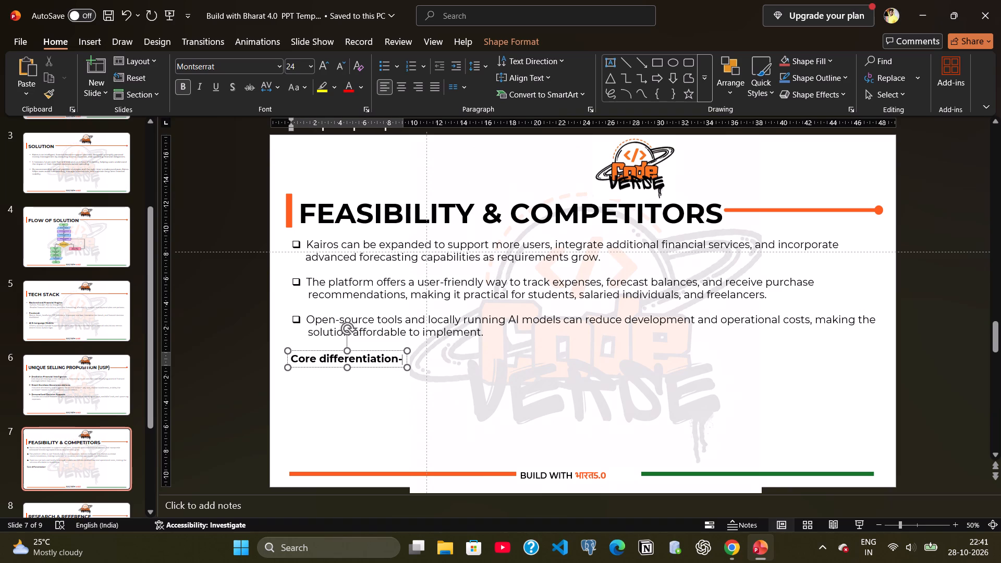
key("minus")
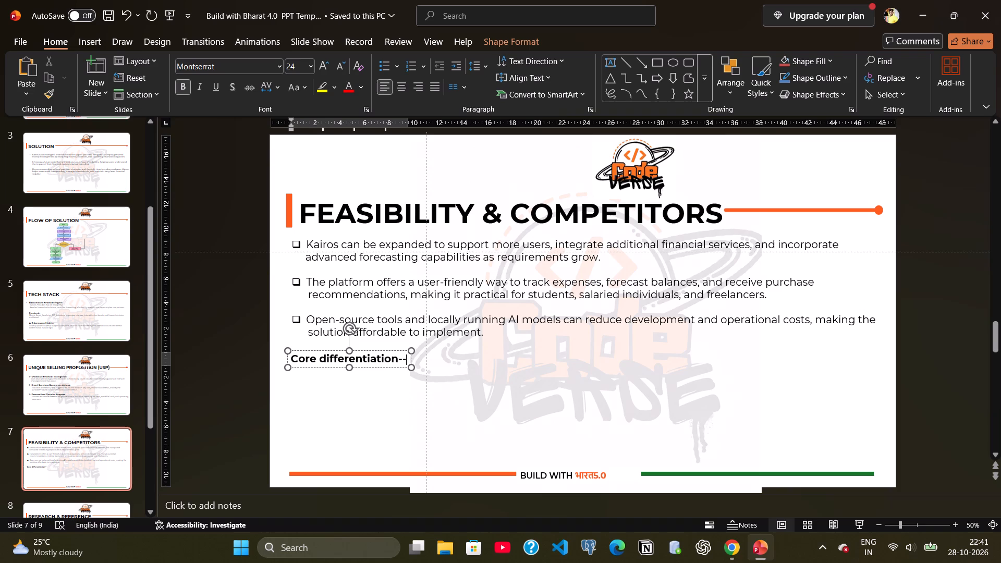
key("BackSpace")
key("Return")
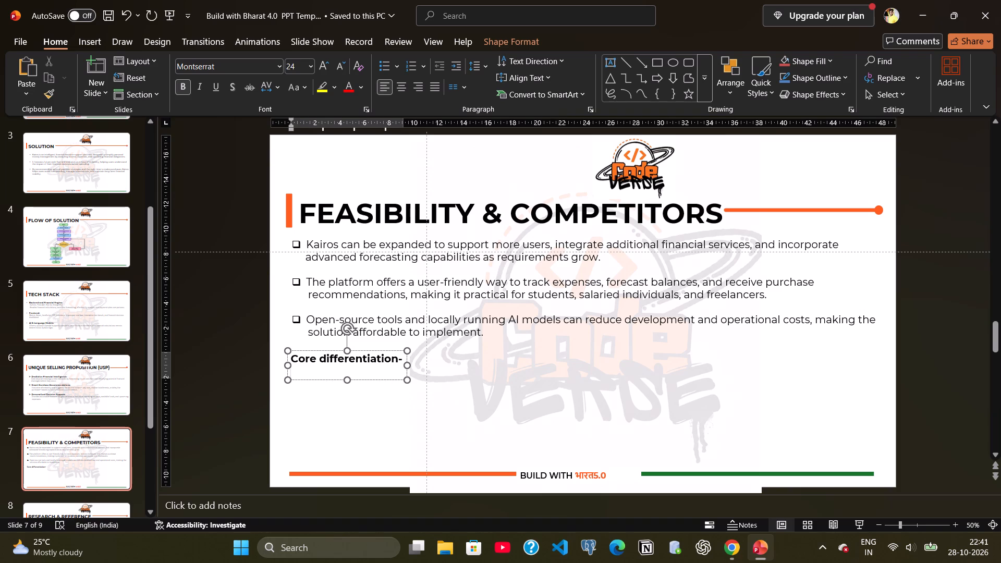
key("BackSpace")
key("Left")
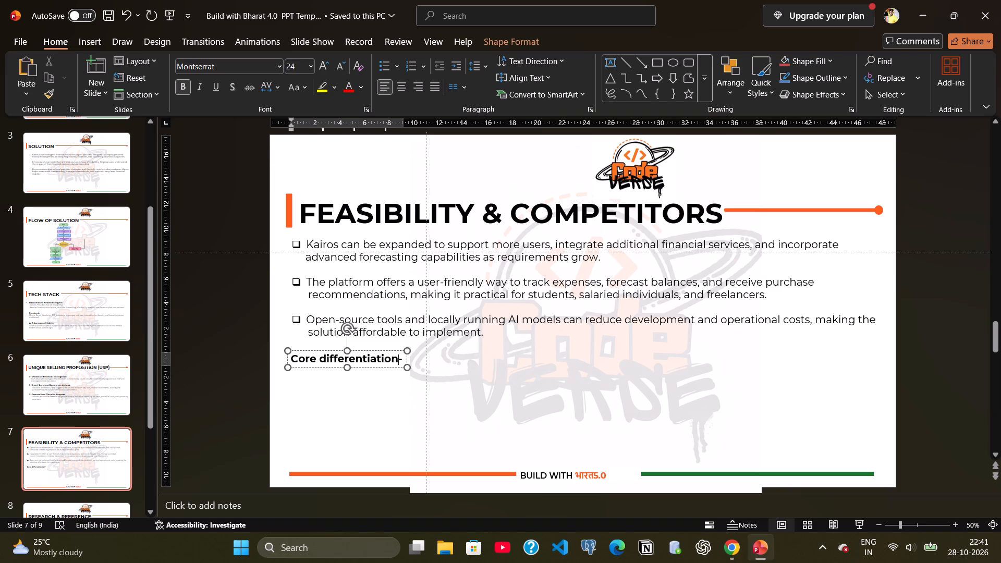
key("shift+colon")
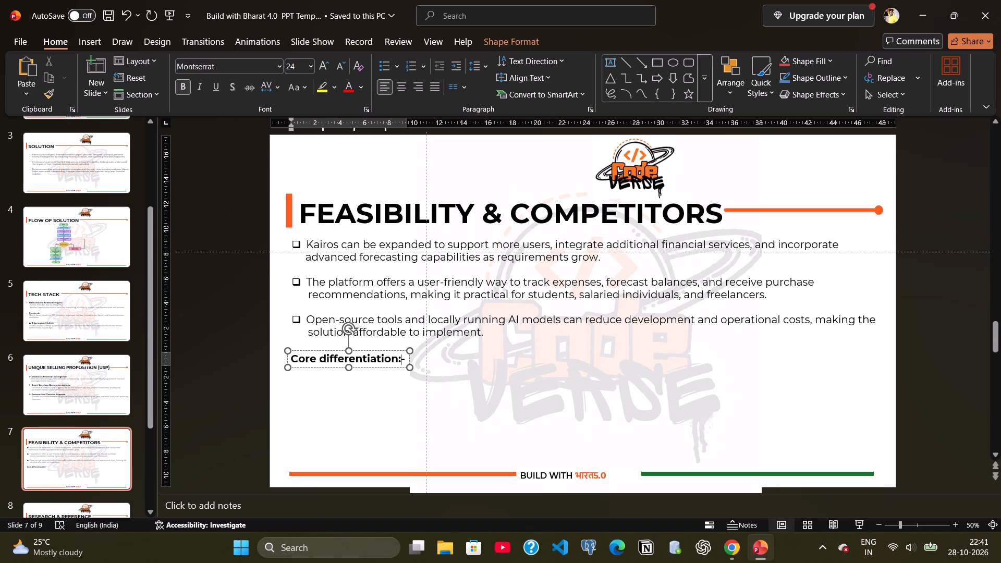
key("Right")
key("Return")
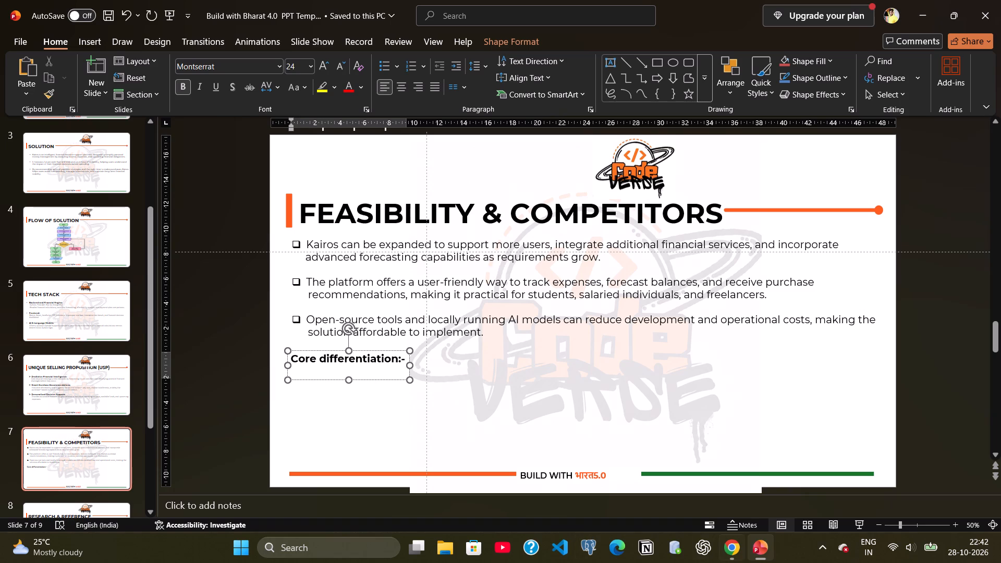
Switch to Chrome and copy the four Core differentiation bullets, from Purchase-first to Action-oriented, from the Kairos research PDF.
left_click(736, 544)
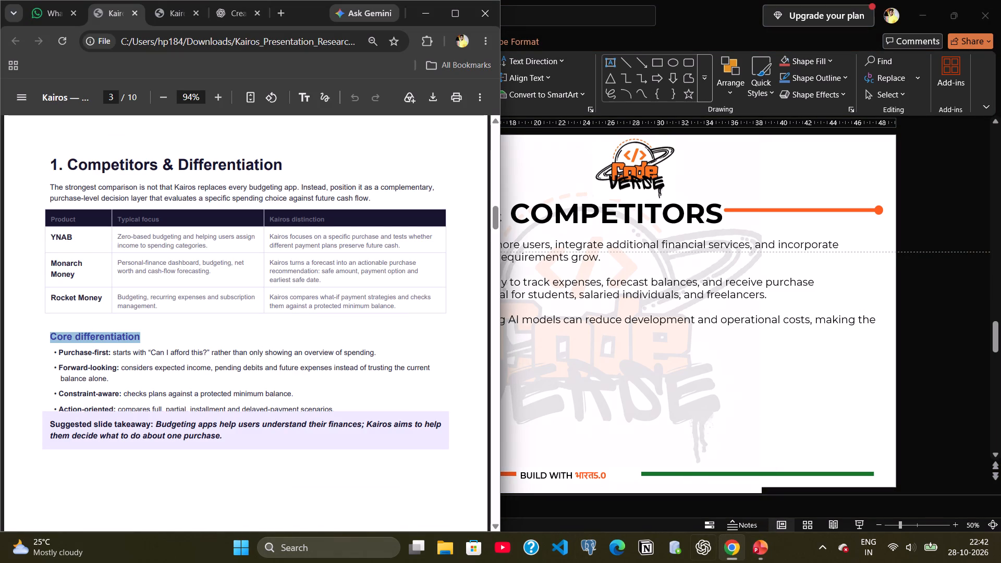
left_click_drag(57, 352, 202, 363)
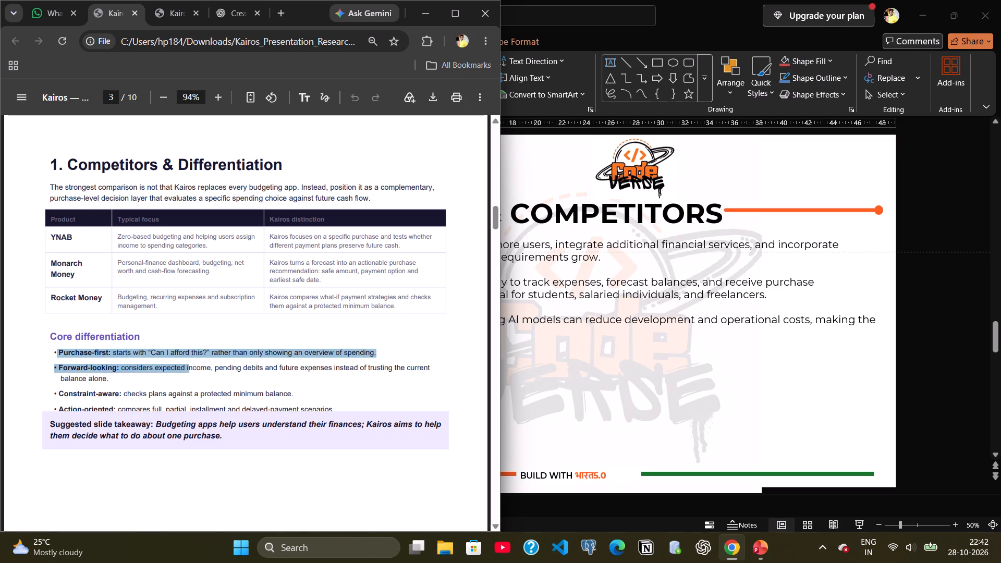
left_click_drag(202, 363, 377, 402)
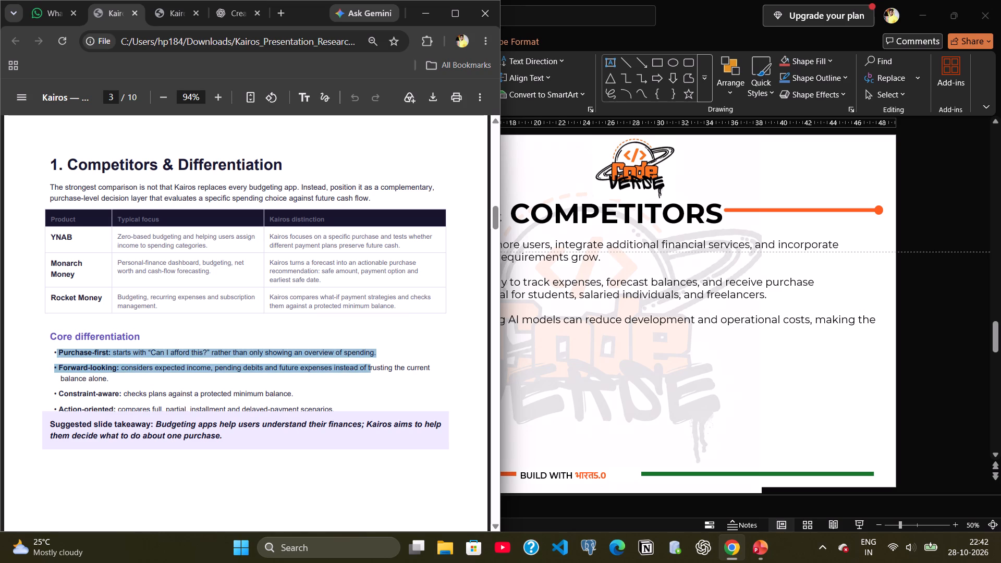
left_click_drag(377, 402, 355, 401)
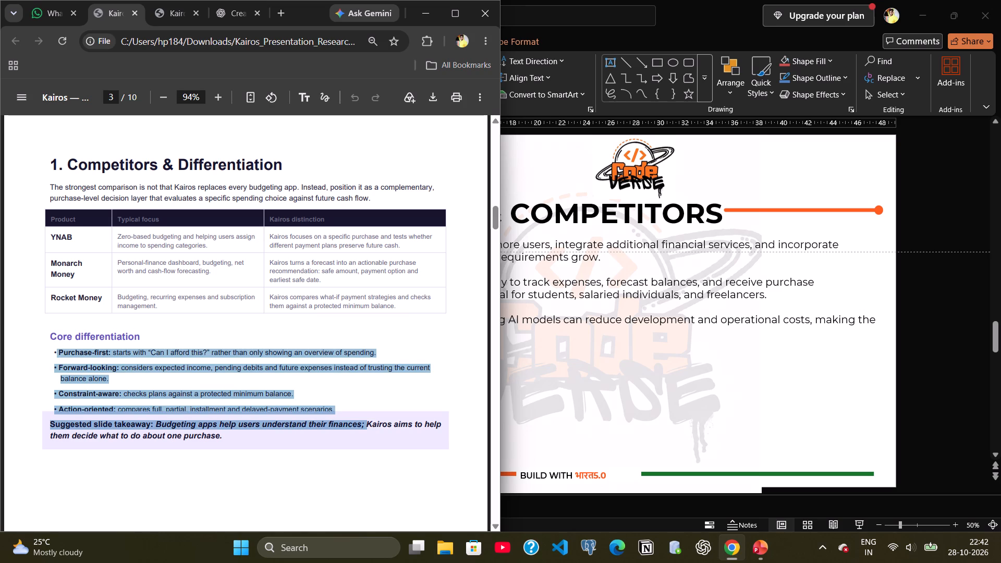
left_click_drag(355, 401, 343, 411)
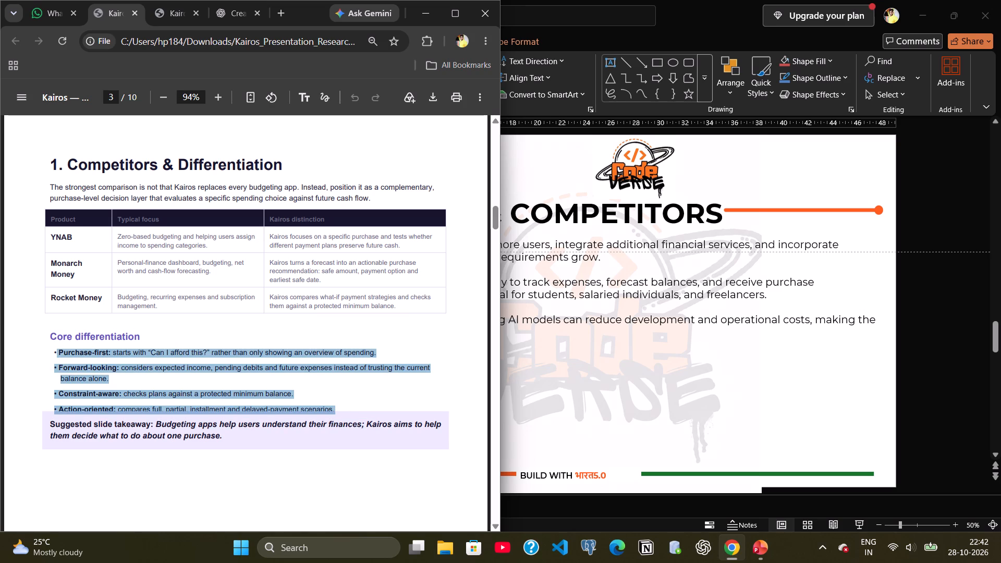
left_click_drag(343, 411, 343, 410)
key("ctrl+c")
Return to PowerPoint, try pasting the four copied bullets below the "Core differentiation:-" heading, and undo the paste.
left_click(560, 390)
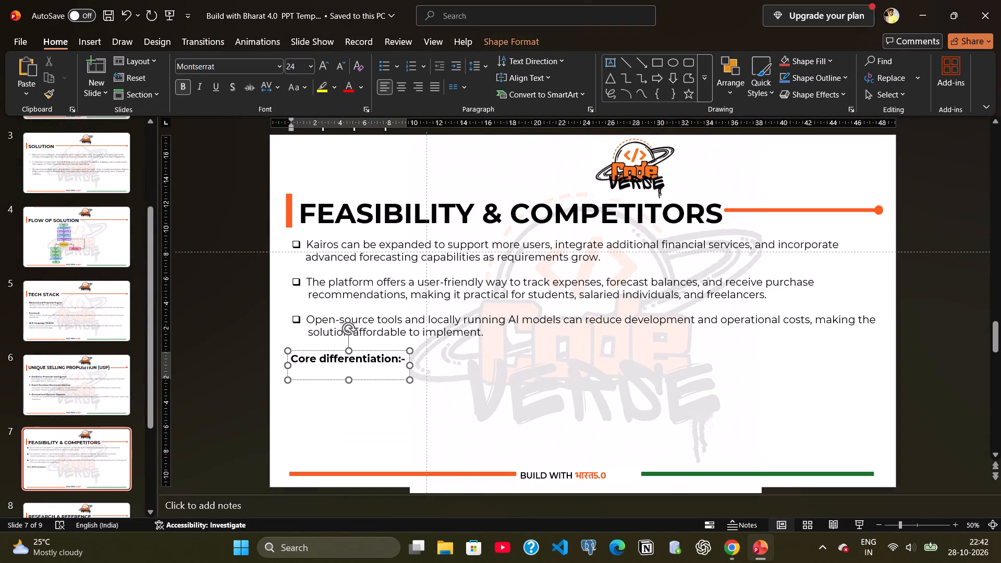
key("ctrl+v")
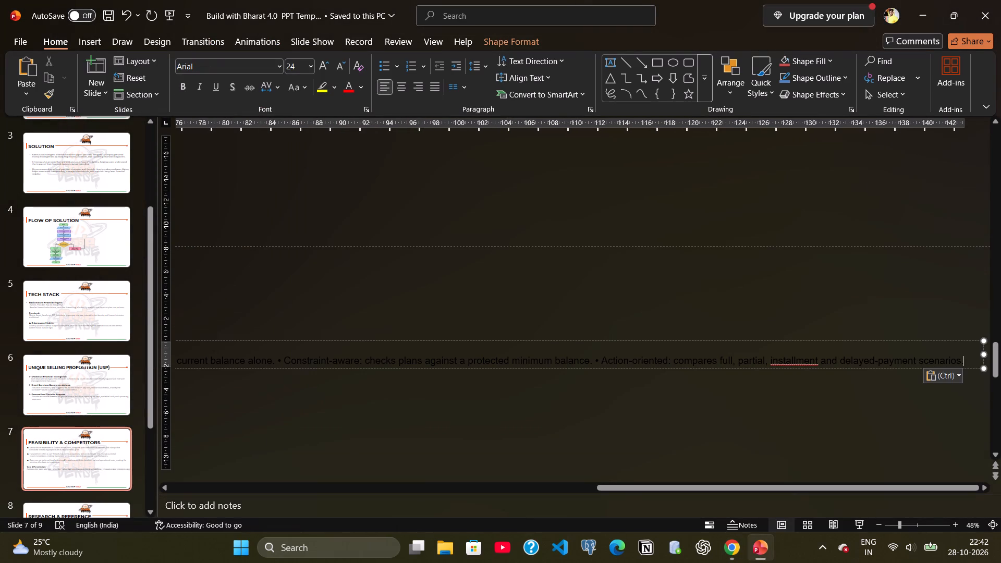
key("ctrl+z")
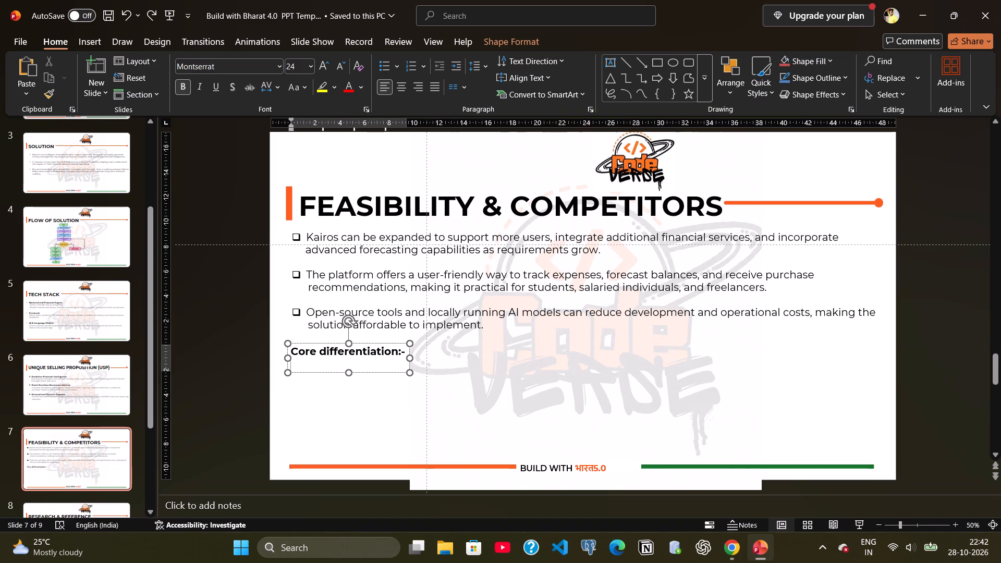
Switch to Chrome and copy only the Purchase-first bullet under Core differentiation in the Kairos research PDF.
left_click(729, 541)
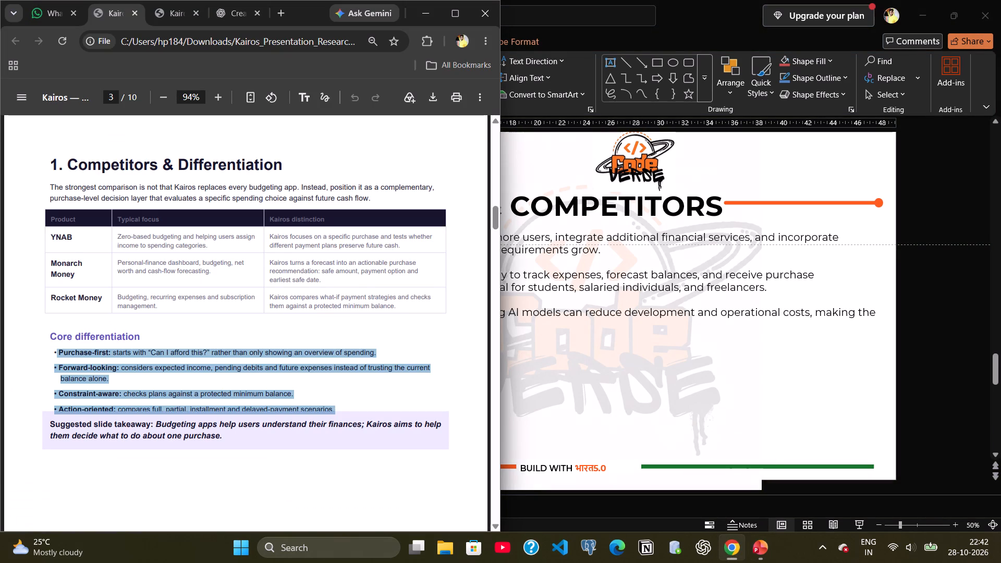
left_click(57, 356)
left_click_drag(57, 353, 397, 365)
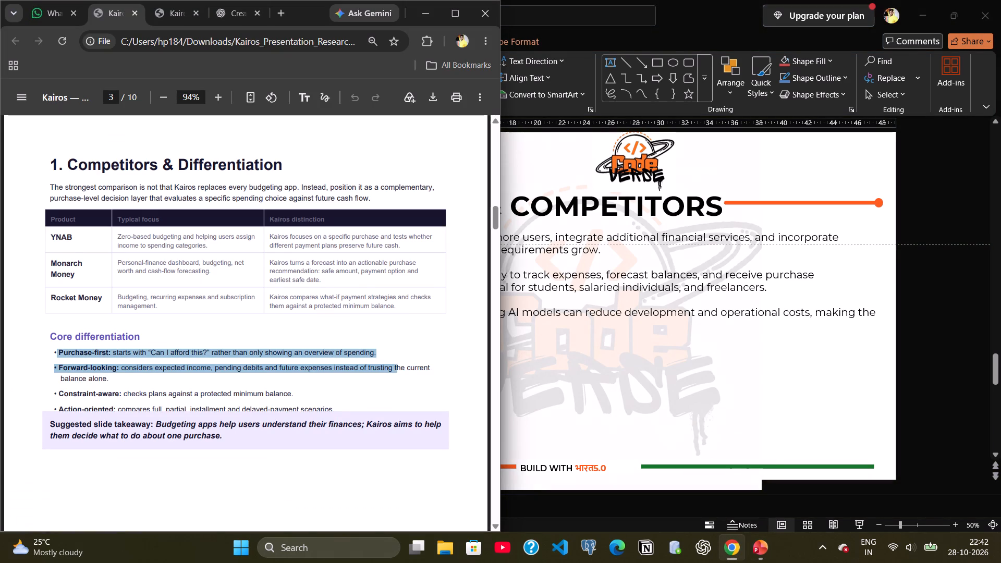
left_click_drag(397, 365, 436, 375)
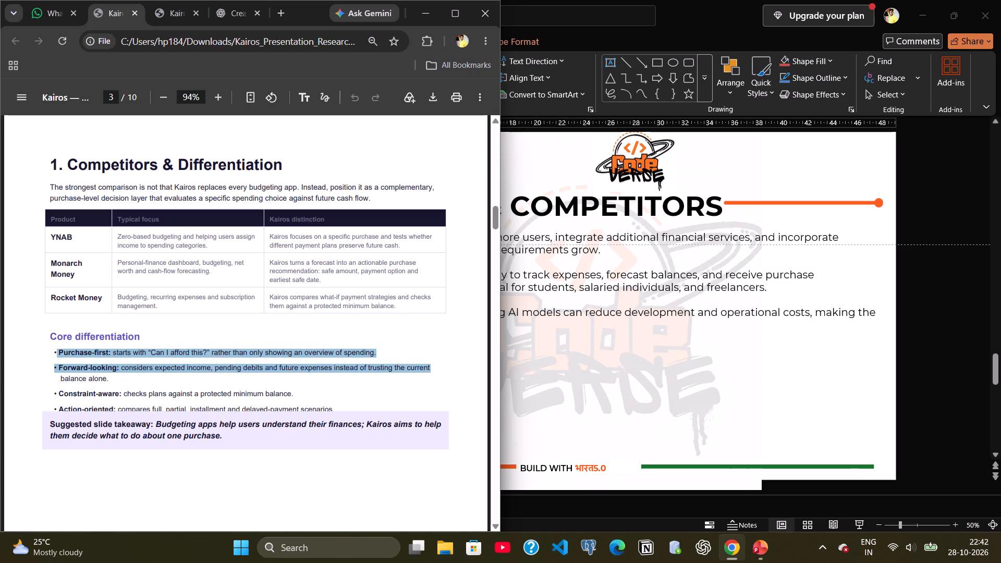
left_click_drag(436, 375, 385, 352)
key("ctrl+c")
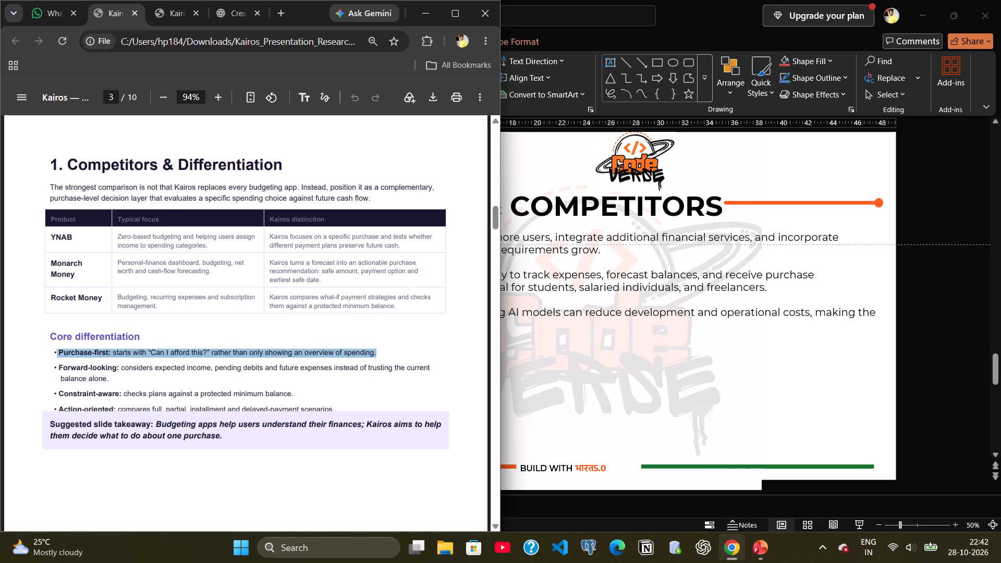
Return to PowerPoint and paste the copied Purchase-first sentence on the line beneath the "Core differentiation:-" heading.
left_click(562, 388)
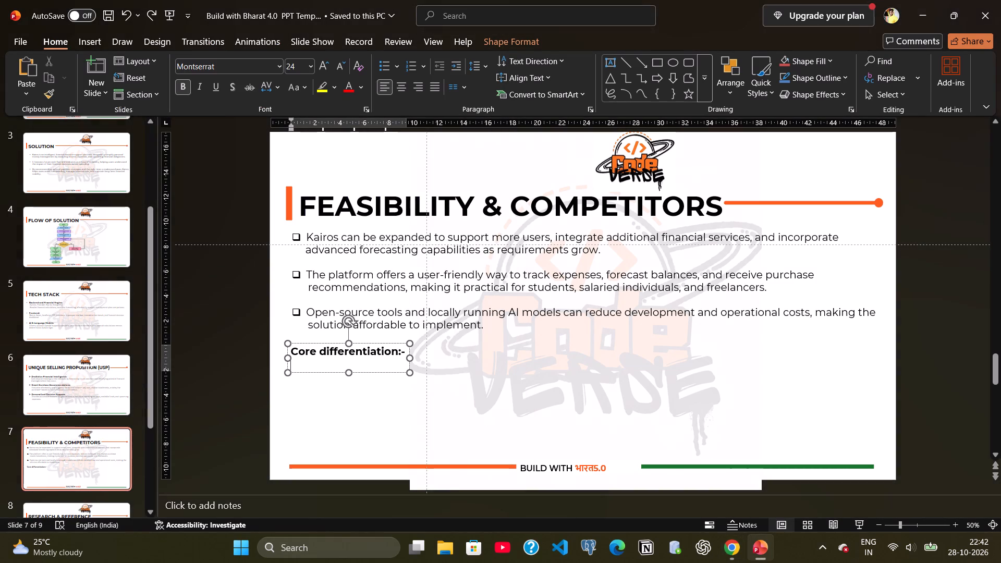
key("ctrl+v")
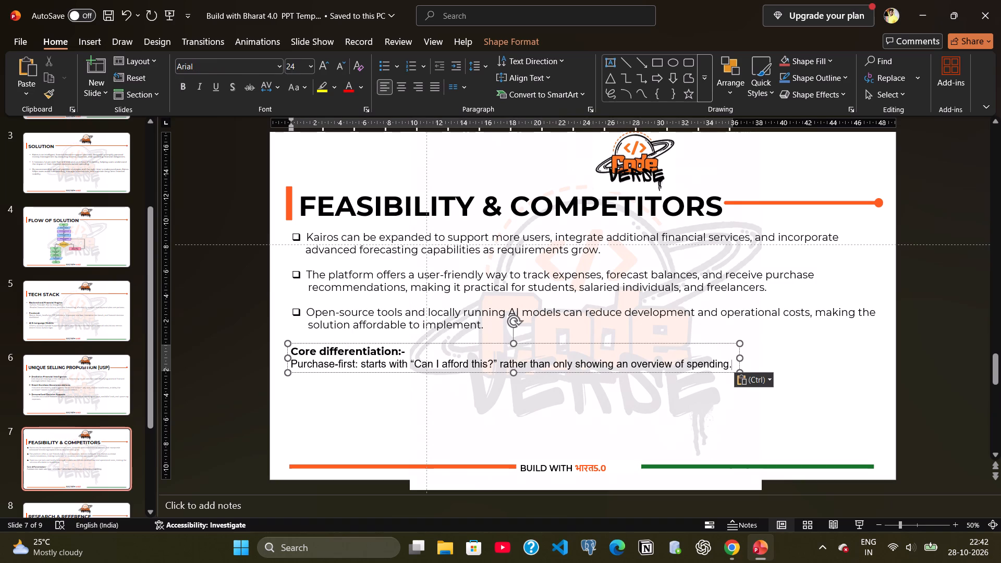
Make the whole "Purchase-first:" label bold, including its last letter and the colon, leaving the rest of the sentence regular.
left_click_drag(353, 365, 297, 363)
left_click_drag(297, 363, 290, 364)
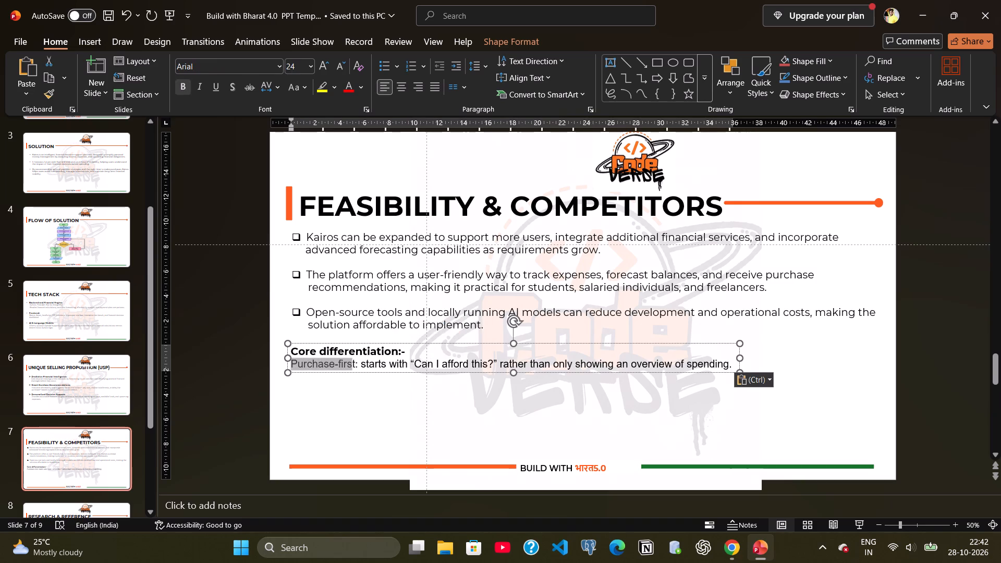
left_click(180, 91)
left_click(377, 360)
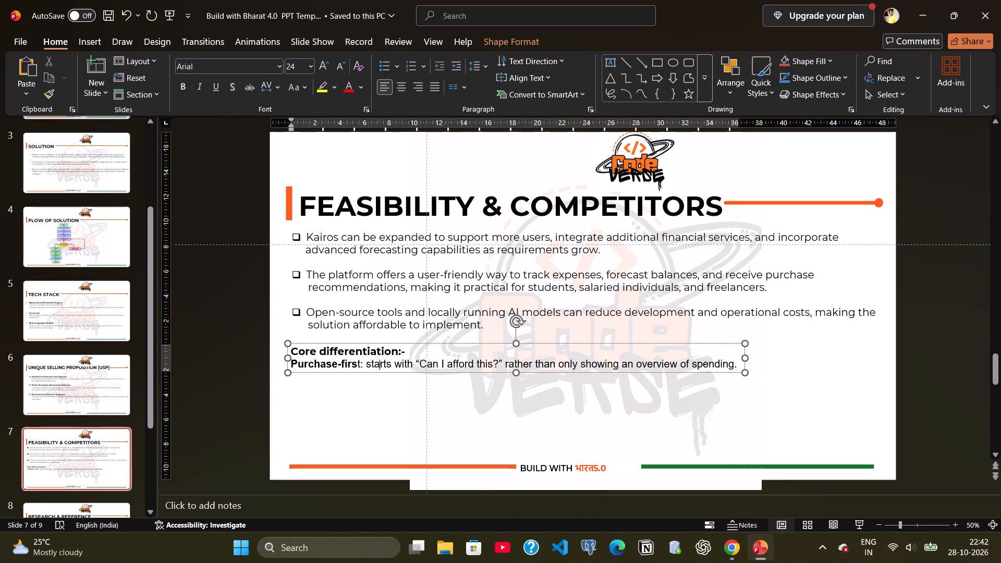
left_click(365, 365)
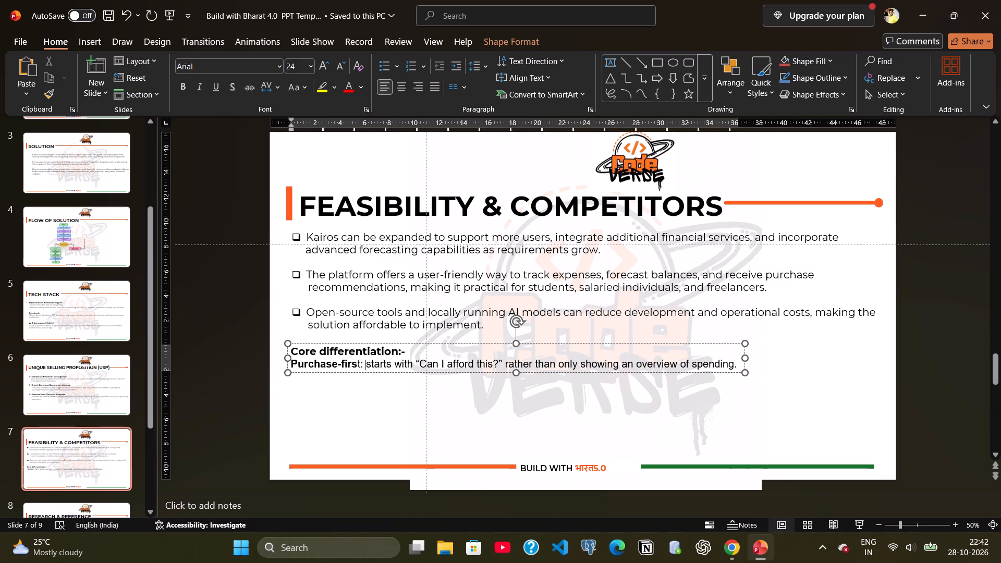
left_click(363, 365)
left_click(186, 83)
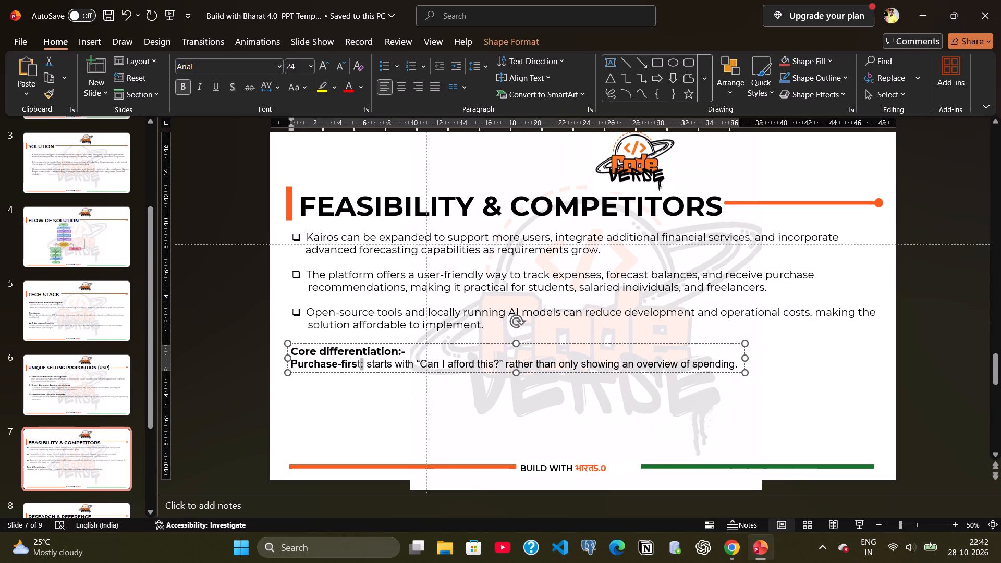
left_click(398, 372)
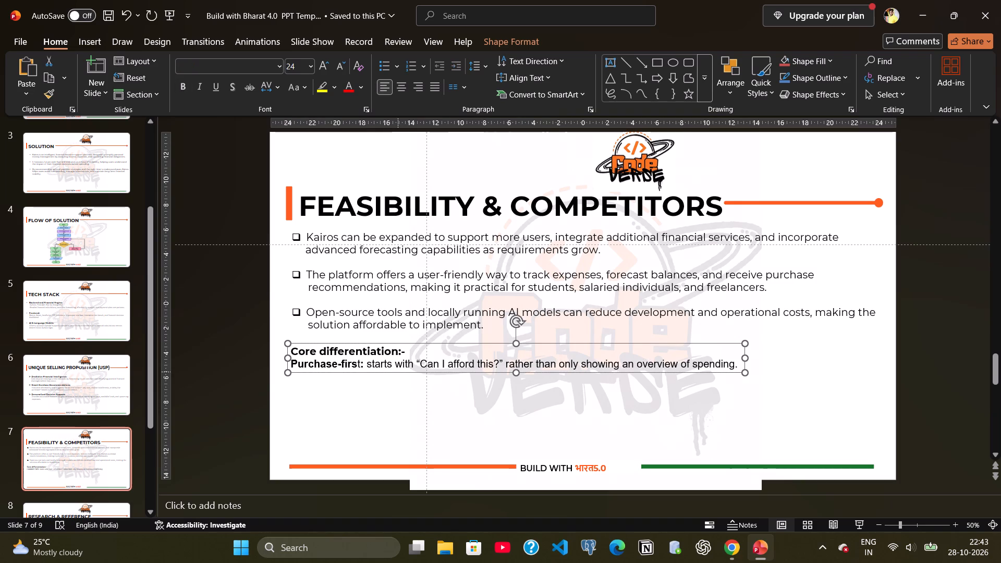
left_click(359, 365)
left_click(359, 365)
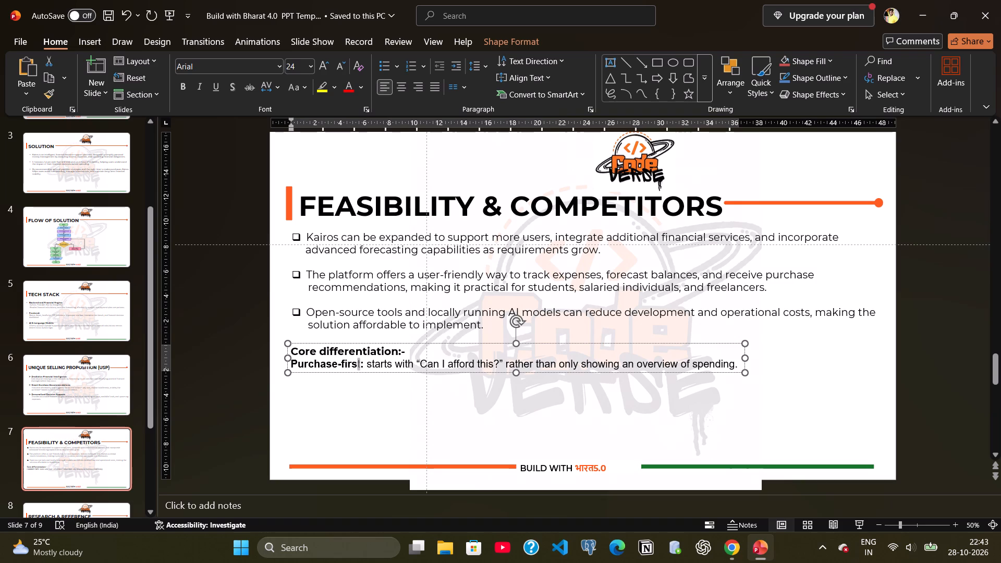
left_click(179, 89)
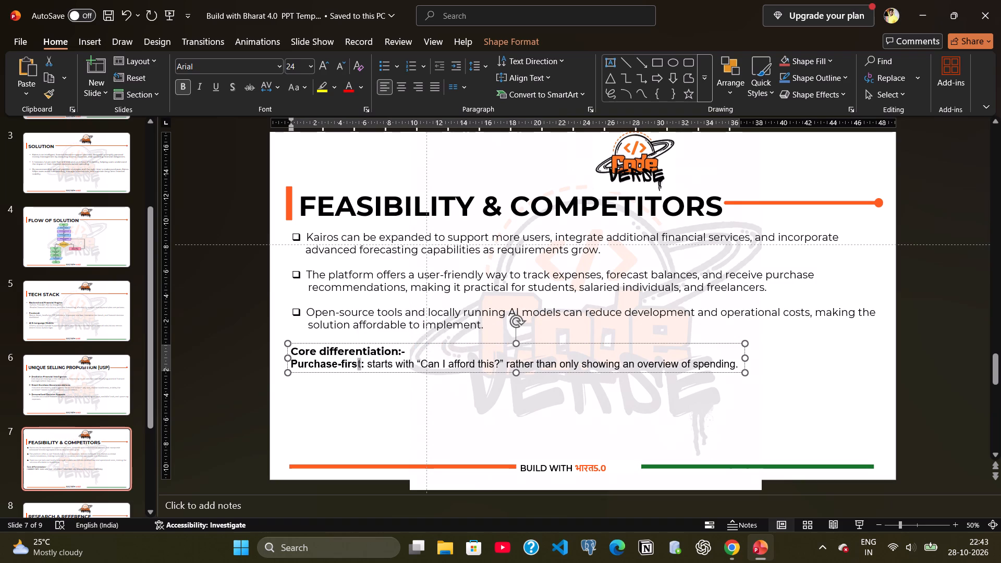
left_click(331, 407)
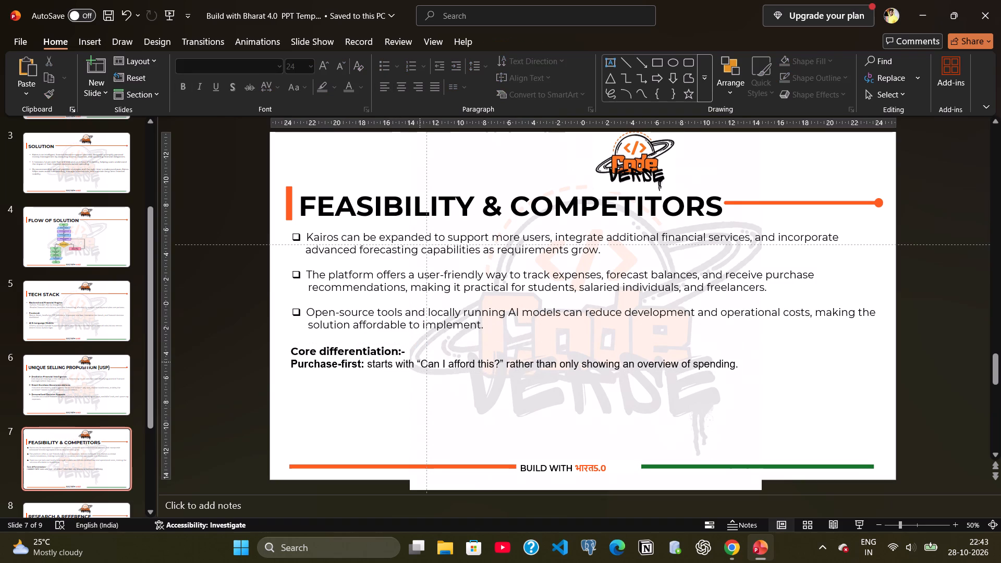
Set the font size of the "Core differentiation:-" heading to 28.
left_click(359, 365)
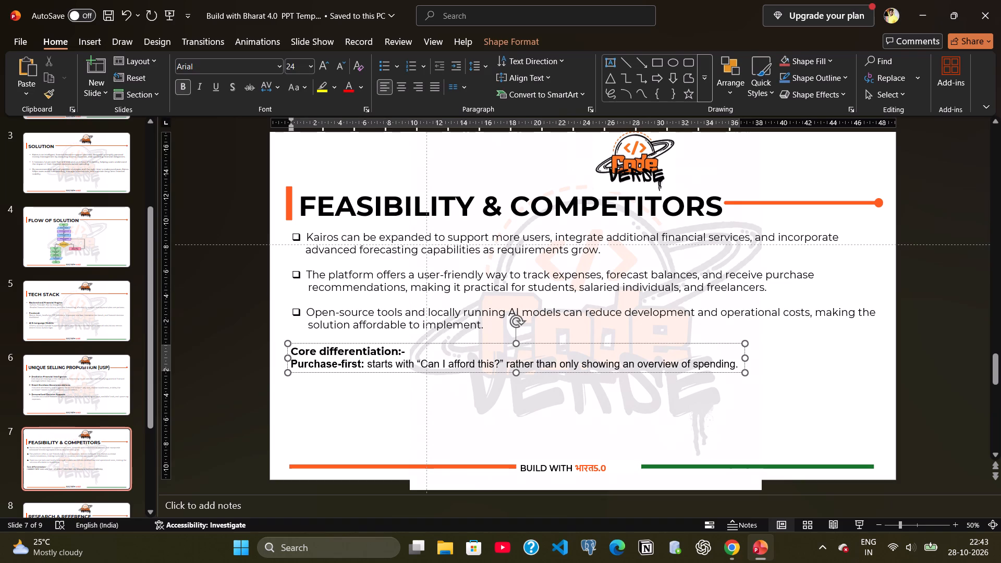
left_click_drag(292, 352, 392, 352)
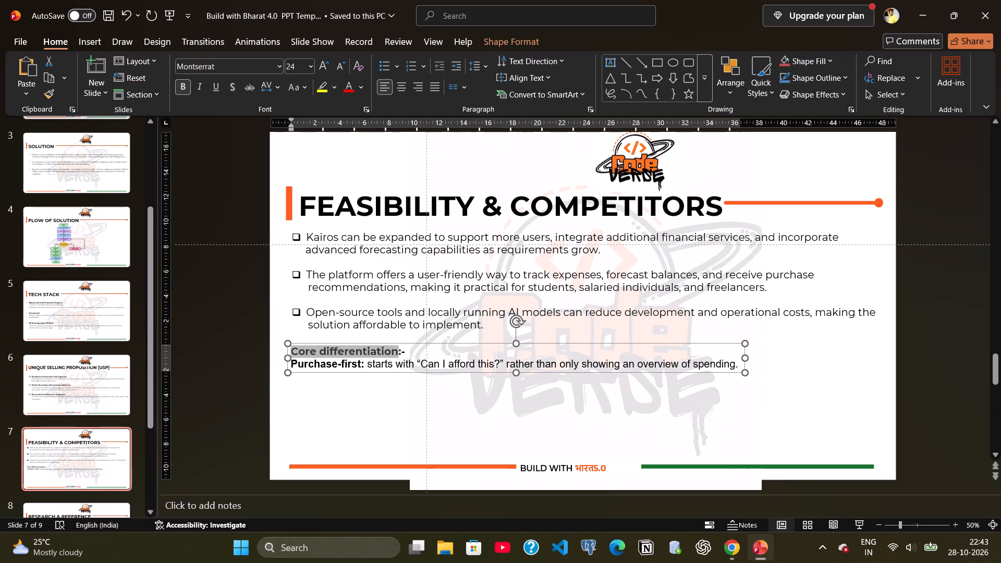
left_click_drag(392, 352, 405, 352)
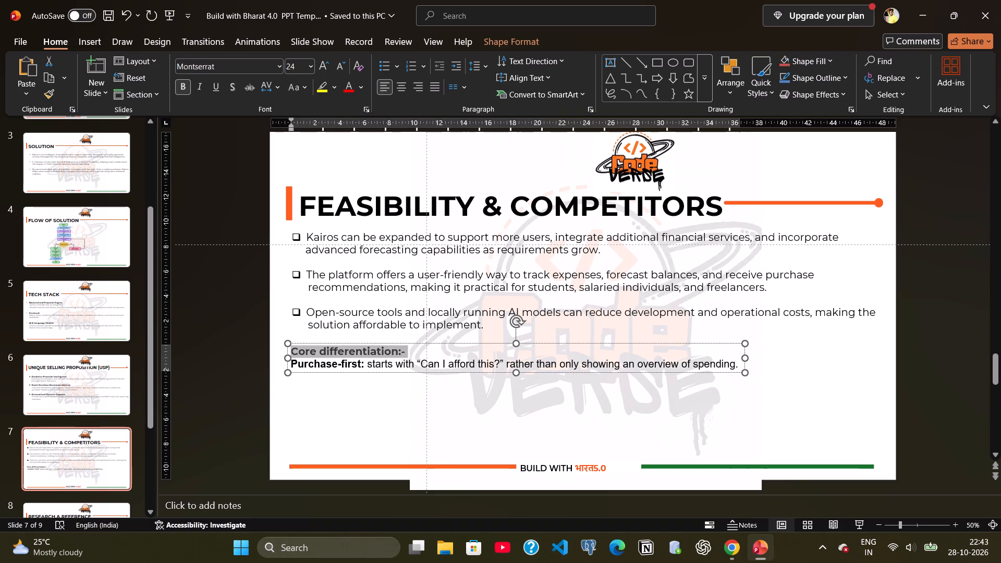
left_click(313, 68)
left_click(298, 255)
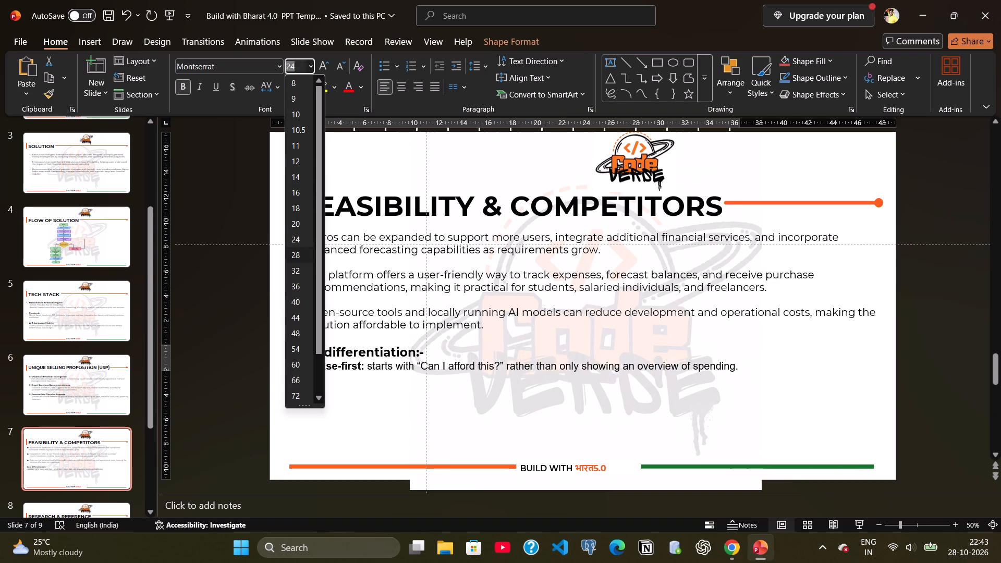
left_click(409, 398)
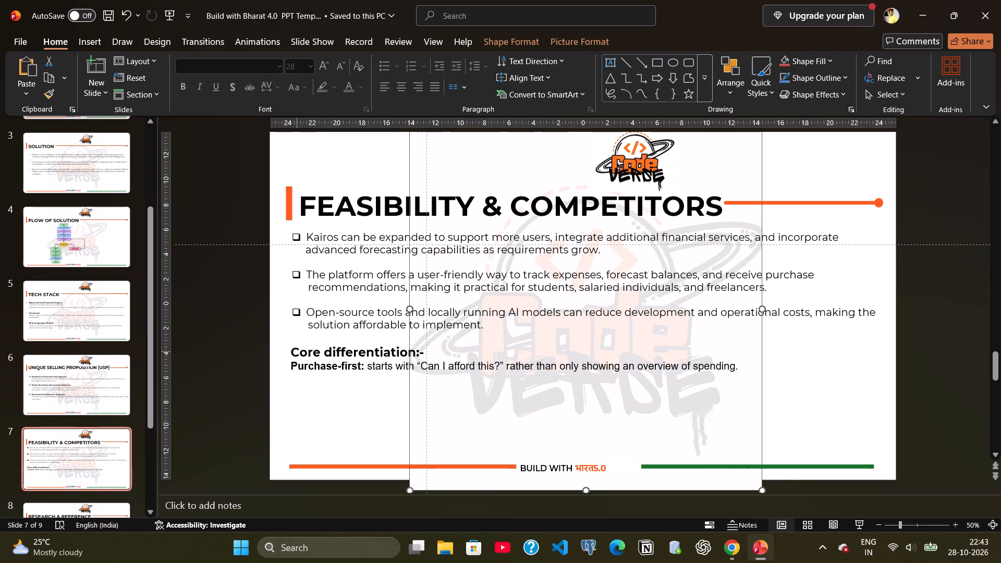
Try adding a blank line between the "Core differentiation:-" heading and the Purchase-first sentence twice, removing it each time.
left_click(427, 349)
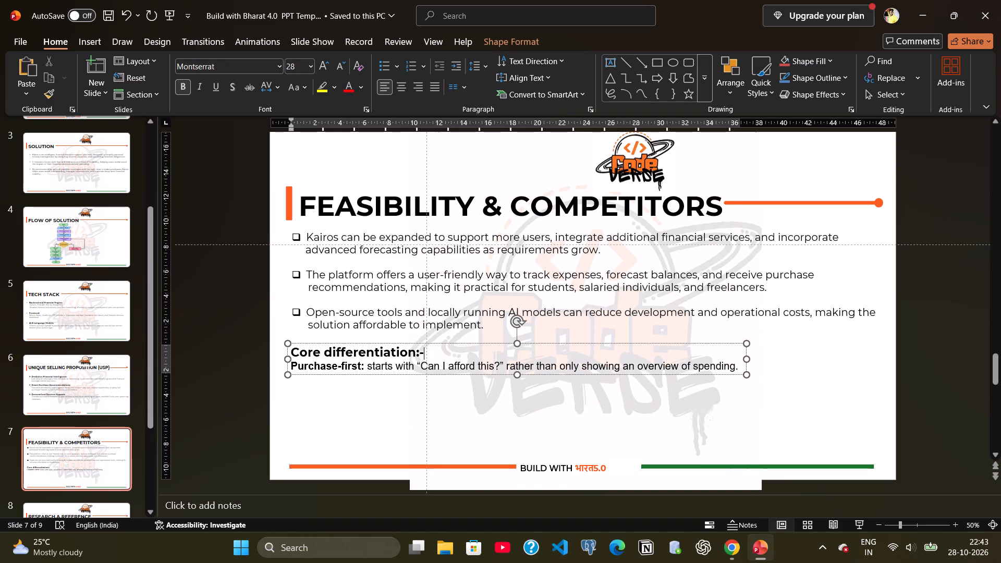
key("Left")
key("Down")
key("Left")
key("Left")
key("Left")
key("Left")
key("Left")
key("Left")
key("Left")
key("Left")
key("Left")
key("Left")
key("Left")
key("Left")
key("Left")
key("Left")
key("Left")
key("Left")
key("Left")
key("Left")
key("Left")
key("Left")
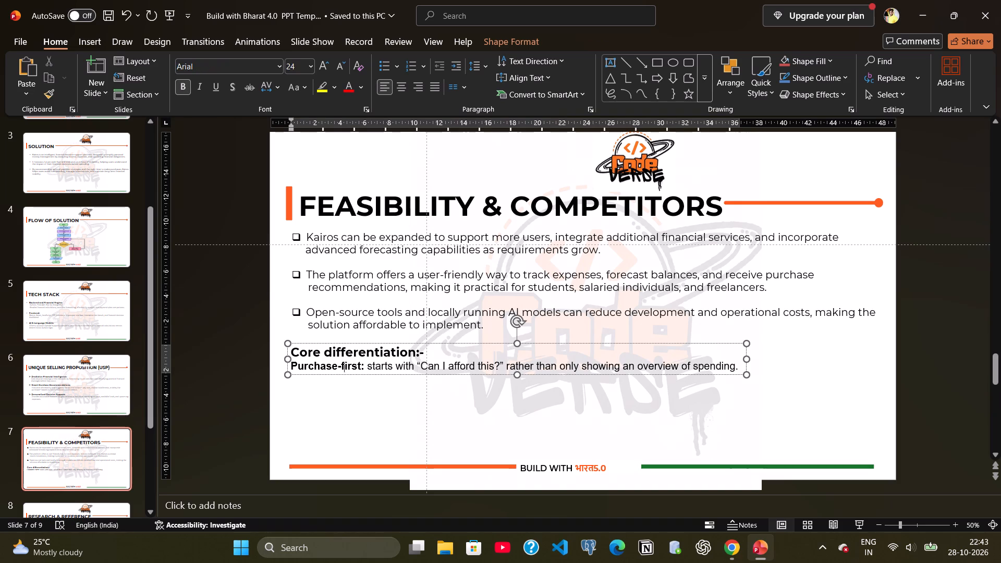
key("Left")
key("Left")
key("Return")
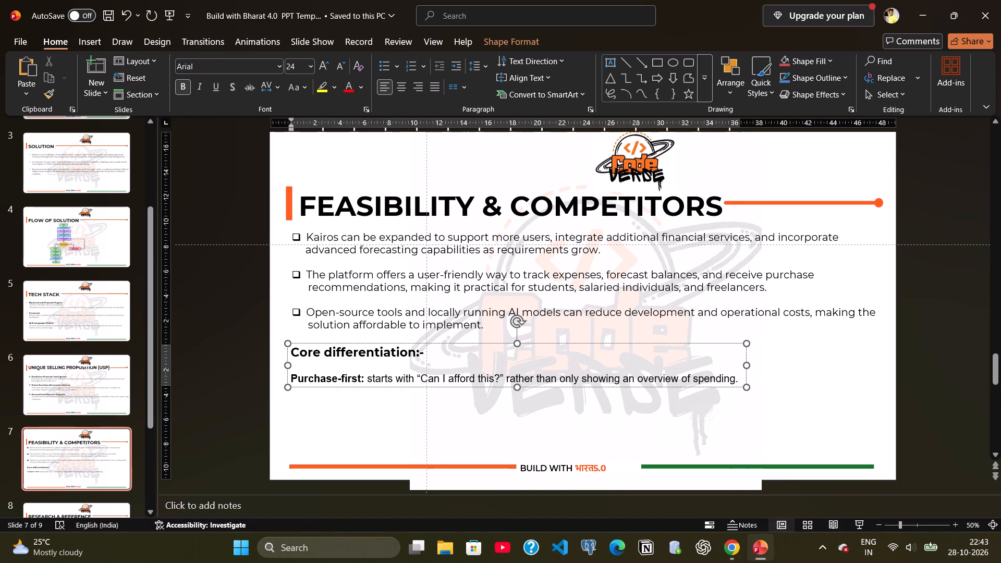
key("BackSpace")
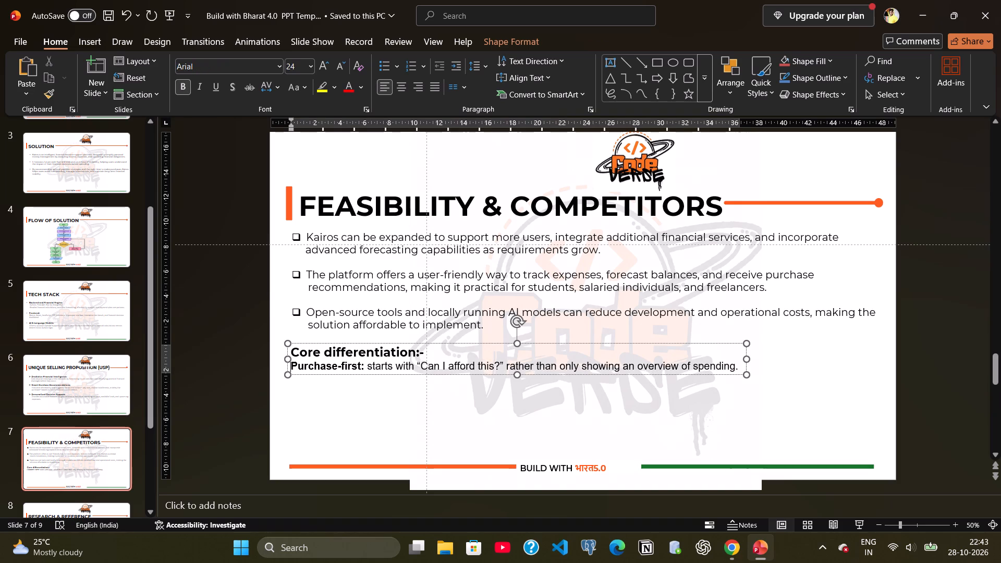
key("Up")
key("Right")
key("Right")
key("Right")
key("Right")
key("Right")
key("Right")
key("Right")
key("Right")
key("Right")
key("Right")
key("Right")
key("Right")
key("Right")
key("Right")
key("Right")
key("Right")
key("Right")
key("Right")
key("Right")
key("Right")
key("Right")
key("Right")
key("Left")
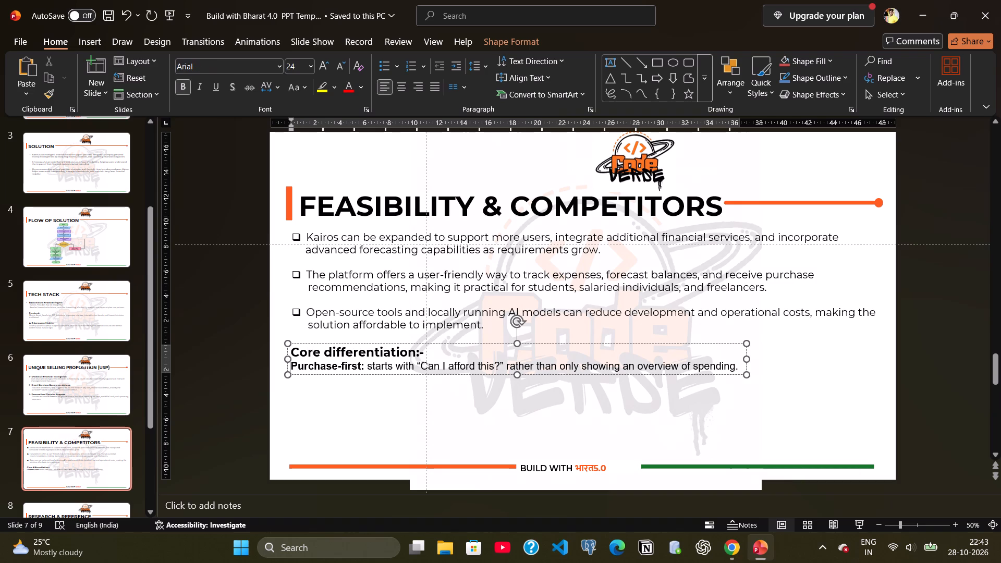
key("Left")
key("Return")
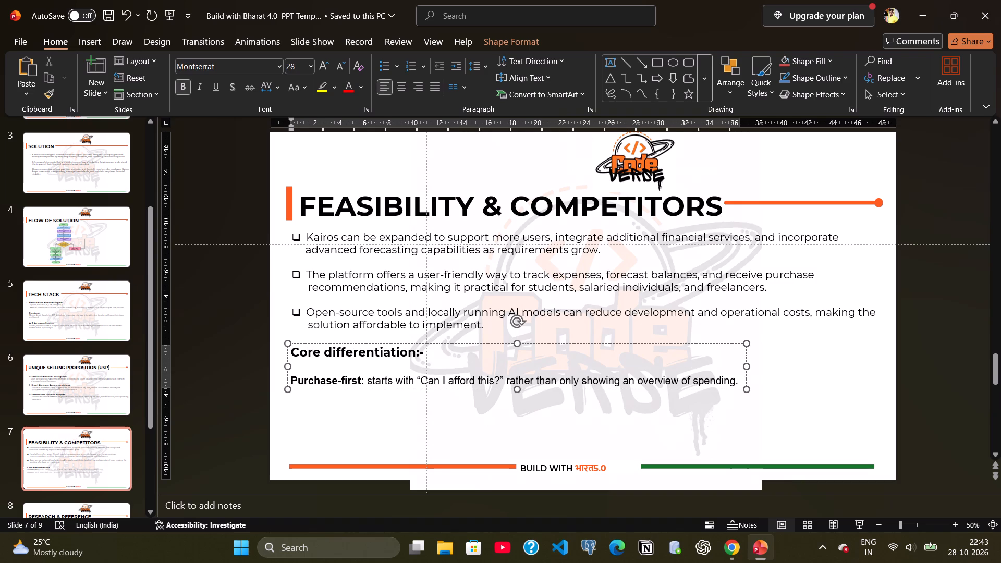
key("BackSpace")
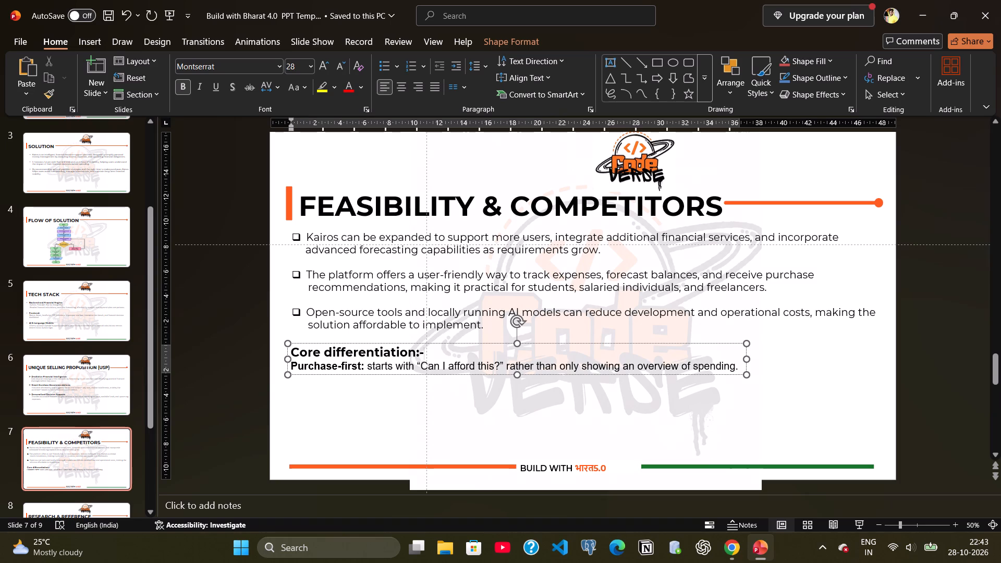
Move the "Core differentiation" text box slightly up and to the left, closer beneath the third bullet.
left_click_drag(289, 350, 286, 341)
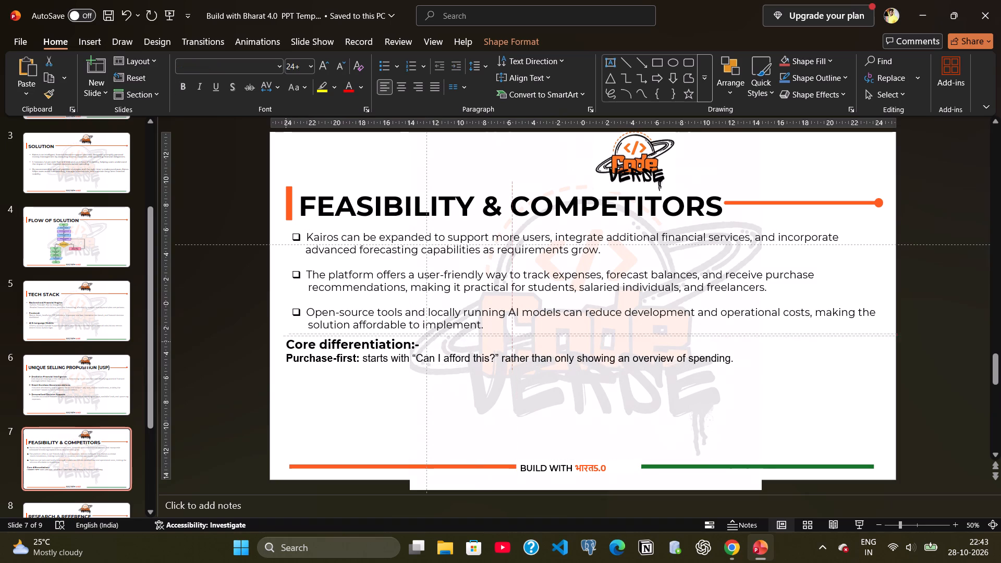
left_click_drag(286, 341, 287, 340)
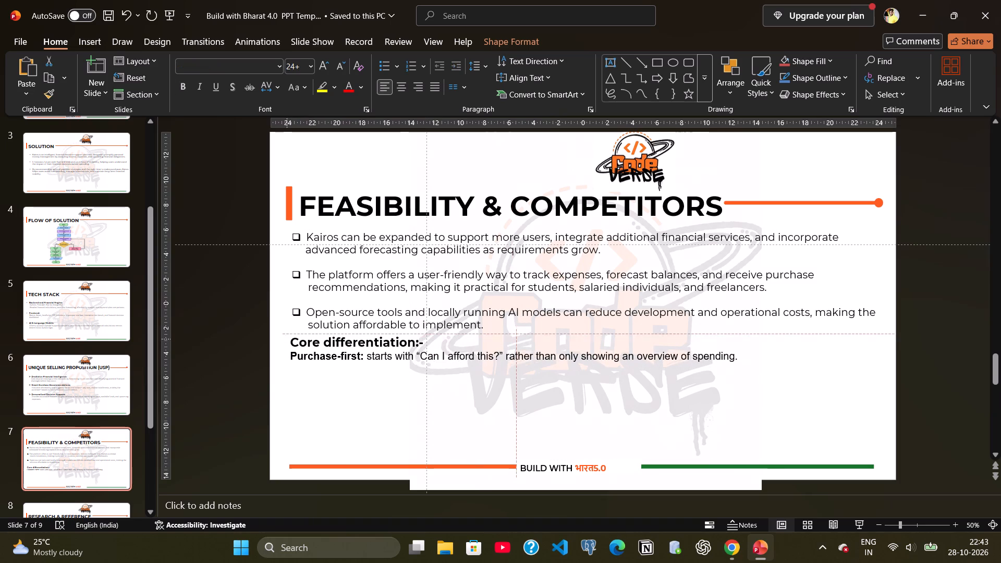
left_click_drag(287, 340, 286, 343)
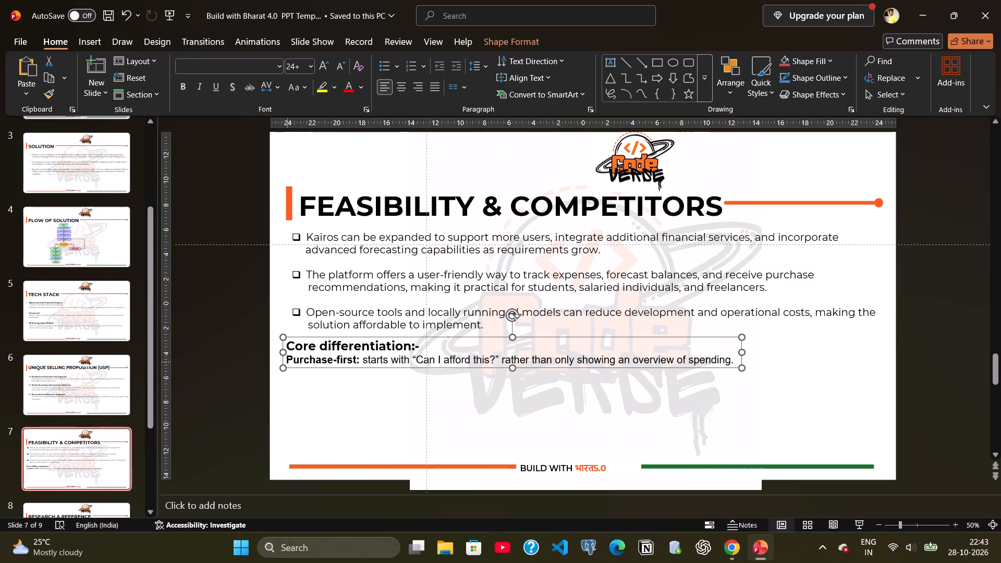
Indent the Purchase-first line under the heading with three leading spaces.
left_click(287, 361)
key("space")
key("space")
key("space")
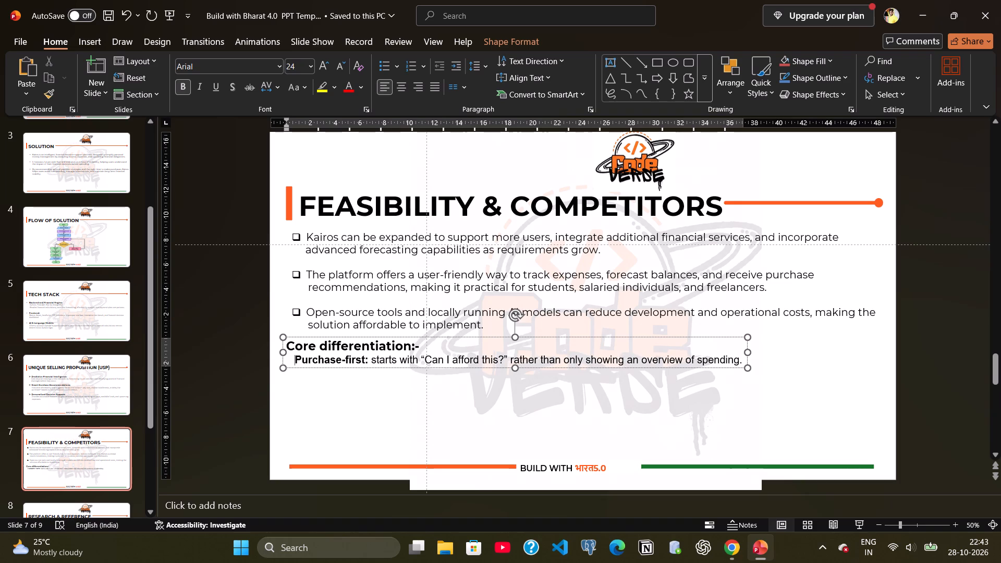
key("Return")
key("BackSpace")
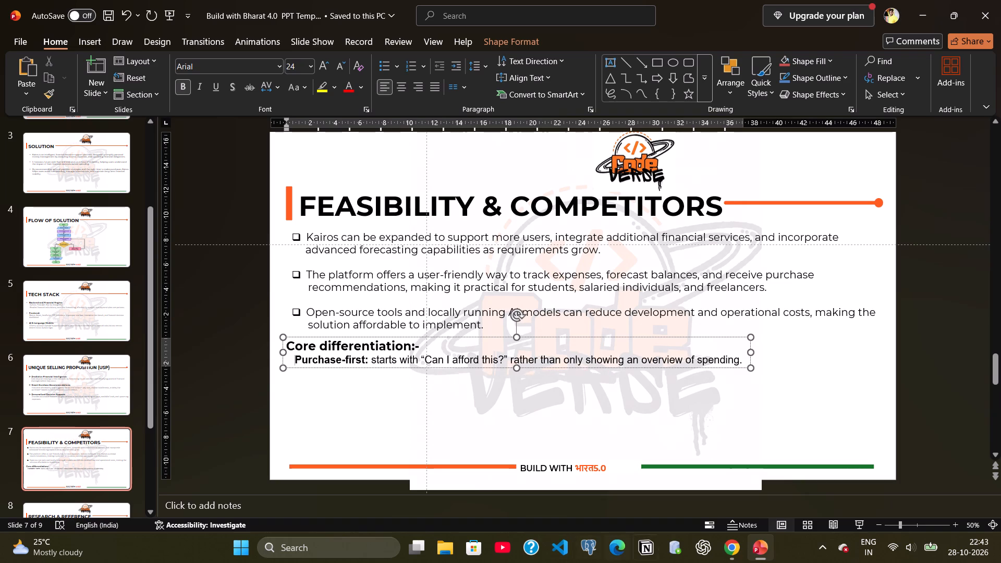
Remove the leading spaces from the Purchase-first line and format it as a round bullet point.
left_click(724, 548)
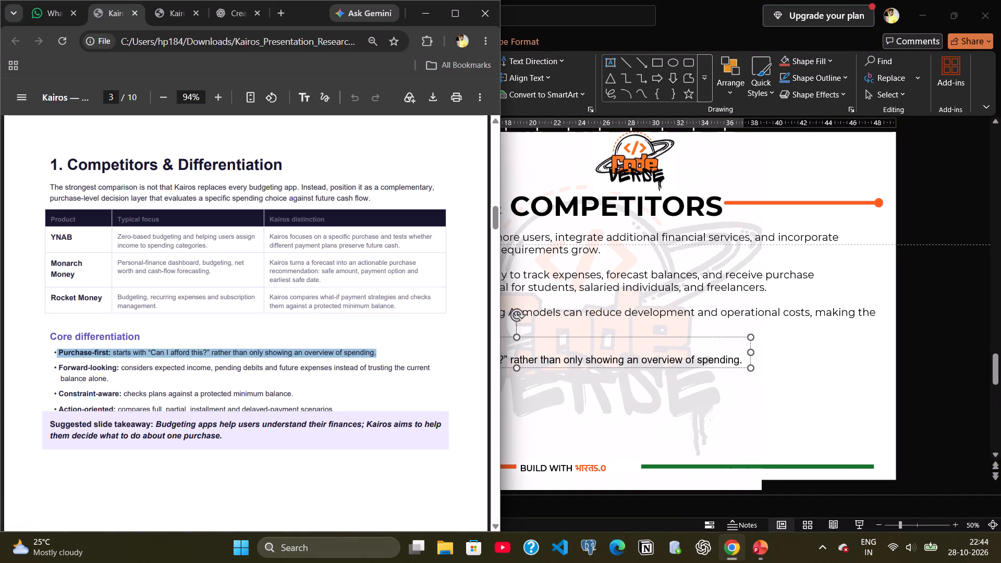
left_click(566, 420)
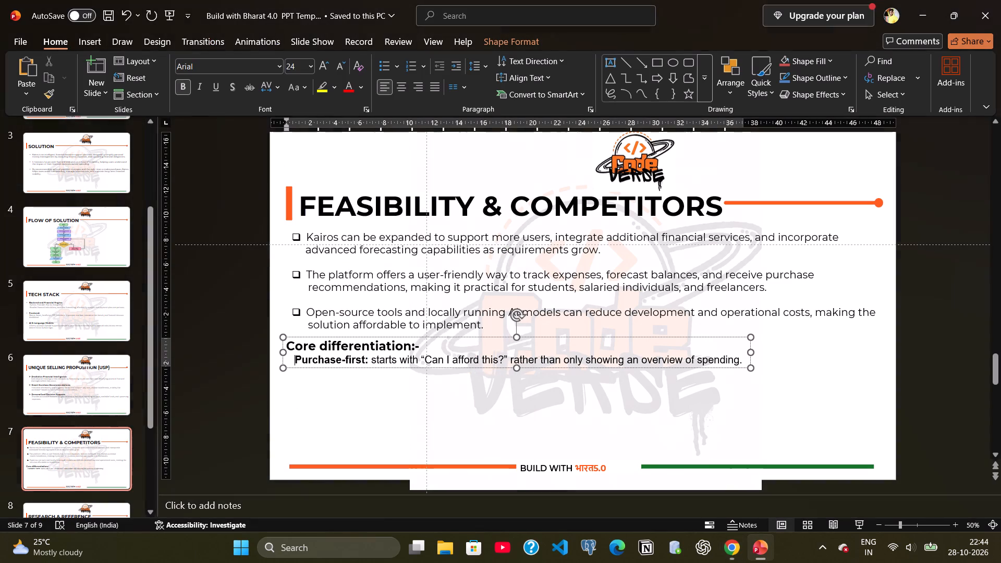
key("BackSpace")
key("BackSpace")
key("BackSpace")
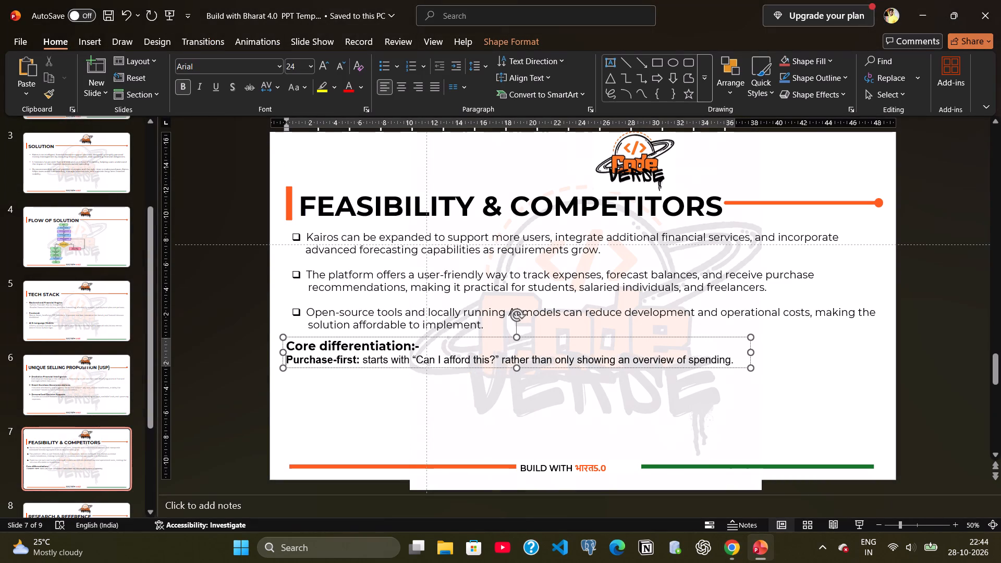
key("space")
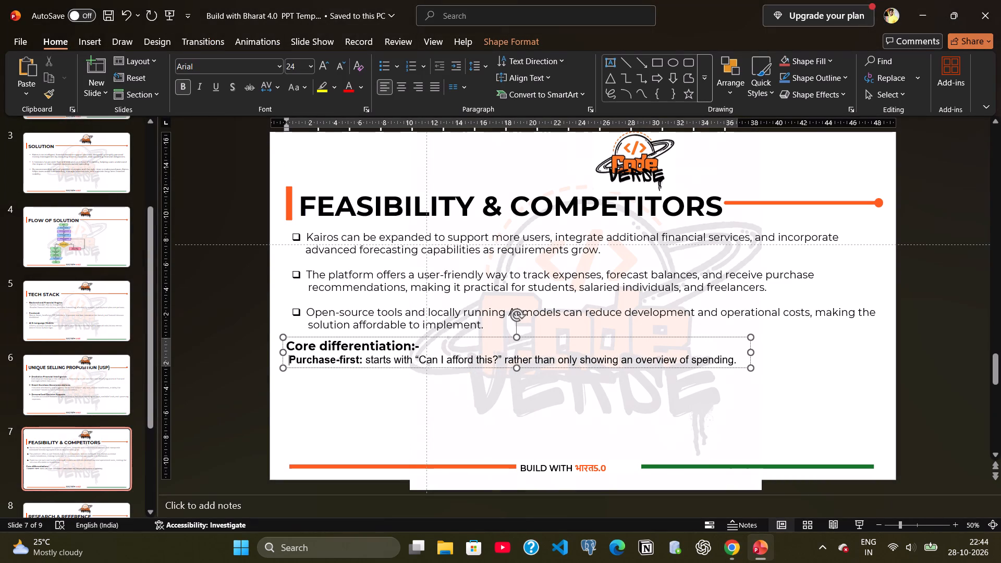
key("BackSpace")
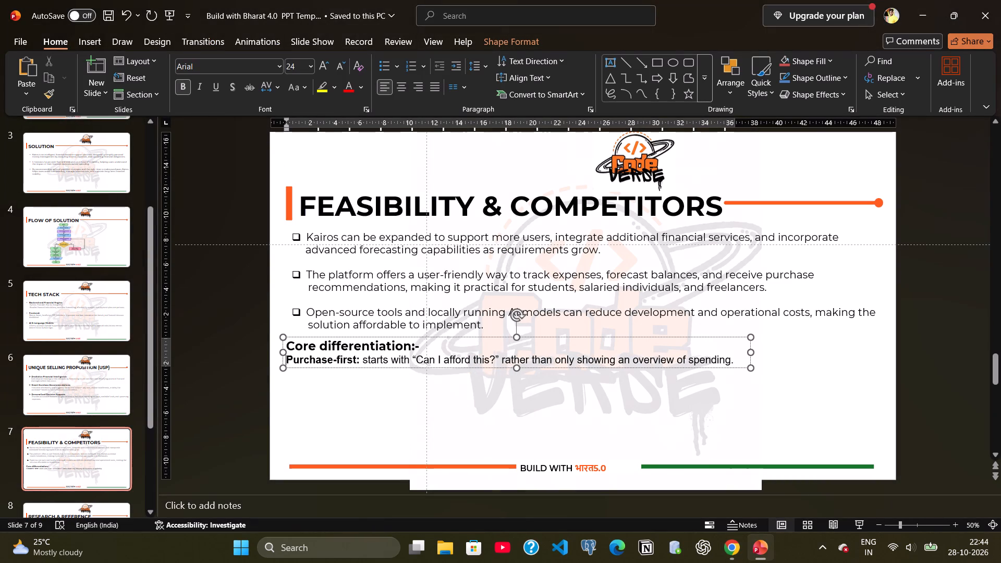
left_click(386, 63)
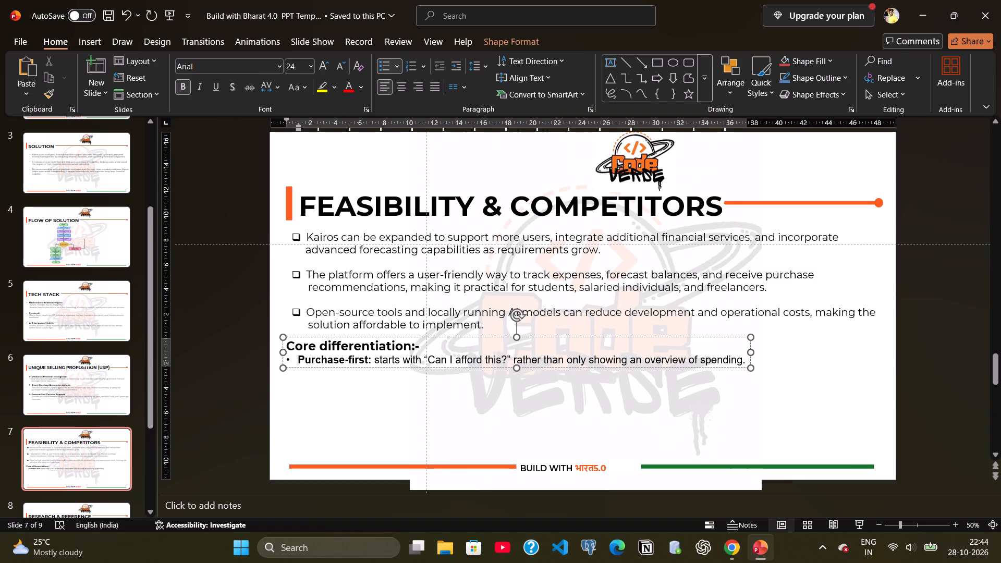
Copy the Forward-looking point from the Kairos PDF's Core differentiation list into a new bullet below Purchase-first.
left_click(745, 362)
key("Return")
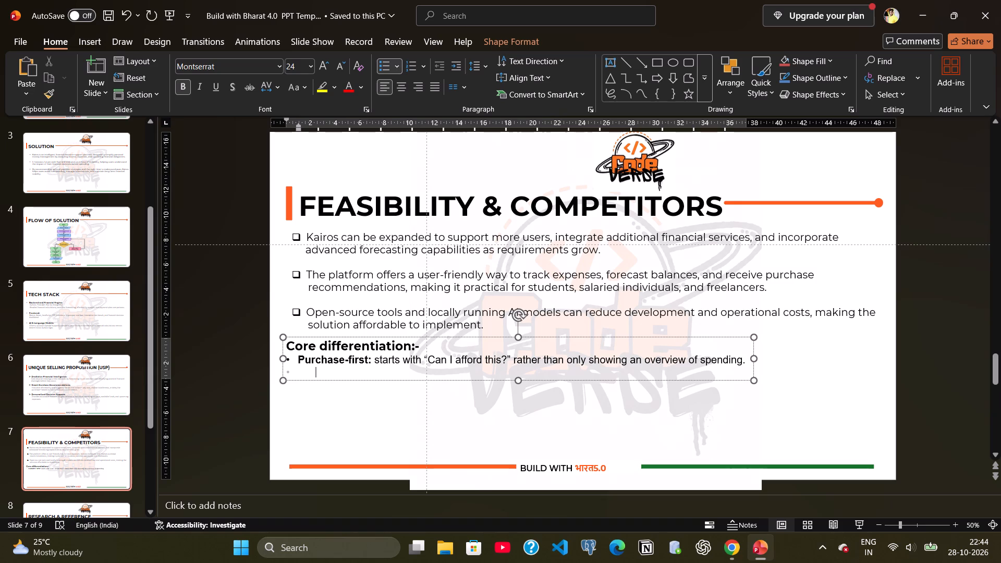
left_click(723, 560)
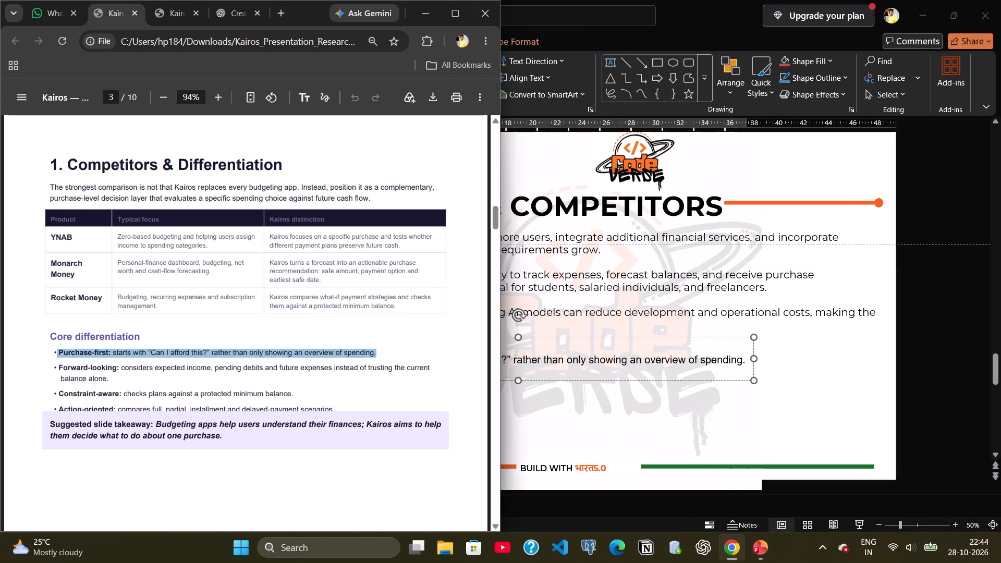
left_click_drag(58, 370, 92, 370)
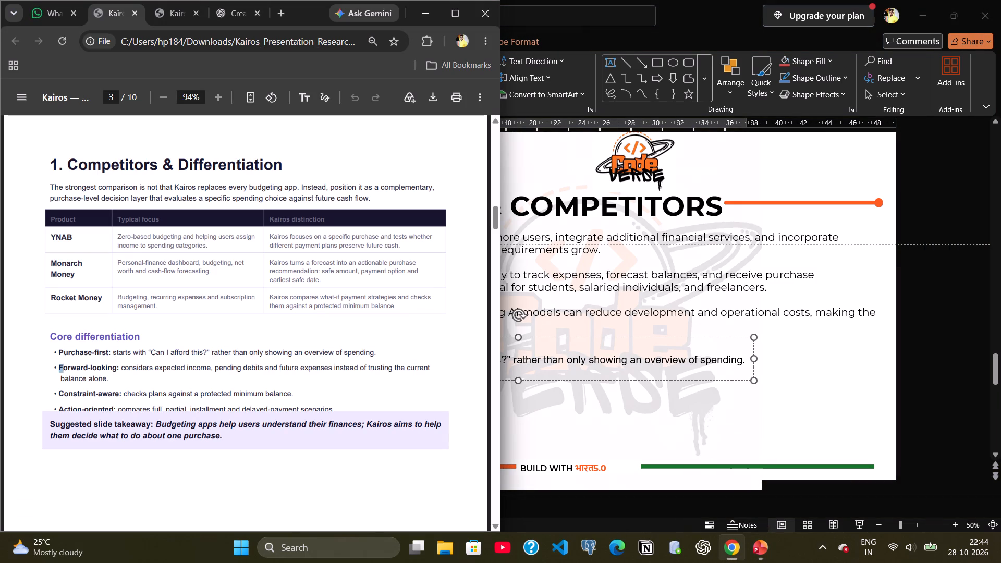
left_click_drag(92, 370, 448, 373)
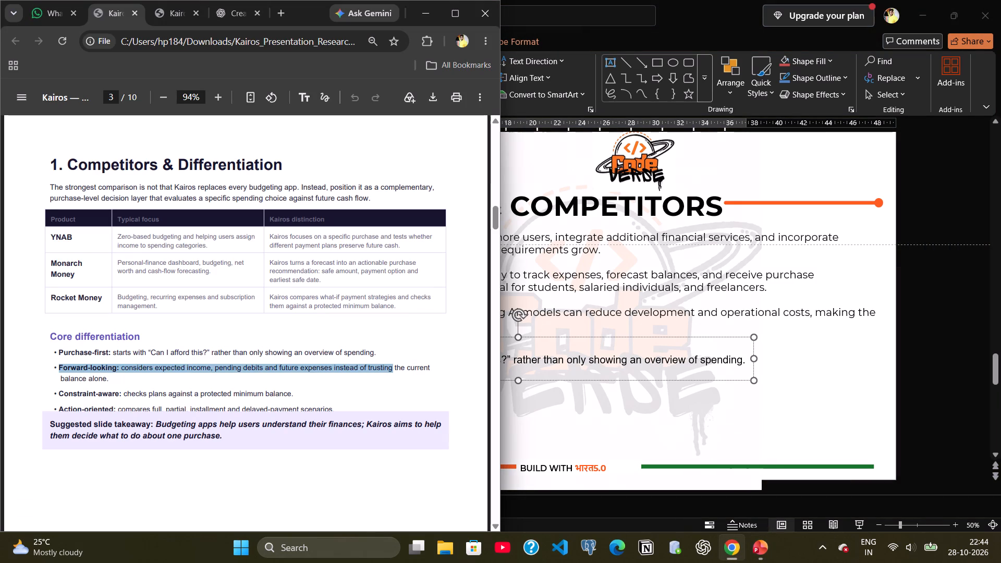
left_click_drag(448, 373, 296, 399)
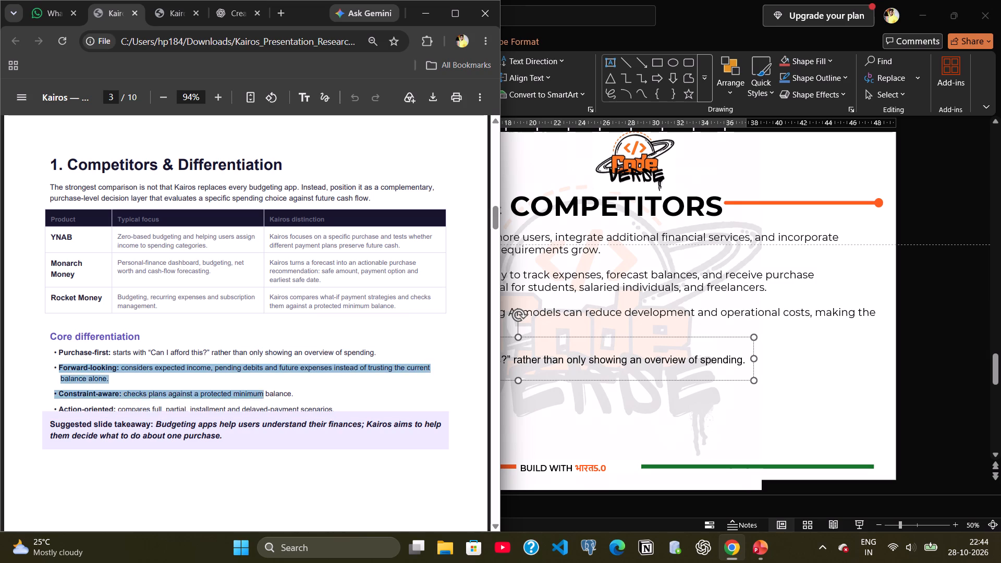
left_click_drag(296, 399, 397, 385)
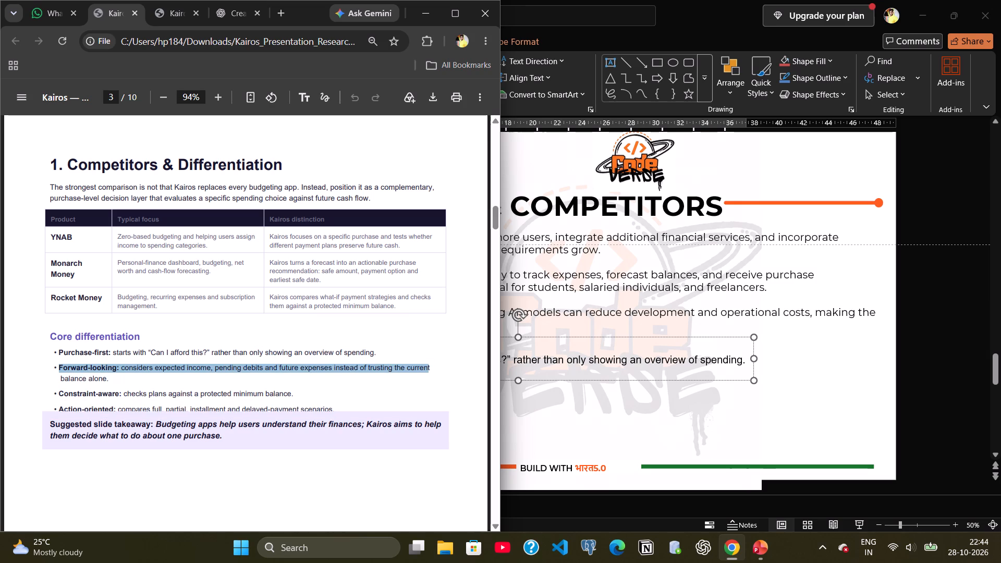
left_click_drag(397, 385, 453, 390)
left_click_drag(453, 390, 114, 382)
key("ctrl+c")
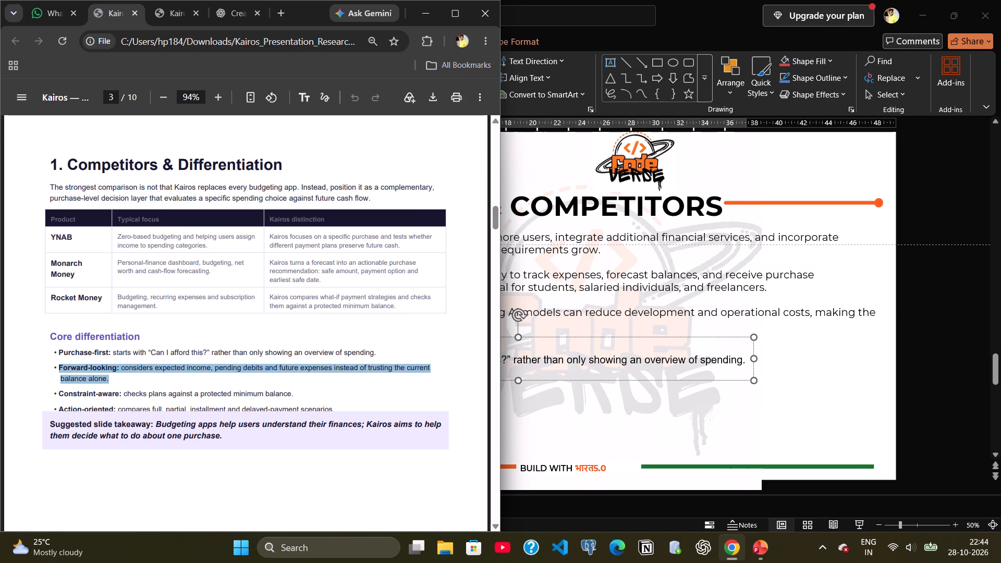
left_click(526, 364)
key("ctrl+v")
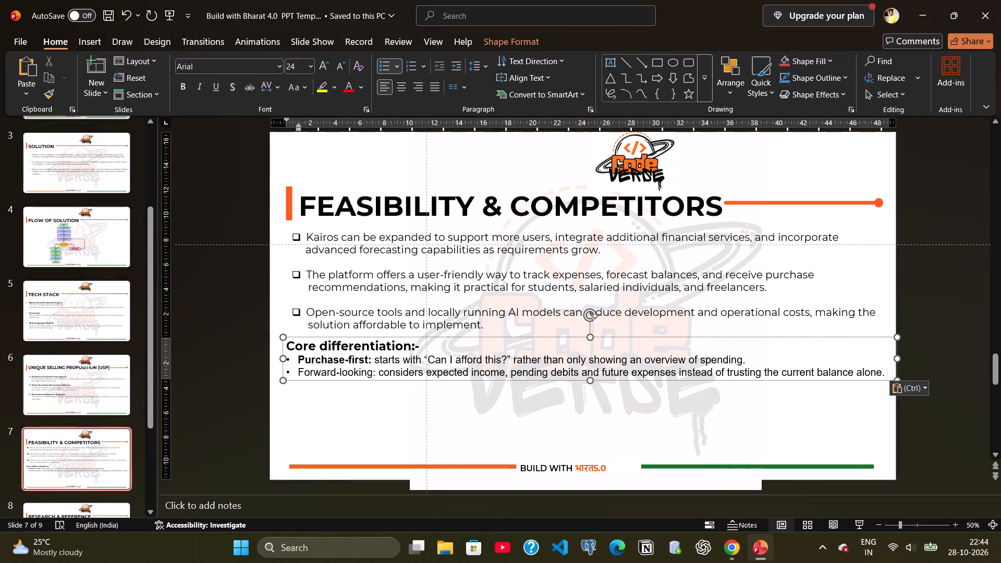
Make the "Forward-looking:" label bold in the second Core differentiation bullet.
left_click_drag(375, 372, 300, 372)
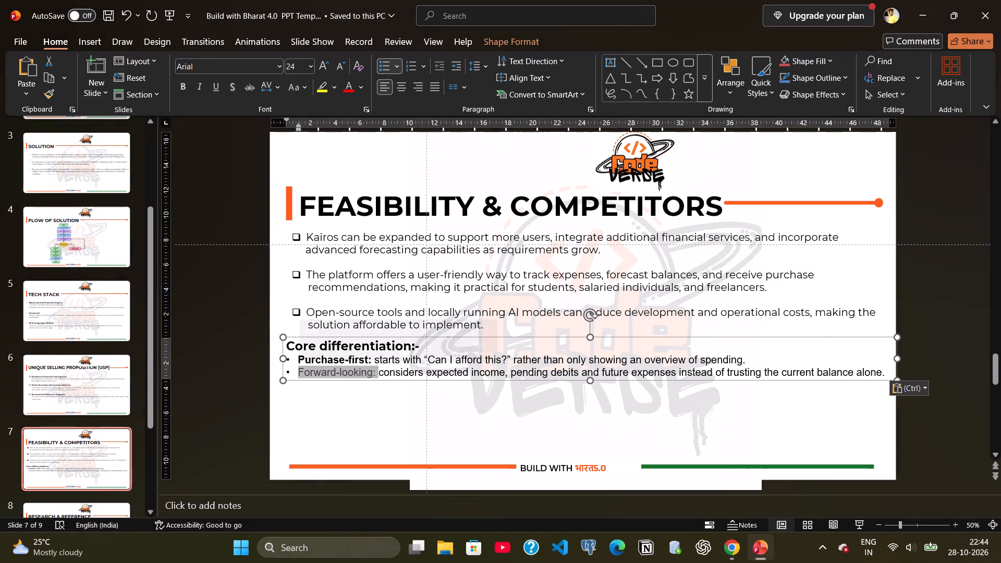
left_click(179, 87)
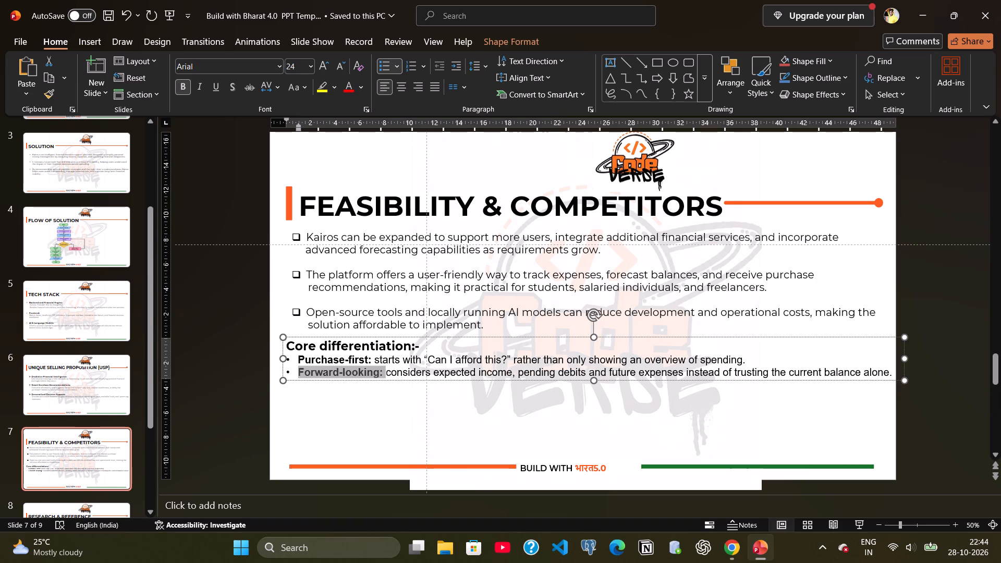
left_click(358, 432)
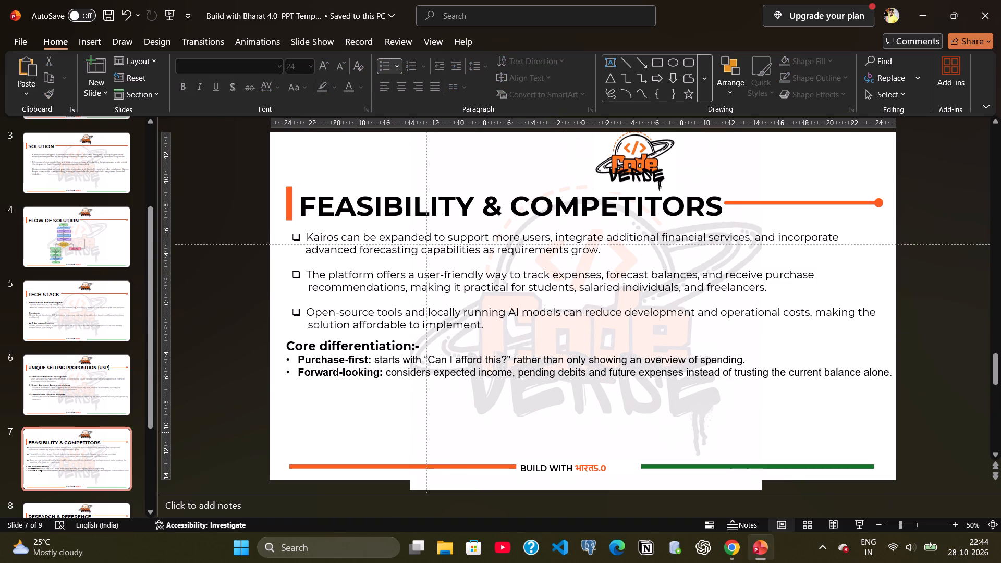
left_click(297, 359)
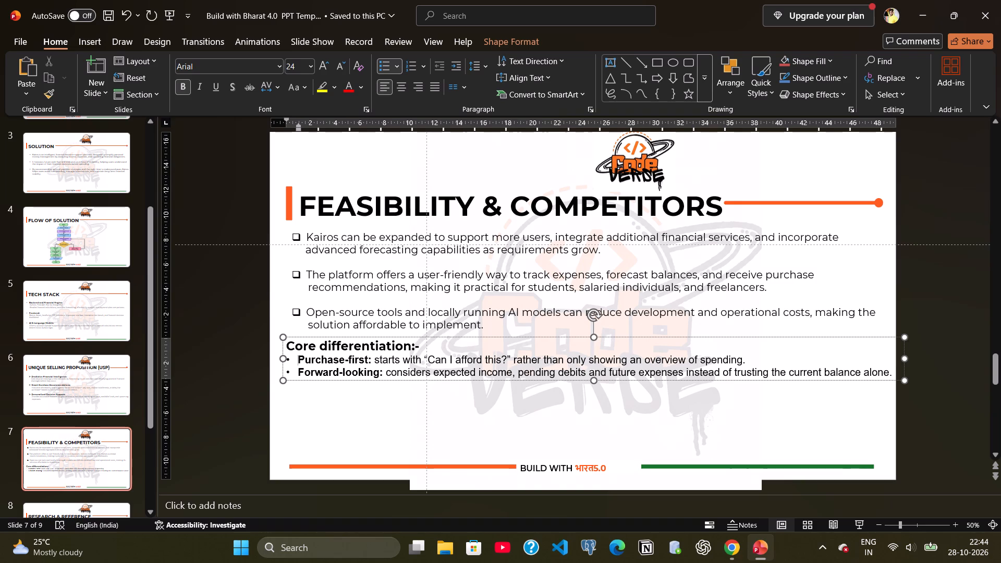
Copy the Constraint-aware point from the PDF into a new bullet below Forward-looking.
left_click(890, 371)
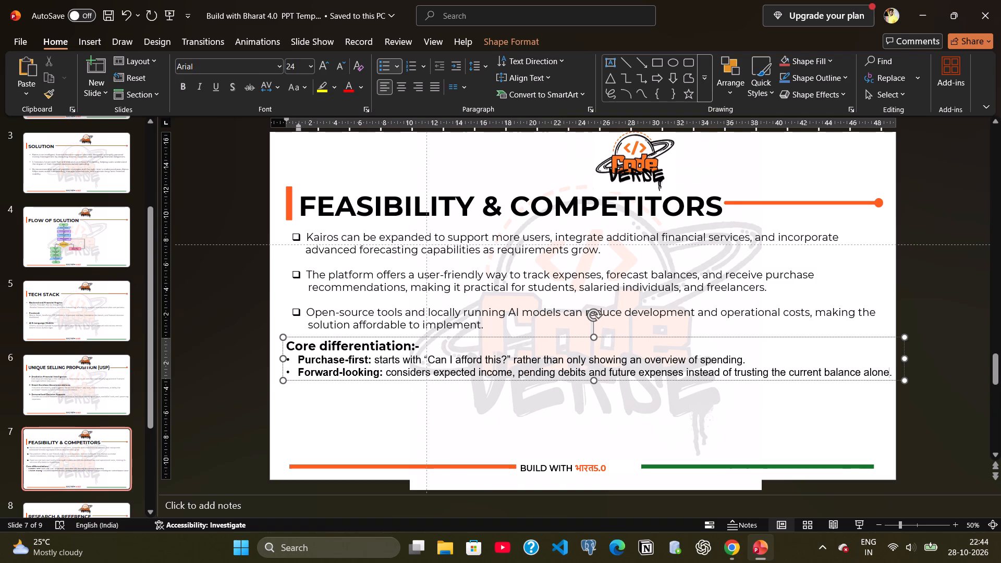
left_click(892, 372)
key("Return")
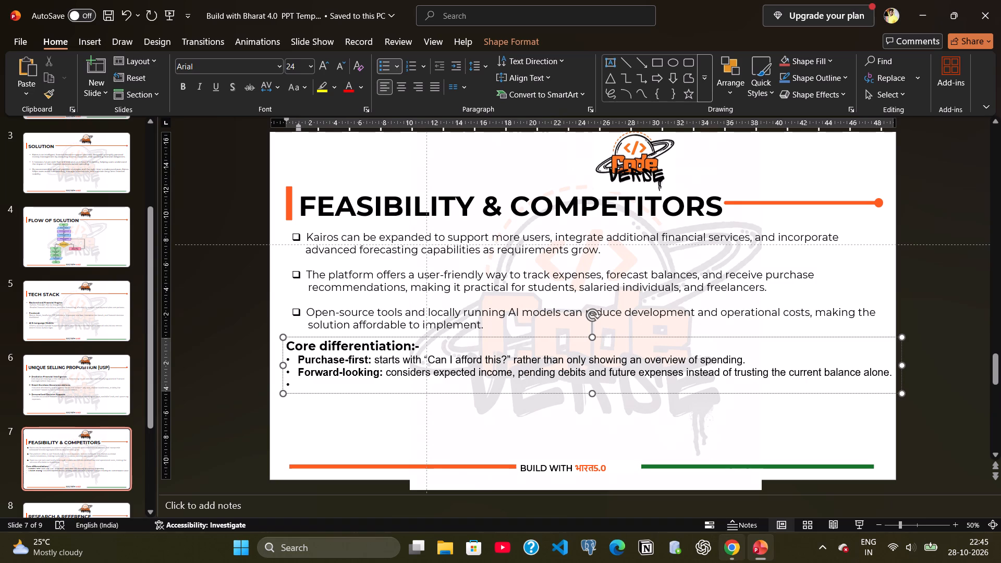
left_click(730, 546)
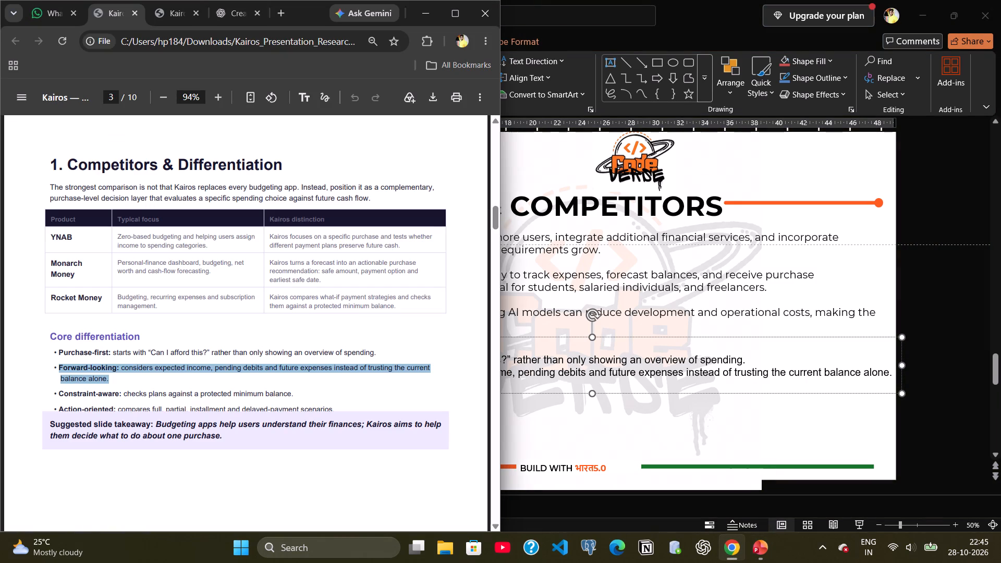
left_click_drag(57, 397, 311, 391)
key("ctrl+c")
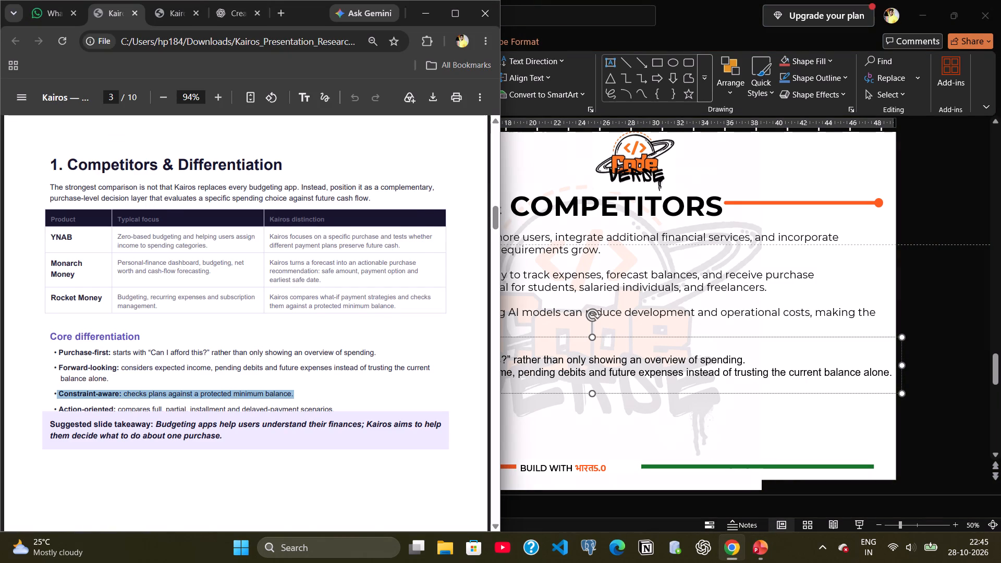
left_click(509, 390)
key("ctrl+v")
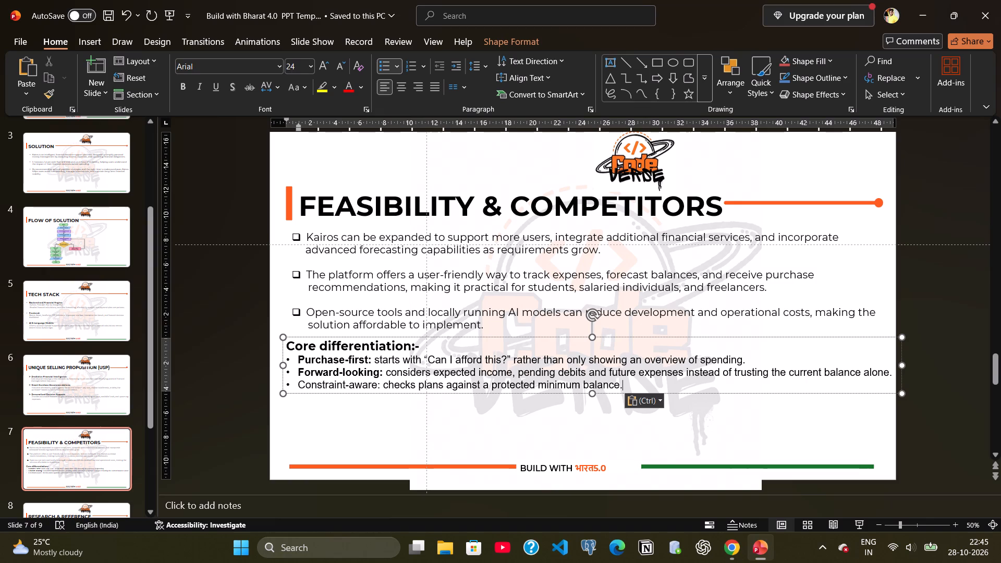
Make the "Constraint-aware:" label bold in the third Core differentiation bullet.
left_click_drag(382, 385, 323, 378)
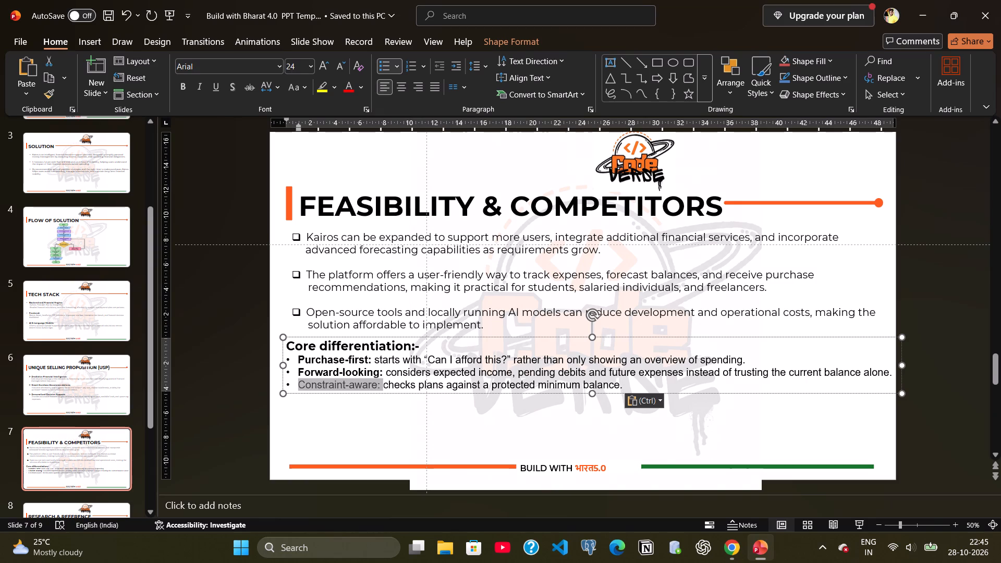
left_click_drag(323, 378, 308, 382)
left_click(181, 83)
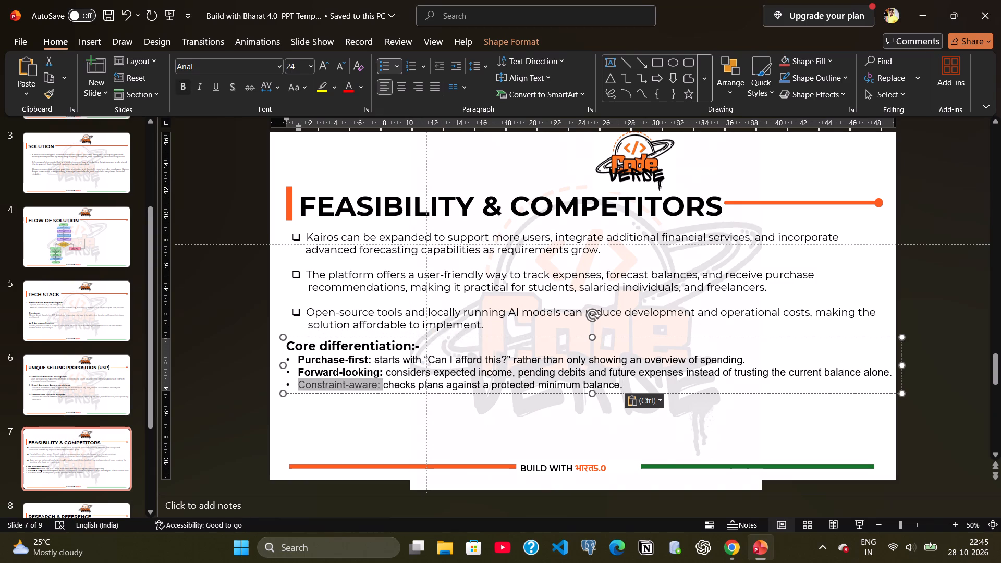
Copy the Action-oriented point from the PDF into a new bullet below Constraint-aware.
left_click(634, 384)
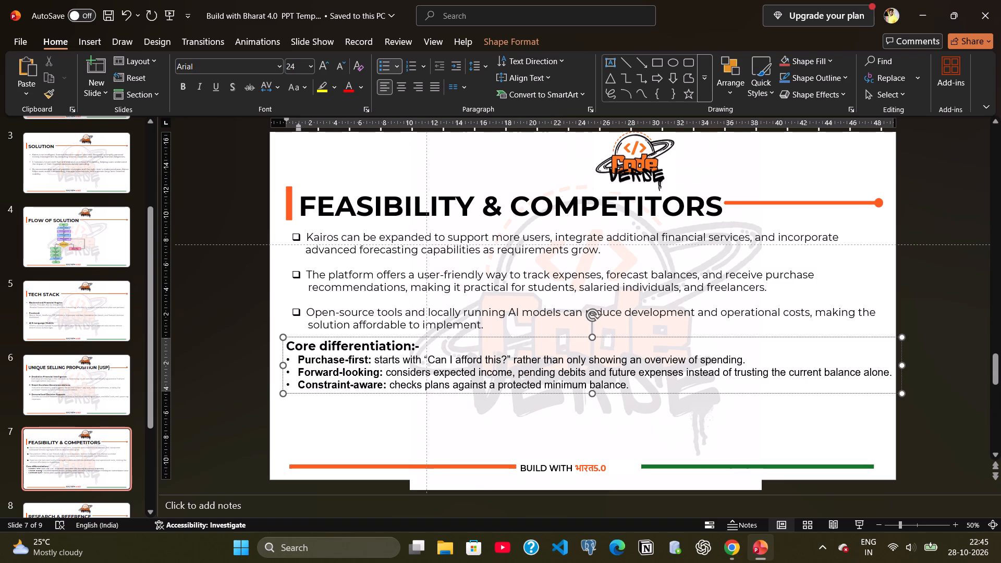
key("BackSpace")
key("Return")
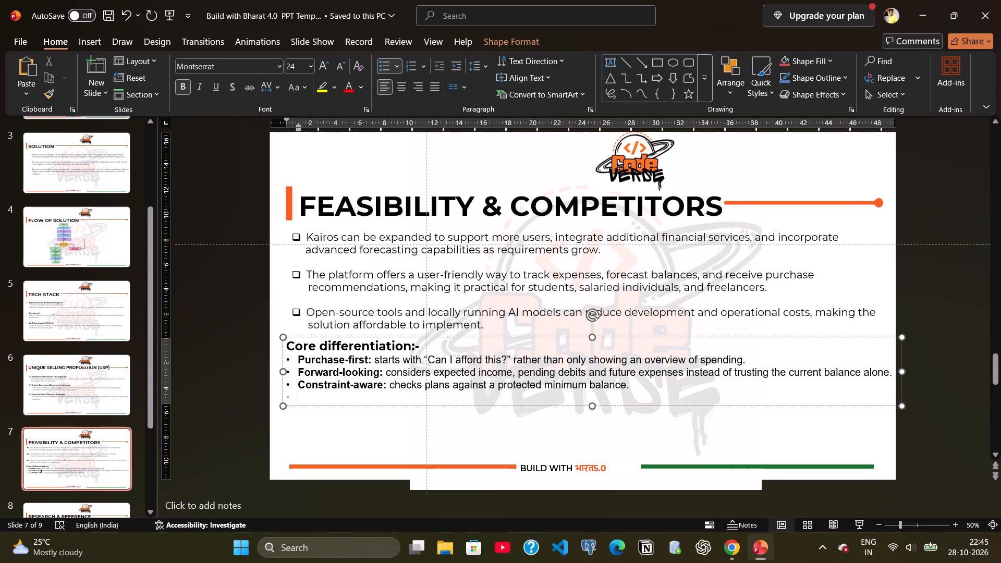
key("BackSpace")
key("BackSpace")
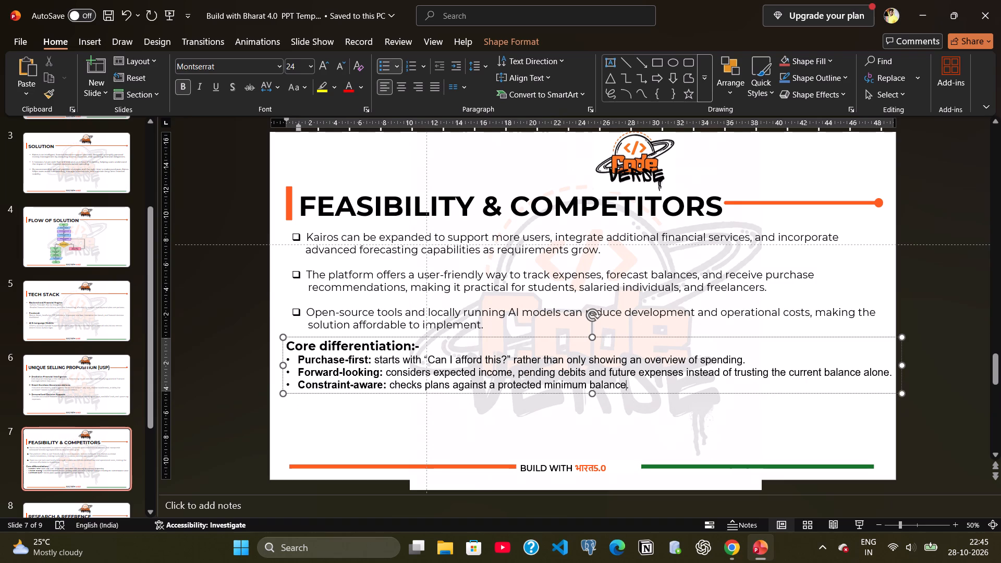
key("Return")
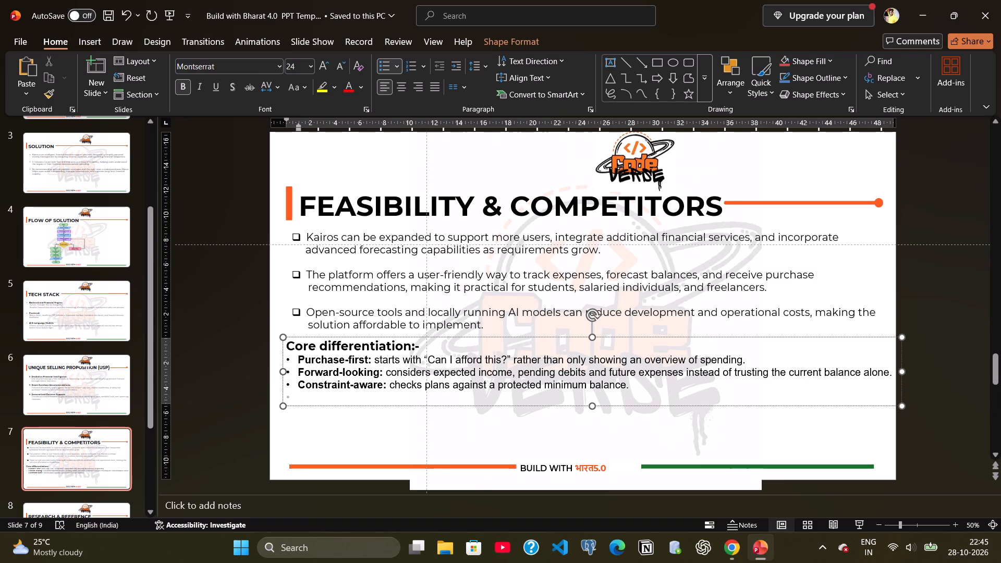
left_click(724, 541)
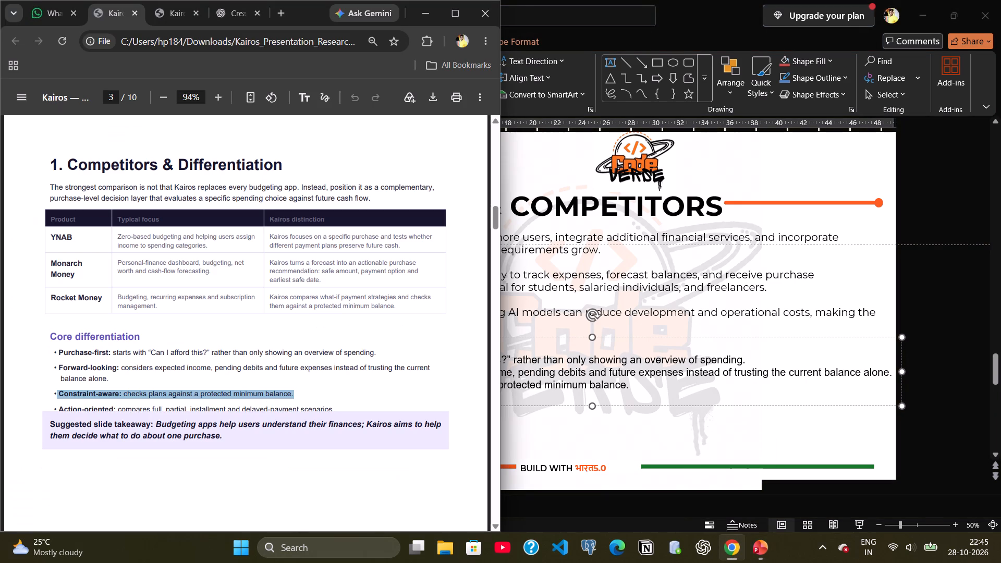
left_click_drag(57, 410, 336, 409)
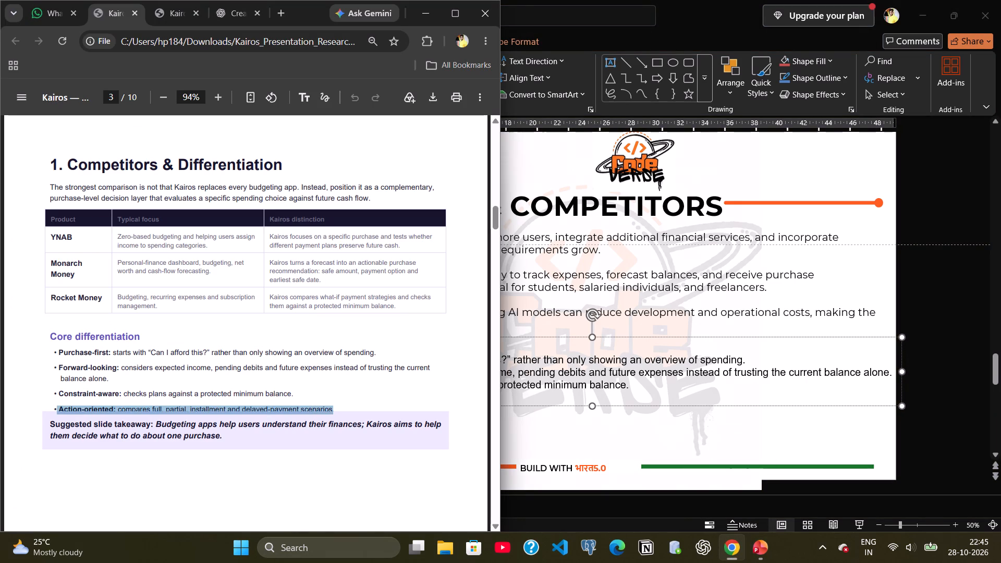
left_click_drag(336, 409, 341, 413)
key("ctrl+c")
left_click(507, 405)
key("ctrl+v")
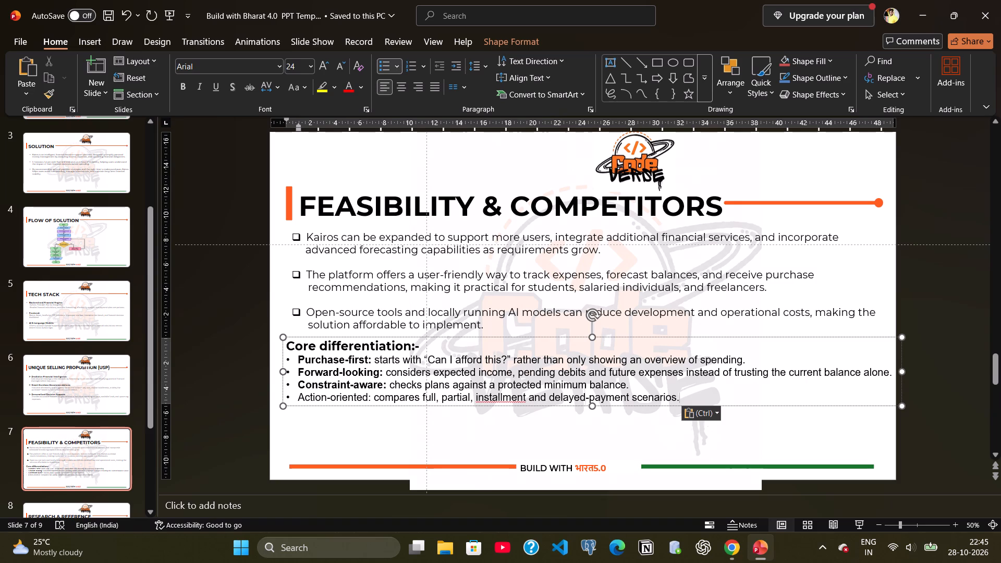
Make the "Action-oriented:" label bold in the fourth Core differentiation bullet.
left_click_drag(369, 399, 358, 397)
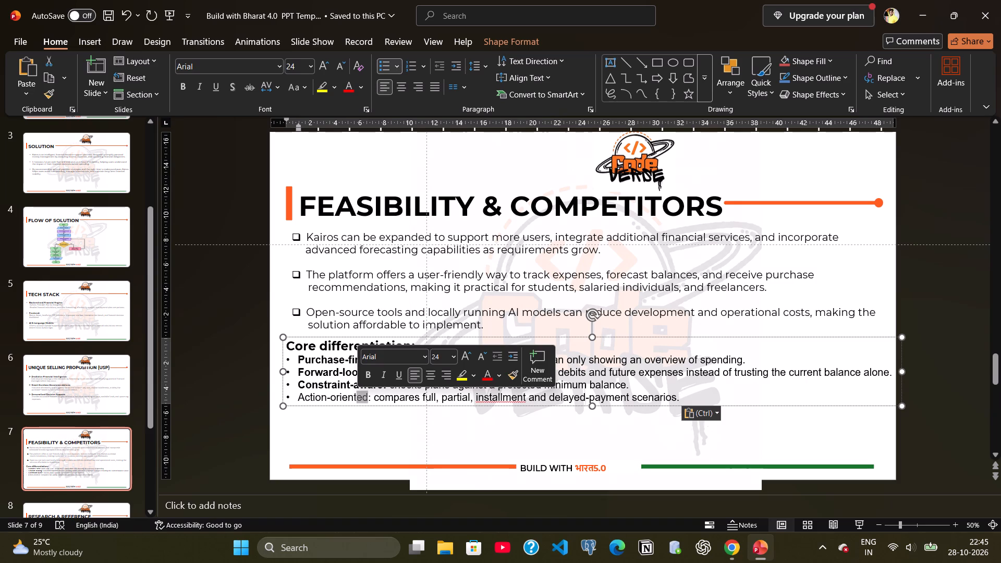
left_click(371, 397)
left_click_drag(371, 397, 320, 395)
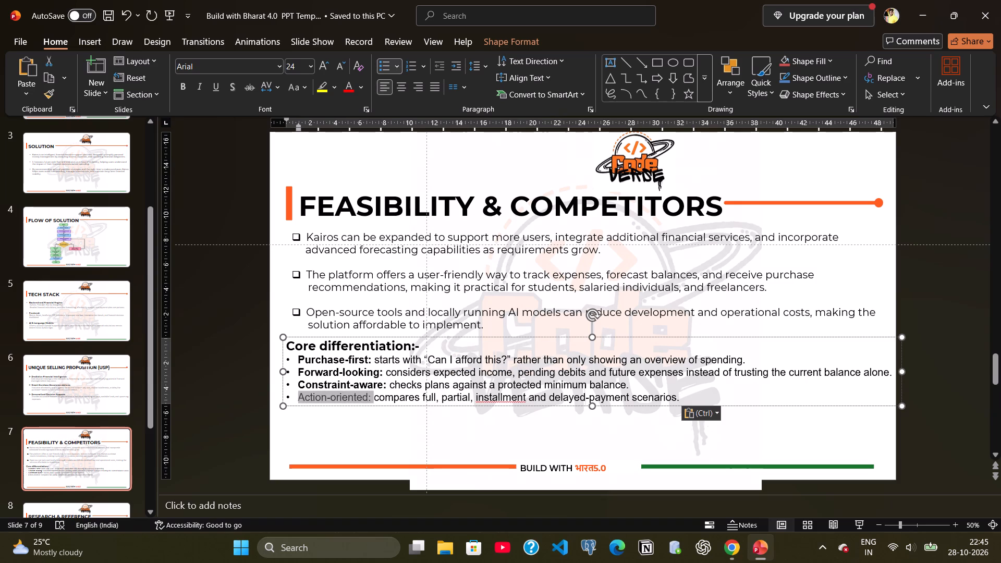
left_click(184, 87)
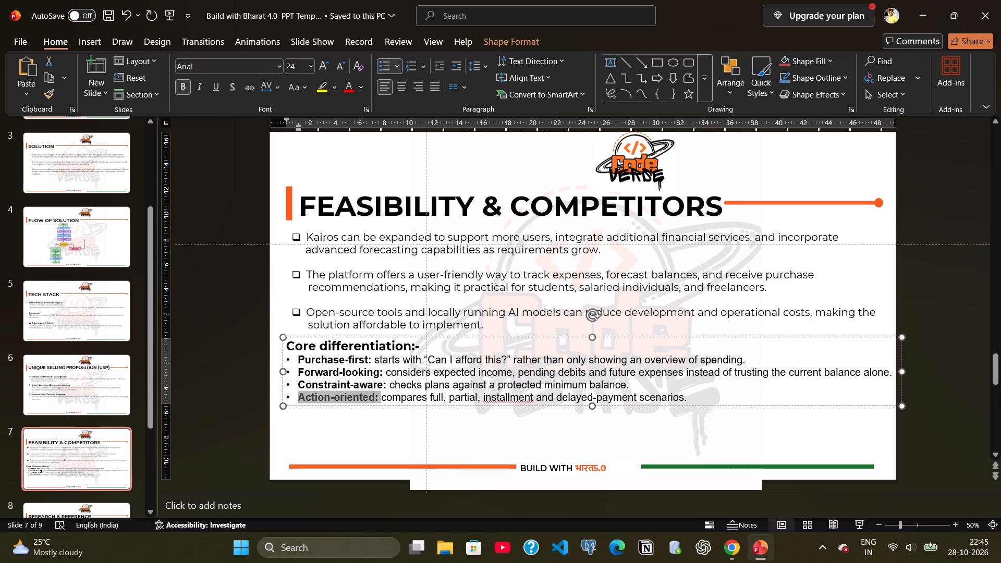
Set the font of all four Core differentiation bullets to Montserrat, matching the text block above.
left_click_drag(296, 358, 686, 402)
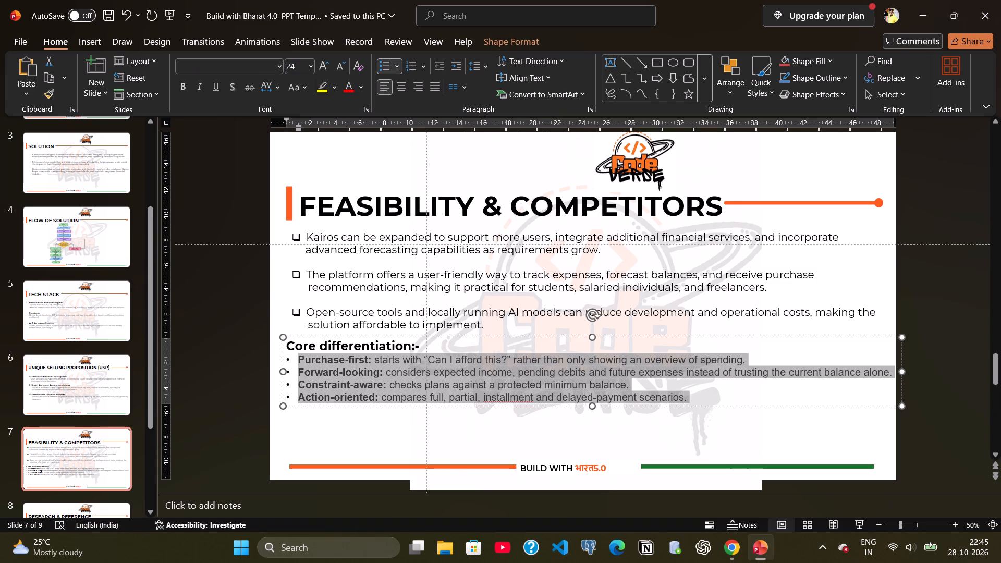
left_click_drag(686, 402, 693, 402)
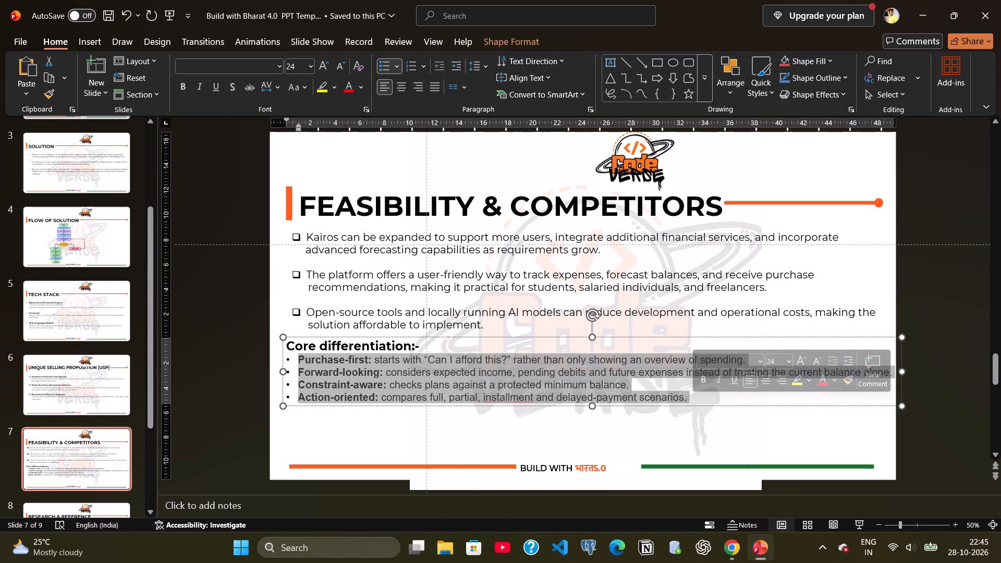
left_click(309, 314)
left_click(224, 66)
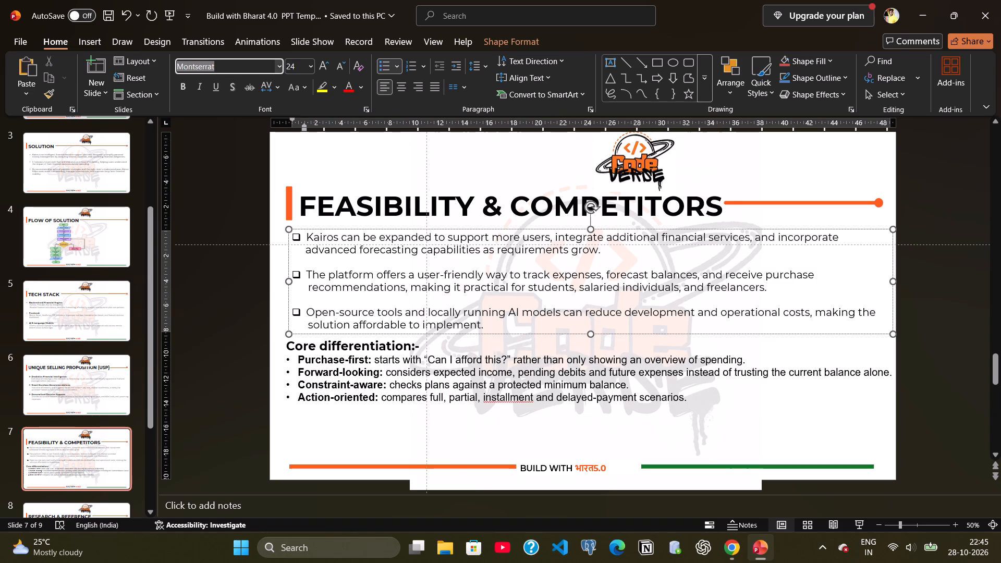
key("ctrl+c")
left_click_drag(297, 359, 717, 403)
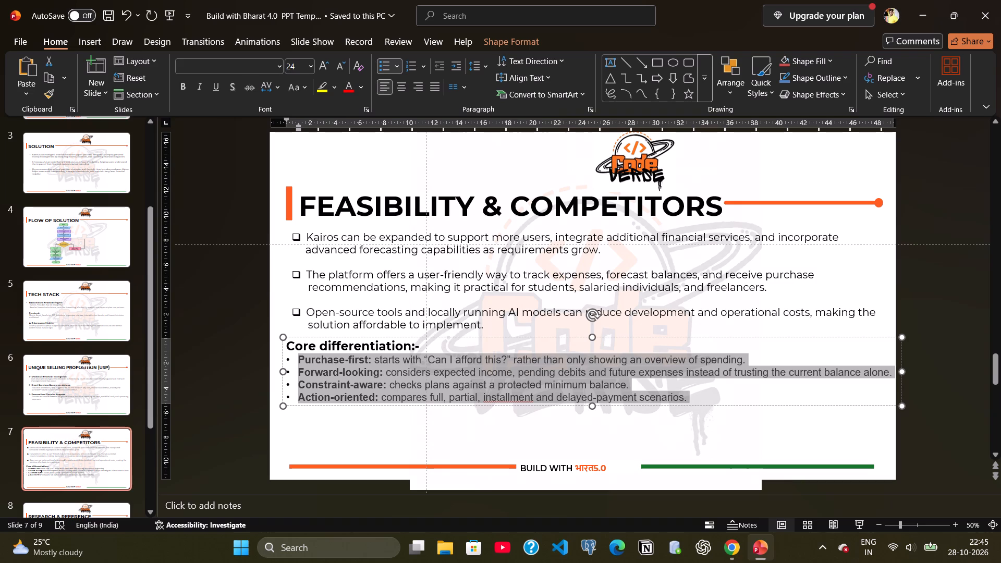
left_click_drag(717, 403, 738, 403)
left_click(213, 71)
key("ctrl+v")
key("Return")
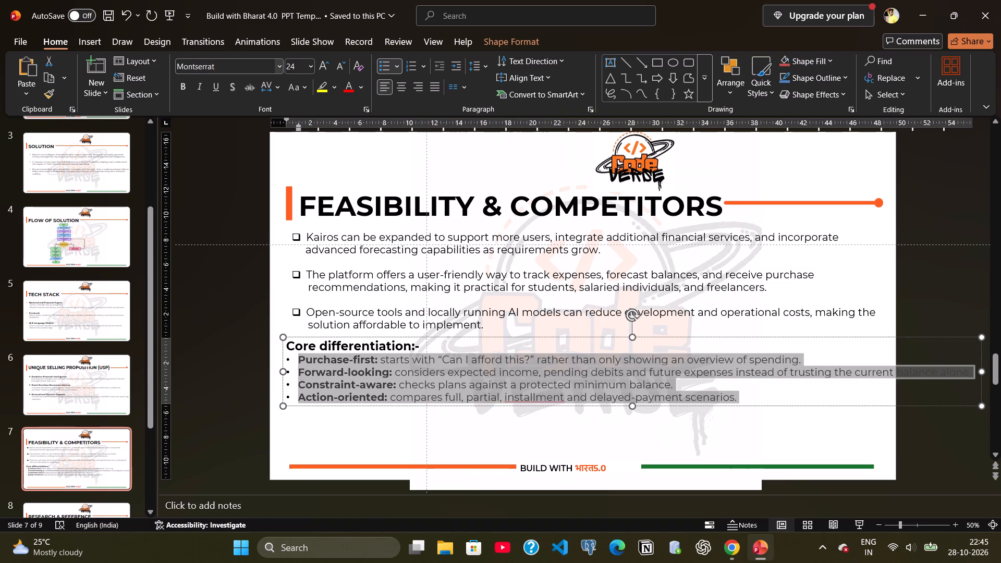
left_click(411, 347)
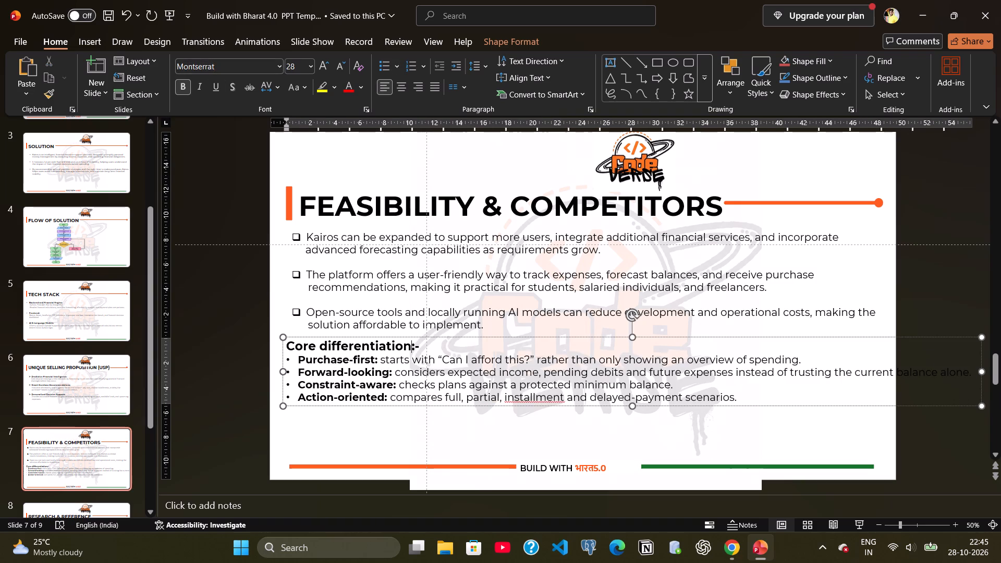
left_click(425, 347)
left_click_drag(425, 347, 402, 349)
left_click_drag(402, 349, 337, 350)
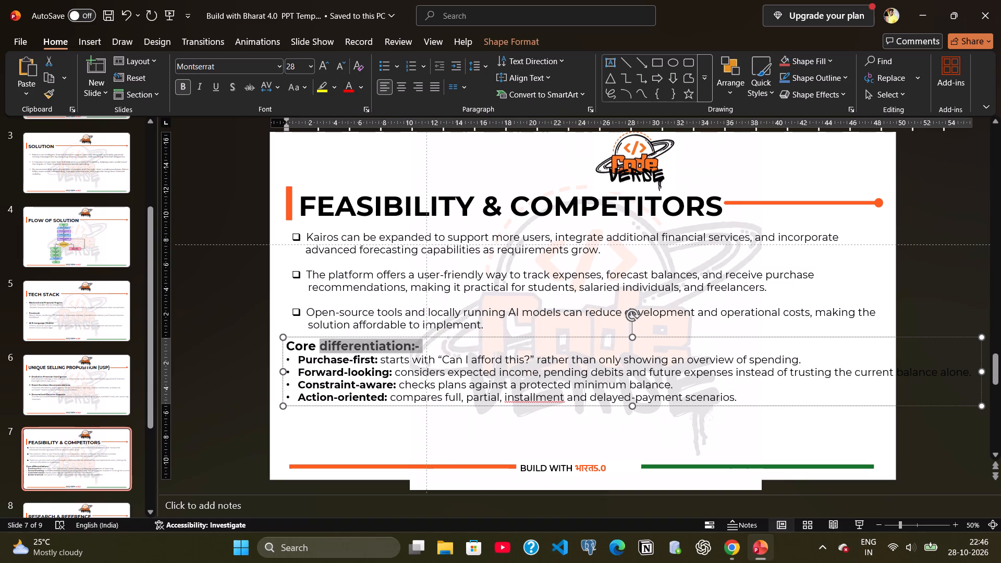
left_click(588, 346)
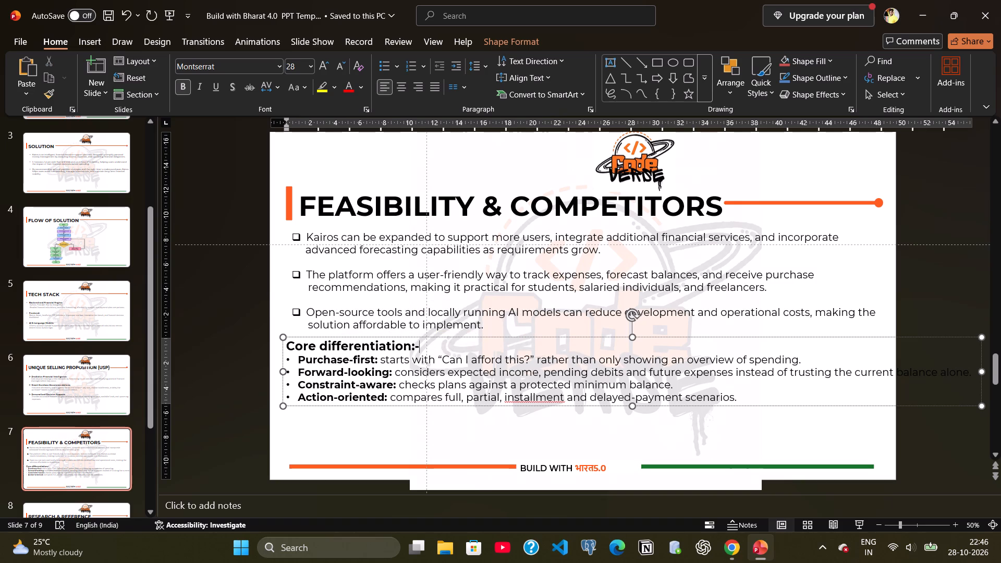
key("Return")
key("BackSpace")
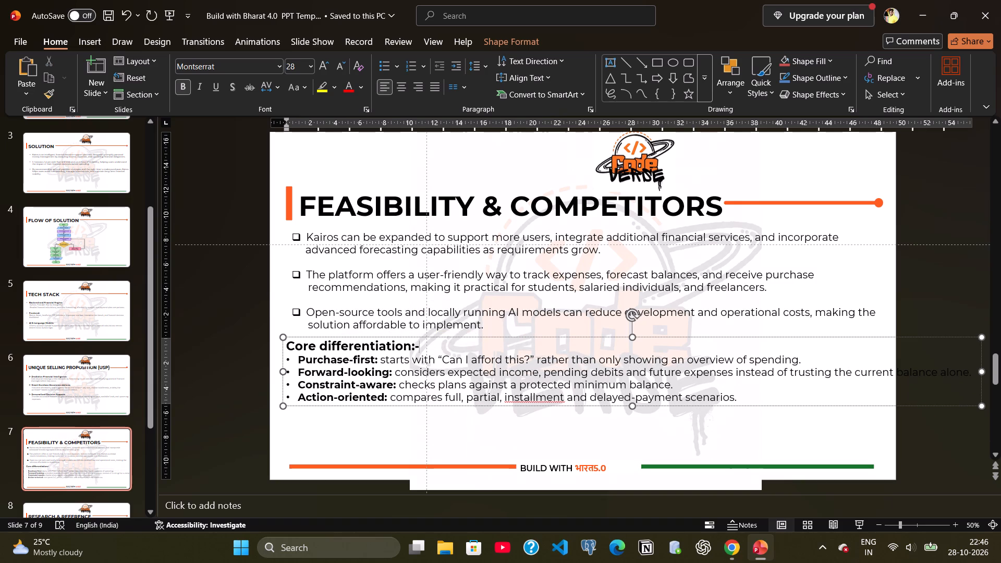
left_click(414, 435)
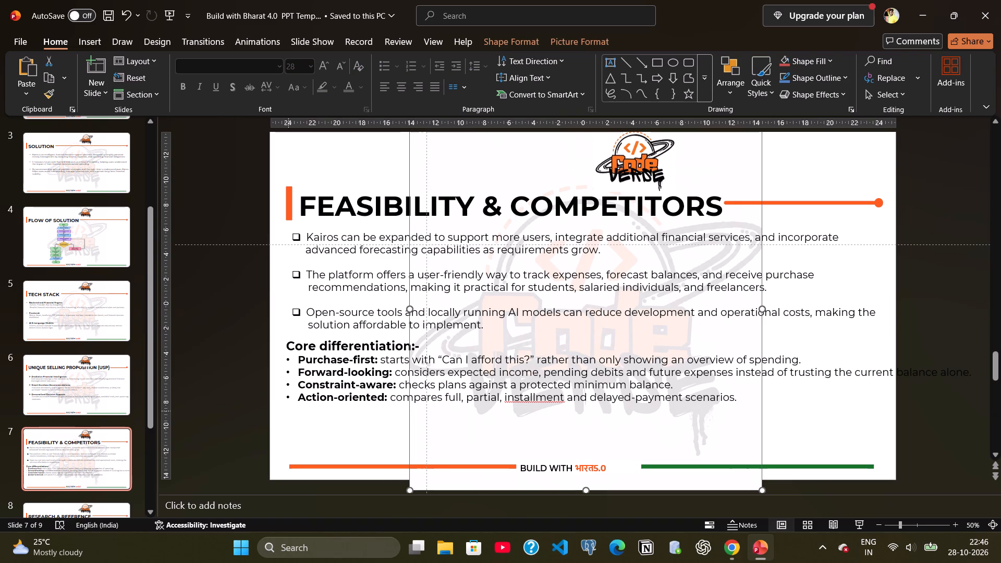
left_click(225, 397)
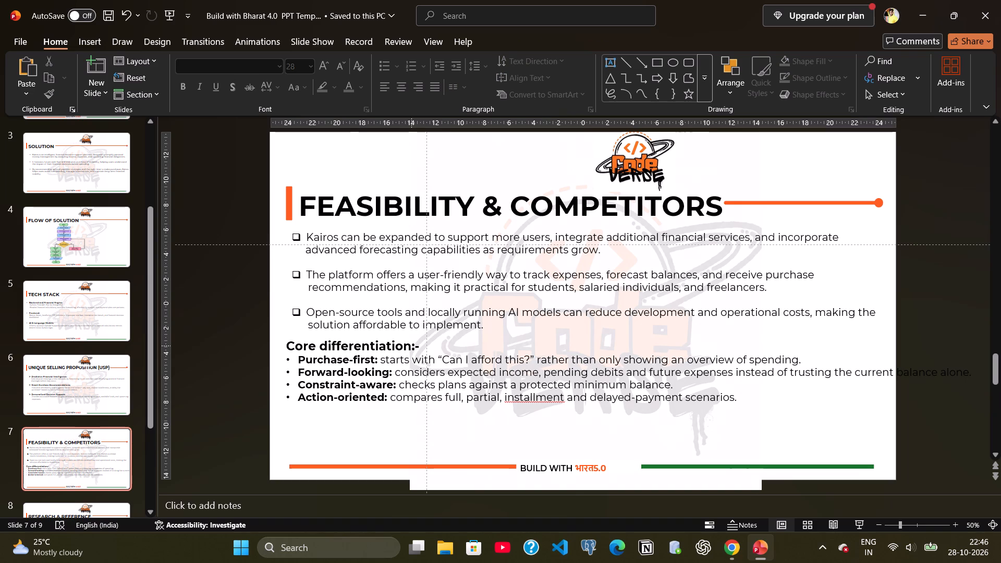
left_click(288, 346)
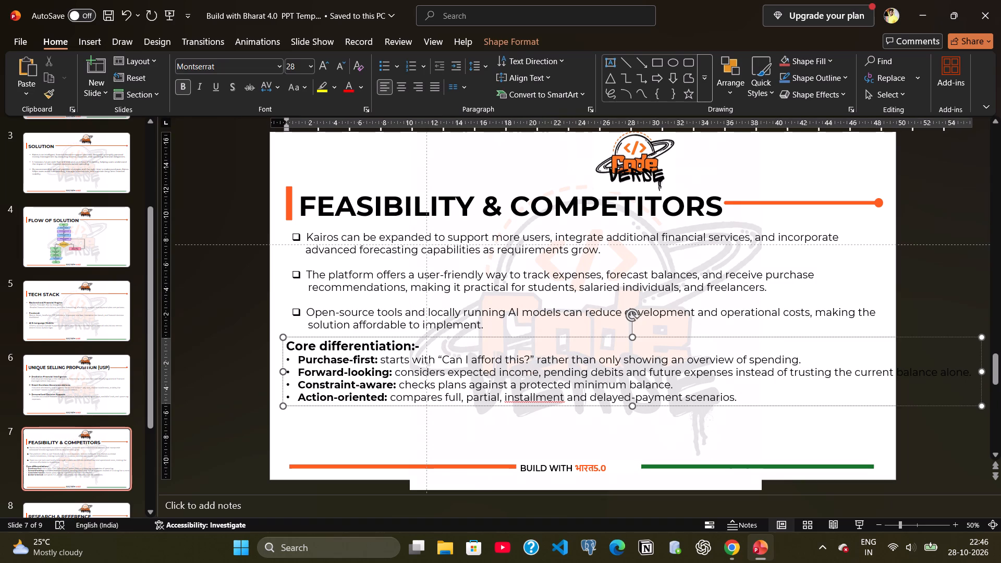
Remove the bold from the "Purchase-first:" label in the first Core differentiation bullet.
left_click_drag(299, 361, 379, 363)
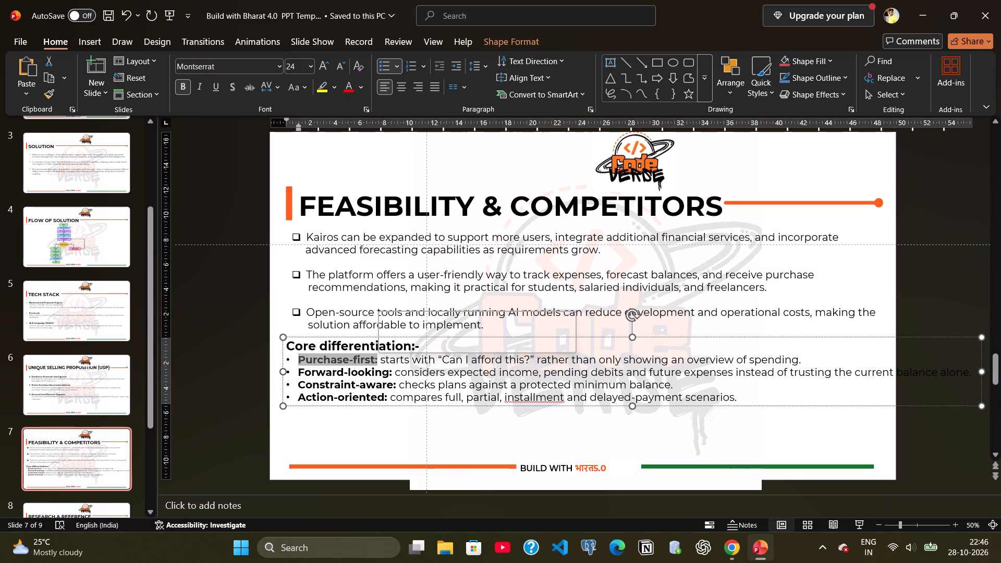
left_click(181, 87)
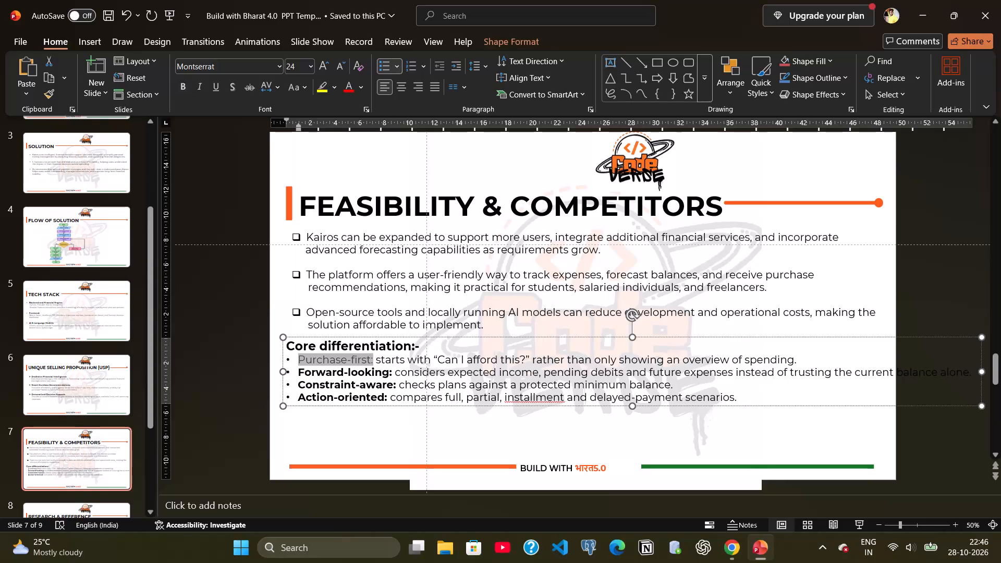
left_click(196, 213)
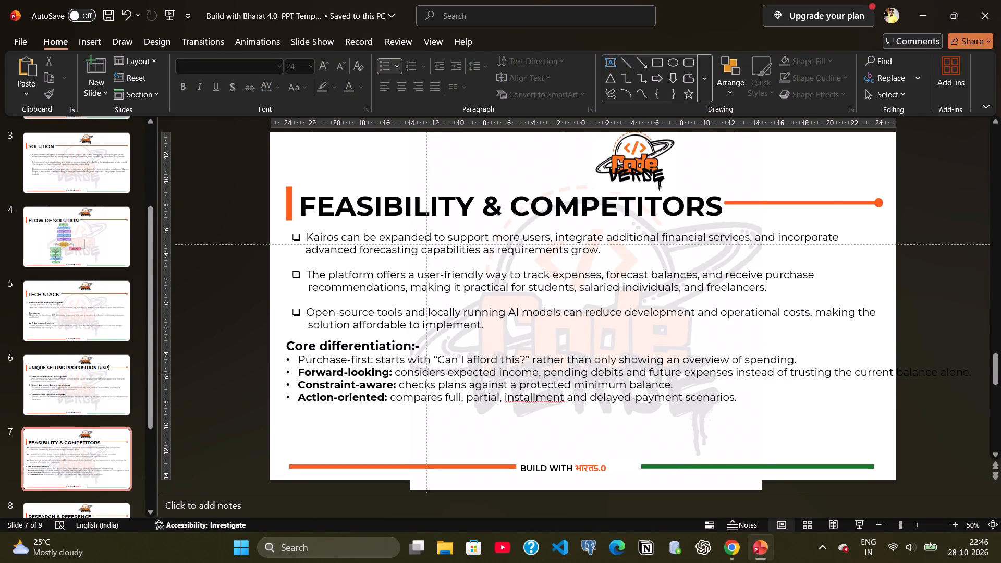
Set the font colour of the "Forward-looking" label to Black, Text 1, Lighter 25%.
left_click_drag(298, 372, 388, 378)
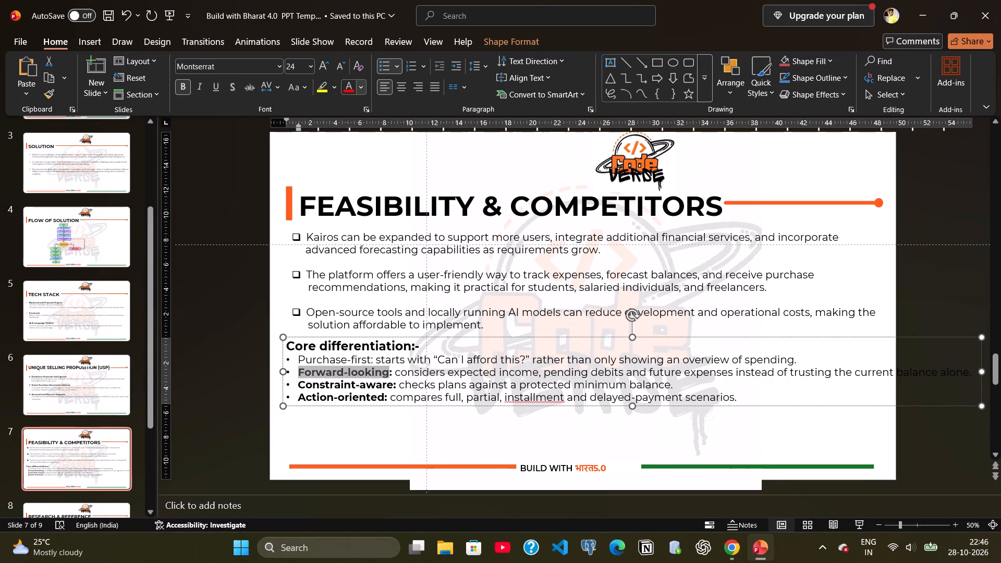
left_click(359, 91)
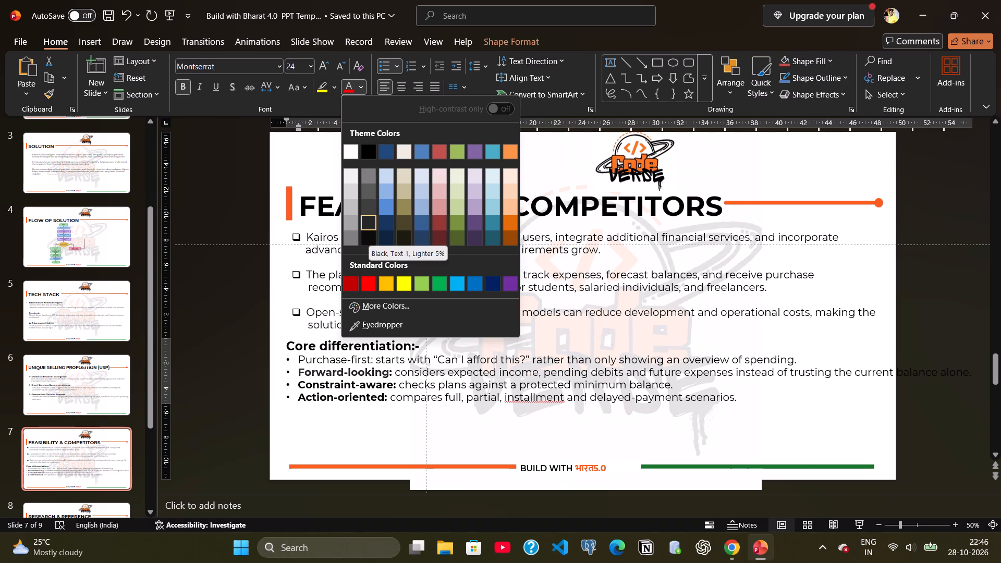
left_click(368, 193)
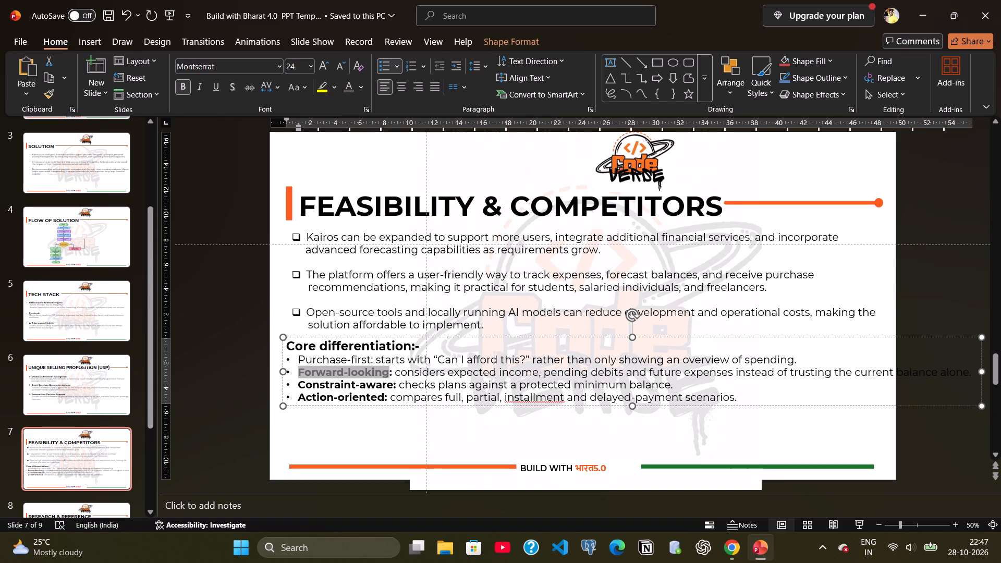
left_click(286, 442)
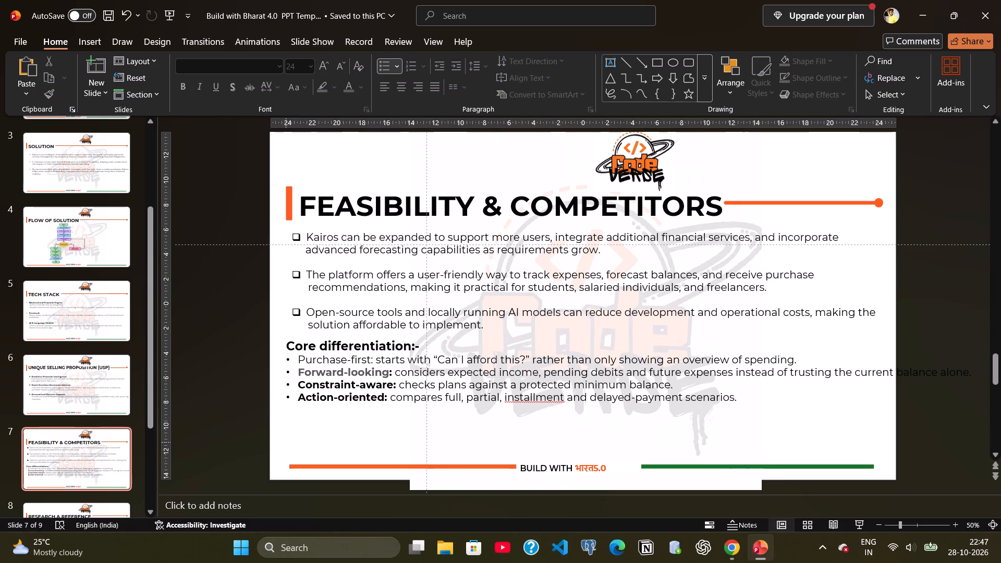
Make the "Purchase-first:" label bold and give it the Black, Text 1, Lighter 25% font colour.
left_click_drag(371, 362, 298, 356)
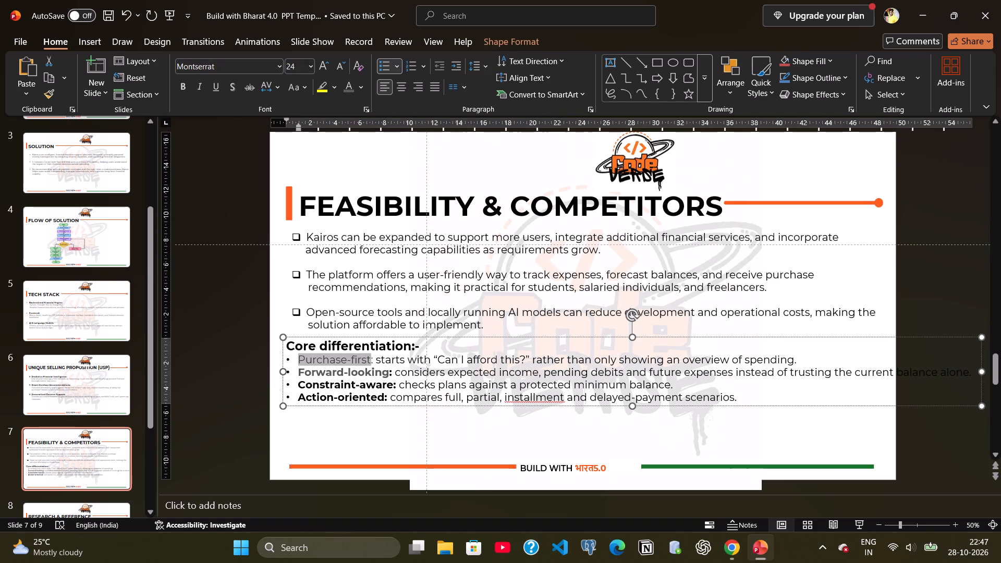
left_click(184, 88)
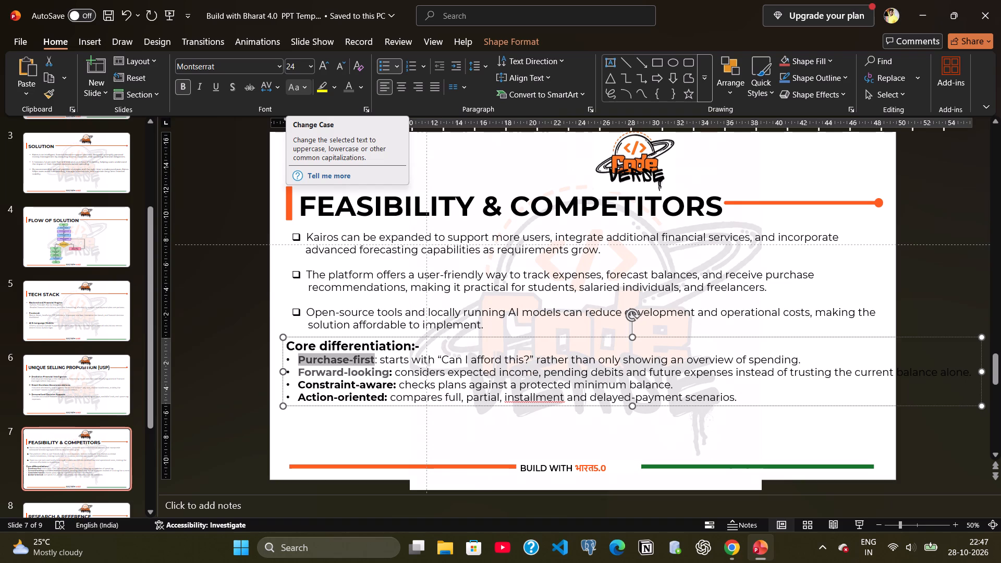
left_click(292, 88)
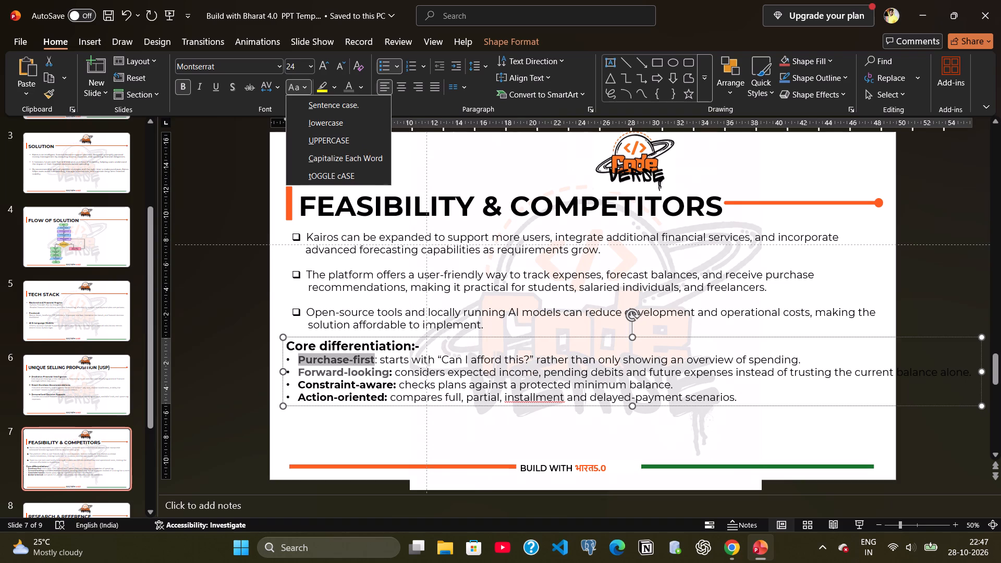
left_click(347, 84)
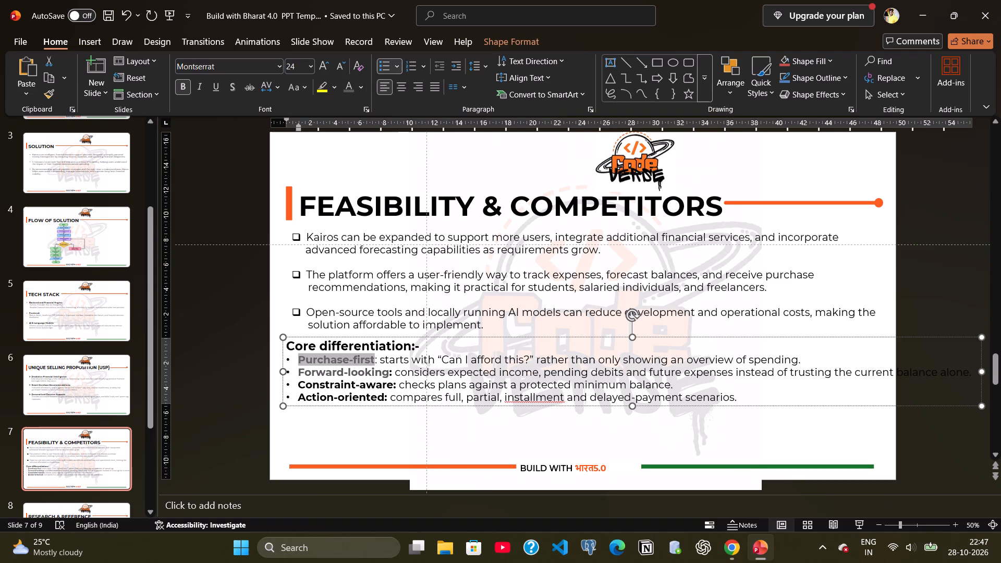
left_click(377, 357)
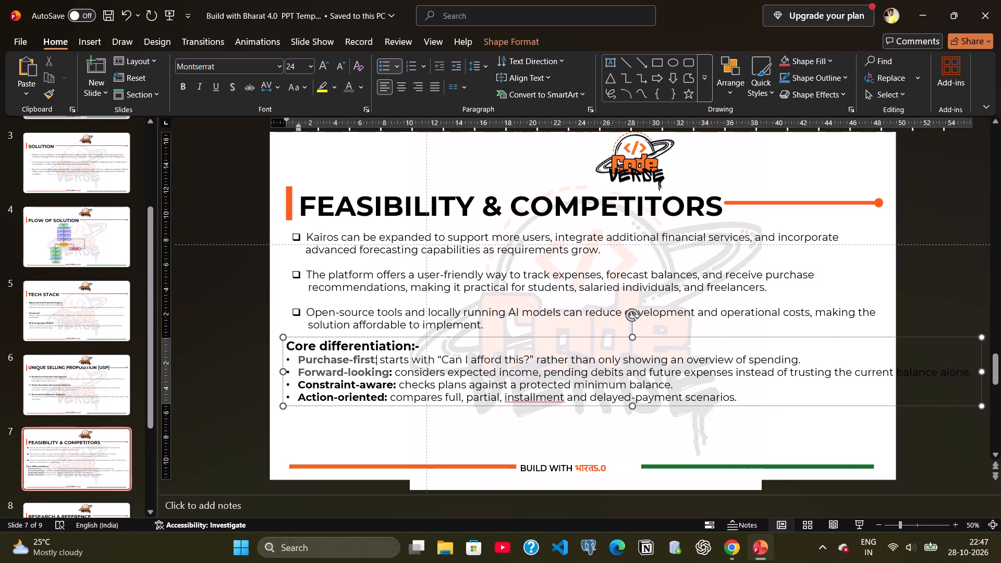
left_click(377, 357)
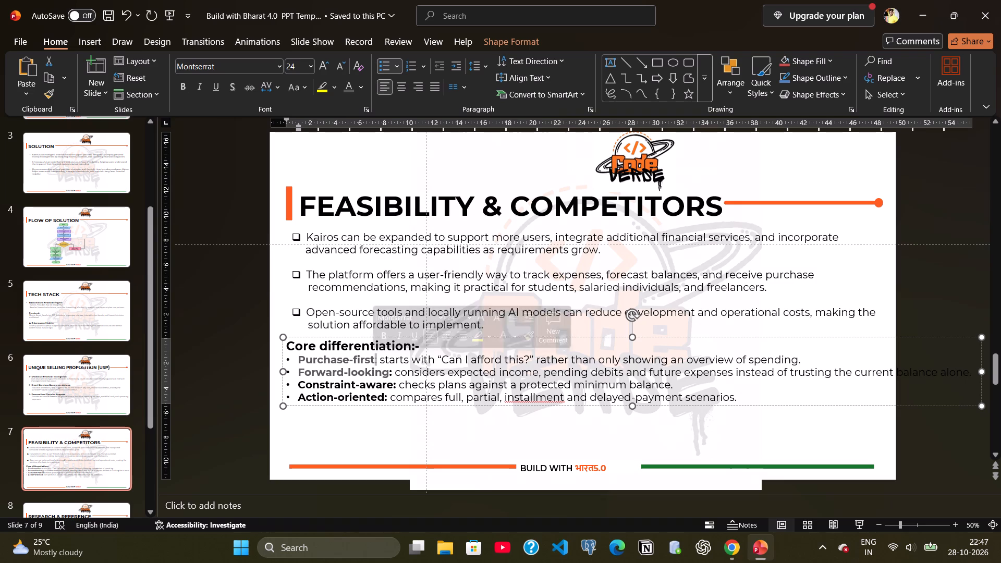
left_click(188, 89)
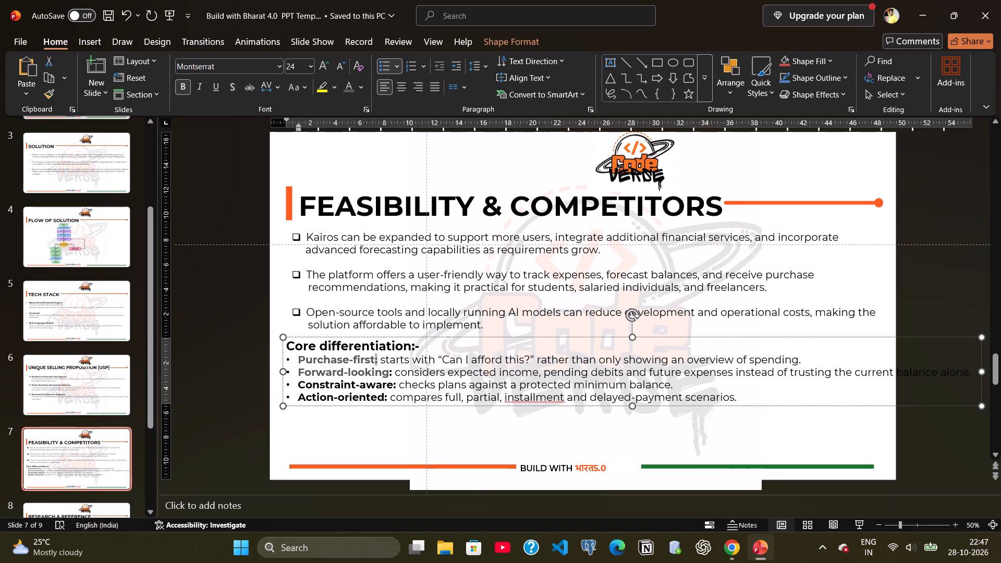
left_click(346, 89)
Apply the same grey font colour to the "Constraint-aware:" and "Action-oriented:" labels in the Core differentiation list.
left_click_drag(395, 383, 372, 382)
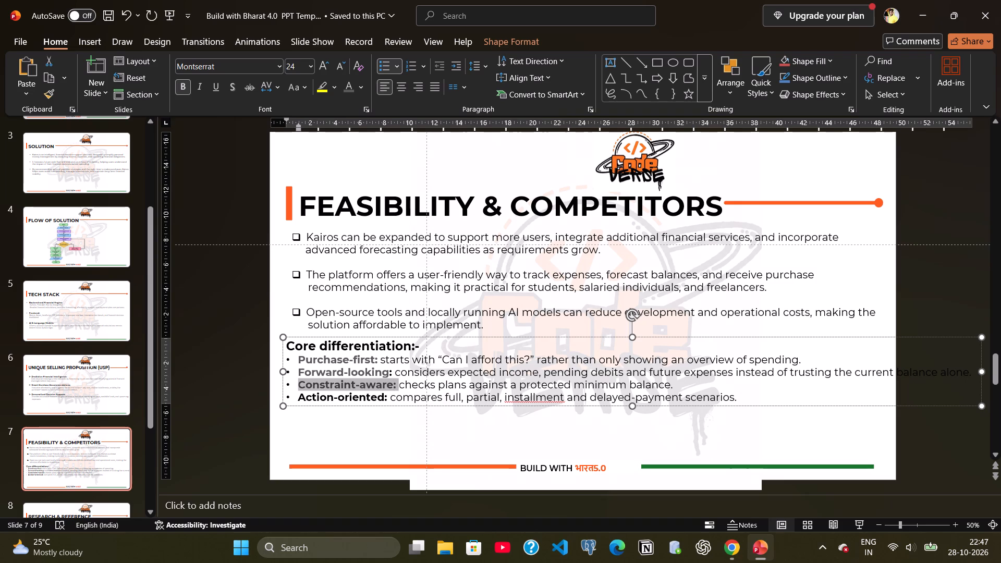
left_click_drag(372, 382, 302, 389)
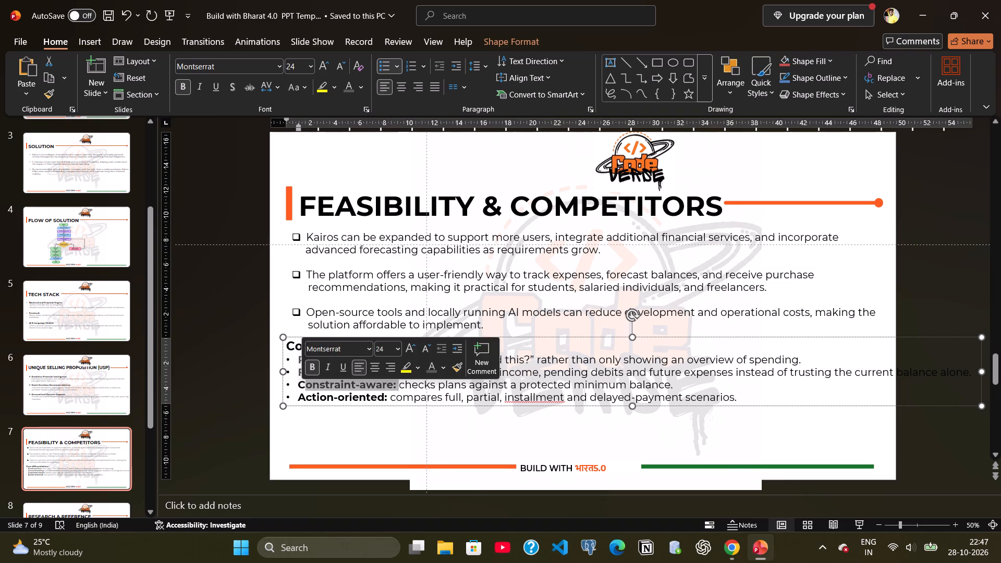
left_click(349, 91)
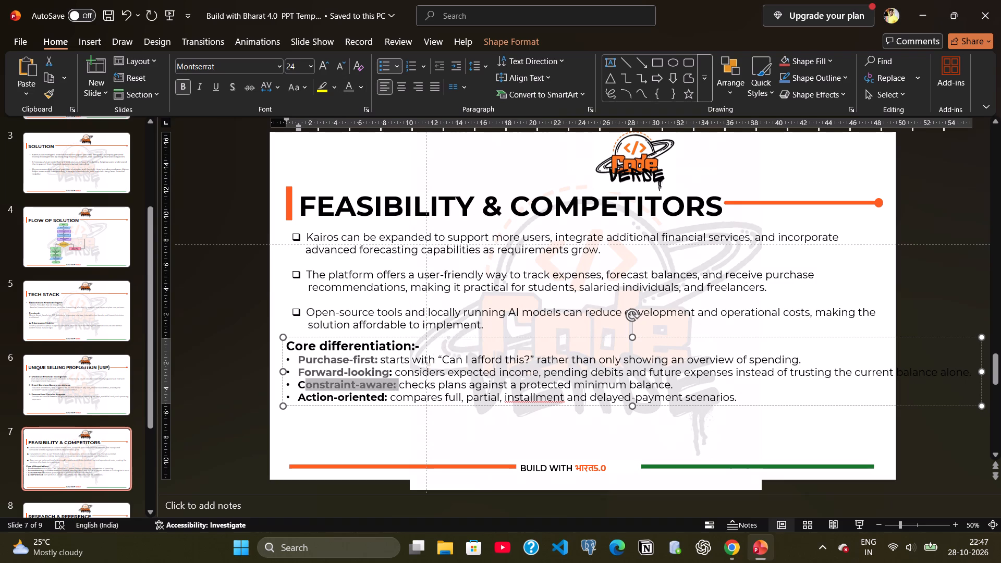
left_click_drag(387, 395, 326, 397)
left_click(344, 91)
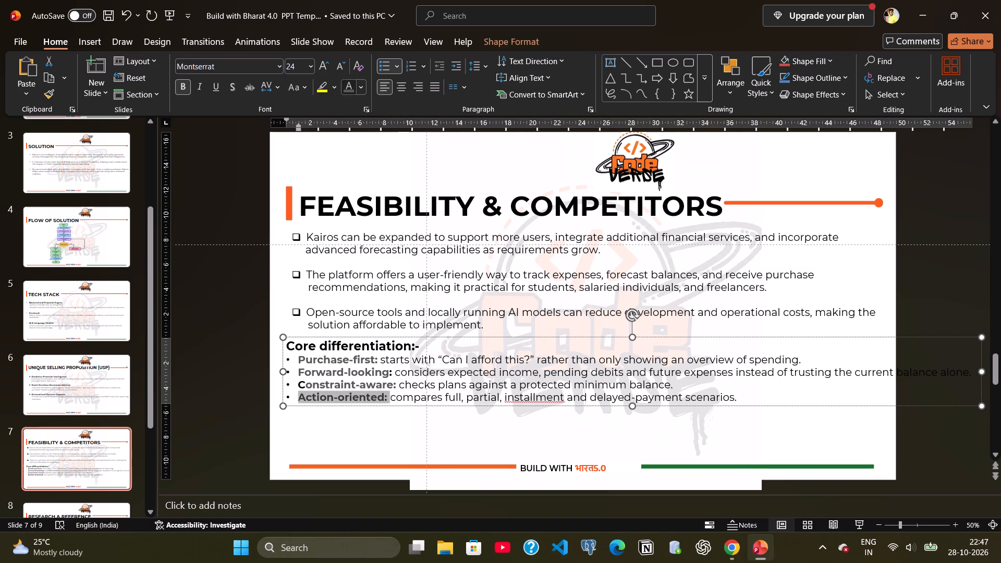
Apply the same grey font colour to the colon after "Forward-looking" and the initial "C" of "Constraint-aware".
left_click(359, 451)
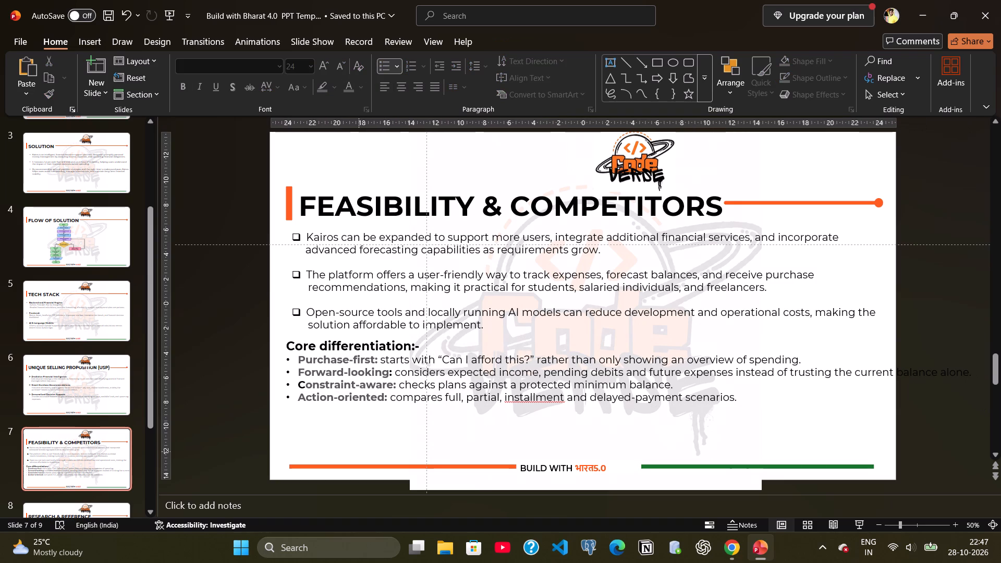
left_click(392, 373)
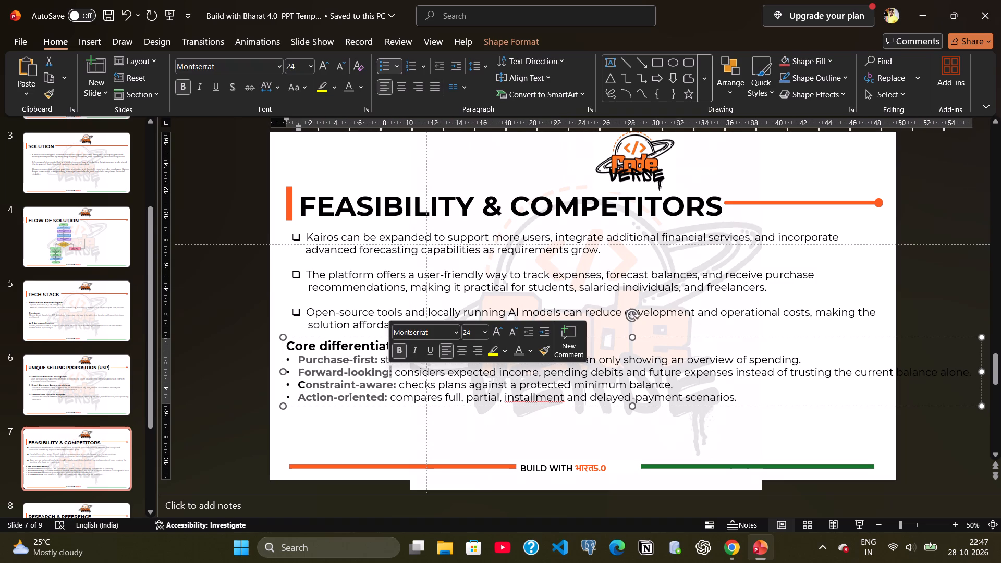
left_click(517, 352)
left_click_drag(303, 387, 297, 385)
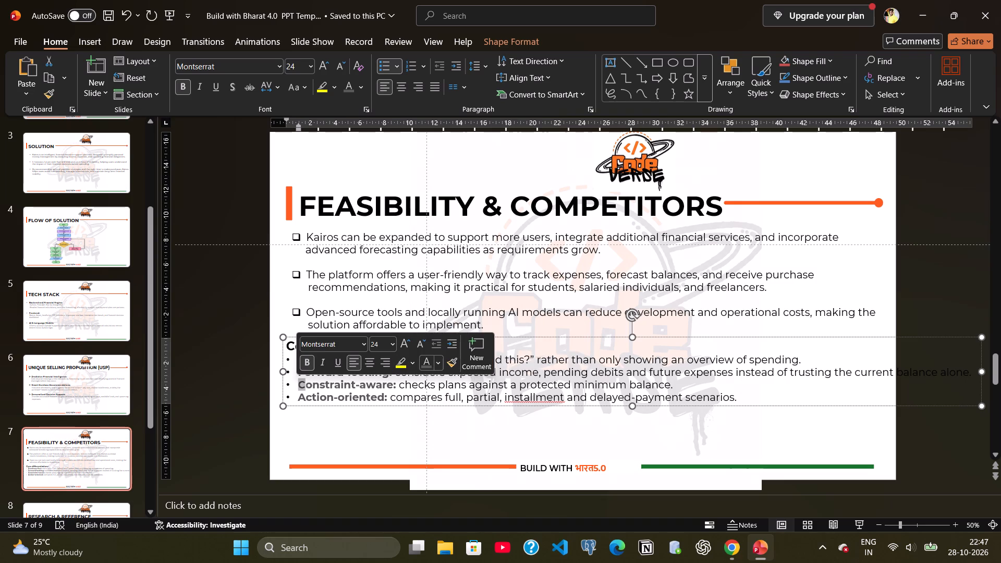
left_click(426, 363)
left_click(379, 436)
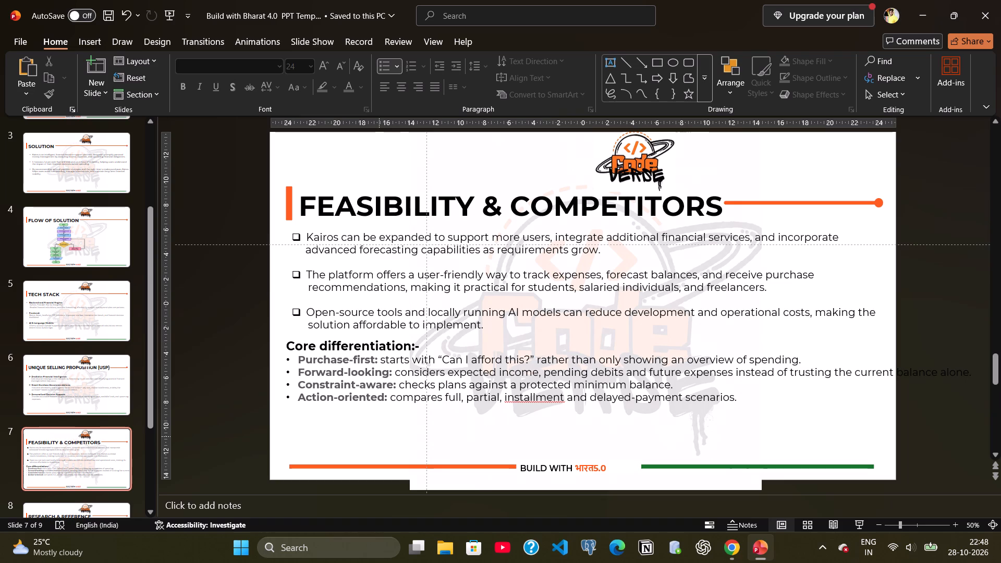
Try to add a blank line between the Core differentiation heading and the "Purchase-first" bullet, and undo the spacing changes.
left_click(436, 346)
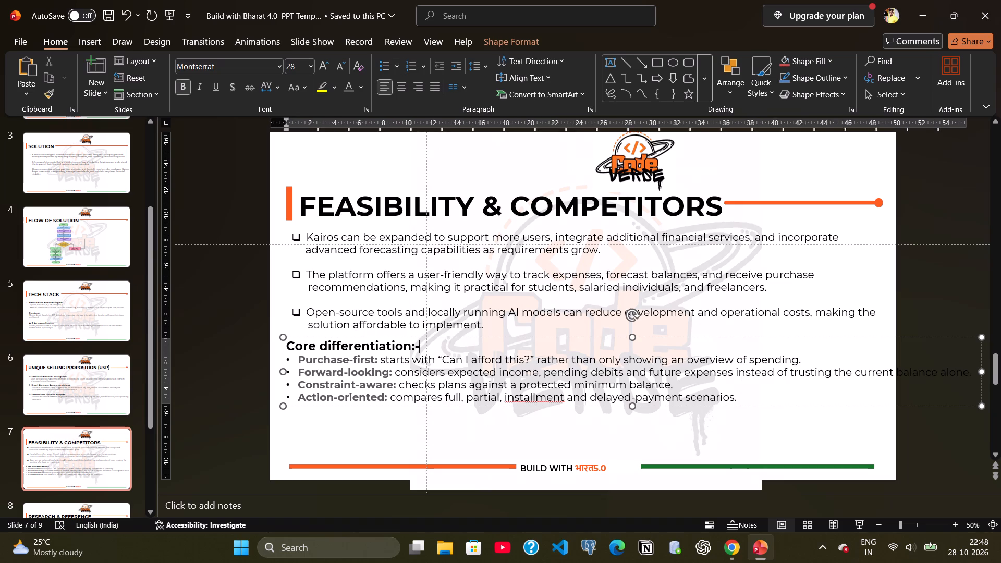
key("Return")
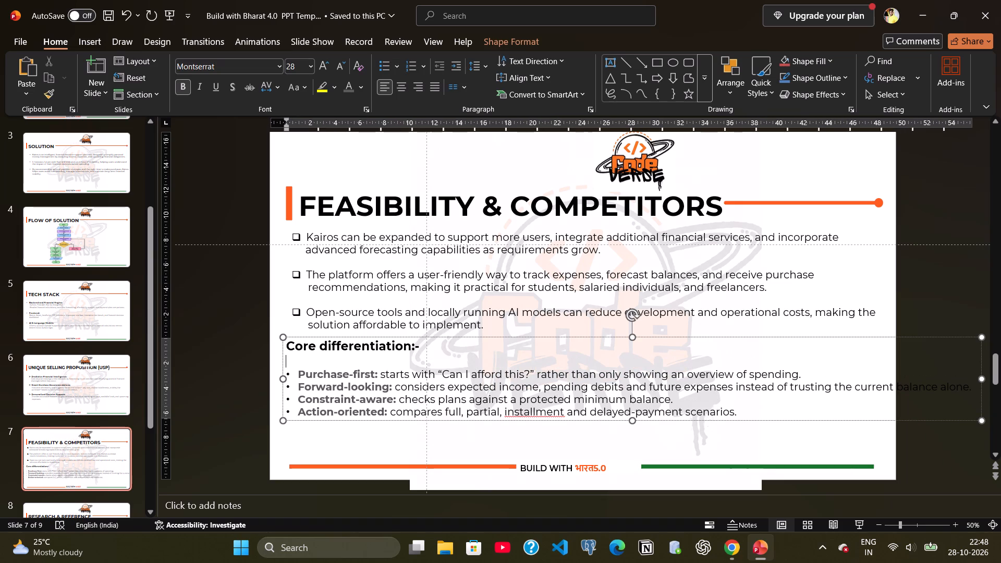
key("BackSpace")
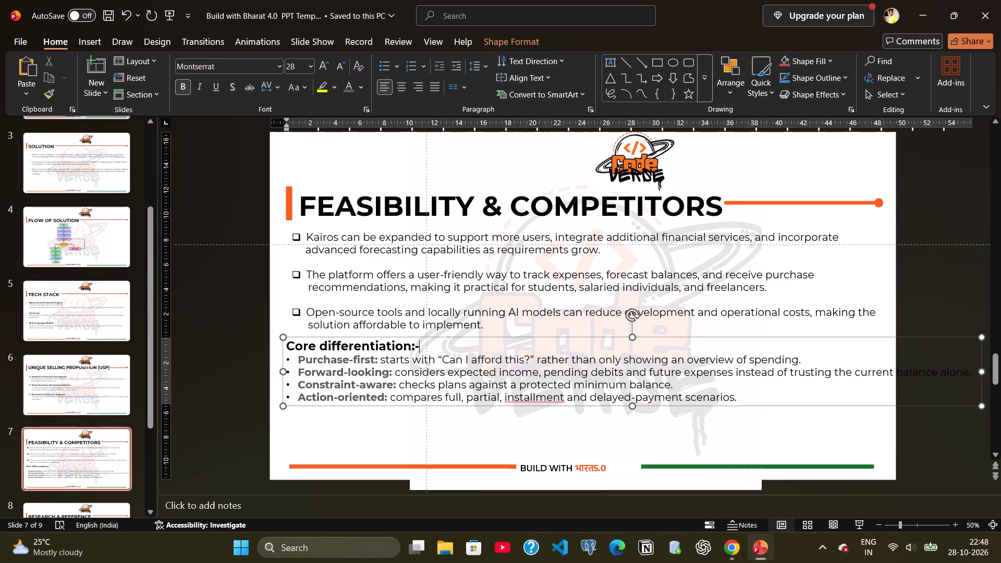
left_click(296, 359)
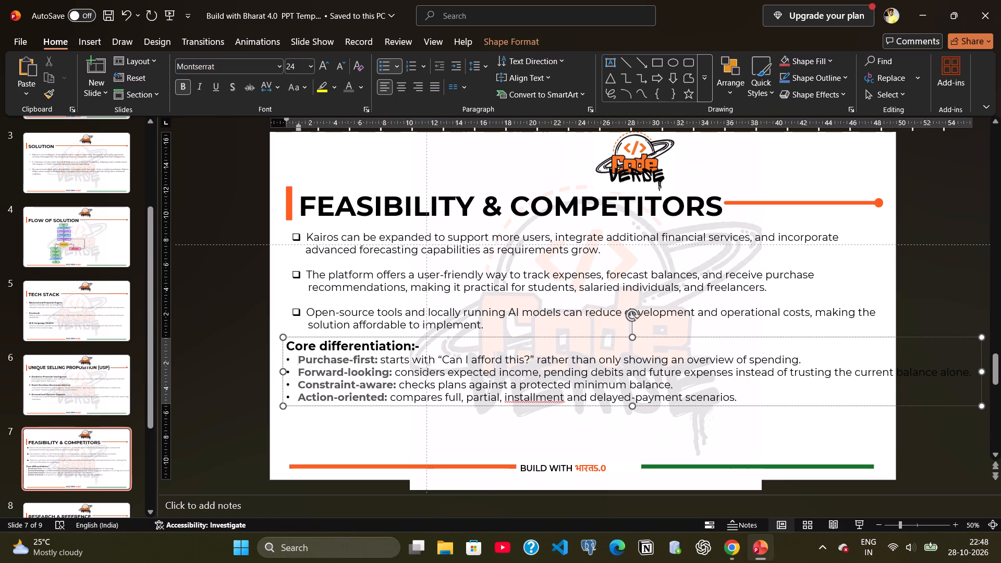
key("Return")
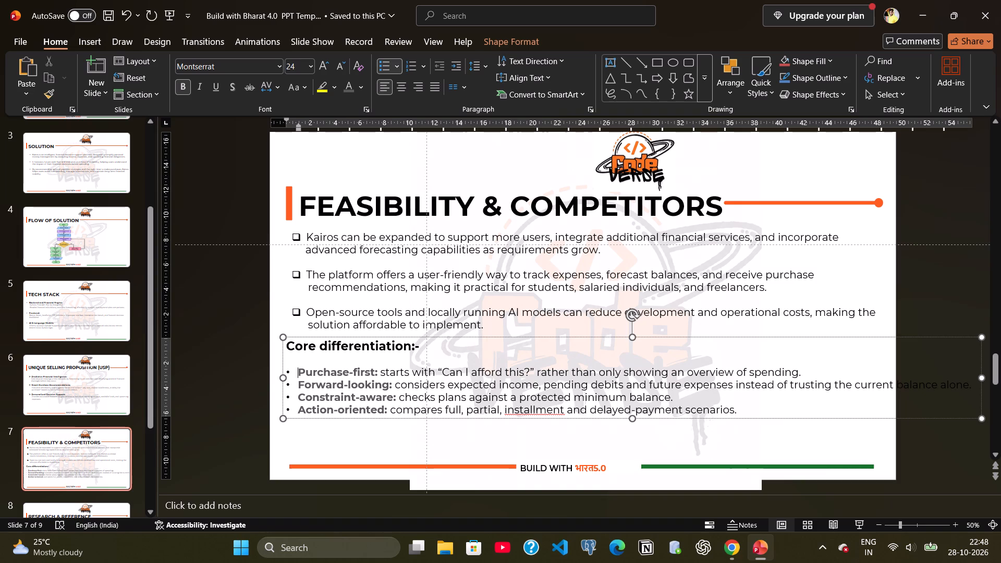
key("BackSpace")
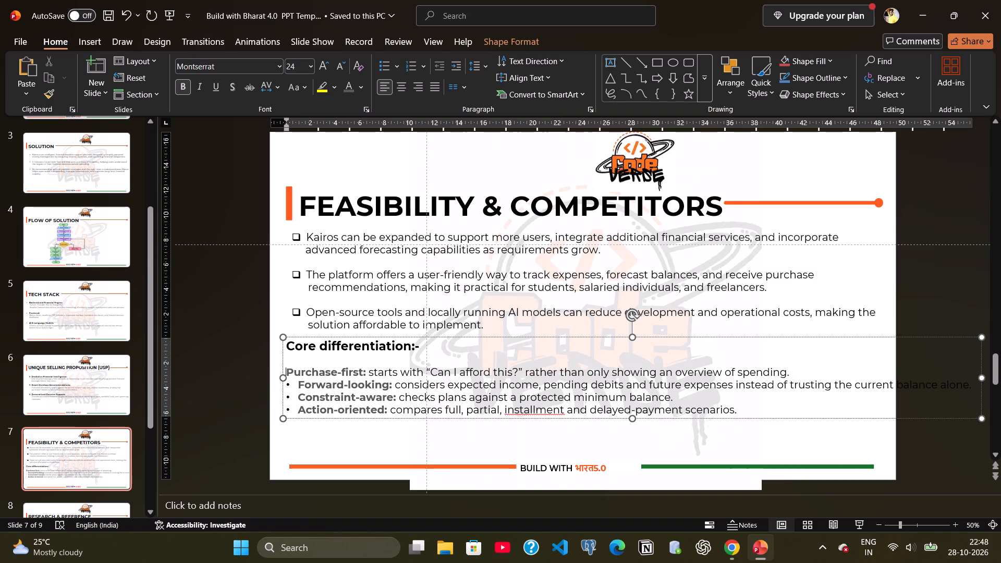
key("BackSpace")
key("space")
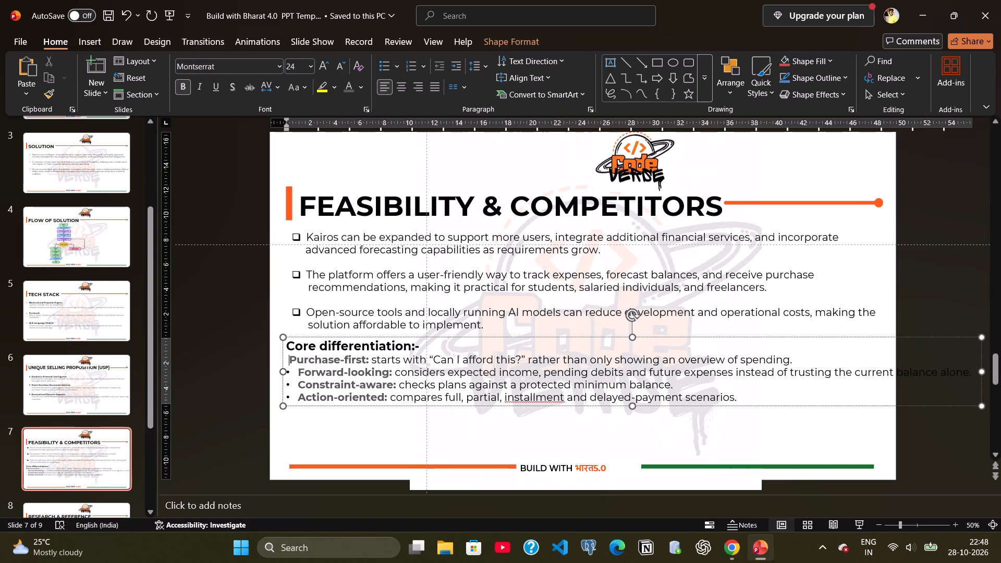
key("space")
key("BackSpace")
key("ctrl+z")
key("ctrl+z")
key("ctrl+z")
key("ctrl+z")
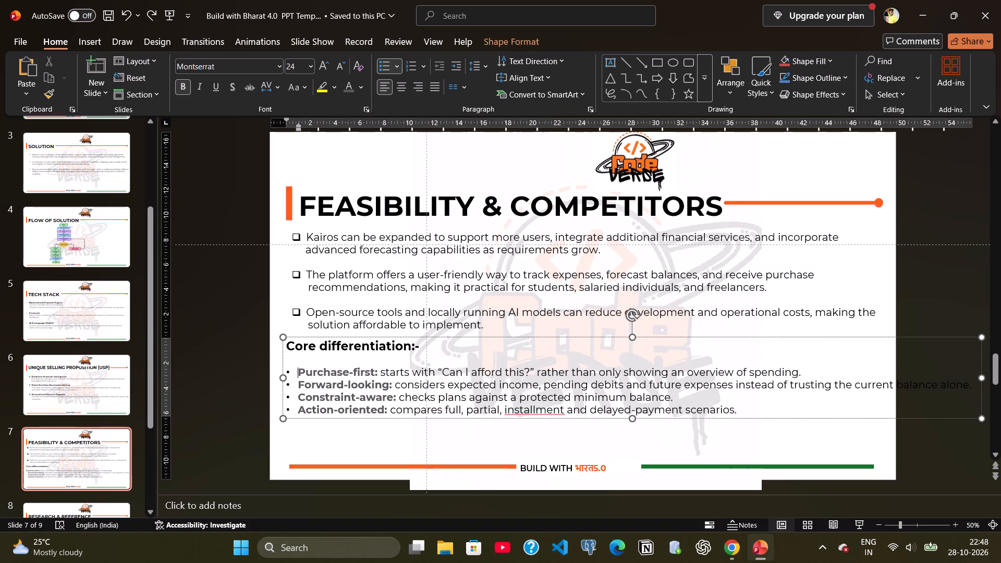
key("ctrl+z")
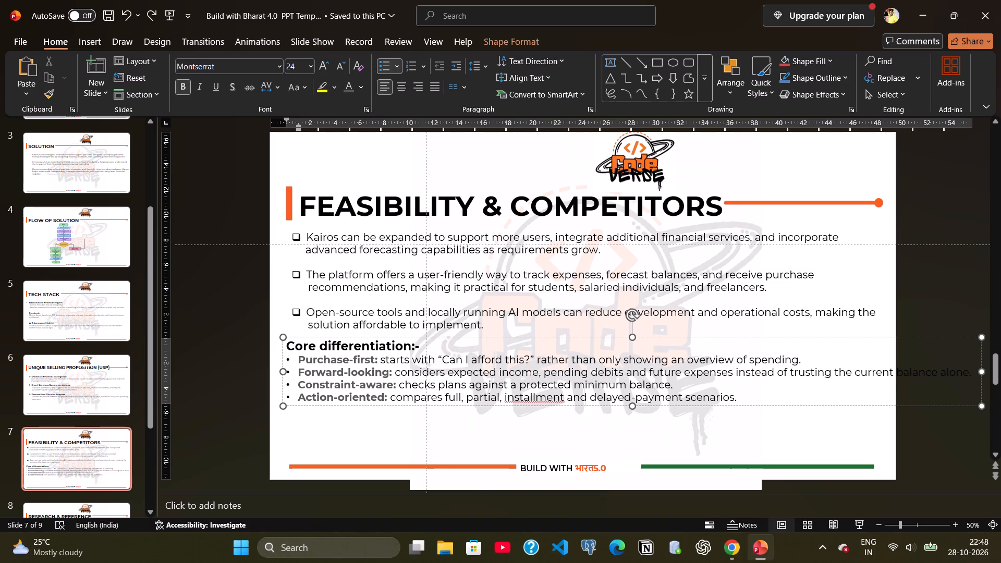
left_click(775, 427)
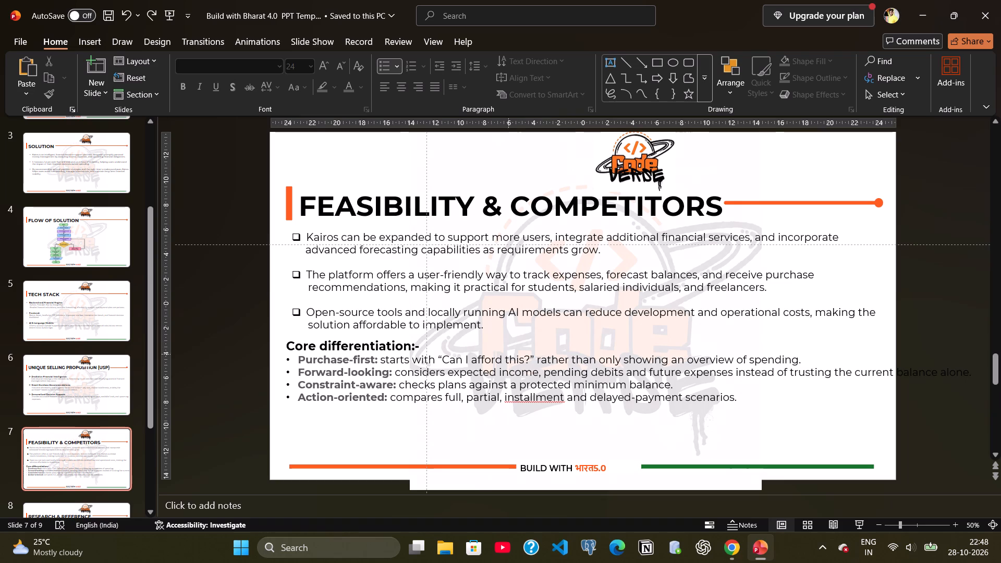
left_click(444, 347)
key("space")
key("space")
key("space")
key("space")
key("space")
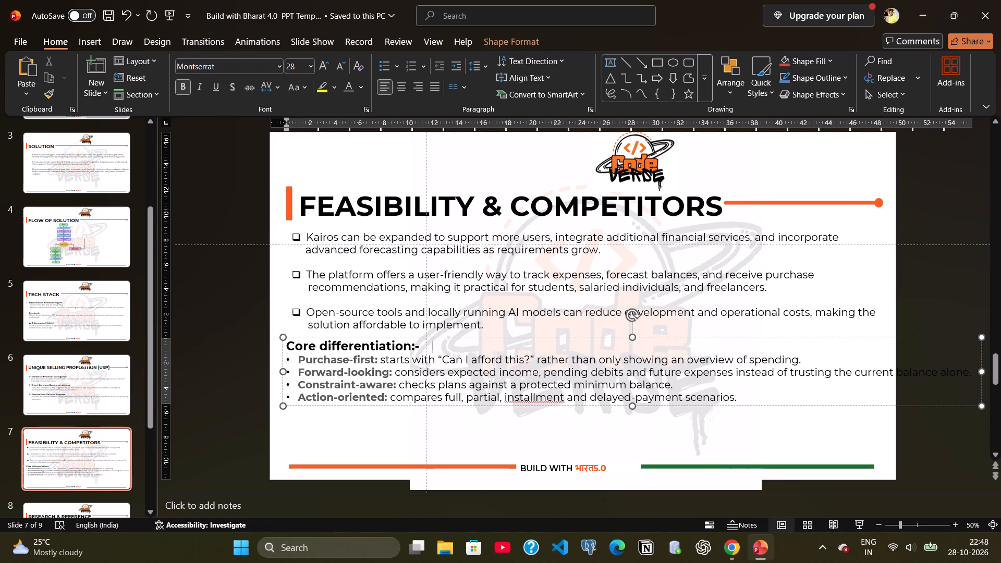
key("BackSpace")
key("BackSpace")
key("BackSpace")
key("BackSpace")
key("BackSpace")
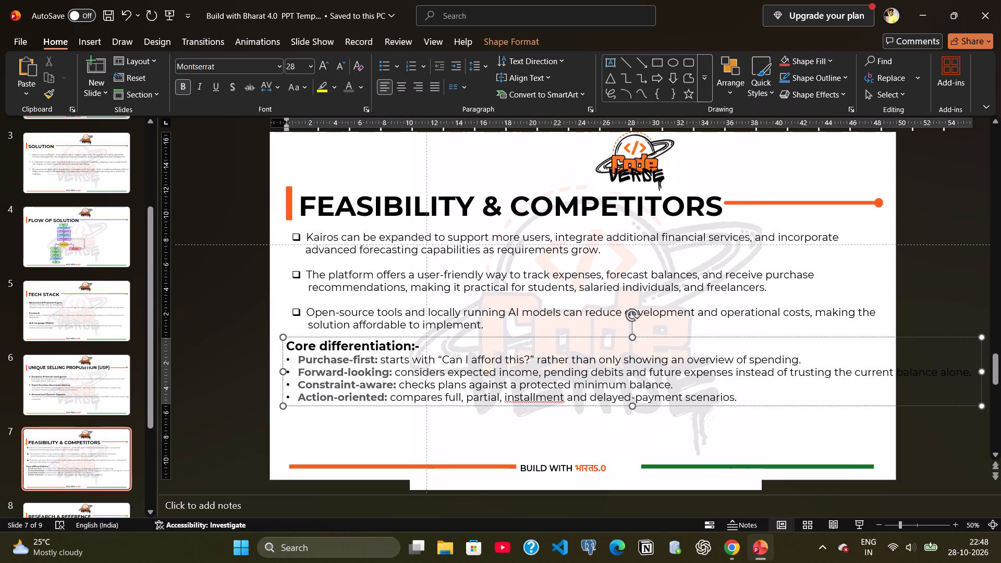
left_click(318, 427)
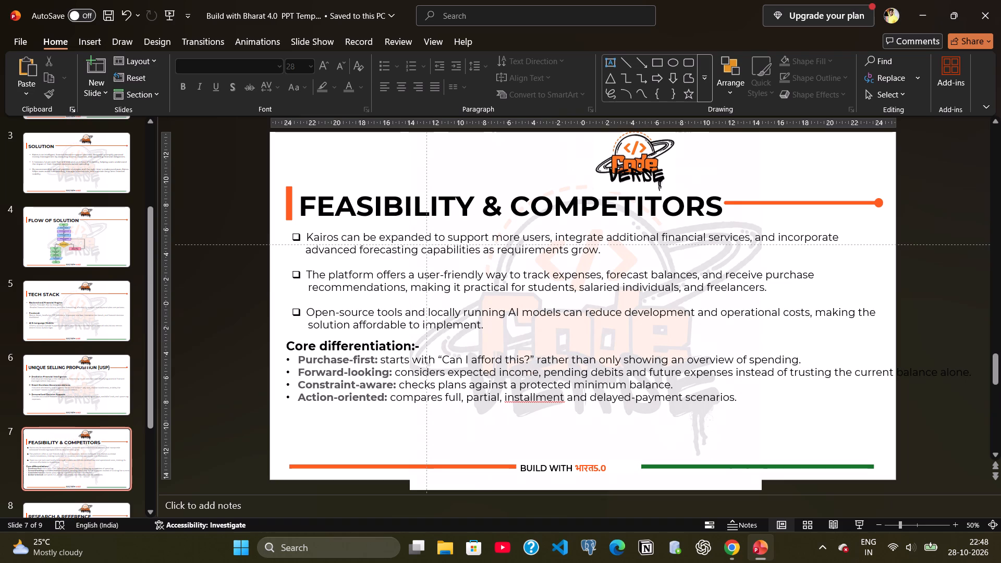
Switch to Chrome, copy the Competitors & Differentiation introductory paragraph ("The strongest comparison…") from the Kairos PDF, and return to PowerPoint.
left_click(731, 545)
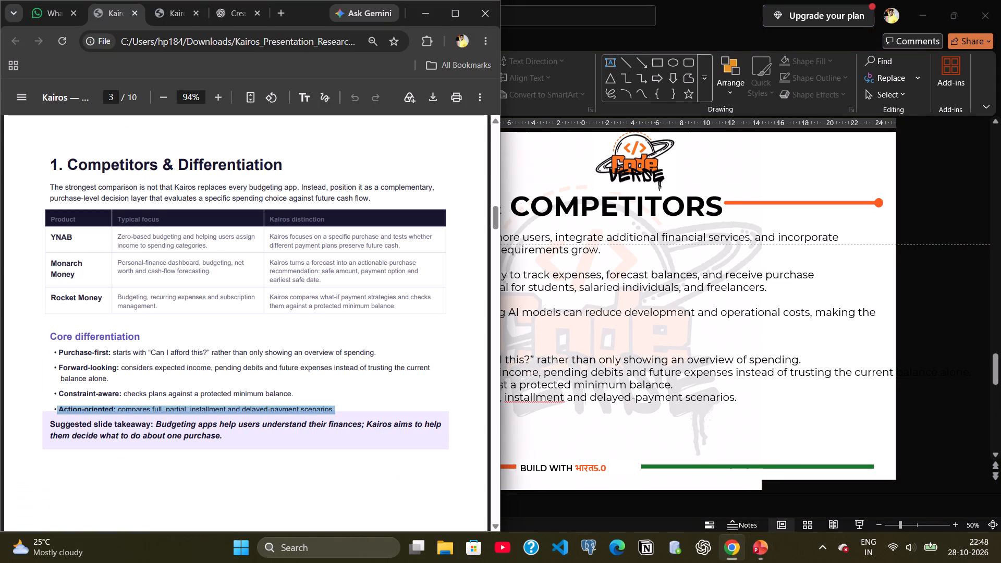
left_click(206, 482)
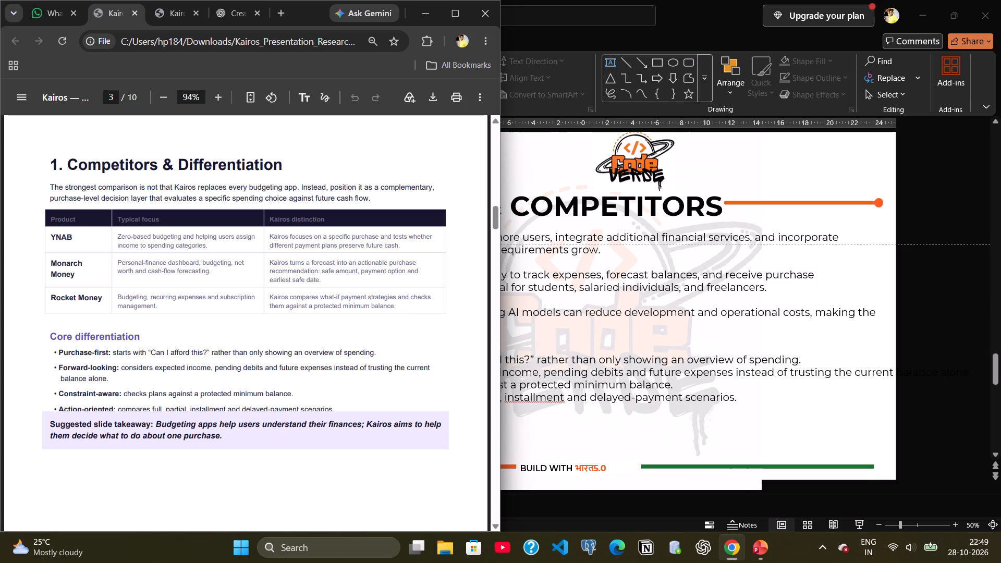
left_click_drag(49, 189, 358, 203)
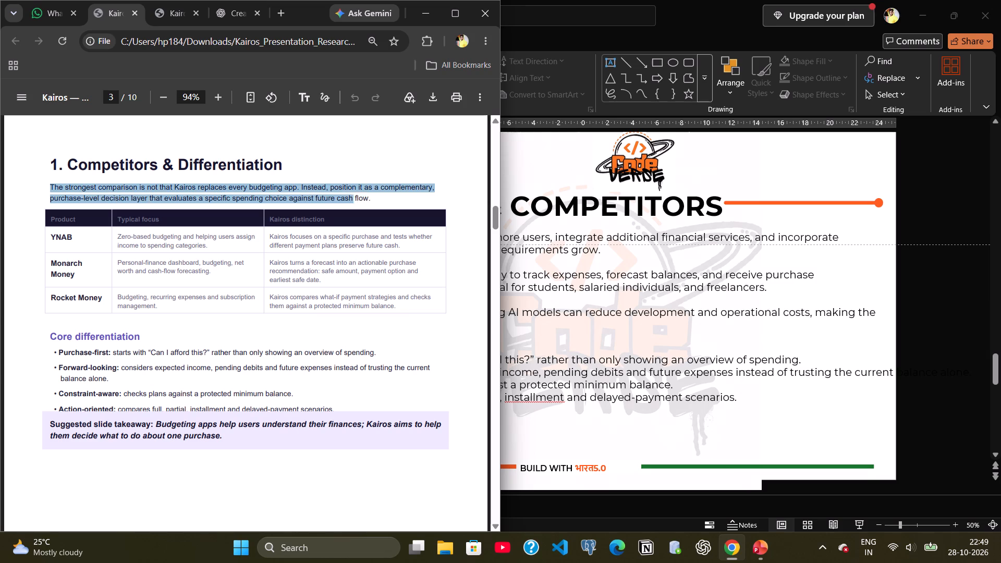
left_click_drag(358, 203, 376, 202)
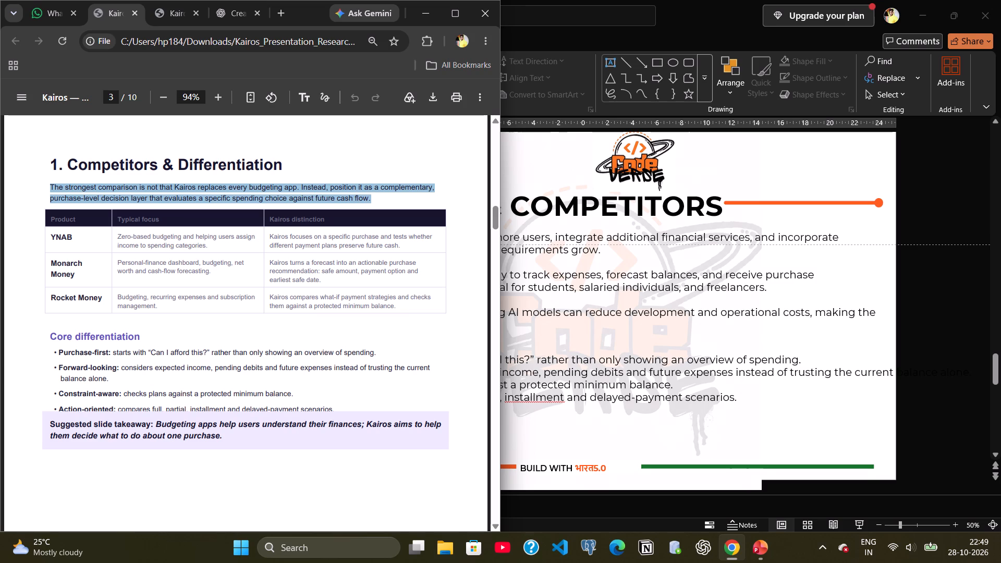
key("ctrl+c")
left_click(459, 430)
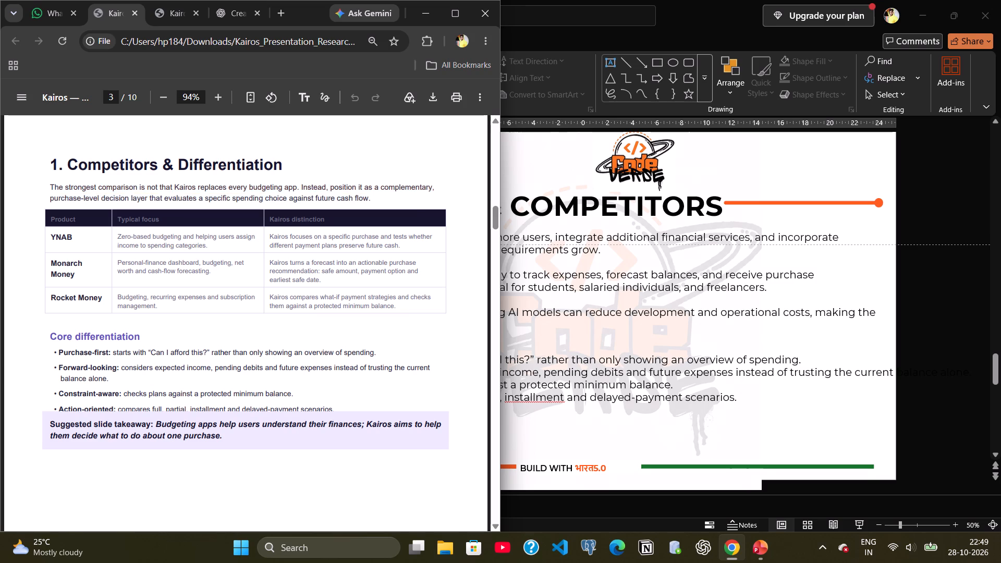
left_click(581, 418)
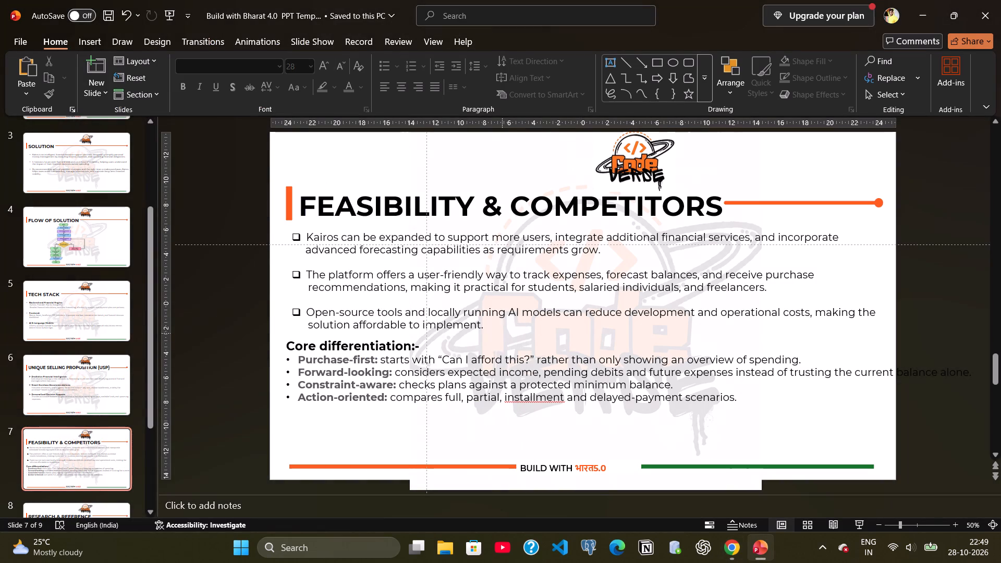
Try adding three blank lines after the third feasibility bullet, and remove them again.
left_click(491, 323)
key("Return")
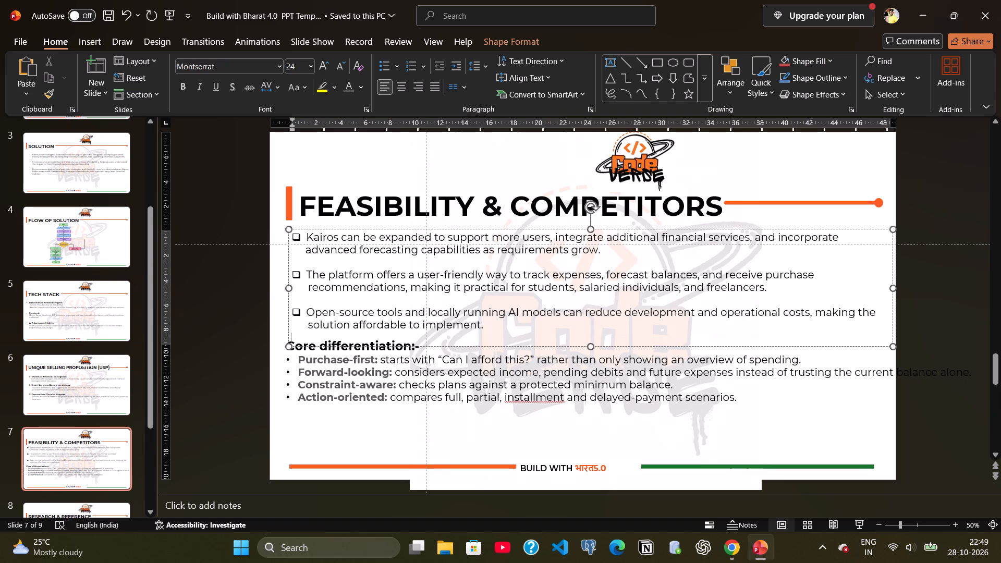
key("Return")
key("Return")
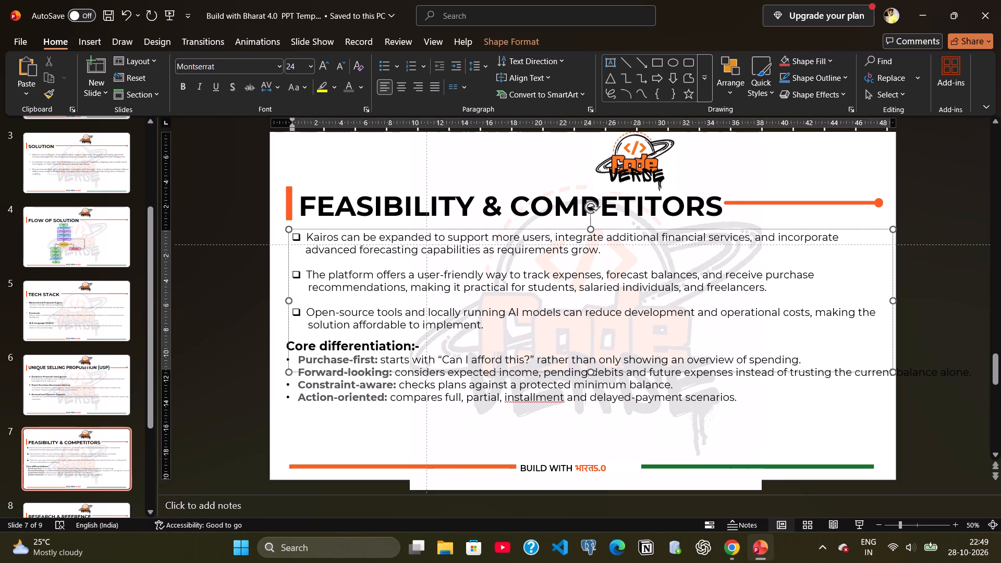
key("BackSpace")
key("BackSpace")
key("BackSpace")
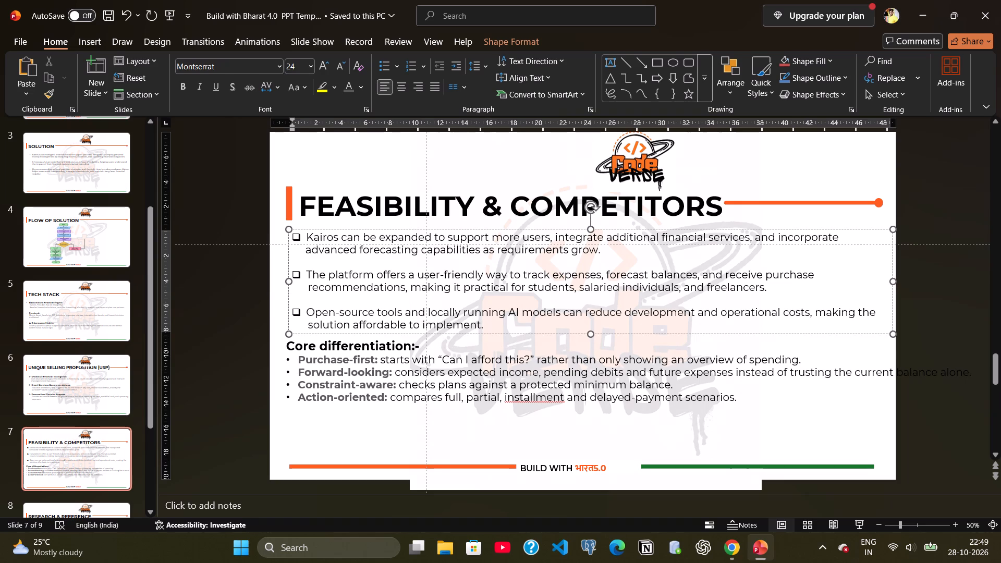
Move the Core differentiation text box slightly down the slide to leave a gap below the feasibility bullets.
left_click(331, 353)
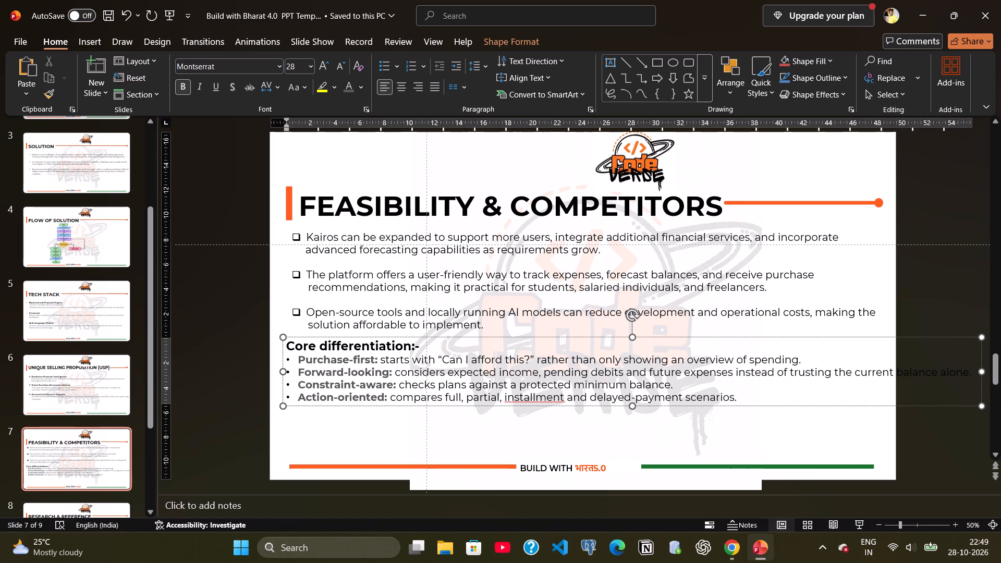
left_click_drag(418, 336, 414, 360)
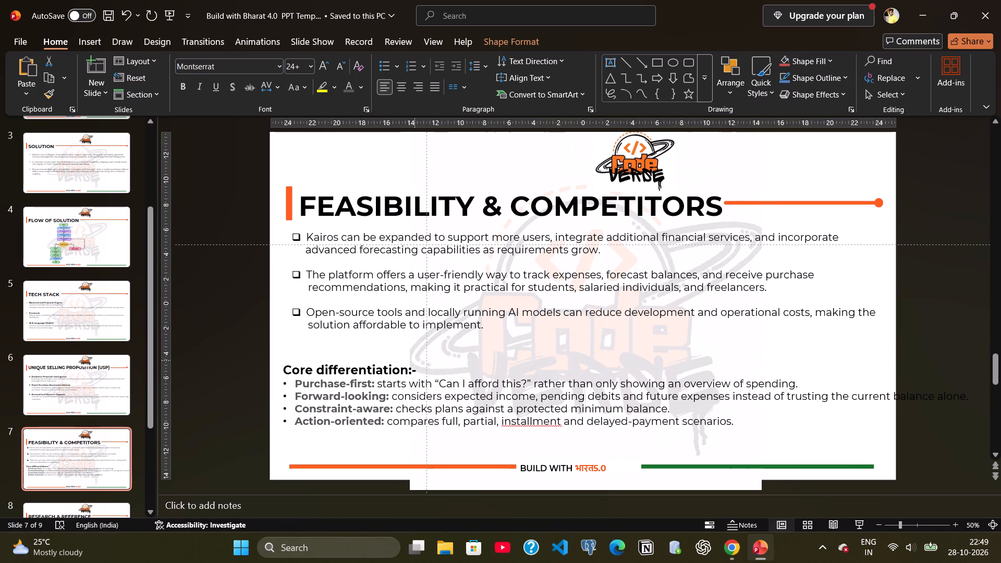
Move the Core differentiation text box slightly further down the slide to widen the gap below the feasibility bullets.
left_click_drag(414, 360, 418, 363)
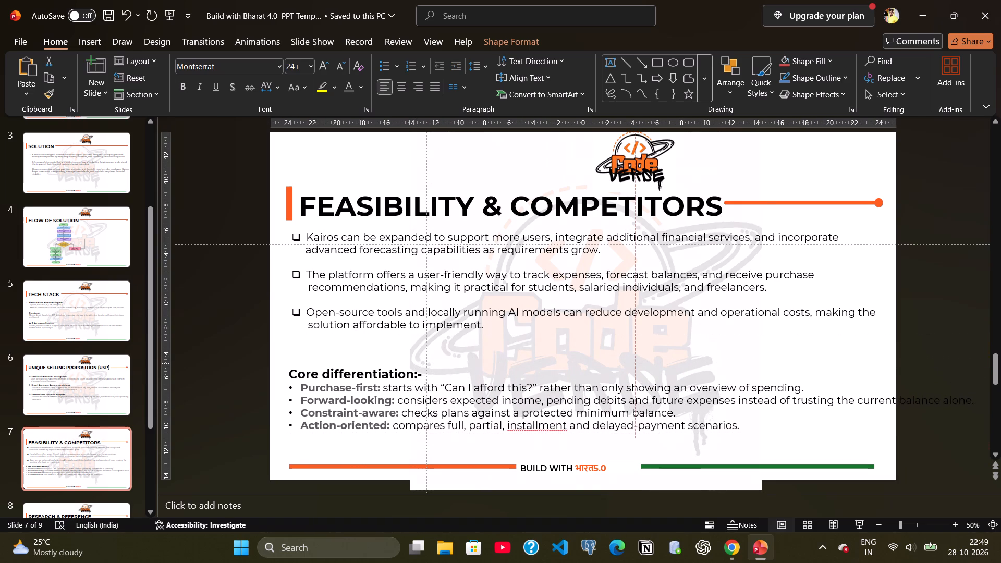
left_click_drag(418, 363, 418, 369)
left_click(430, 356)
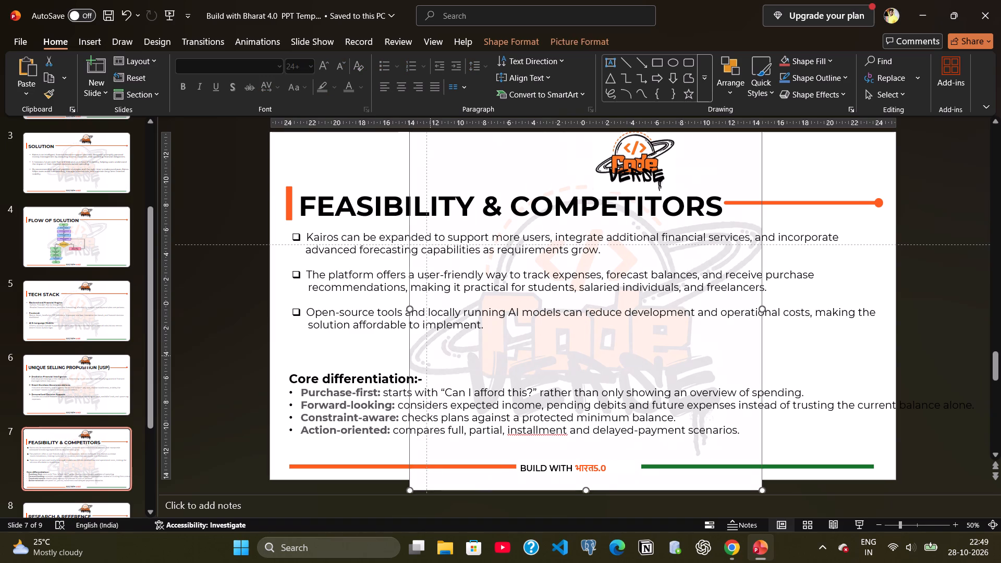
left_click(371, 348)
Copy the "The strongest comparison…" paragraph from the Kairos PDF in Chrome into PowerPoint, one blank line below the third feasibility bullet.
left_click(363, 309)
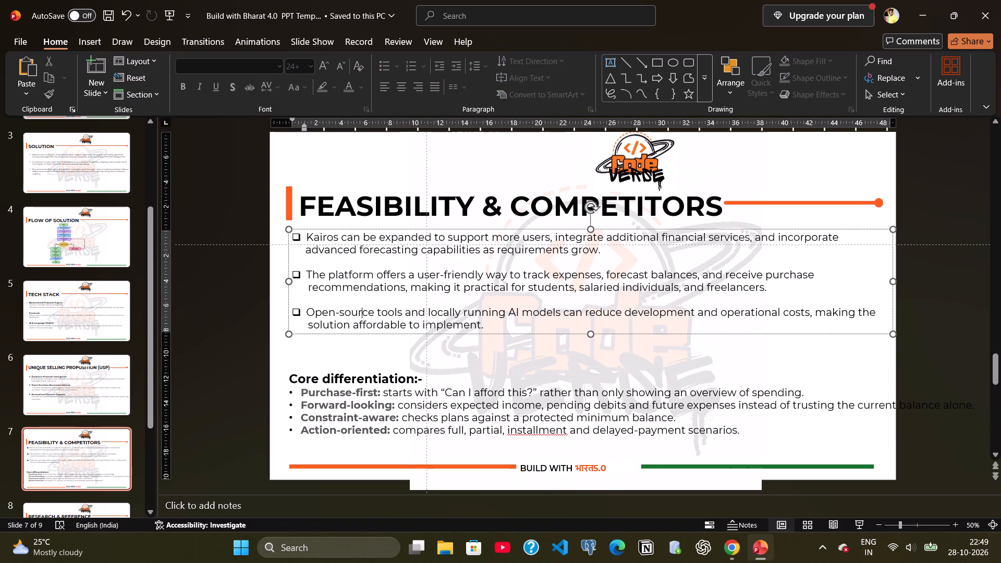
left_click(482, 329)
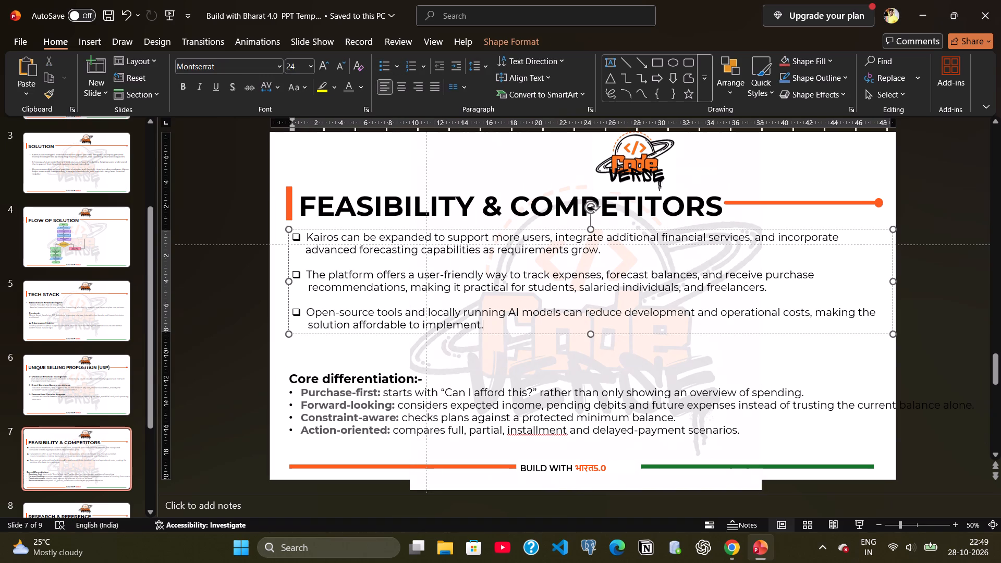
key("Return")
key("Return")
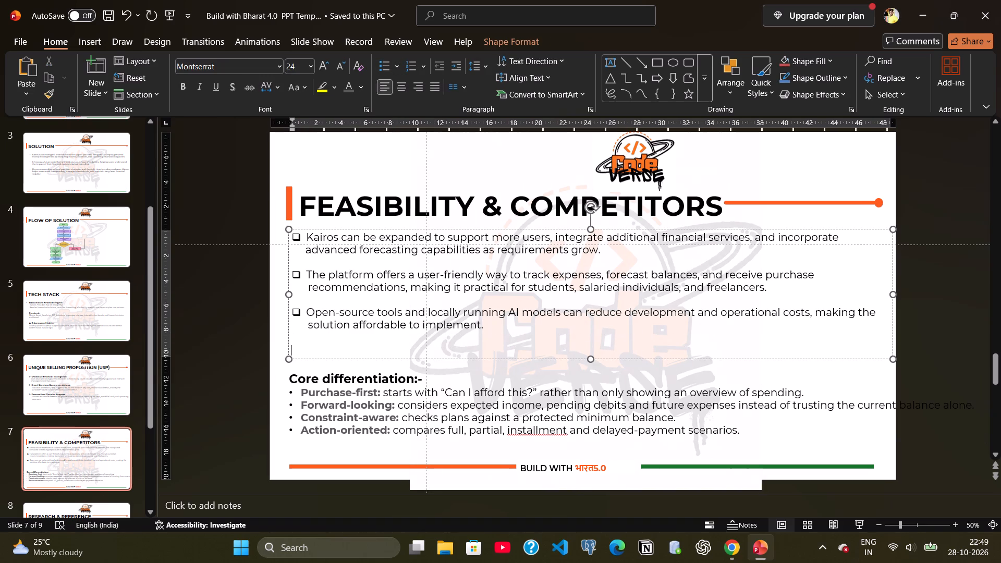
left_click(731, 547)
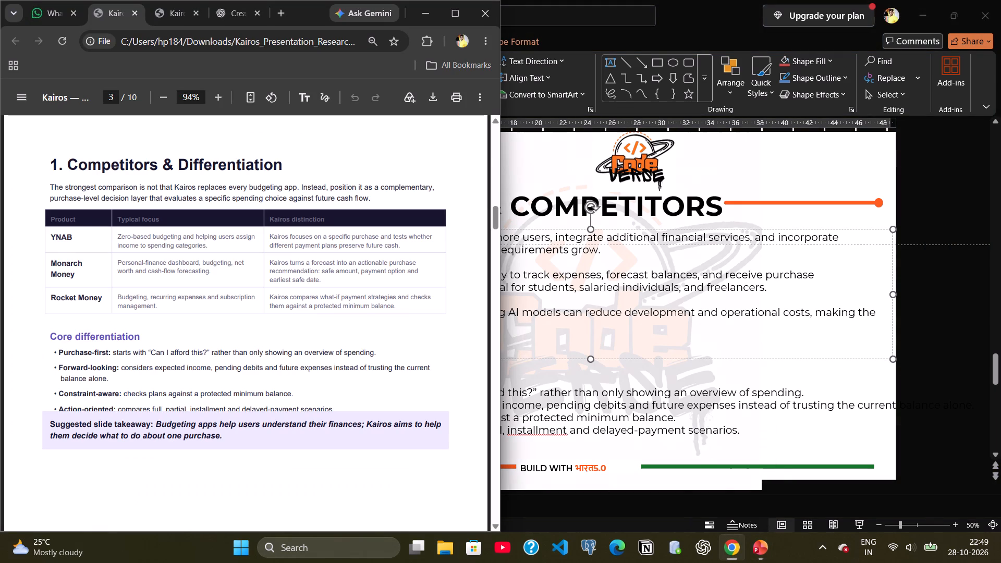
left_click_drag(49, 186, 394, 201)
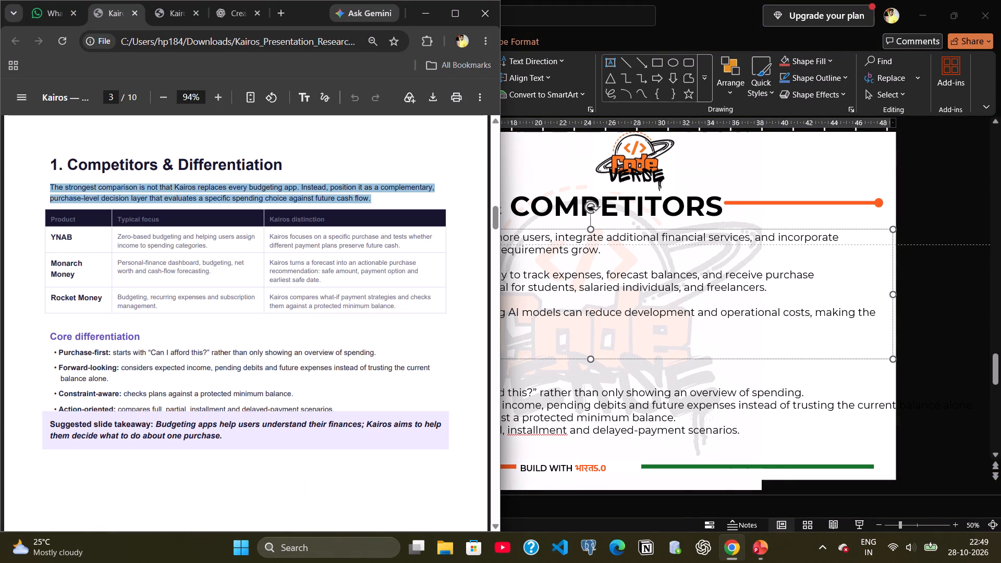
key("ctrl+c")
left_click(453, 336)
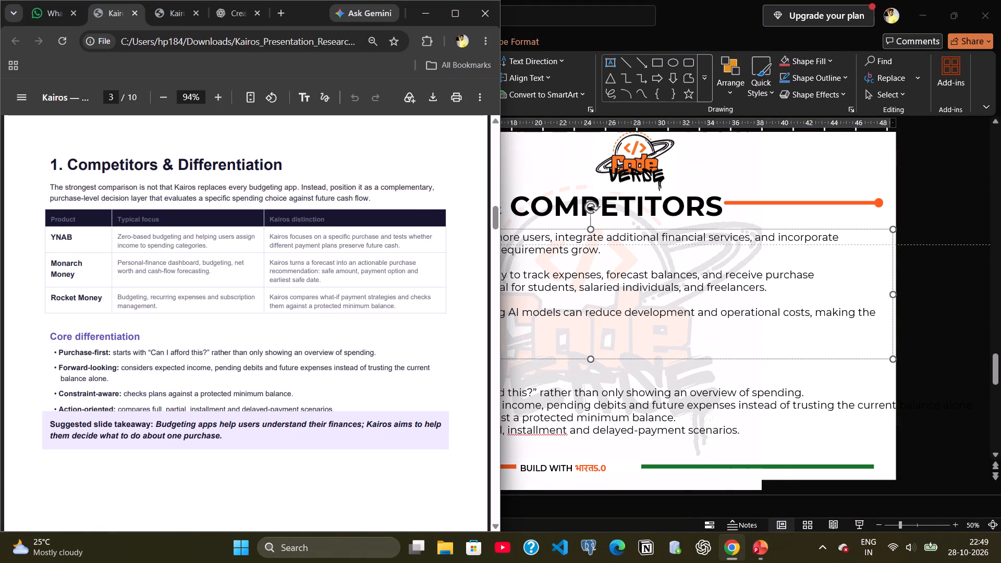
left_click(544, 375)
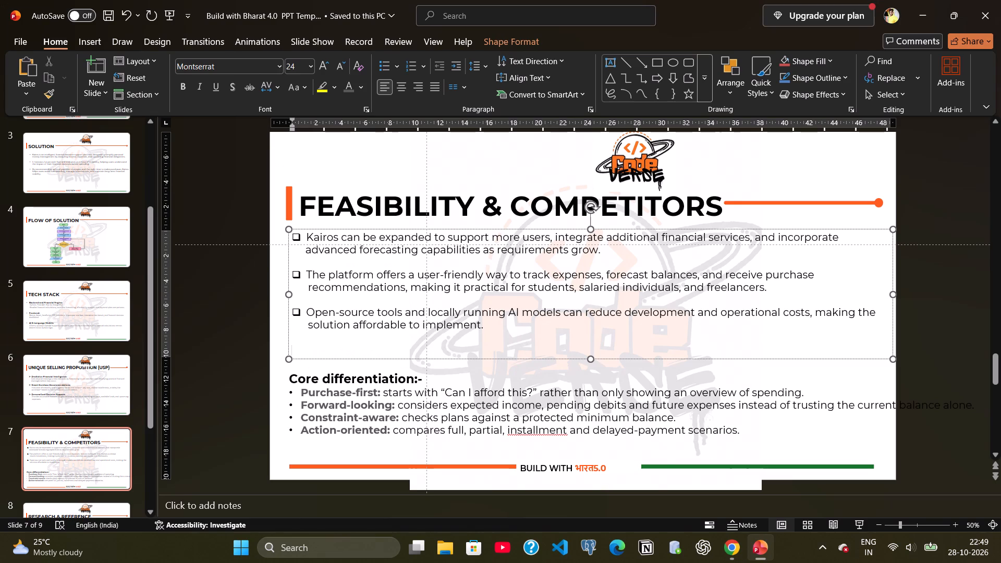
key("ctrl+v")
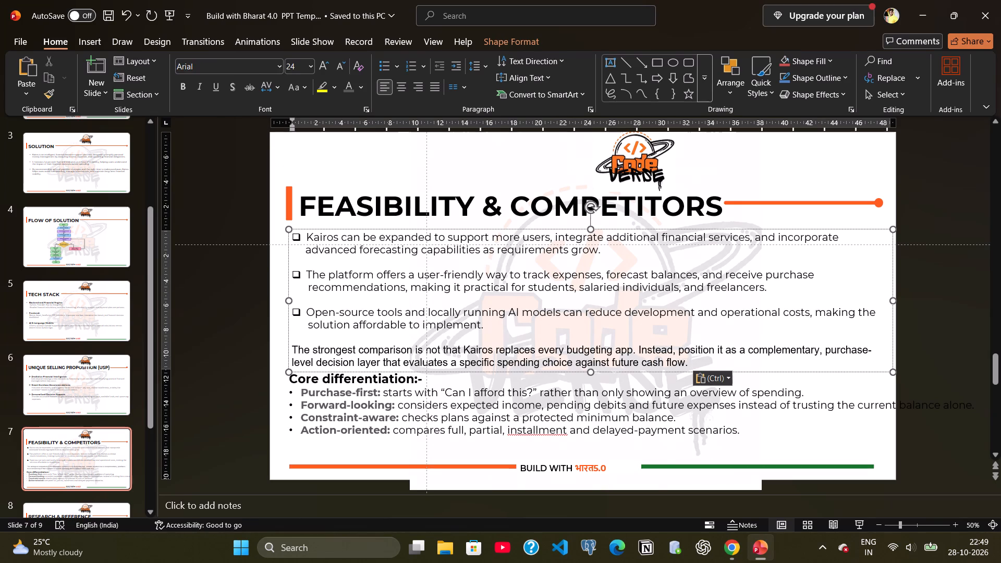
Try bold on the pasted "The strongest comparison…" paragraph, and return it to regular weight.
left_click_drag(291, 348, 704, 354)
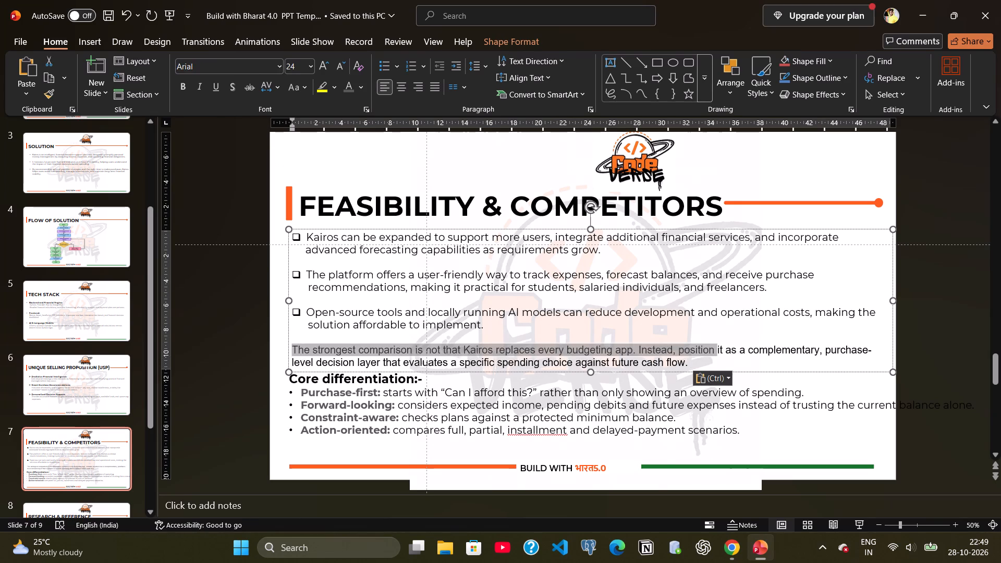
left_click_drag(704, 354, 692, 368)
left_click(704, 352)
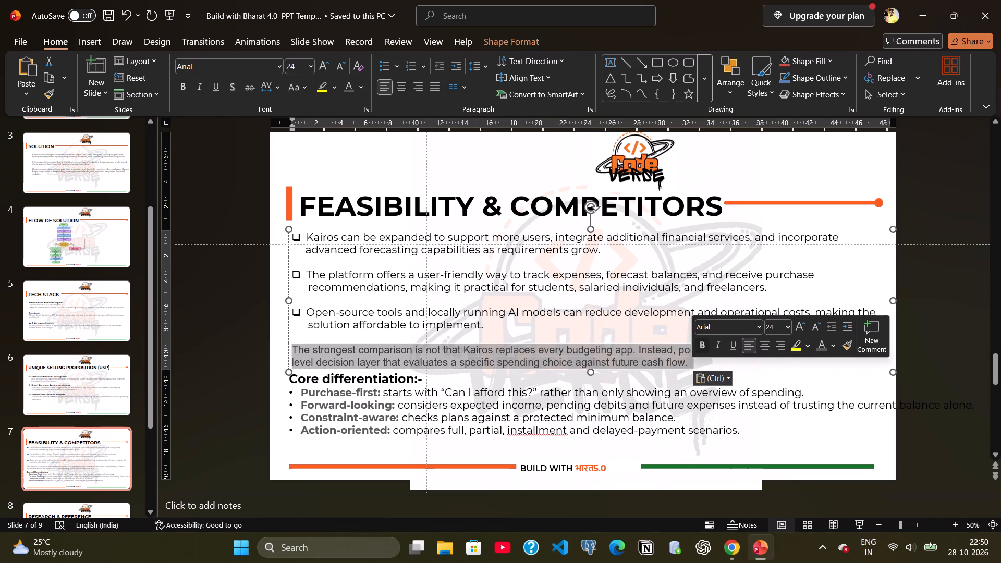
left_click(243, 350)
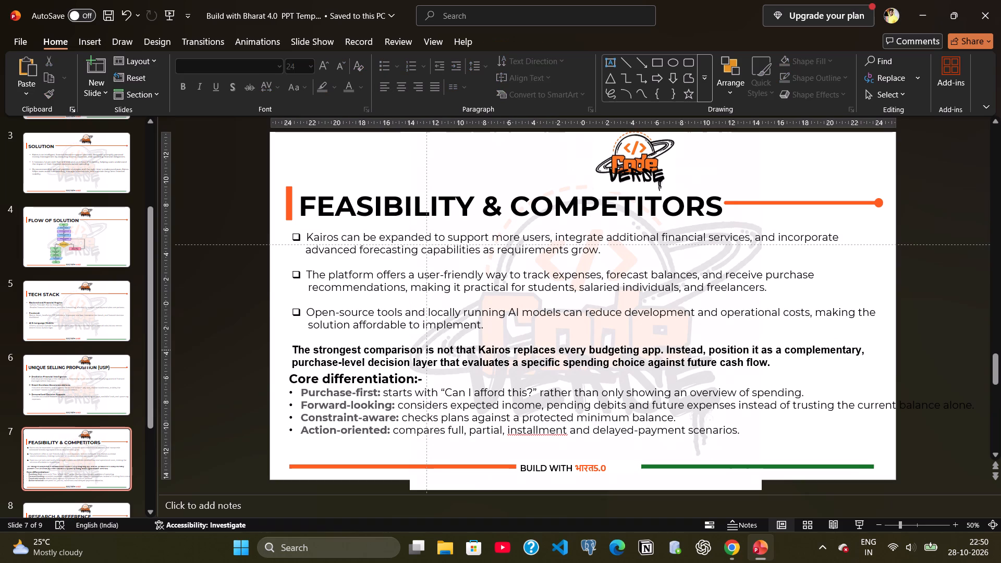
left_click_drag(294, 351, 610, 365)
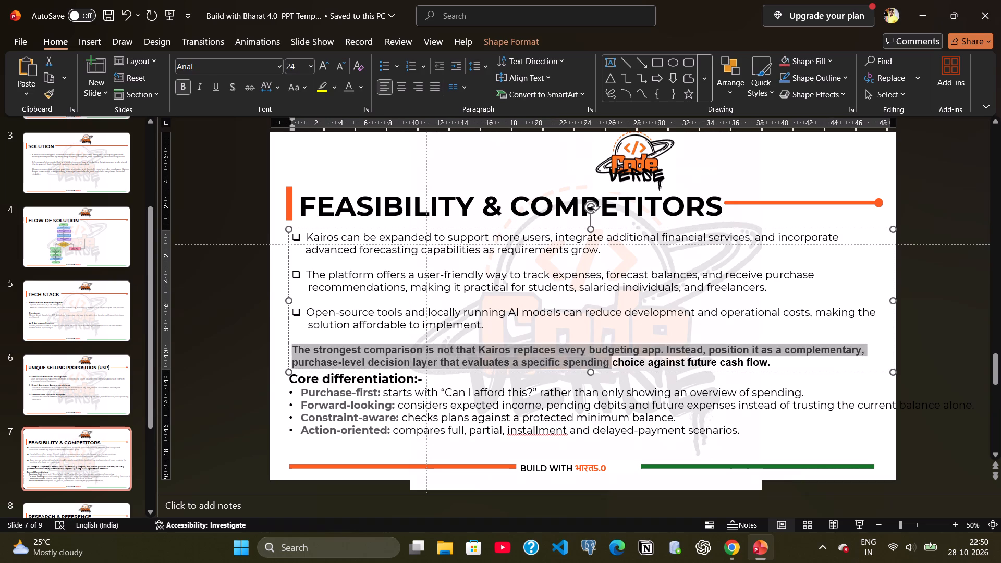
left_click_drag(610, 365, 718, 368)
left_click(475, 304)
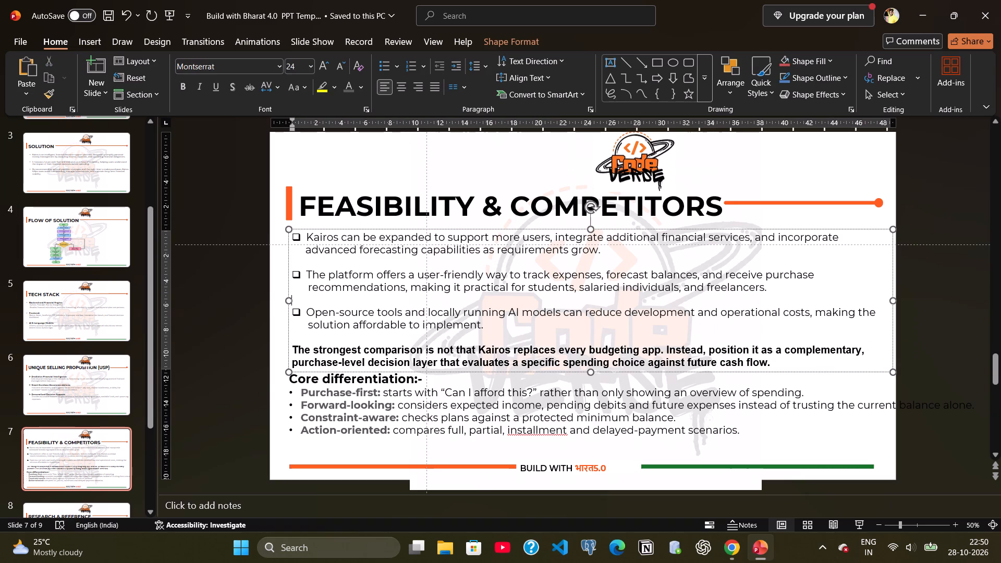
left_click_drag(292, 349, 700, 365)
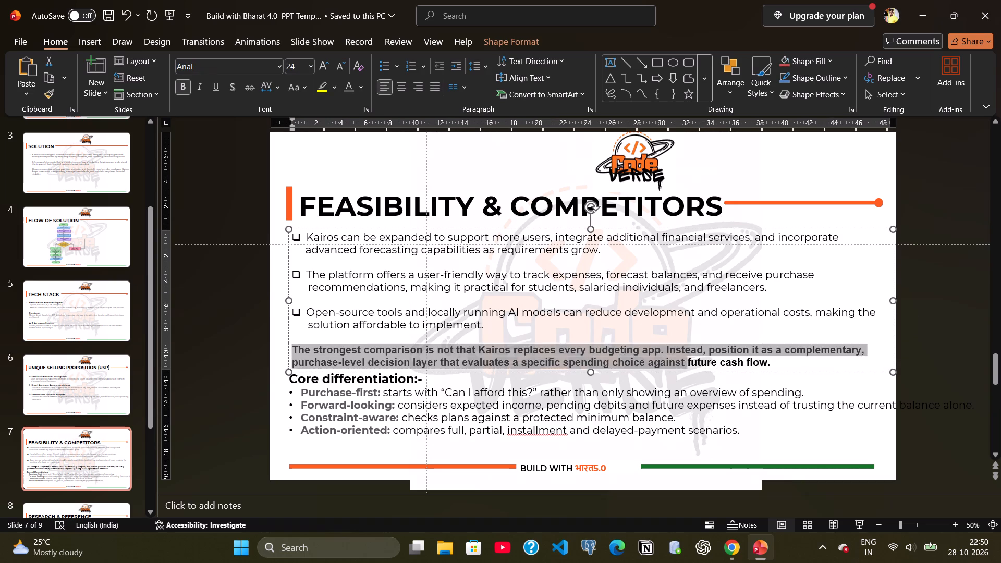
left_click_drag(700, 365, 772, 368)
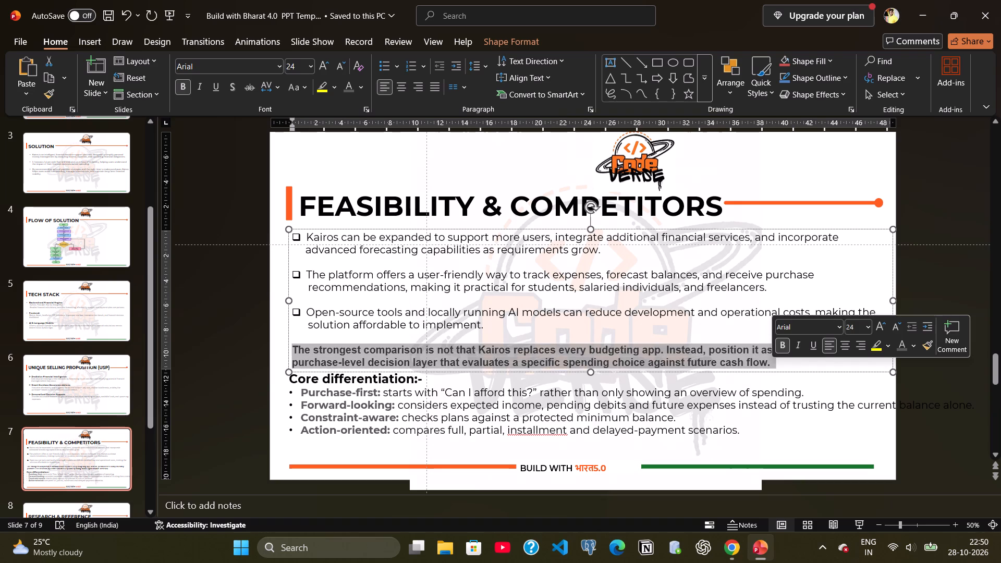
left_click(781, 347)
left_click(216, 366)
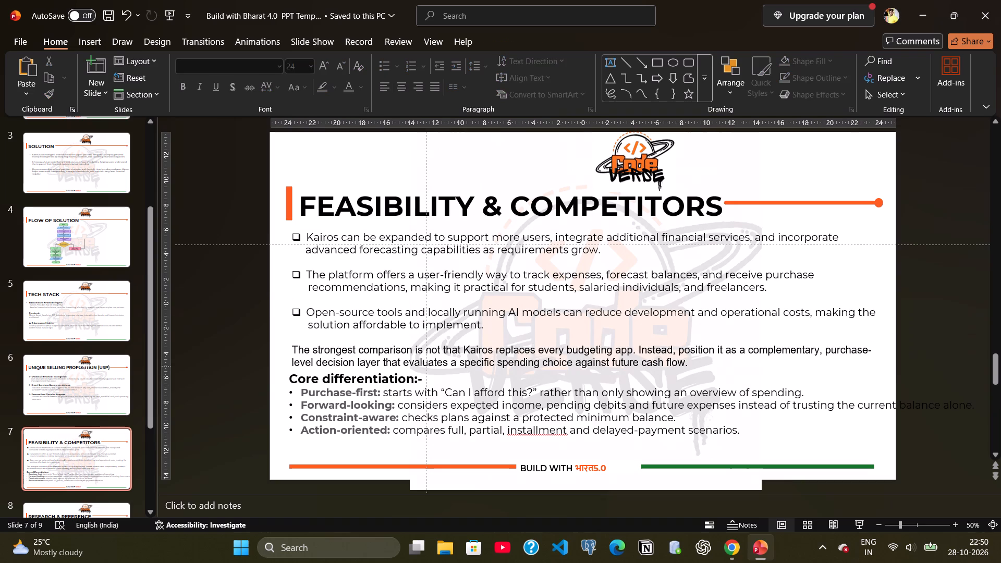
Give the "The strongest comparison…" paragraph an arrow bullet, keeping the blank line above it.
left_click(292, 349)
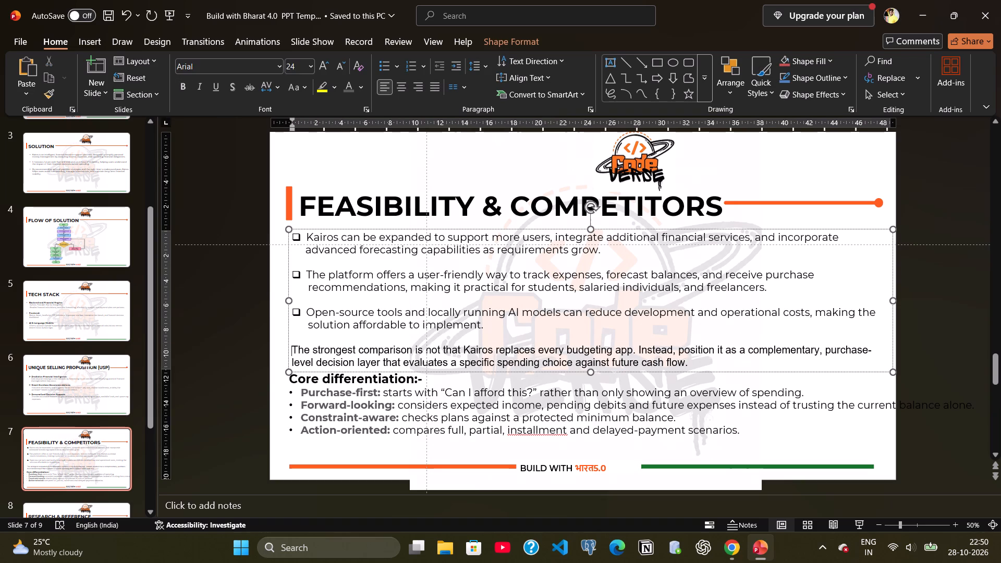
key("BackSpace")
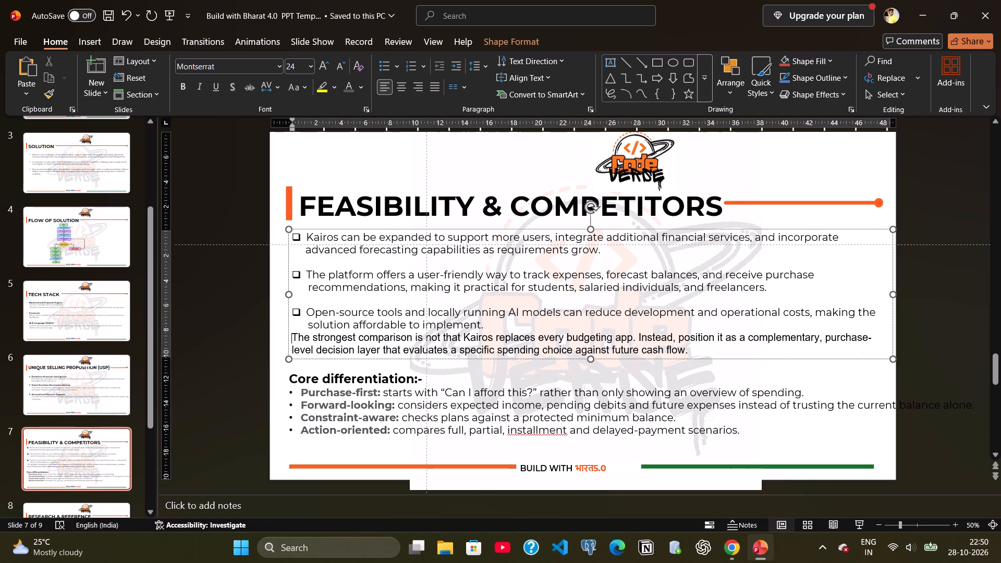
key("Return")
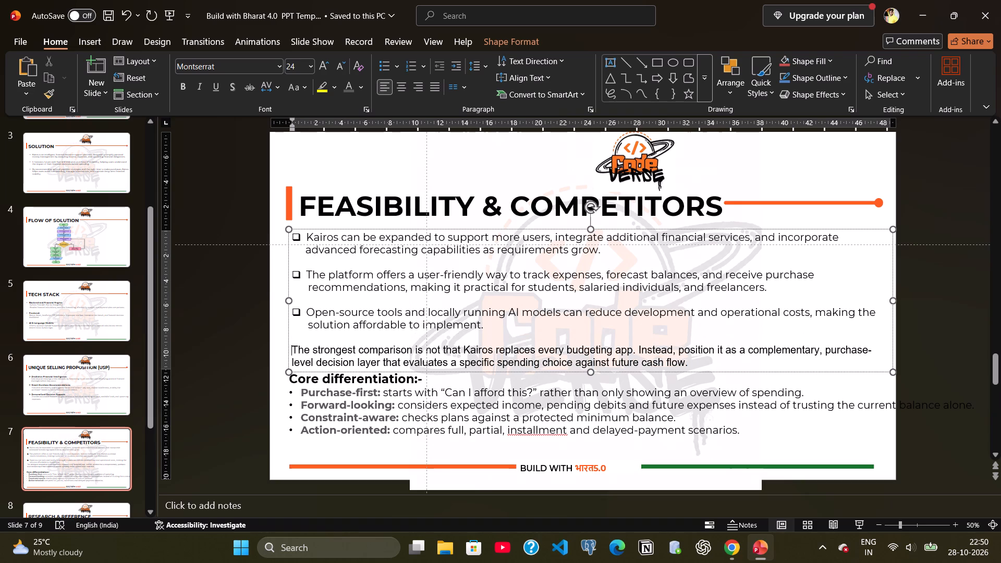
left_click(400, 65)
left_click(406, 215)
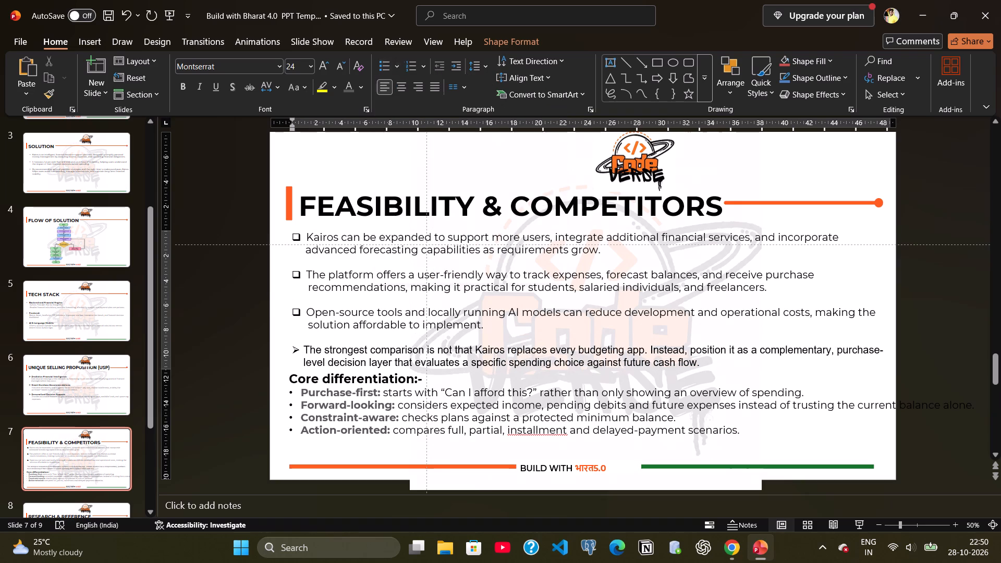
left_click(237, 363)
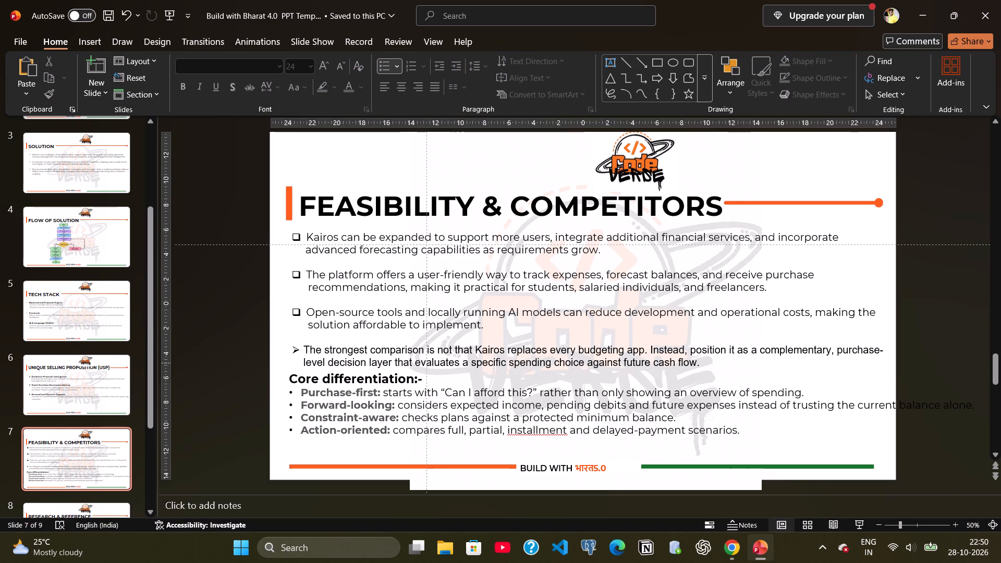
Move the Core differentiation text box down to leave a gap below the comparison paragraph, keeping its horizontal alignment.
left_click(289, 382)
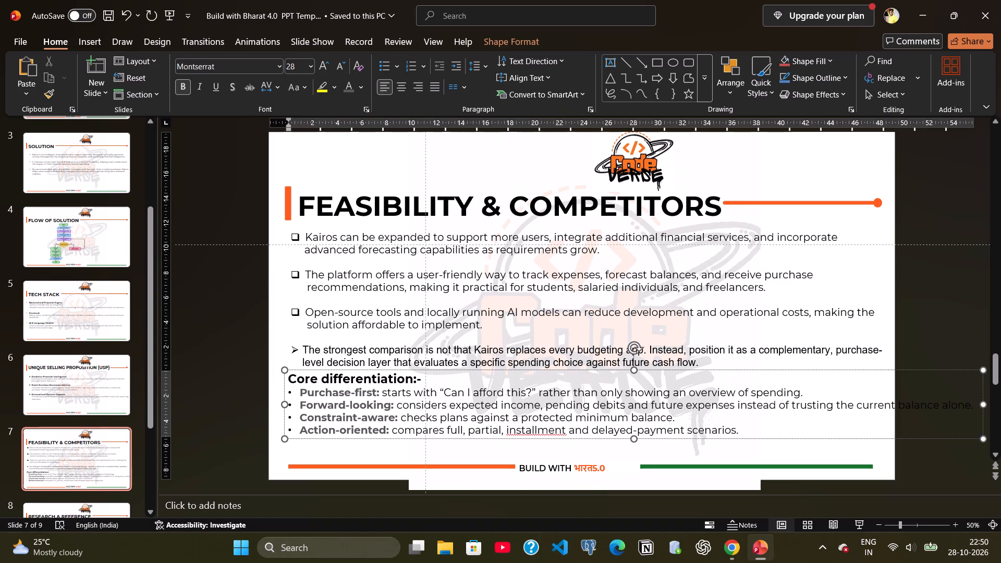
left_click_drag(474, 368, 473, 377)
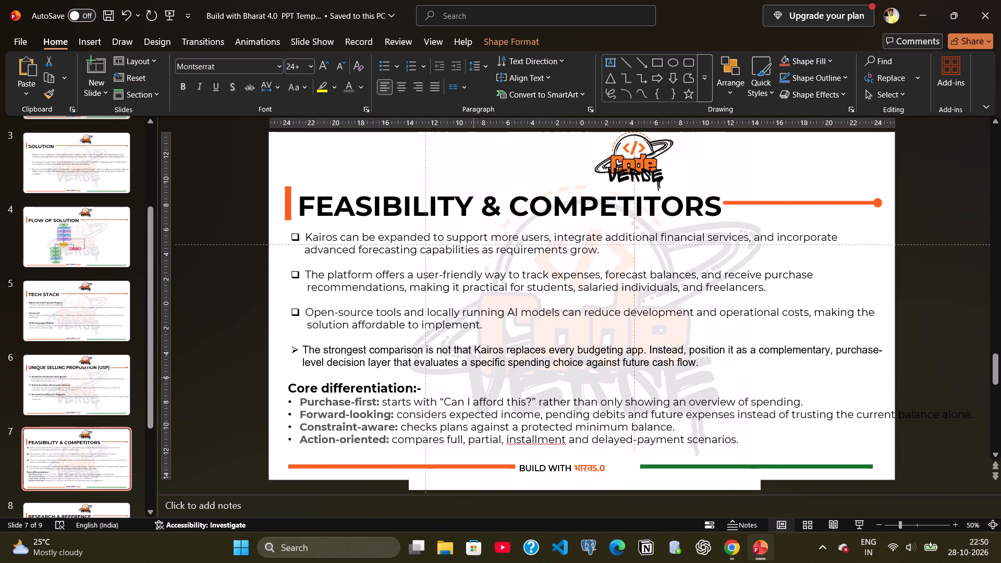
left_click_drag(473, 377, 476, 379)
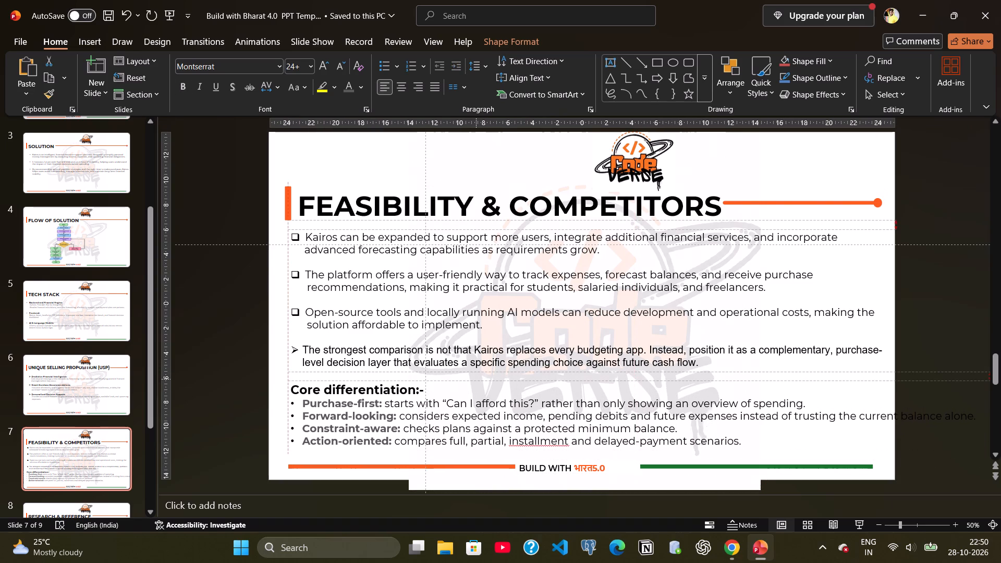
left_click_drag(476, 379, 473, 379)
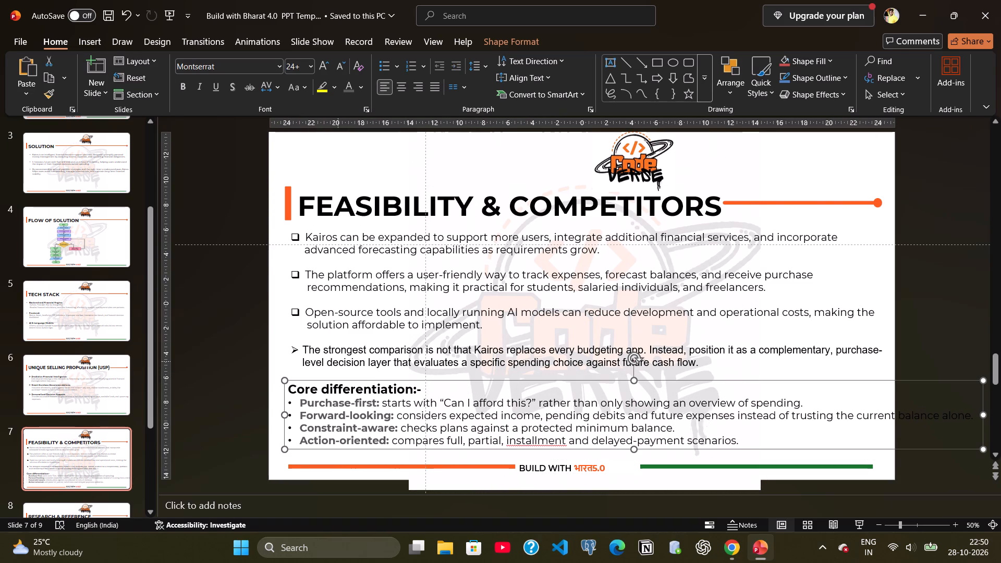
left_click(283, 361)
left_click(226, 374)
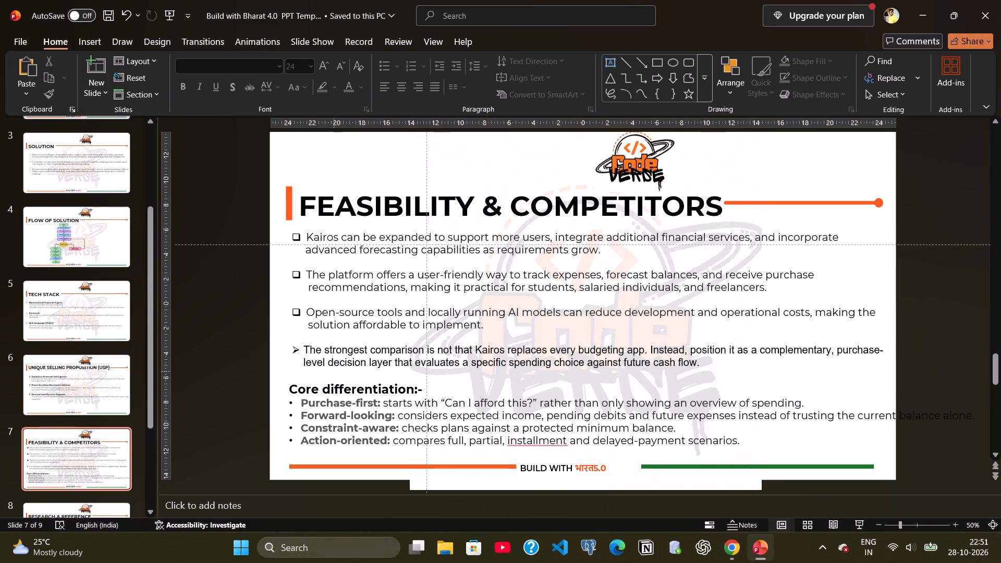
Set the font of the "The strongest comparison…" paragraph to Montserrat, matching the feasibility bullets above it.
left_click_drag(304, 348, 542, 370)
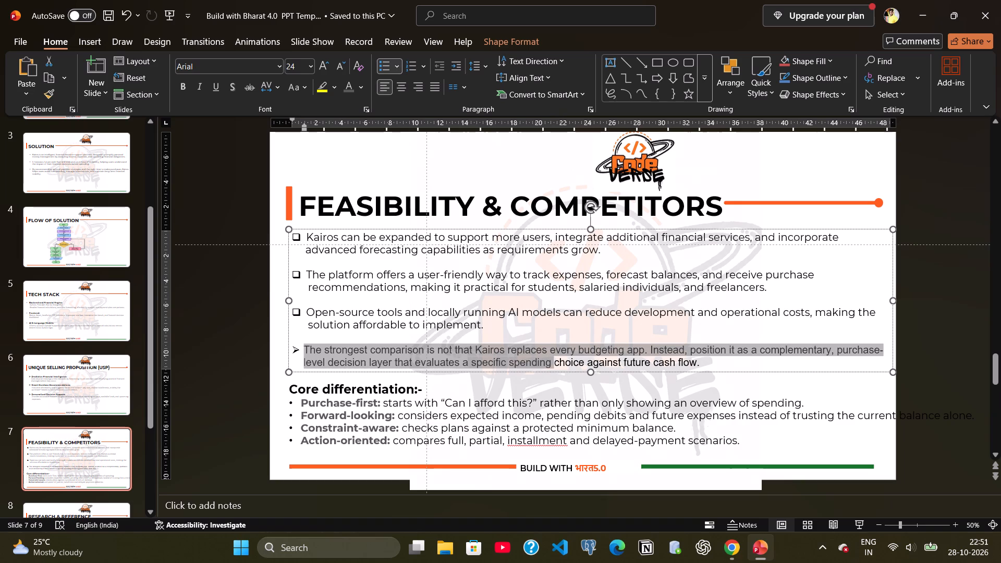
left_click_drag(542, 370, 712, 370)
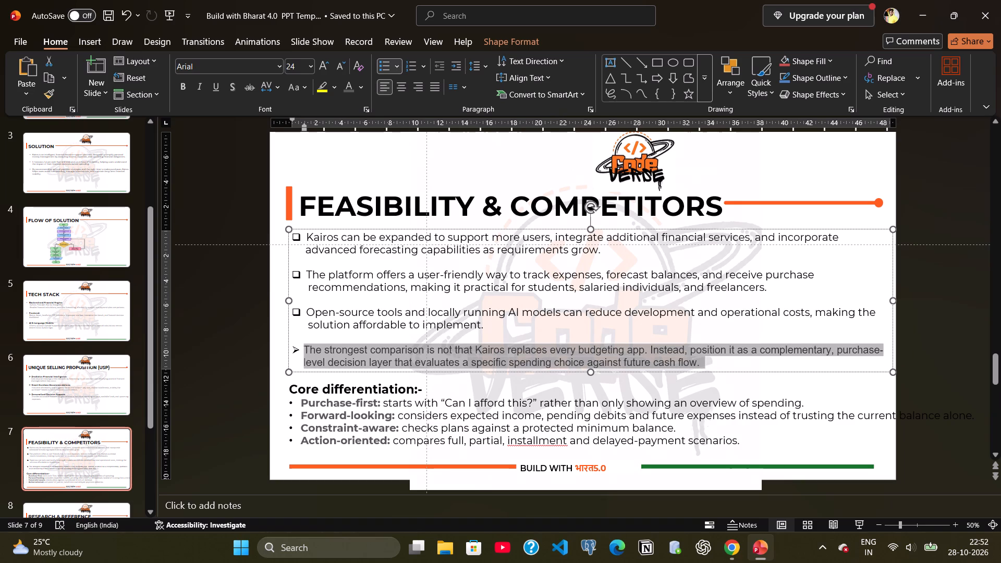
left_click(254, 357)
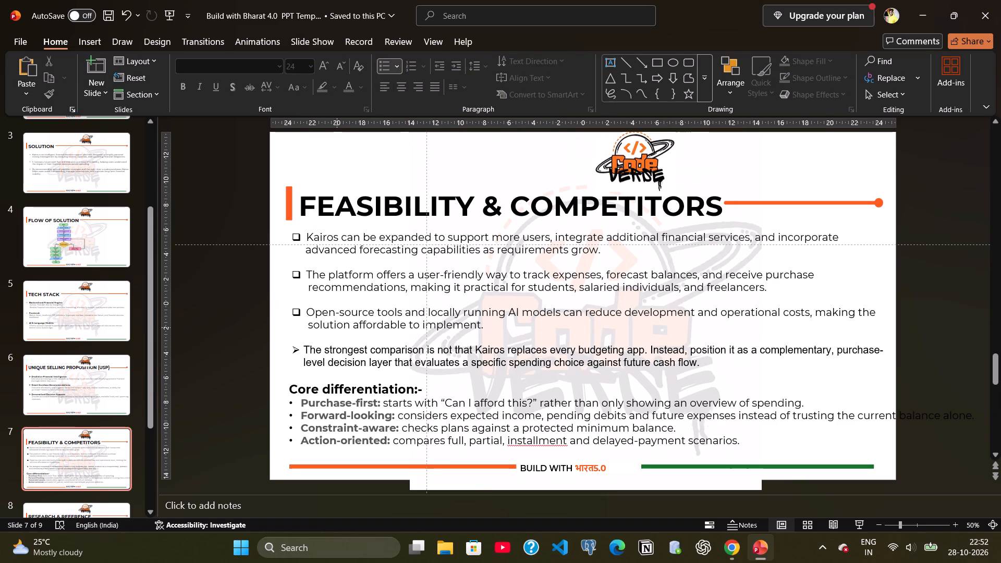
left_click(337, 327)
left_click(224, 64)
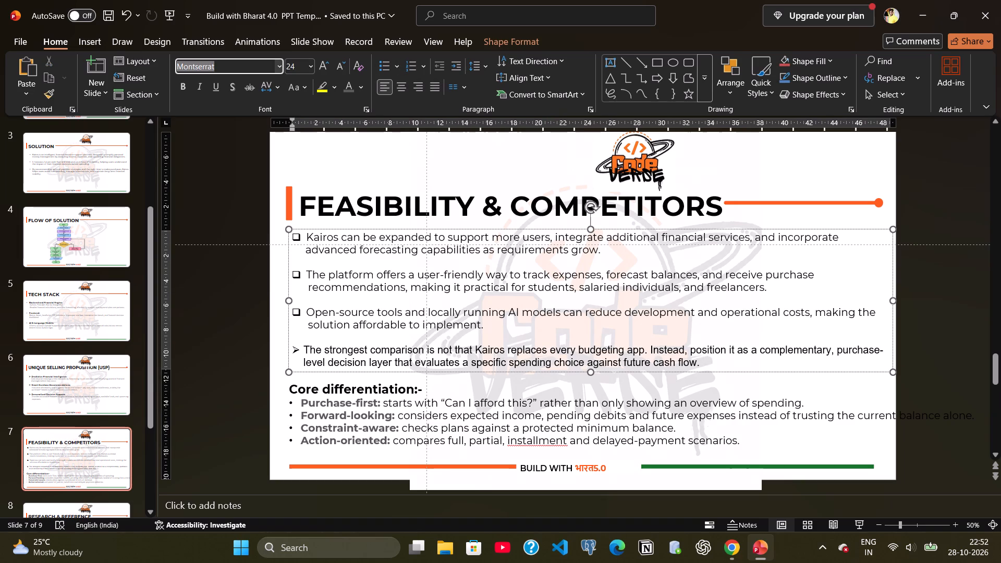
key("ctrl+c")
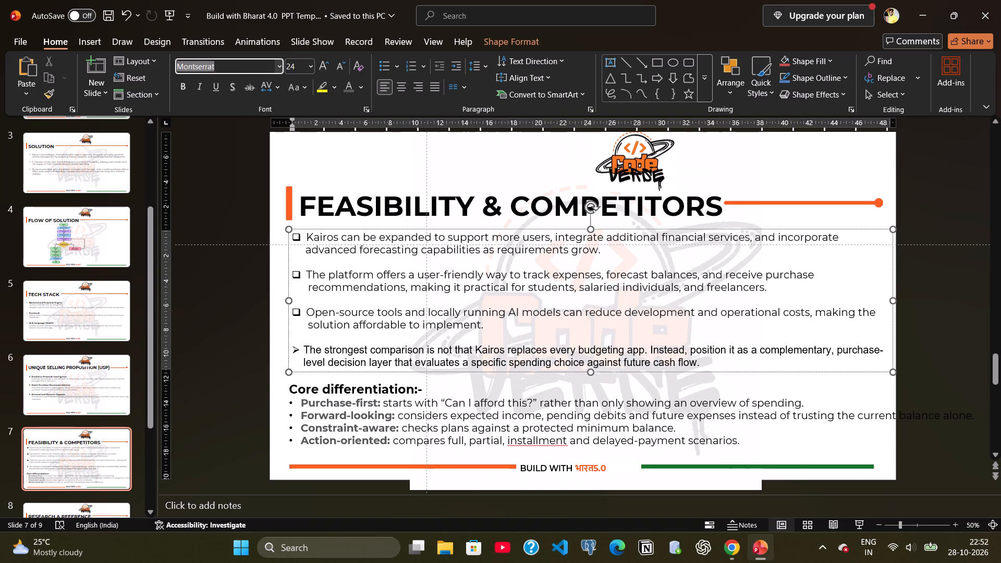
left_click(304, 344)
left_click_drag(304, 344, 612, 370)
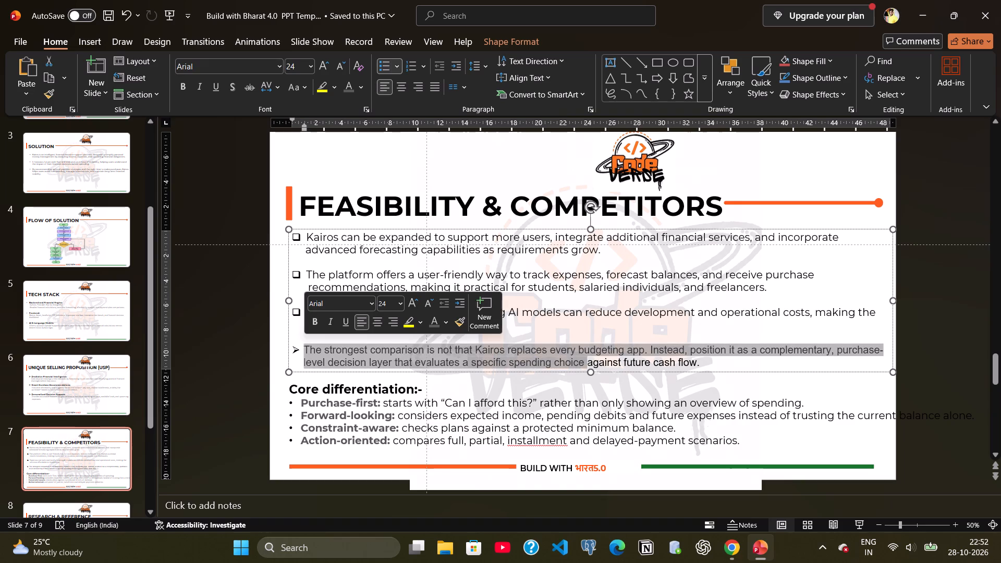
left_click_drag(612, 370, 717, 365)
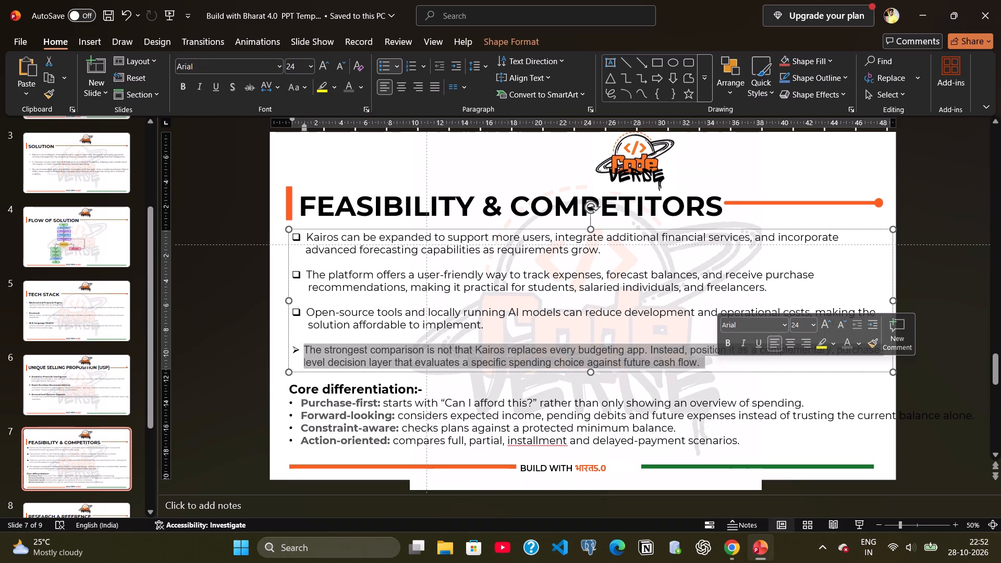
left_click(244, 67)
key("BackSpace")
key("ctrl+v")
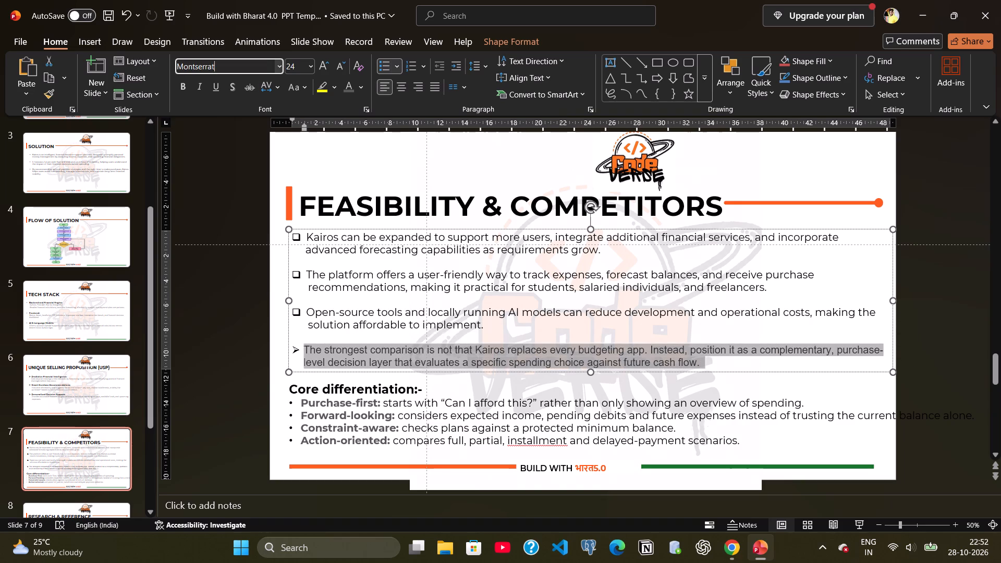
key("Return")
left_click(198, 314)
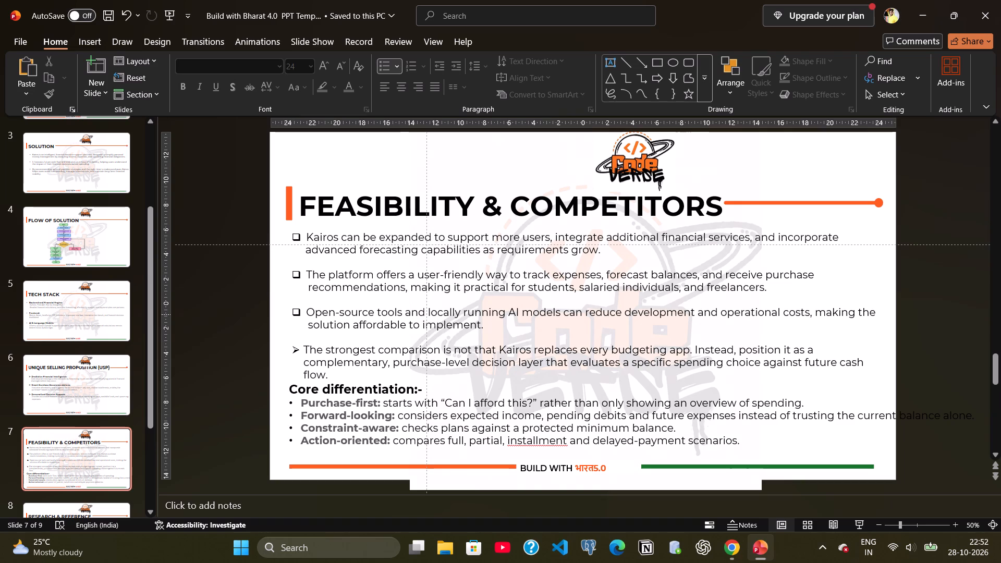
Remove the arrow bullet from the "The strongest comparison…" paragraph.
left_click(301, 352)
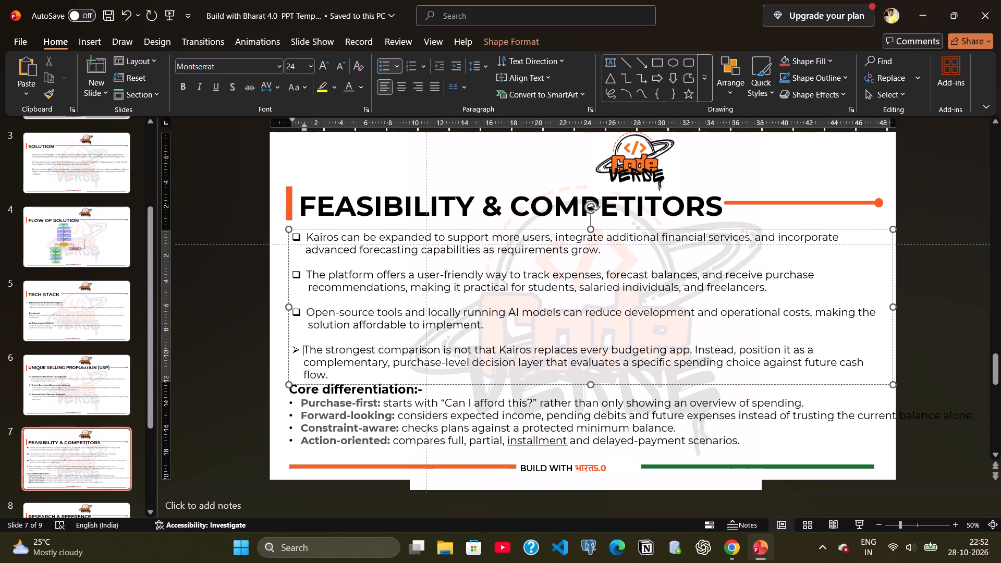
key("BackSpace")
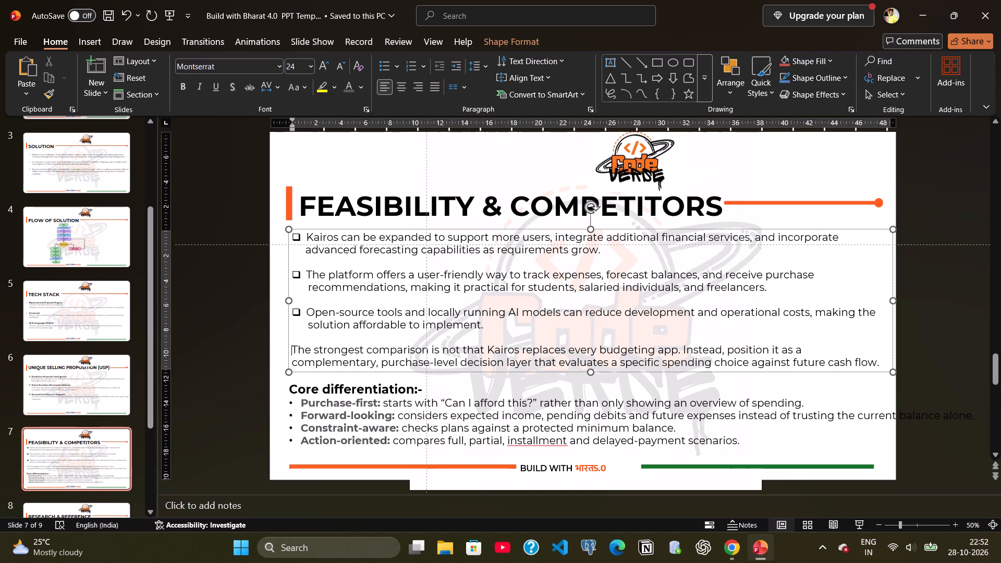
Enclose the "The strongest comparison…" paragraph in double quotation marks, with no space before the closing mark.
key("shift+quotedbl")
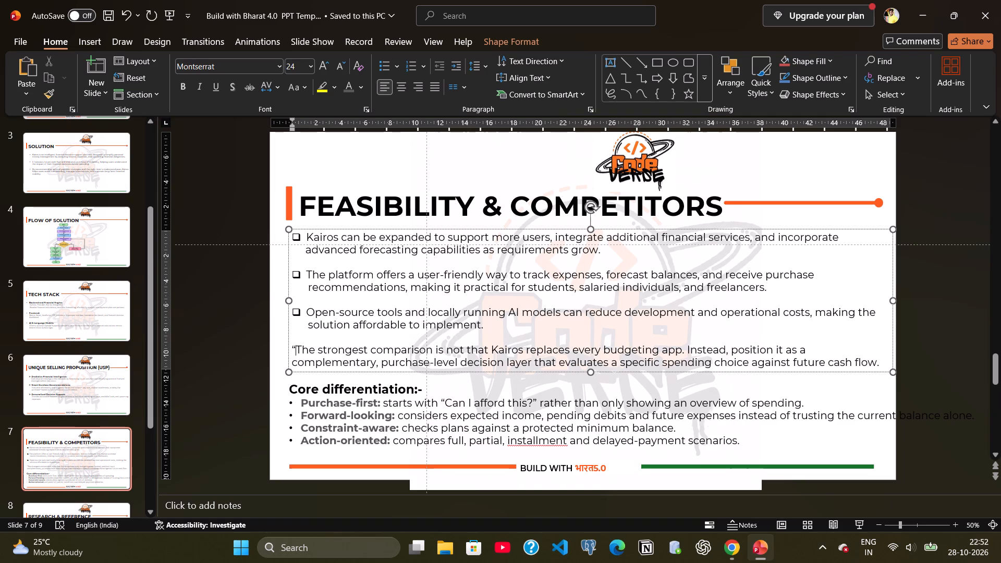
left_click(887, 362)
left_click(881, 362)
key("shift+quotedbl")
key("BackSpace")
key("BackSpace")
key("shift+quotedbl")
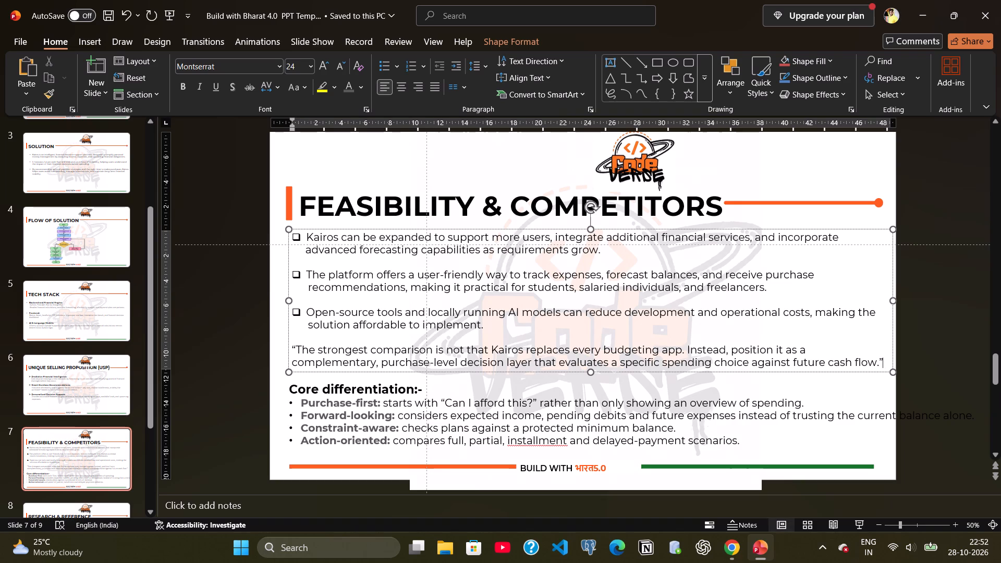
Make the opening and closing quotation marks around the "The strongest comparison…" paragraph bold.
left_click_drag(295, 347, 288, 347)
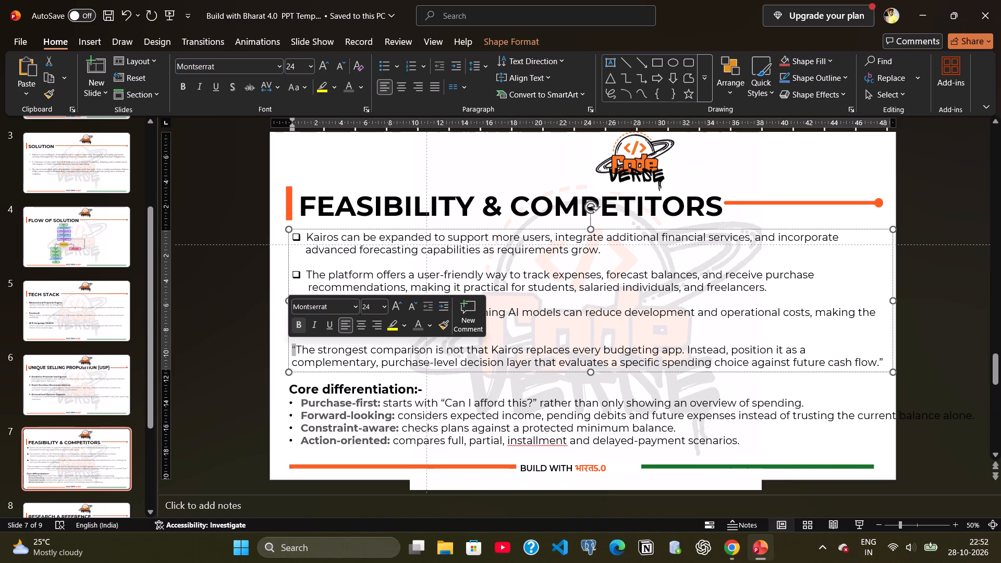
left_click(296, 328)
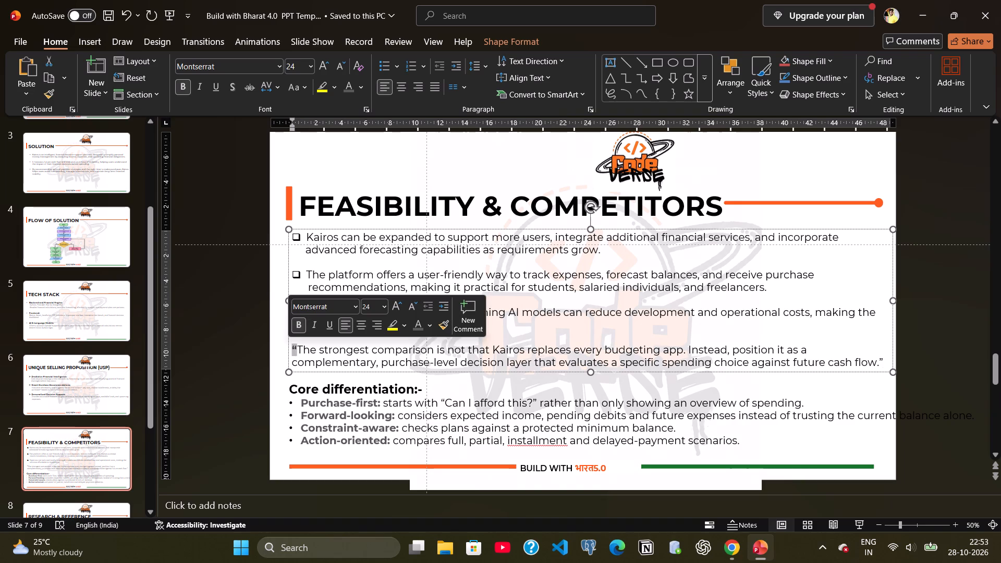
left_click(883, 357)
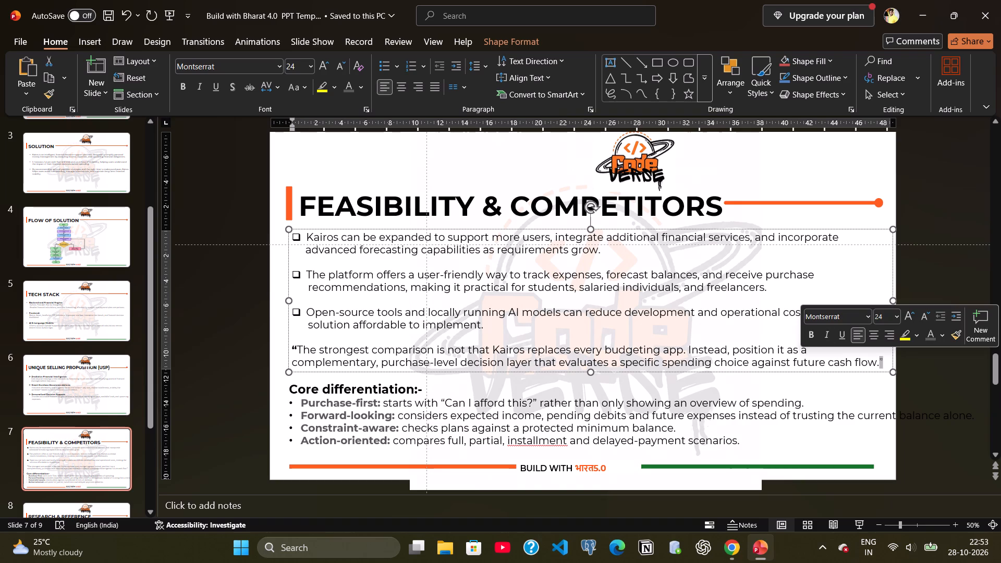
left_click(811, 340)
left_click(838, 386)
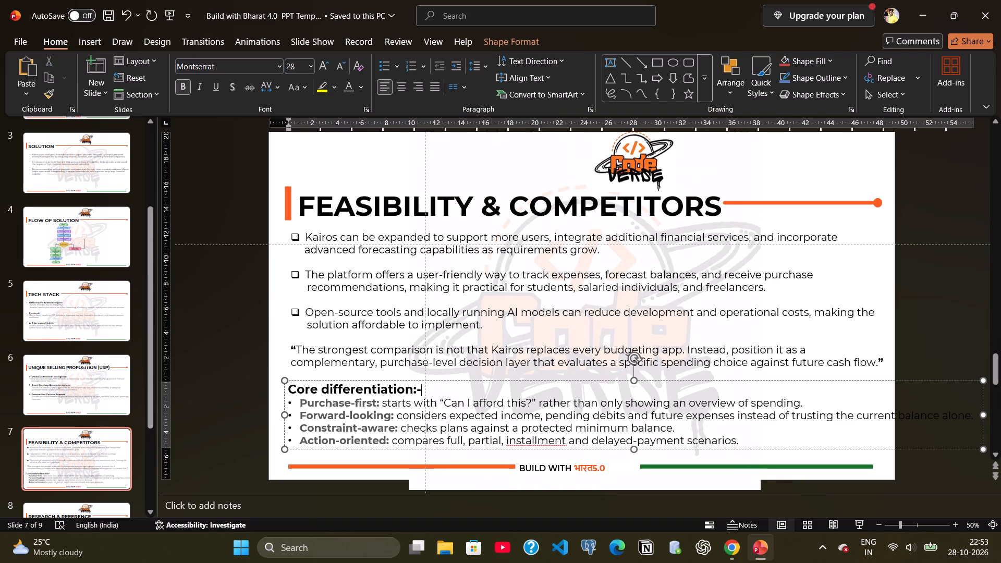
left_click(183, 358)
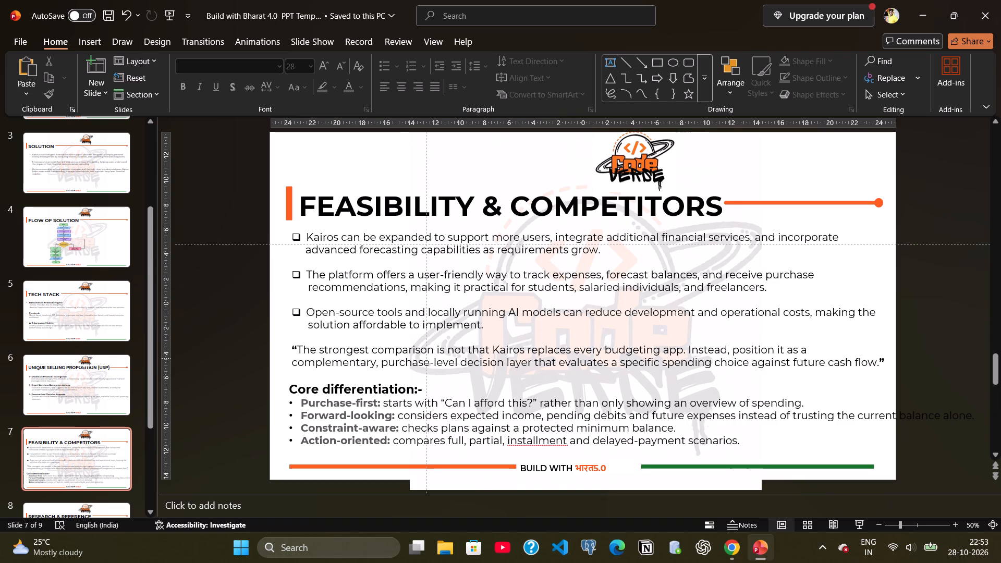
Narrow the Core differentiation text box so the Forward-looking bullet wraps within the slide's width.
left_click(868, 421)
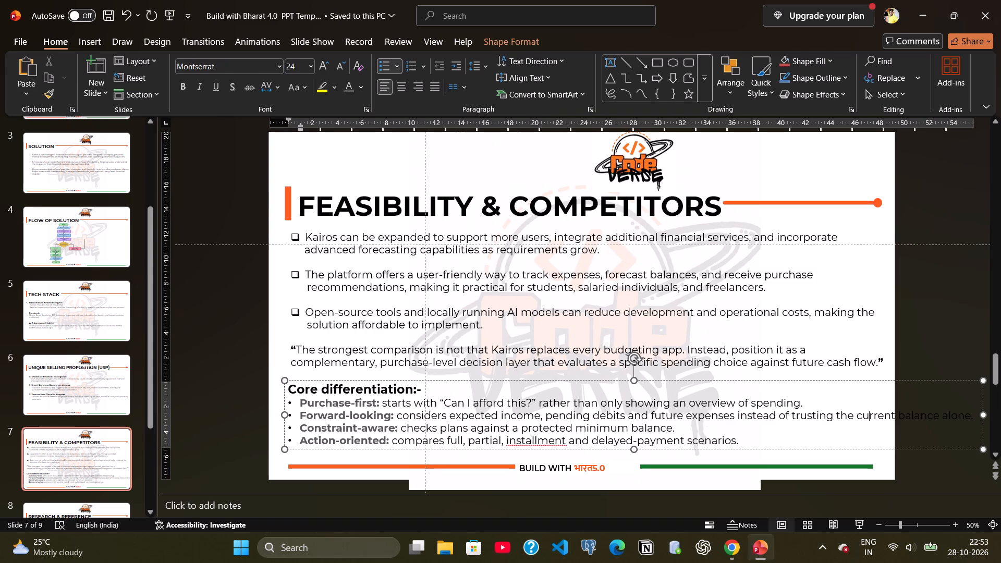
left_click_drag(984, 415, 889, 417)
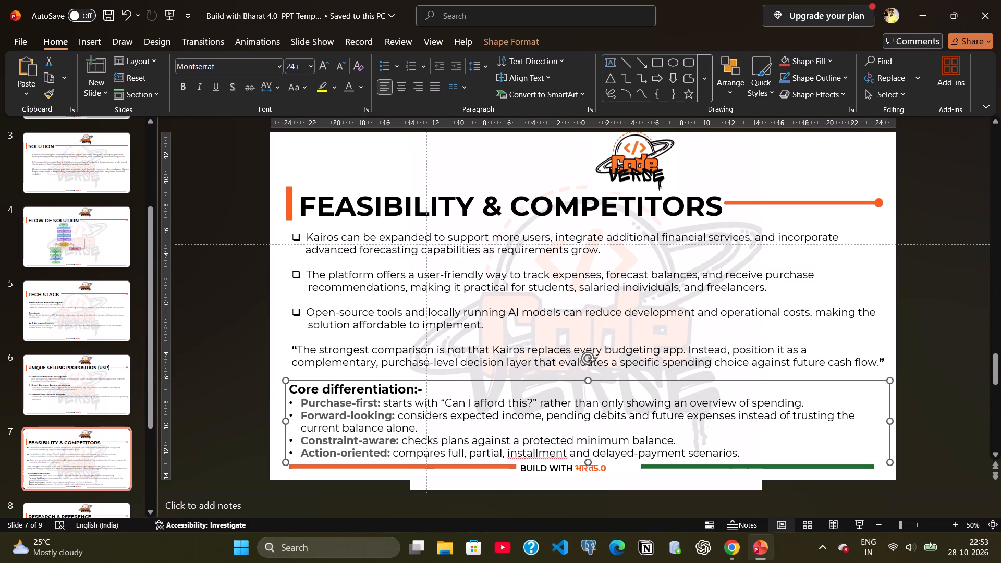
Move the Core differentiation text box up slightly, closer to the quoted paragraph and clear of the footer line.
left_click_drag(486, 381, 490, 375)
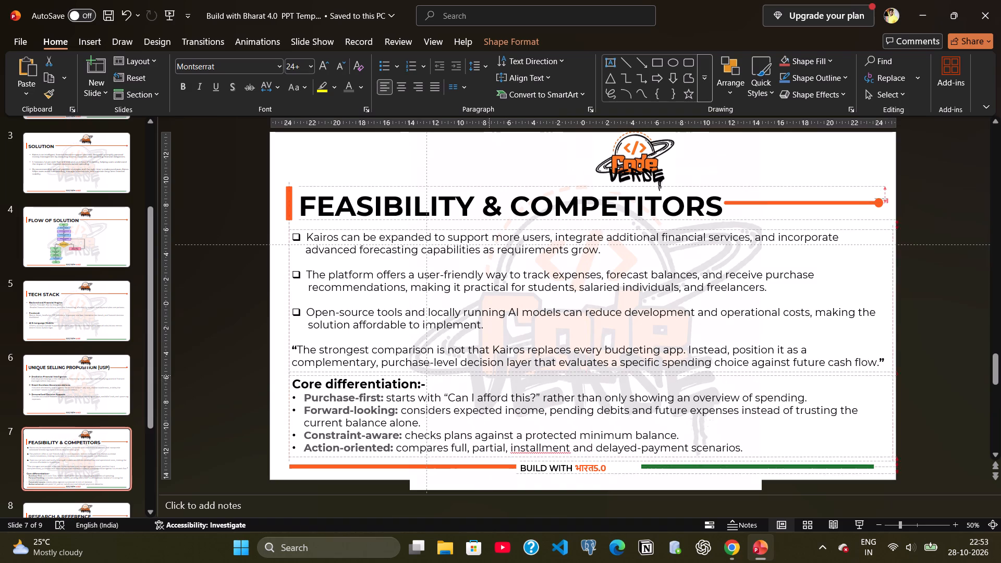
left_click_drag(490, 375, 485, 373)
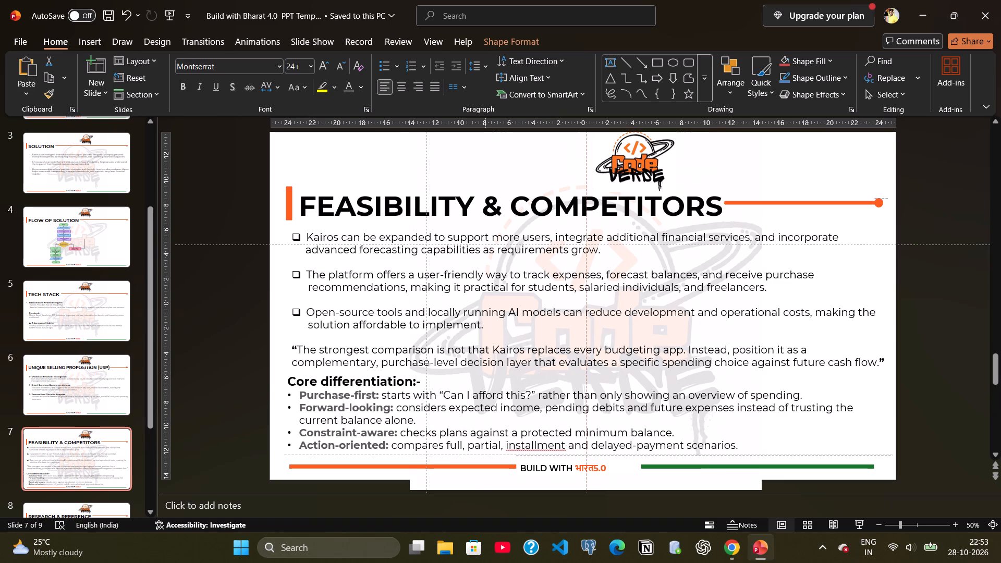
left_click_drag(485, 373, 486, 373)
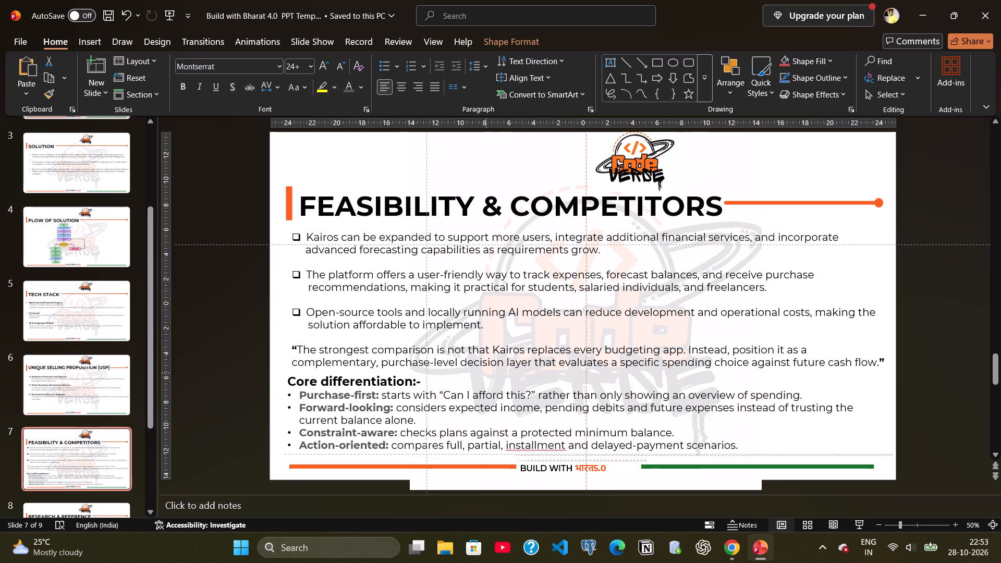
left_click_drag(486, 373, 486, 374)
left_click(209, 389)
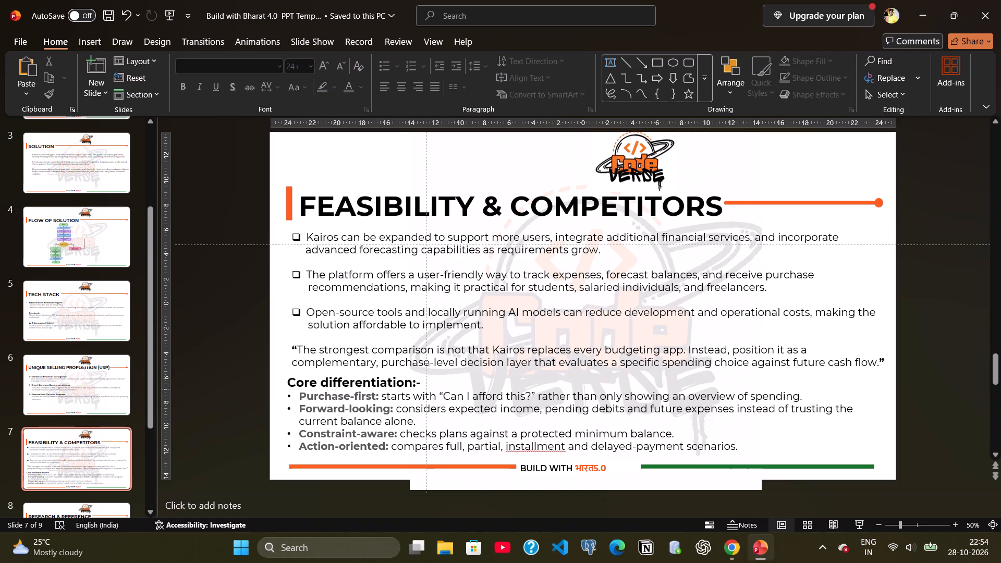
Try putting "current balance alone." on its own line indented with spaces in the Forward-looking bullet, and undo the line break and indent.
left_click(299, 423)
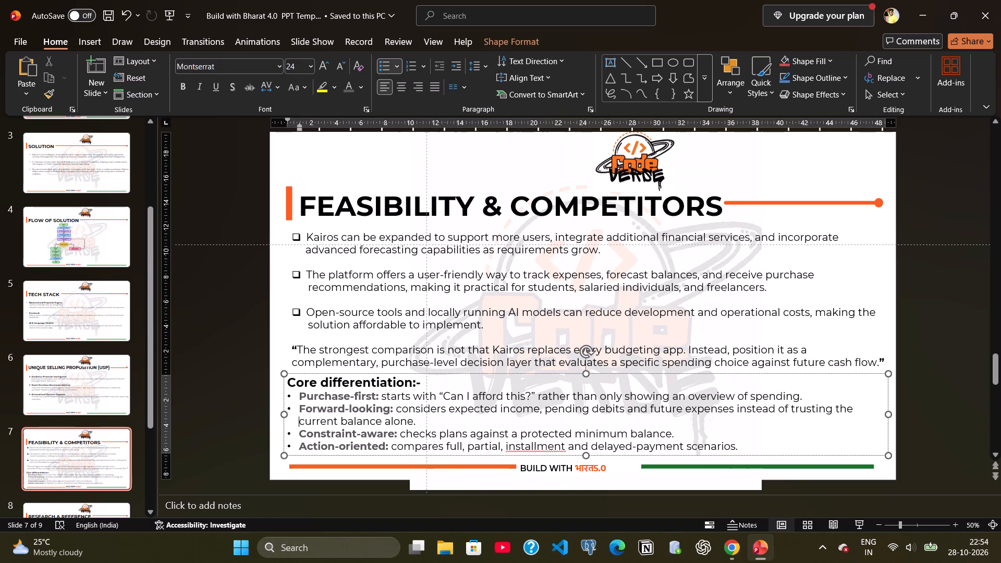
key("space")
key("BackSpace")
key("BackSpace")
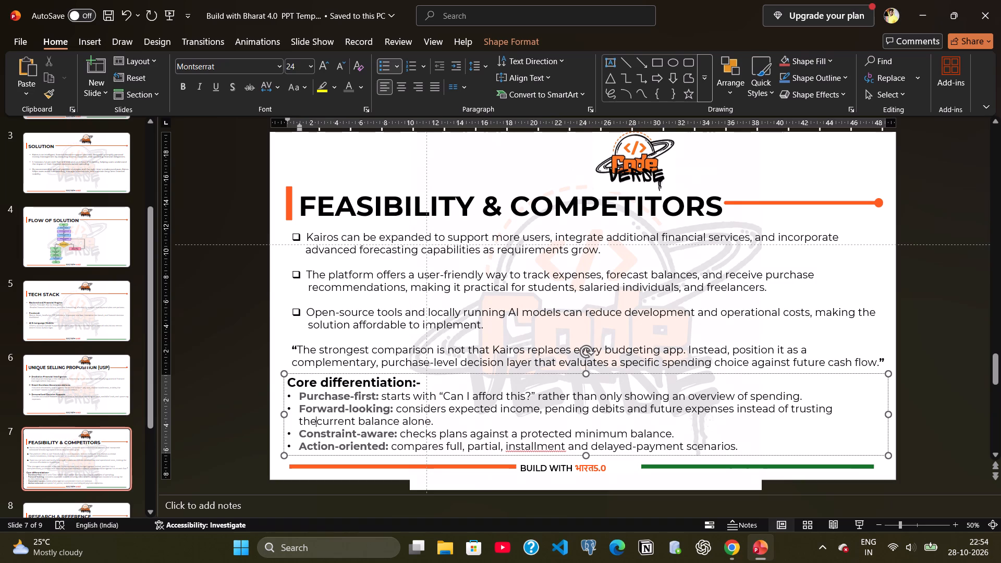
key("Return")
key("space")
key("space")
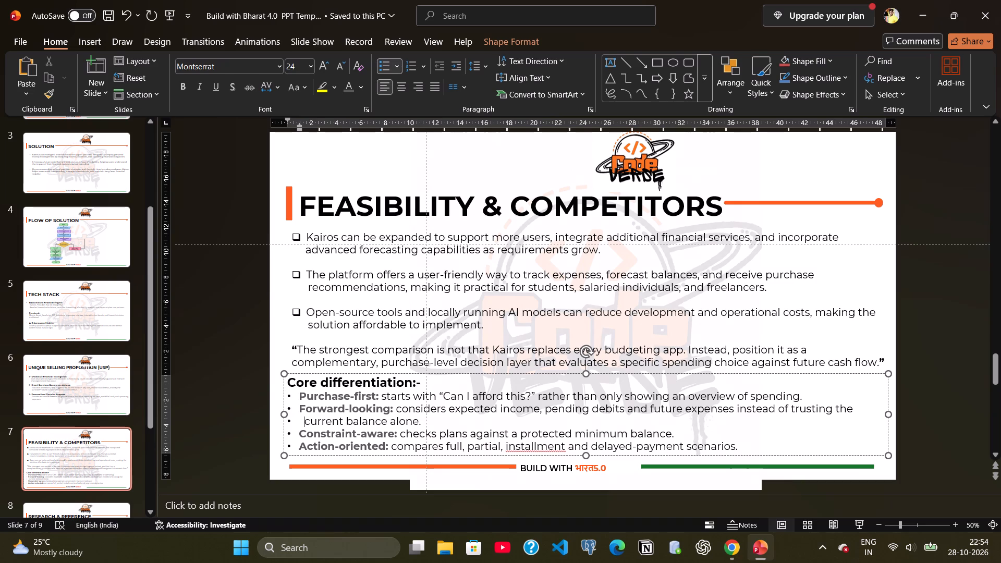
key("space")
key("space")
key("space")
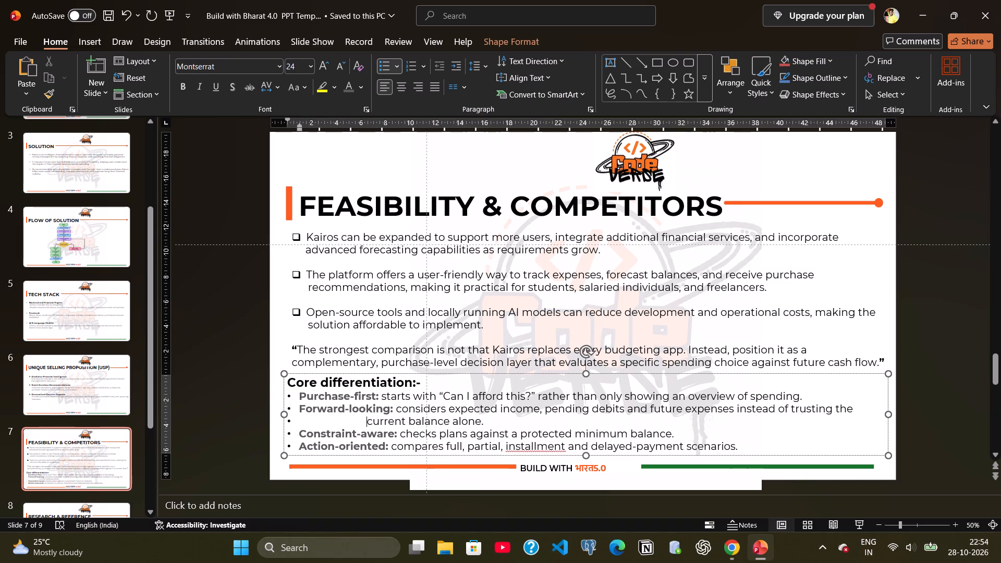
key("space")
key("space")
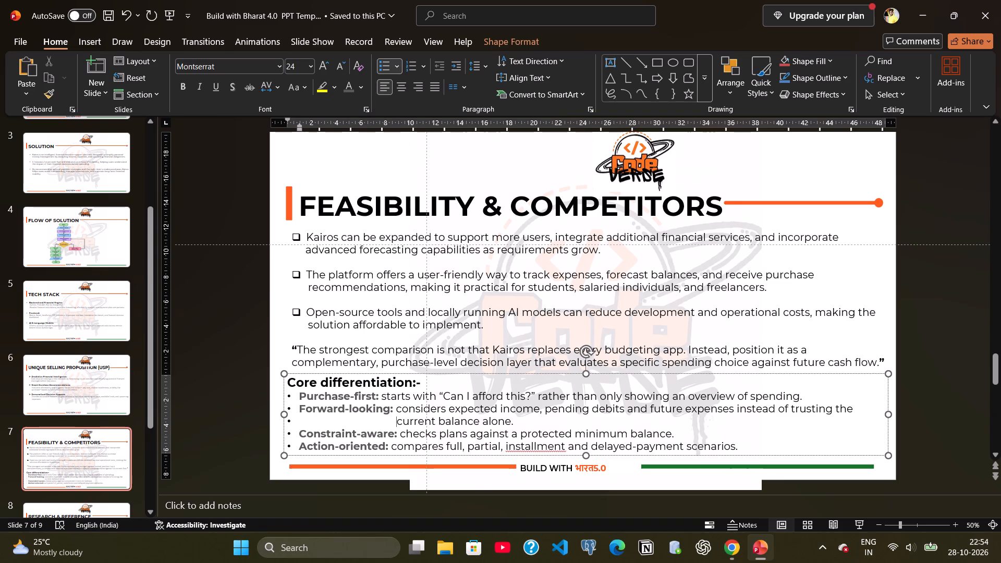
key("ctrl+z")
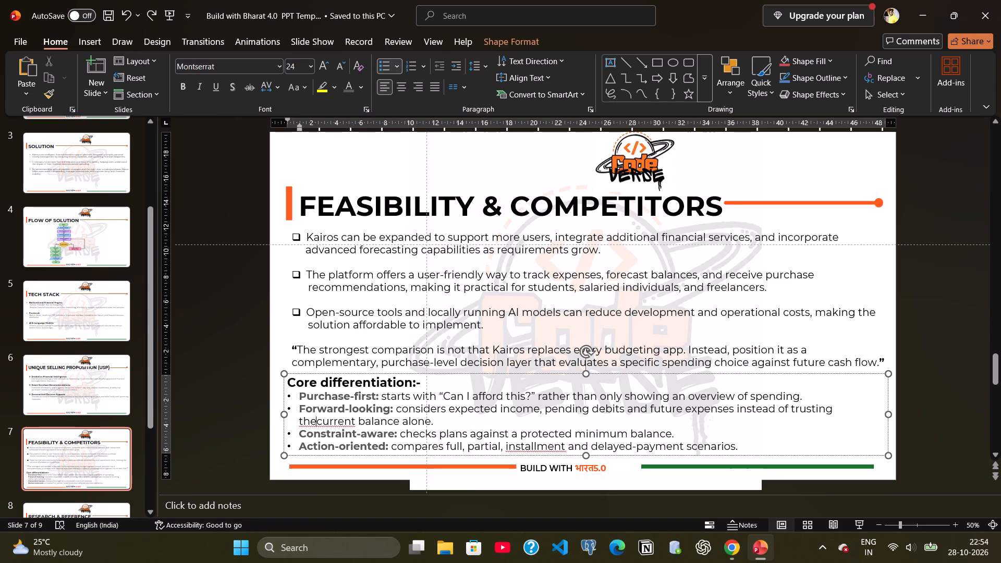
Put "current balance alone." on its own unbulleted line in the Forward-looking bullet, indented with spaces to align with the bullet text.
key("Return")
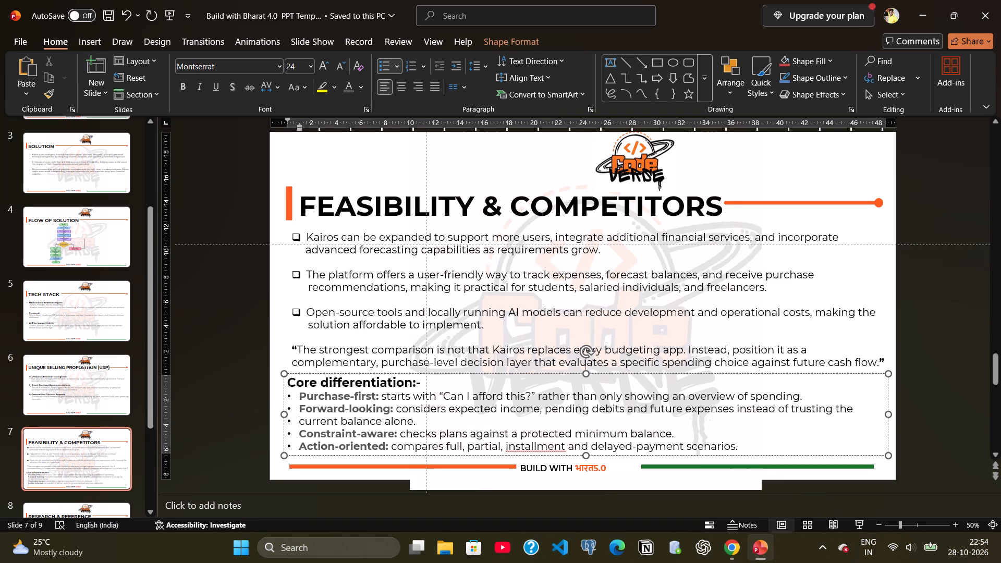
left_click(231, 406)
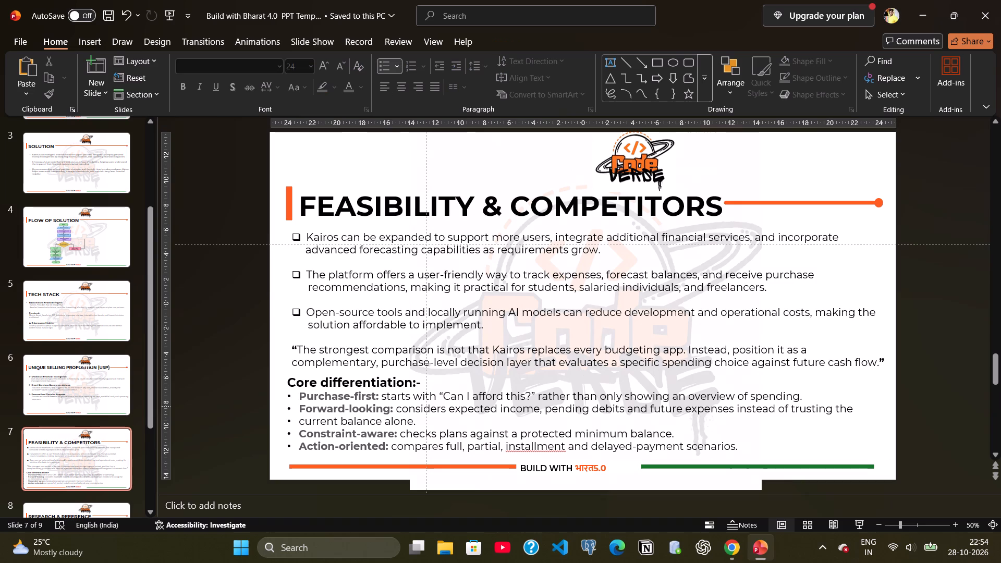
left_click(297, 424)
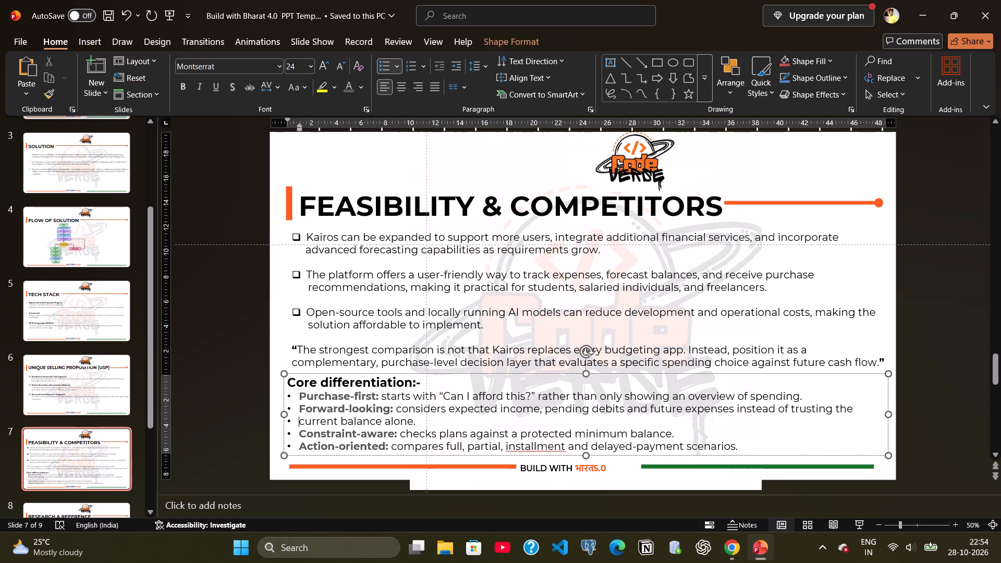
key("BackSpace")
key("space")
key("space")
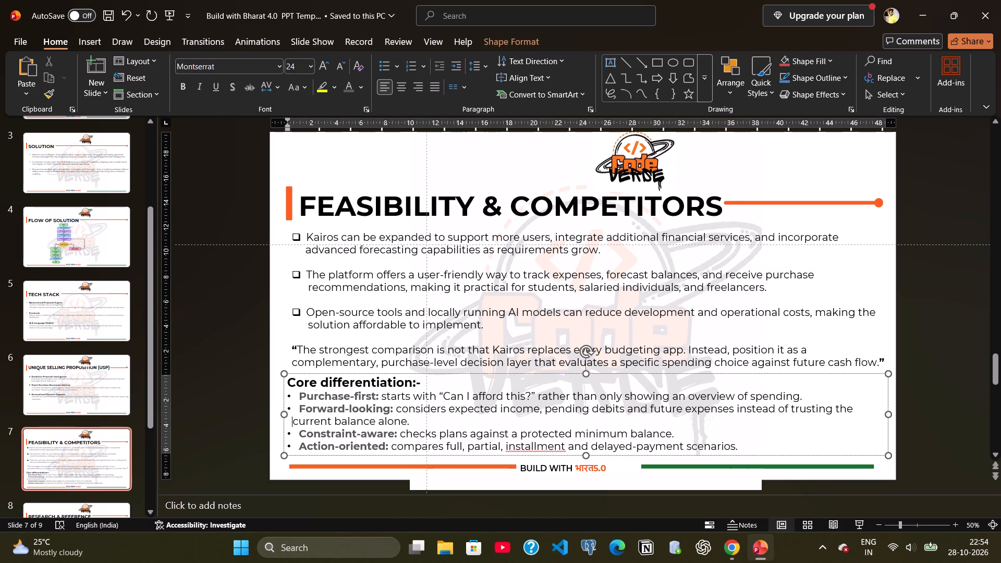
key("space")
key("space")
key("space")
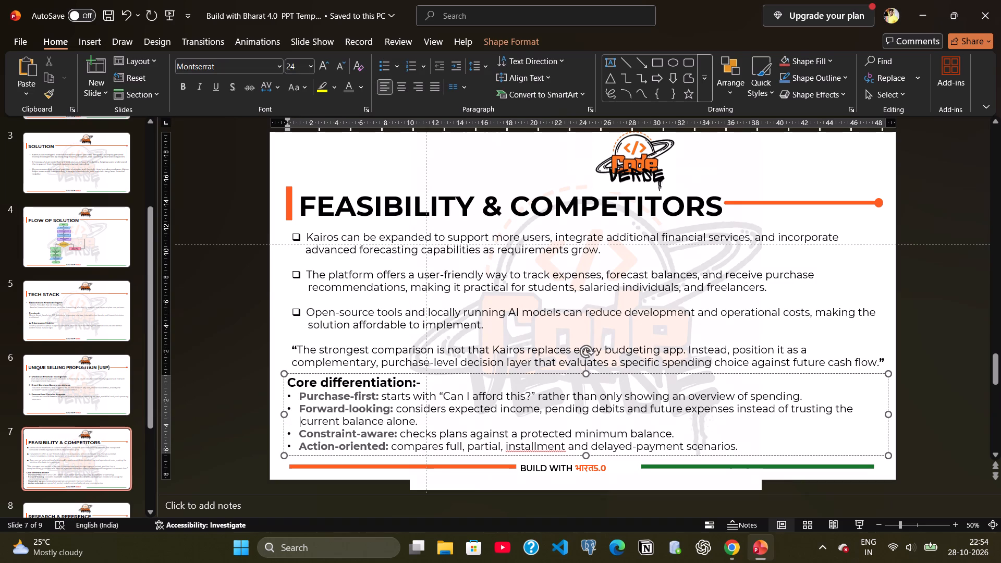
key("BackSpace")
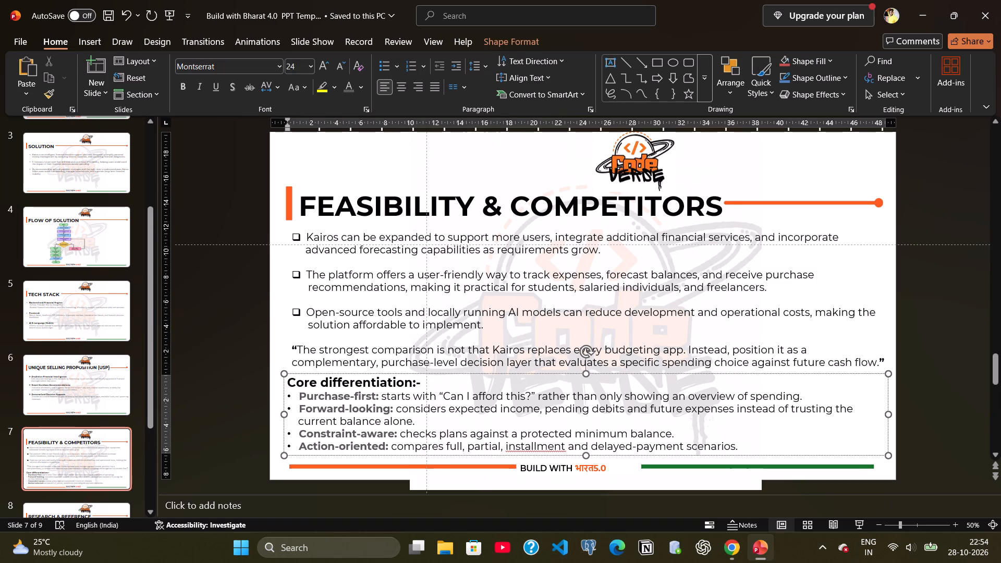
key("space")
left_click(225, 426)
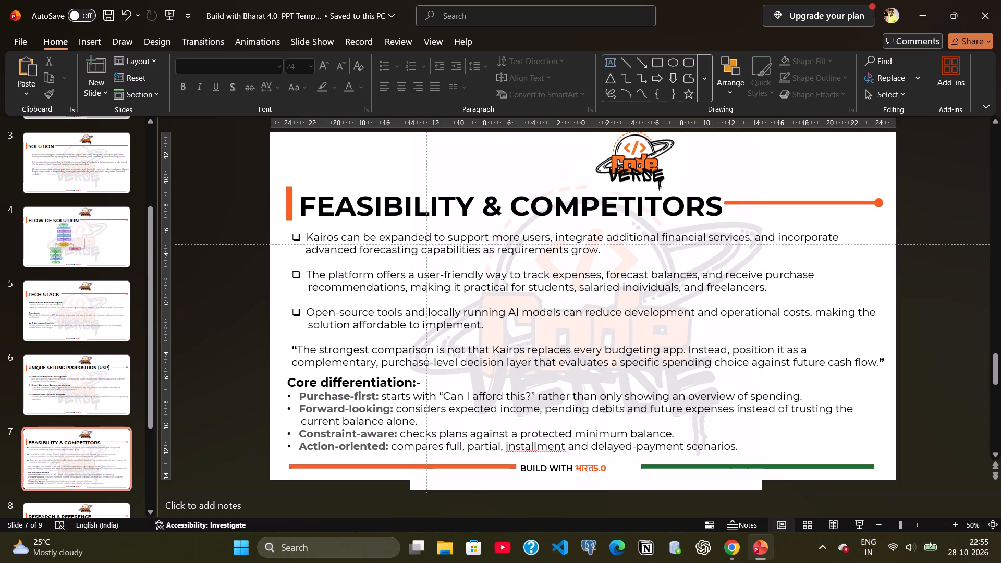
Go to the Research & Reference slide and look through the Kairos research notes PDF for its references and source links.
left_click(729, 549)
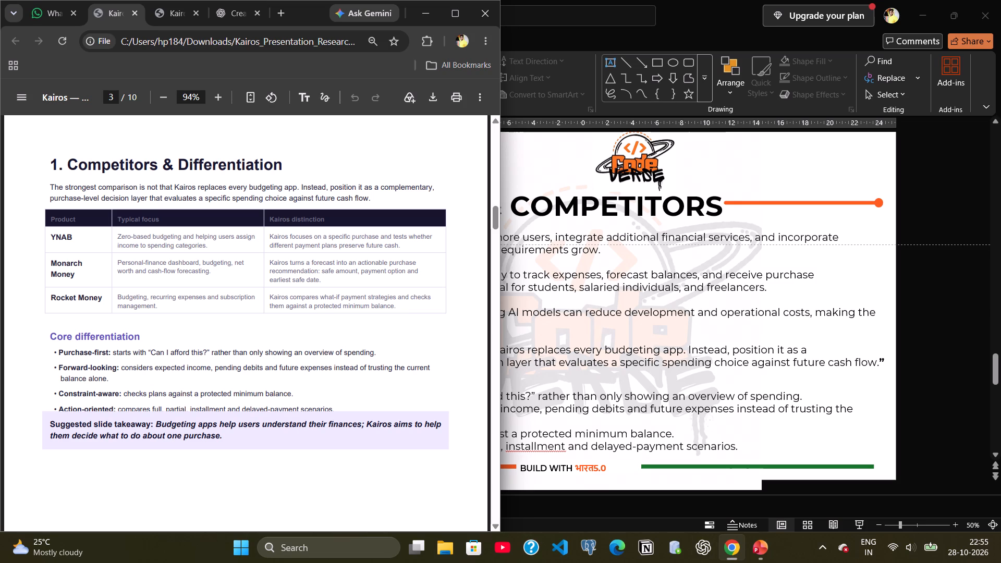
left_click(772, 415)
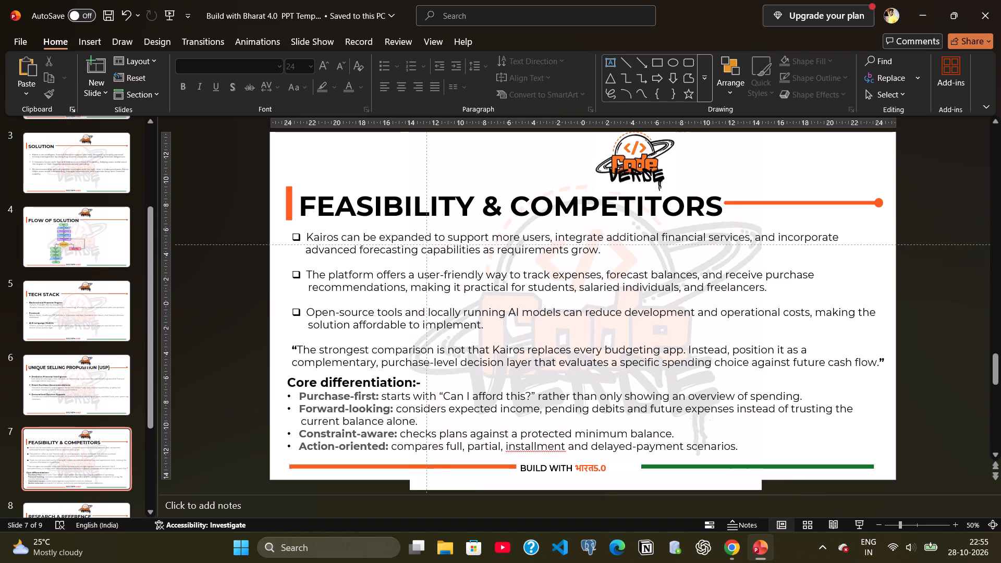
scroll(113, 425, "down", 2)
left_click(89, 399)
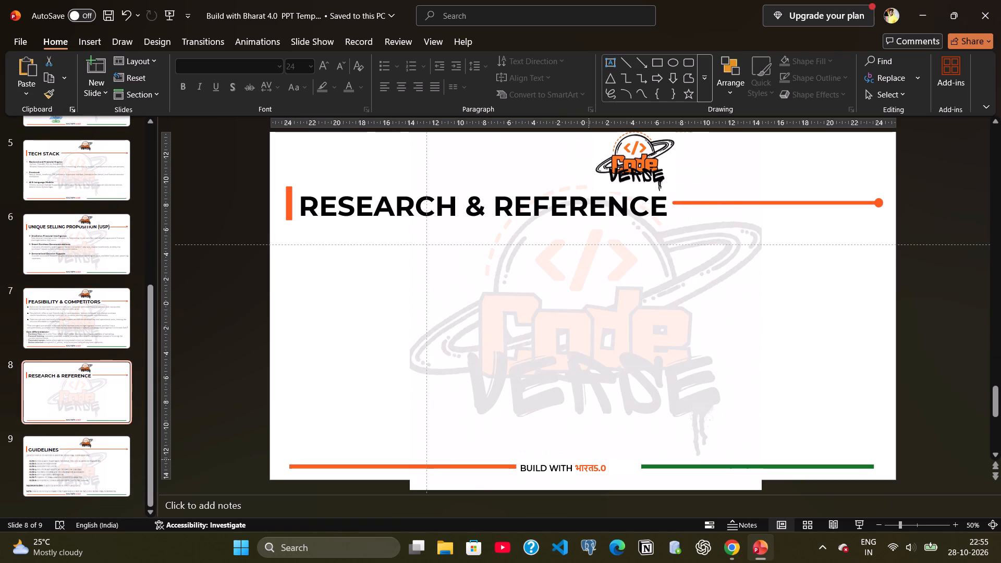
left_click(721, 547)
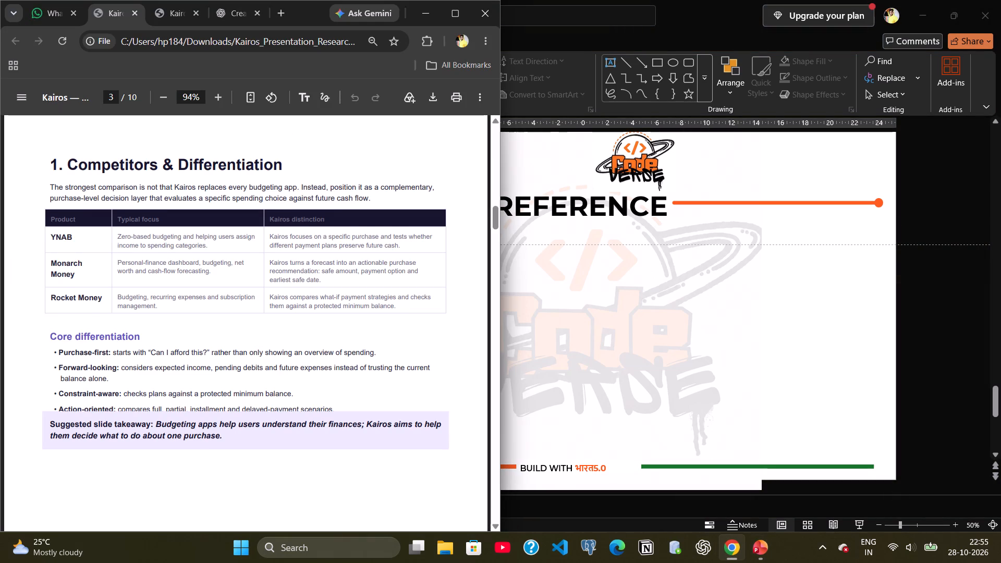
scroll(186, 372, "down", 10)
scroll(186, 372, "down", 12)
scroll(186, 372, "down", 10)
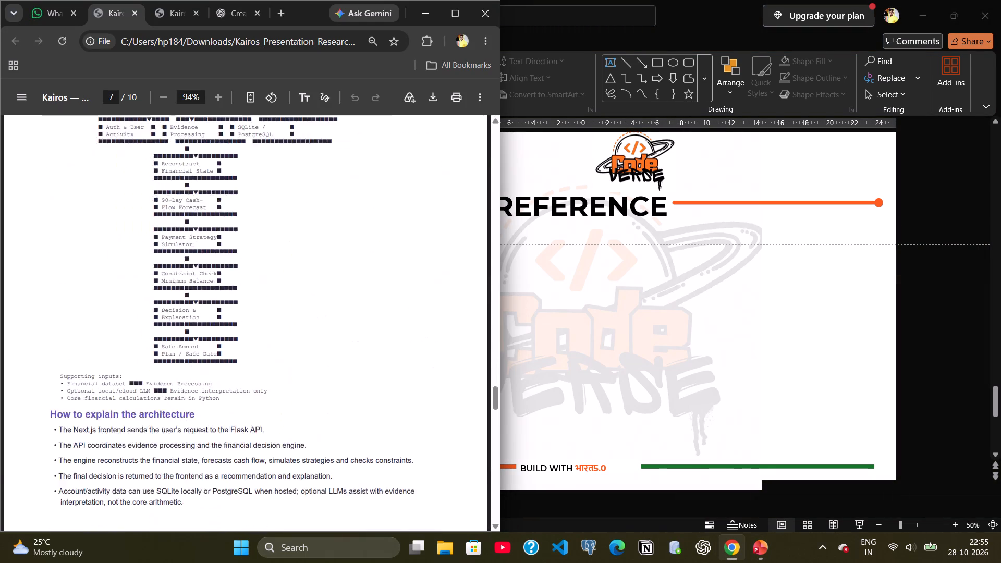
scroll(186, 372, "down", 11)
scroll(186, 372, "up", 6)
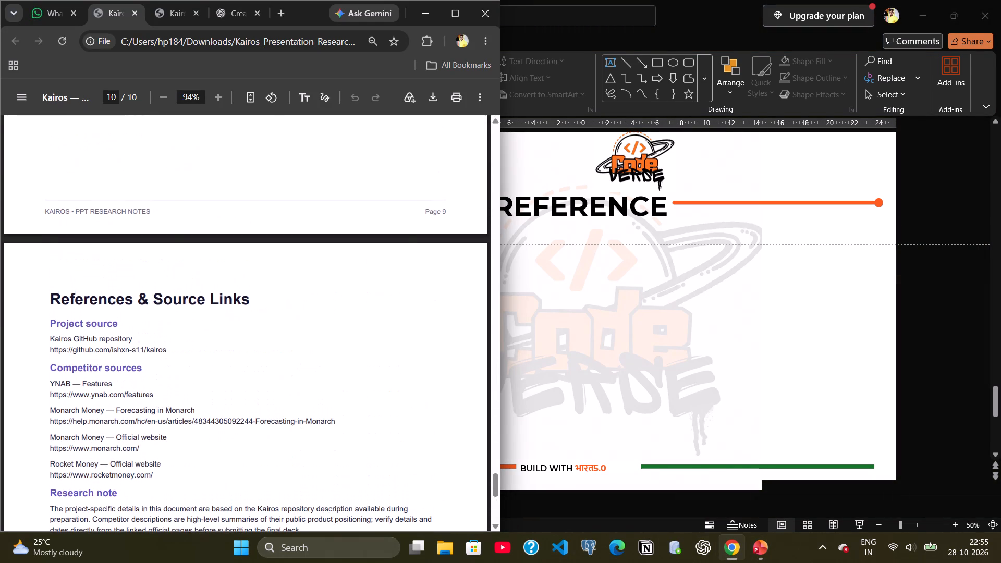
scroll(186, 372, "up", 7)
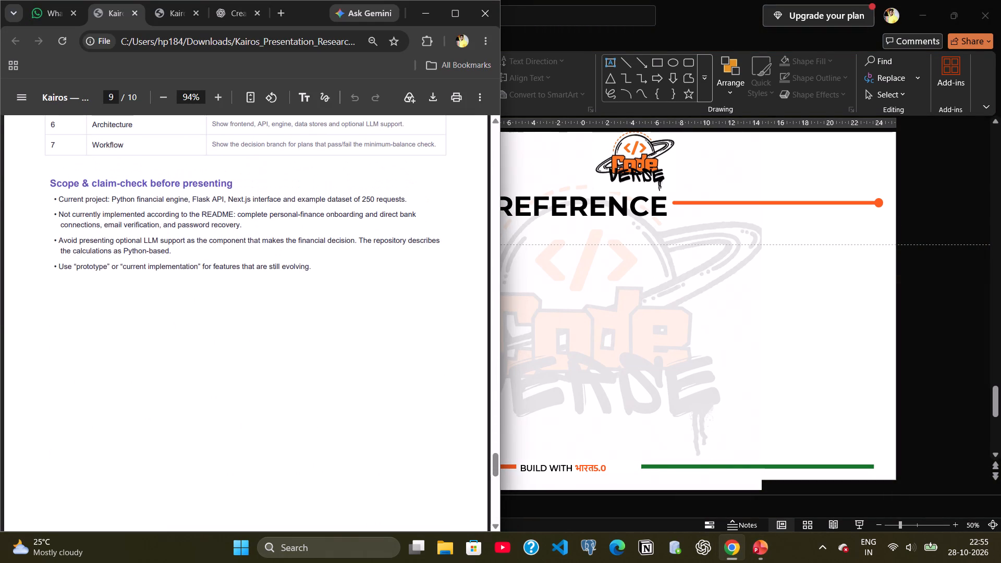
scroll(186, 372, "up", 2)
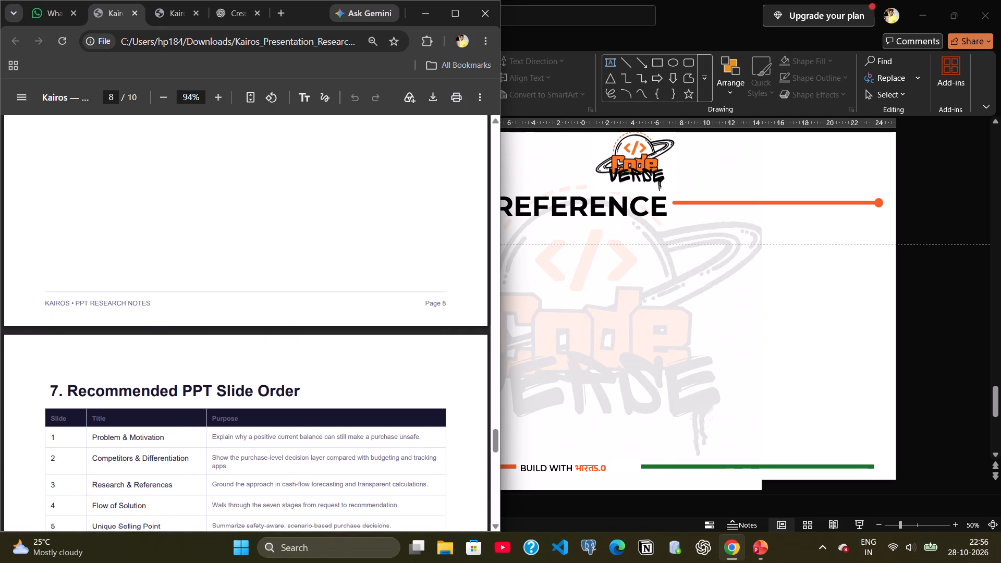
scroll(186, 372, "down", 2)
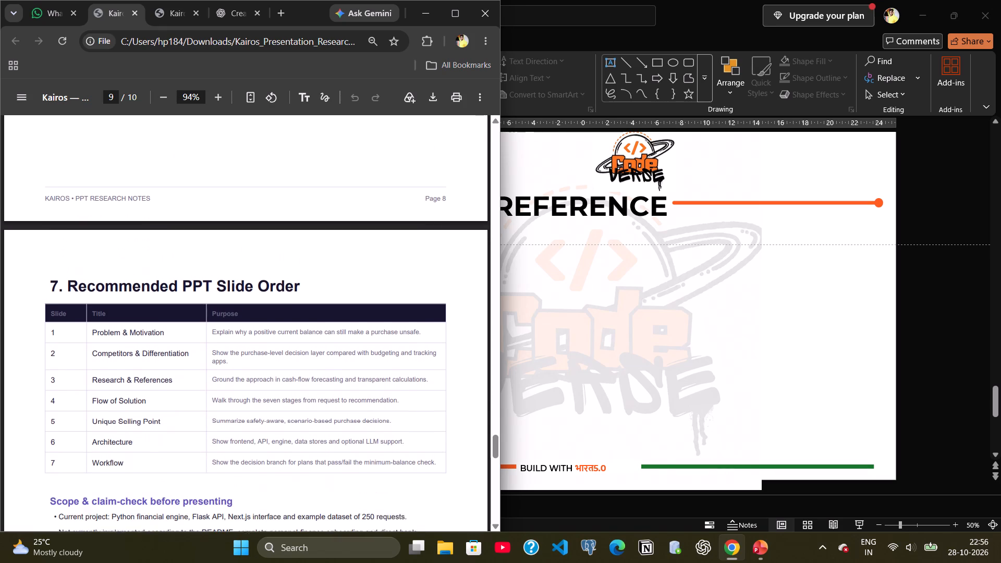
scroll(186, 372, "down", 1)
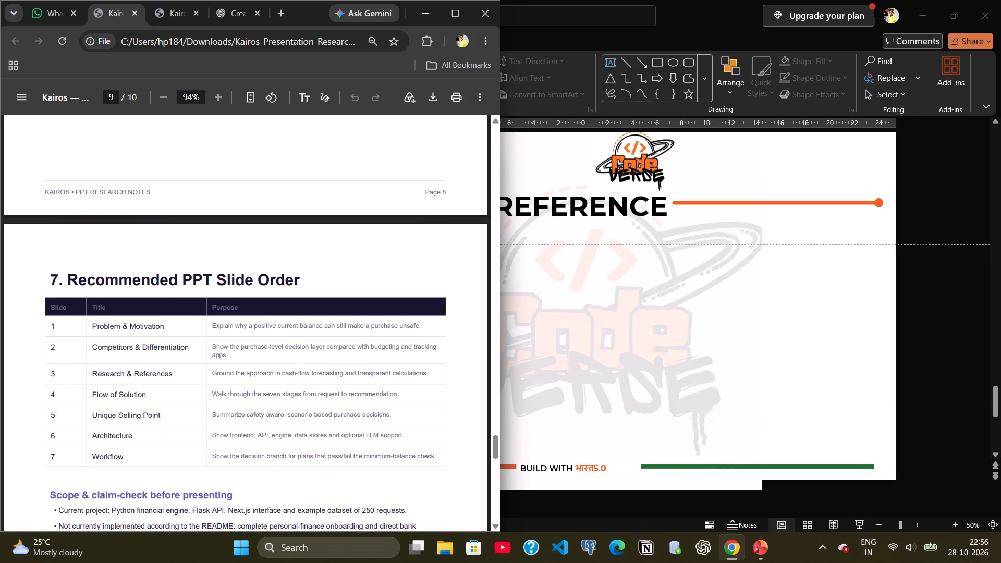
scroll(186, 372, "down", 7)
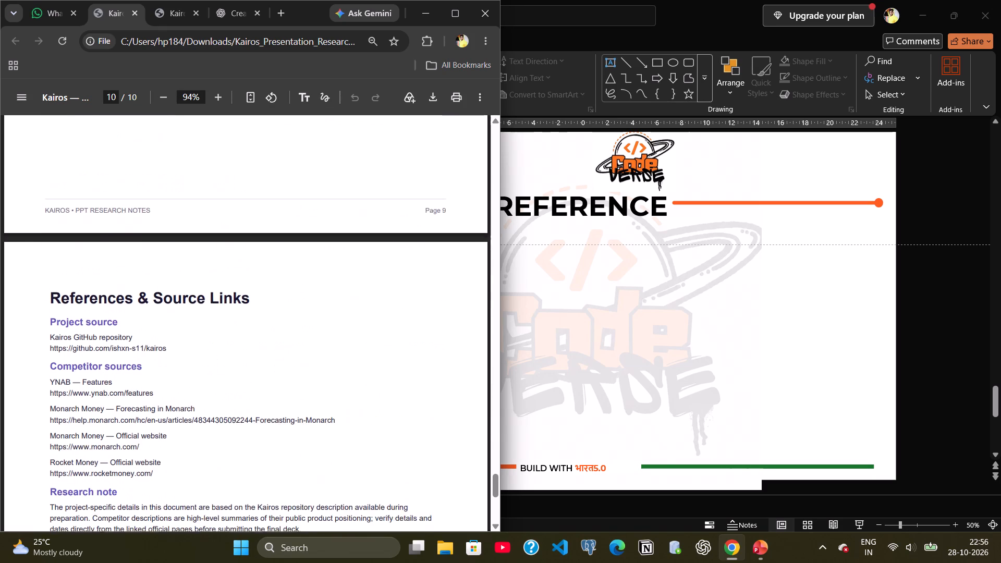
scroll(186, 372, "up", 9)
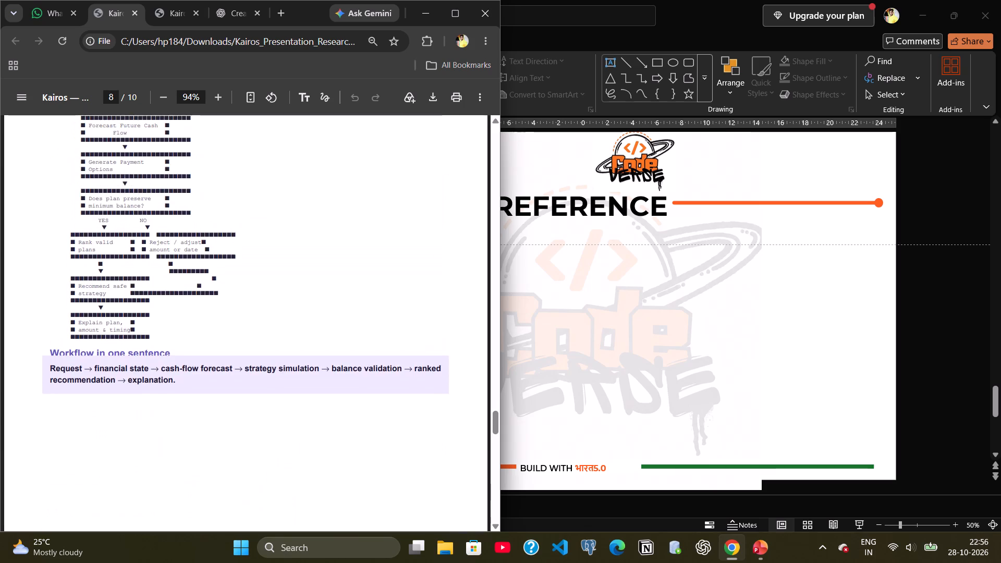
scroll(186, 372, "up", 3)
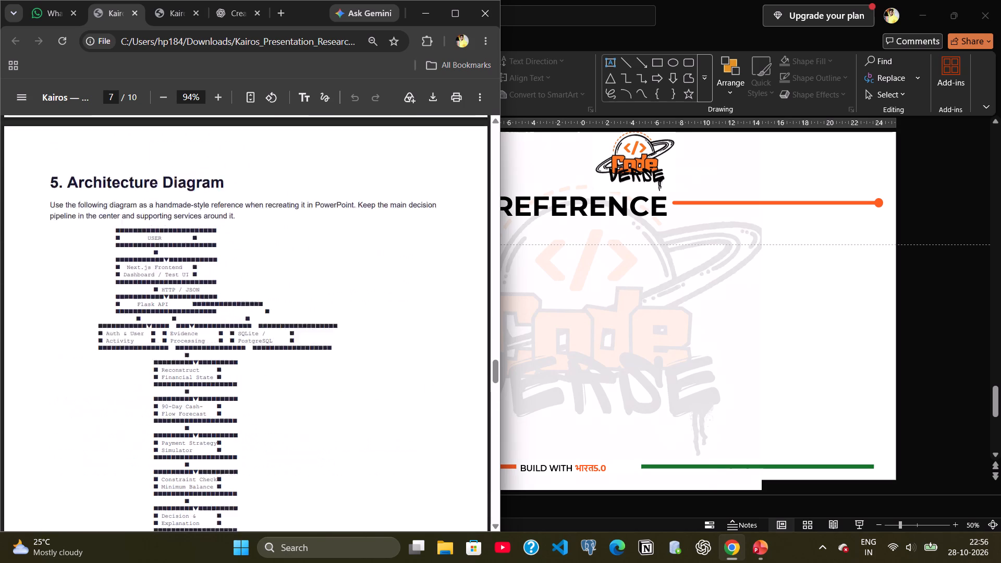
scroll(186, 372, "up", 1)
scroll(186, 372, "down", 14)
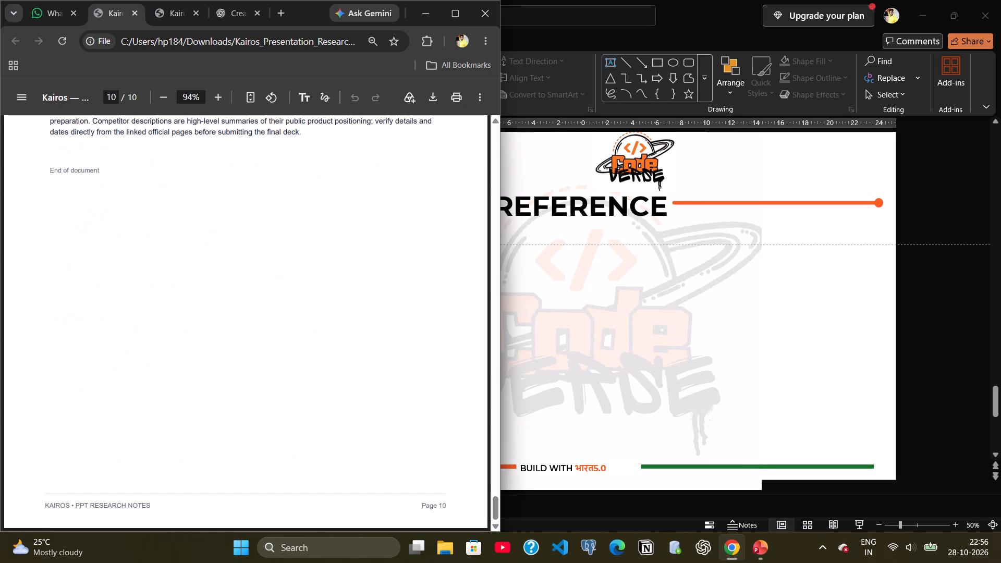
scroll(186, 372, "up", 1)
scroll(186, 372, "down", 13)
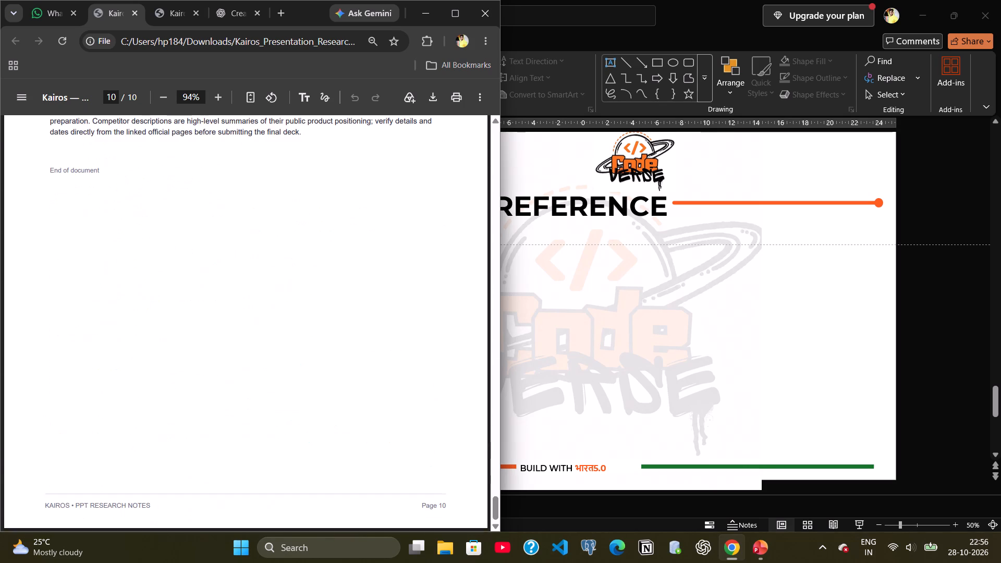
scroll(186, 372, "up", 4)
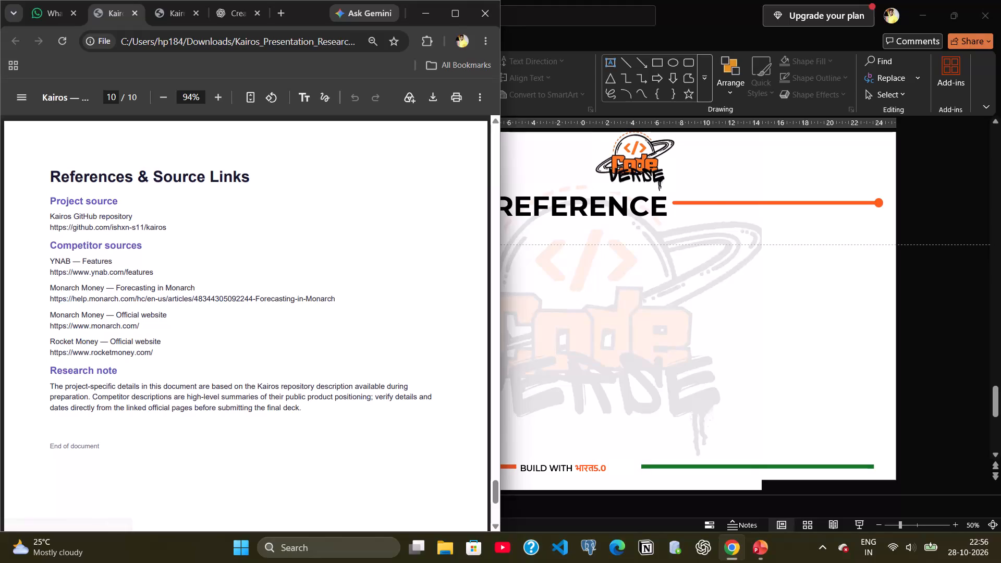
Copy the "Project source" heading from the PDF's References & Source Links page into a text box beneath the Research & Reference title.
left_click_drag(48, 201, 144, 202)
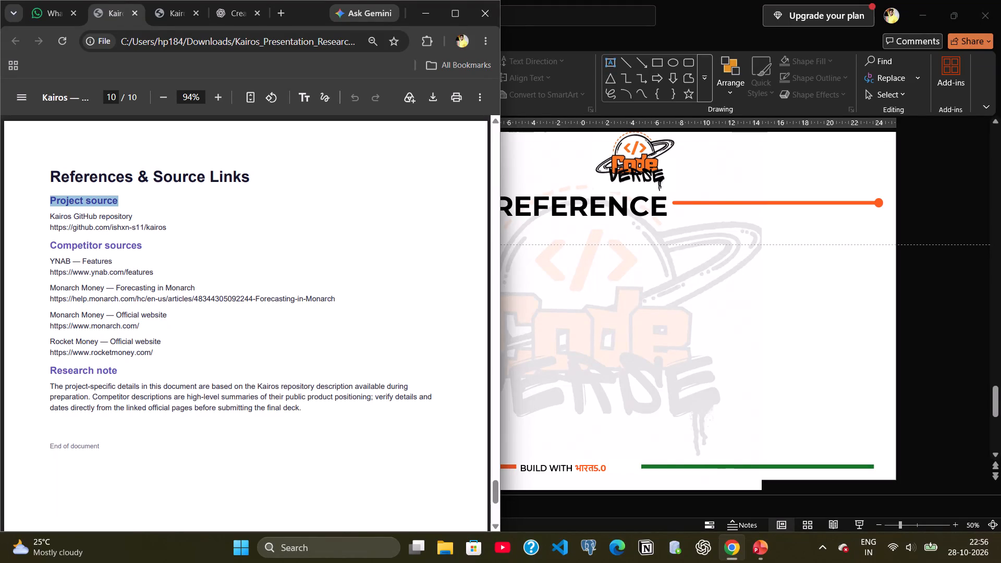
left_click_drag(144, 202, 144, 202)
key("ctrl+c")
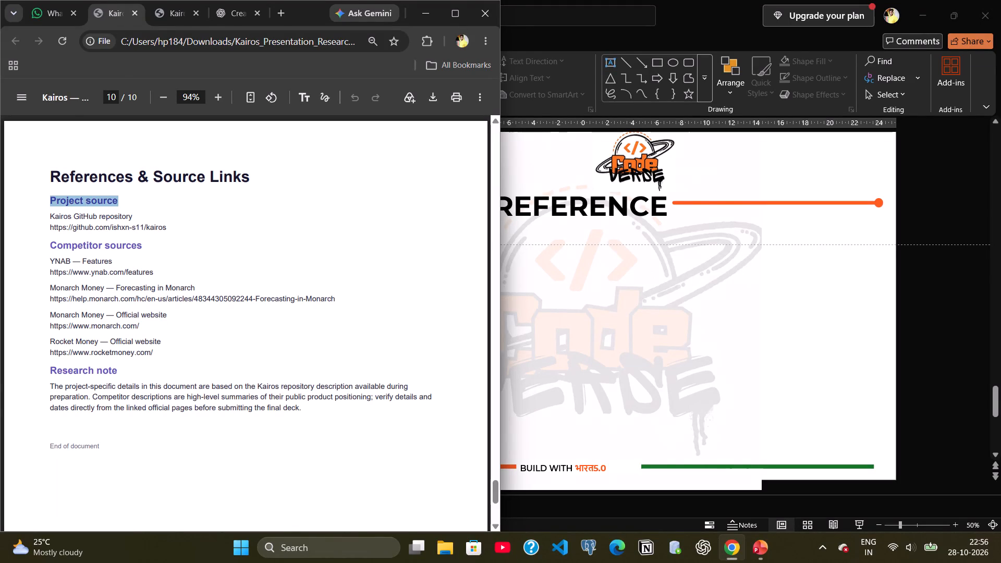
left_click(600, 267)
double_click(298, 236)
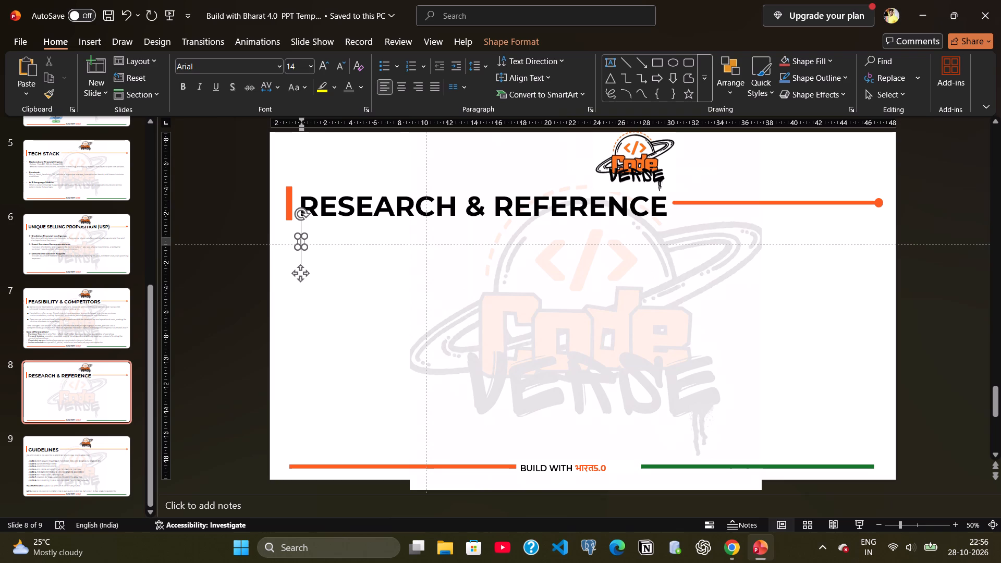
key("ctrl+v")
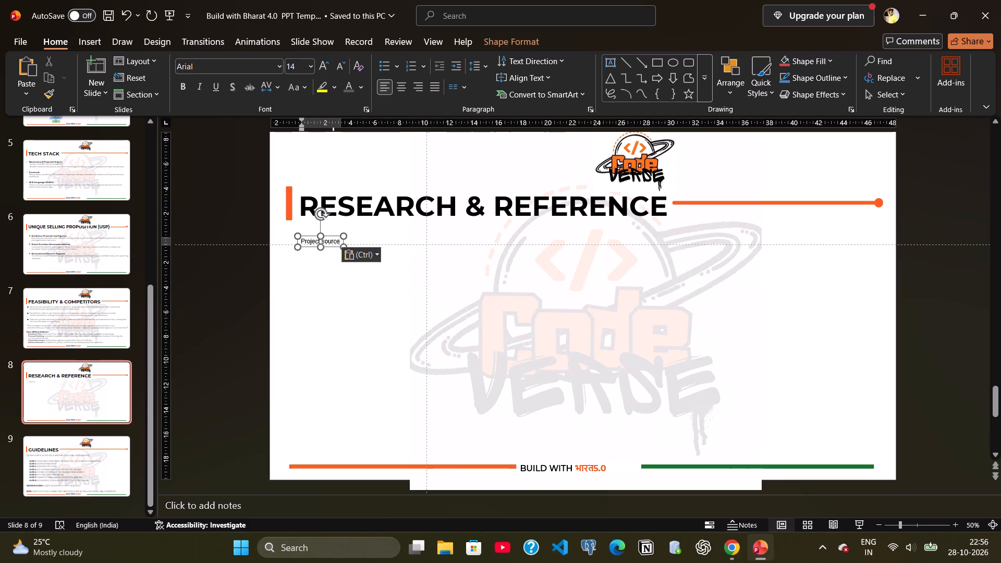
Format the "Project source" heading as bold at font size 28.
left_click_drag(301, 241, 340, 243)
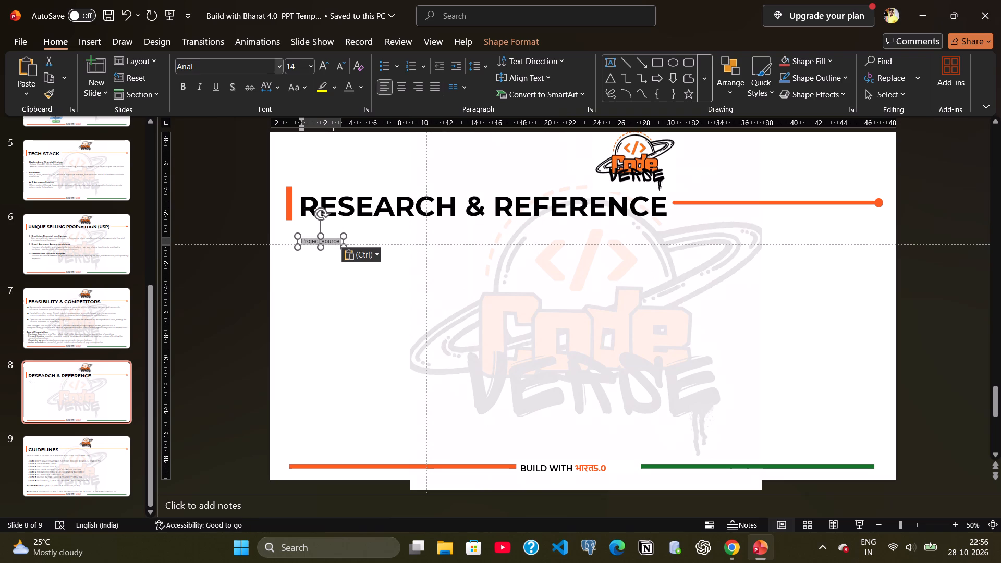
left_click(307, 68)
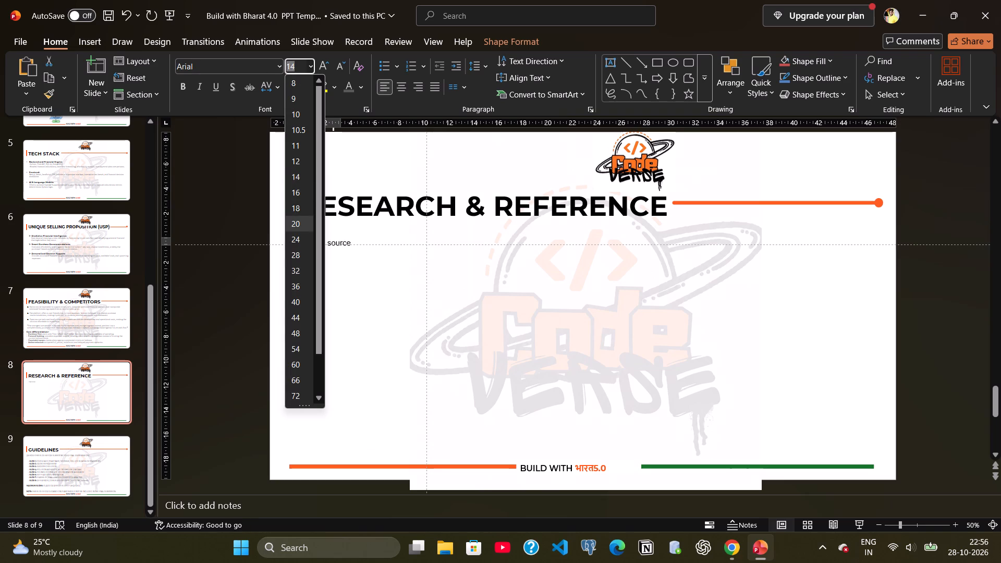
left_click(299, 253)
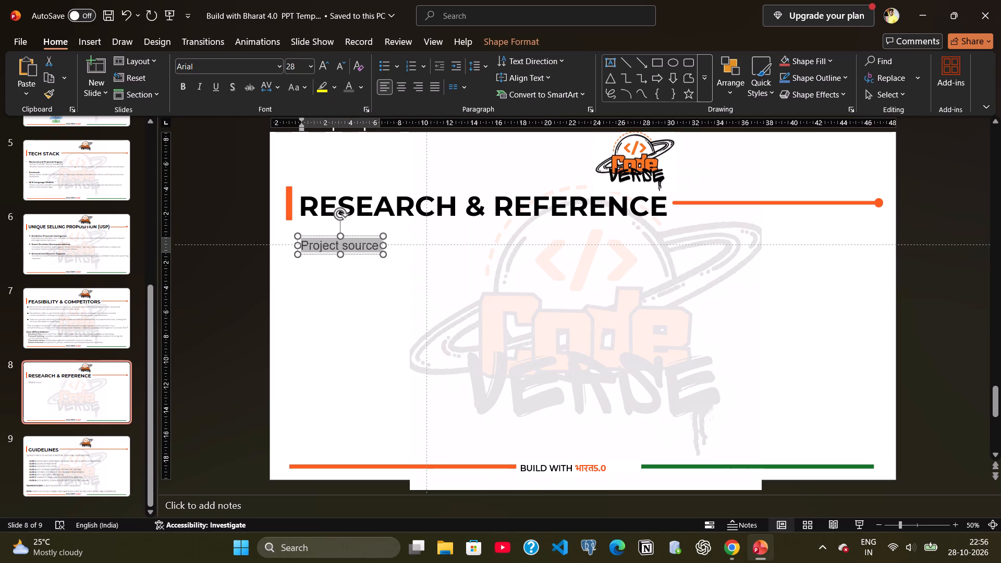
left_click(187, 86)
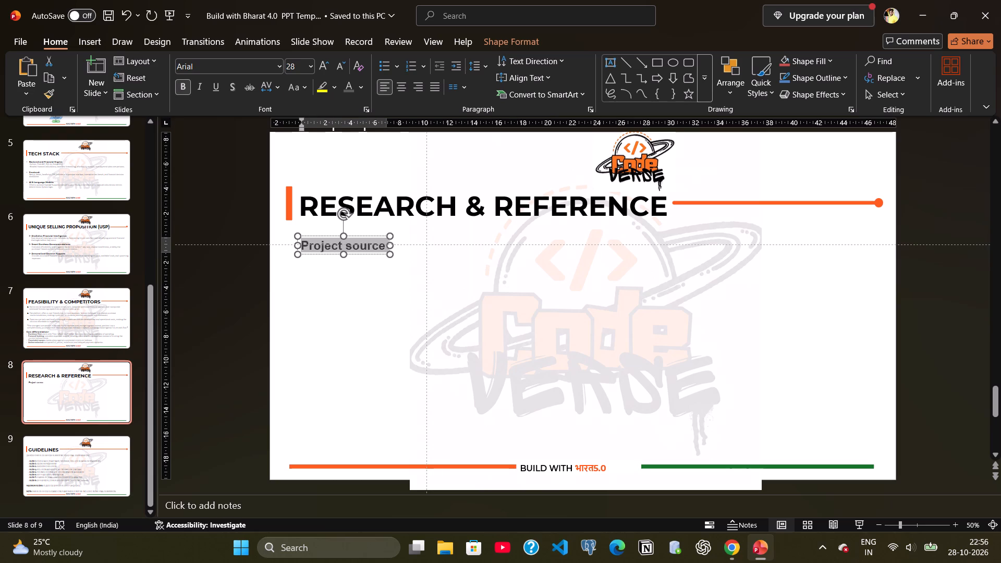
Add a colon after "Project source" and start a new line beneath the heading.
left_click(381, 244)
key("Right")
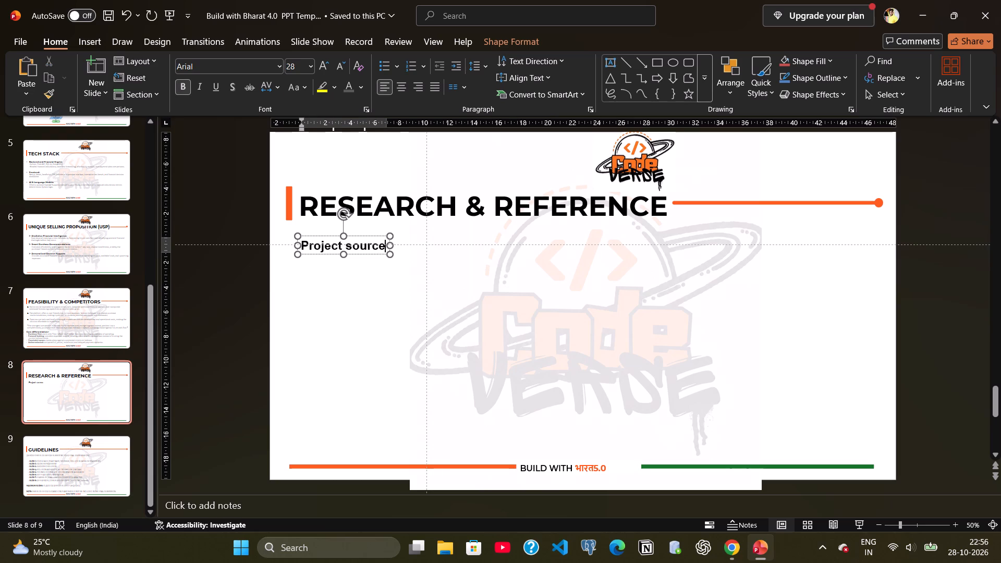
key("ctrl+semicolon")
key("shift+colon")
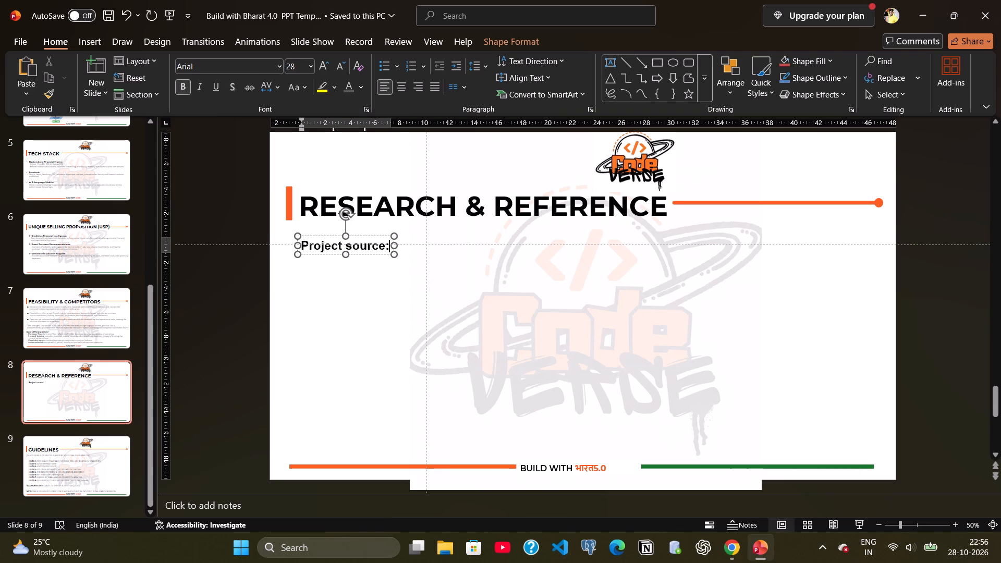
key("Return")
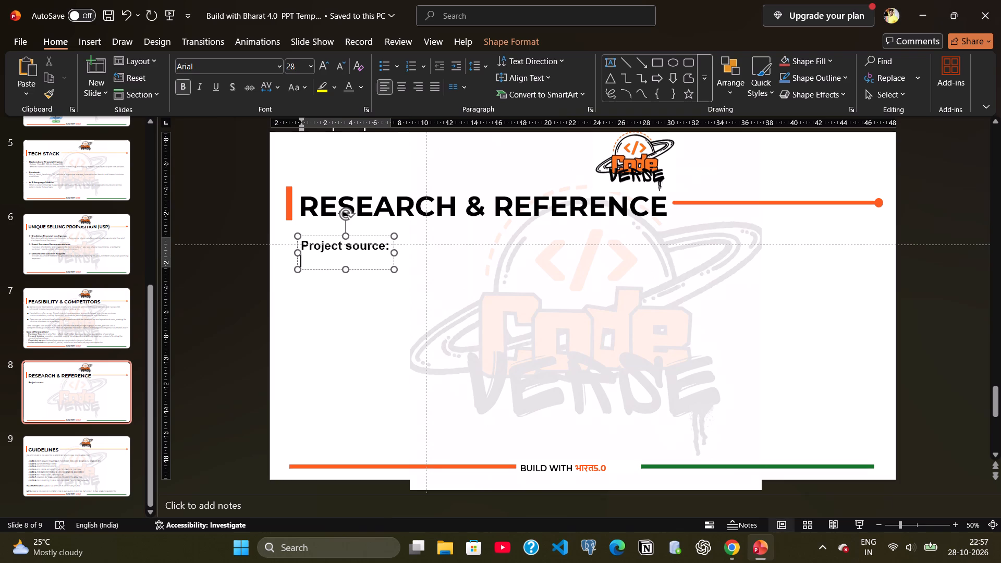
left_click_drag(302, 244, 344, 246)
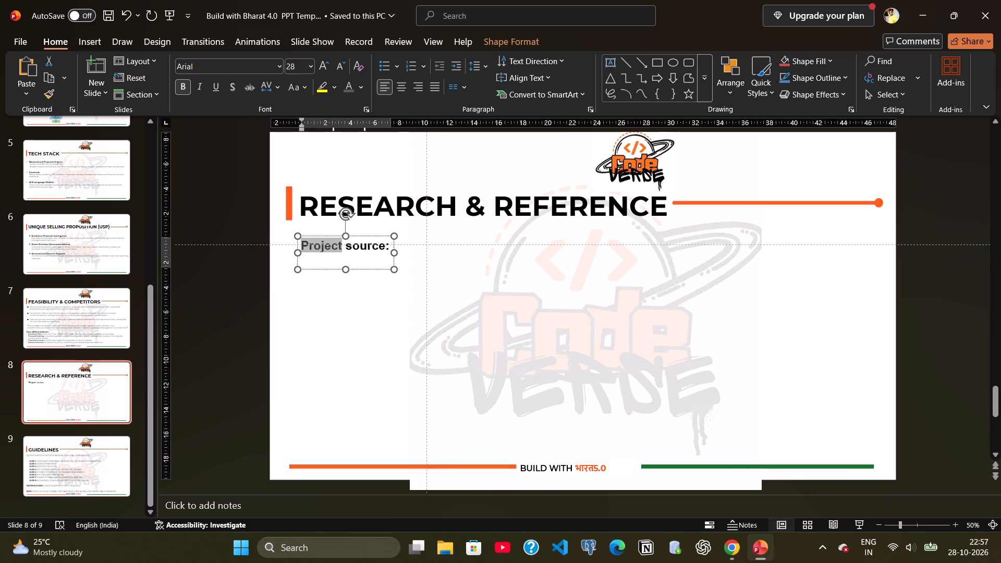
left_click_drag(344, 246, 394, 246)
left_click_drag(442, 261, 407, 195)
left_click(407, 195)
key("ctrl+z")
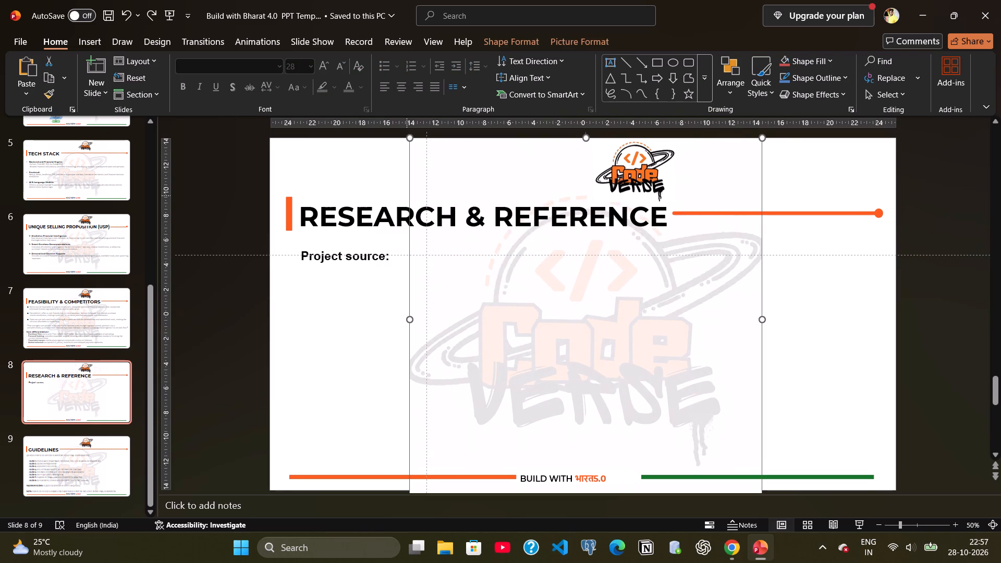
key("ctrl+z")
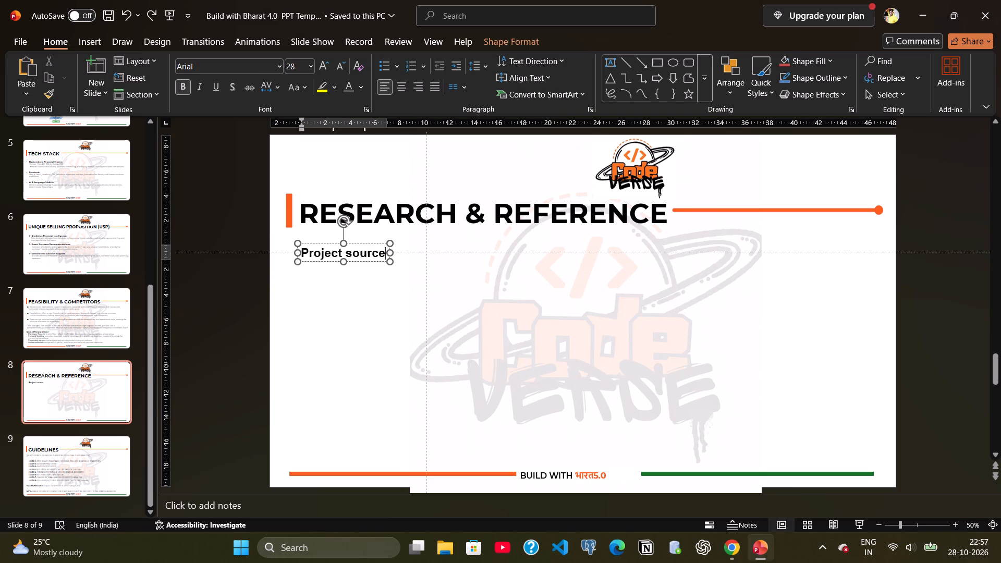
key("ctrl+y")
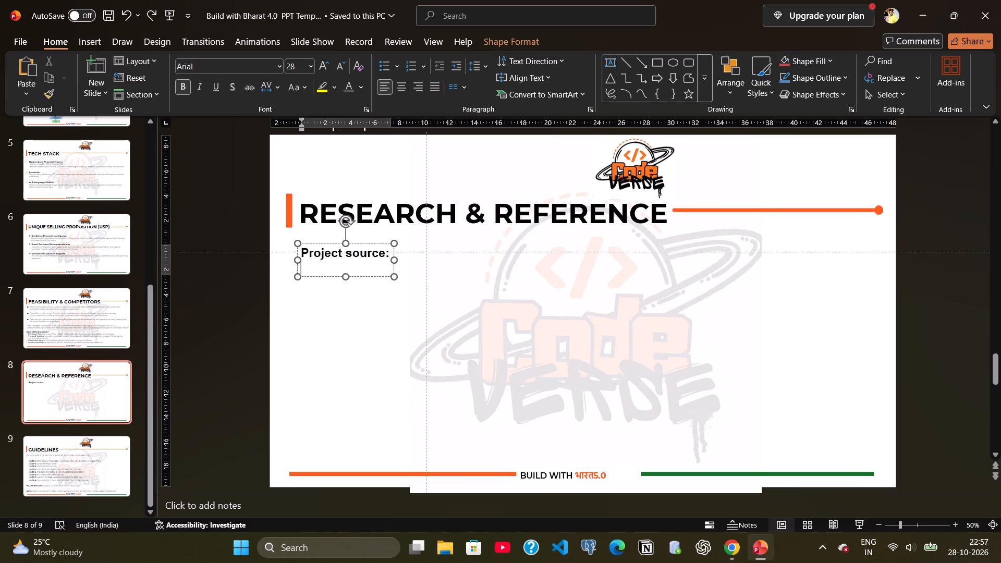
Change the font of the "Project source:" heading to Montserrat, matching the Research & Reference title.
left_click(315, 214)
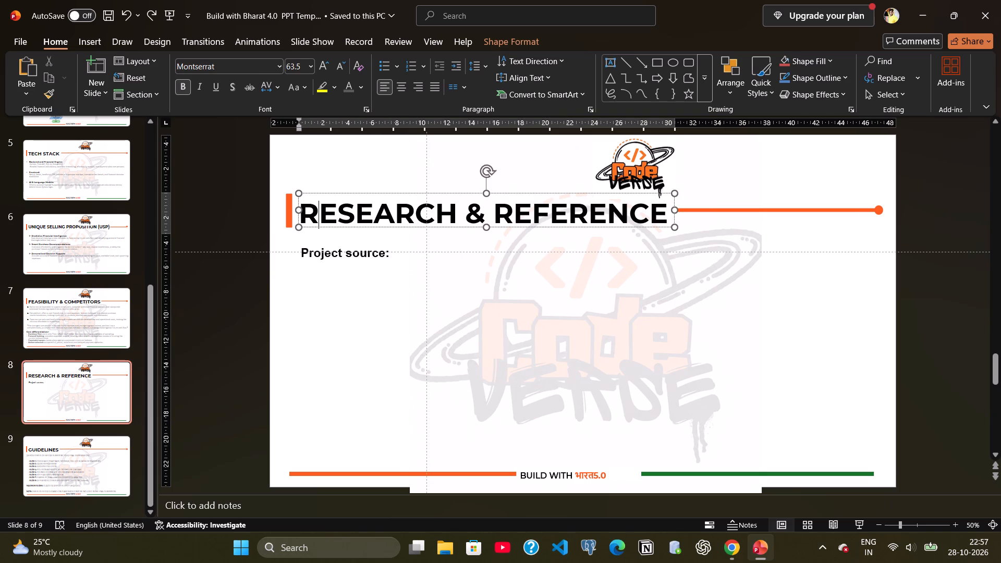
left_click(225, 66)
key("ctrl+c")
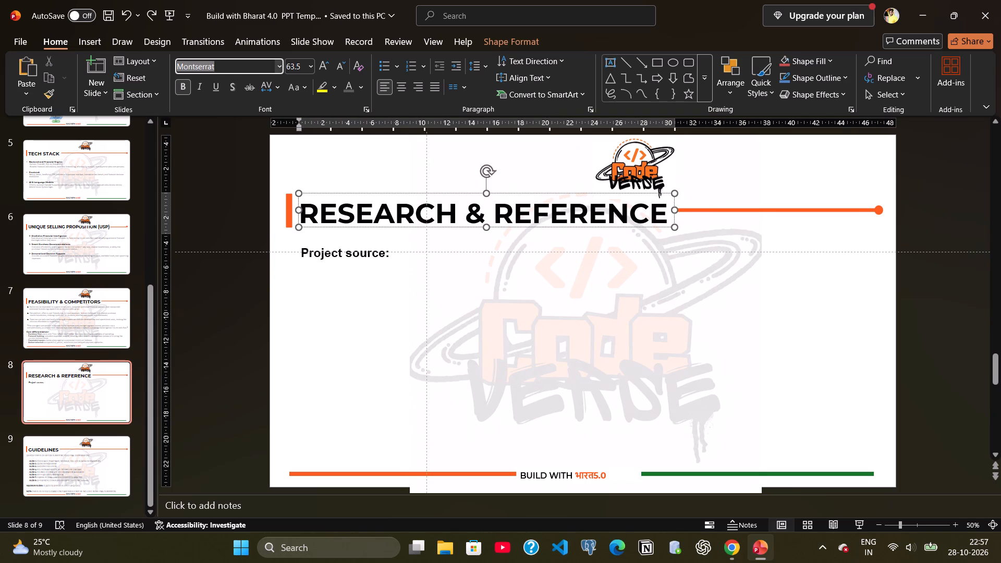
left_click(336, 249)
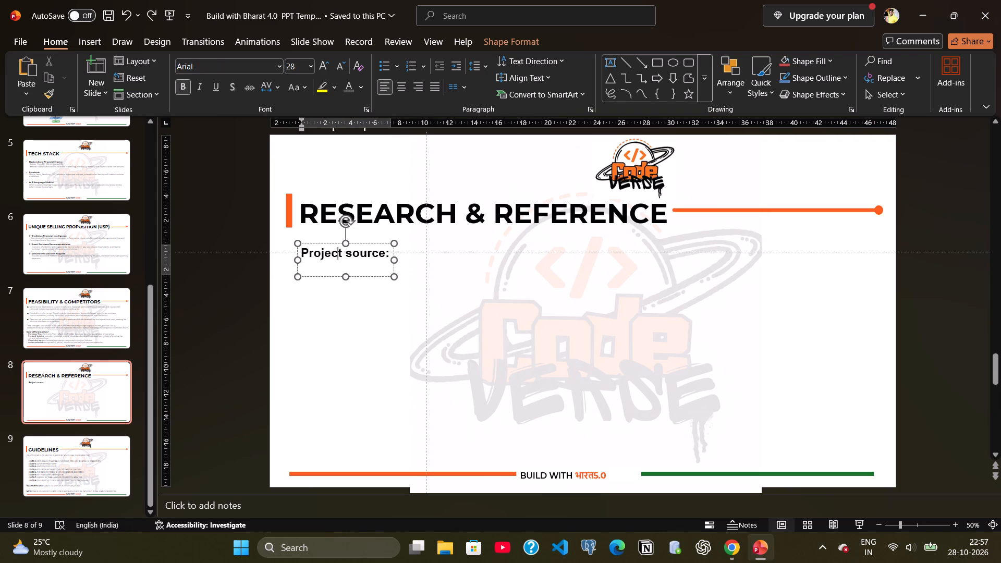
left_click(300, 254)
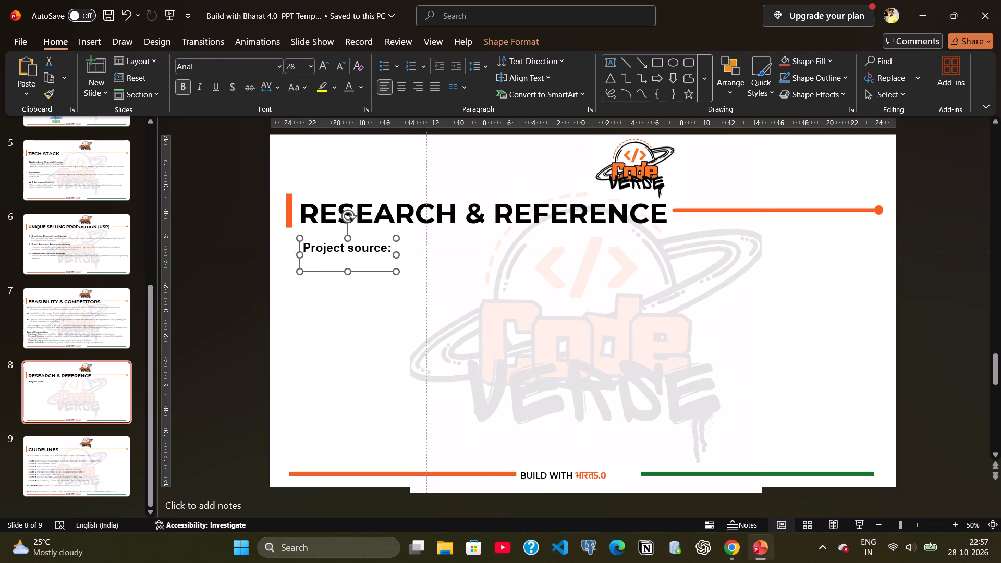
key("ctrl+z")
left_click_drag(301, 252, 390, 257)
left_click(215, 64)
key("BackSpace")
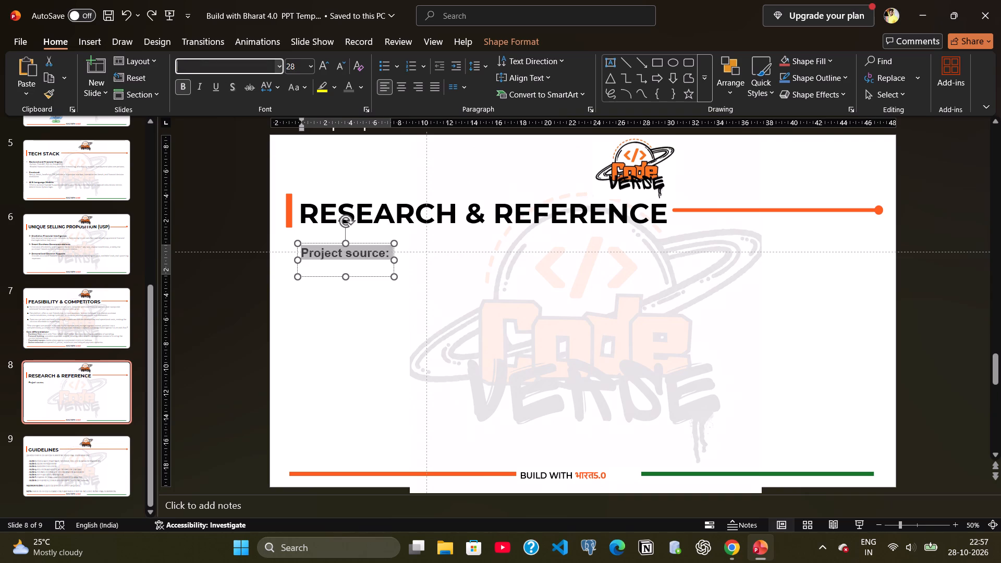
key("ctrl+v")
key("Return")
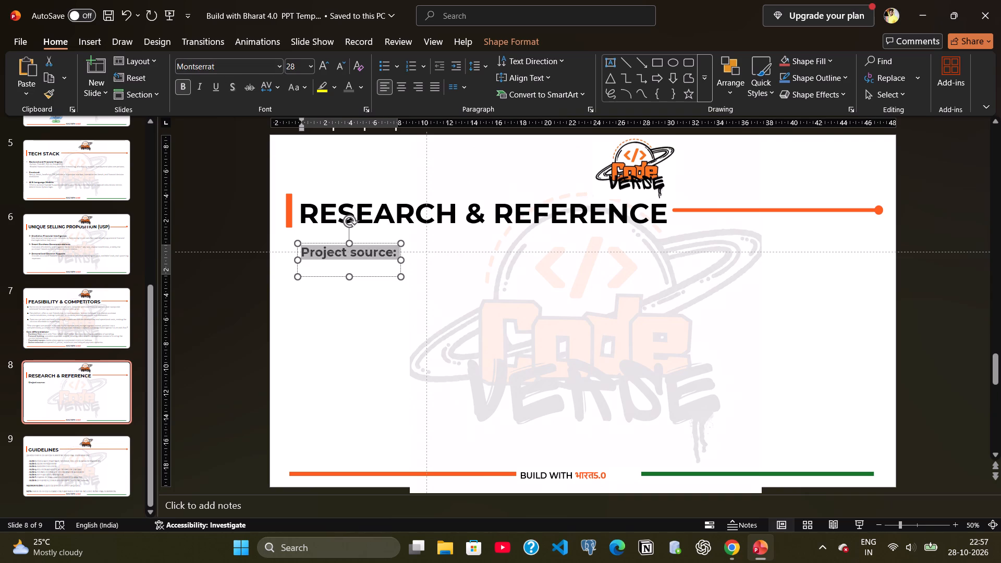
Copy "Kairos GitHub repository" from the PDF's References & Source Links page onto the line beneath "Project source:", indented by three spaces.
left_click(368, 270)
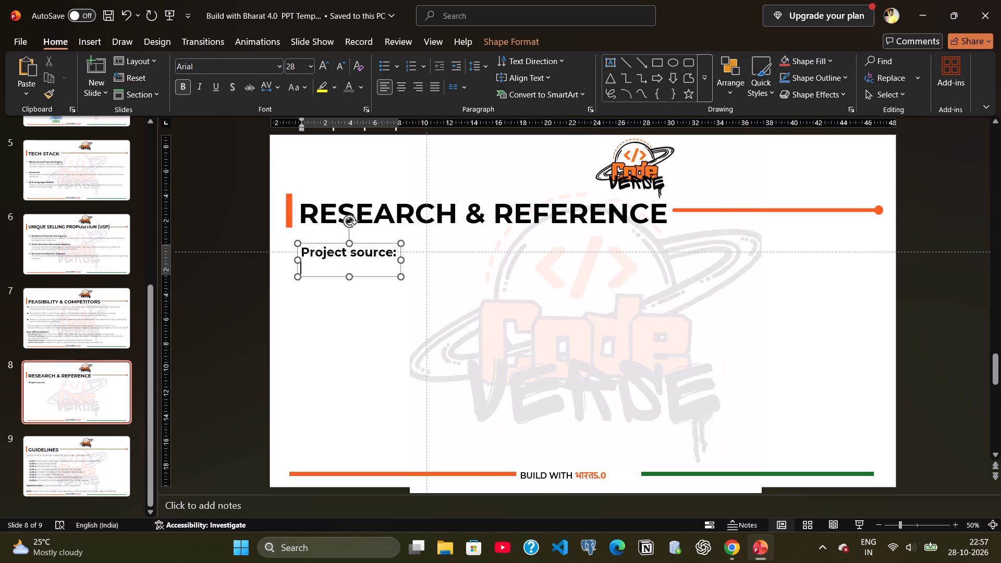
left_click(732, 553)
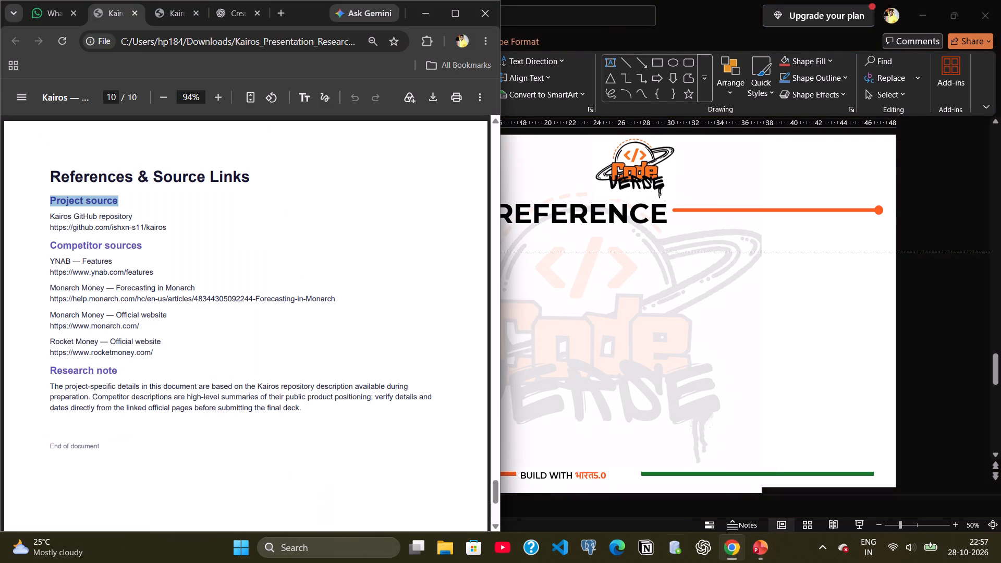
left_click_drag(50, 216, 170, 249)
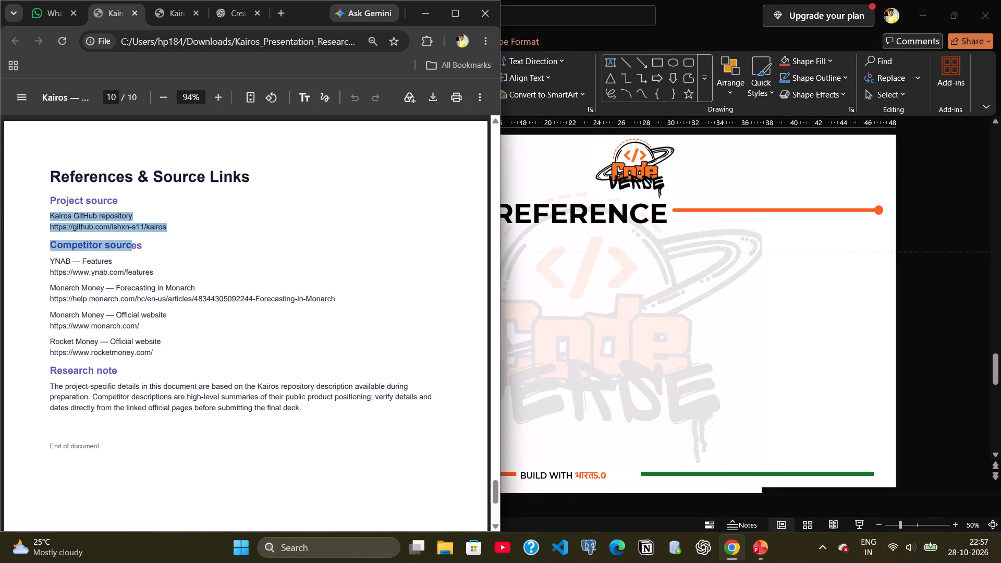
left_click_drag(170, 249, 140, 209)
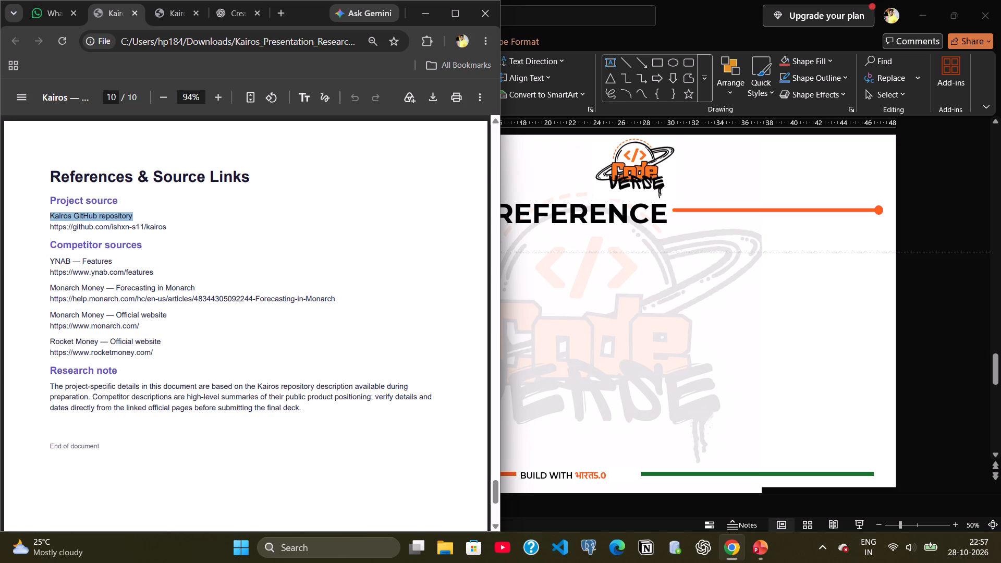
key("ctrl+c")
left_click(526, 299)
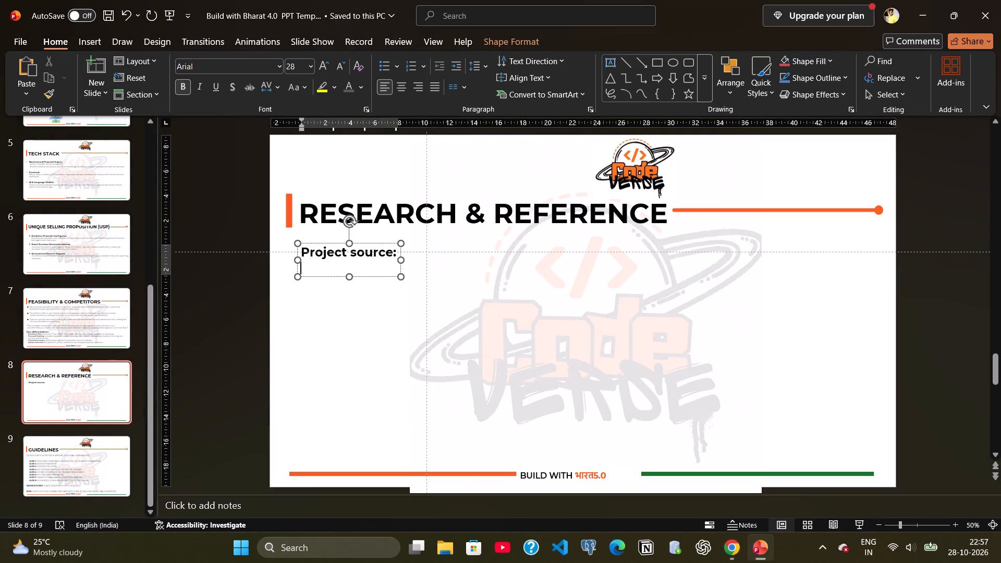
key("space")
key("space")
key("space")
key("ctrl+v")
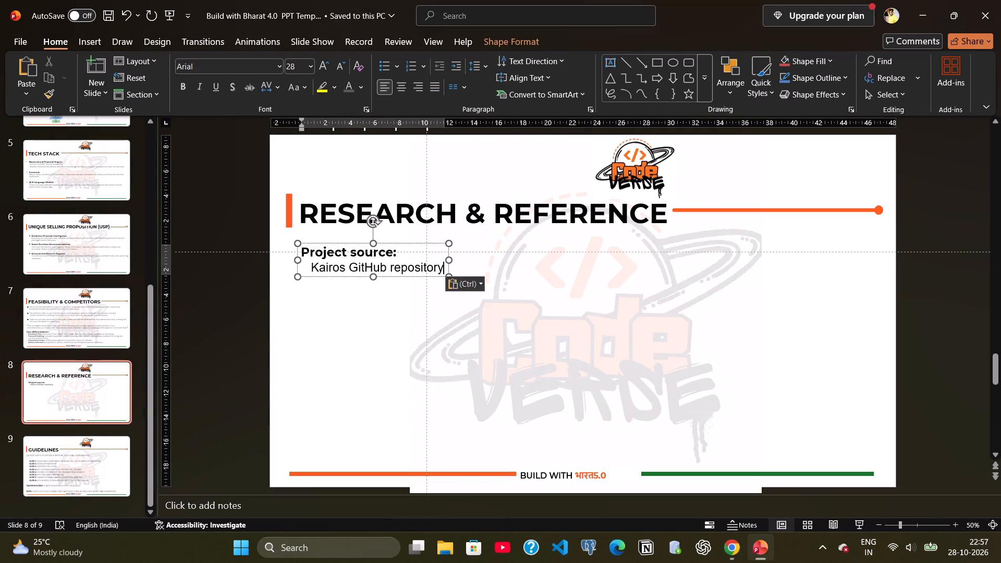
Set the font size of the "Kairos GitHub repository" line to 24.
left_click_drag(311, 267, 432, 273)
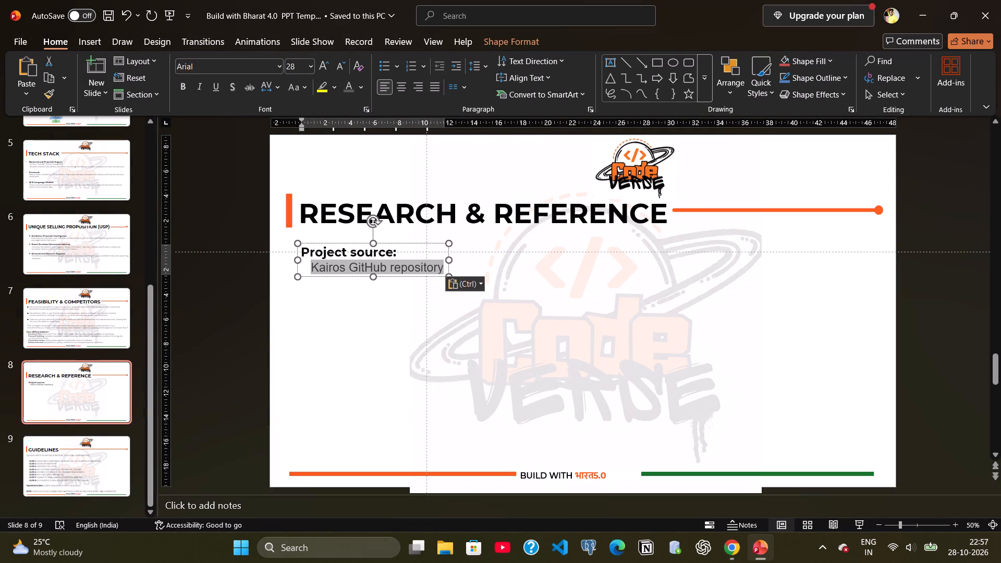
left_click(311, 68)
left_click(295, 239)
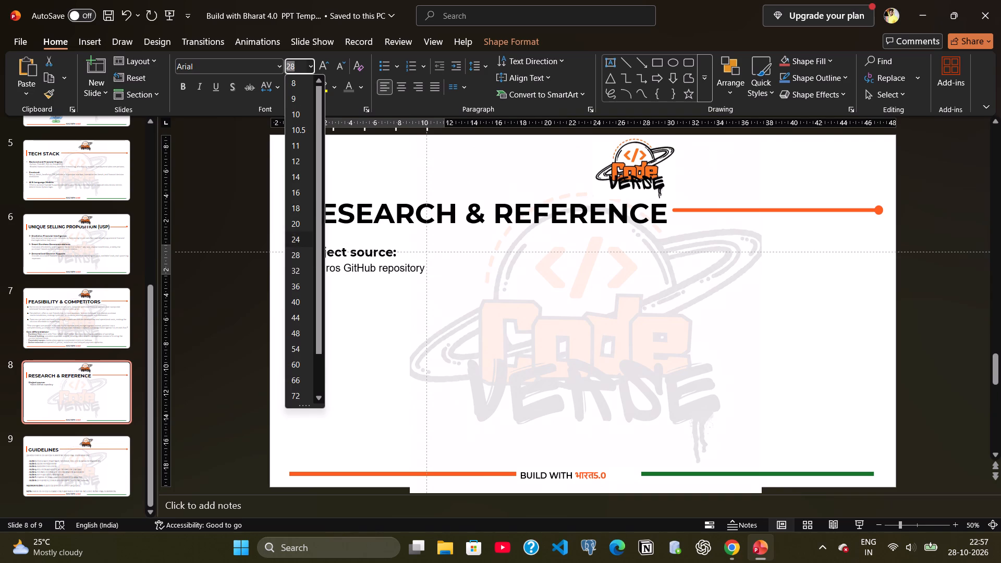
left_click(411, 267)
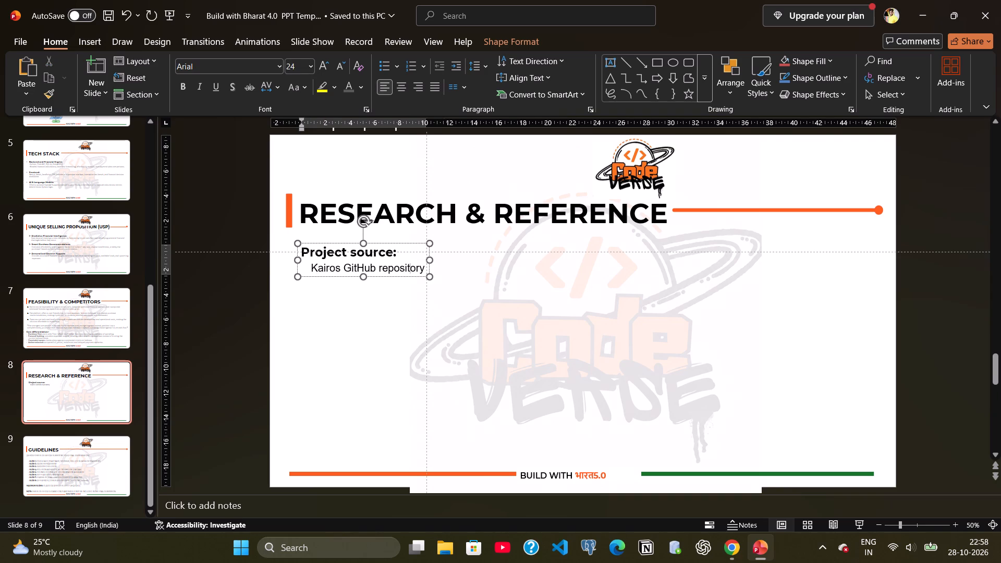
left_click(423, 270)
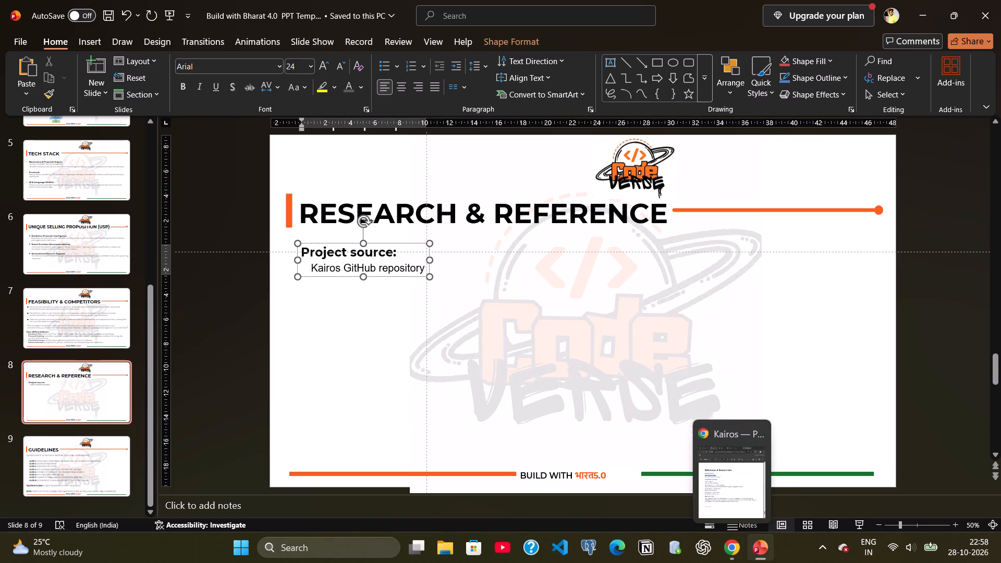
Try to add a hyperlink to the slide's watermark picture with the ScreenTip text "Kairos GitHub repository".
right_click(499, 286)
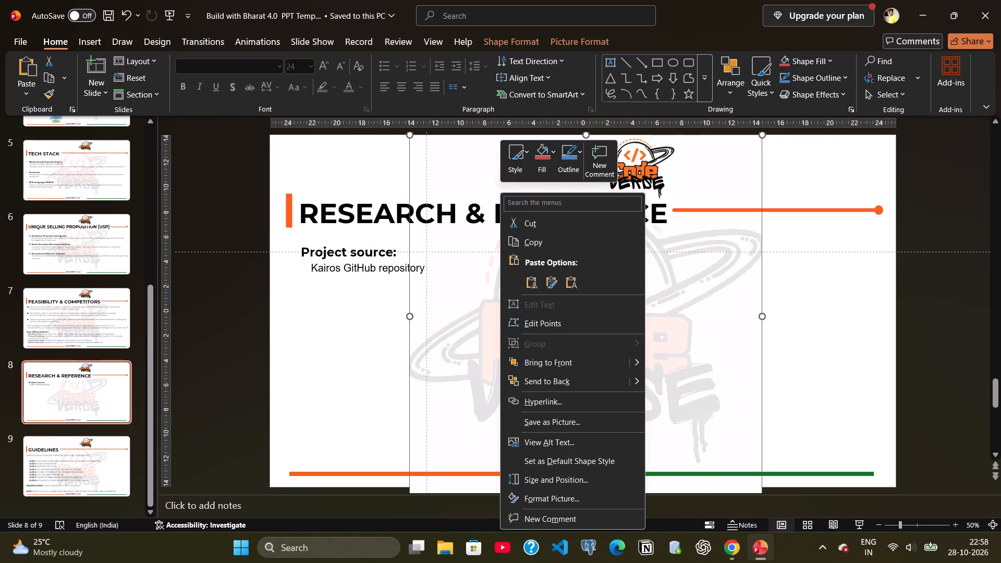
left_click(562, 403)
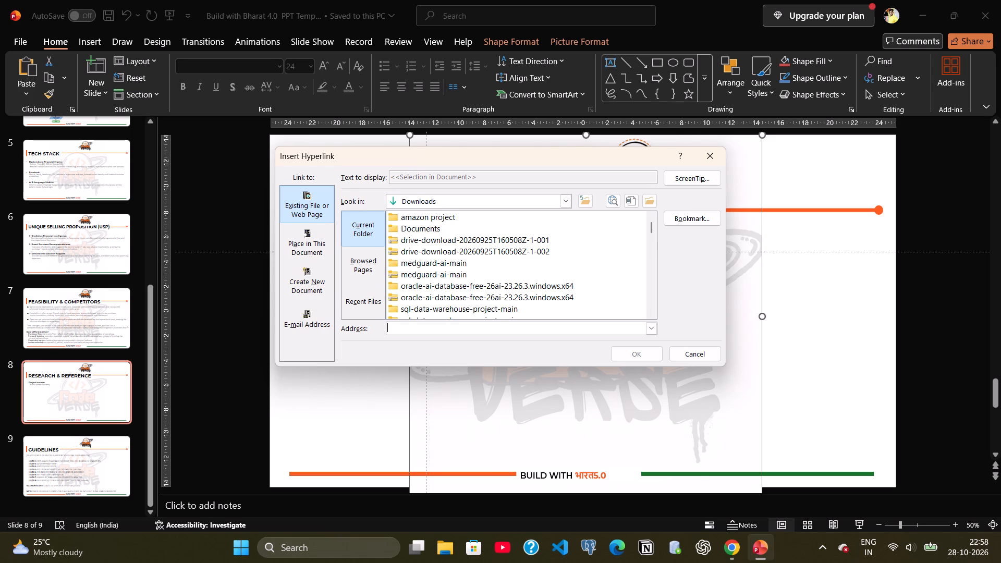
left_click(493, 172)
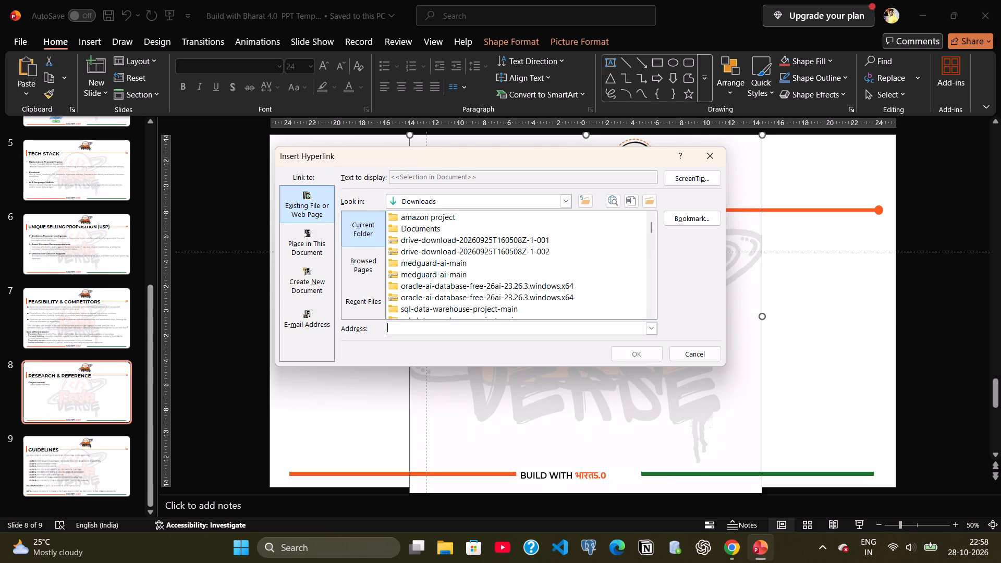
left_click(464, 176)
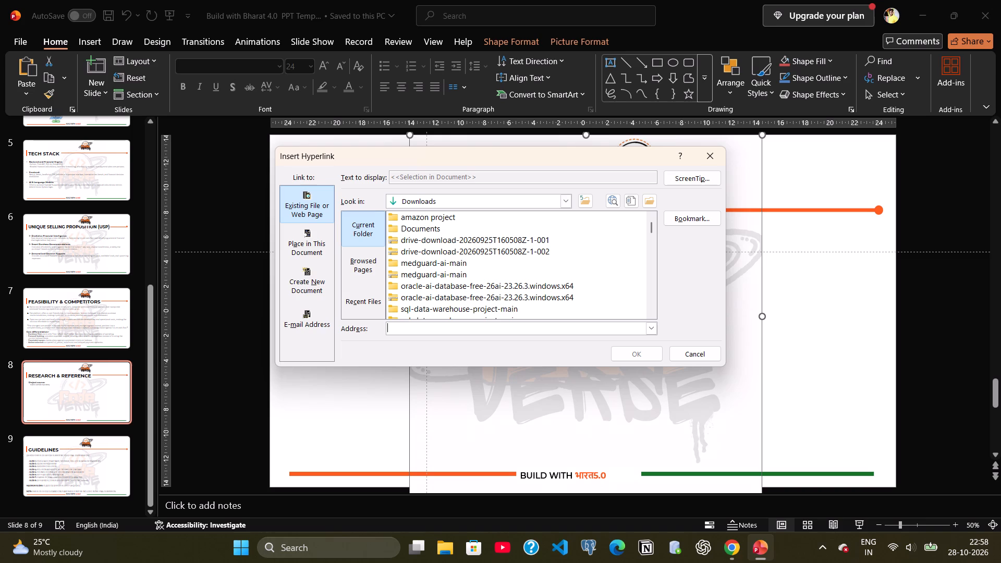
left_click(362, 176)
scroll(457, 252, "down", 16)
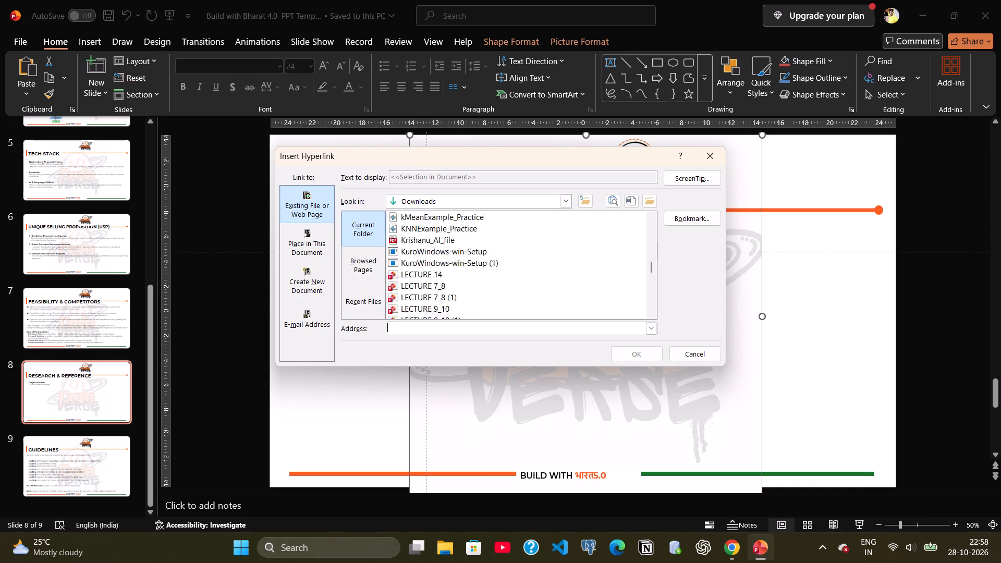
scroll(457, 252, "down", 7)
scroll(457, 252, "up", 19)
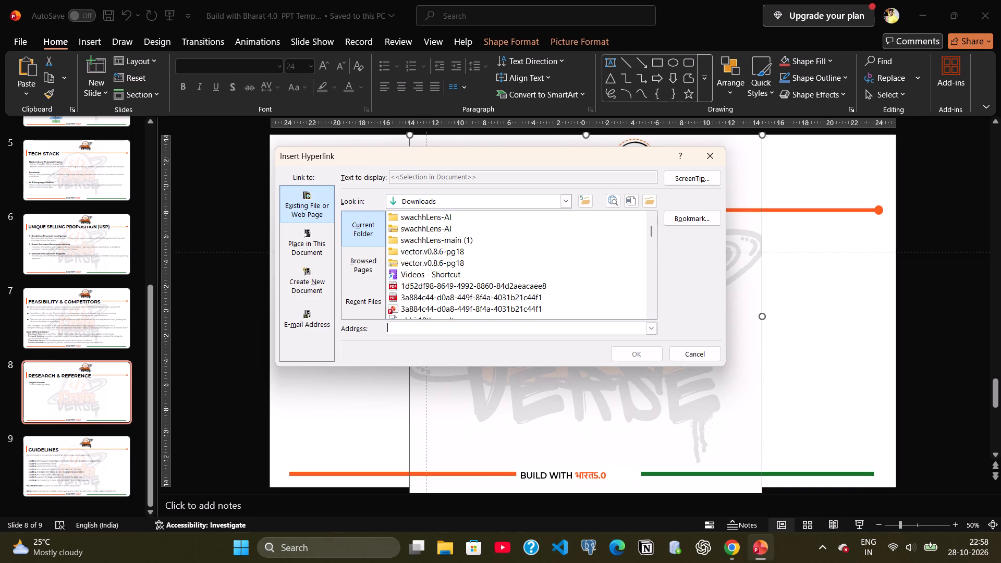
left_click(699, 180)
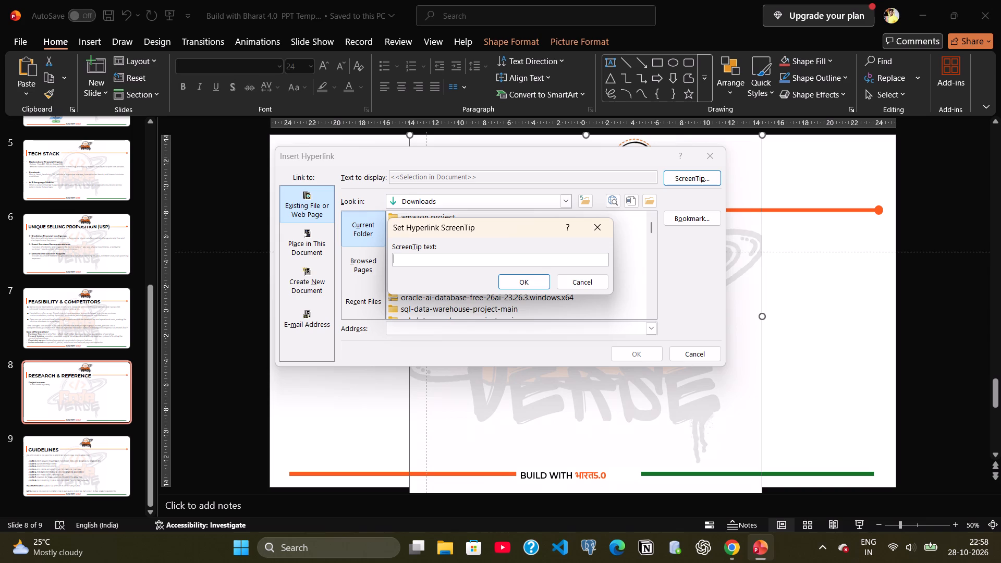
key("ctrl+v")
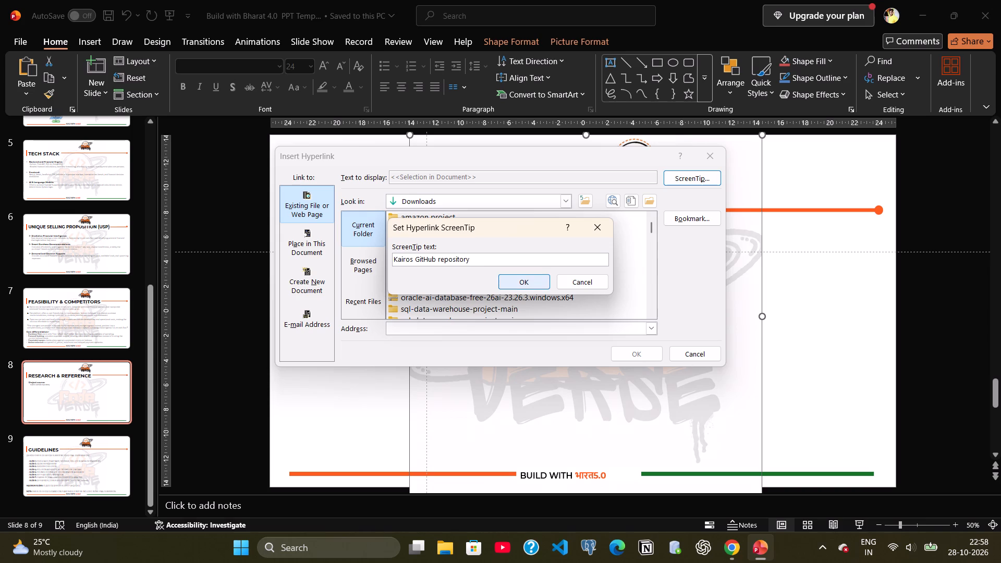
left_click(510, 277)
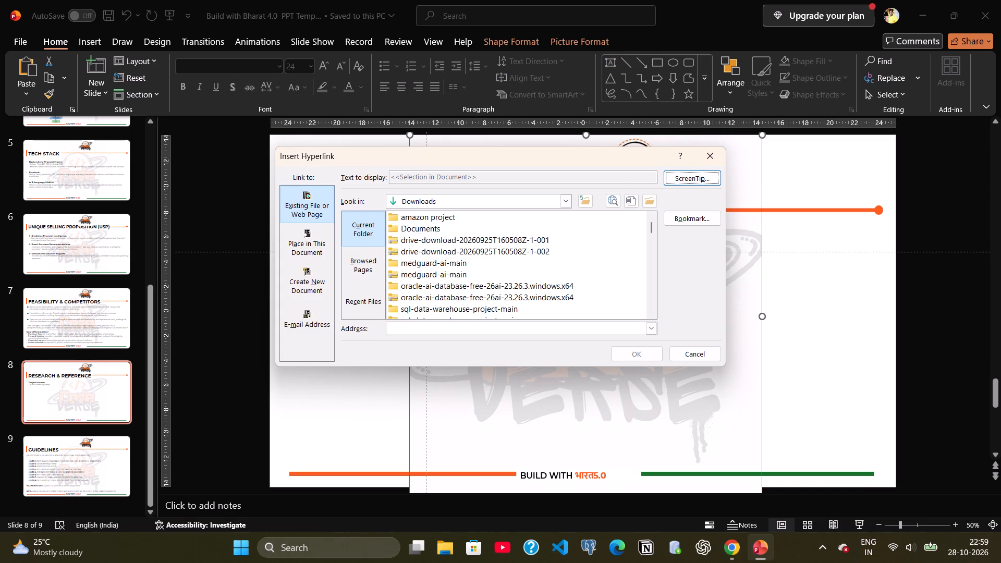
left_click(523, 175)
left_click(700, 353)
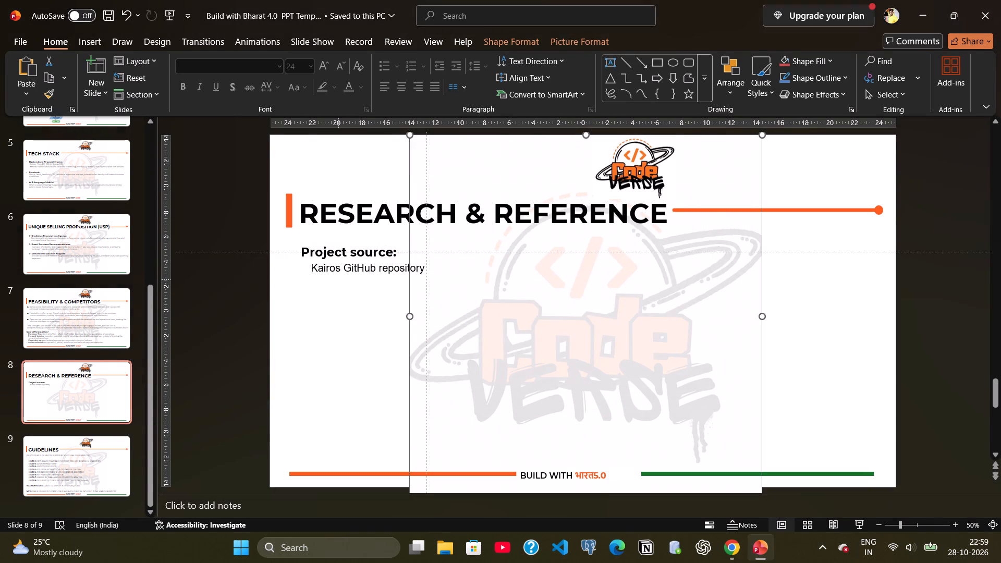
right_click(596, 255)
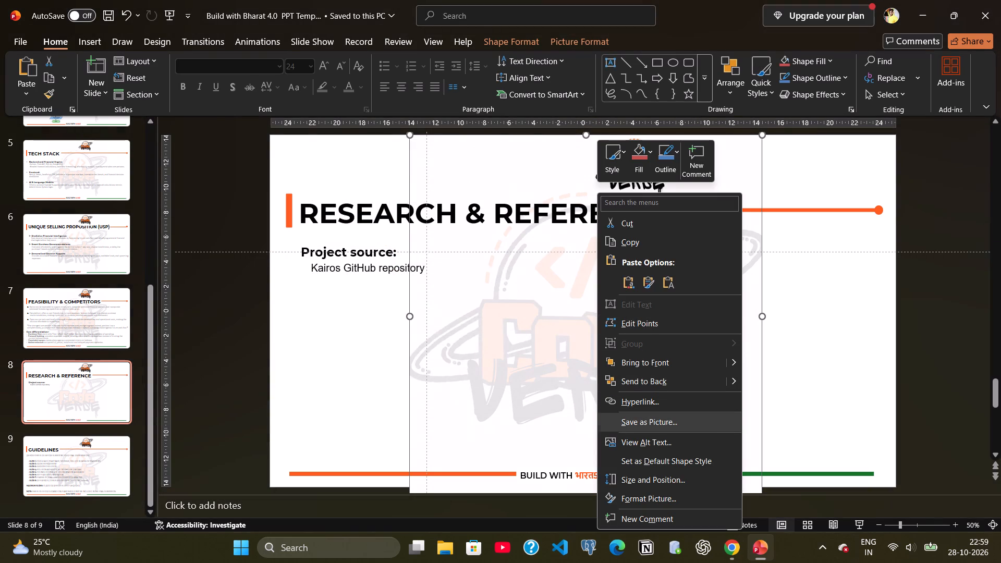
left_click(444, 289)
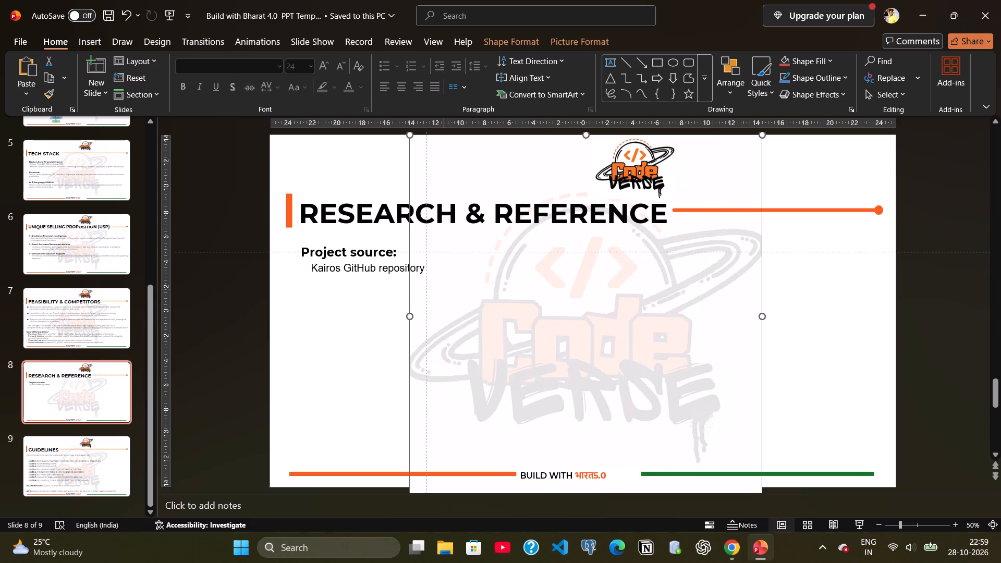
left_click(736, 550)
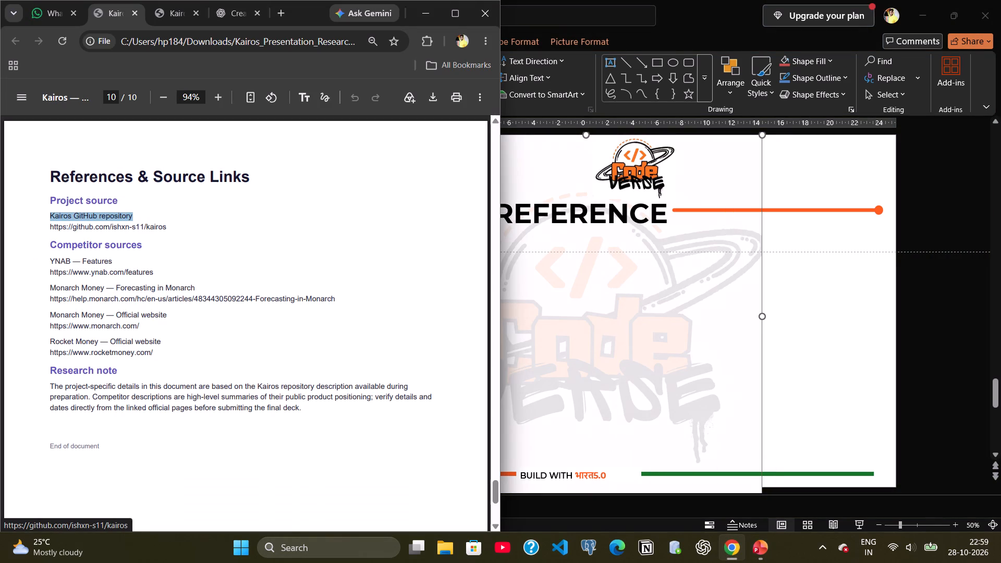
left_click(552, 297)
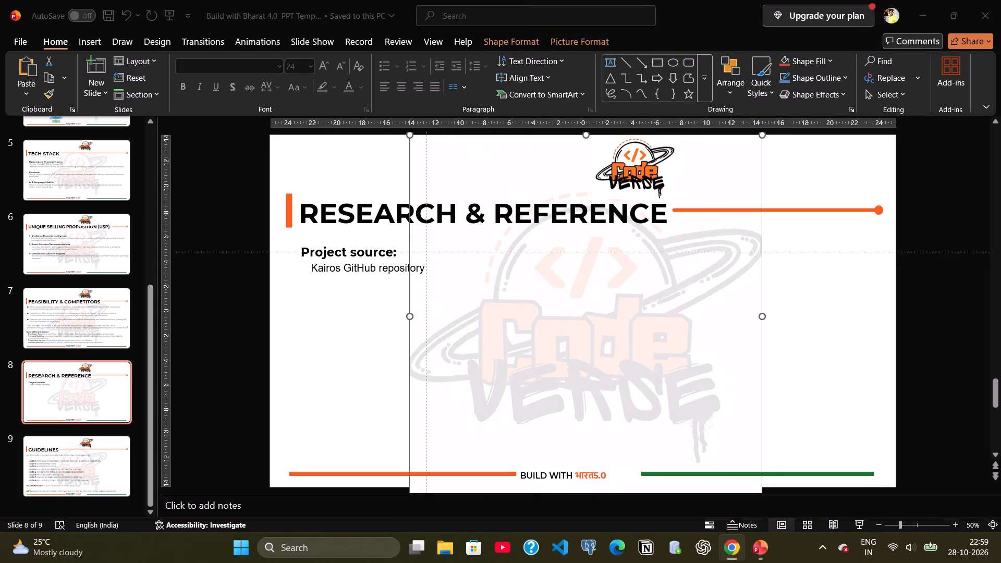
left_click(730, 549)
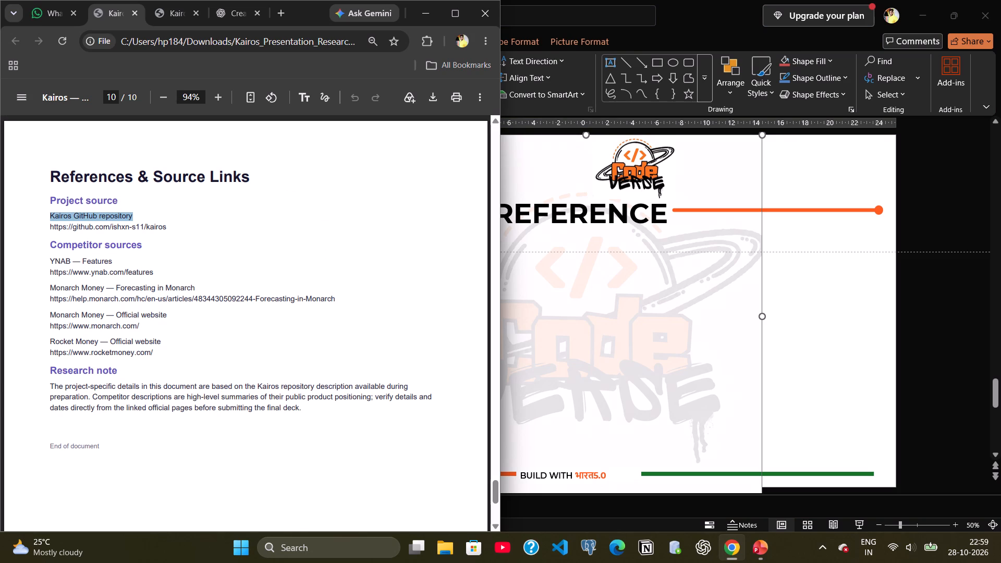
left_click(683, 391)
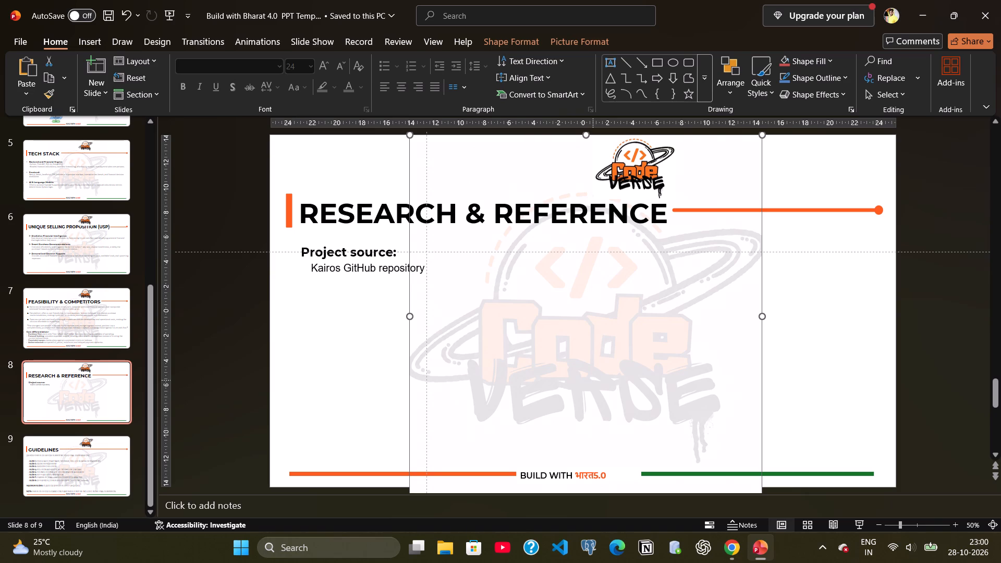
left_click(731, 562)
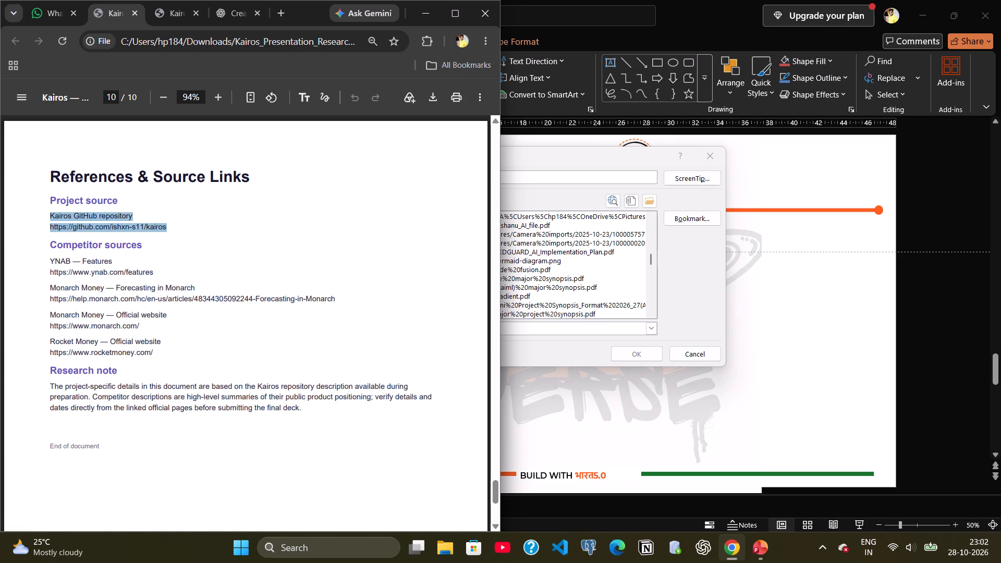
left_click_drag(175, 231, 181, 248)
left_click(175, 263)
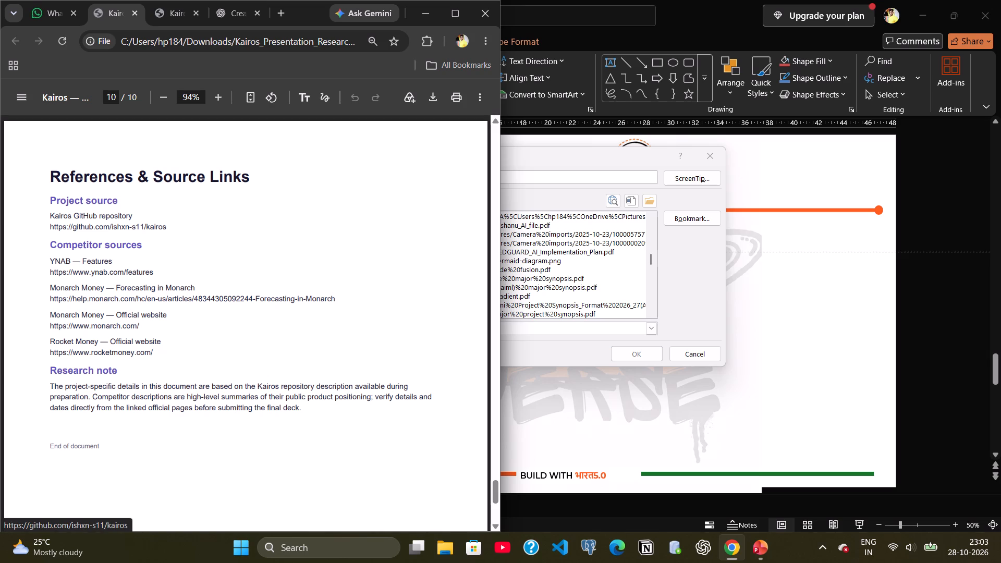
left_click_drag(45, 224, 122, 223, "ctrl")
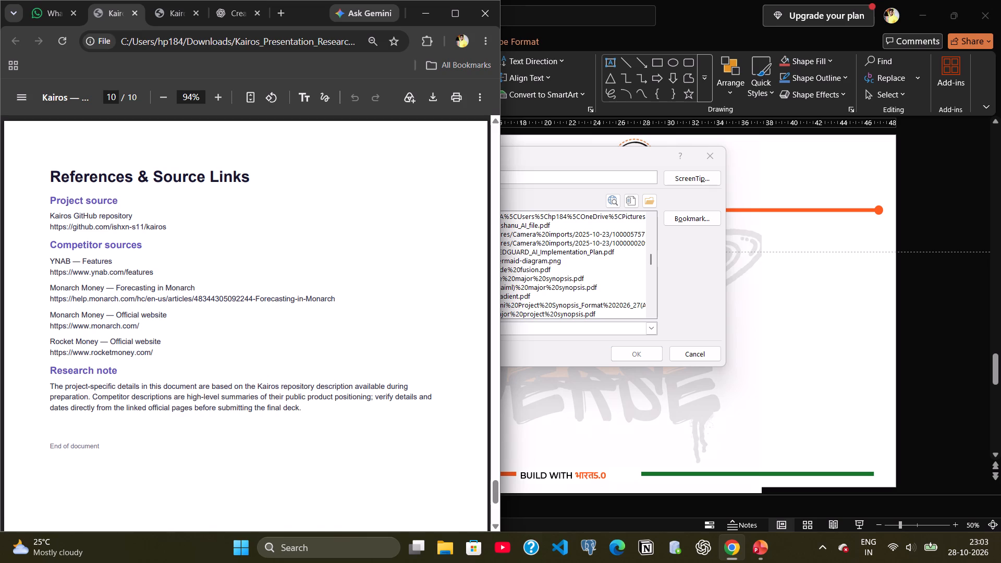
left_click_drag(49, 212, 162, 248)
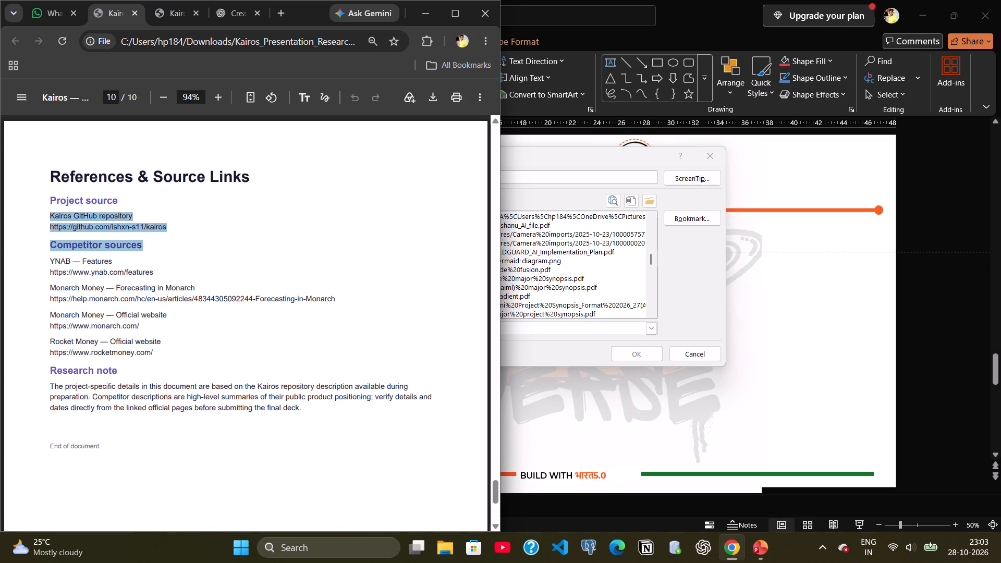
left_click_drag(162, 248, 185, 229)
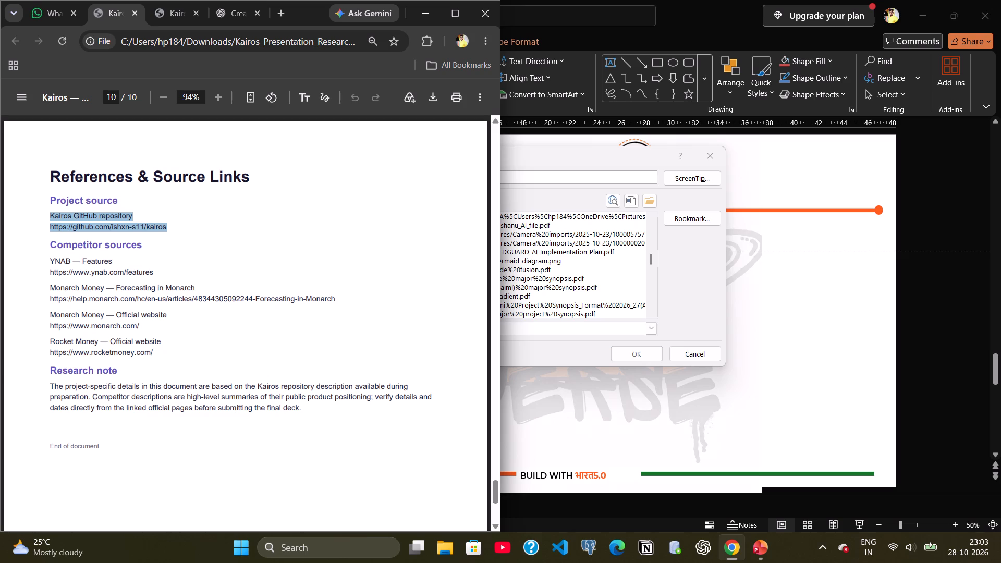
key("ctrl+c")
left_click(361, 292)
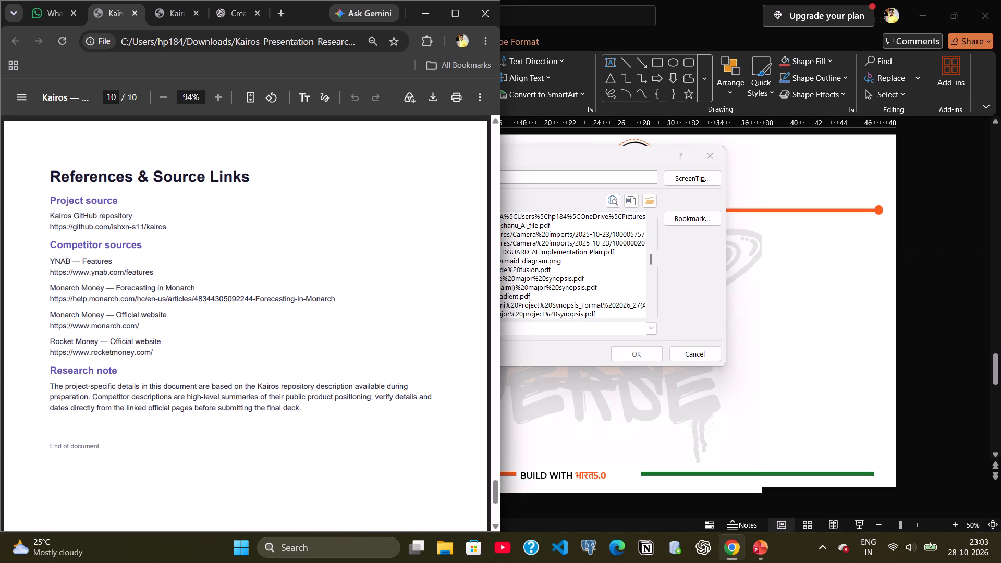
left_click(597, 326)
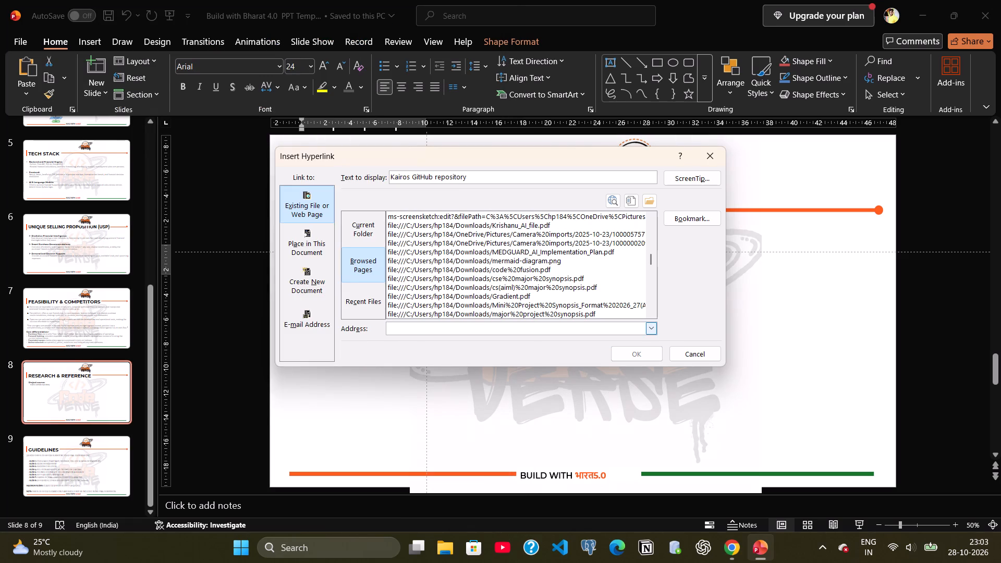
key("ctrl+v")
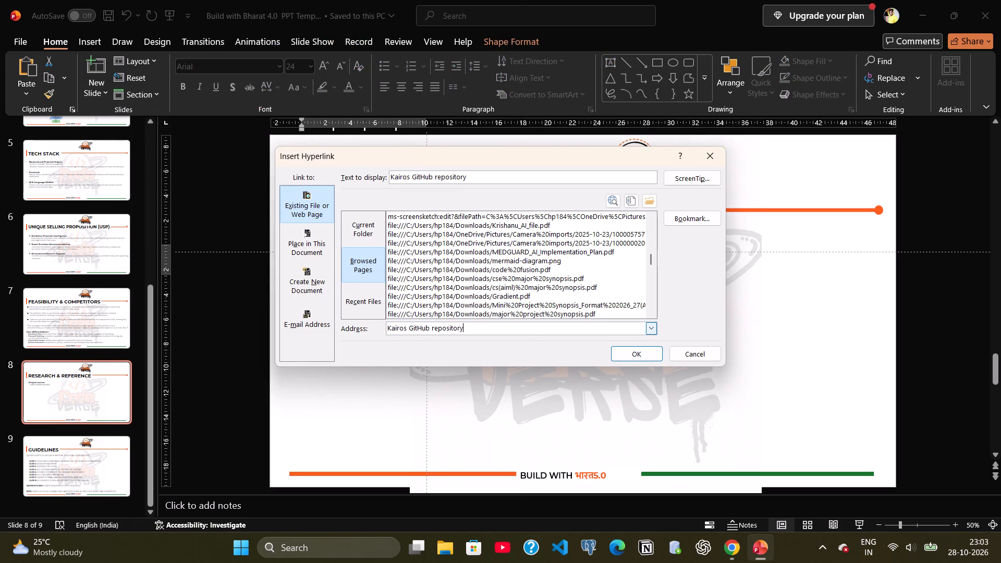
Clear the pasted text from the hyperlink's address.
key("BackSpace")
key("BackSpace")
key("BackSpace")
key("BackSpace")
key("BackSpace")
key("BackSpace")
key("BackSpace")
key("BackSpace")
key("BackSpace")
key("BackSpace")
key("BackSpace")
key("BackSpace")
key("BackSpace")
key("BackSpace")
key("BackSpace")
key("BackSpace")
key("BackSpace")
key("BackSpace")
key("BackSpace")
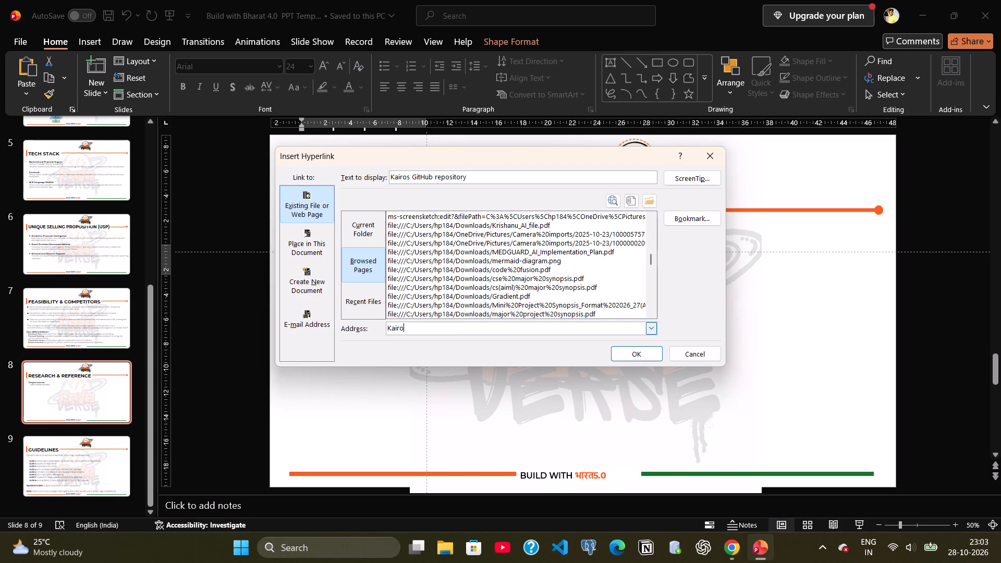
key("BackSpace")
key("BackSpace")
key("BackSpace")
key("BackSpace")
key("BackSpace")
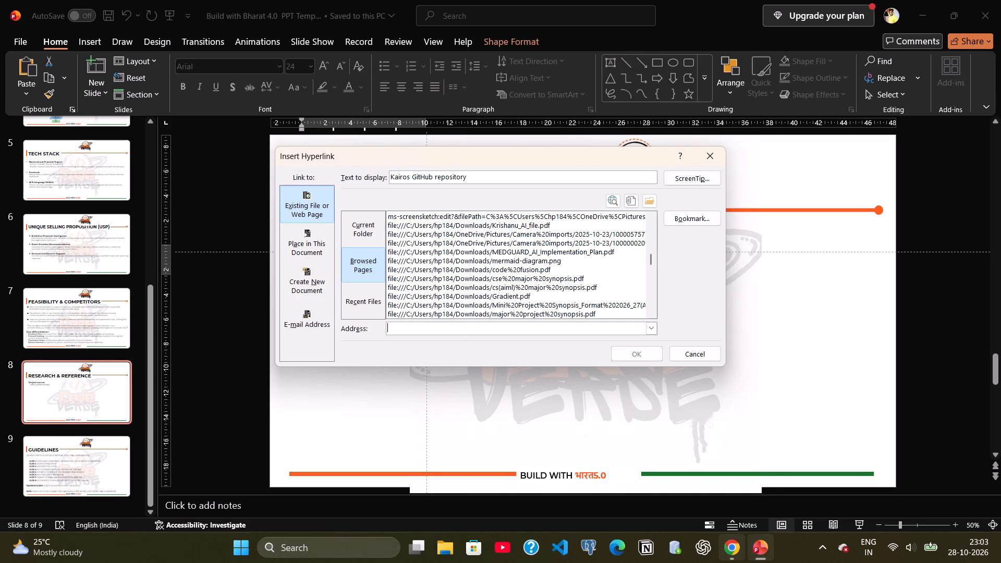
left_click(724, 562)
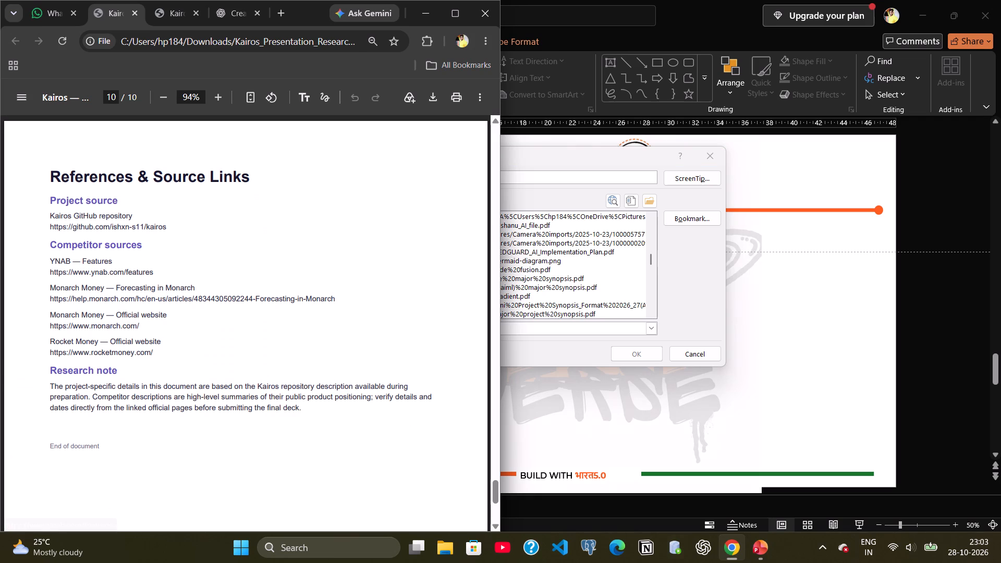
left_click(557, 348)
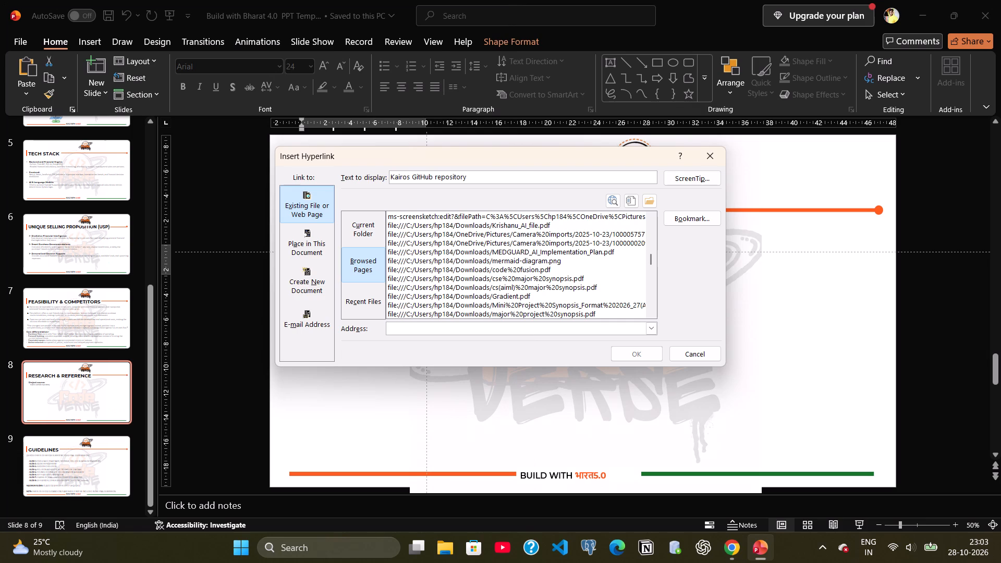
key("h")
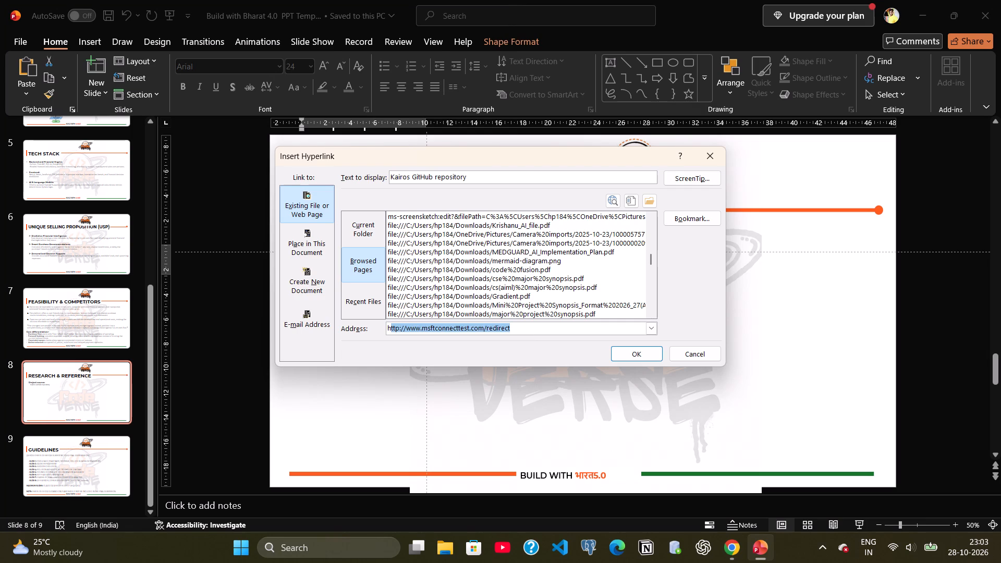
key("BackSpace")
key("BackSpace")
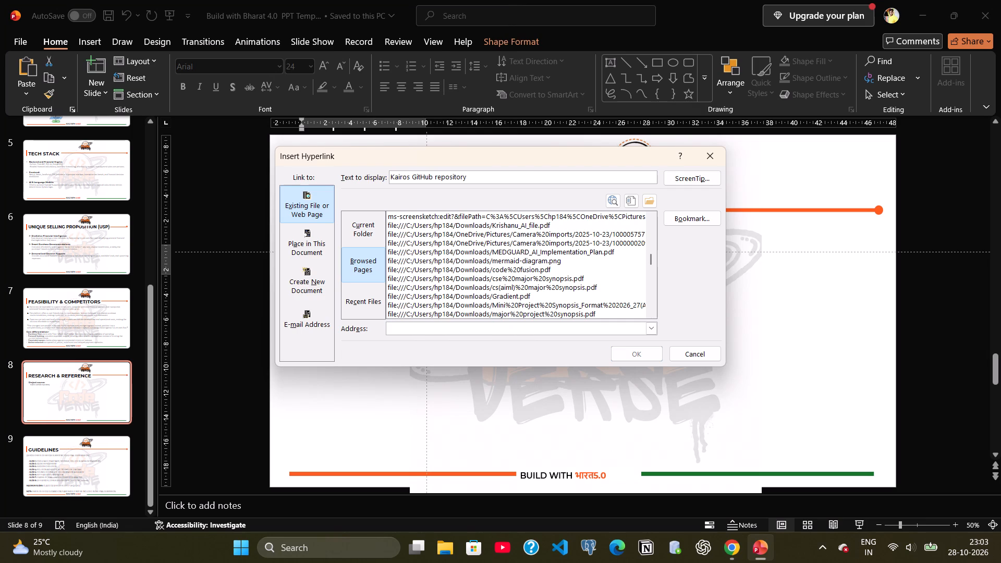
Examine the hyperlink target options for an e-mail address, a new document and a place in this document.
left_click(316, 333)
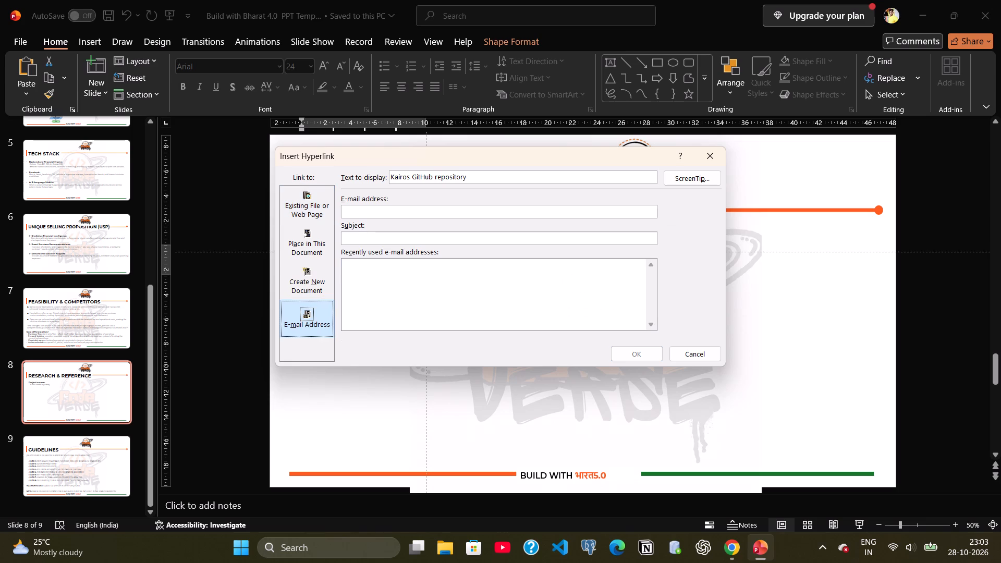
left_click(302, 296)
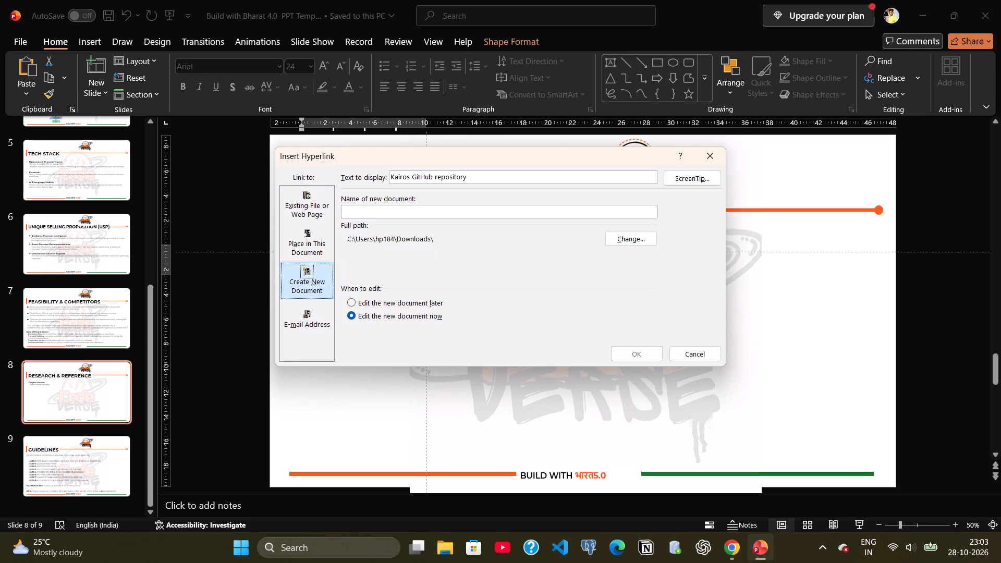
left_click(302, 257)
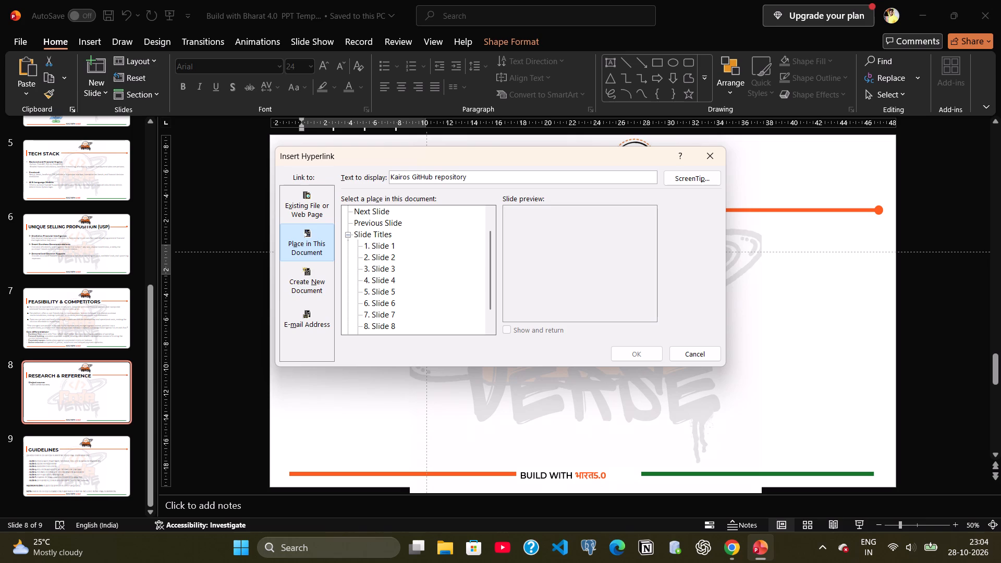
scroll(431, 288, "down", 2)
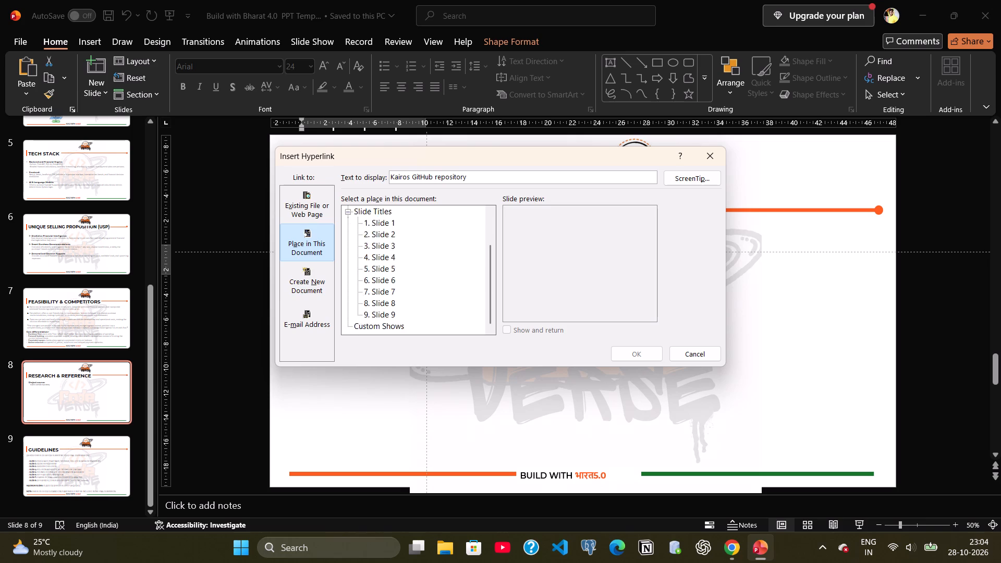
scroll(431, 288, "down", 6)
scroll(431, 288, "up", 8)
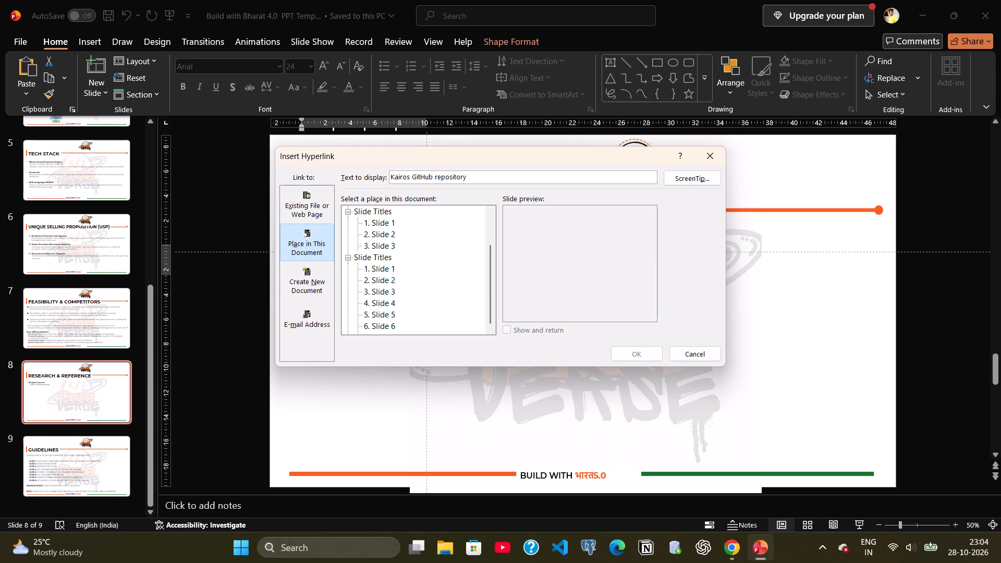
scroll(431, 288, "up", 2)
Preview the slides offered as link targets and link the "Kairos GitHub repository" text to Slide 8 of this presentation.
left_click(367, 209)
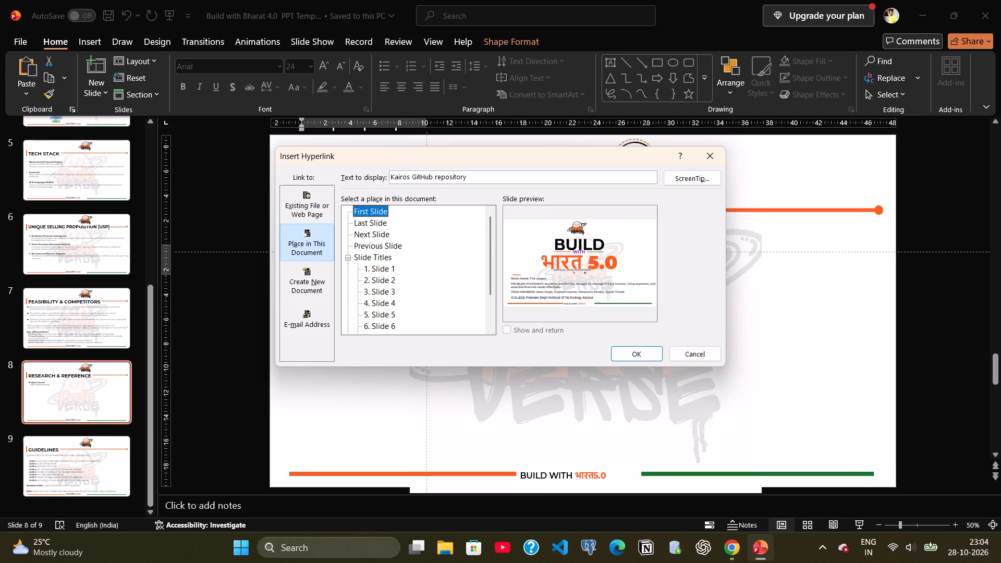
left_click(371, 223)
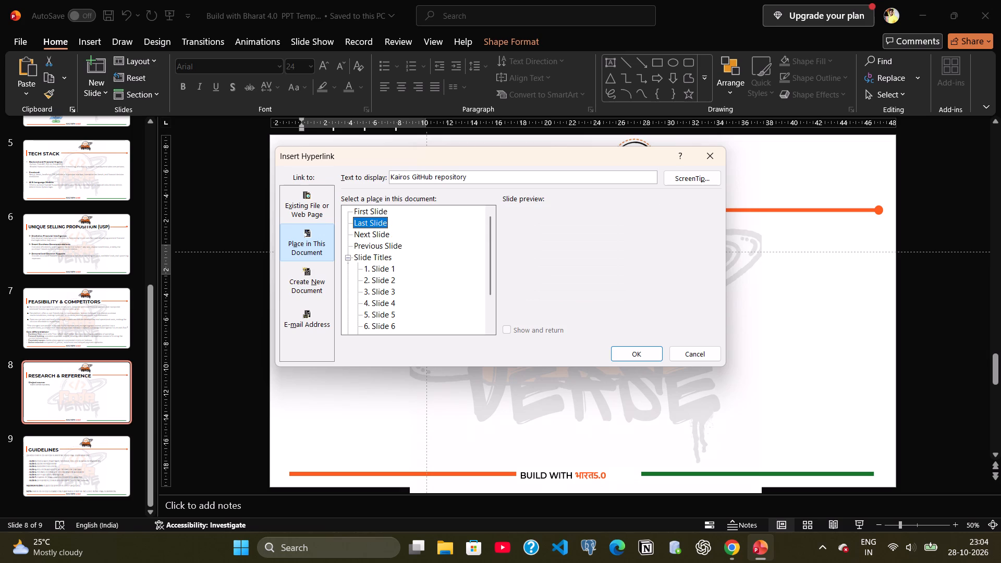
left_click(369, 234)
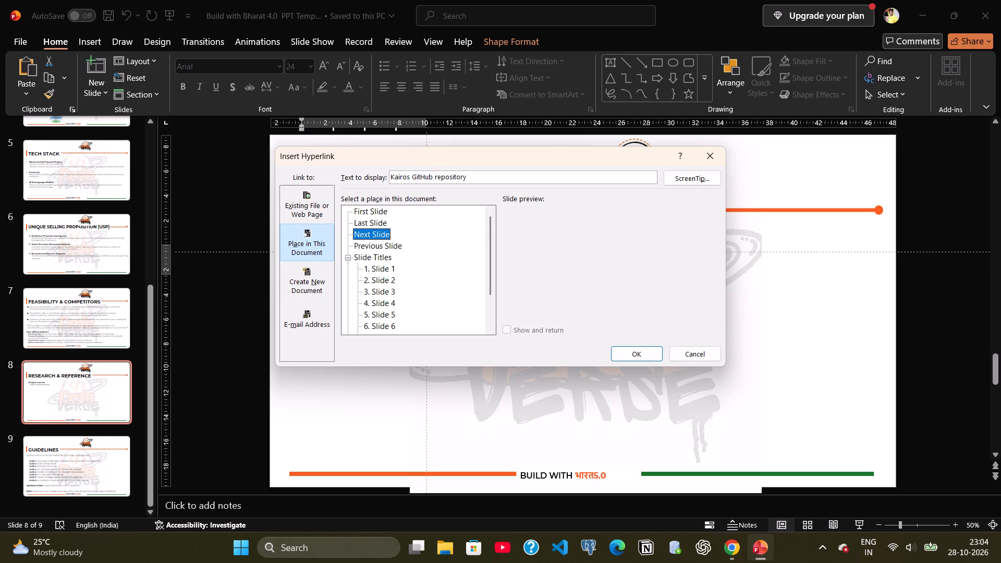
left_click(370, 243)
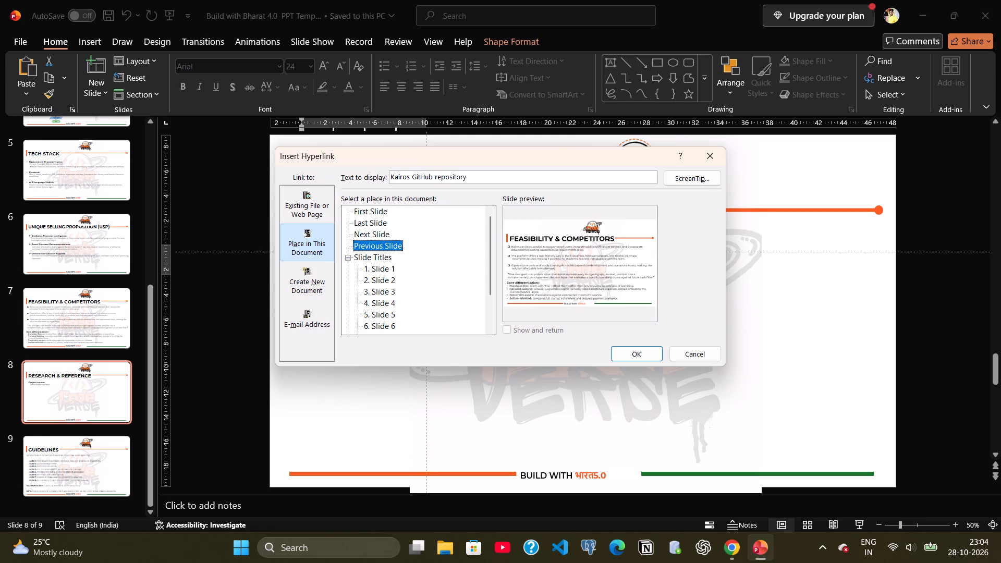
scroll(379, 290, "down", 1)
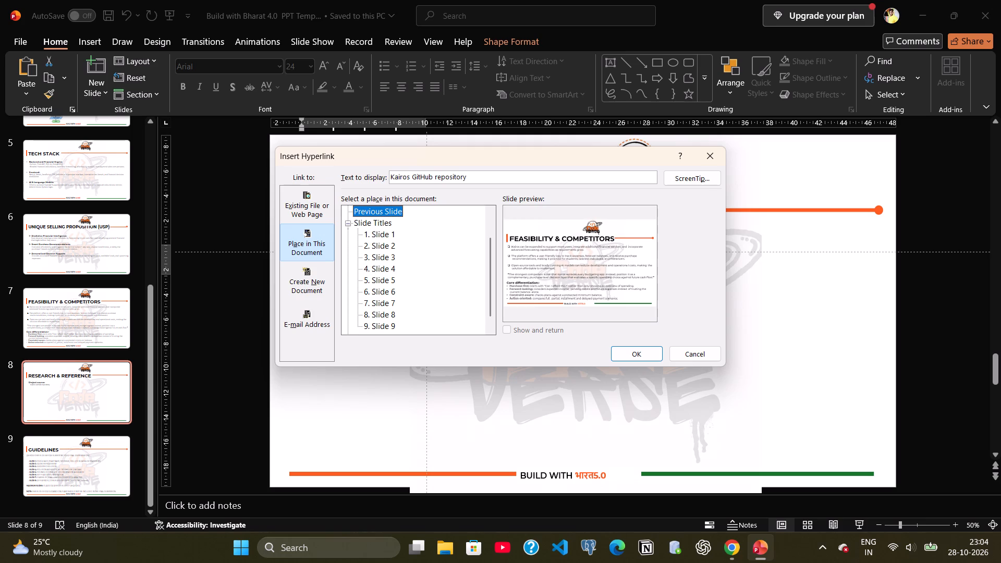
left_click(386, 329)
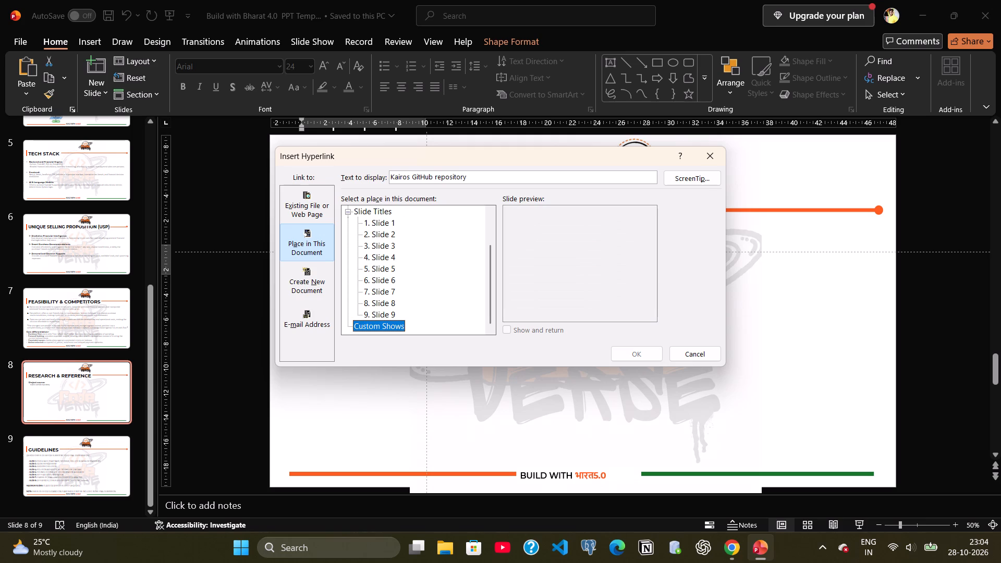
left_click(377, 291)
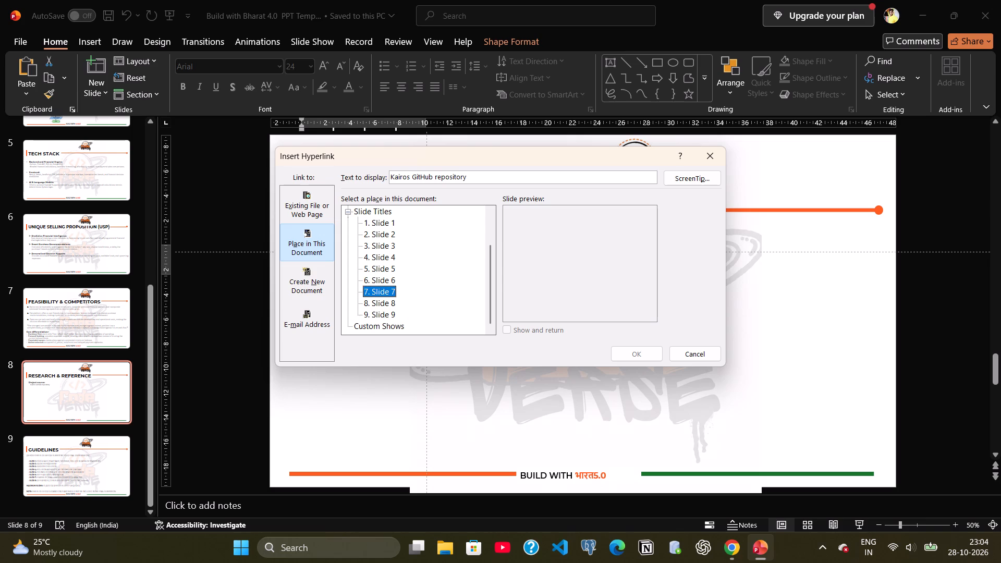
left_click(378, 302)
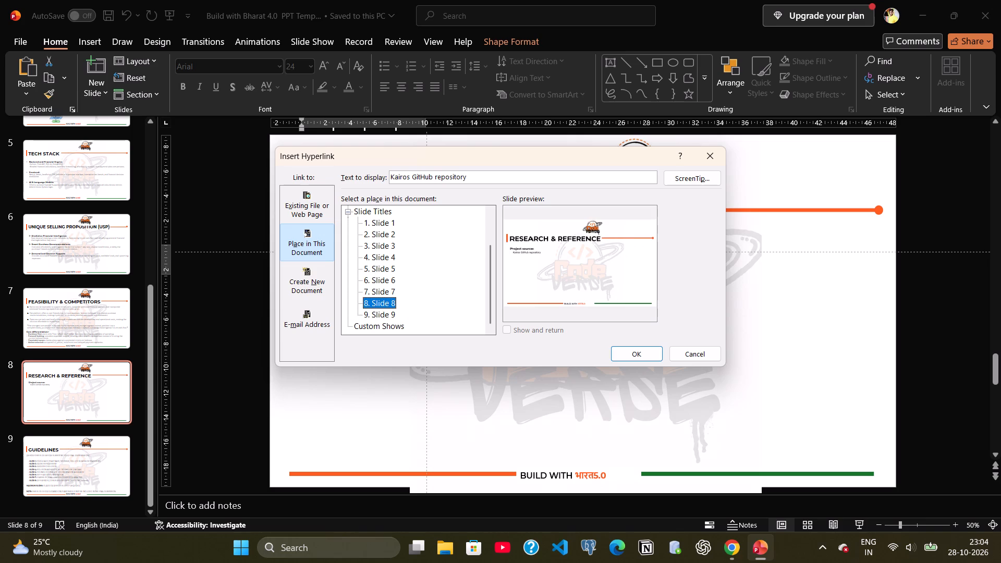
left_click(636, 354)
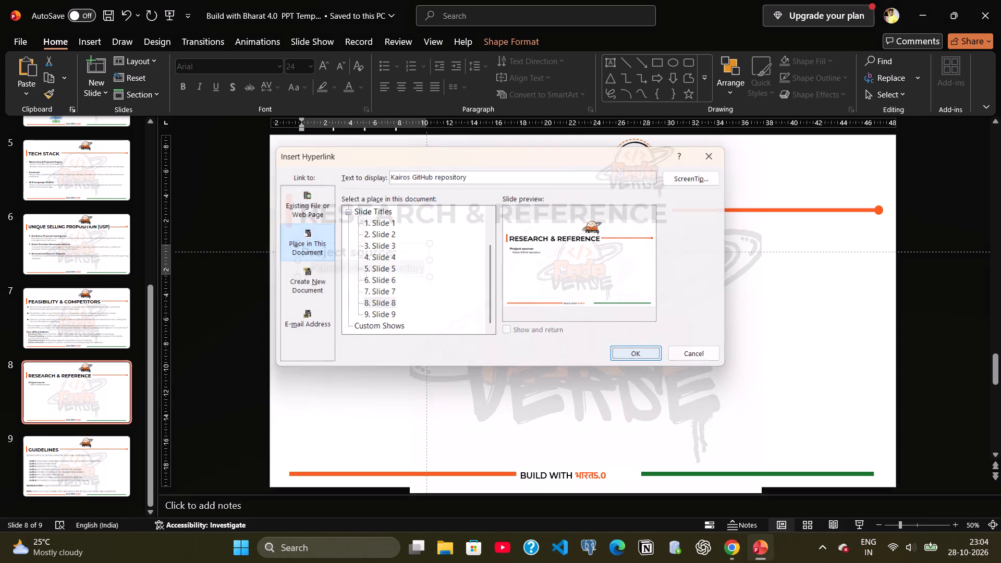
Test the link on the "Kairos GitHub repository" text by following it.
left_click(415, 273)
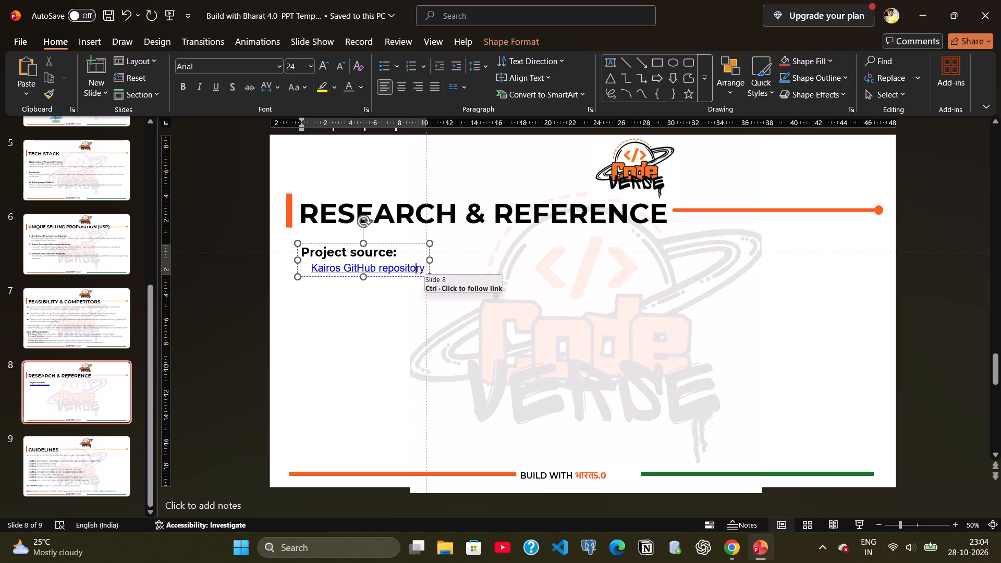
left_click(419, 272)
left_click(387, 338)
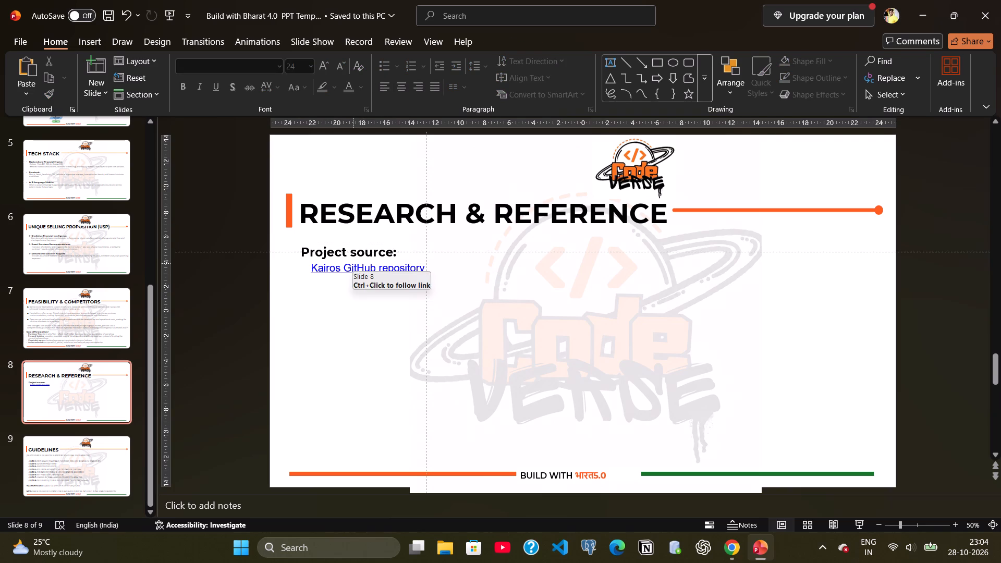
left_click(353, 264, "ctrl")
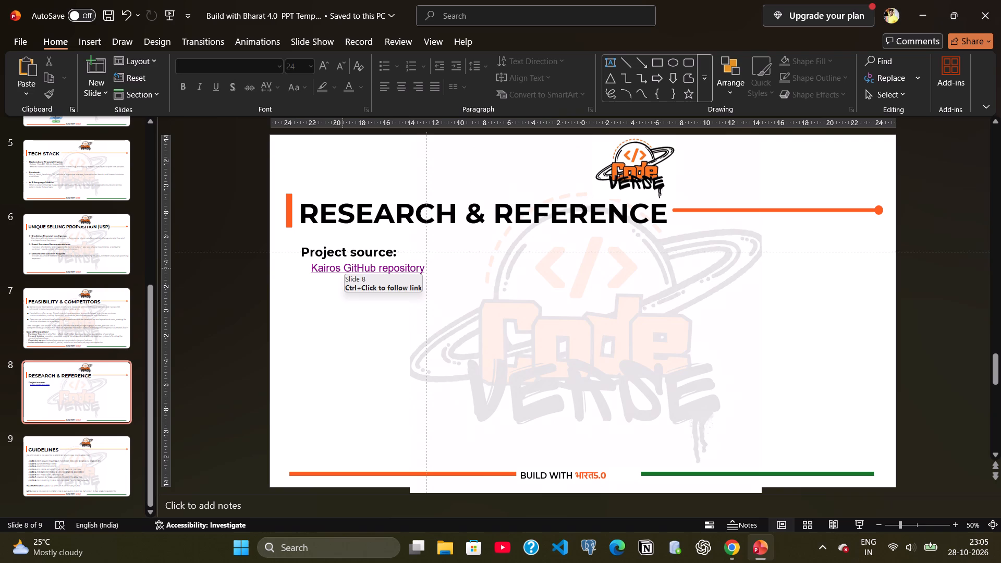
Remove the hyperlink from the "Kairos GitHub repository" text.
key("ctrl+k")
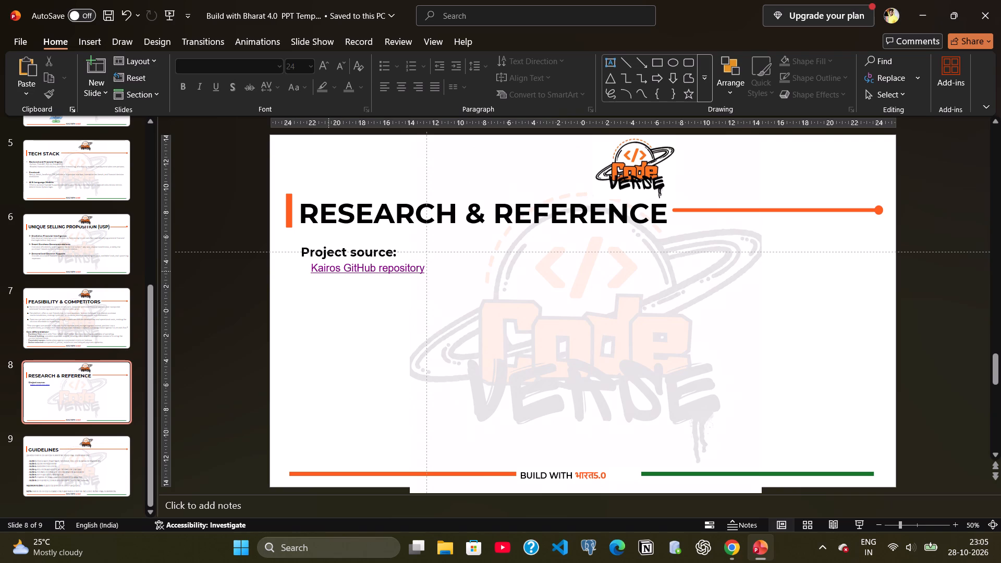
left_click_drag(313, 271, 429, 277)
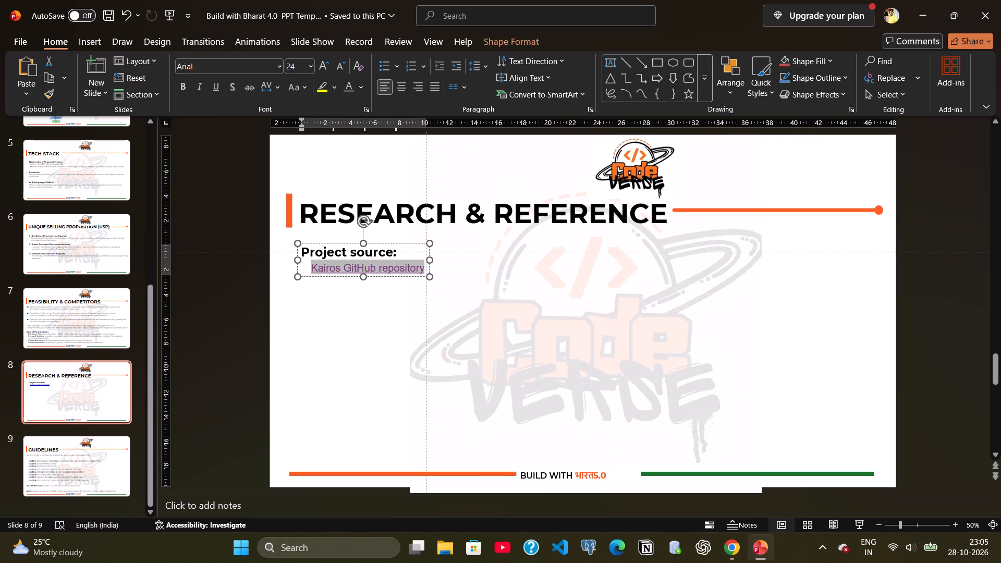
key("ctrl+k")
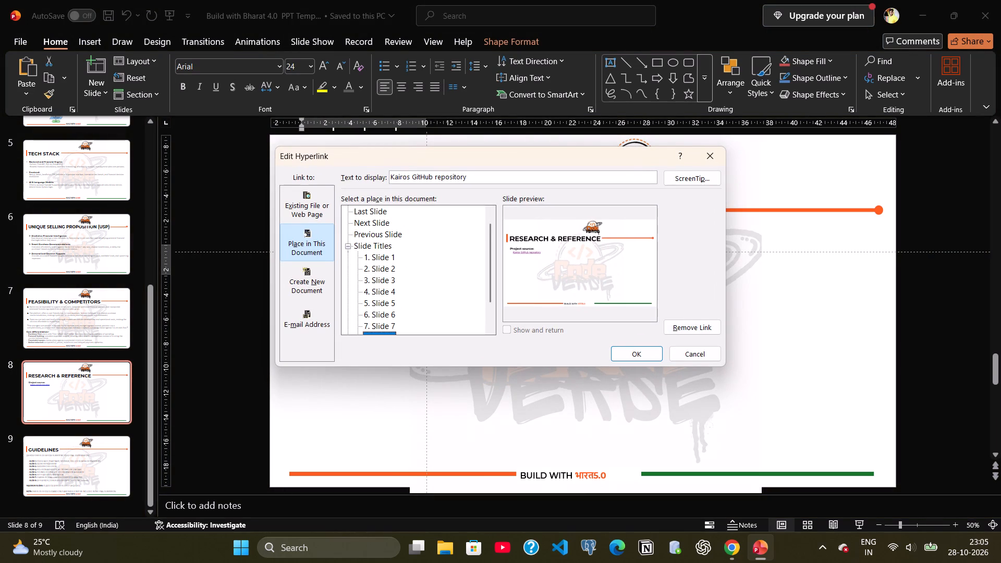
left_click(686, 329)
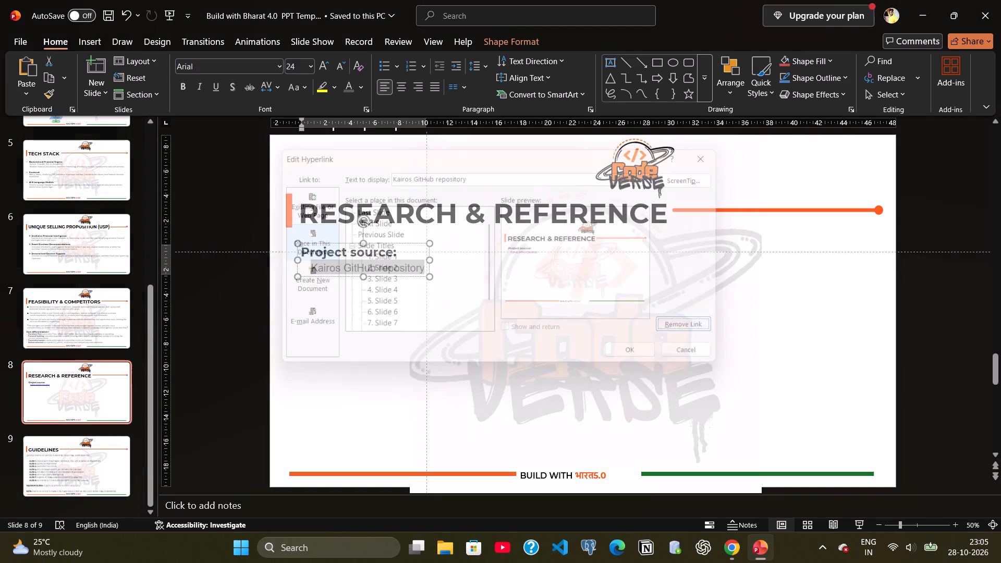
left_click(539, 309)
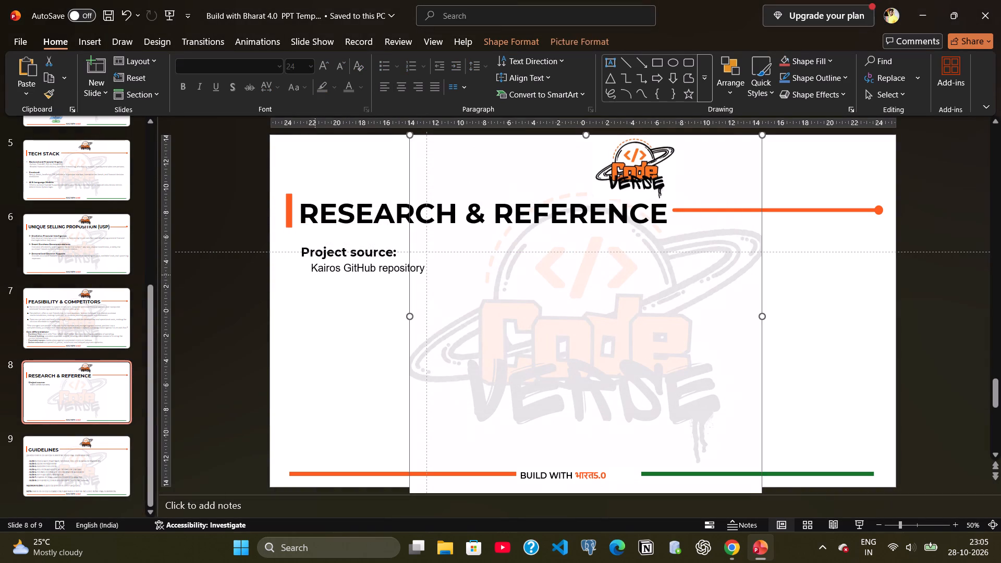
Start a new hyperlink on the "Kairos GitHub repository" text and examine Slide 7, Slide 8 and the other link target types.
left_click_drag(312, 267, 432, 273)
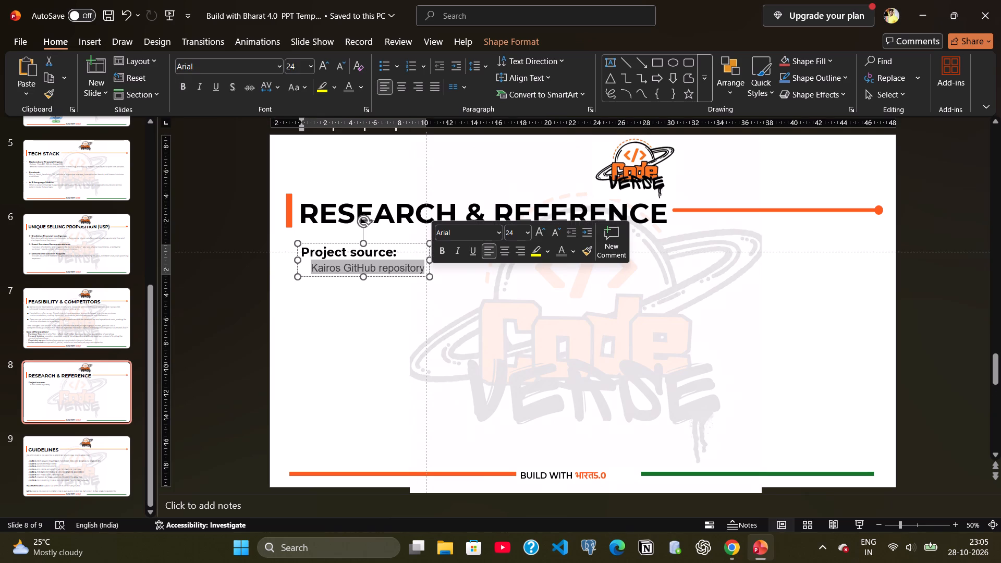
key("ctrl+k")
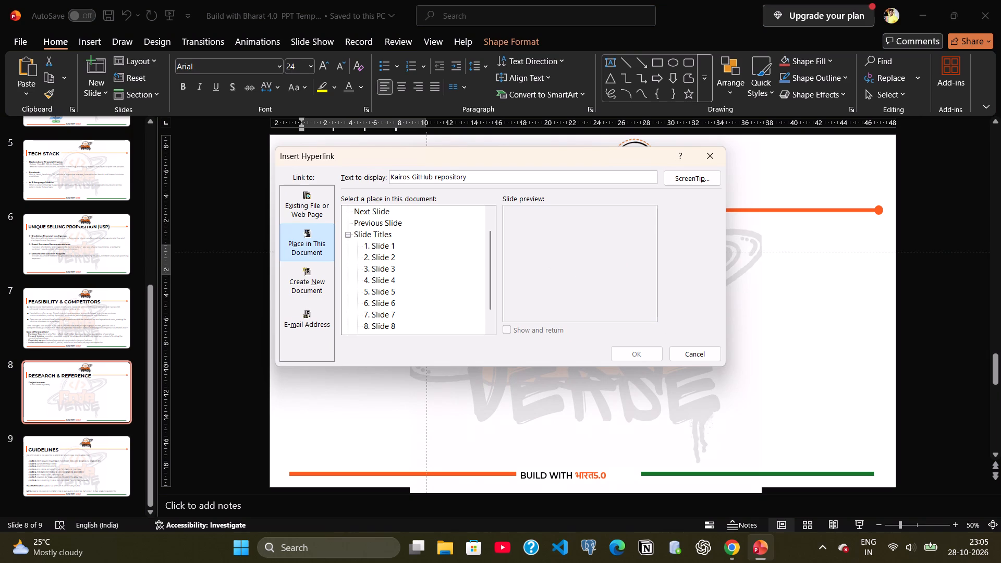
left_click(378, 310)
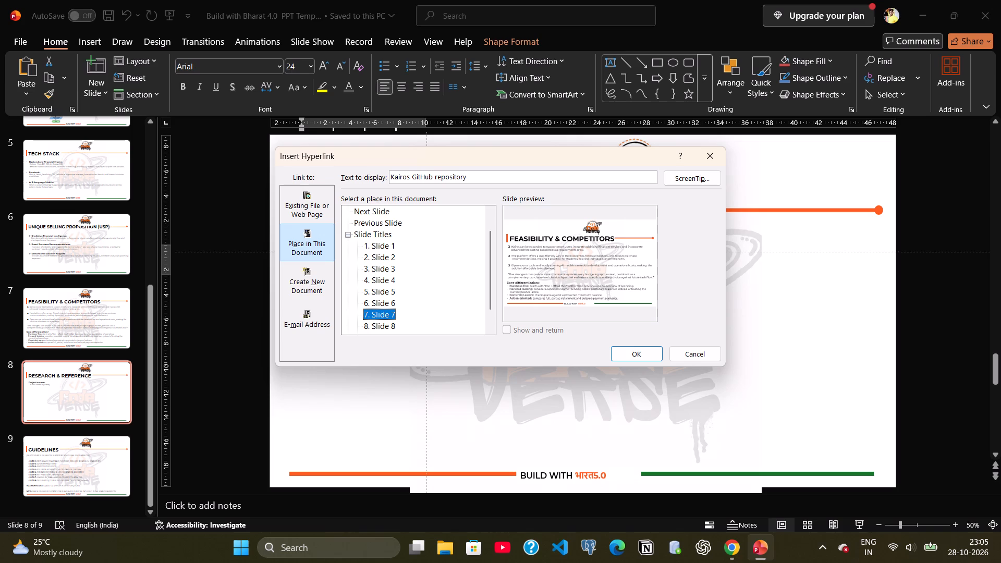
left_click(373, 326)
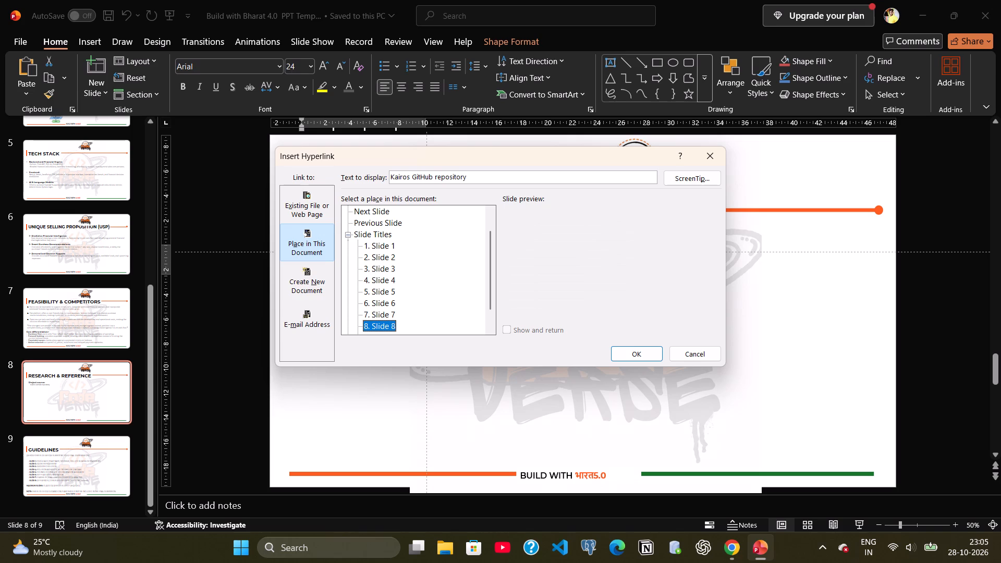
left_click(300, 207)
left_click(303, 227)
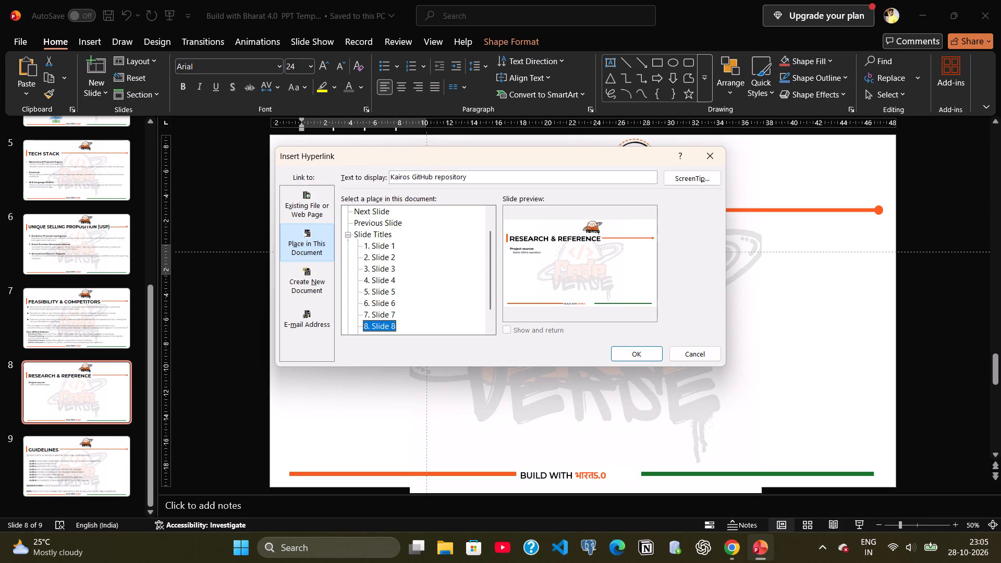
left_click(308, 271)
left_click(301, 247)
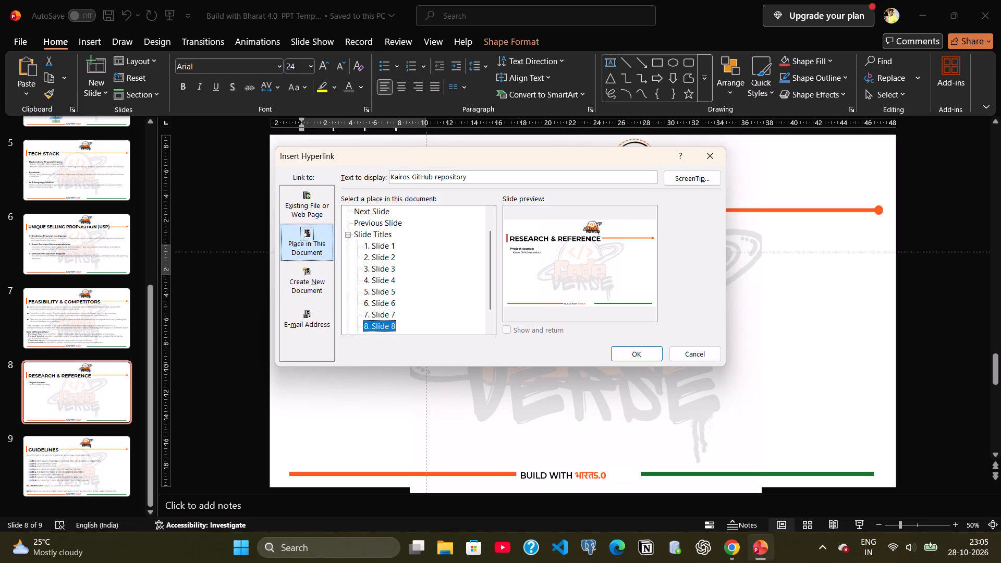
left_click(301, 314)
left_click(310, 239)
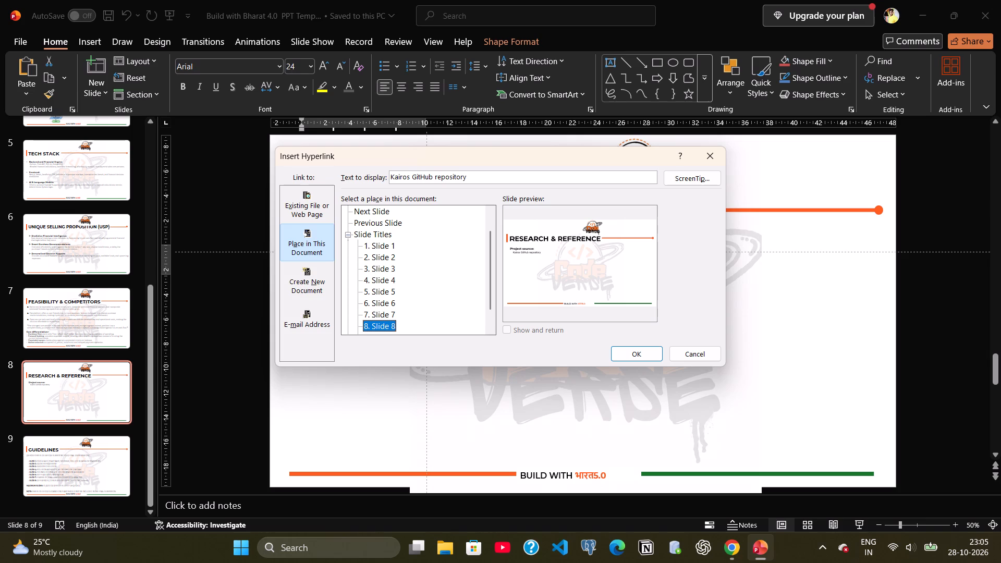
Choose an existing file or web page as the link target, browse the web for it and open github.com in Edge.
left_click(307, 210)
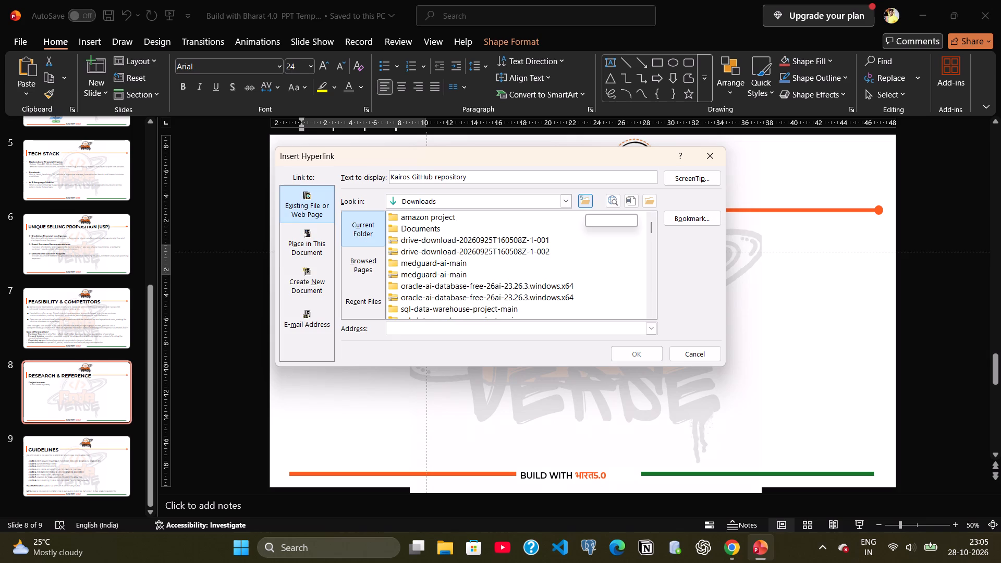
left_click(617, 203)
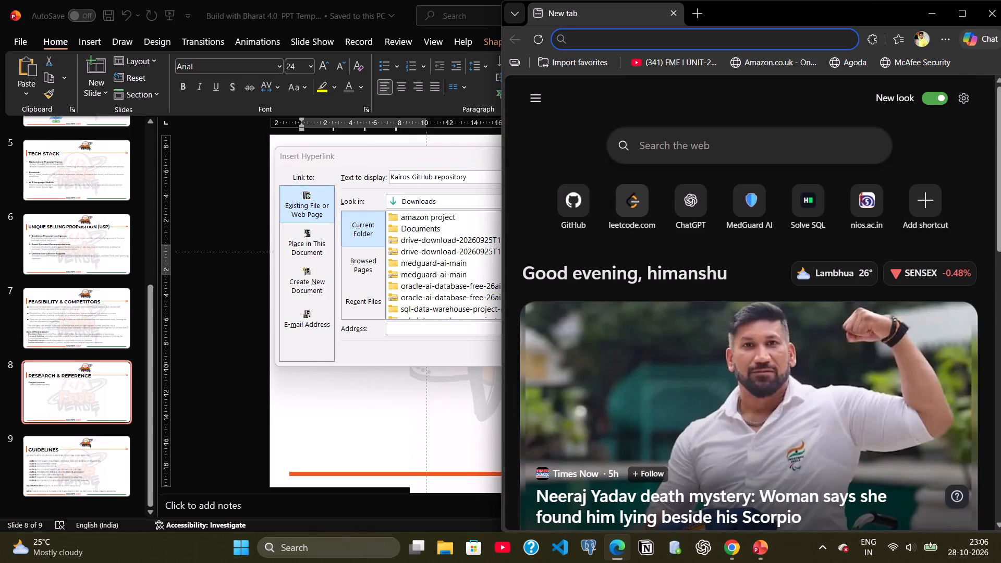
type("git")
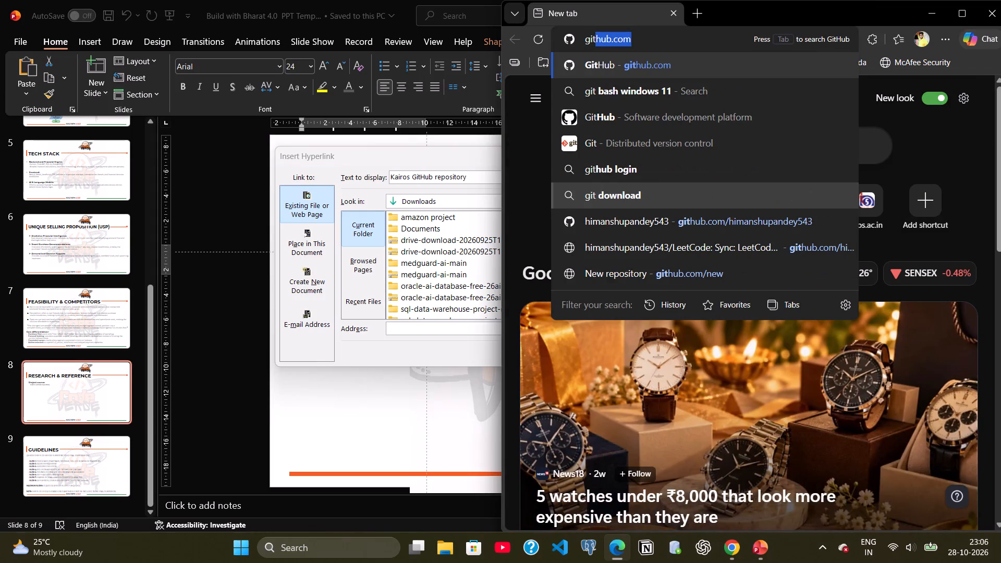
left_click(603, 70)
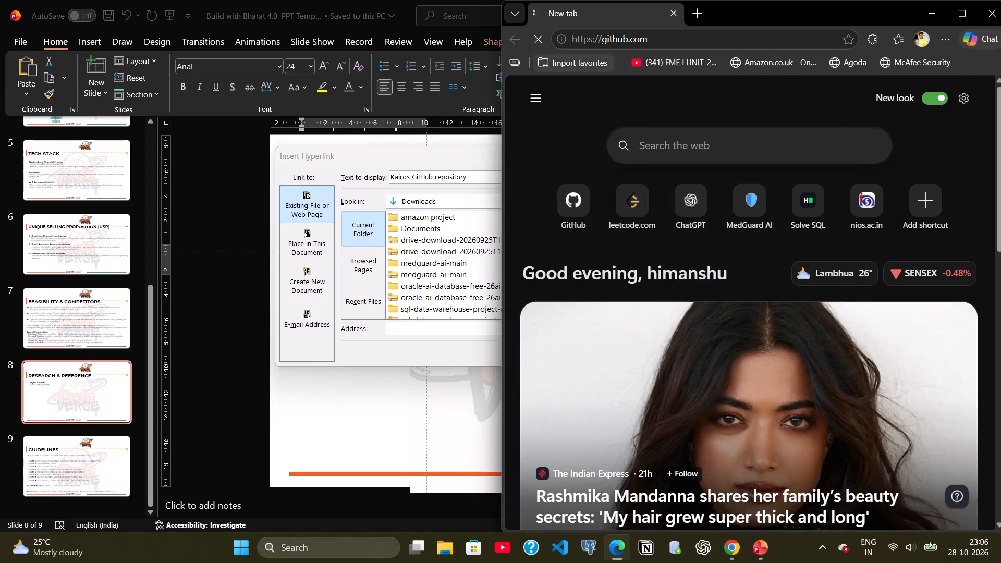
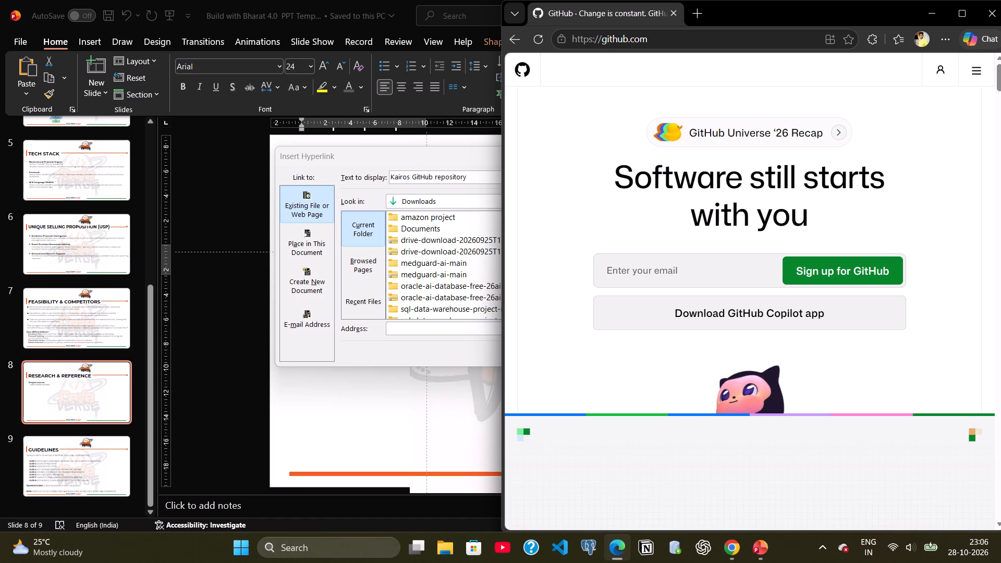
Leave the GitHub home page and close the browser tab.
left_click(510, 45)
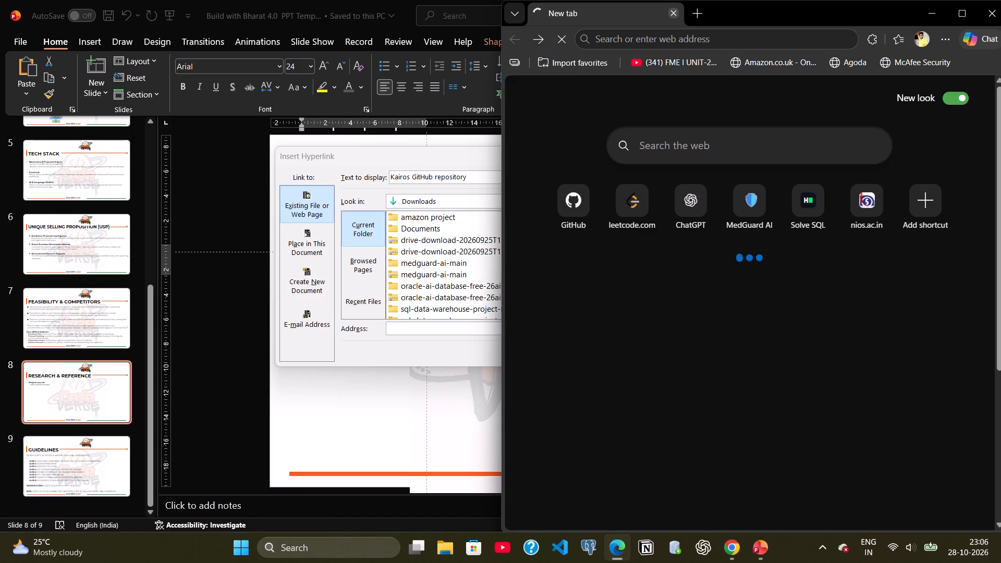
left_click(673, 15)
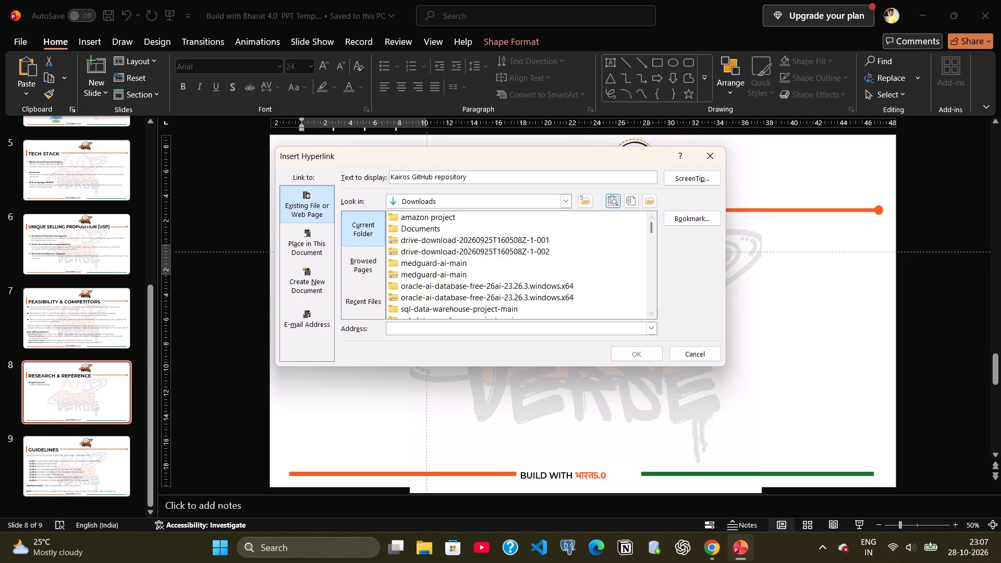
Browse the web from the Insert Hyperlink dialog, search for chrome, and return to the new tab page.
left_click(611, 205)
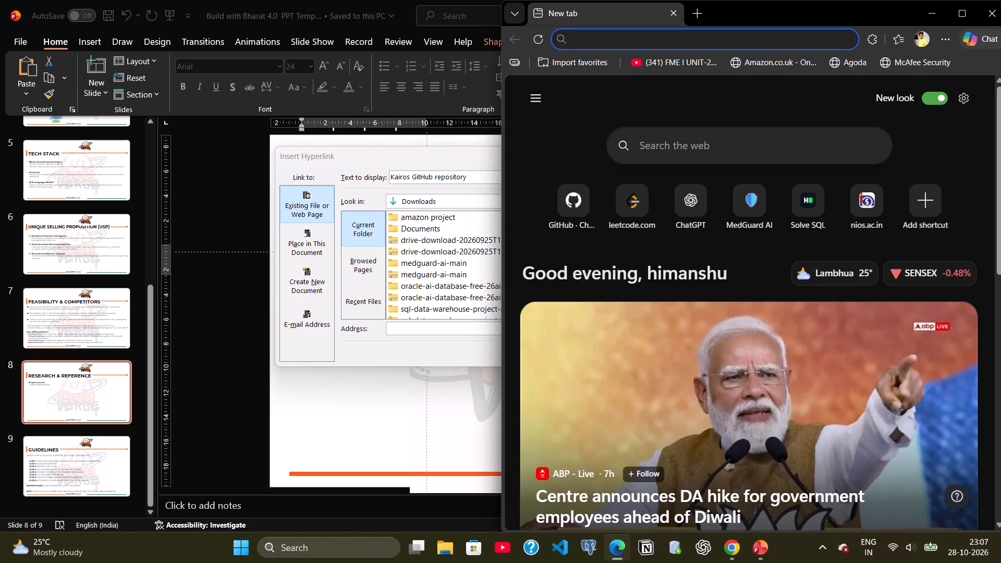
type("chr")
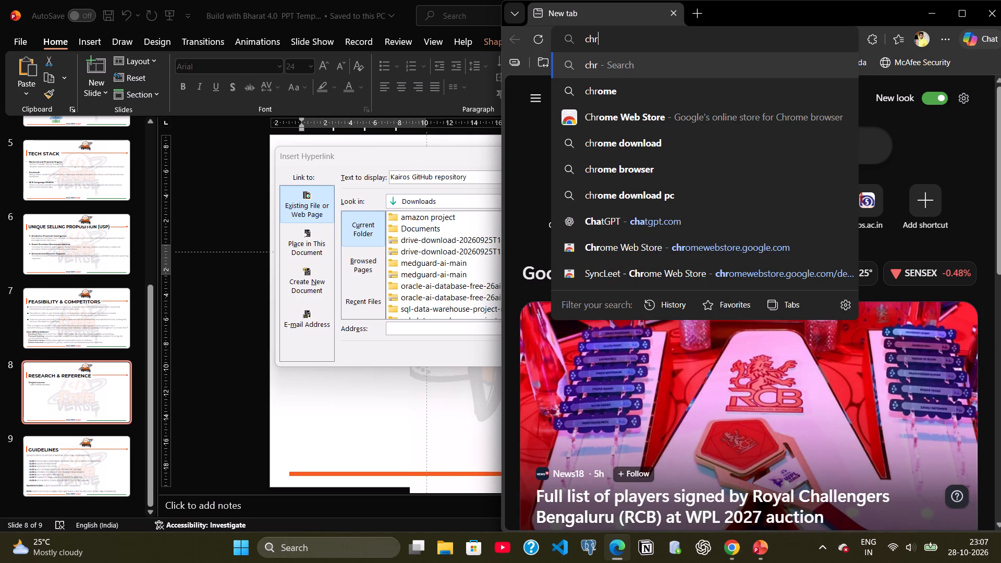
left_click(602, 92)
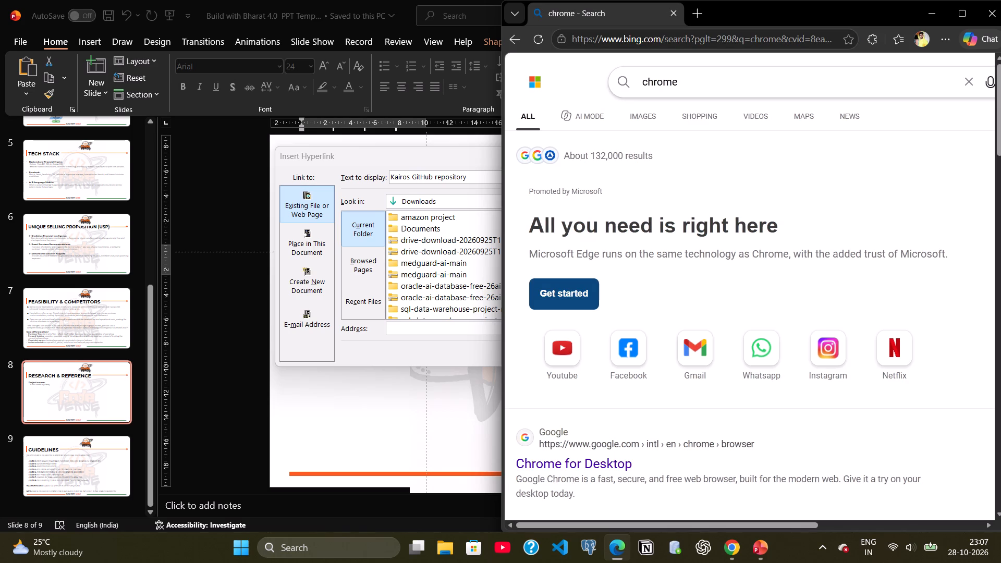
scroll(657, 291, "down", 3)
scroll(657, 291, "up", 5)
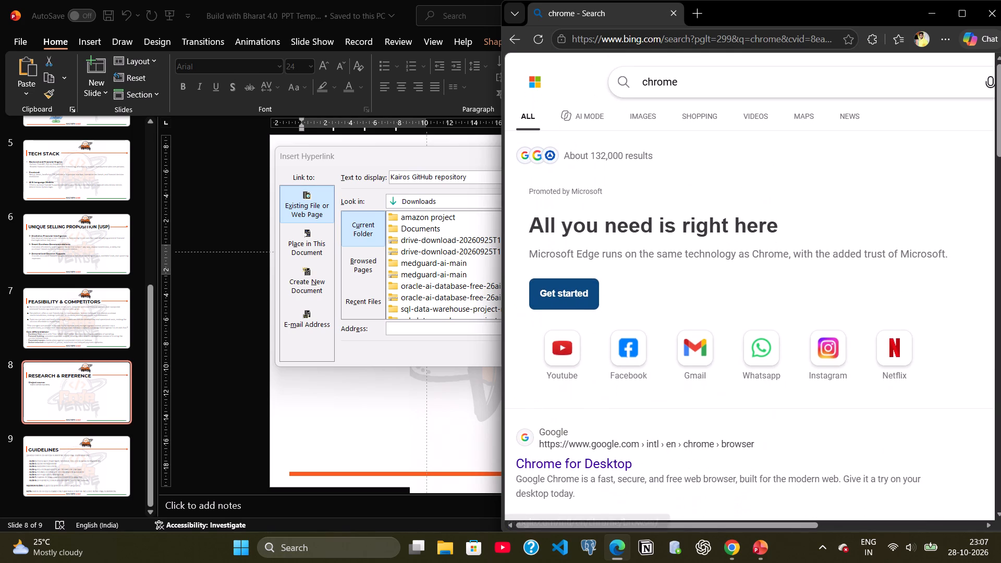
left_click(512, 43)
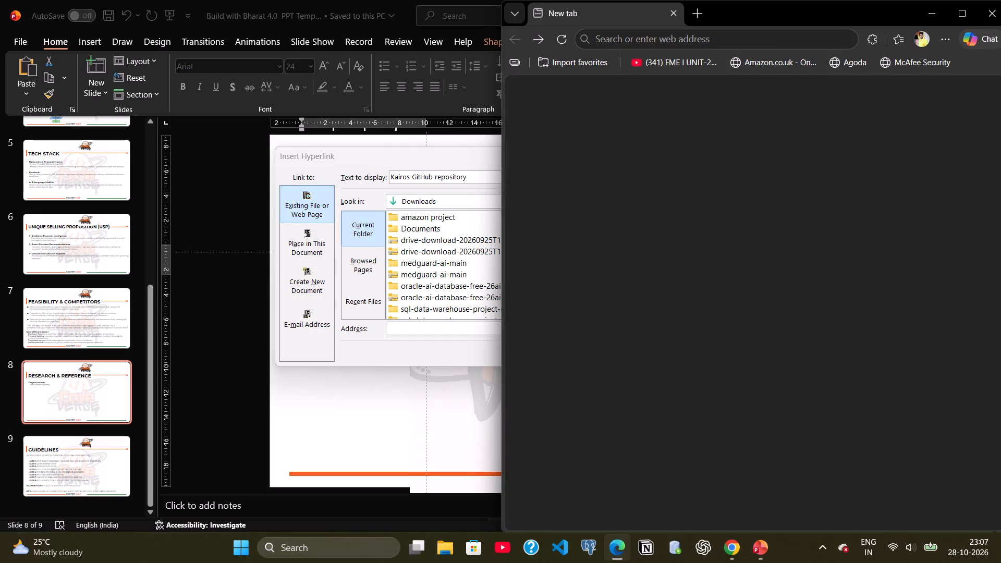
Open the GitHub website in the browser.
left_click(644, 32)
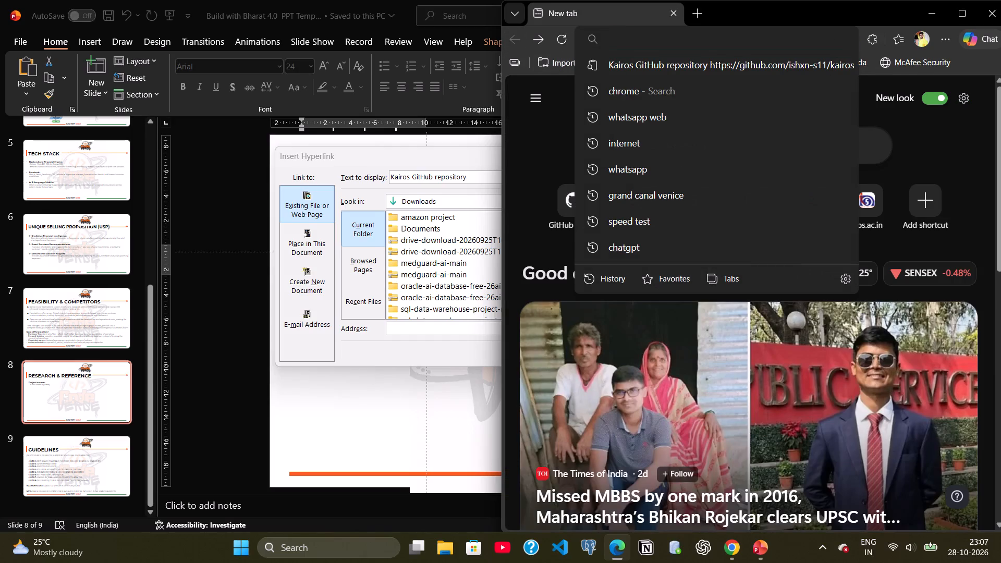
type("github")
key("Return")
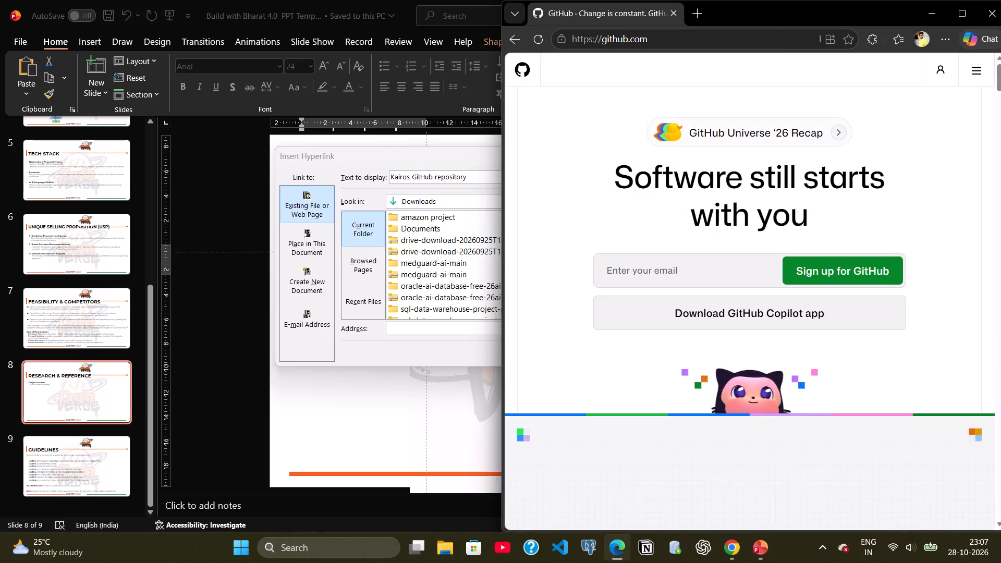
Fill the GitHub sign-up email field with the first saved email address.
left_click(702, 276)
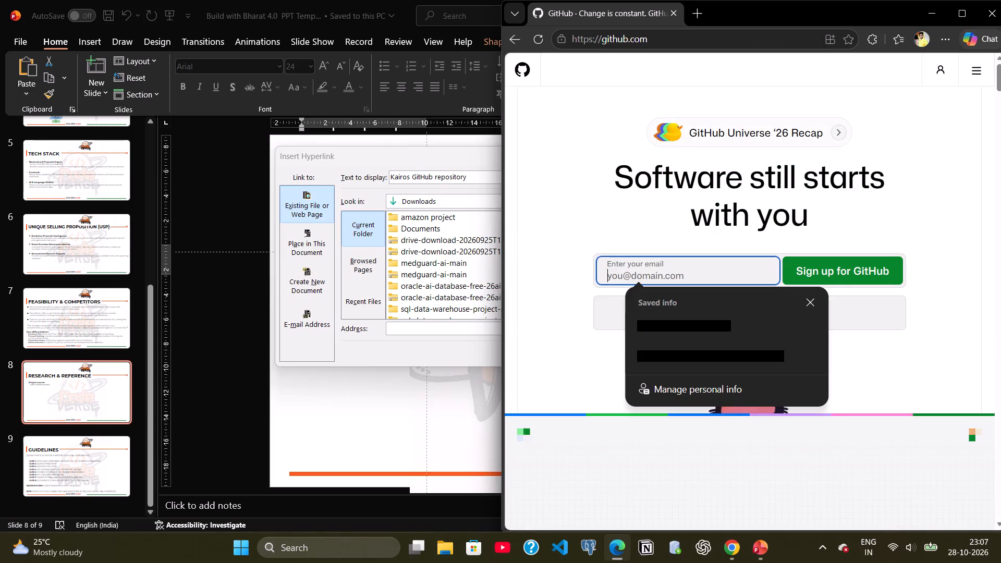
left_click(699, 322)
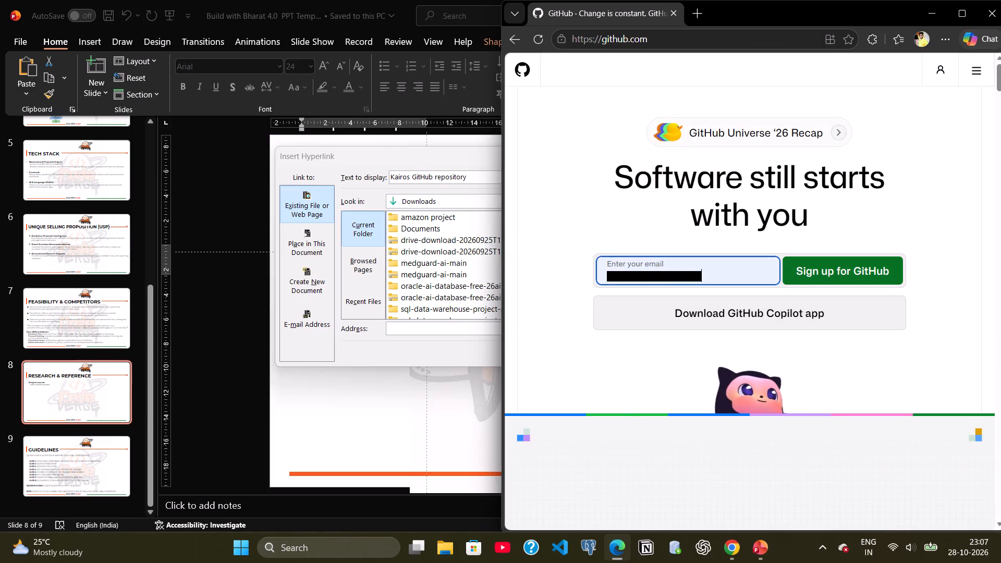
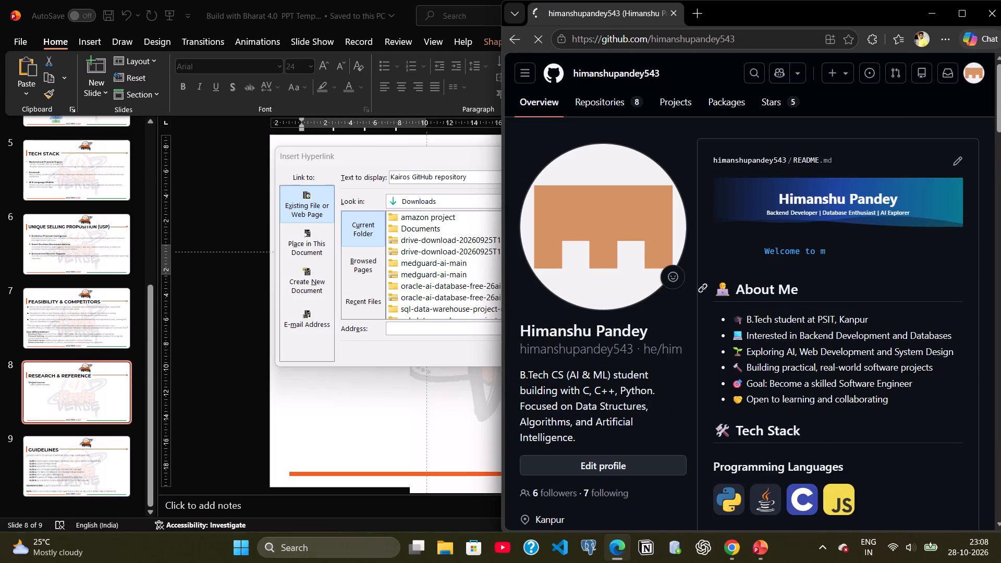
scroll(576, 406, "down", 1)
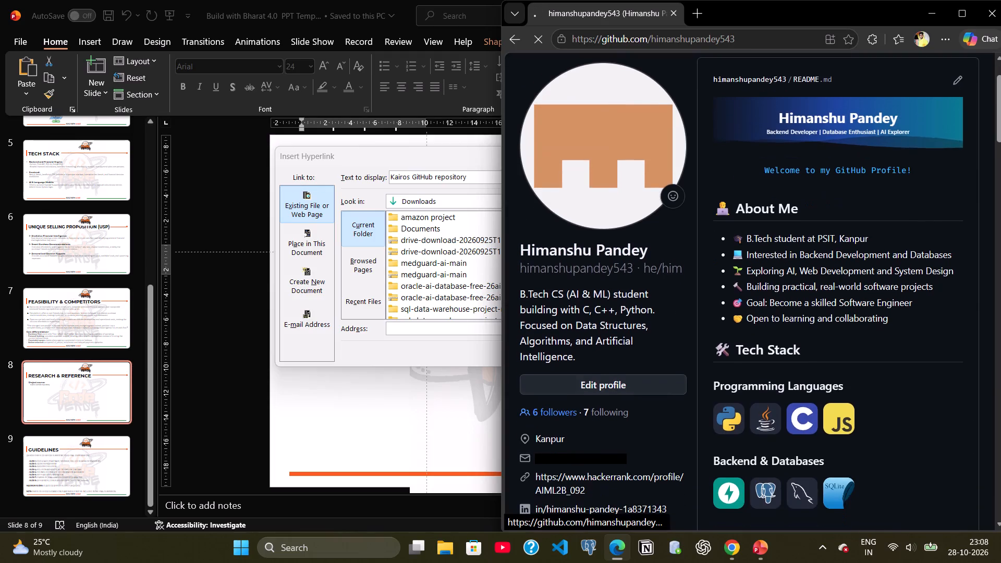
left_click(557, 415)
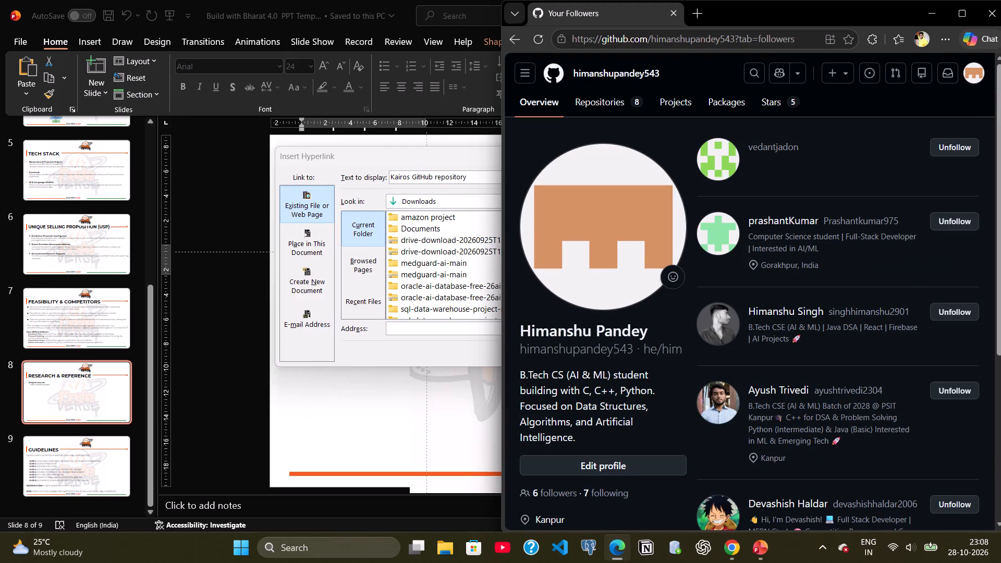
scroll(640, 357, "down", 1)
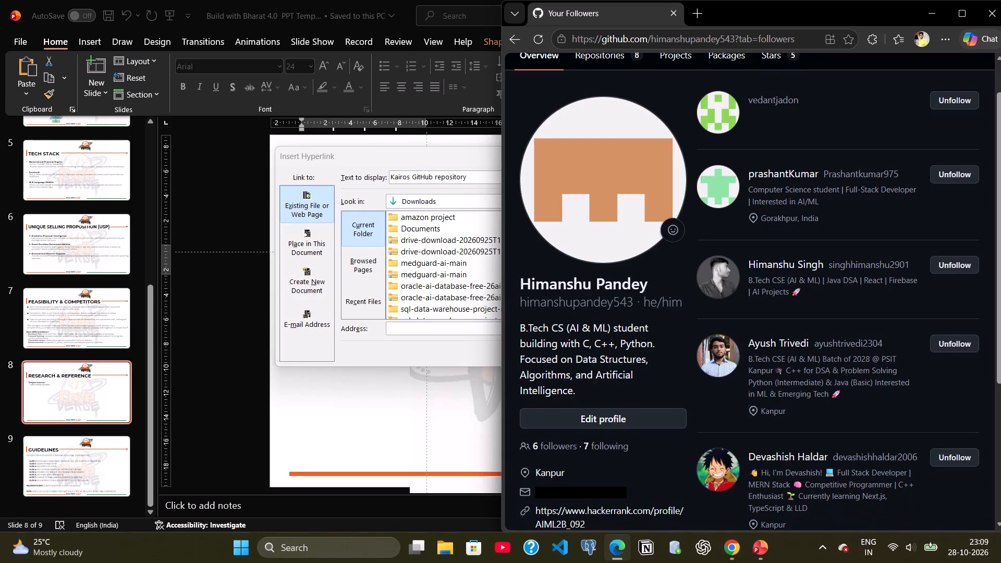
scroll(640, 357, "down", 3)
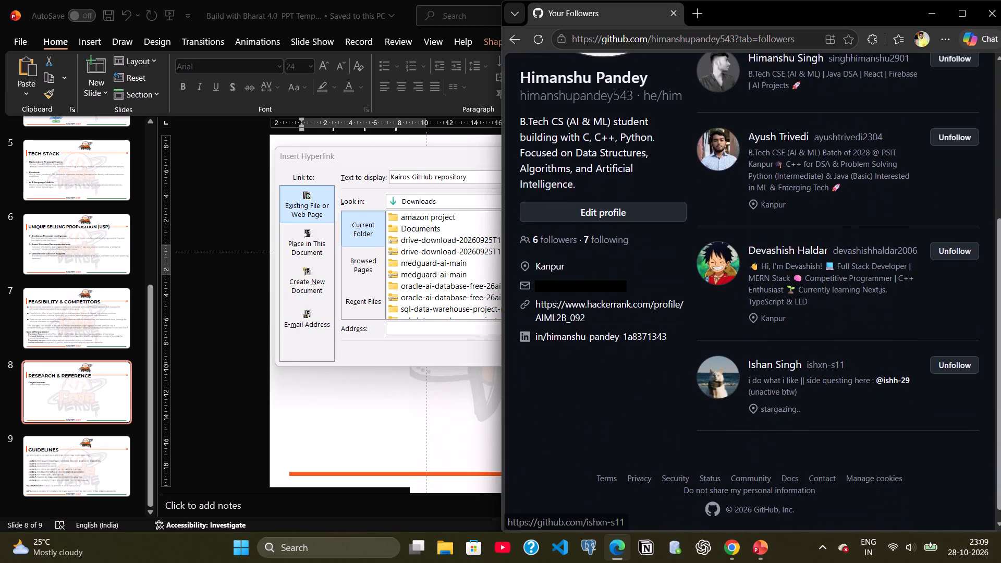
left_click(715, 385)
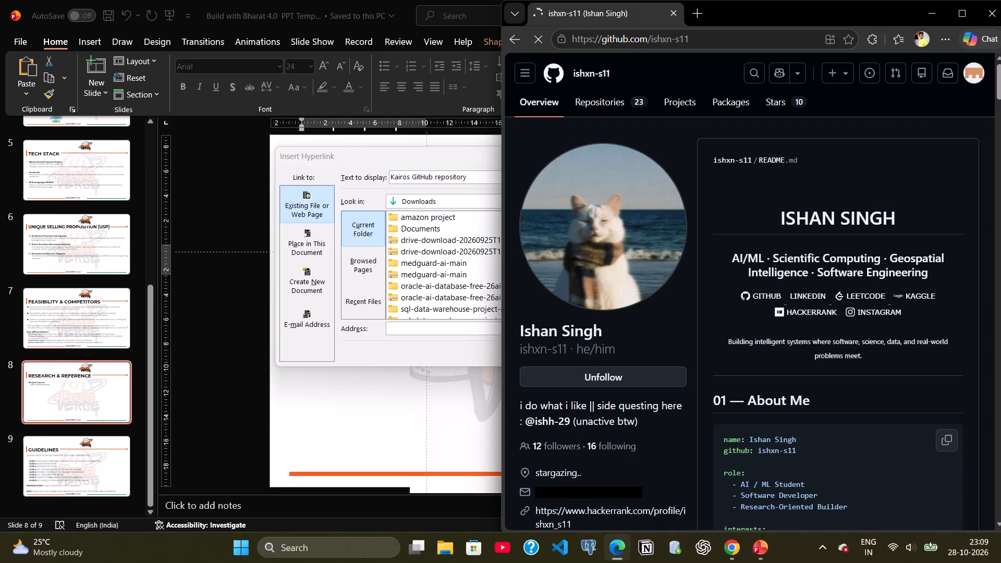
left_click(718, 44)
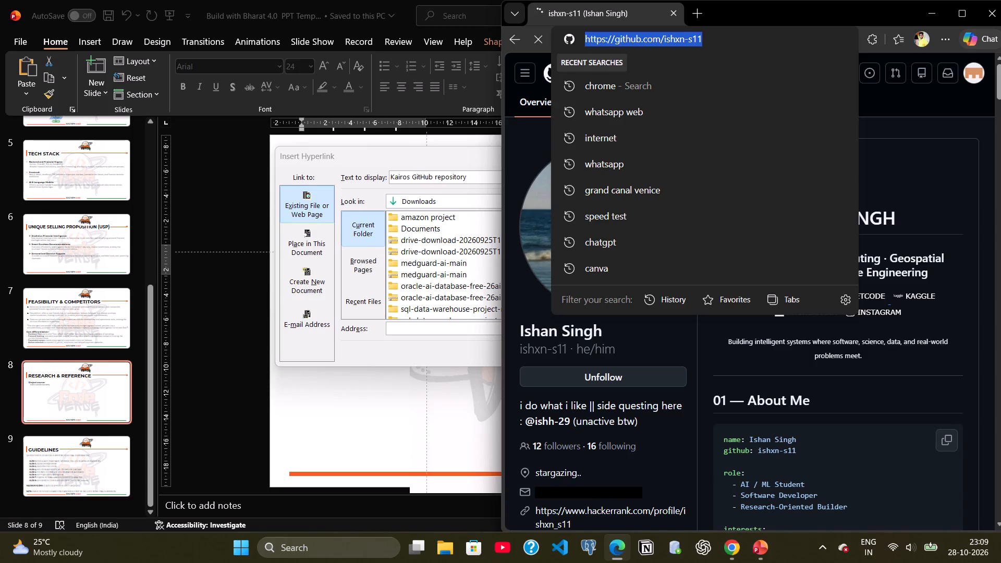
key("ctrl+c")
left_click(723, 136)
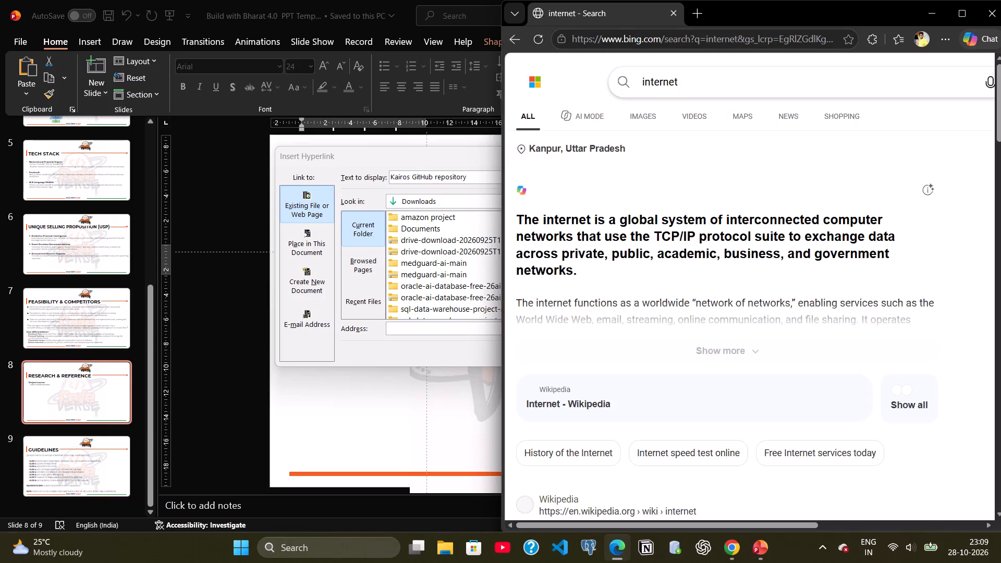
left_click(511, 40)
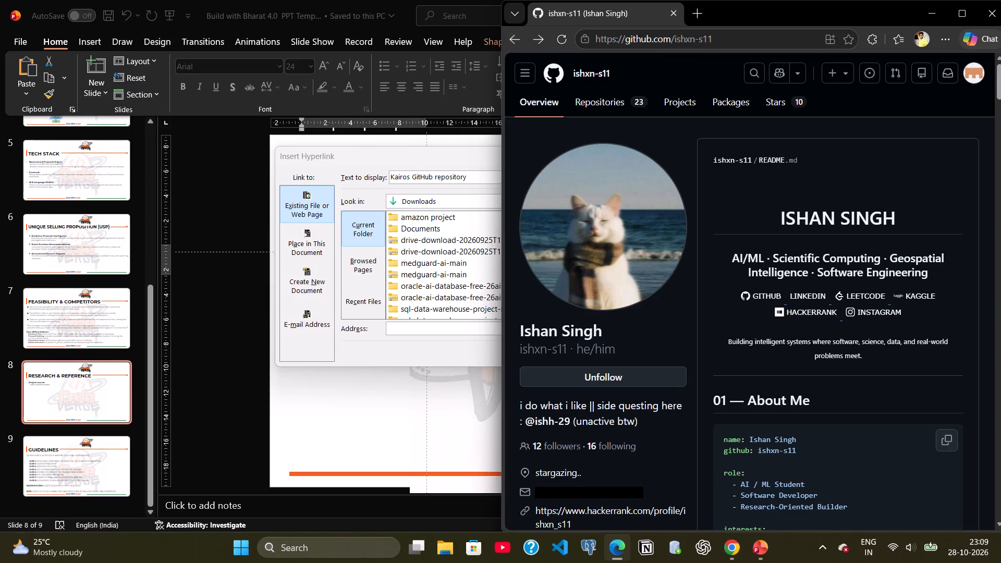
Switch back to PowerPoint with the Insert Hyperlink dialog for the Kairos GitHub repository text.
left_click(437, 140)
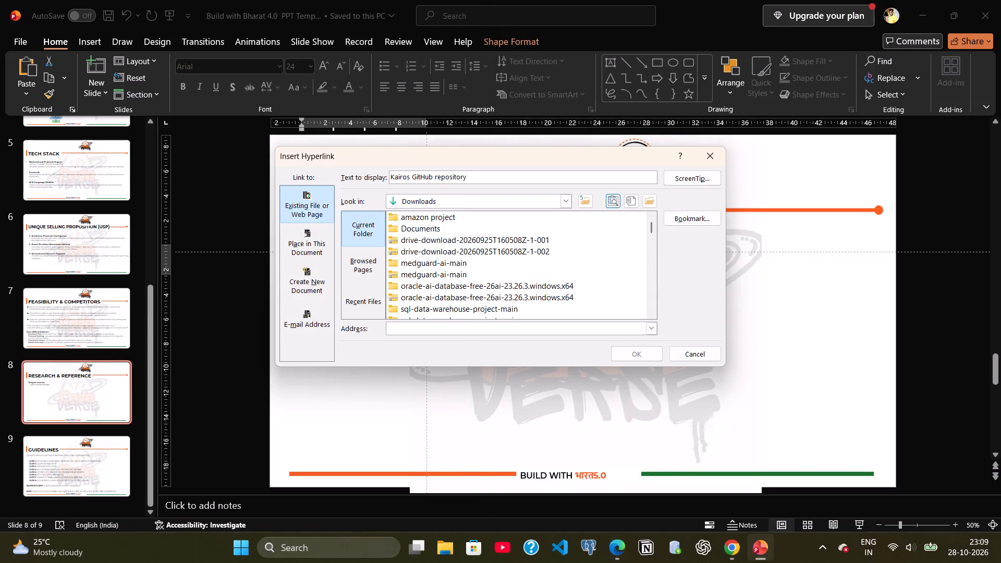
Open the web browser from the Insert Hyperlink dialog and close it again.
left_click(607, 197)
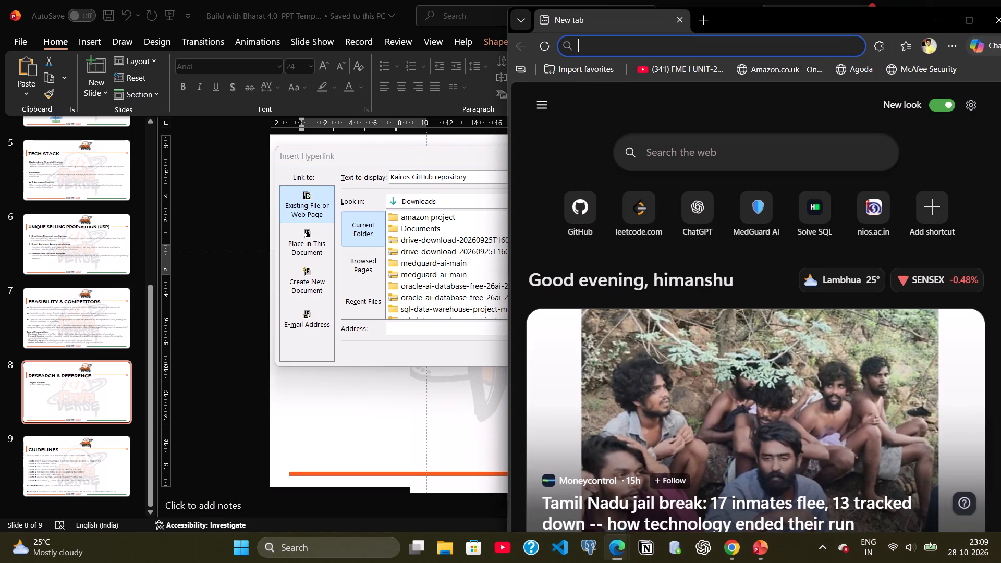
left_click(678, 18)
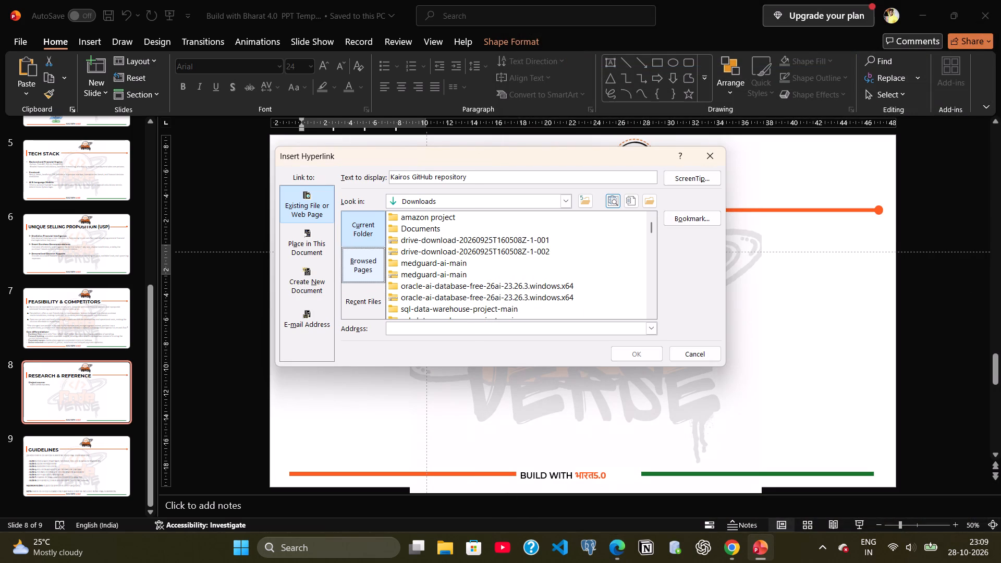
Look through the Downloads folder and the available folder locations for a file to link.
scroll(434, 252, "down", 2)
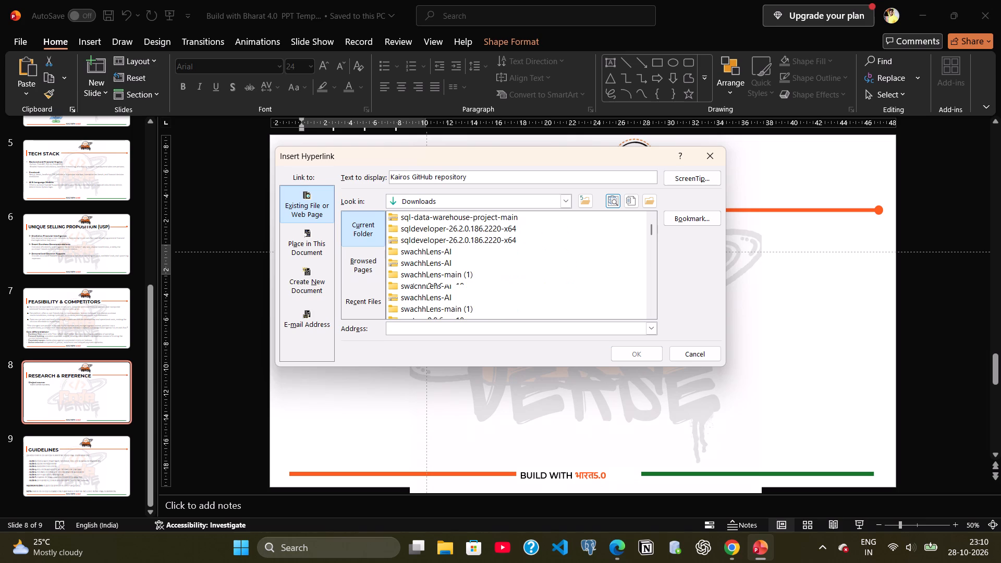
scroll(434, 252, "down", 1)
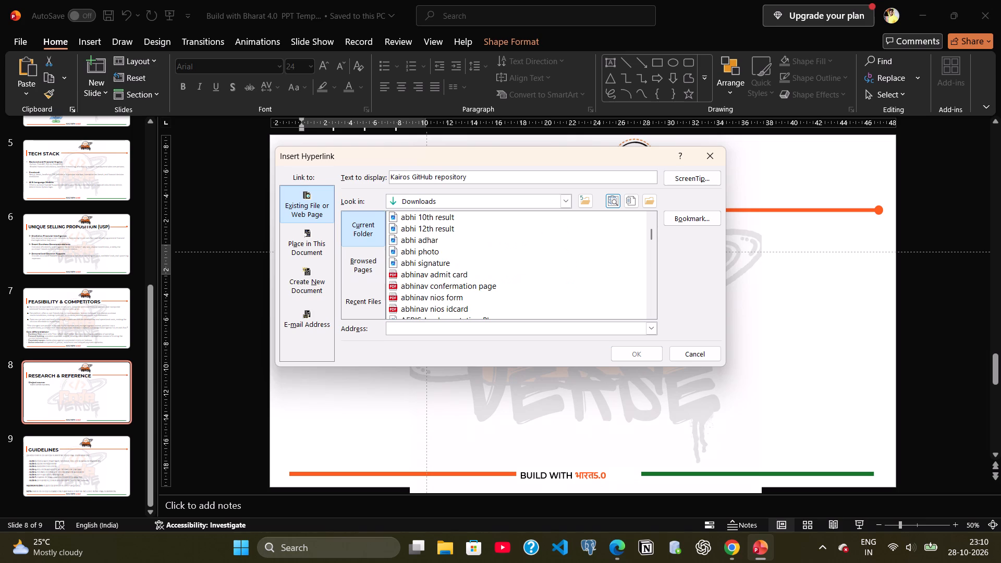
scroll(434, 252, "down", 10)
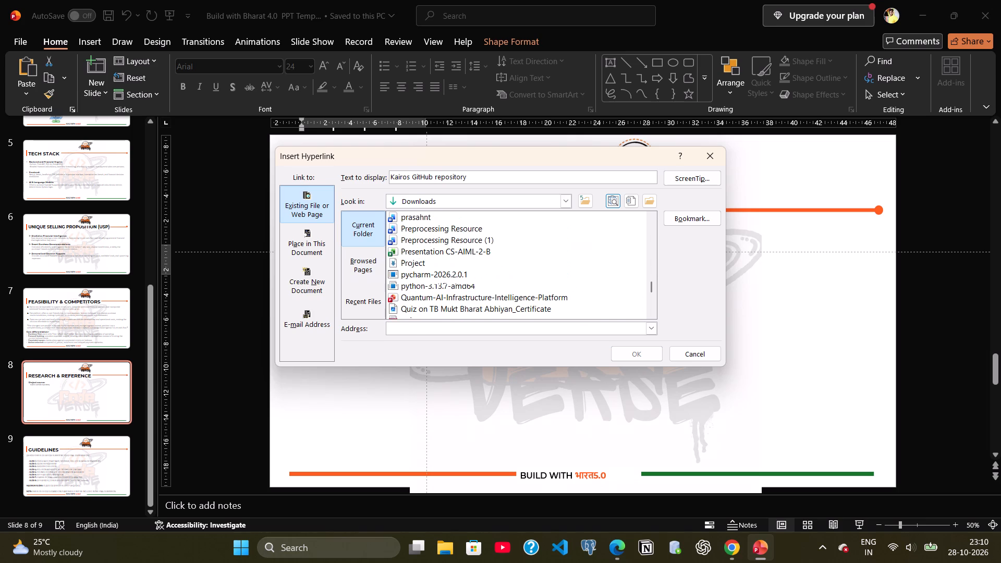
scroll(434, 252, "down", 6)
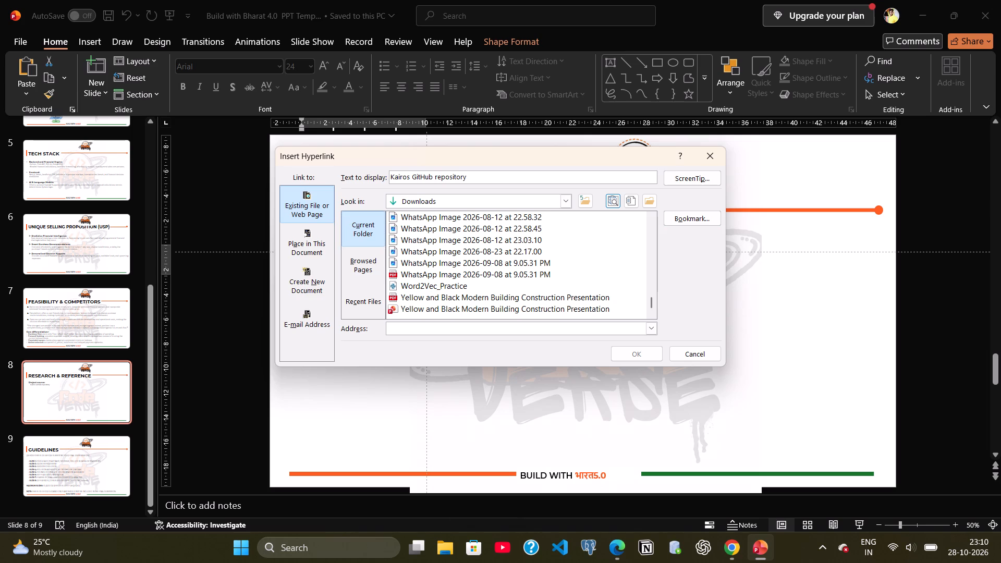
left_click(563, 201)
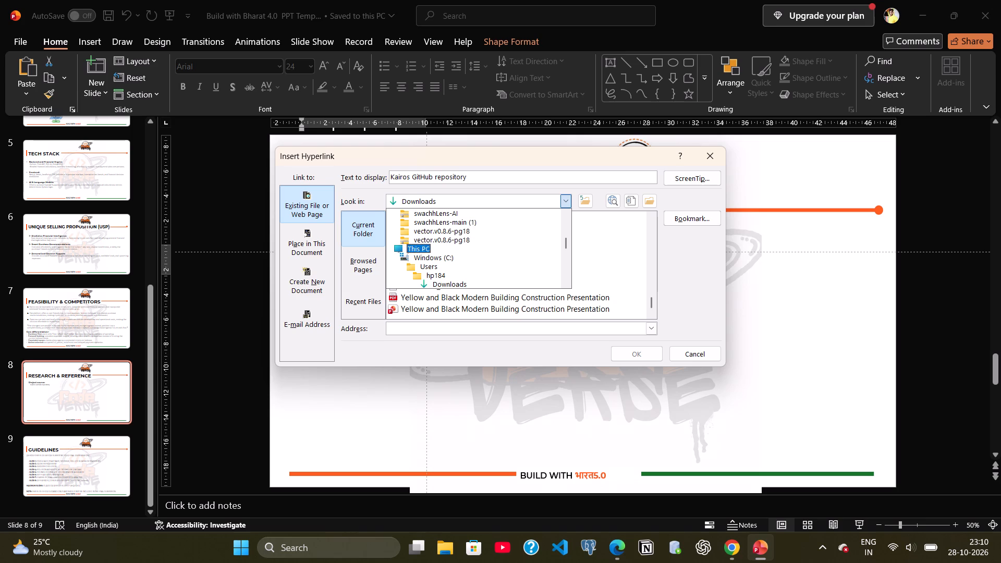
scroll(448, 264, "down", 2)
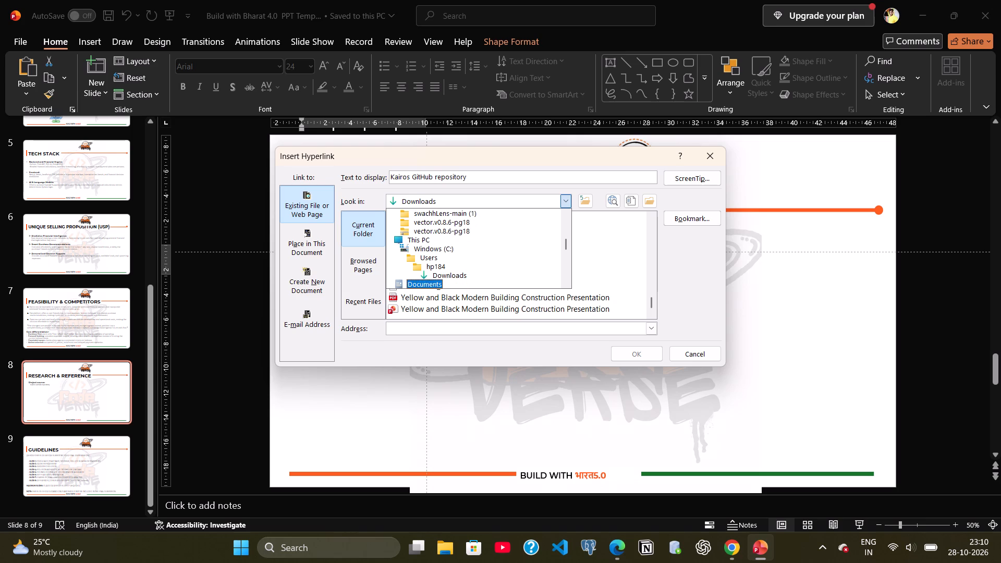
scroll(449, 231, "up", 13)
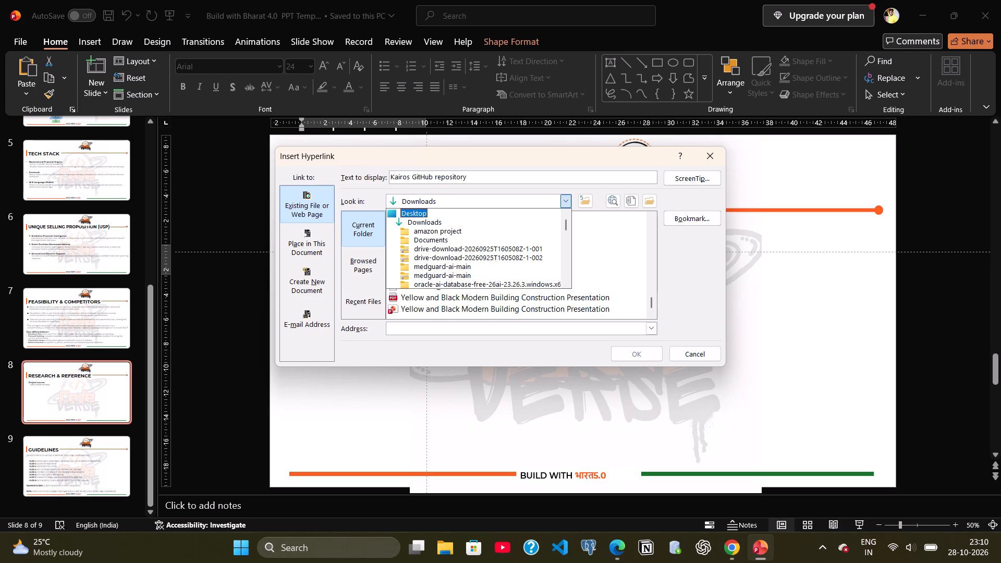
left_click(561, 195)
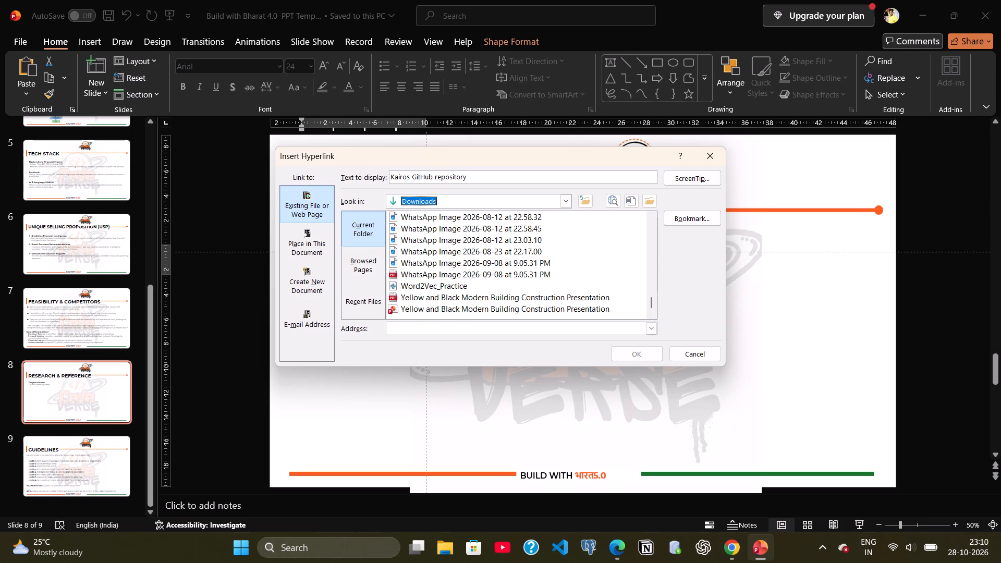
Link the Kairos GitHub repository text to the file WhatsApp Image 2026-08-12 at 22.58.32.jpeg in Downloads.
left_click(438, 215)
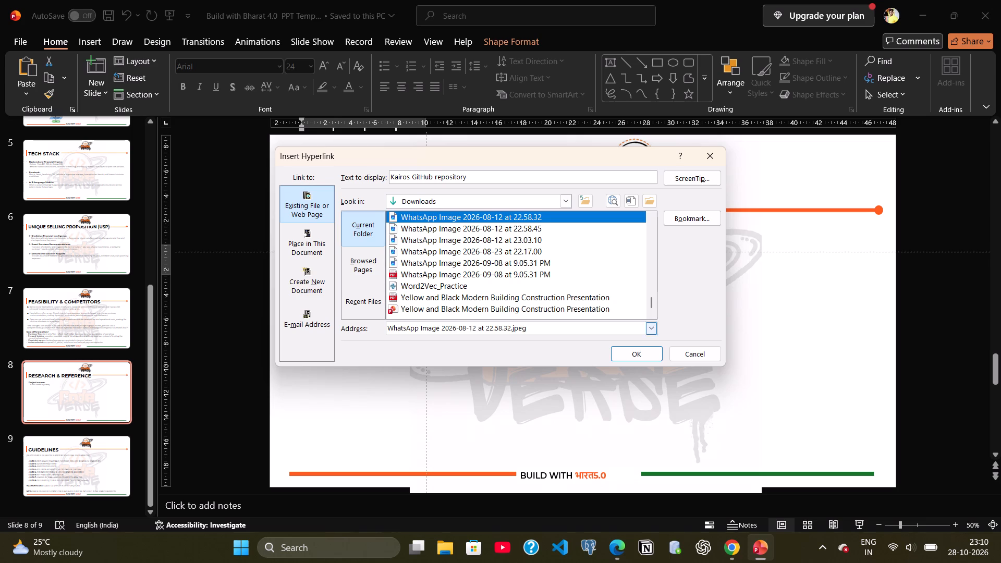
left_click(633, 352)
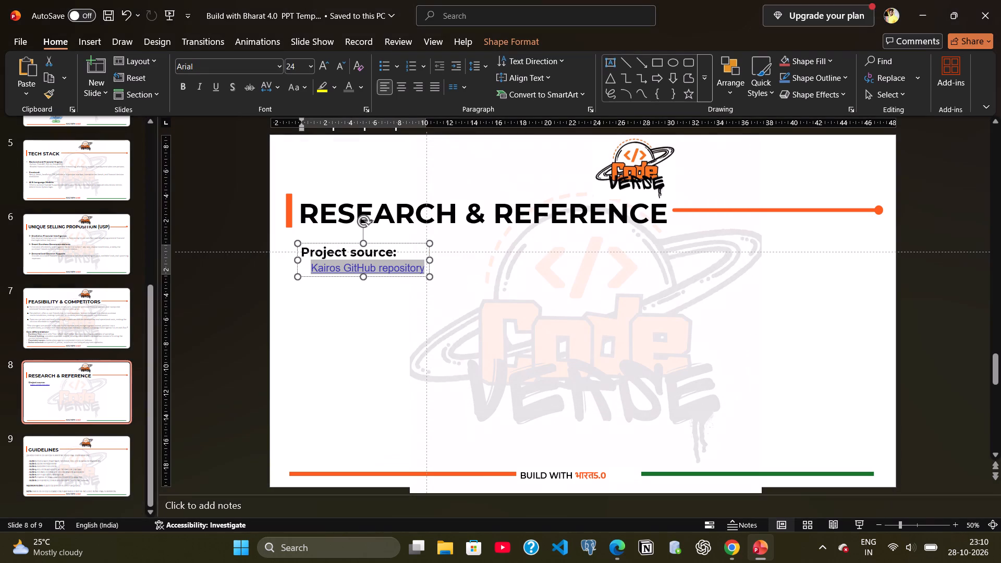
Follow the link on the Kairos GitHub repository text to test it, and close the image viewer.
left_click(398, 268)
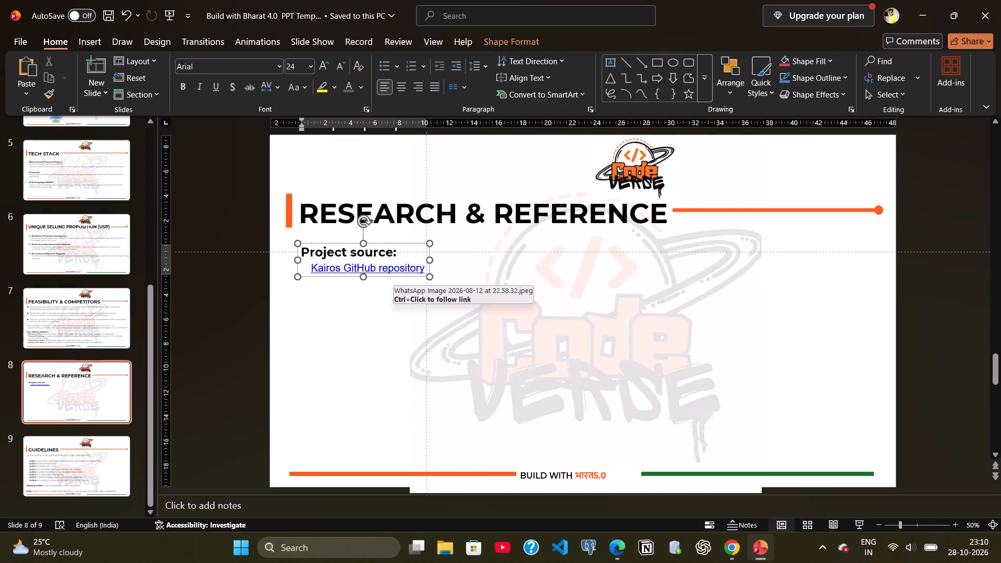
left_click(394, 268, "ctrl")
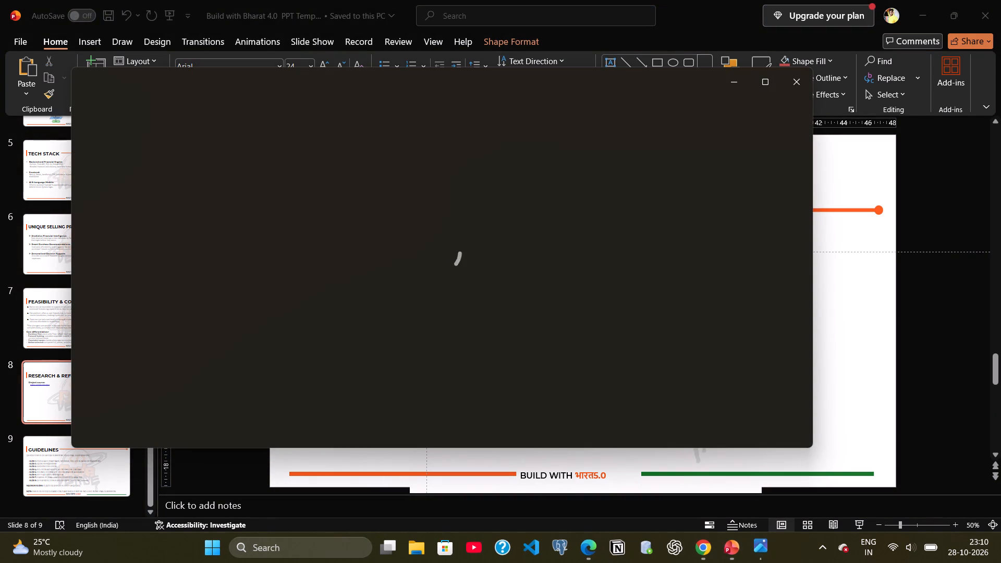
left_click(795, 82)
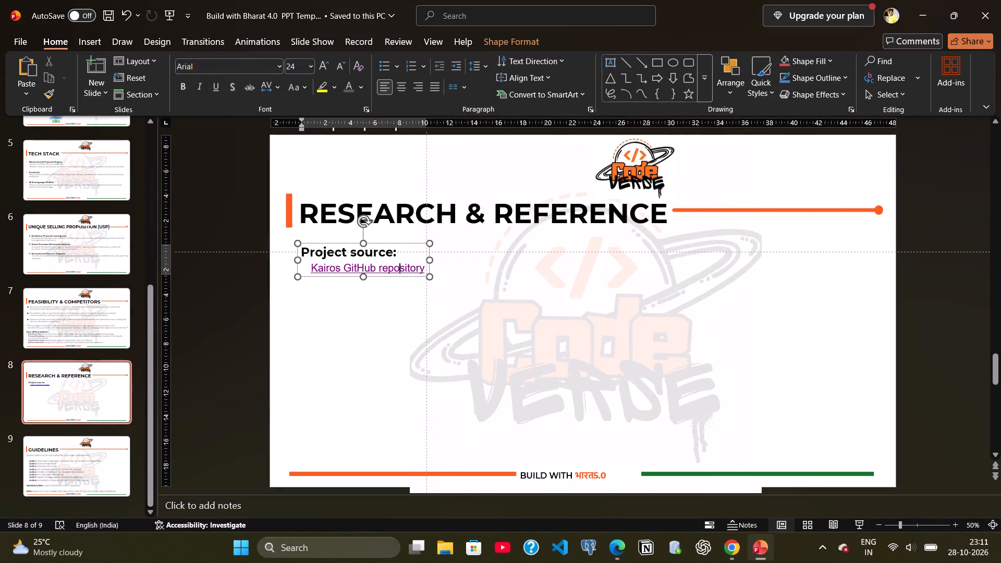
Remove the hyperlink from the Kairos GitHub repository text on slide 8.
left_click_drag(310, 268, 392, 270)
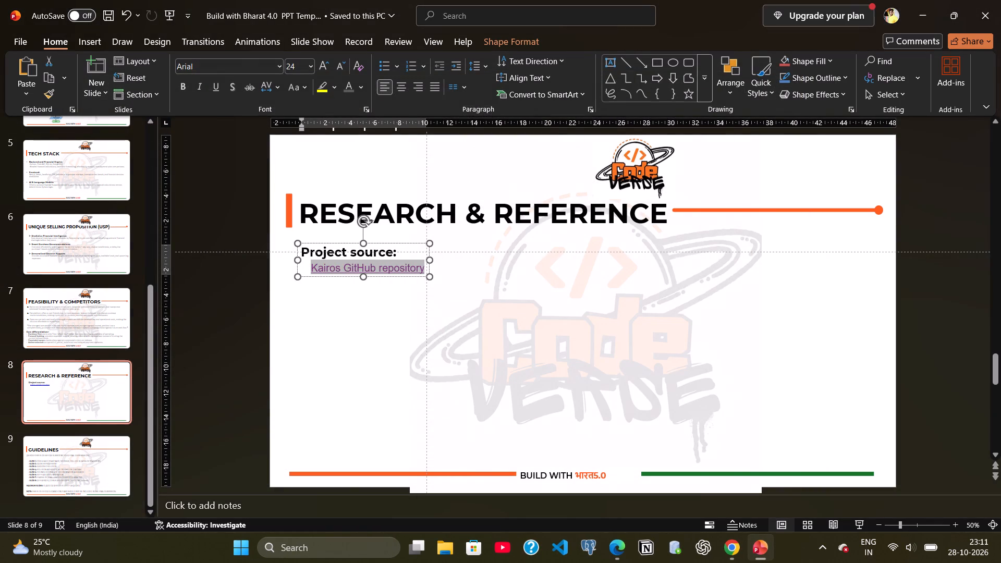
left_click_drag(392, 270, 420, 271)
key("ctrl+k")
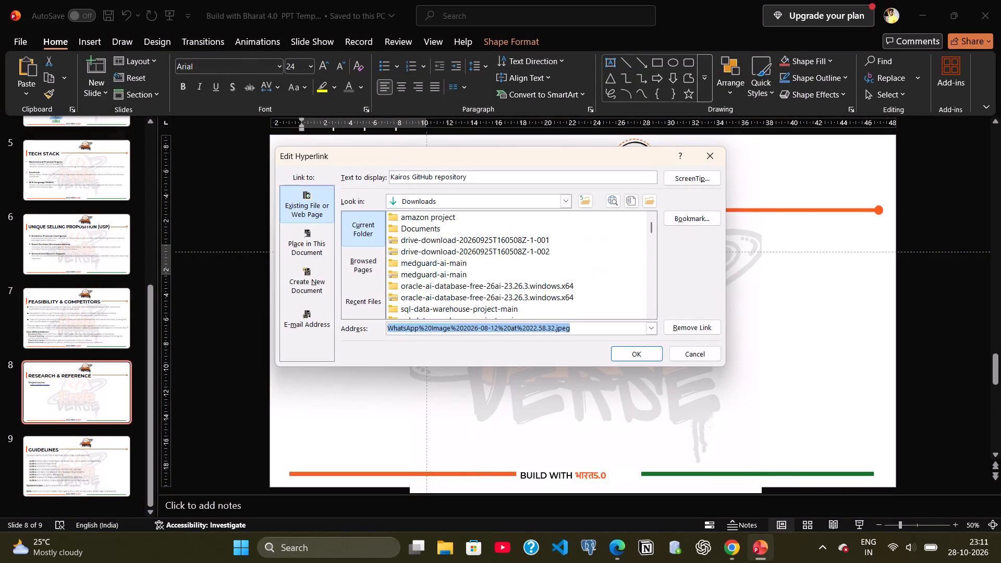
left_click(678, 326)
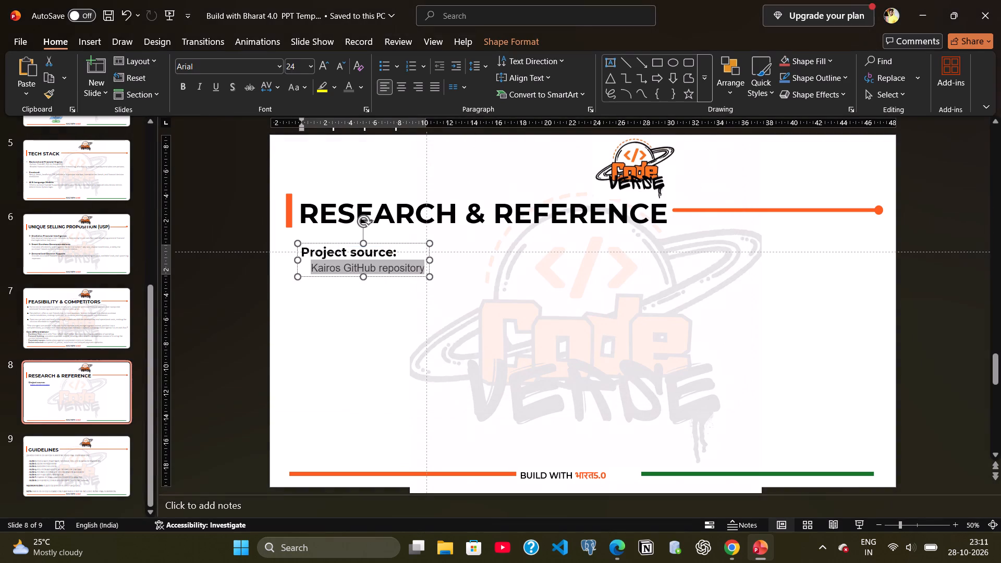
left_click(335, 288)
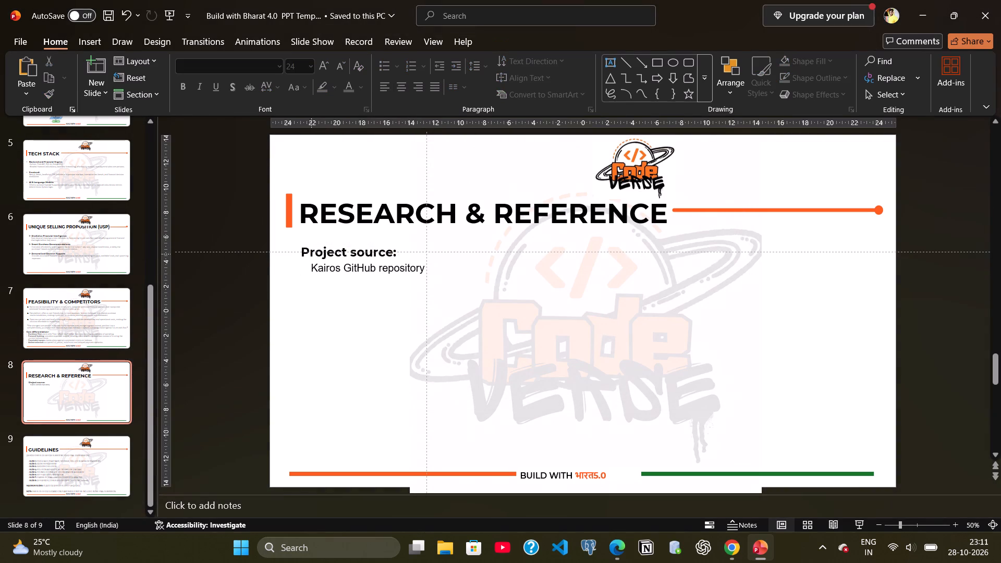
Start a new hyperlink for the Kairos GitHub repository text and examine the place-in-document and new-document link options.
left_click_drag(311, 266, 431, 280)
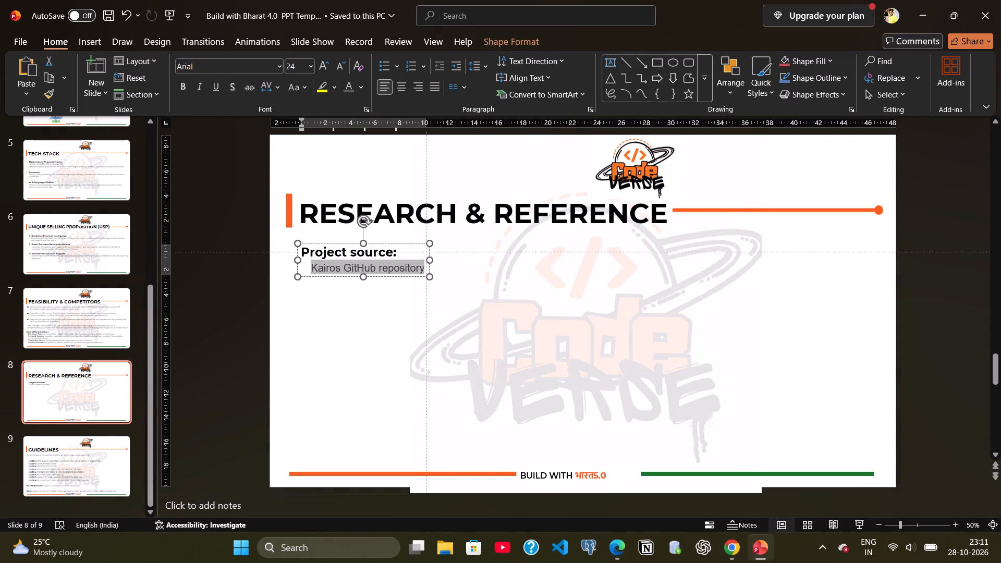
key("ctrl+k")
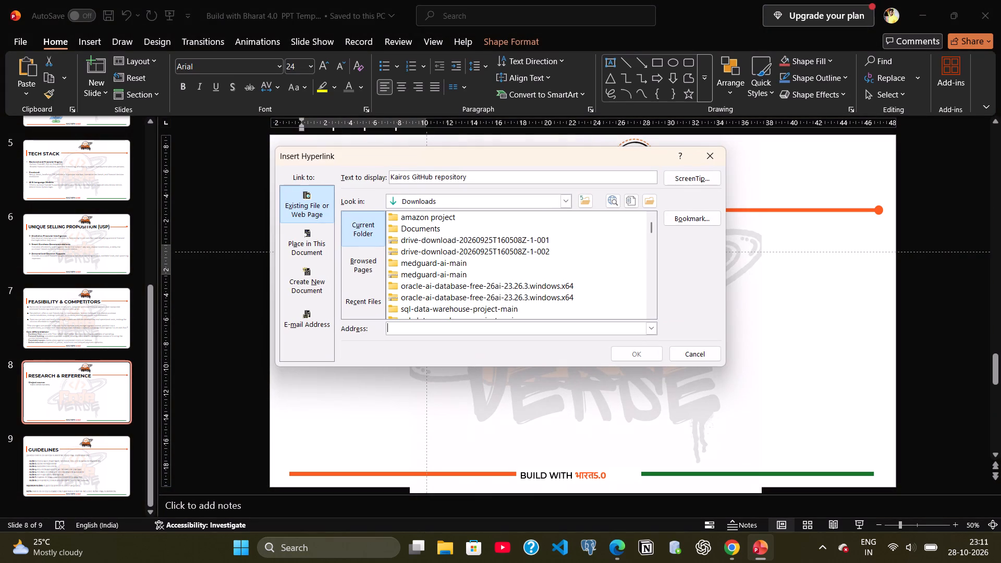
left_click(292, 246)
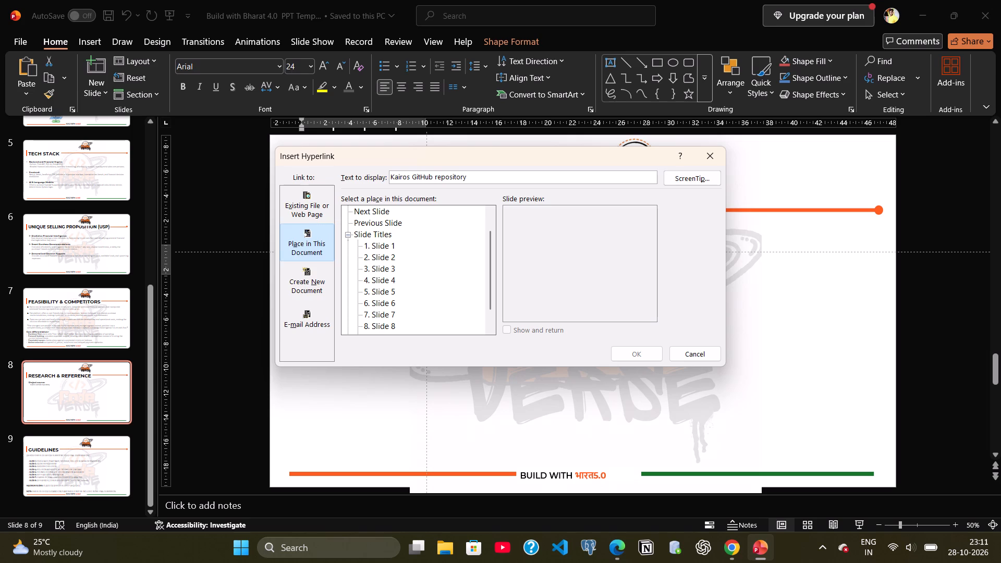
left_click(316, 288)
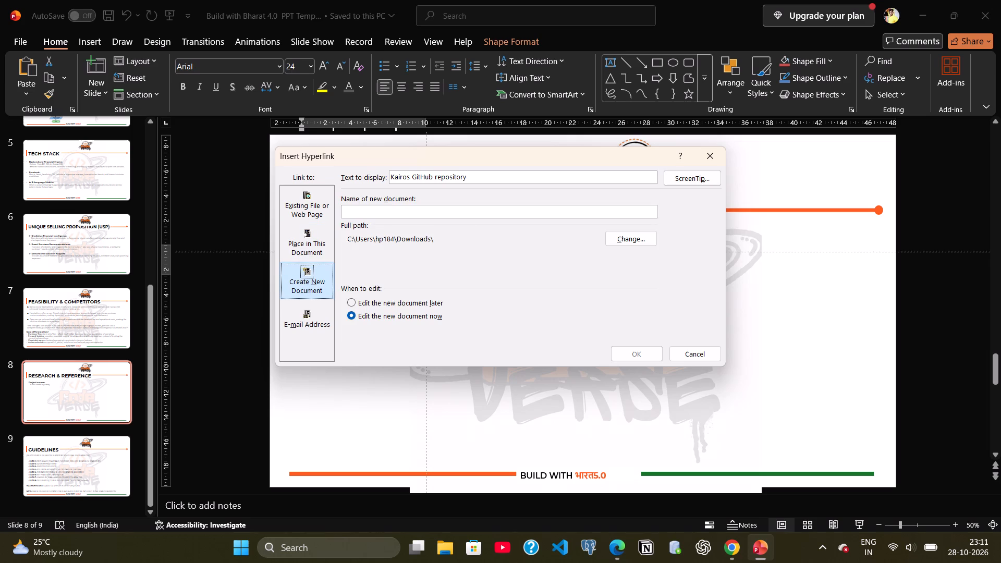
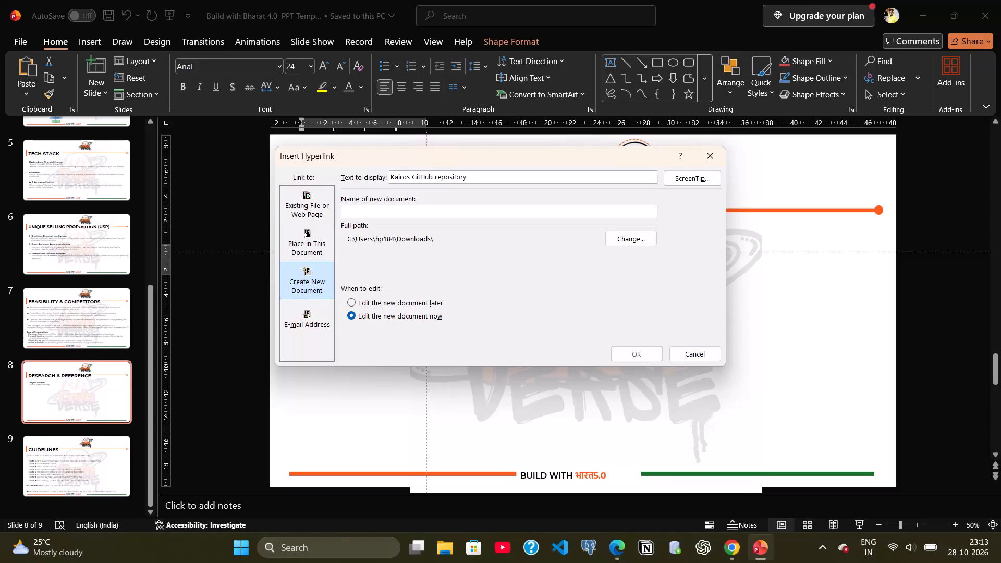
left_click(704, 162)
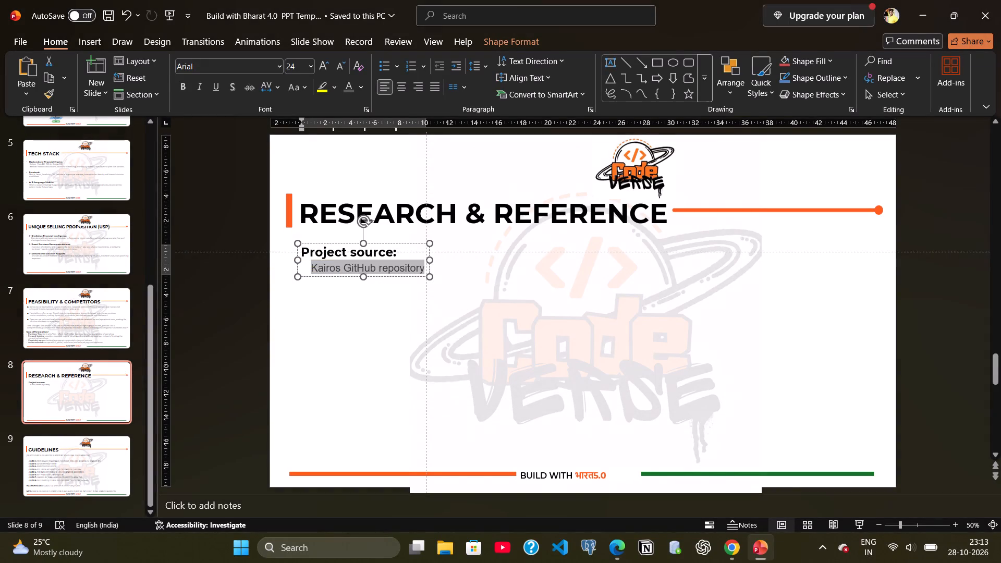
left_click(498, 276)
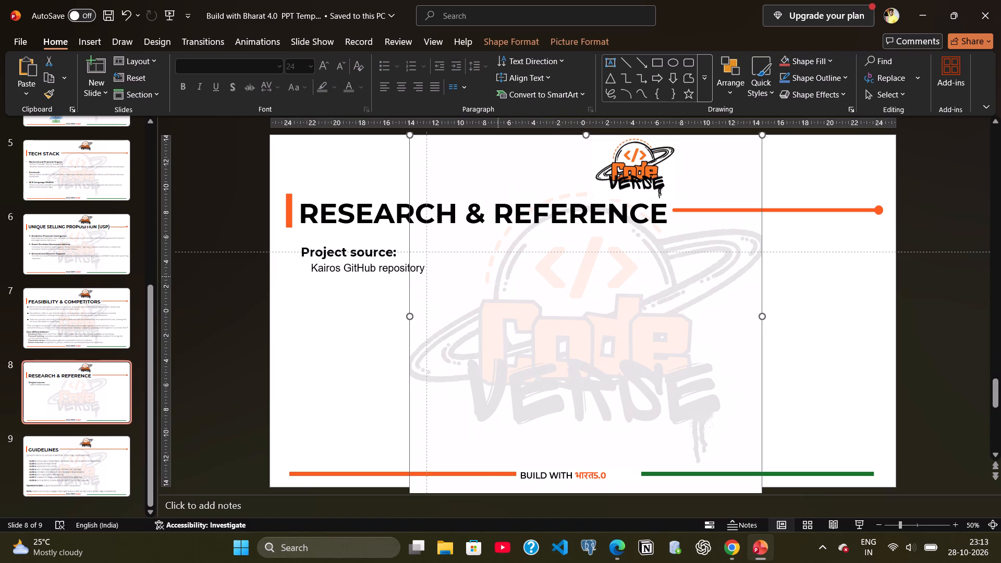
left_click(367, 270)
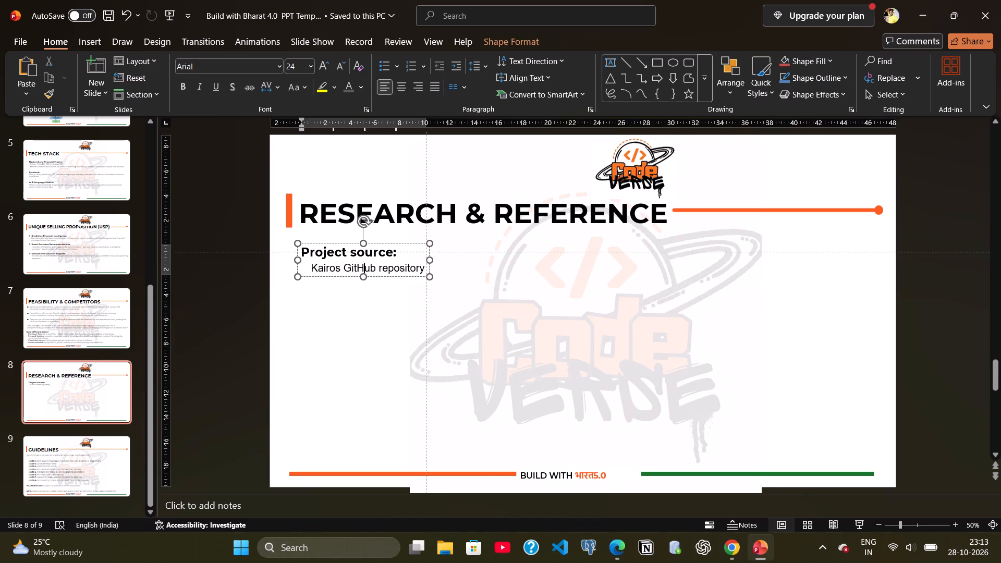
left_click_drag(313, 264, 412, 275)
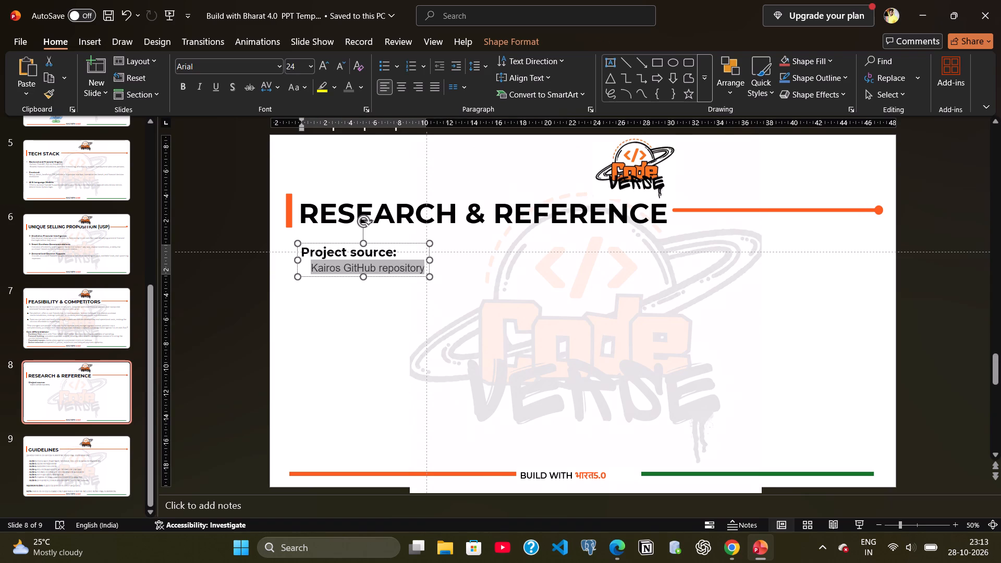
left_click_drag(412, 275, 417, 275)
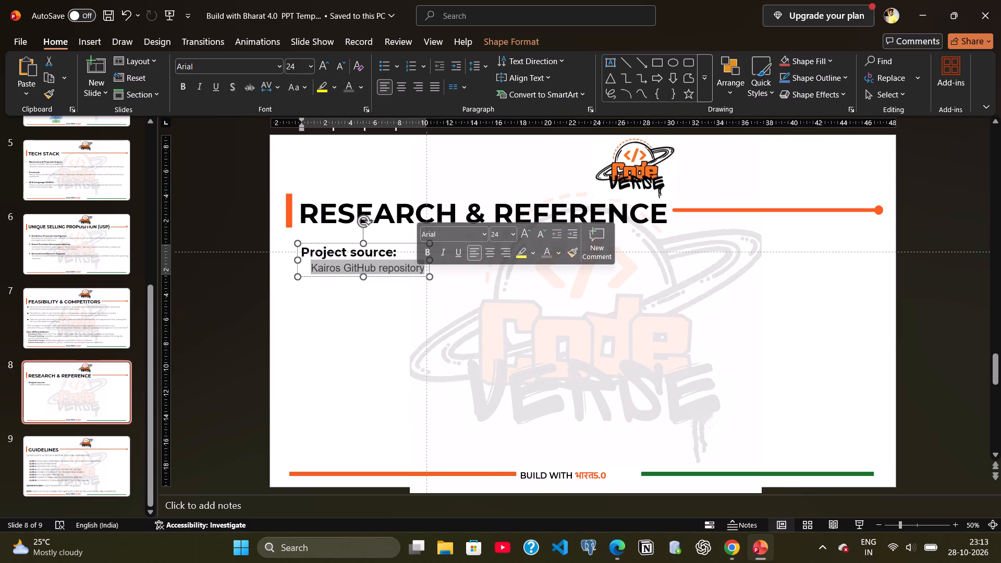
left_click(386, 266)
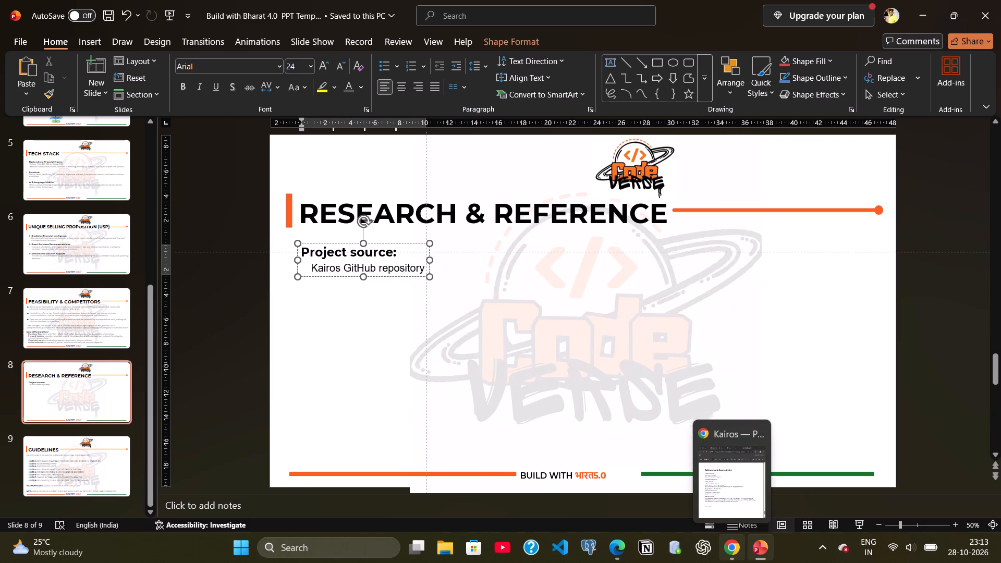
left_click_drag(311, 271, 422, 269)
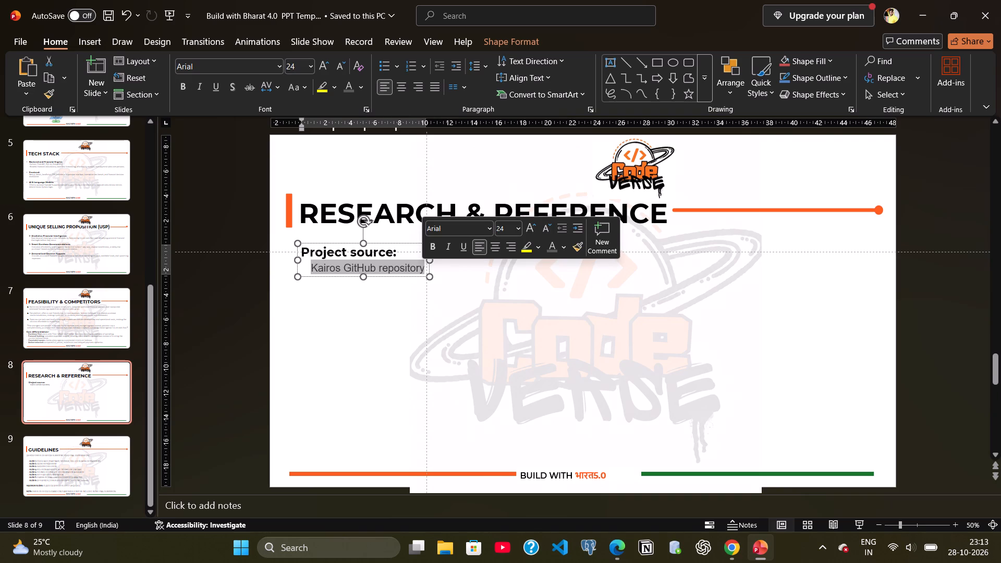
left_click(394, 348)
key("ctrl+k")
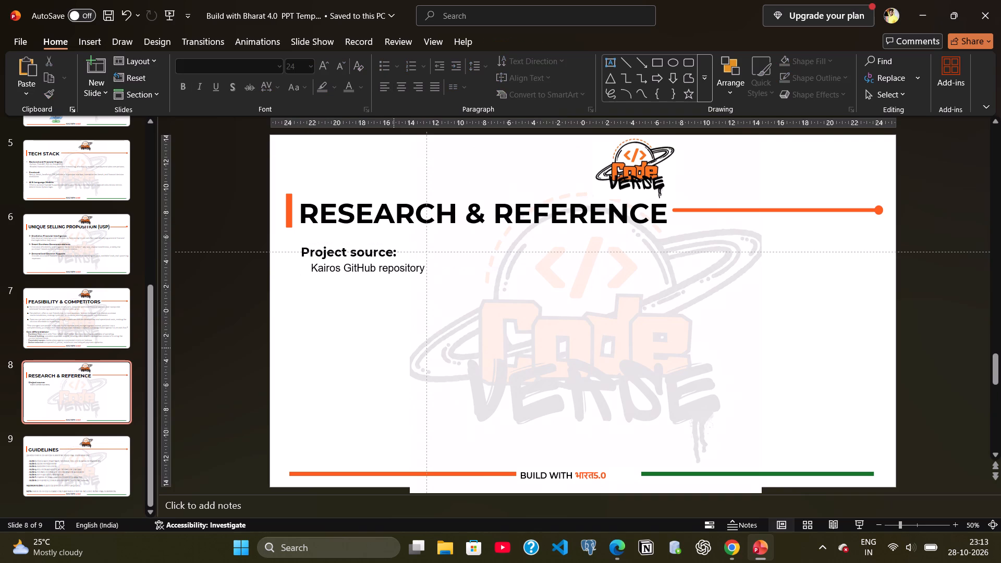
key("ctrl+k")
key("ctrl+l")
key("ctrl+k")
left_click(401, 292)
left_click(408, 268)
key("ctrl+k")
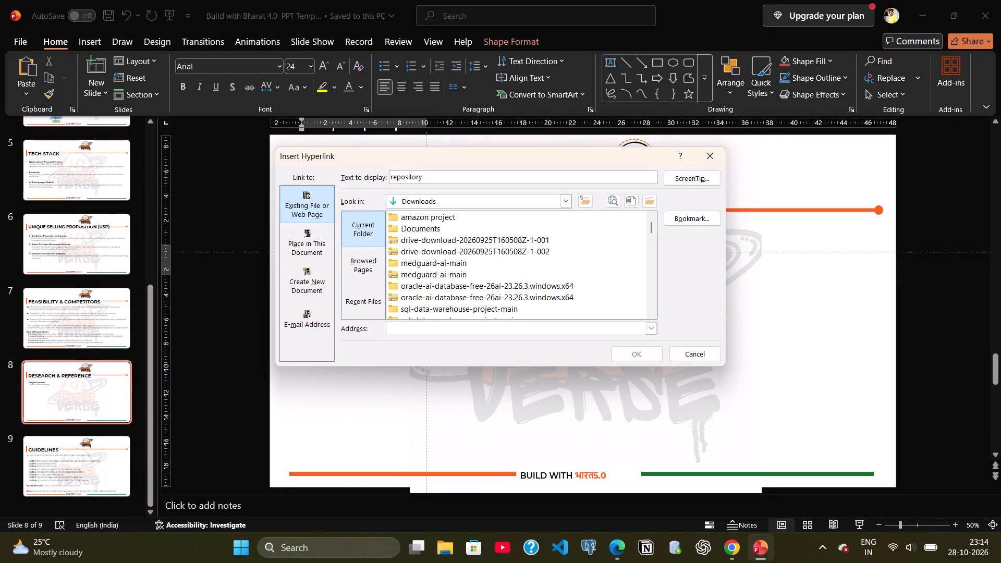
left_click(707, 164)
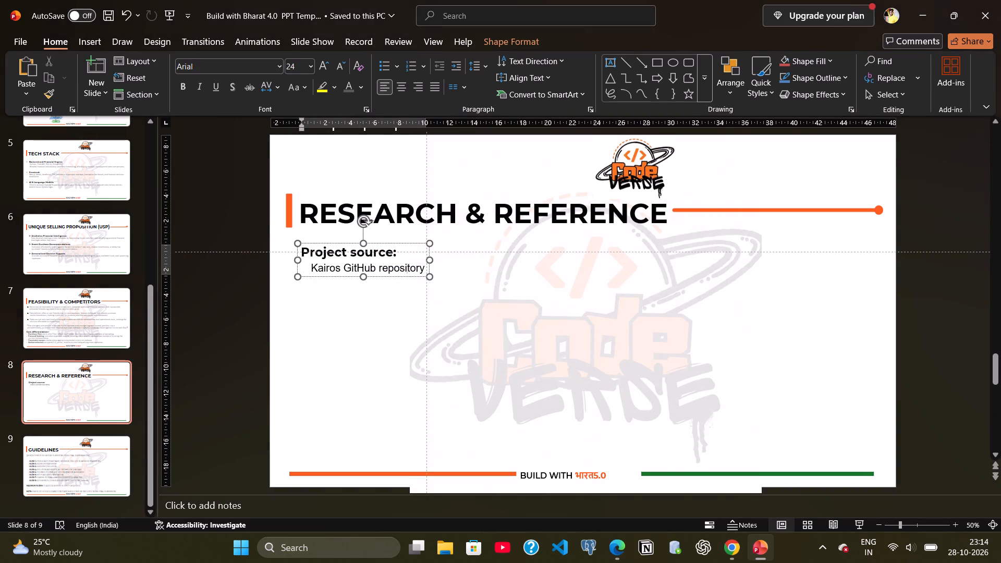
Select the full "Kairos GitHub repository" text on the Research & Reference slide and open the Insert Hyperlink dialog for it.
left_click_drag(311, 270, 421, 274)
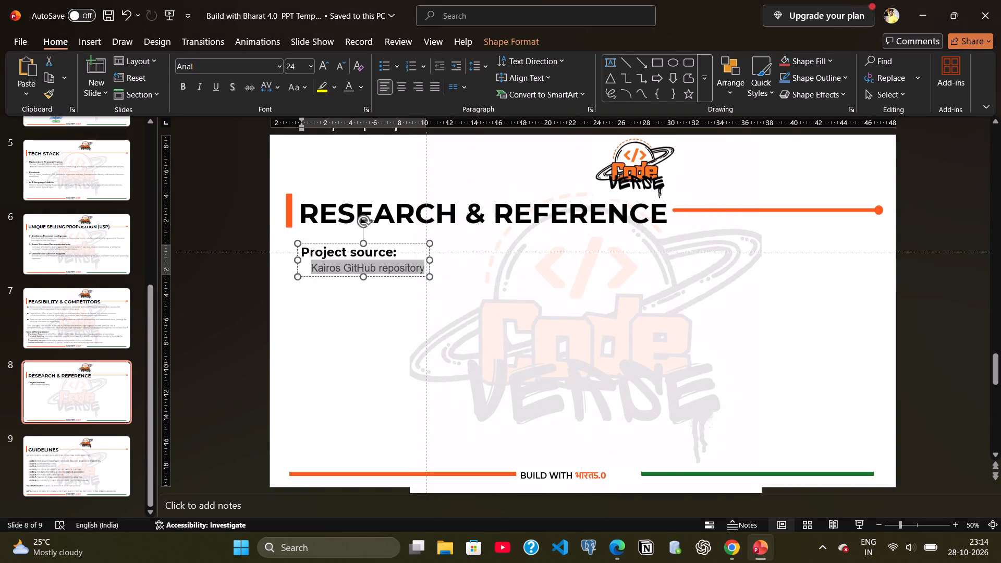
key("ctrl+k")
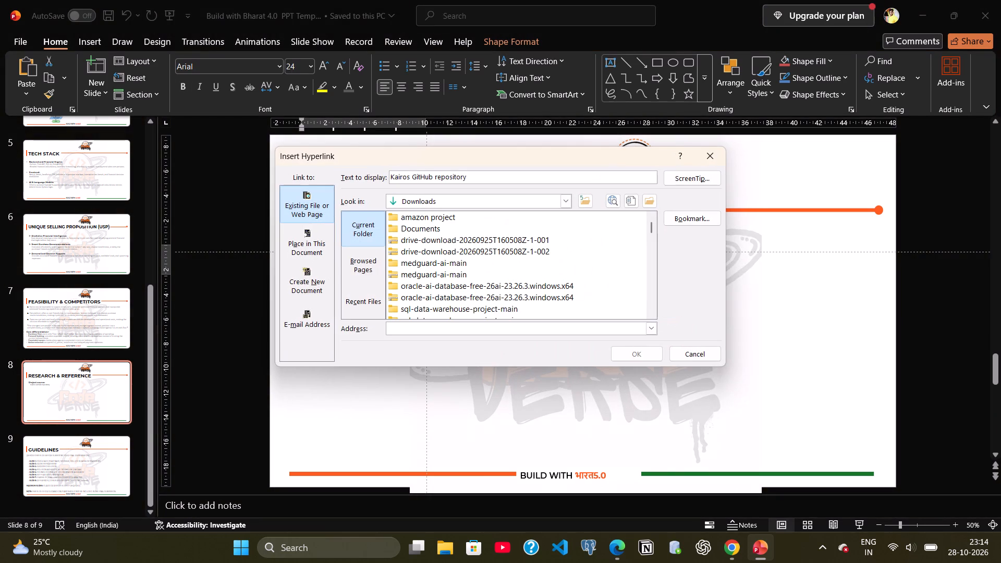
Capture a screenshot of the Insert Hyperlink dialog with Snipping Tool, copy the image, and close the capture window.
key("Print")
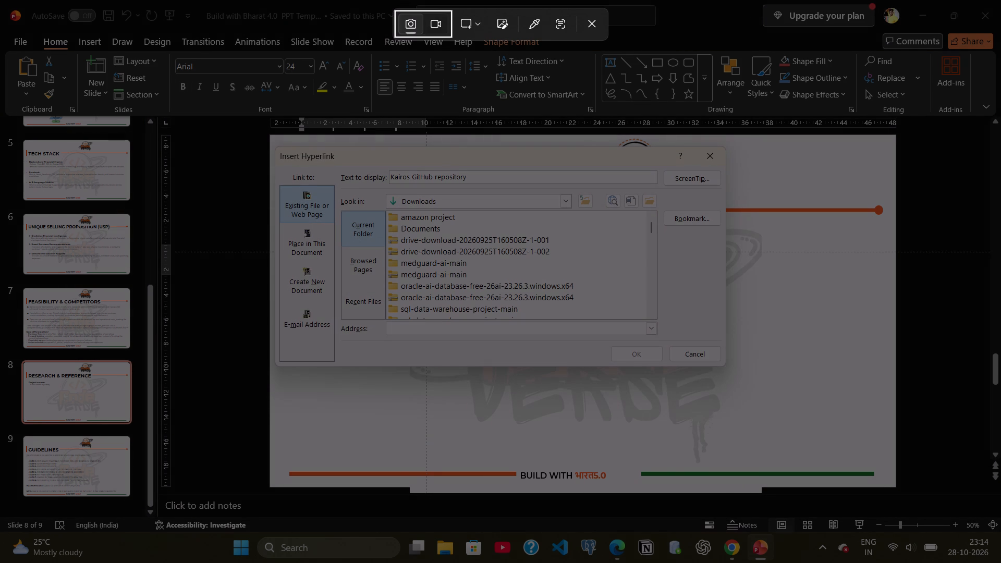
left_click_drag(276, 148, 692, 364)
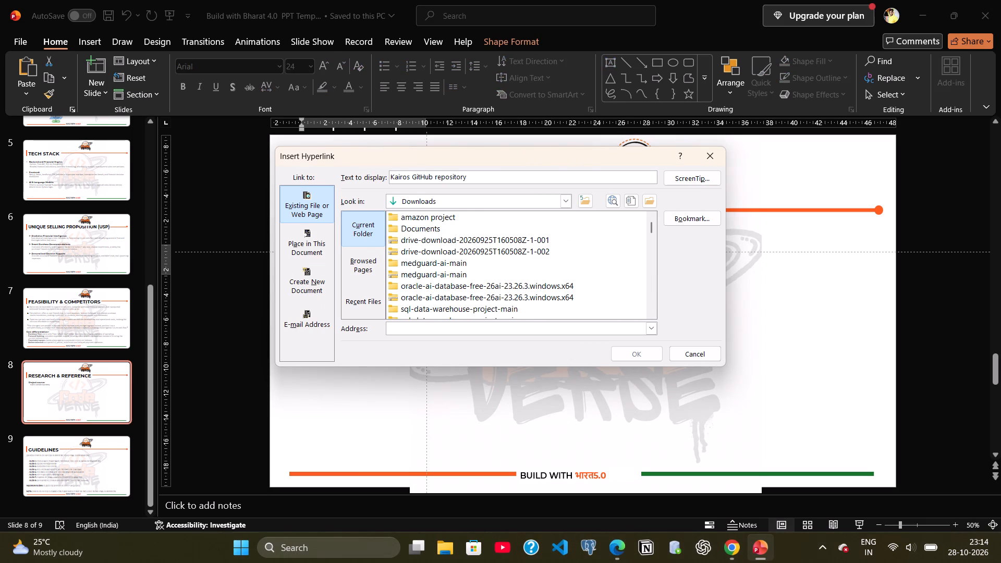
key("Print")
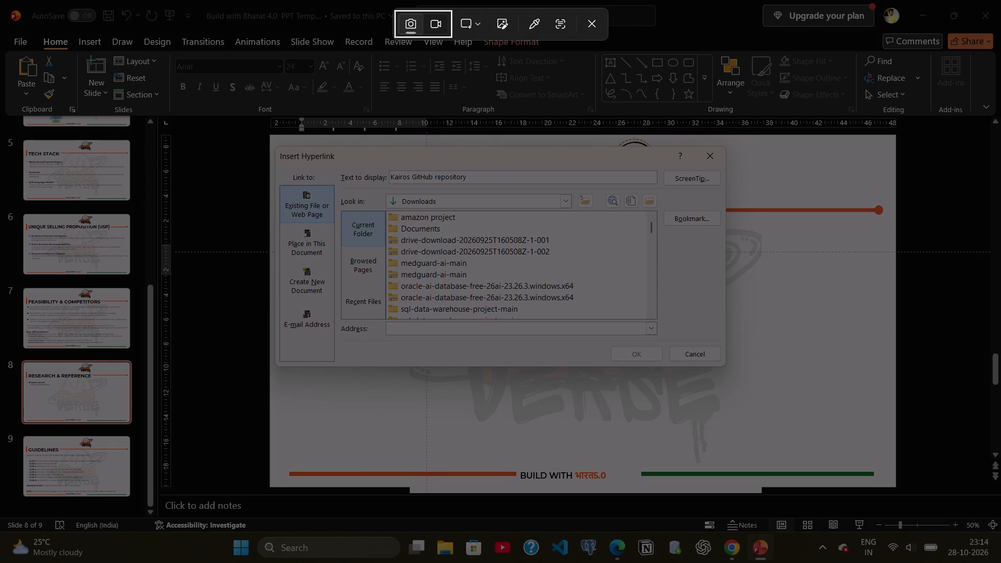
left_click_drag(273, 140, 751, 351)
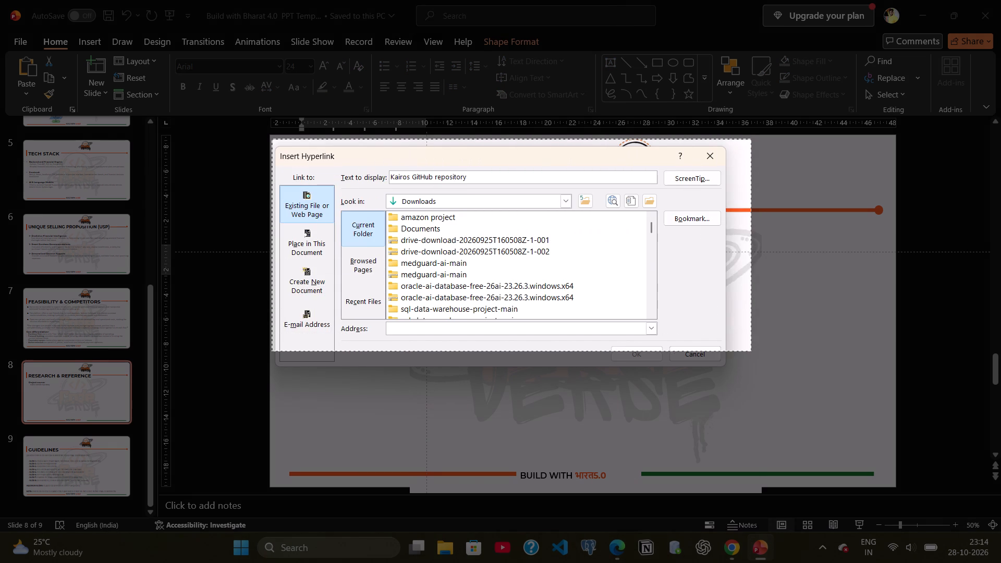
left_click_drag(751, 351, 733, 370)
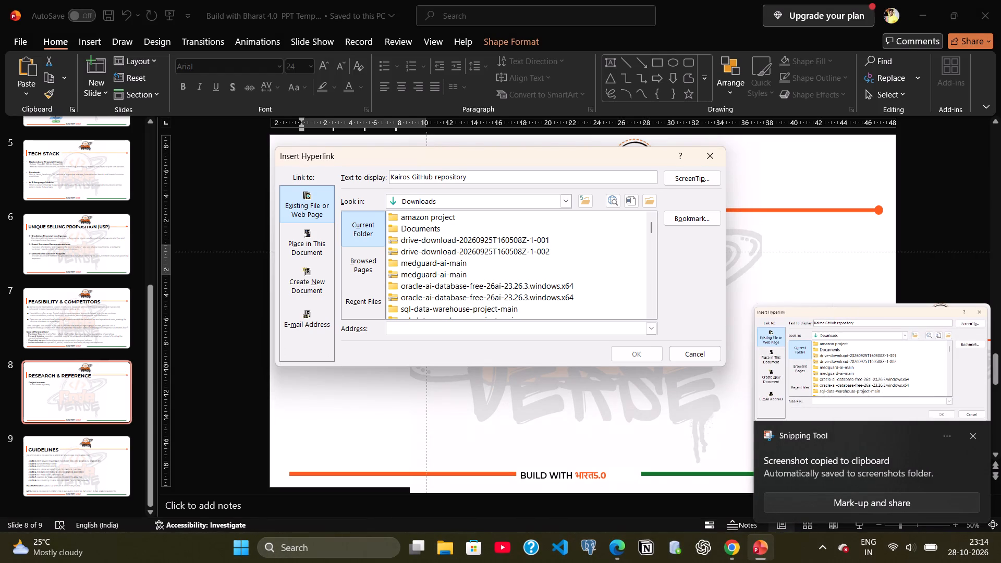
left_click(858, 414)
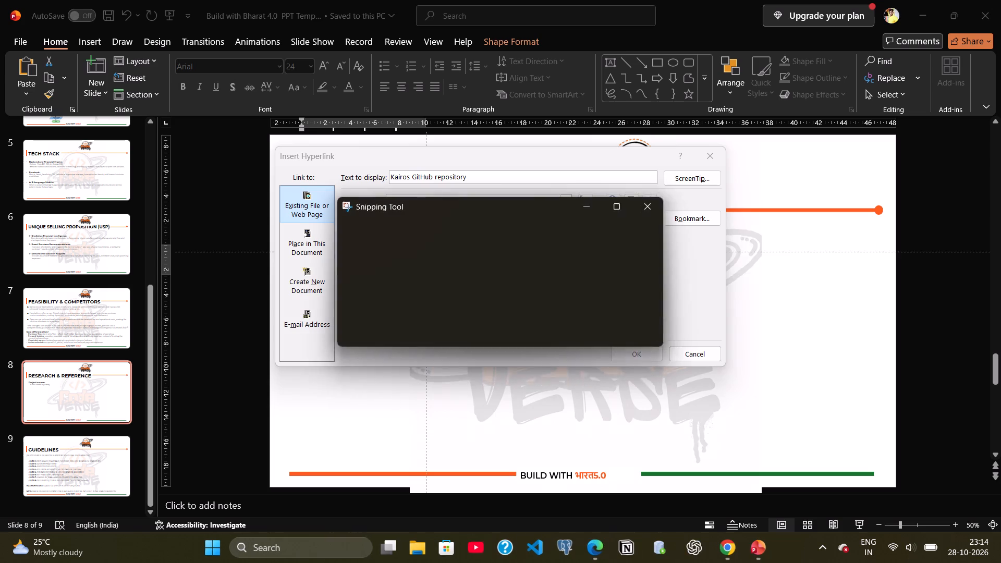
right_click(715, 387)
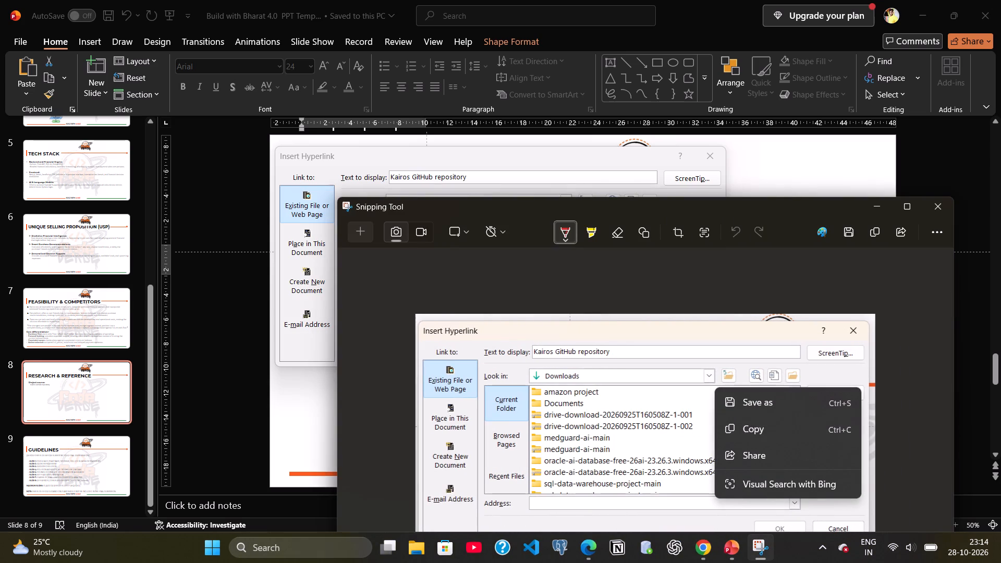
left_click(744, 431)
left_click(935, 198)
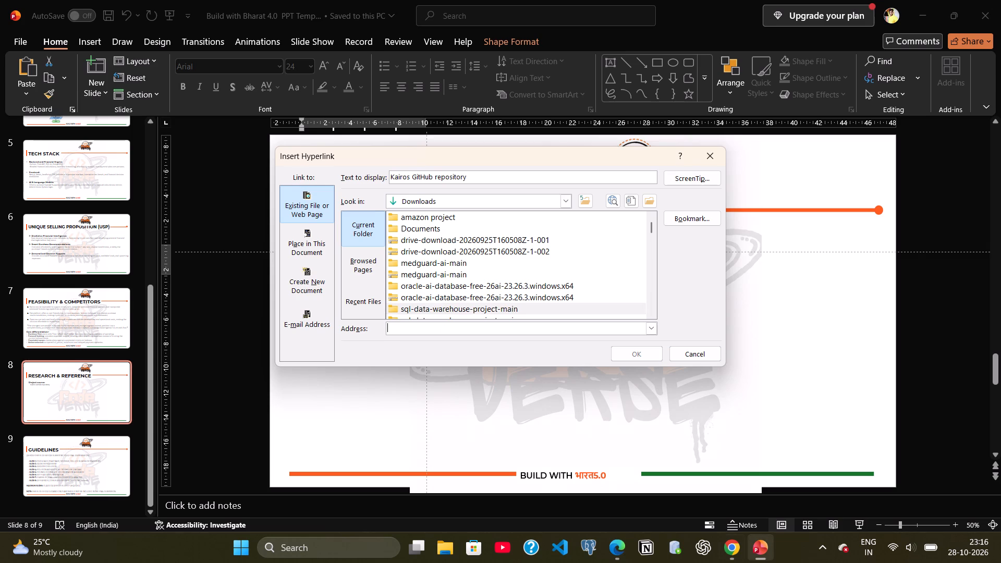
Switch to Chrome, open GitHub in a new tab, and go to the signed-in account's profile page.
left_click(727, 561)
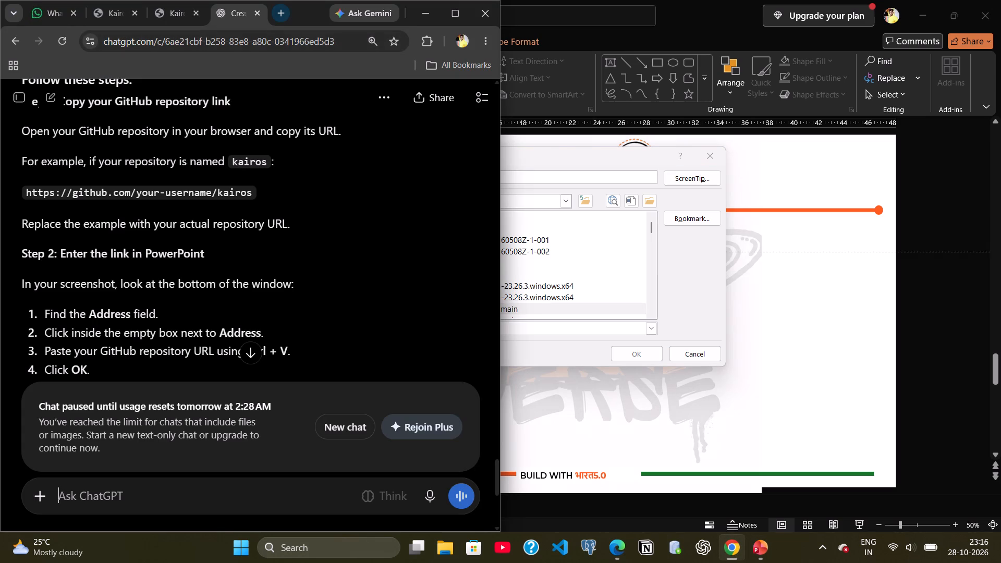
left_click(279, 16)
left_click(232, 37)
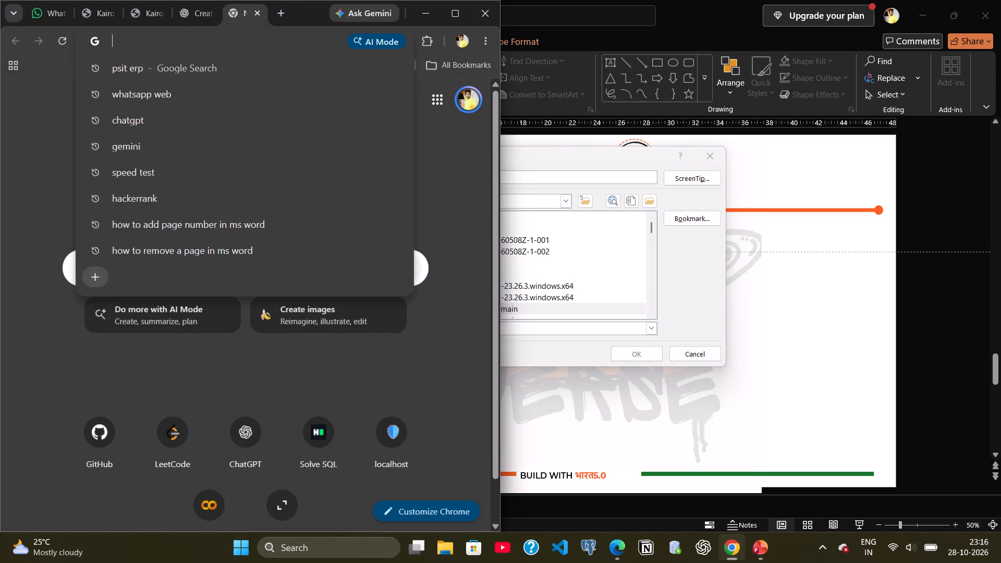
left_click(111, 431)
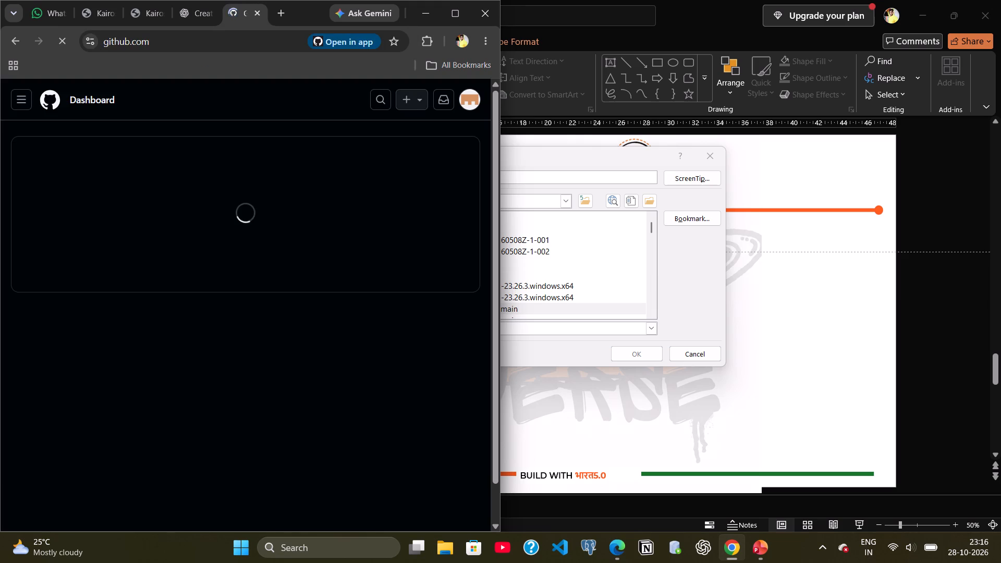
left_click(468, 101)
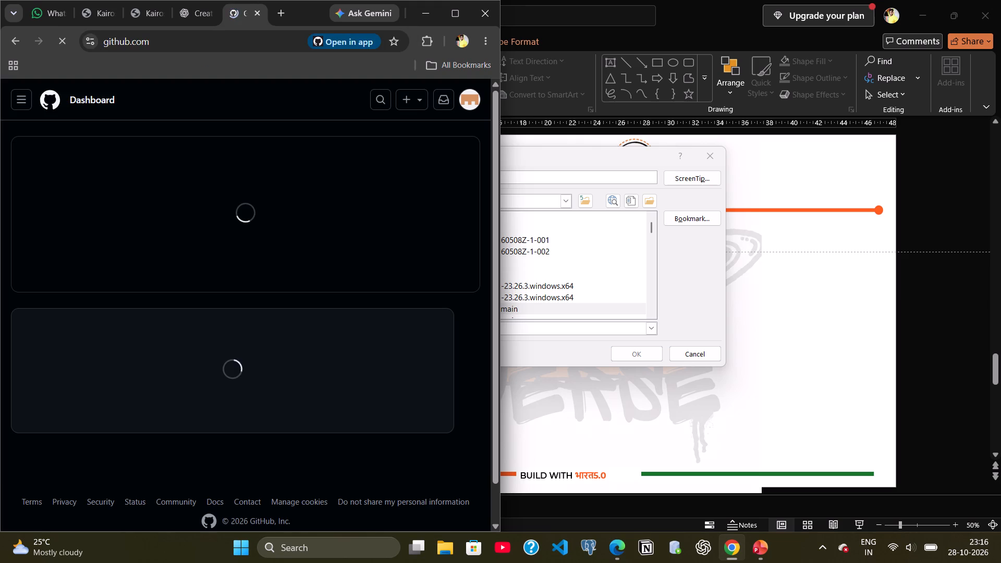
left_click(475, 106)
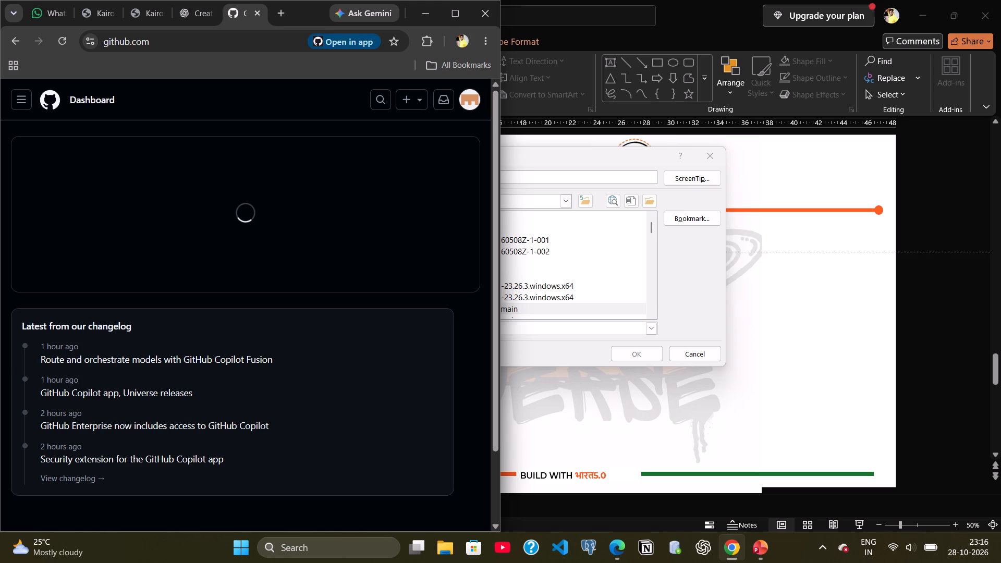
left_click(461, 99)
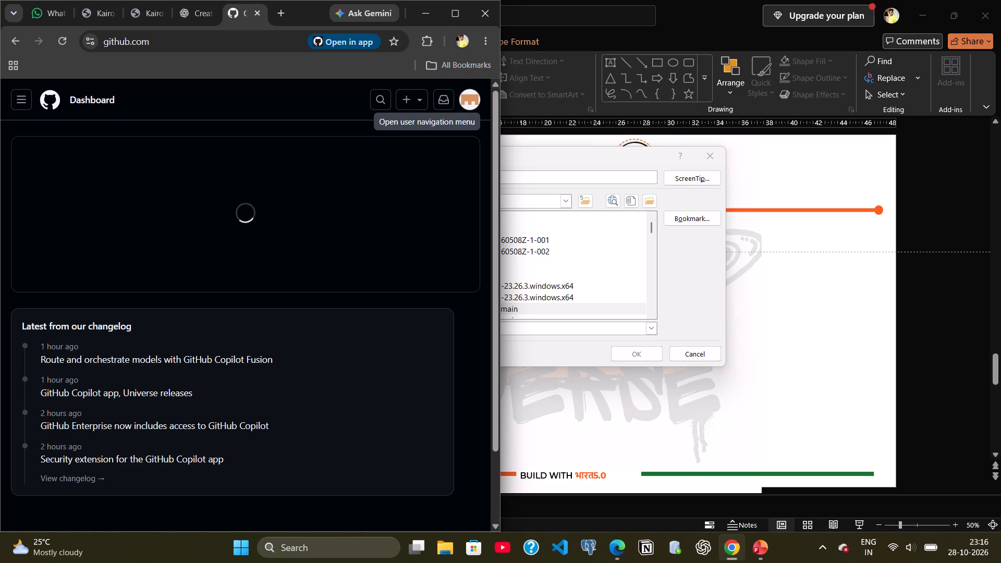
left_click(110, 197)
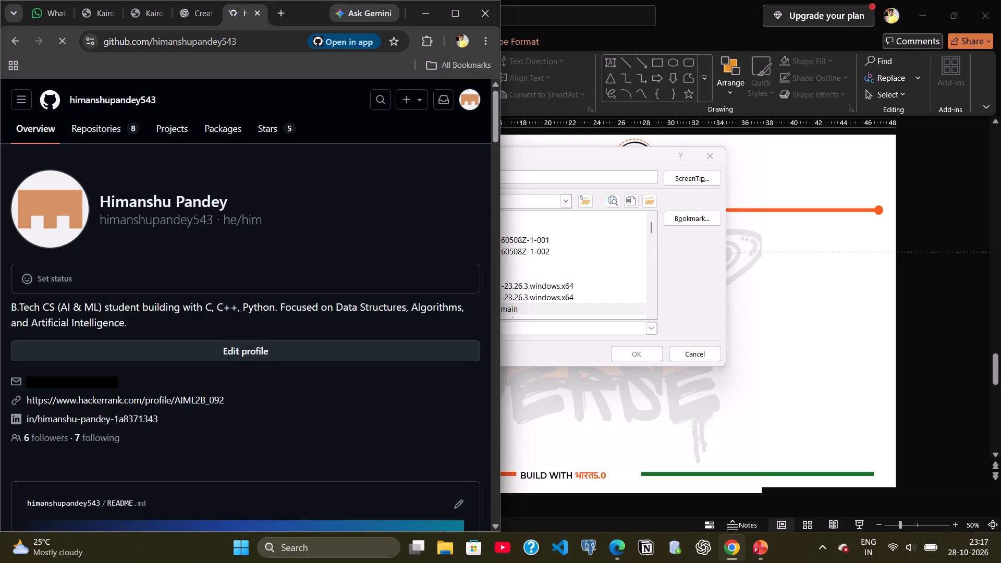
scroll(95, 320, "down", 5)
left_click(45, 194)
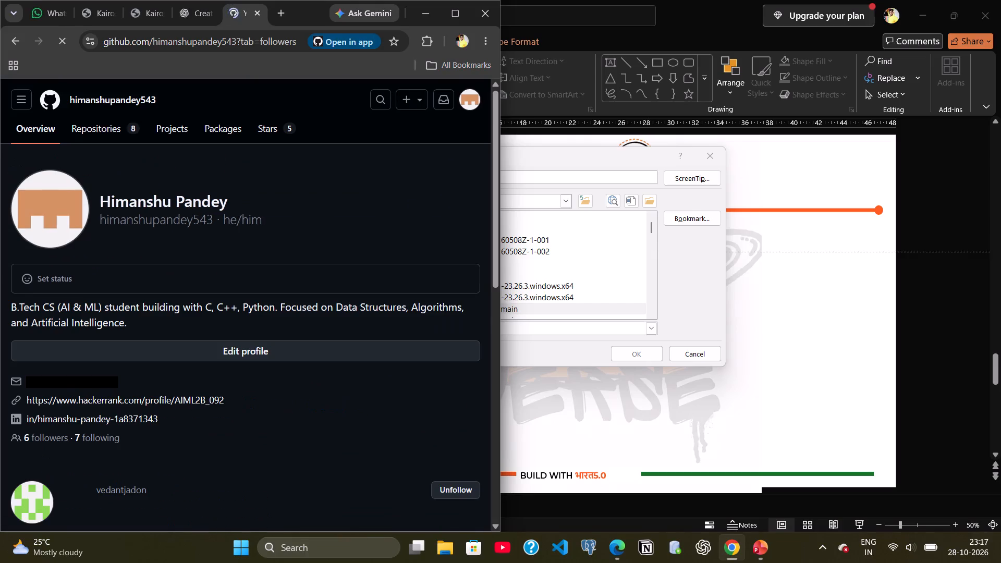
scroll(106, 313, "down", 5)
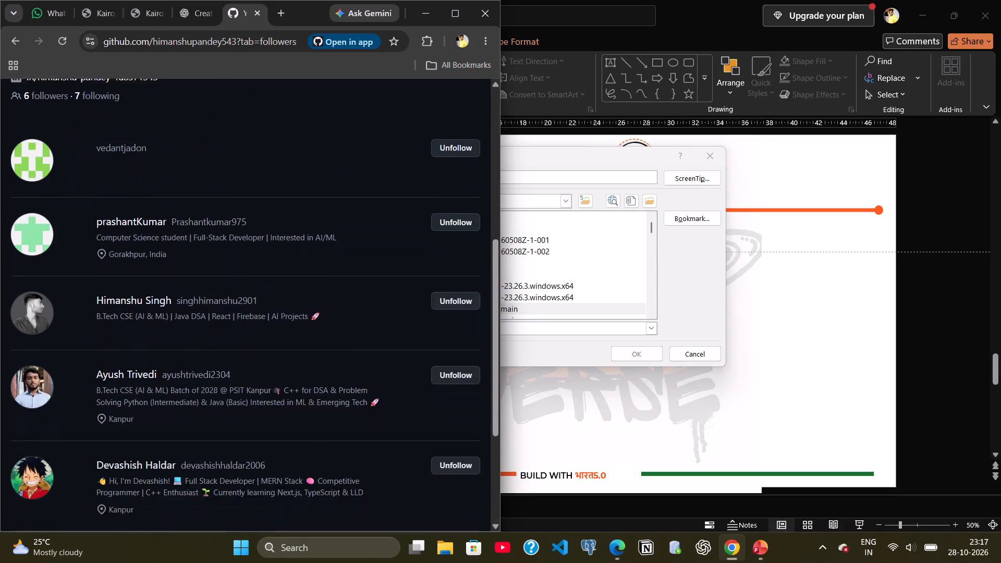
scroll(106, 313, "down", 2)
left_click(121, 380)
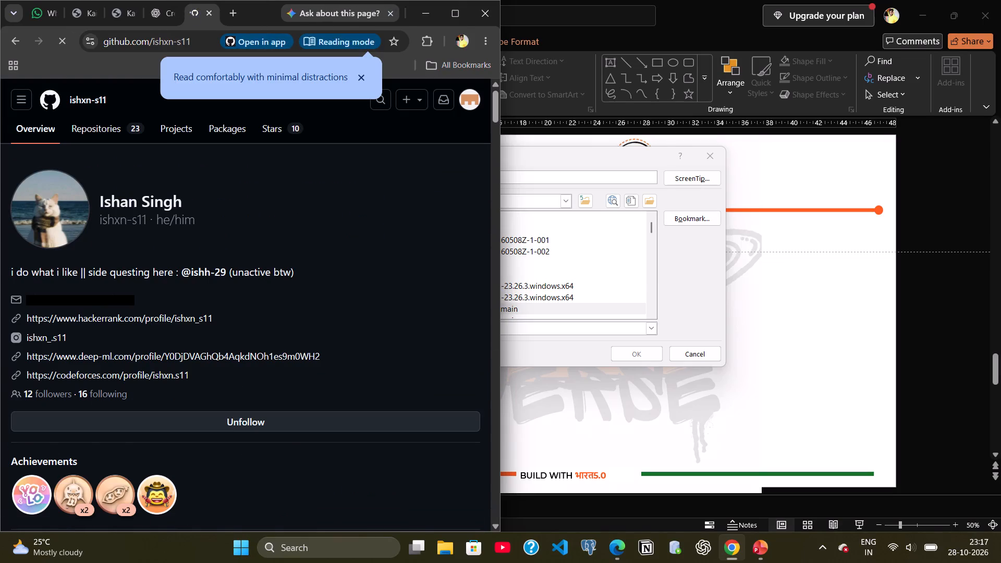
left_click(212, 42)
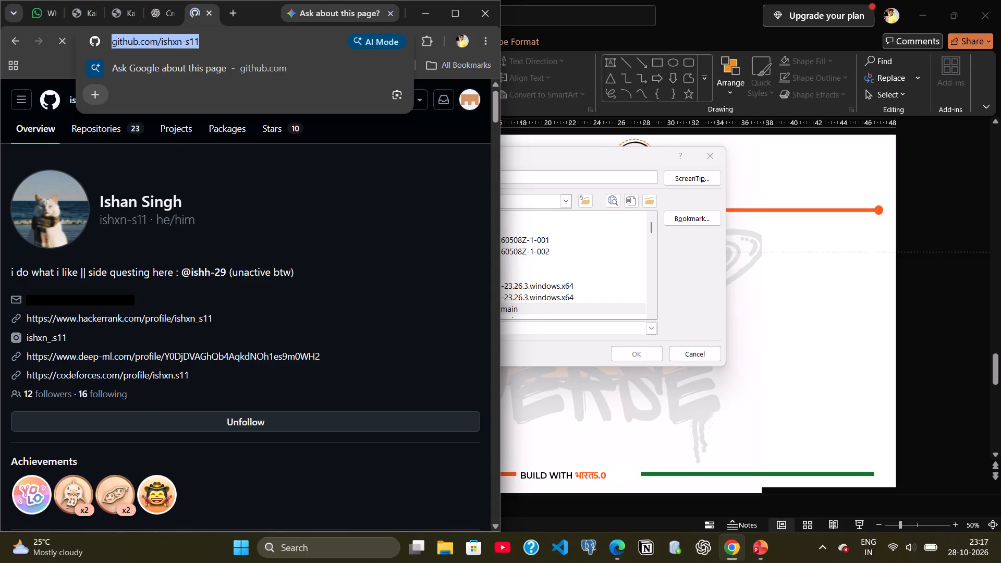
key("ctrl+c")
left_click(292, 203)
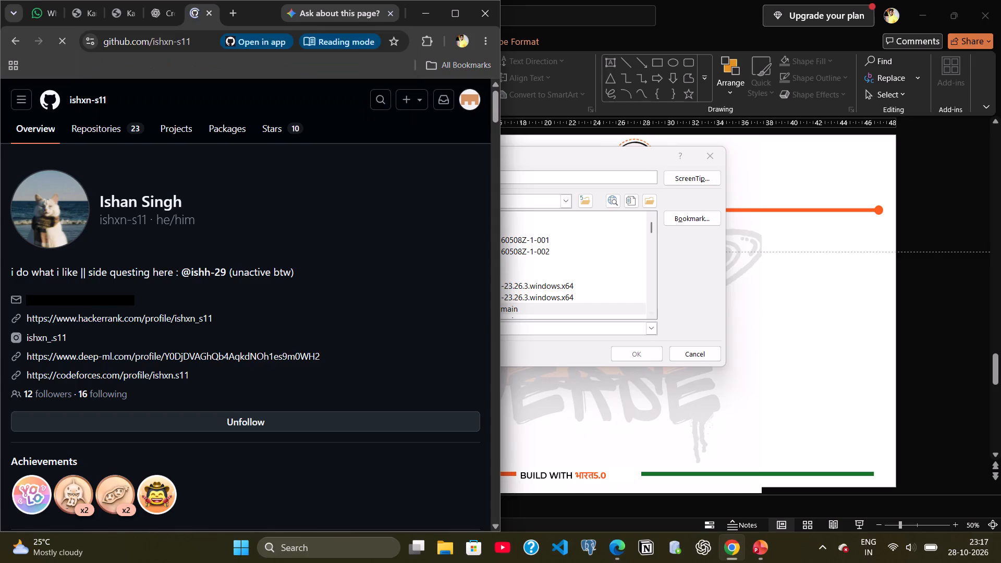
left_click(712, 335)
key("ctrl+v")
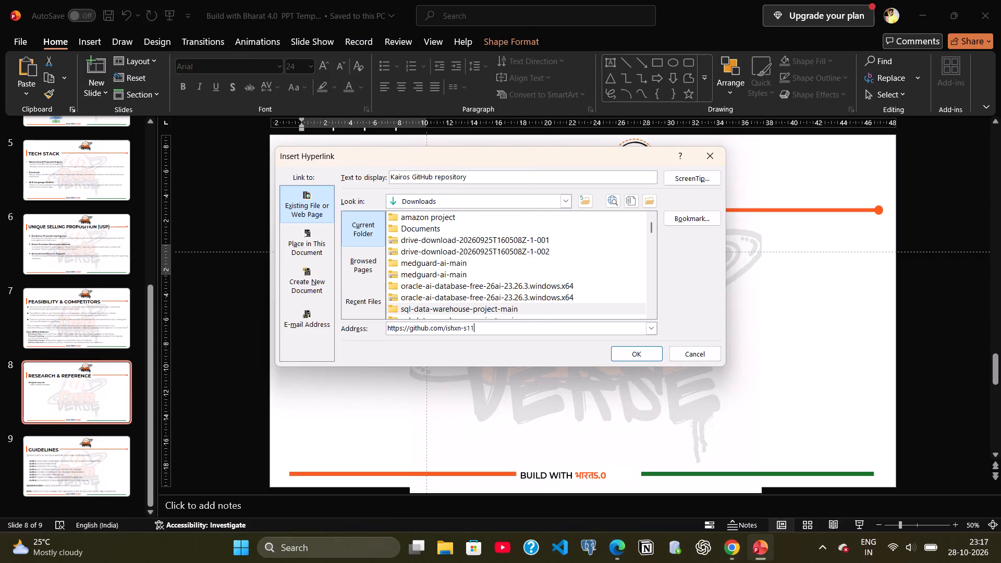
left_click(636, 354)
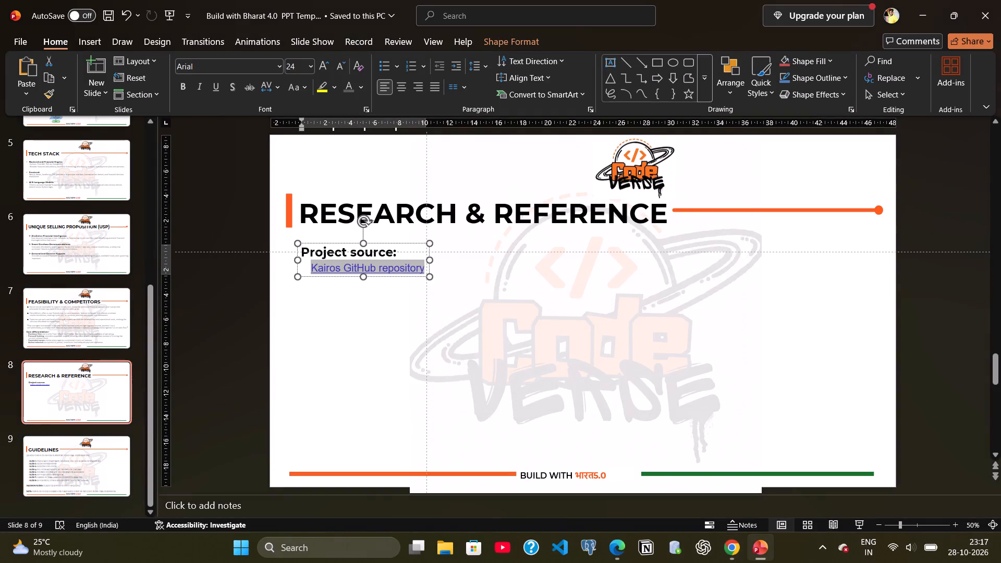
left_click(364, 322)
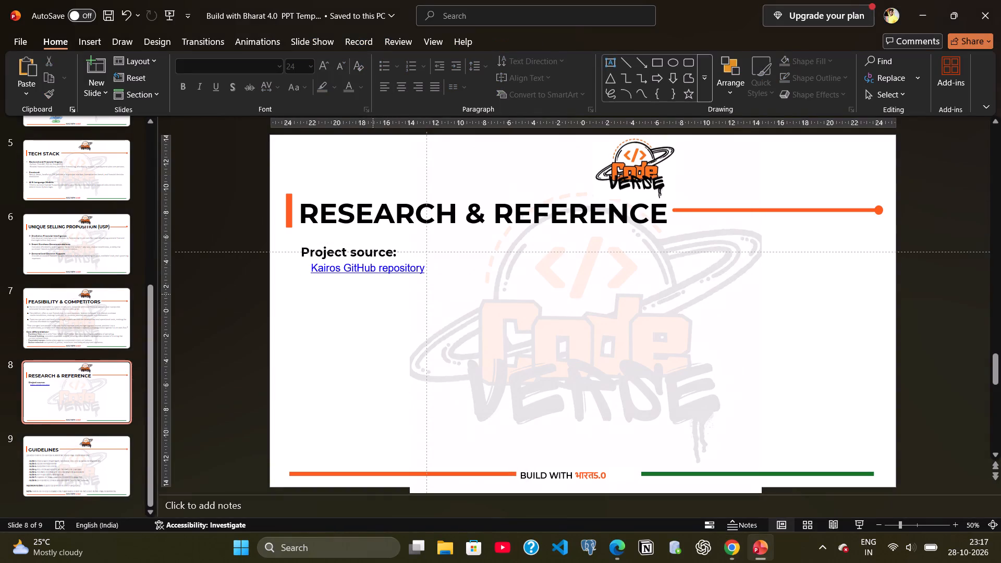
Test the Kairos GitHub repository link from the slide, compare the opened page with the existing profile tab in Edge, and close the duplicate tab.
left_click(379, 269, "ctrl")
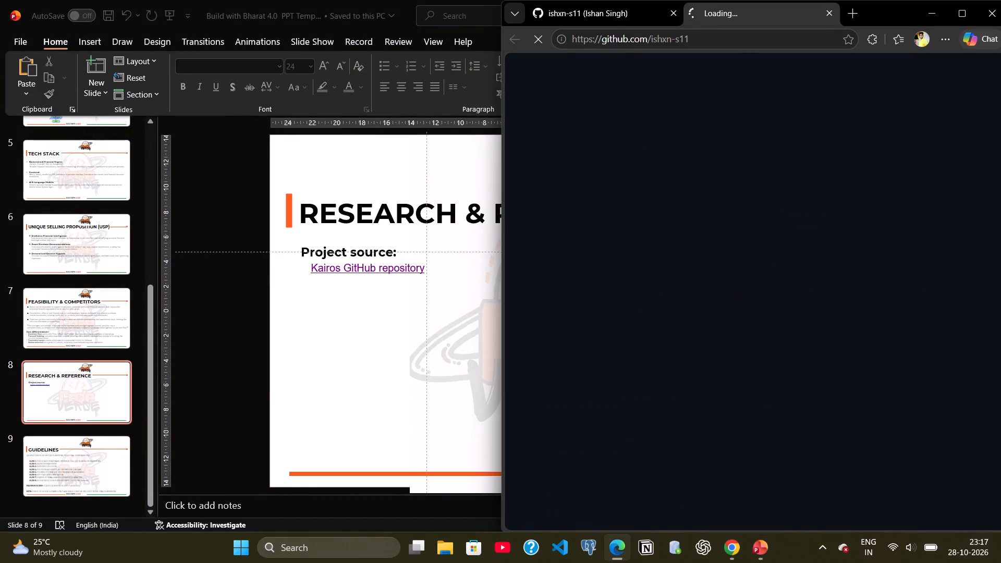
left_click(616, 21)
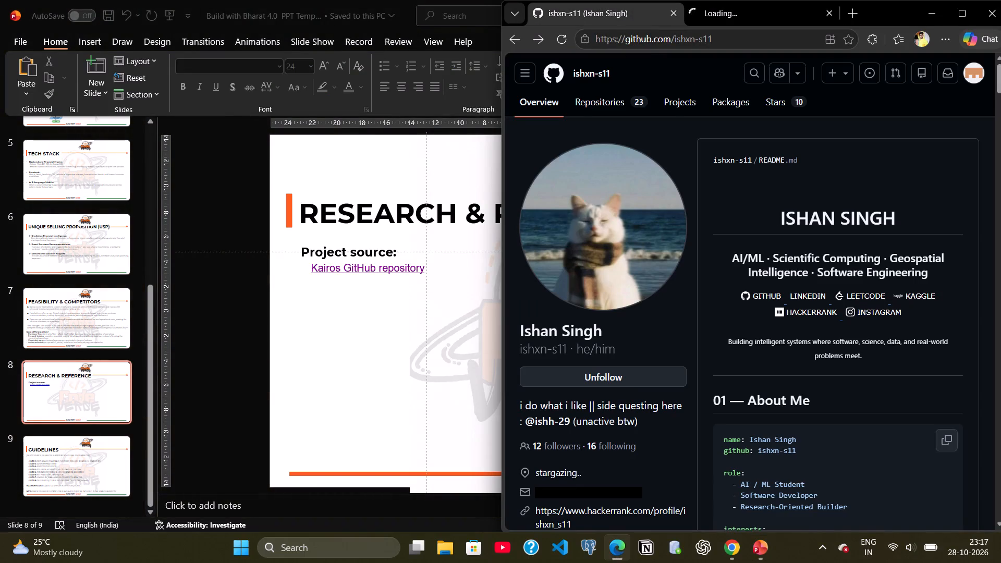
left_click(772, 16)
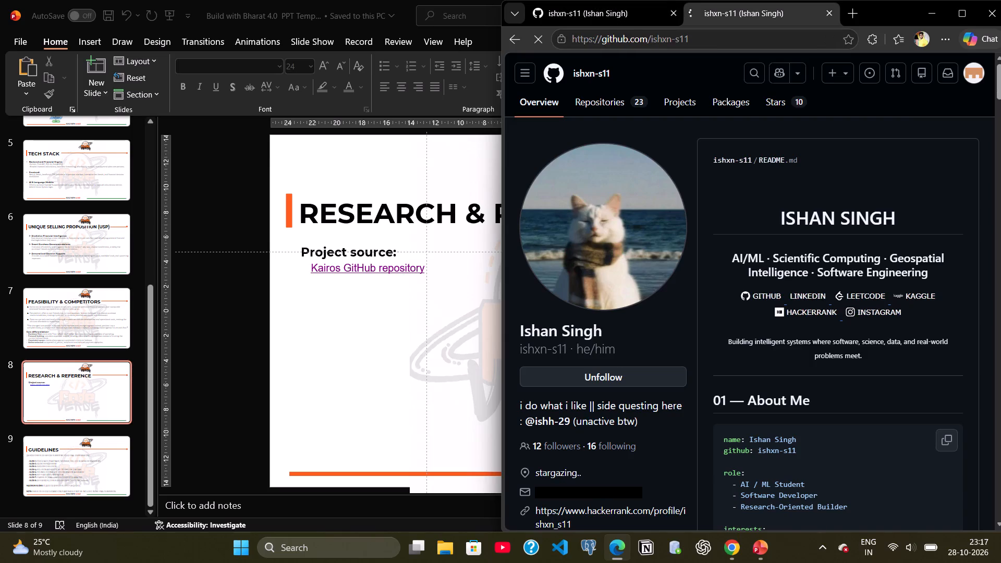
left_click(826, 9)
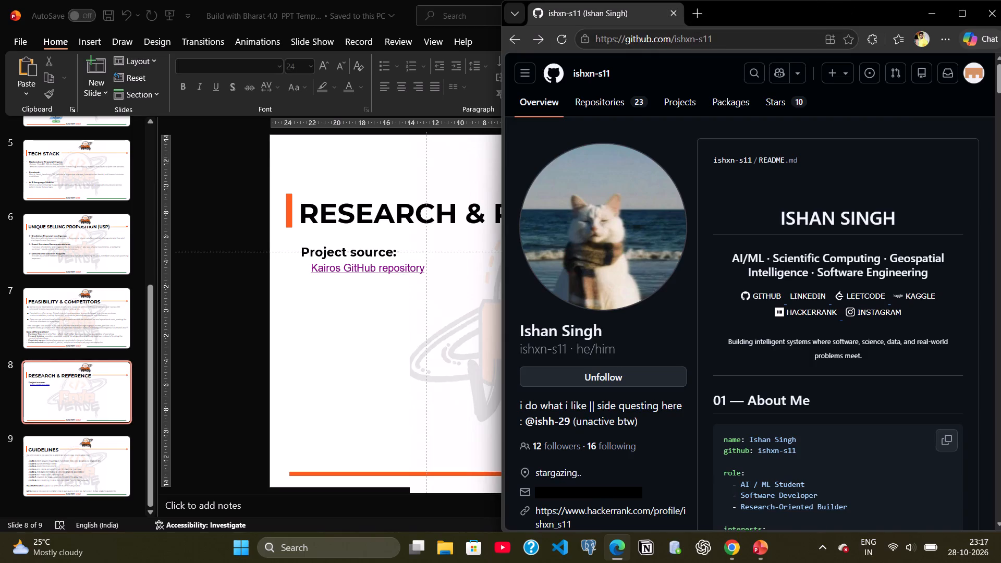
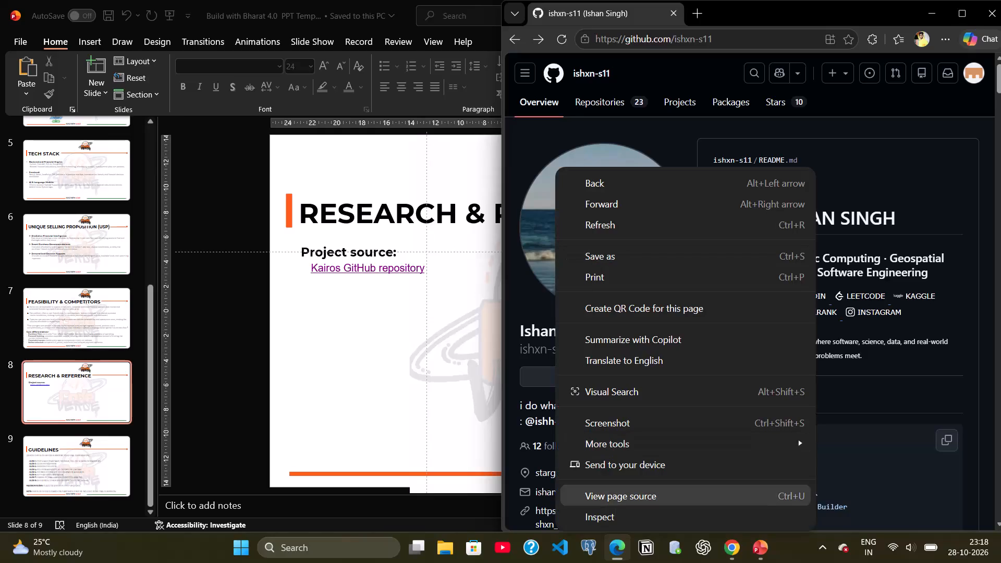
left_click(626, 514)
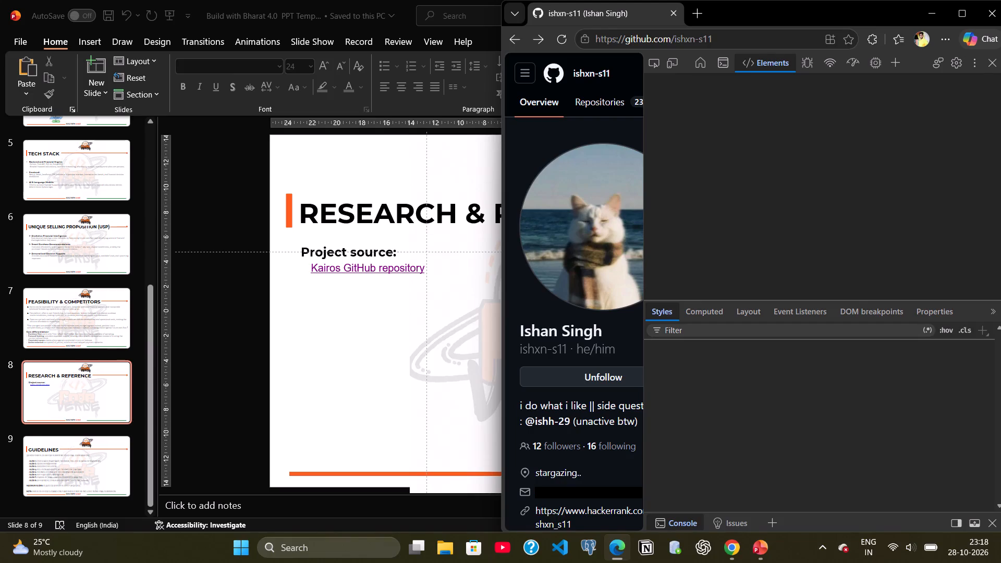
left_click(356, 251)
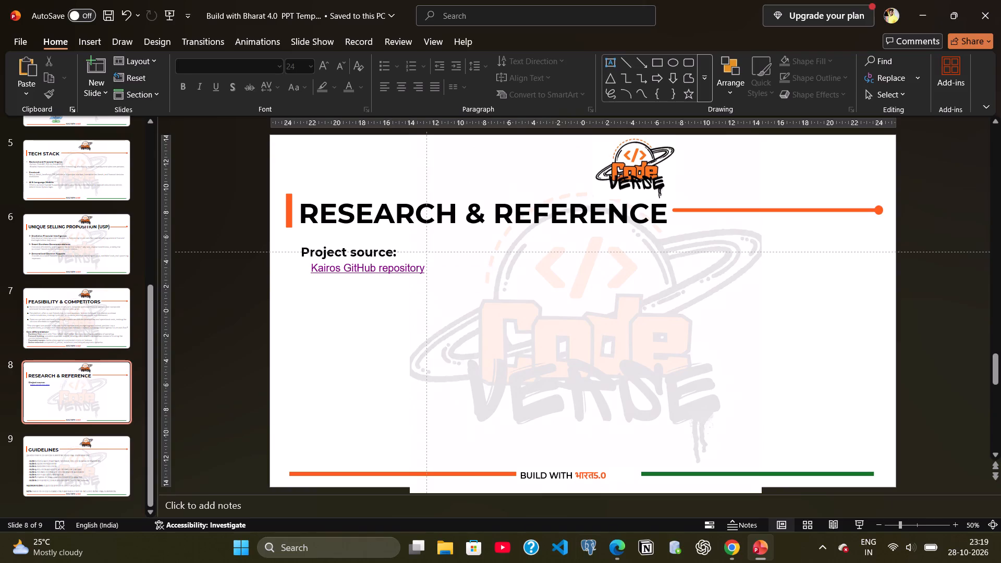
left_click(725, 552)
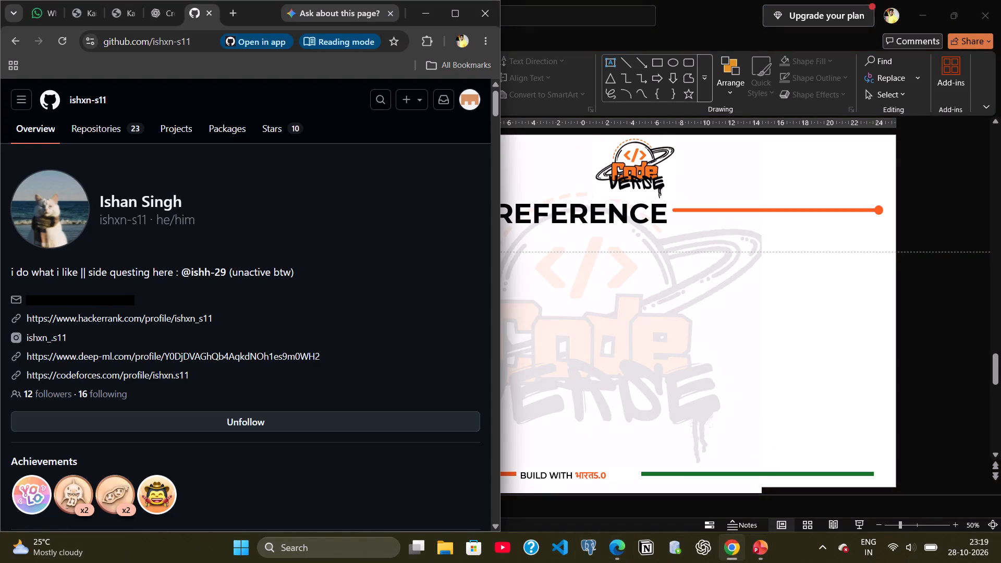
left_click(129, 20)
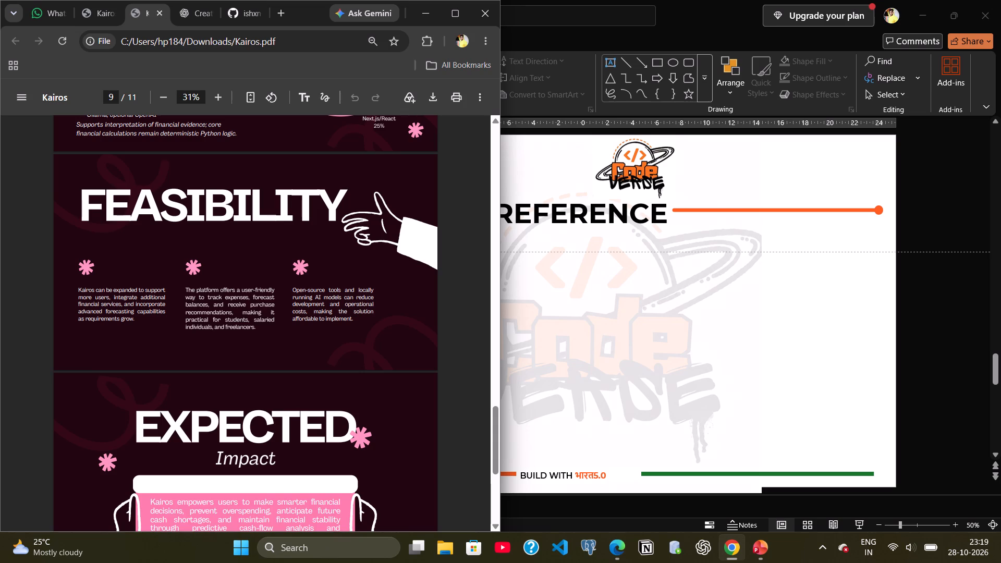
left_click(107, 9)
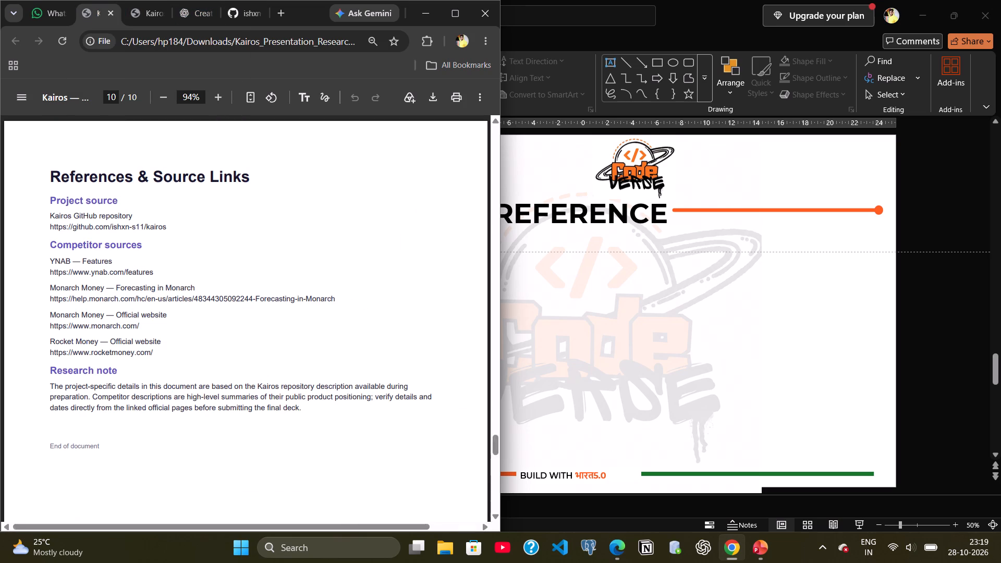
left_click_drag(44, 250, 209, 403)
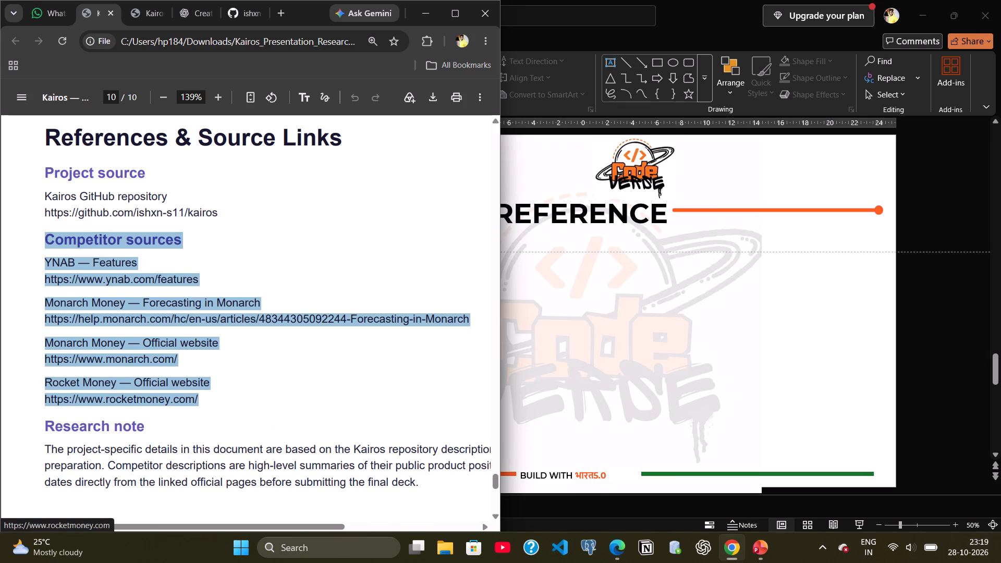
scroll(209, 403, "down", 1)
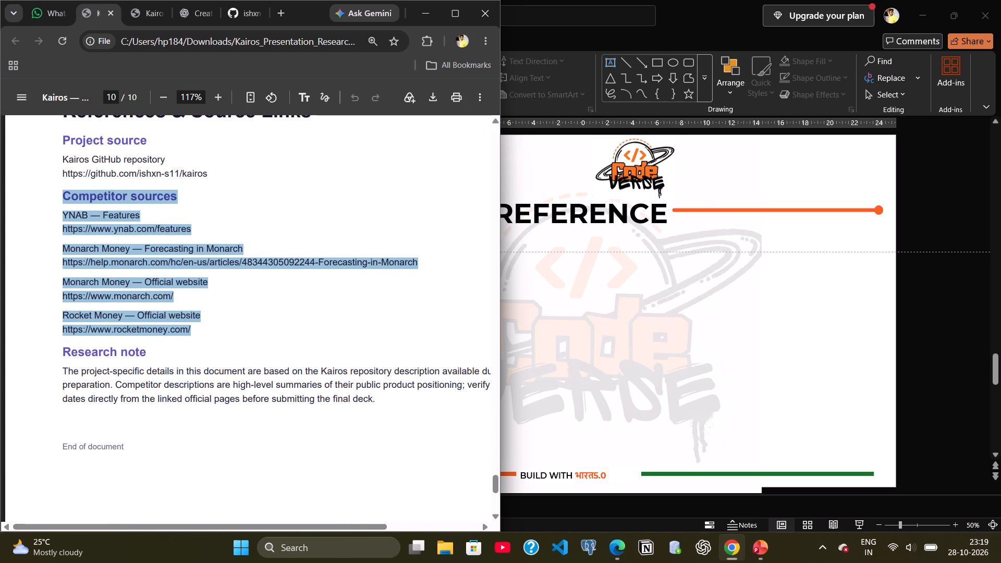
scroll(148, 362, "left", 1)
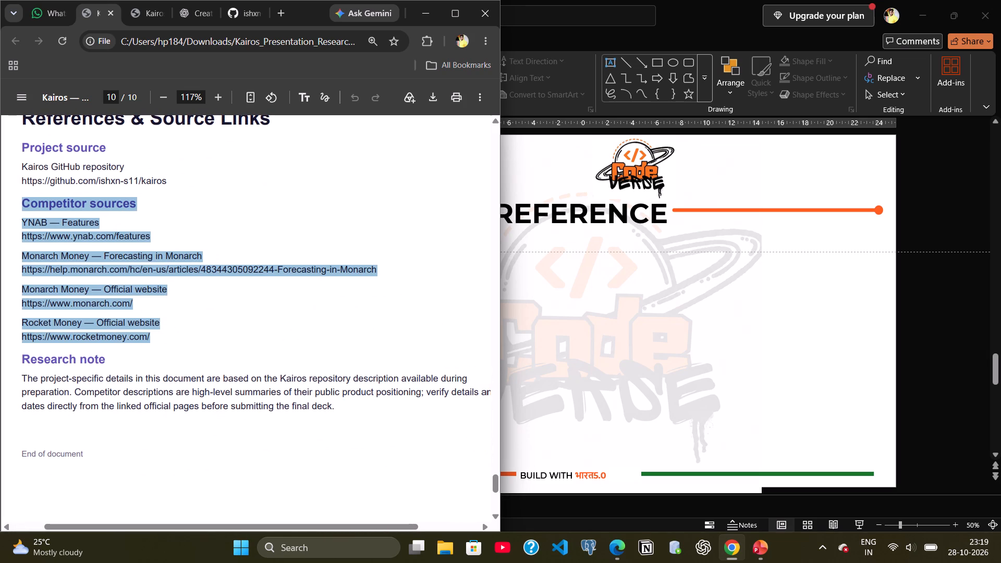
left_click_drag(14, 143, 177, 188)
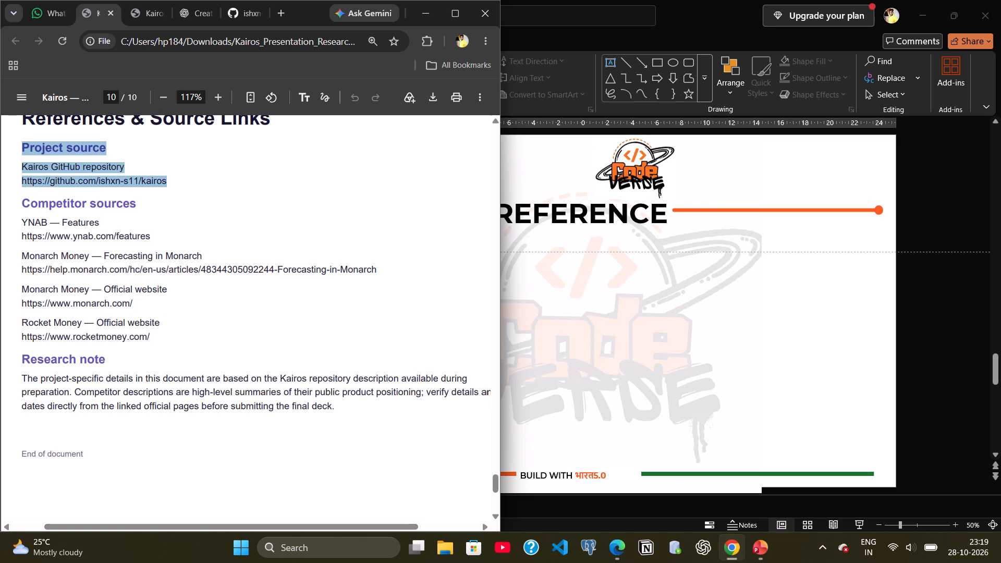
left_click(177, 188)
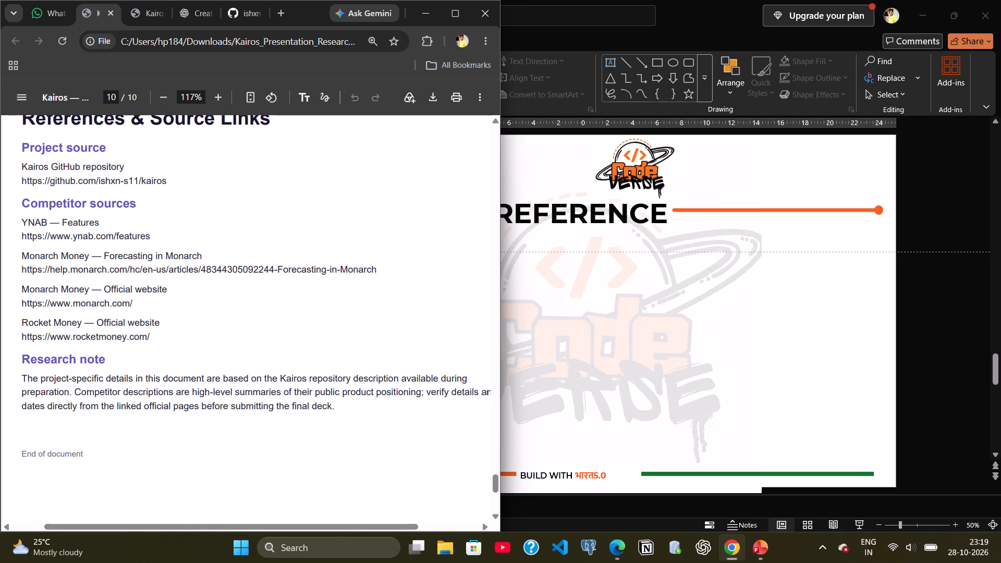
left_click_drag(31, 380, 145, 392)
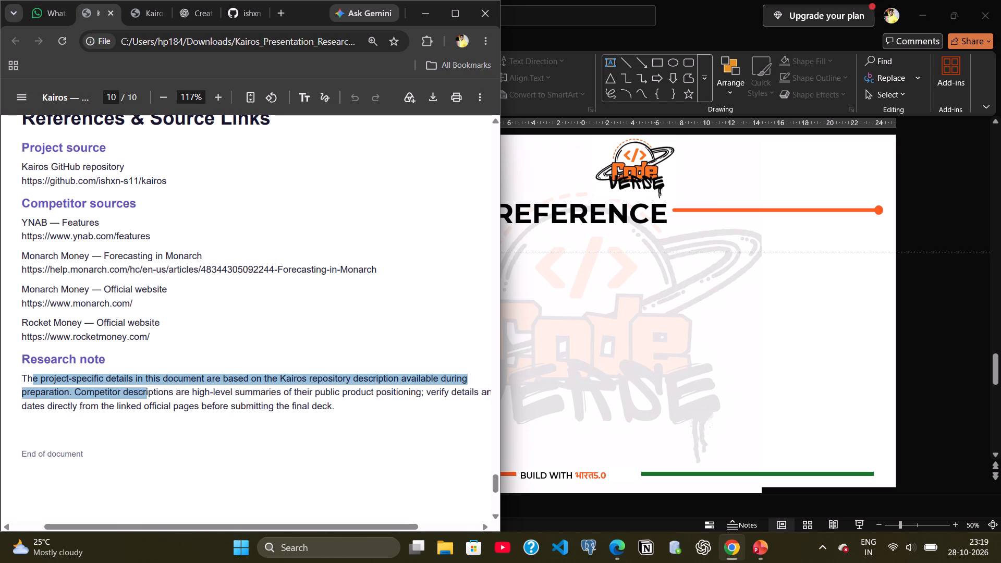
left_click_drag(145, 392, 155, 384)
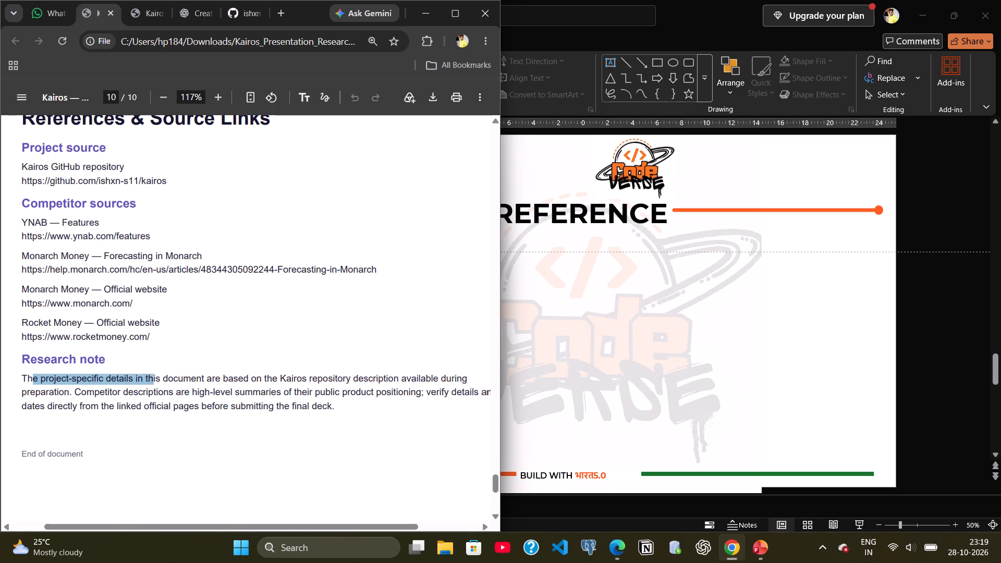
left_click_drag(155, 384, 143, 391)
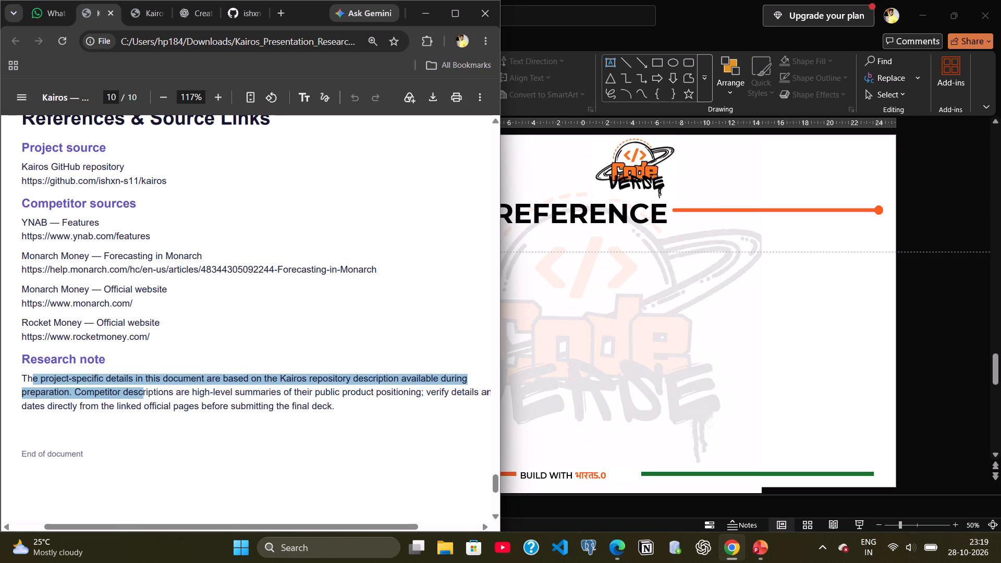
left_click_drag(143, 391, 338, 409)
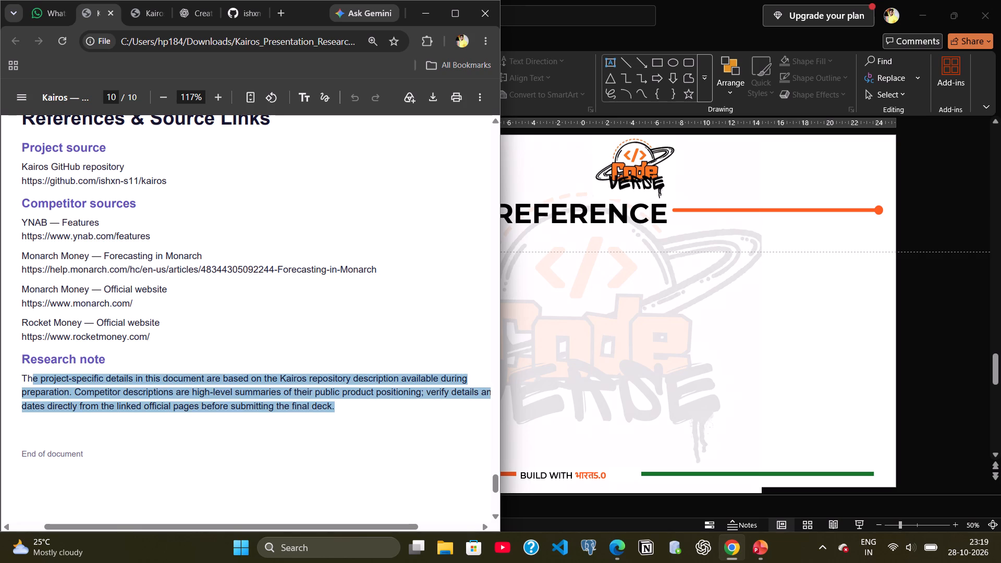
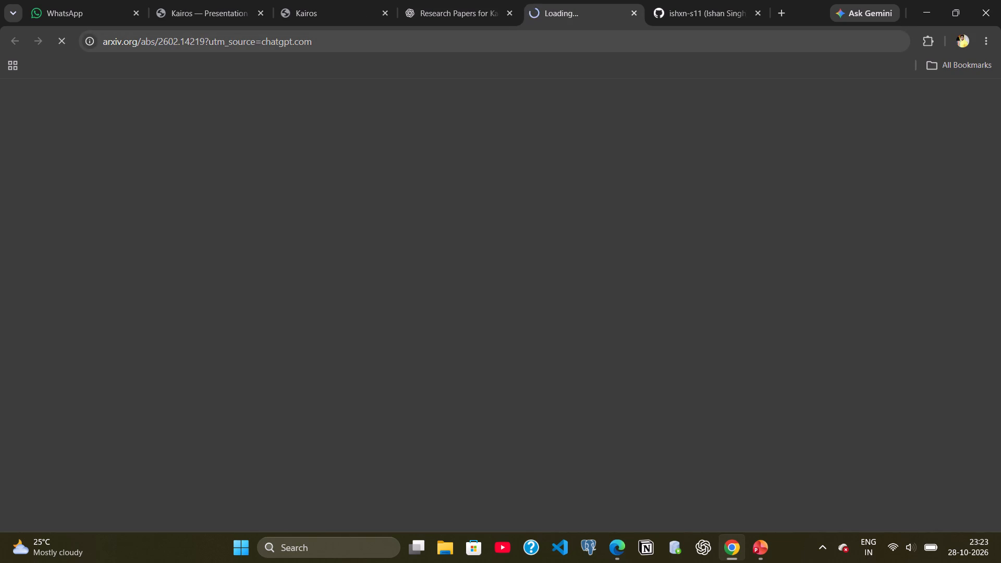
left_click_drag(212, 41, 372, 40)
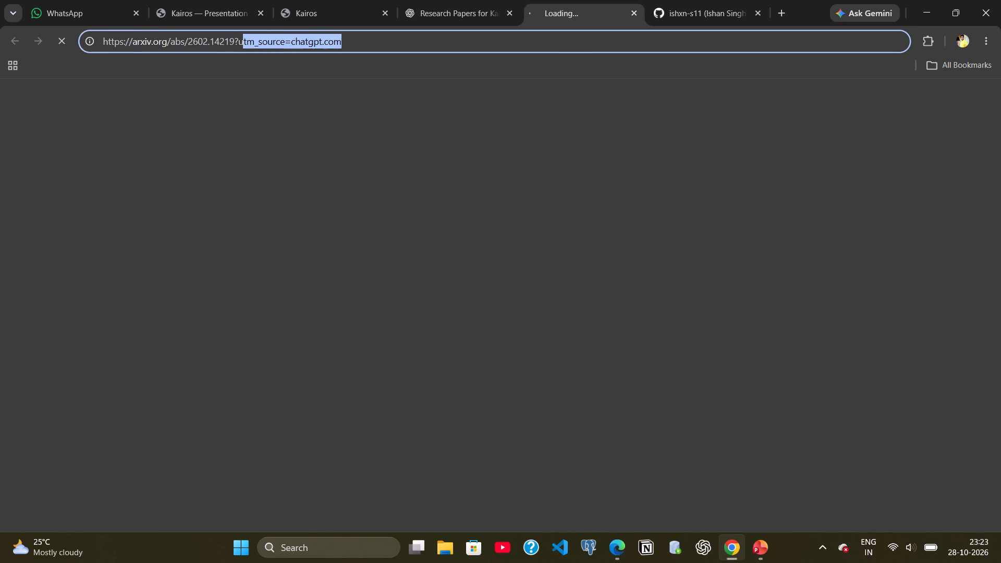
key("BackSpace")
key("BackSpace")
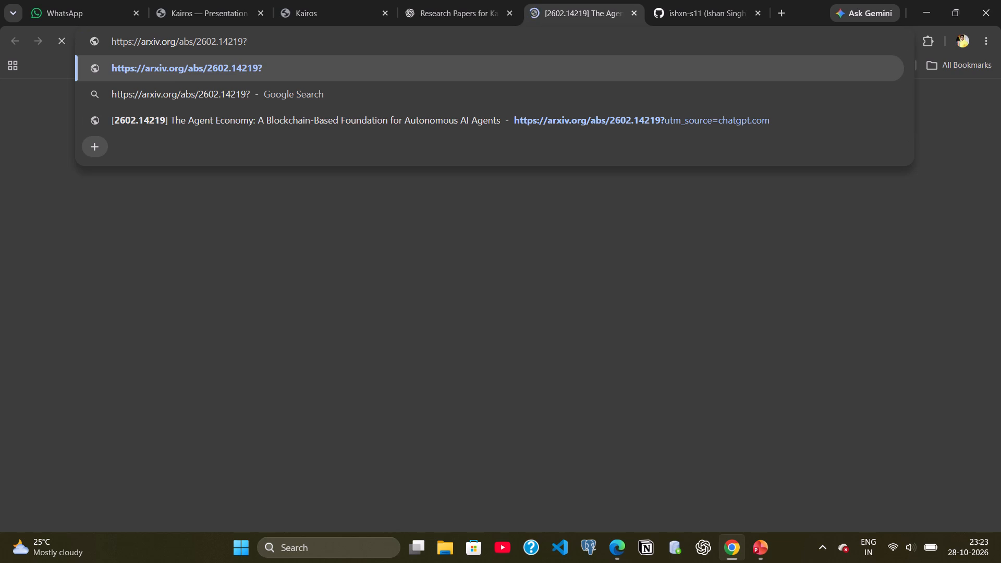
key("BackSpace")
left_click_drag(253, 42, 78, 26)
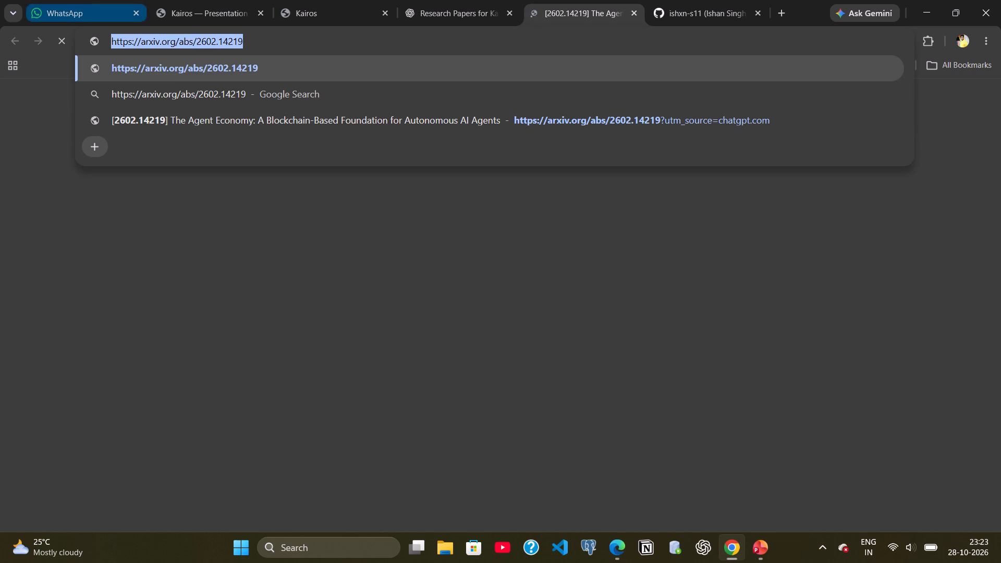
key("ctrl+c")
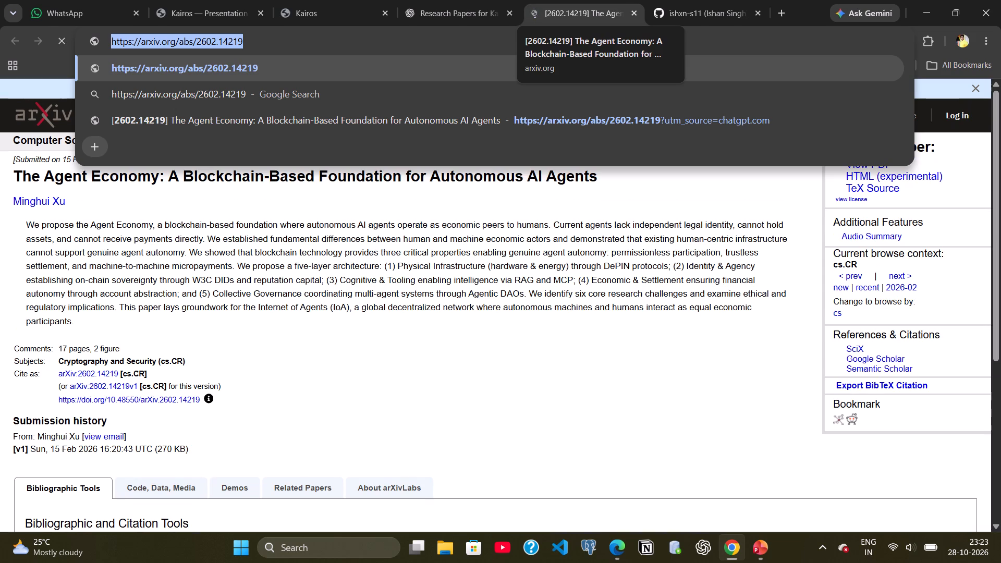
left_click(628, 9)
left_click(633, 12)
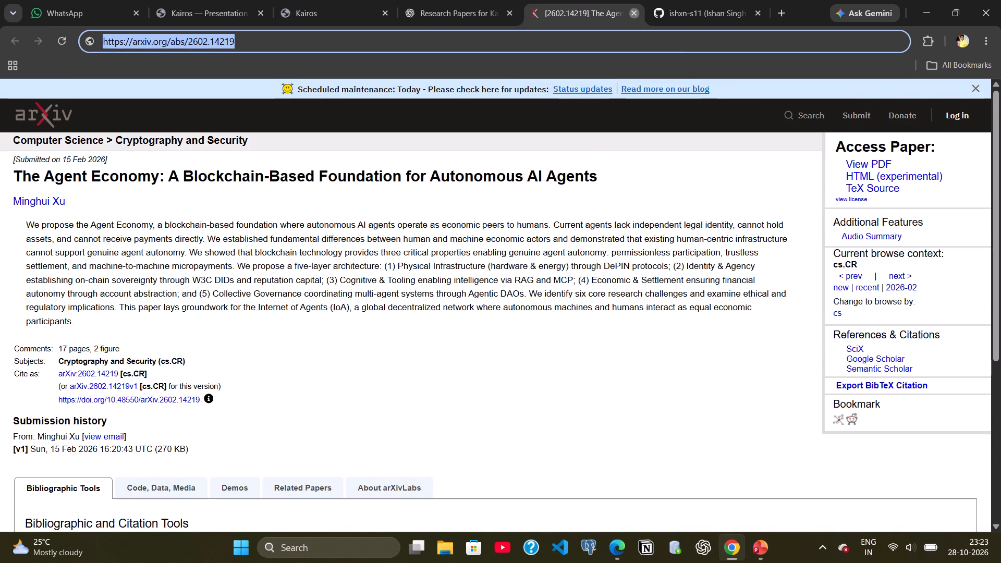
Bring up the PowerPoint deck beside Chrome and shorten the "Kairos GitHub repository" line on the Research & Reference slide to "Kairos Git".
left_click(358, 0)
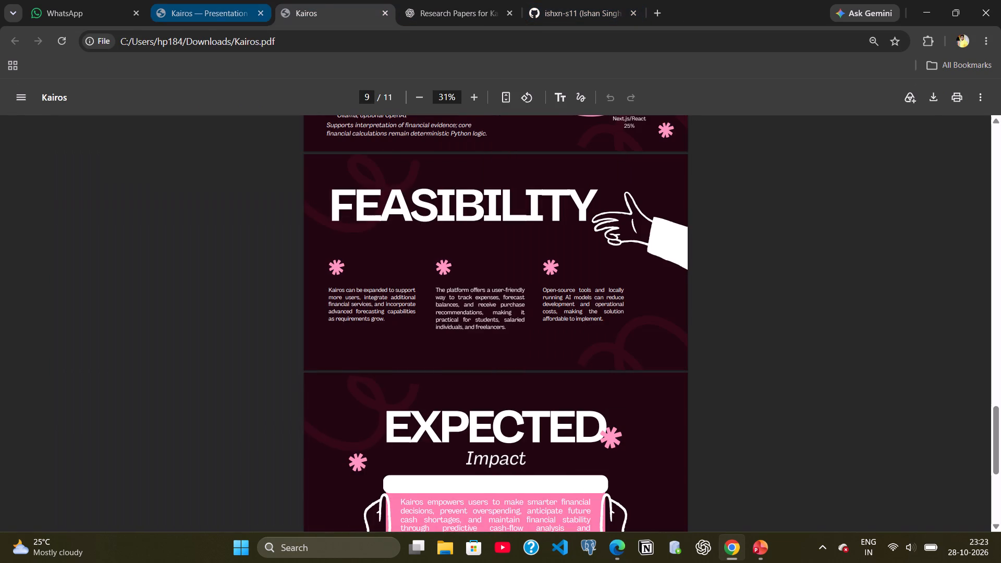
key("super+Left")
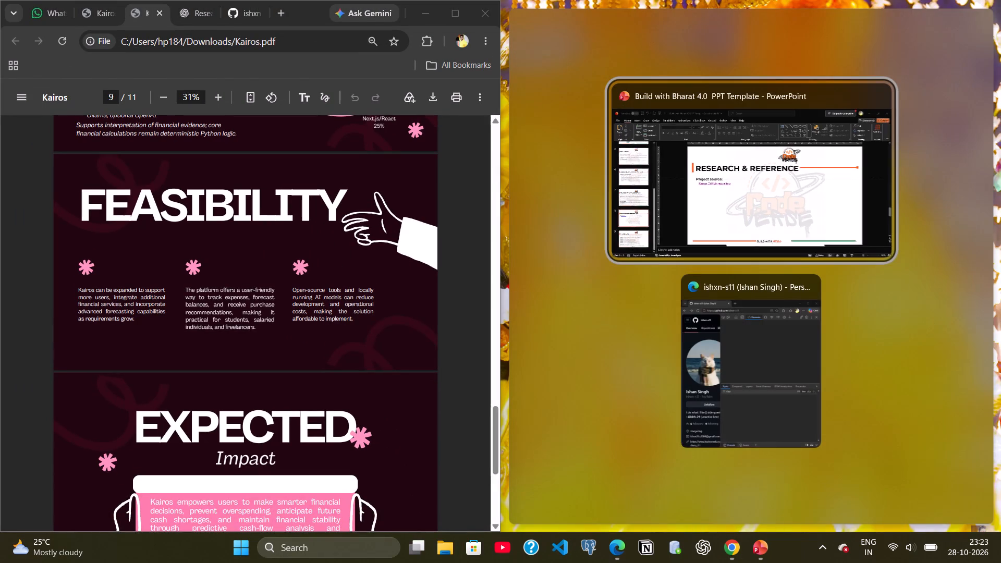
left_click(691, 212)
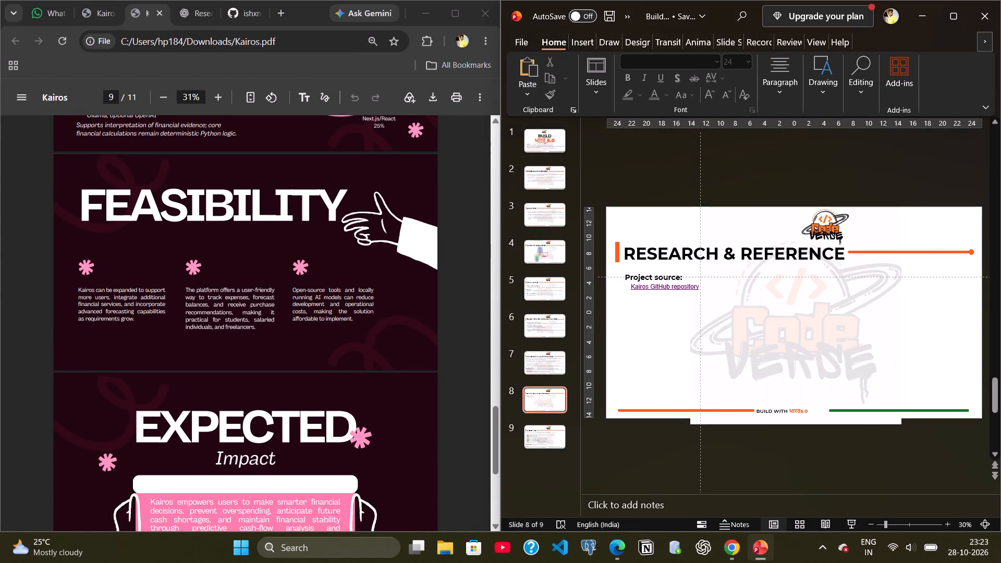
triple_click(695, 281)
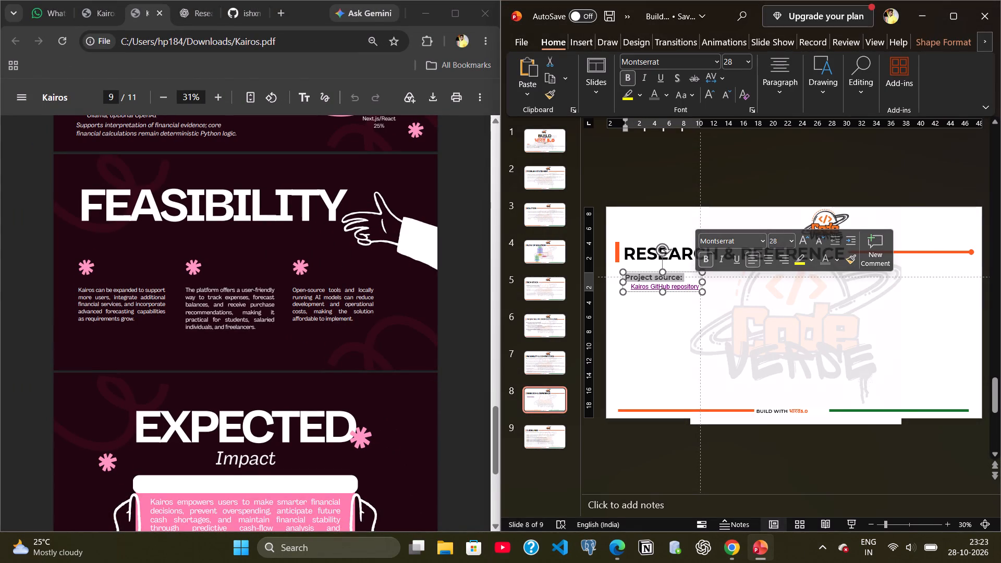
key("Down")
key("Down")
triple_click(693, 282)
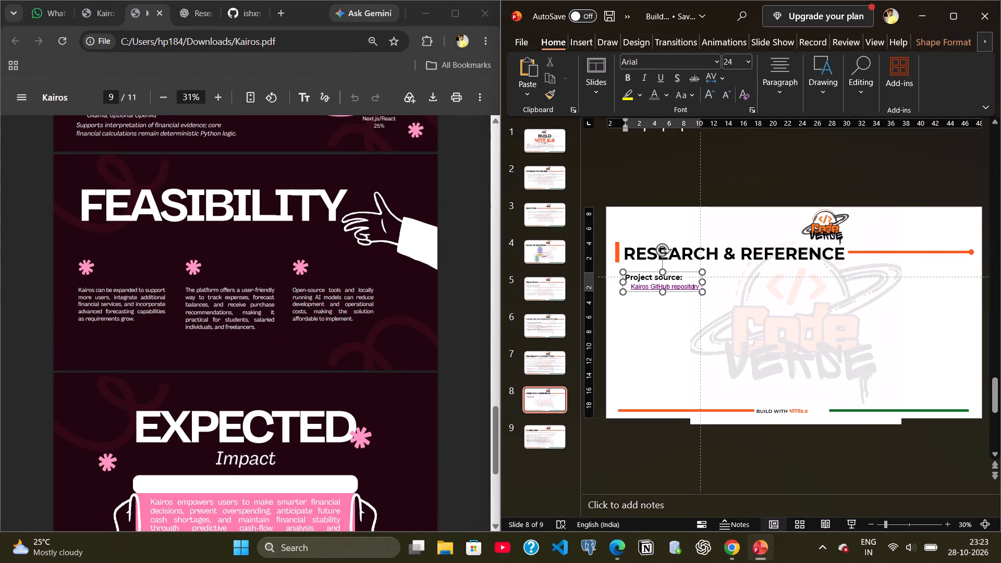
left_click(693, 282)
key("BackSpace")
key("BackSpace")
key("BackSpace")
key("BackSpace")
key("BackSpace")
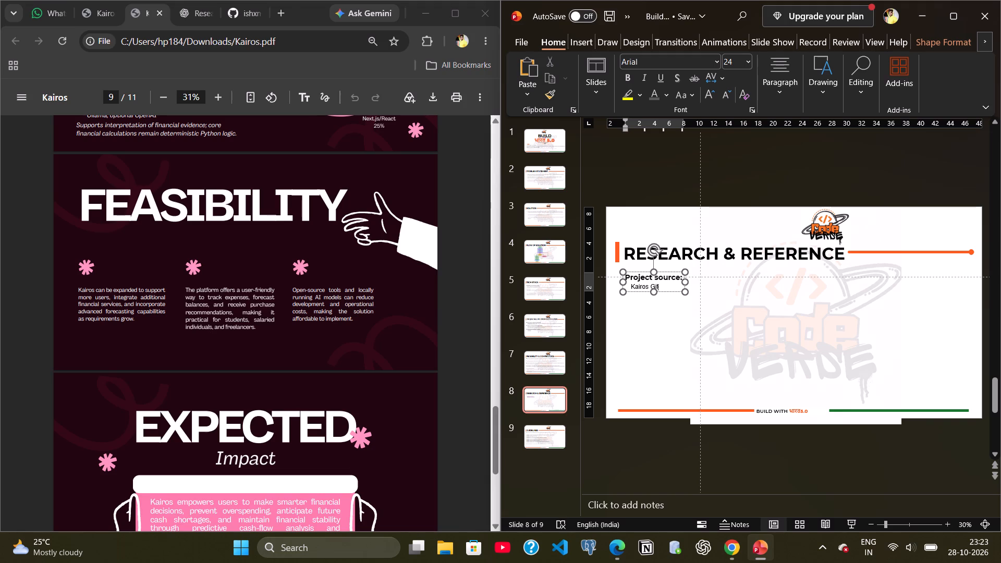
Return to the full-size ChatGPT research chat in Chrome, reopen "The Agent Economy" on arXiv to check its address, and close it.
left_click(187, 18)
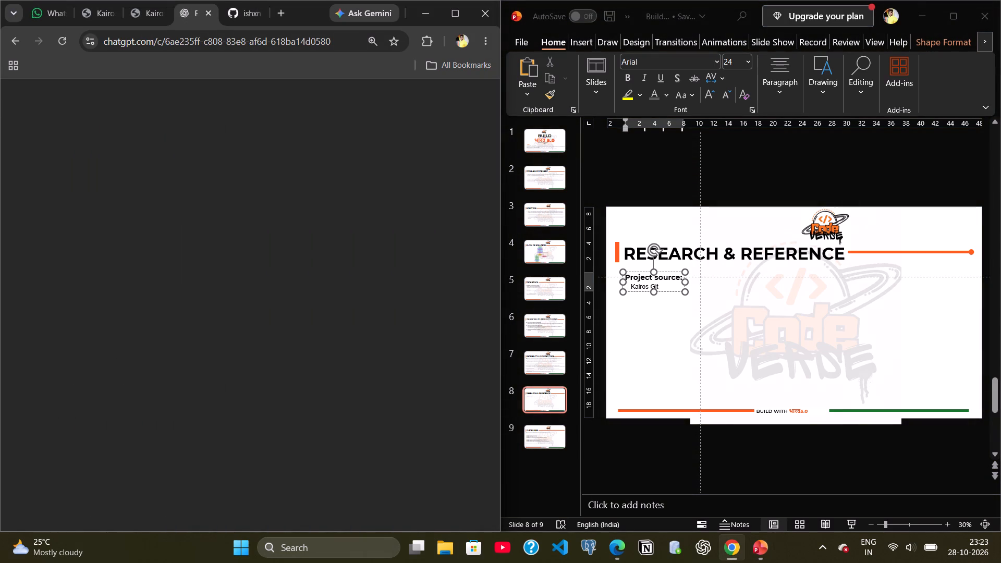
left_click(454, 20)
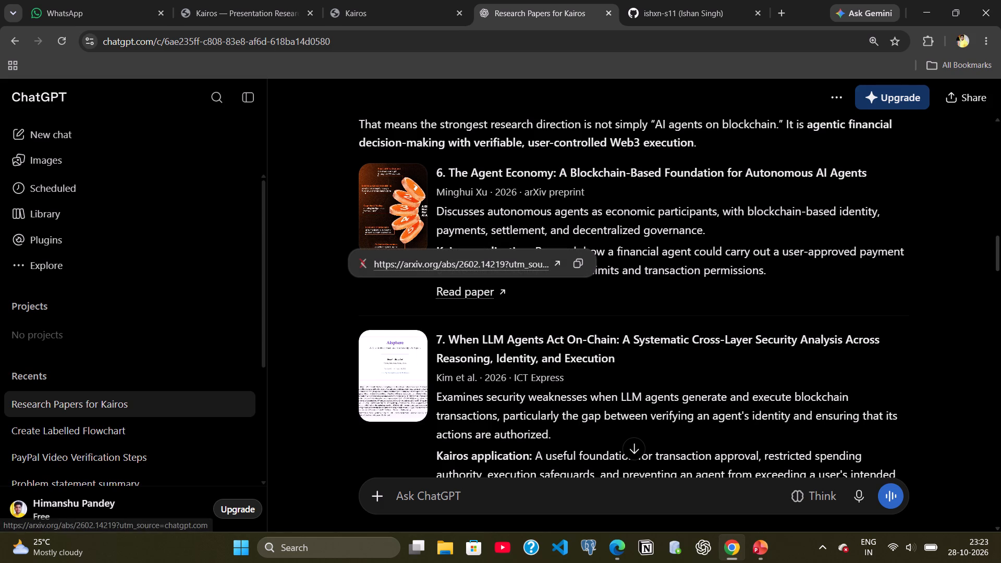
left_click(531, 267)
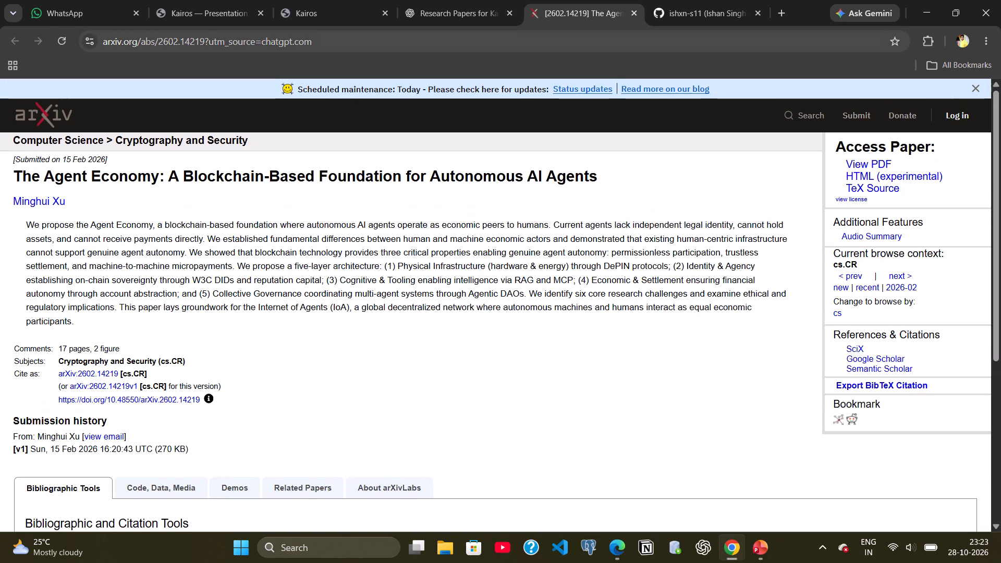
left_click(205, 40)
left_click_drag(205, 40, 294, 22)
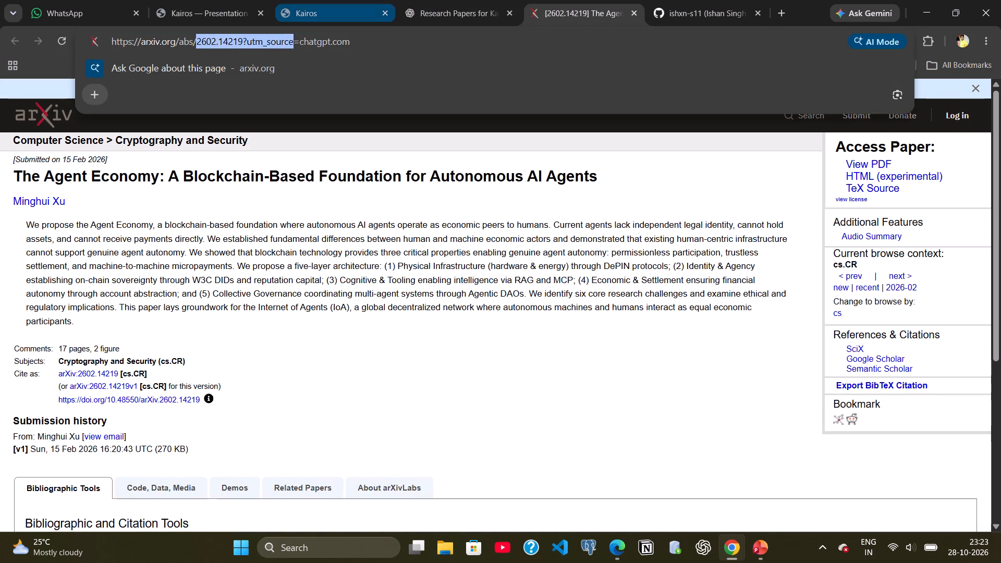
left_click(627, 17)
left_click(629, 14)
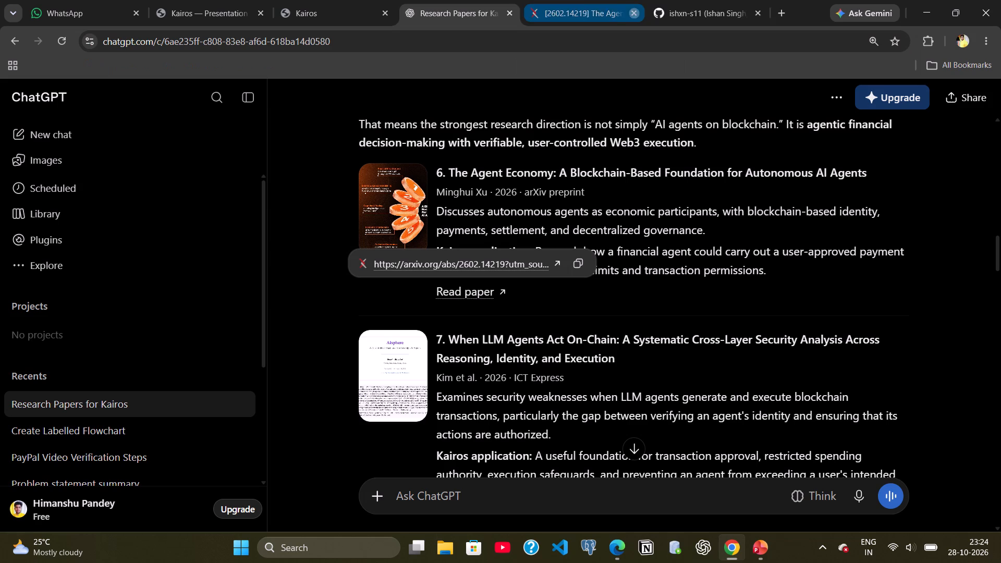
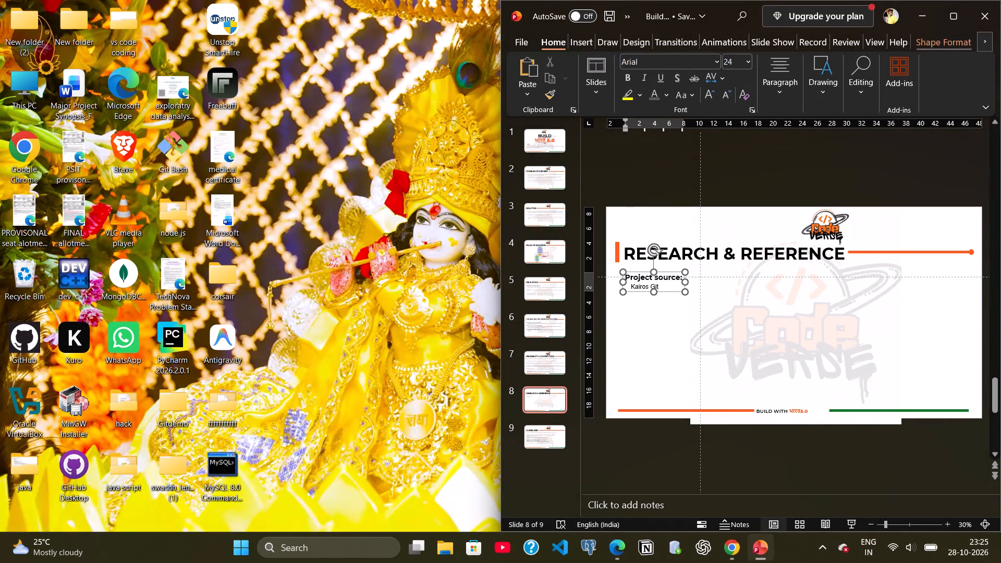
Maximize the PowerPoint deck and delete the "Project source: Kairos Git" text from the Research & Reference slide.
left_click(947, 21)
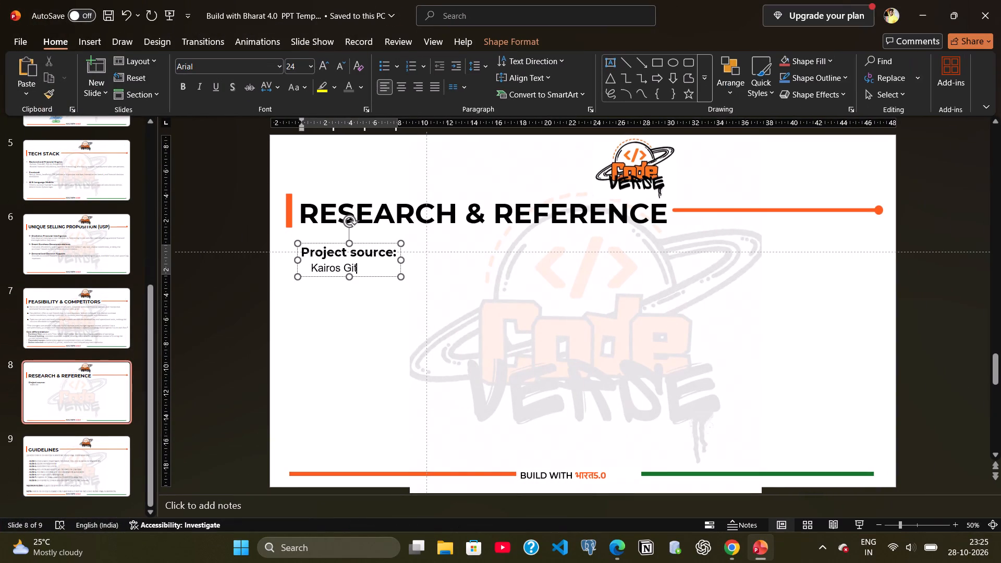
left_click(300, 251)
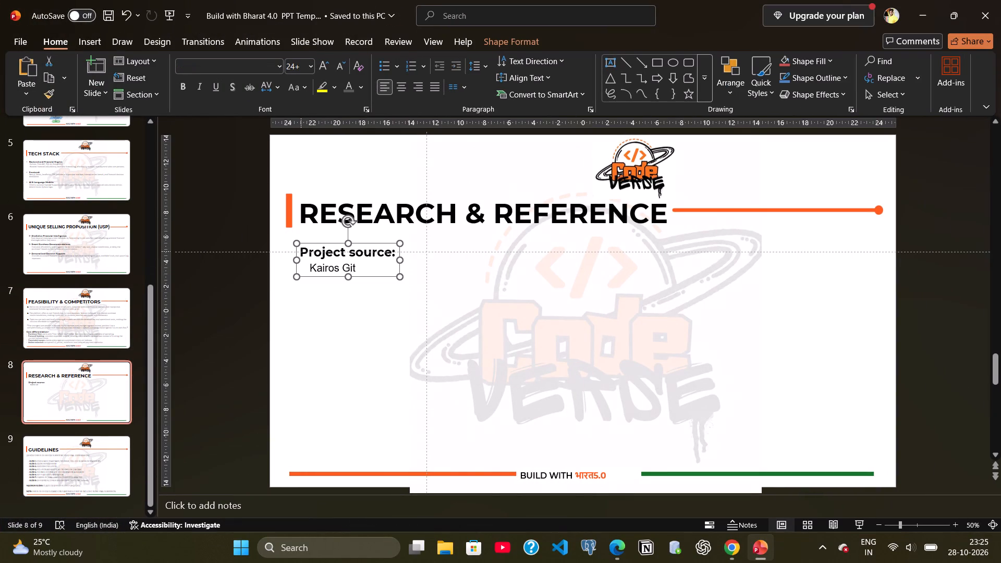
left_click_drag(301, 251, 373, 273)
key("BackSpace")
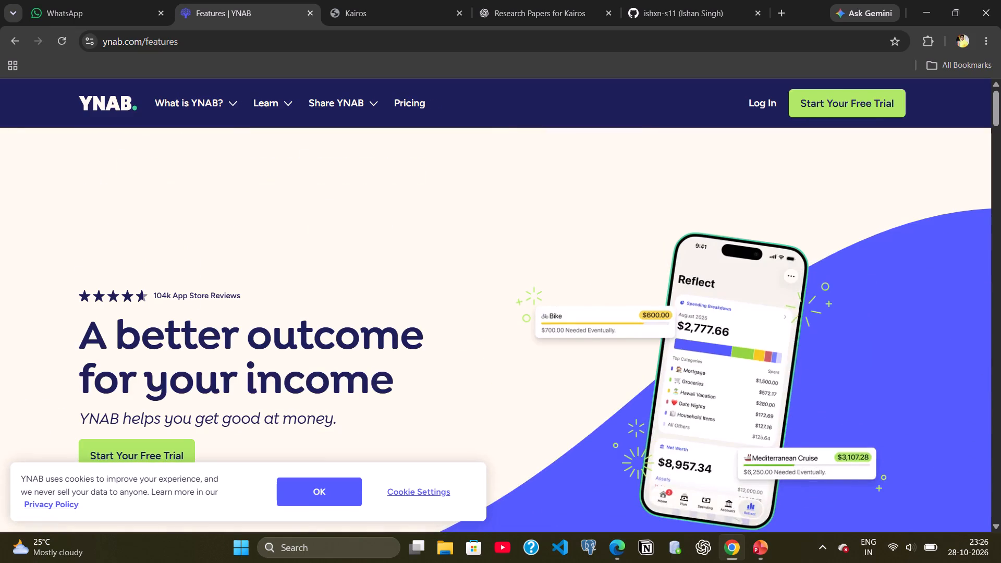
scroll(270, 234, "down", 9)
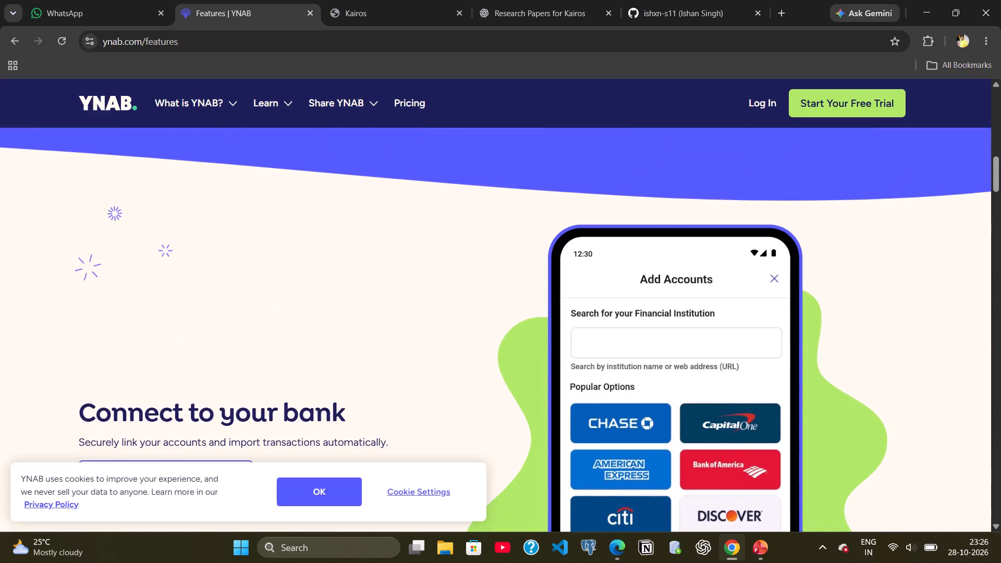
scroll(270, 234, "up", 9)
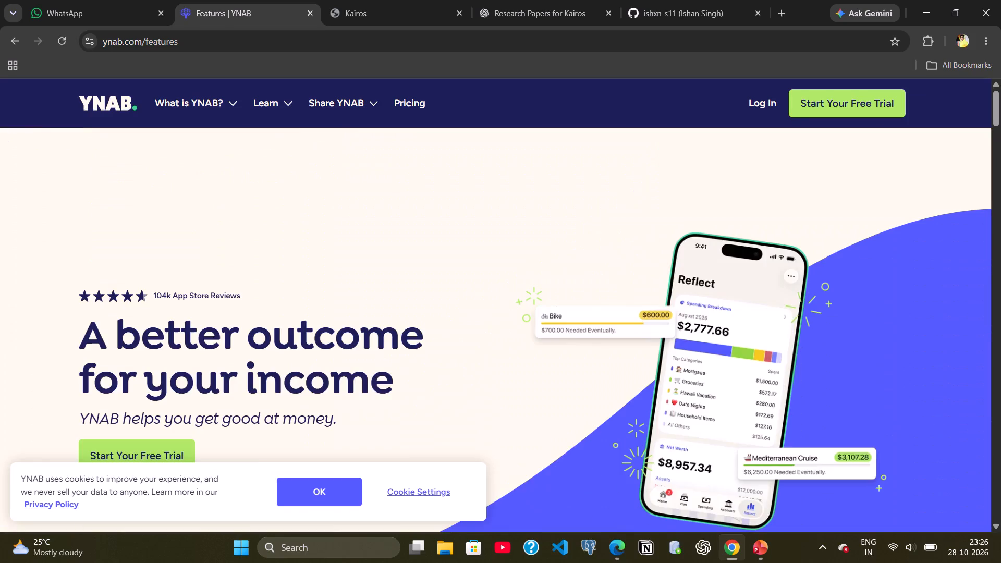
scroll(270, 234, "down", 10)
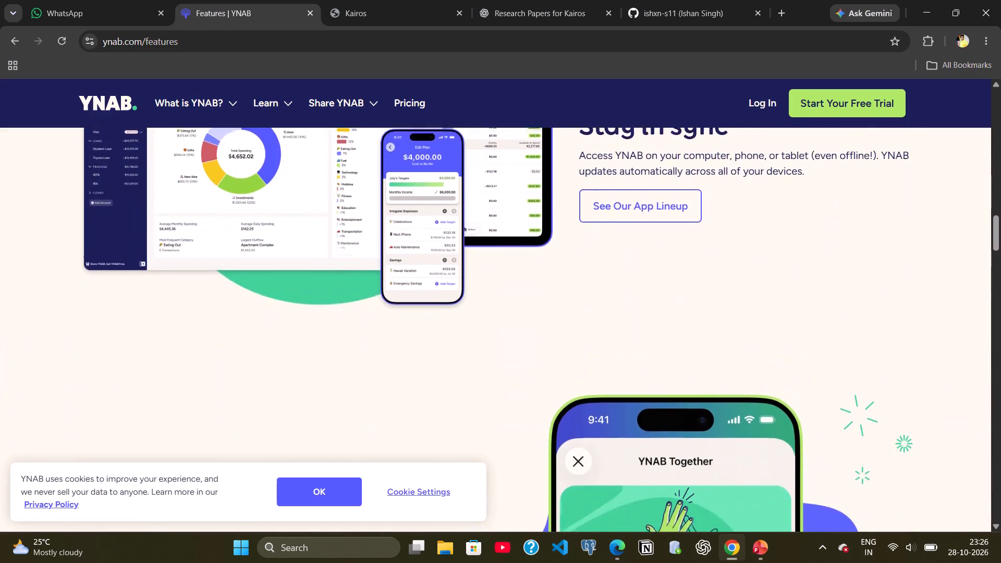
scroll(270, 234, "down", 11)
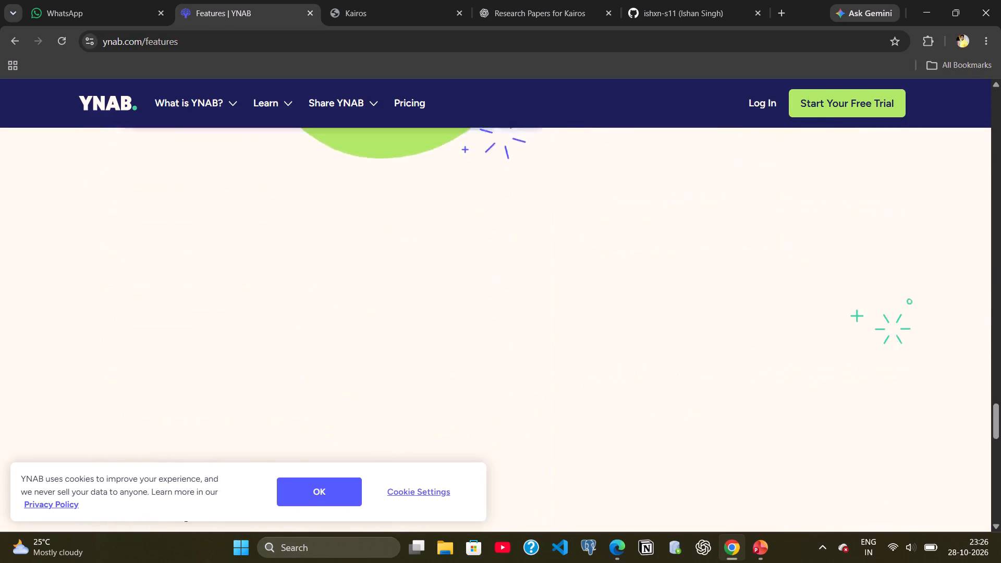
scroll(270, 234, "up", 20)
scroll(270, 234, "up", 1)
scroll(270, 234, "down", 4)
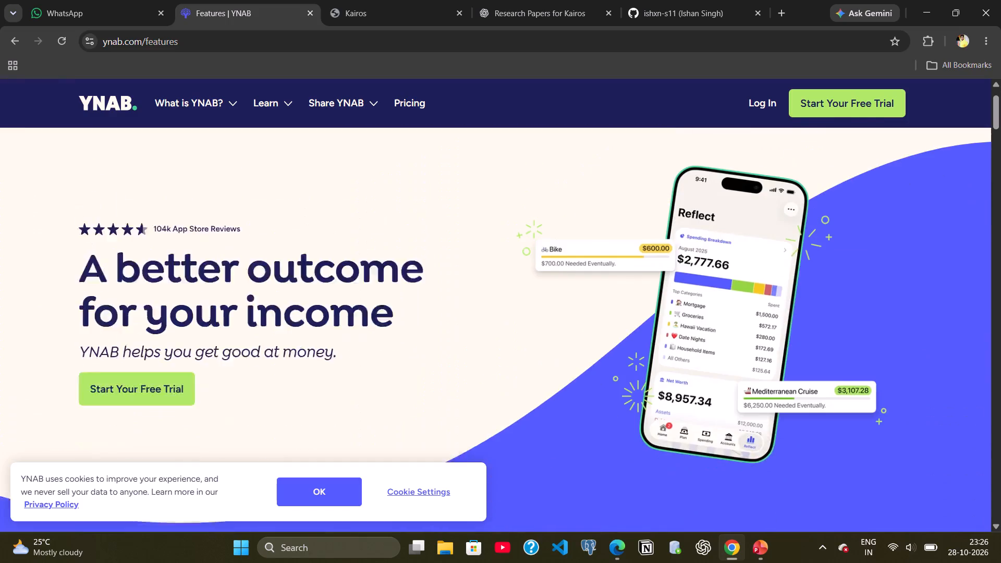
scroll(270, 234, "down", 19)
scroll(270, 234, "down", 6)
scroll(270, 234, "up", 12)
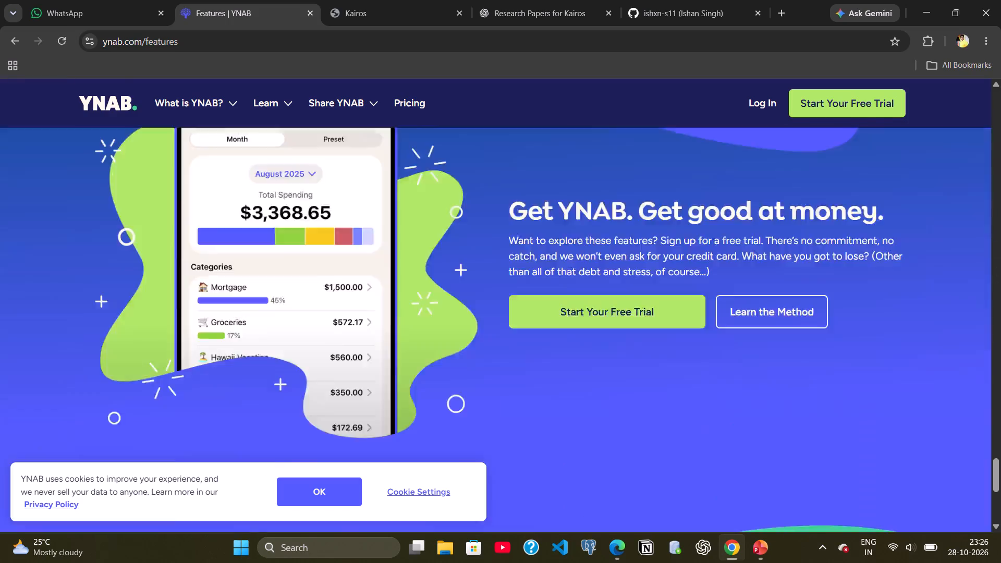
scroll(270, 234, "up", 17)
scroll(270, 234, "up", 5)
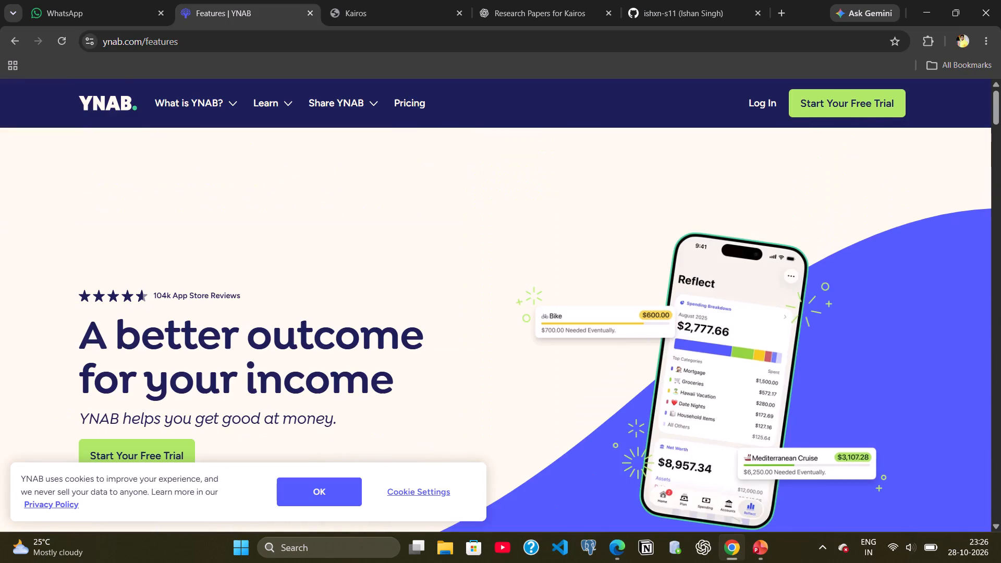
left_click(210, 45)
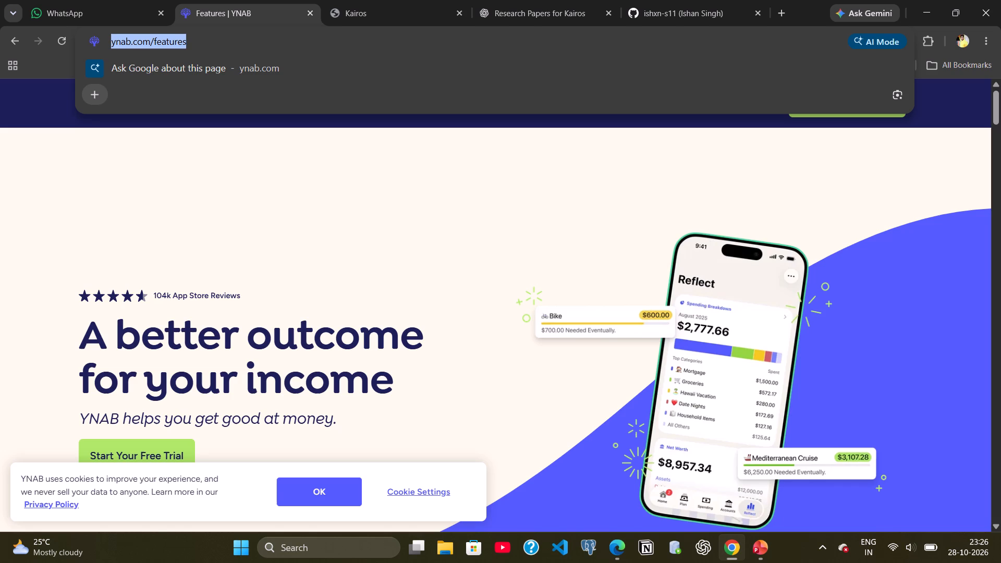
key("ctrl+c")
left_click(351, 215)
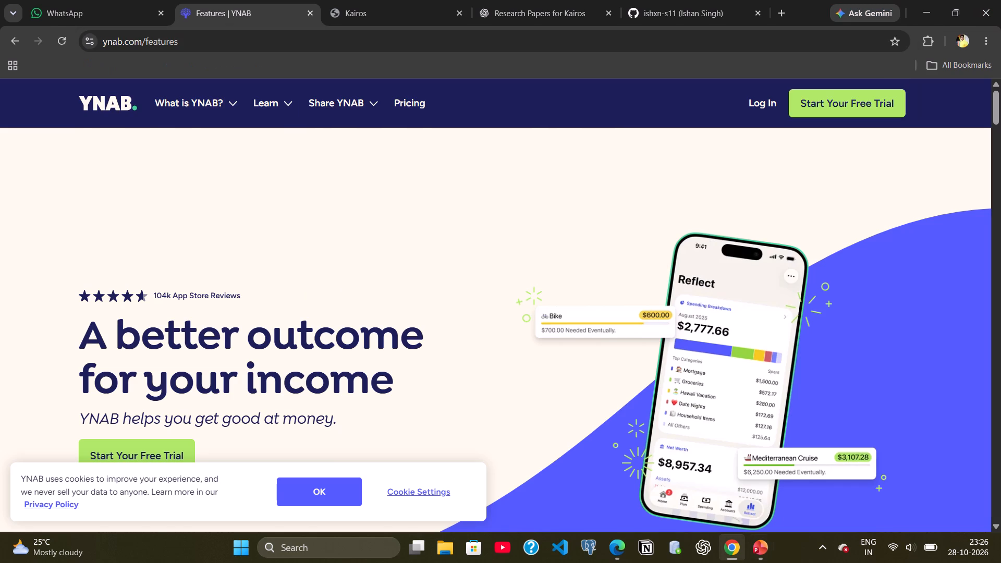
left_click(760, 547)
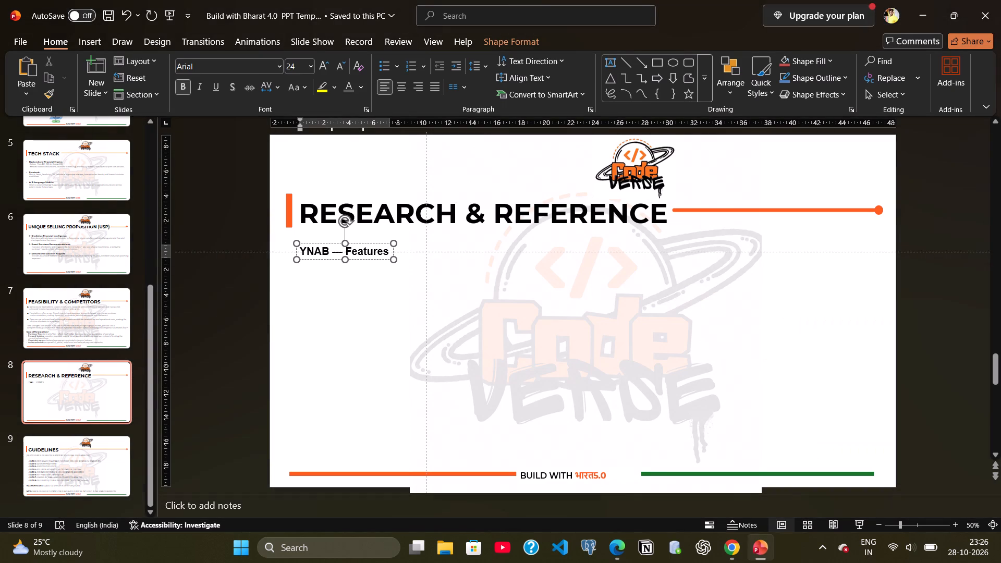
left_click(335, 252)
left_click_drag(303, 249, 393, 253)
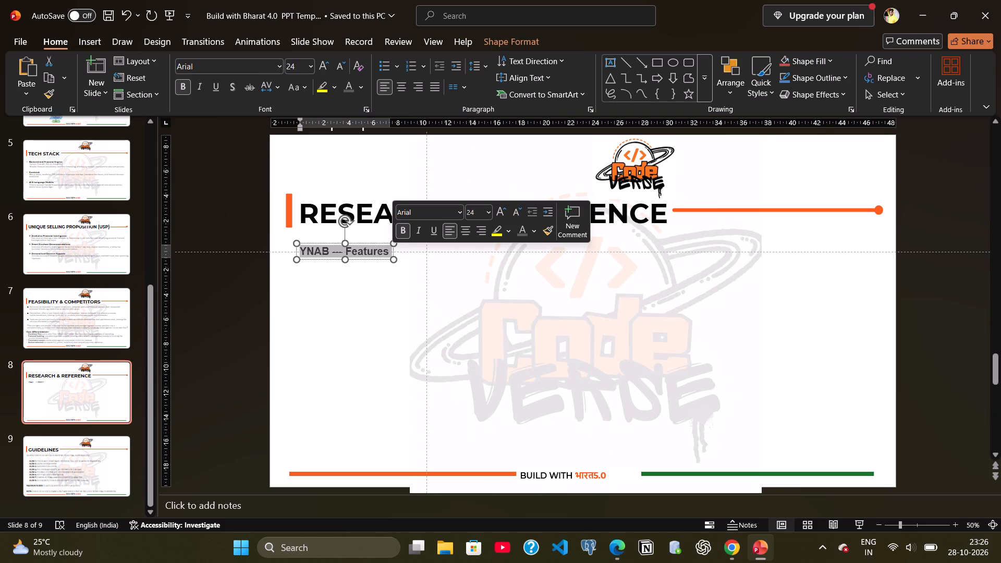
left_click(389, 251)
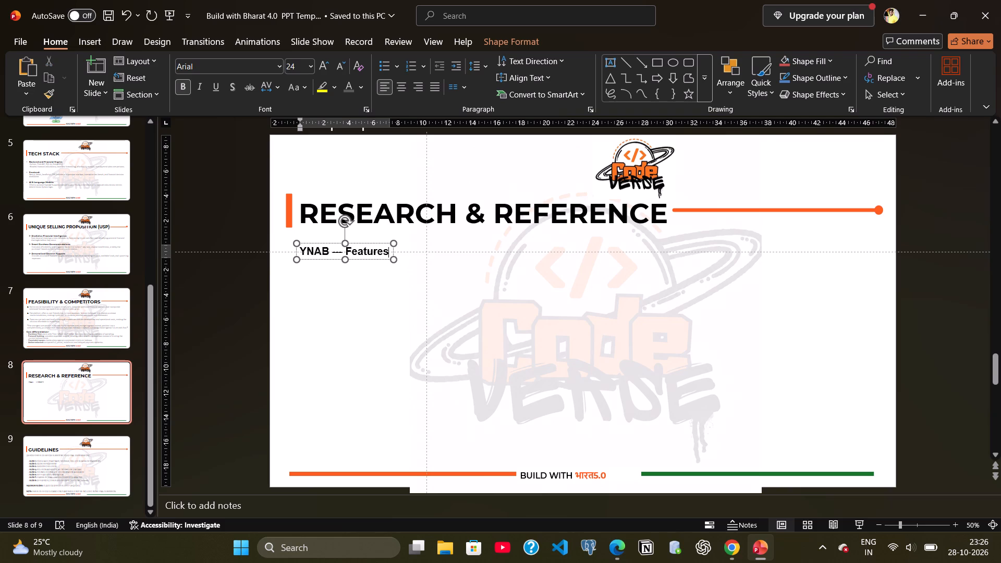
key("Return")
key("ctrl+v")
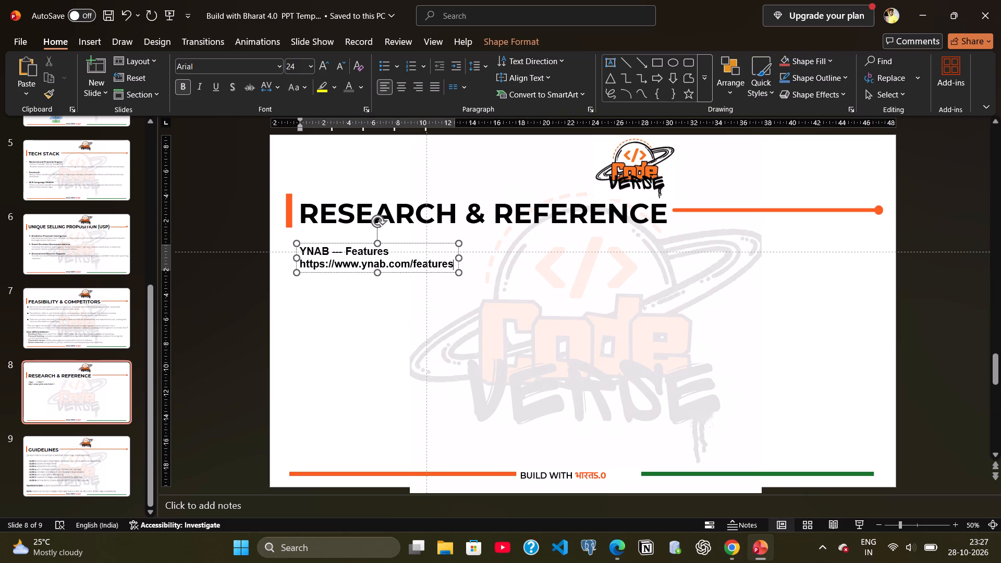
left_click_drag(300, 264, 387, 272)
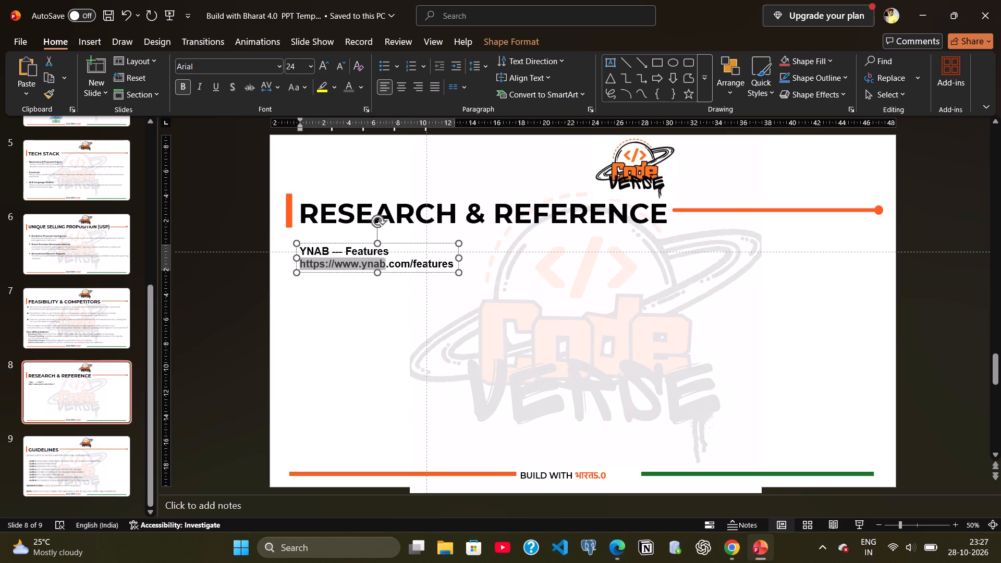
left_click_drag(387, 272, 441, 271)
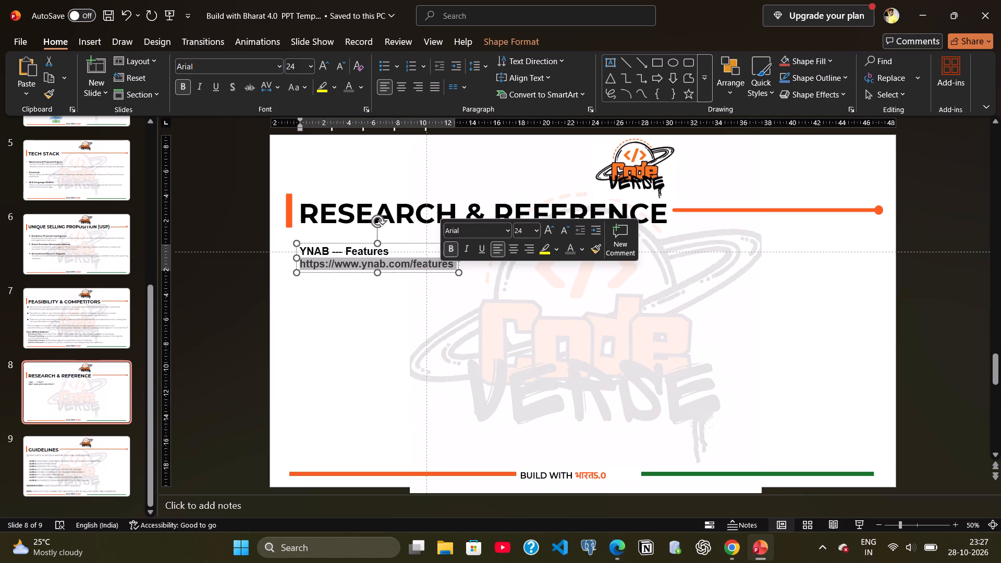
left_click(449, 248)
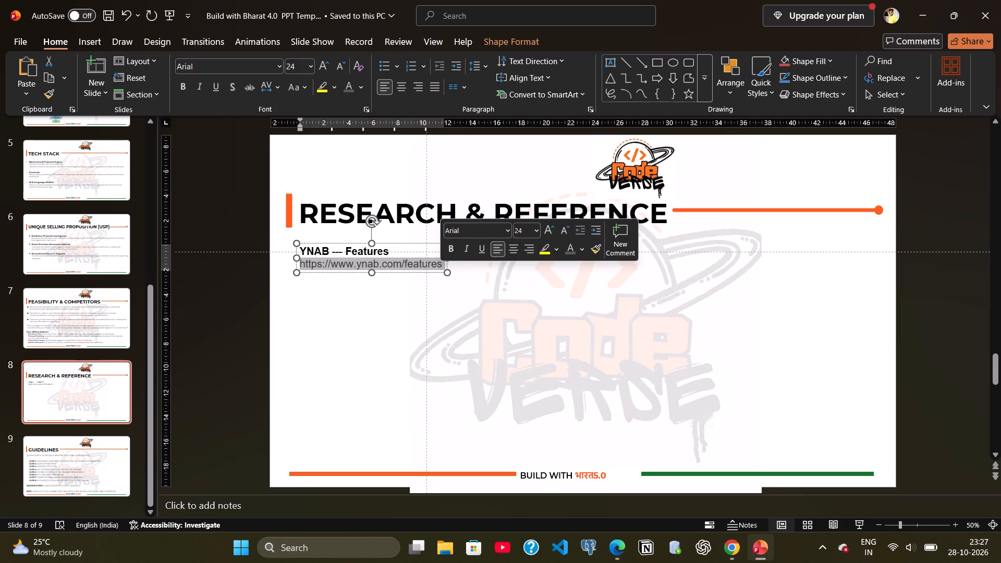
key("ctrl+k")
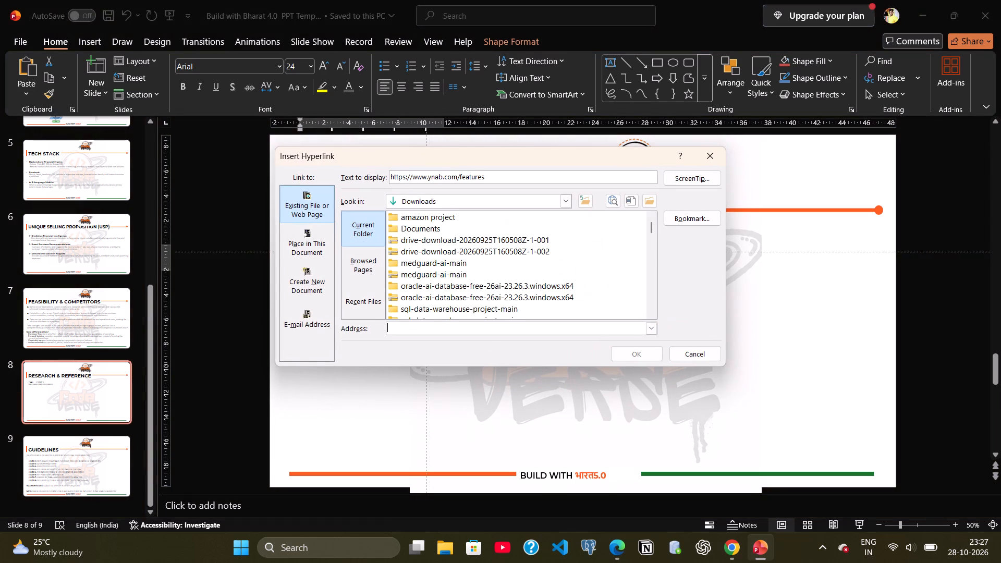
left_click(415, 325)
key("ctrl+v")
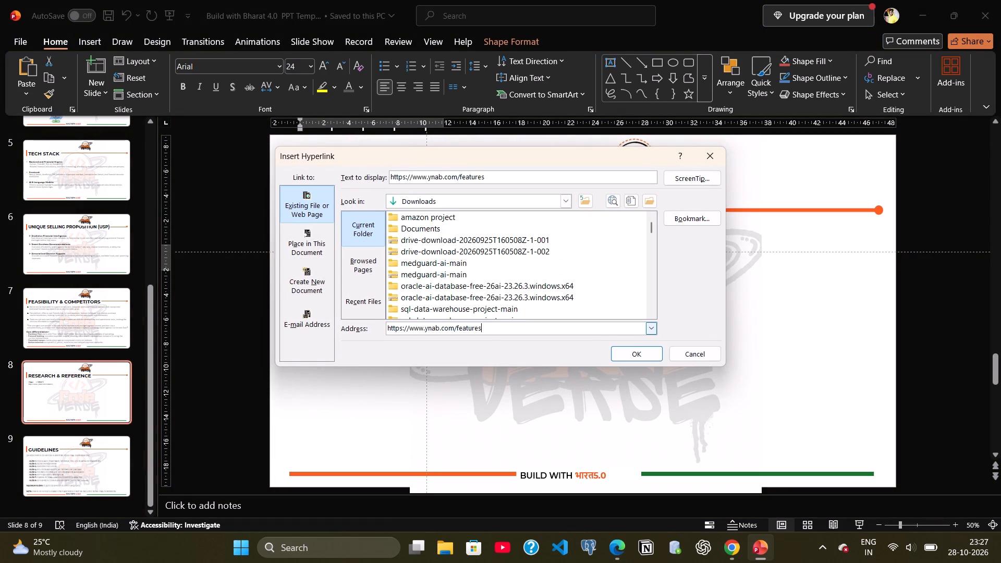
left_click(620, 353)
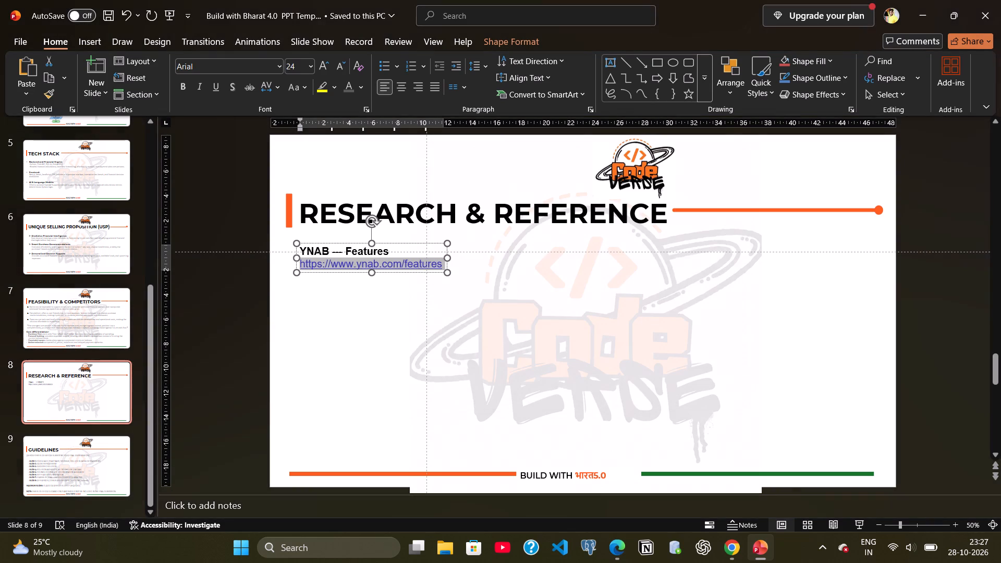
left_click(481, 300)
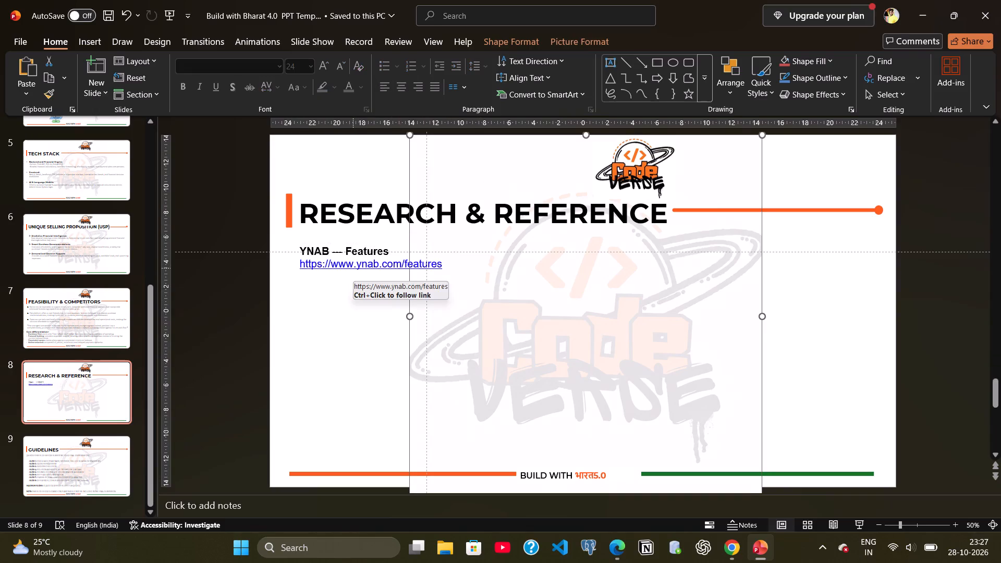
Test the YNAB hyperlink from the slide, check the page it opens in Edge, and close that browser window.
left_click(353, 264, "ctrl")
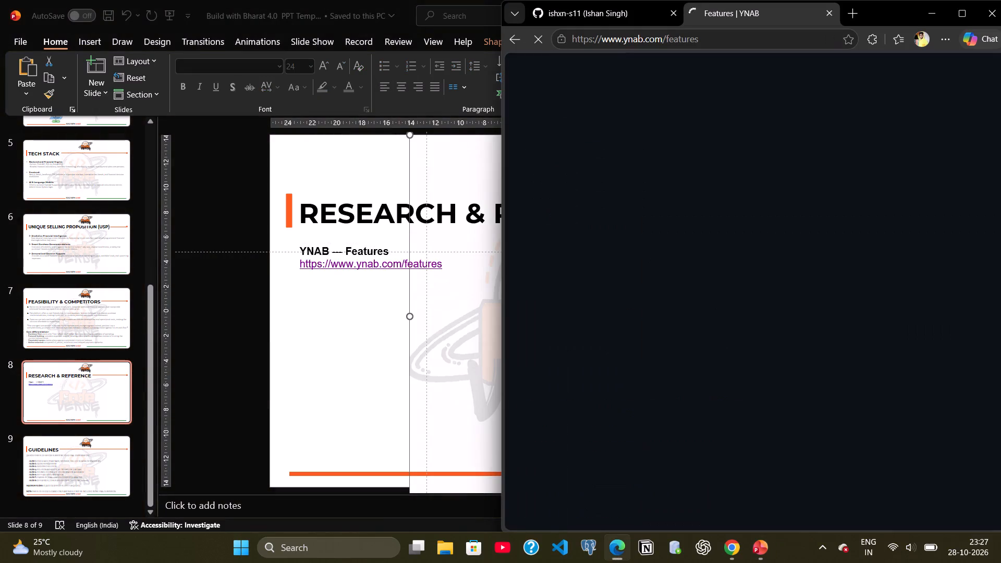
left_click(672, 15)
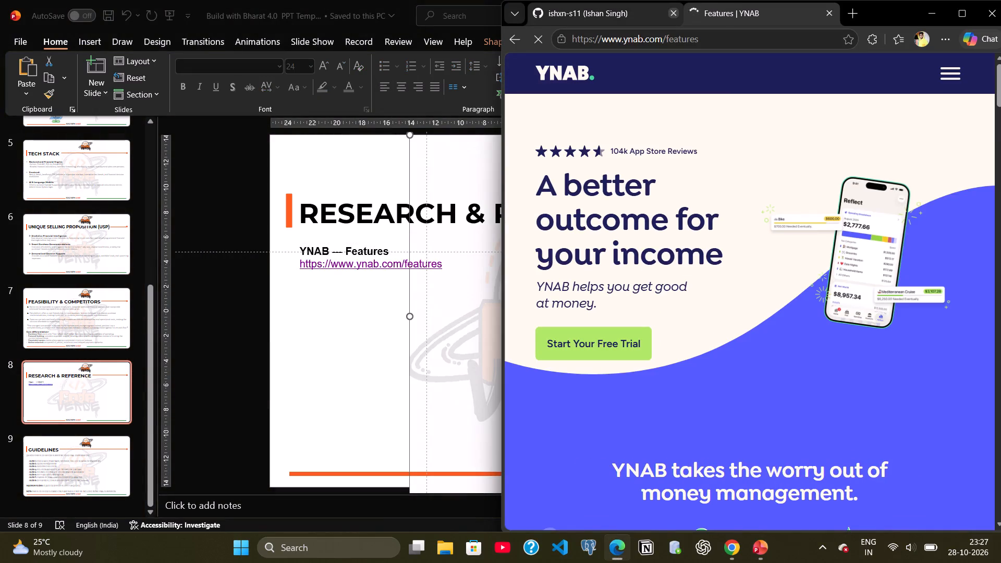
left_click(673, 10)
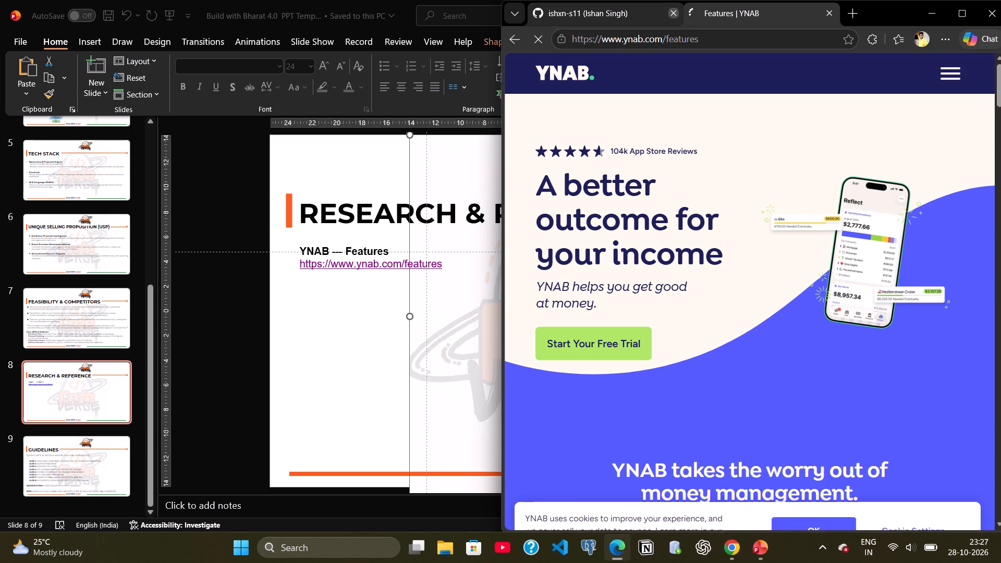
scroll(670, 167, "down", 3)
scroll(670, 167, "up", 5)
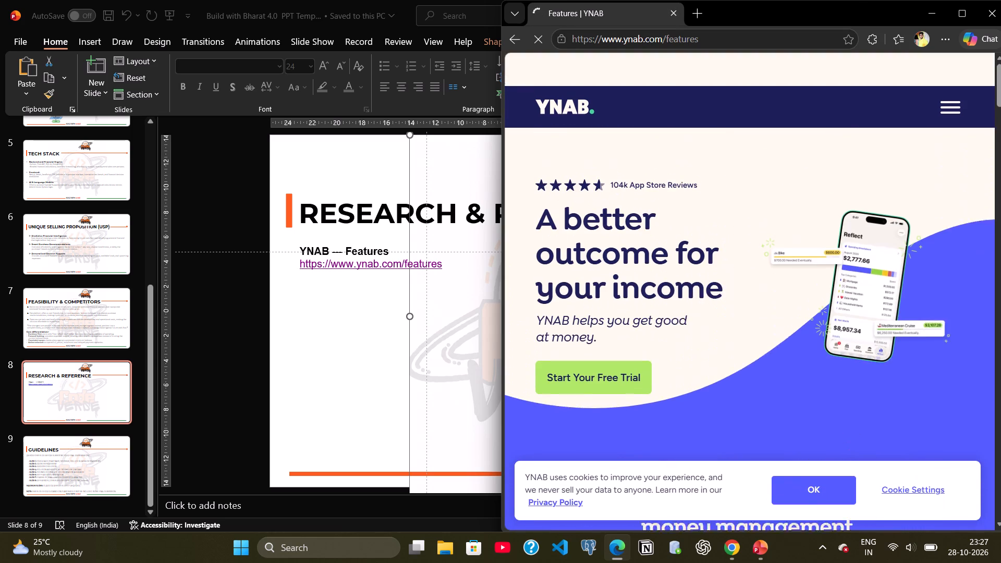
left_click(997, 10)
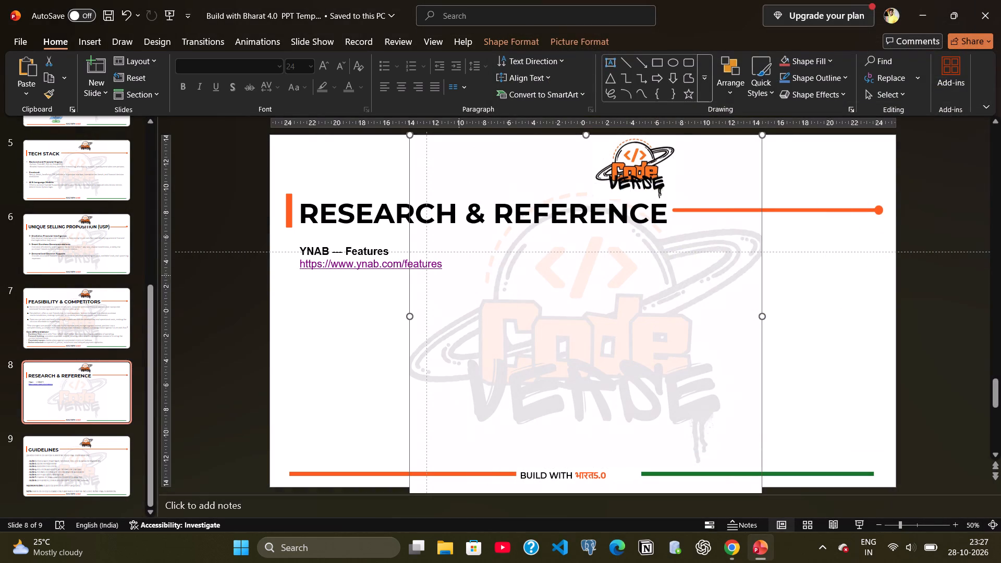
Switch to Chrome, go back to the Kairos research PDF, and copy "Monarch Money — Forecasting in Monarch" from the competitor sources.
left_click(737, 542)
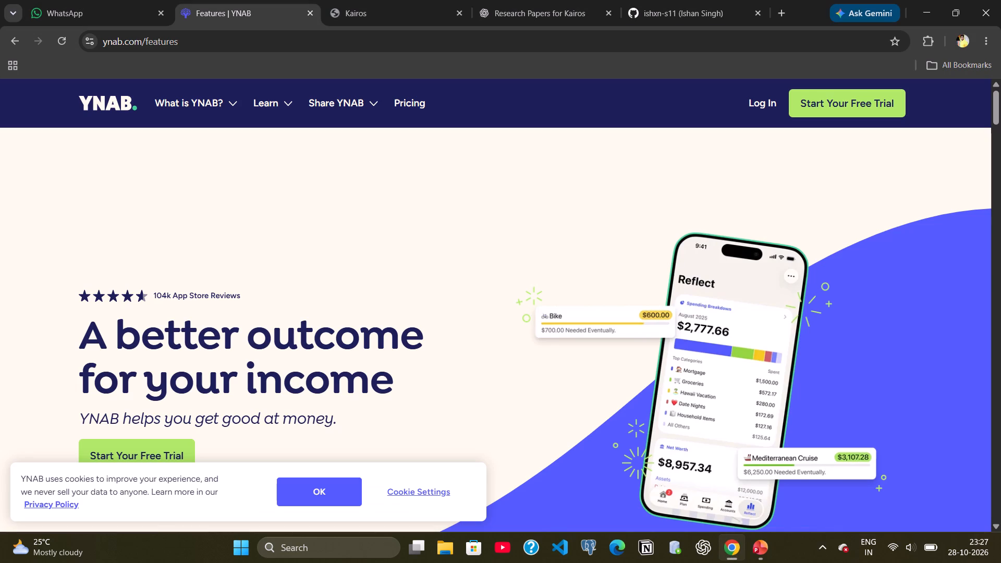
left_click(358, 8)
left_click(286, 5)
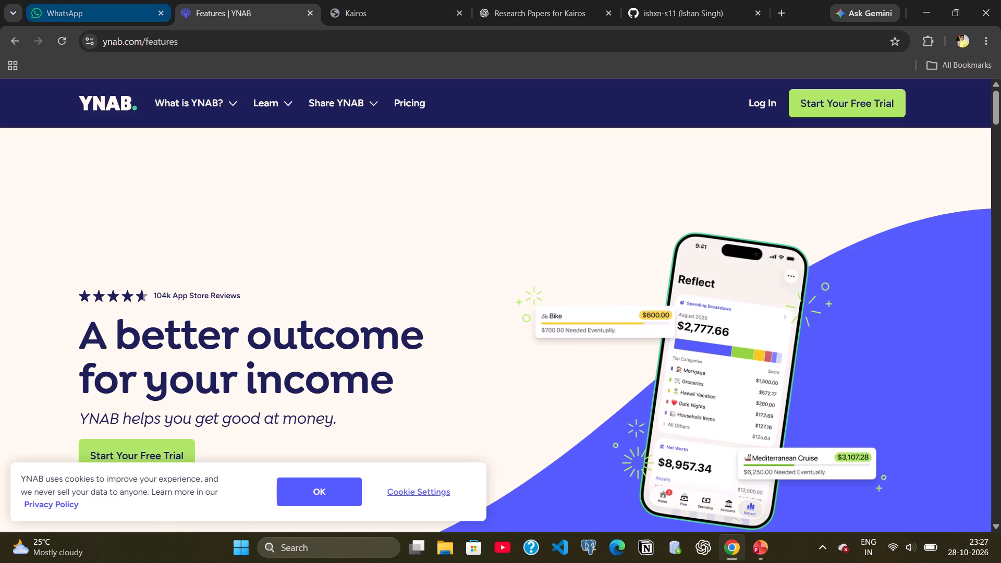
left_click(22, 38)
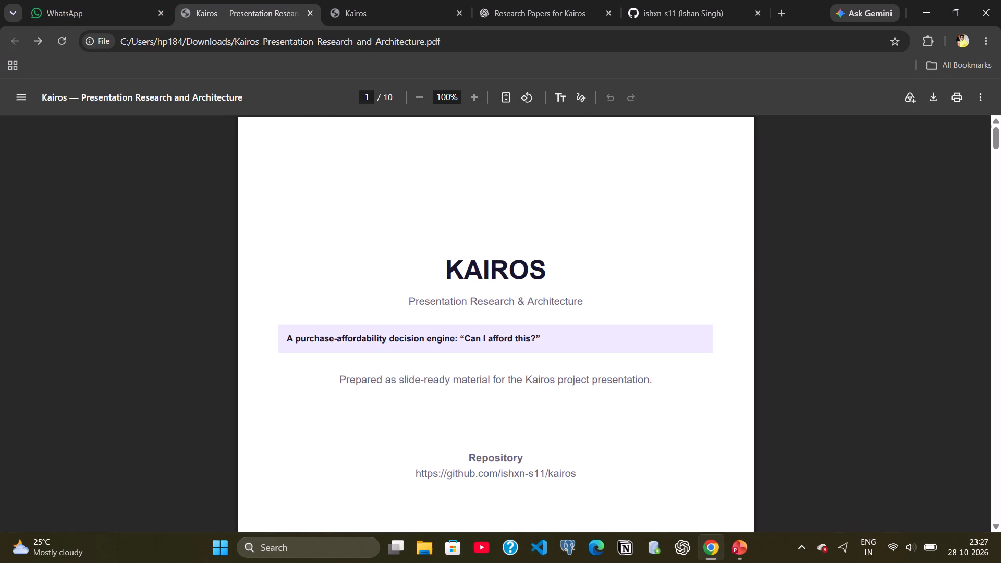
scroll(432, 225, "down", 18)
scroll(432, 225, "down", 10)
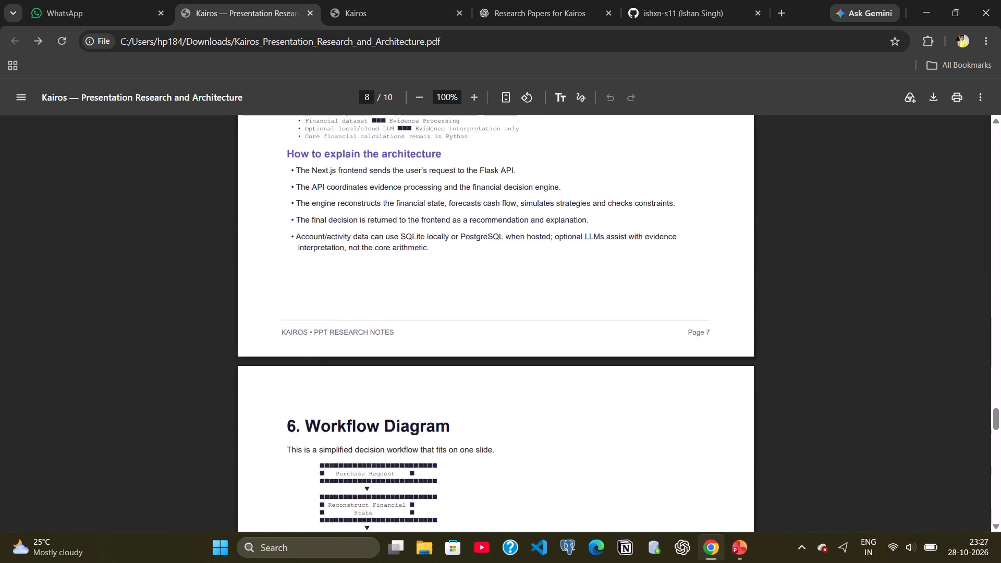
scroll(432, 225, "down", 14)
scroll(432, 225, "up", 4)
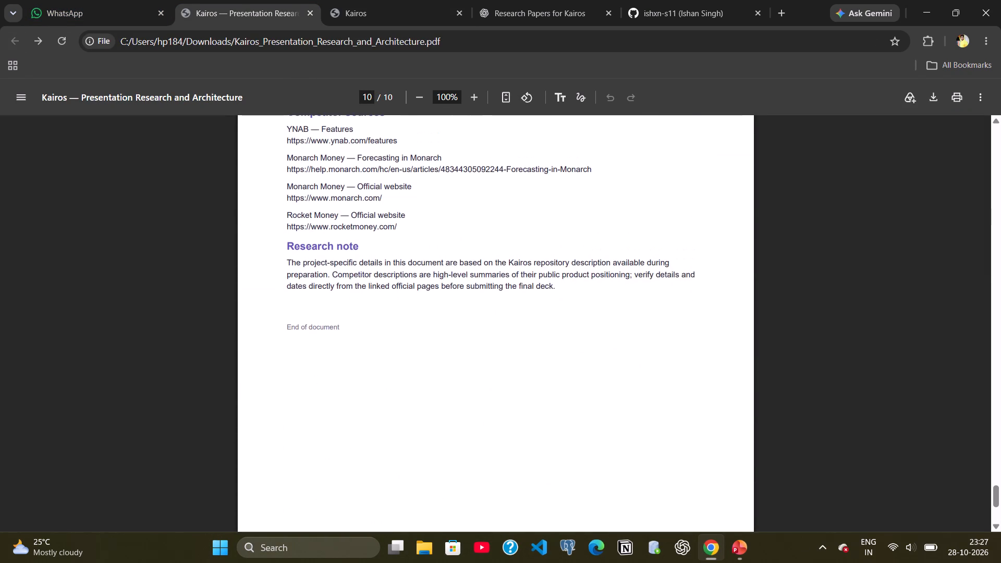
scroll(432, 225, "up", 1)
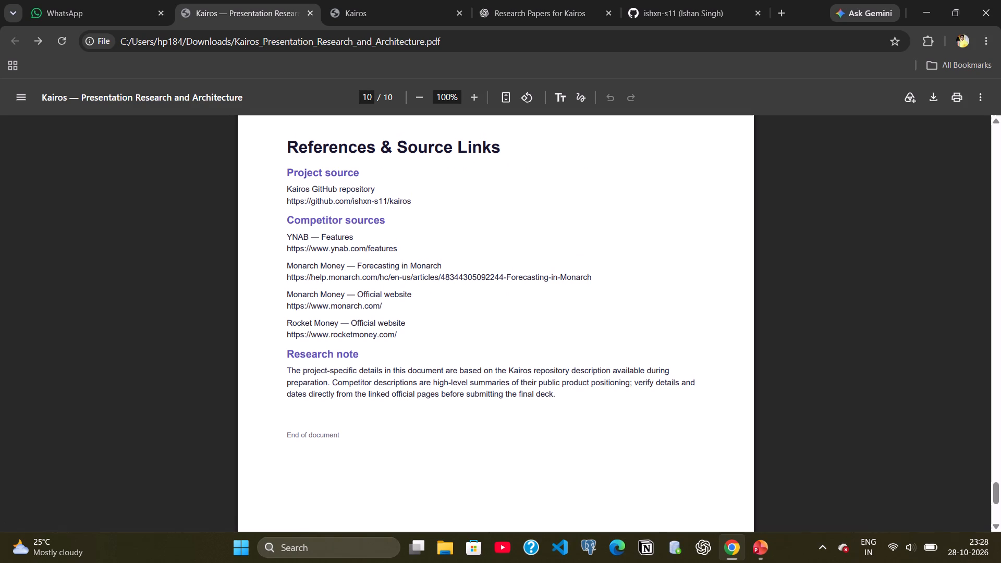
left_click_drag(285, 262, 455, 261)
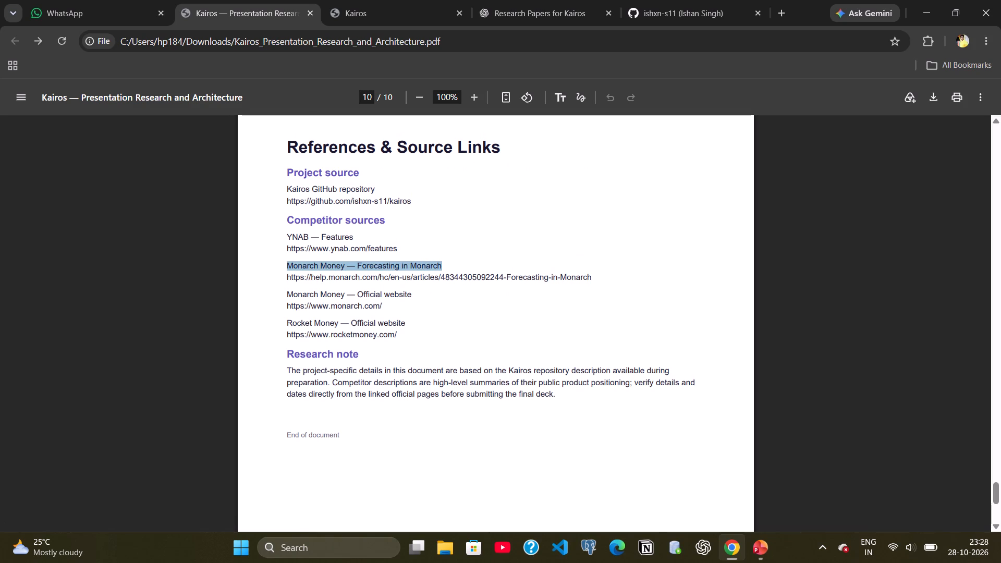
key("ctrl+c")
Paste "Monarch Money — Forecasting in Monarch" below the YNAB link on the PowerPoint slide, leaving one blank line between them.
left_click(762, 543)
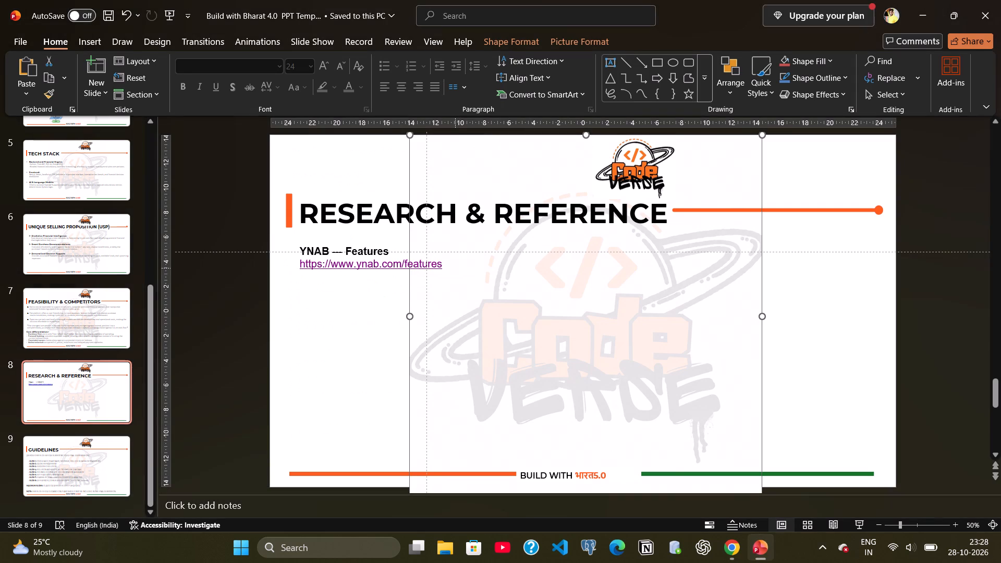
left_click(455, 268)
left_click(440, 264)
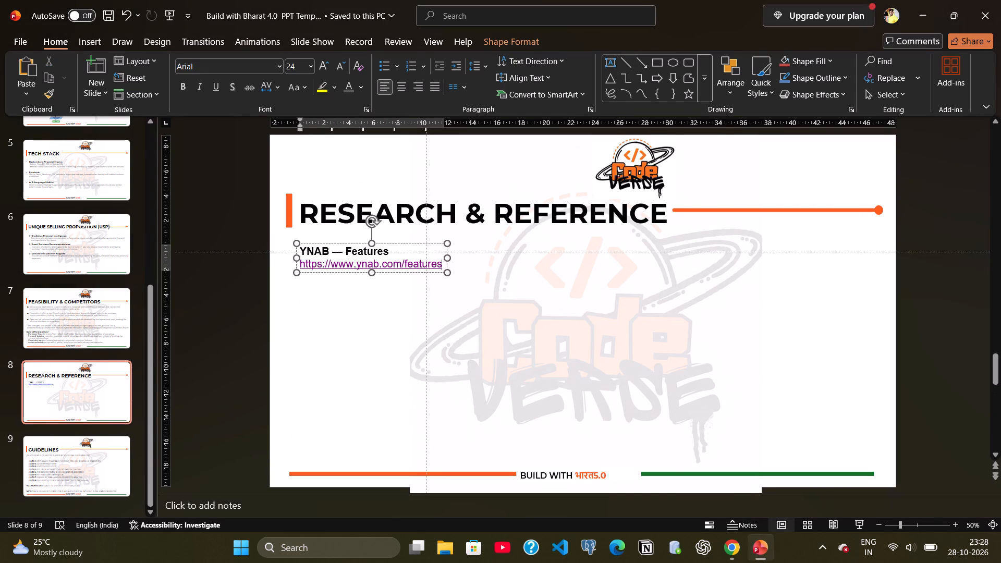
key("Return")
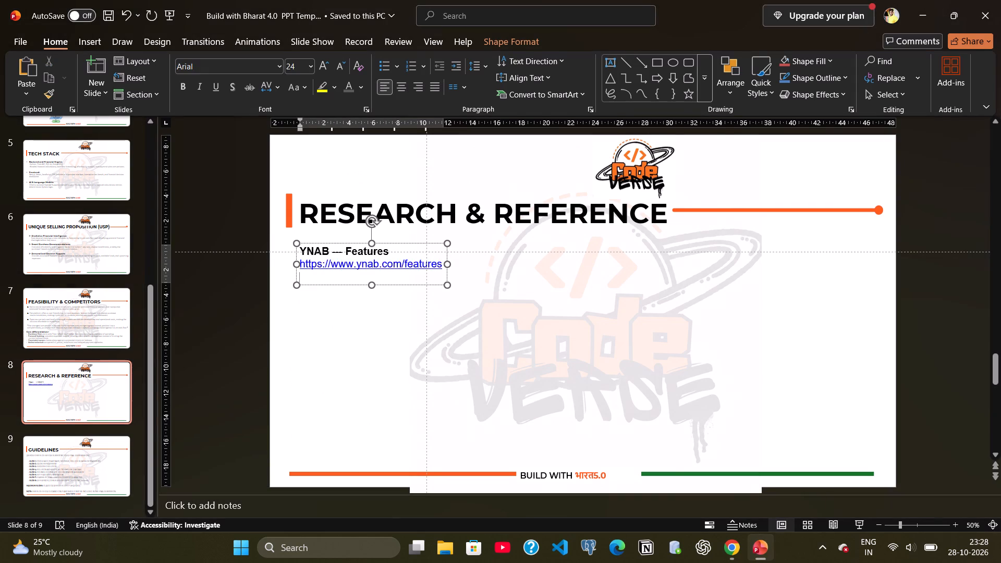
key("Return")
key("ctrl+v")
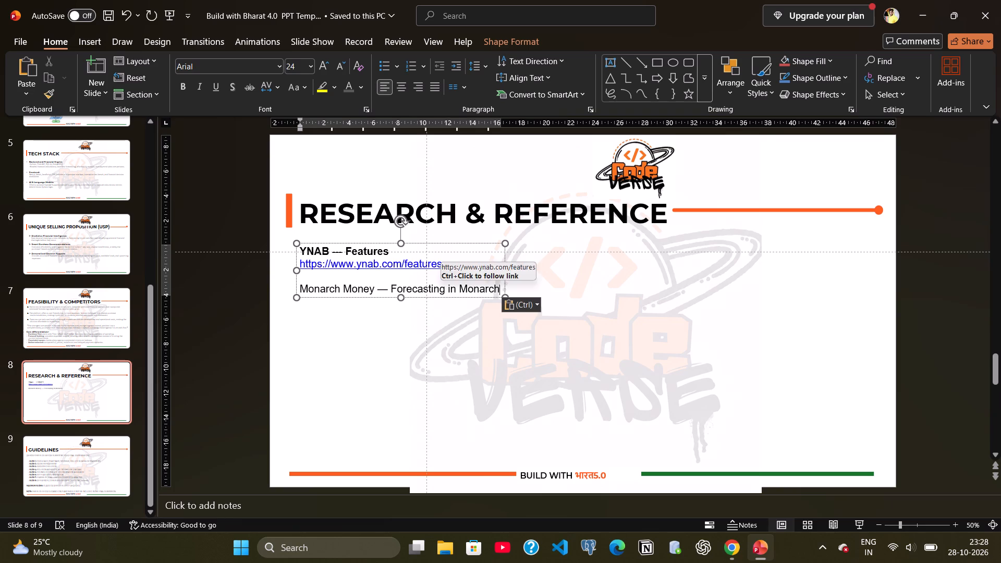
Make the "Monarch Money — Forecasting in Monarch" line bold.
left_click_drag(302, 290, 442, 297)
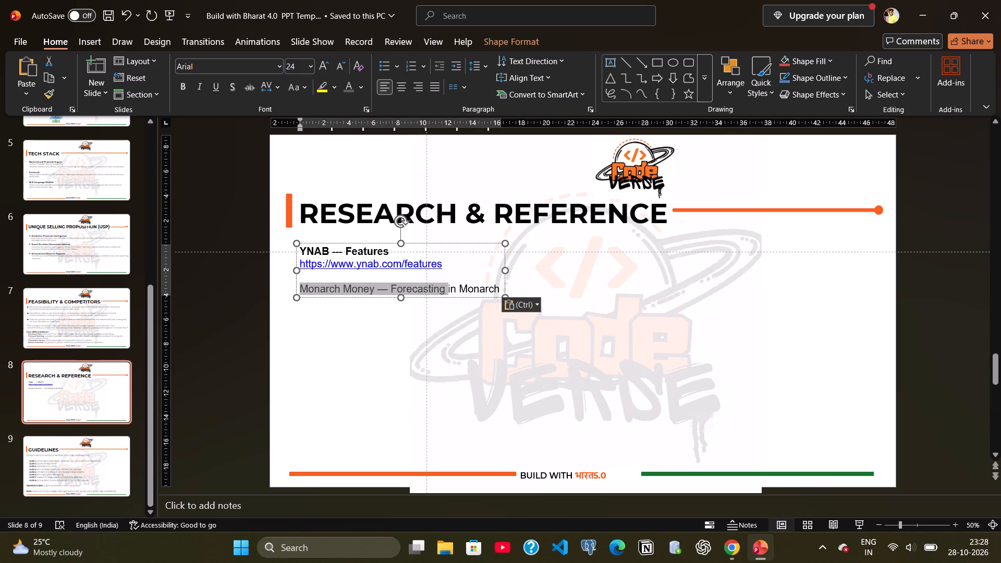
left_click_drag(442, 297, 500, 297)
left_click(509, 281)
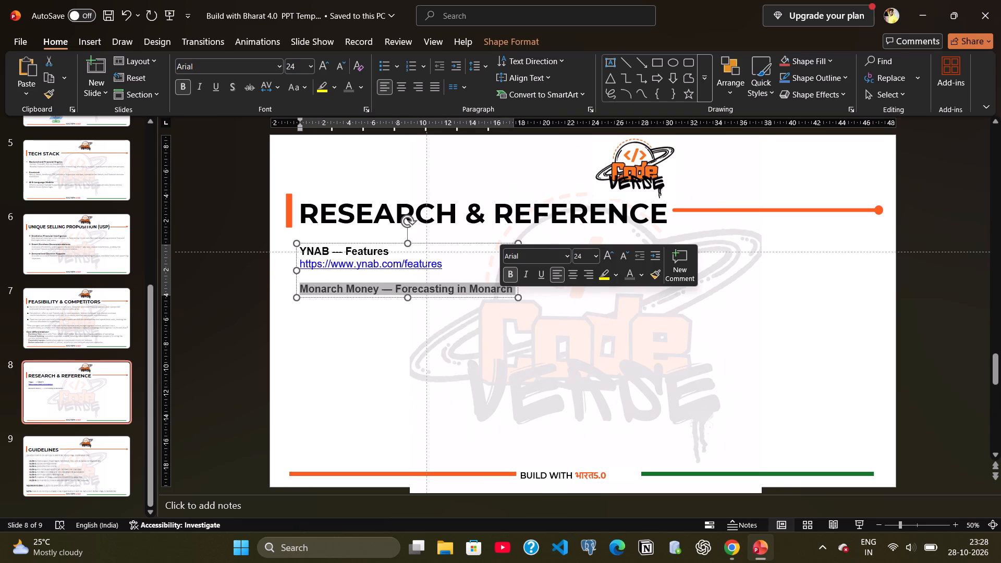
left_click(331, 276)
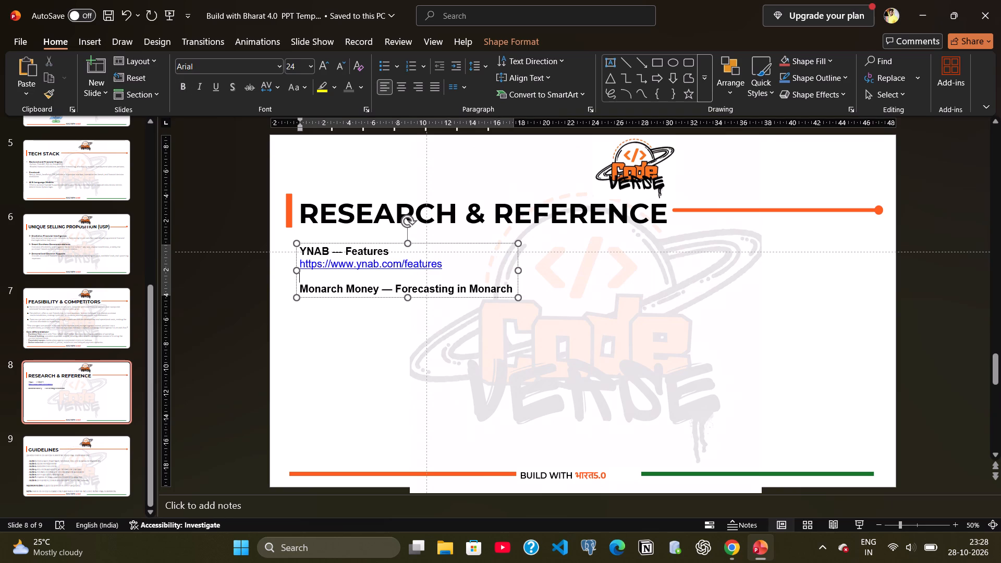
Add an empty line below the Monarch forecasting title, open its link from the PDF in Chrome, and copy the page address.
left_click(512, 289)
key("Return")
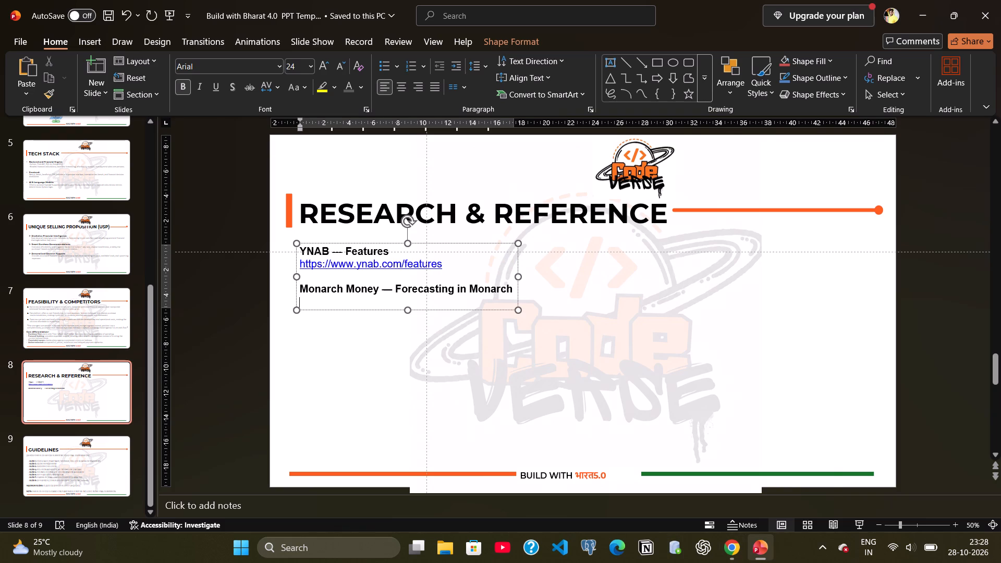
left_click(726, 556)
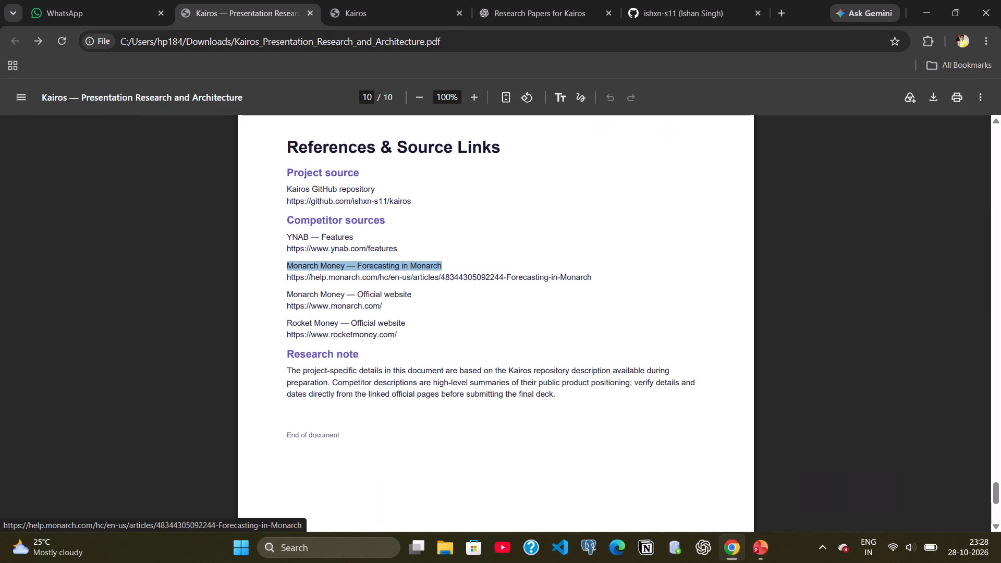
left_click(327, 277)
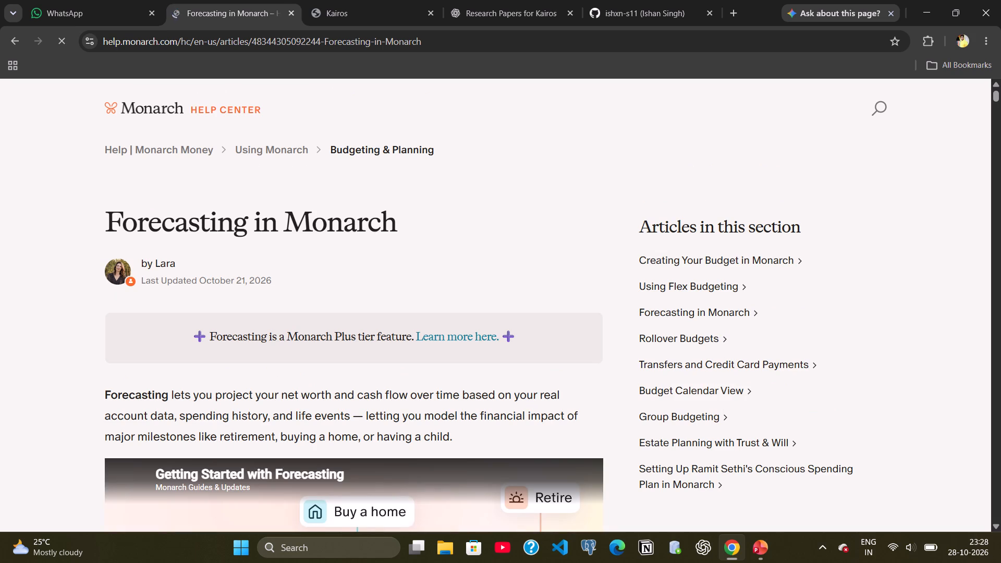
left_click(461, 41)
key("ctrl+c")
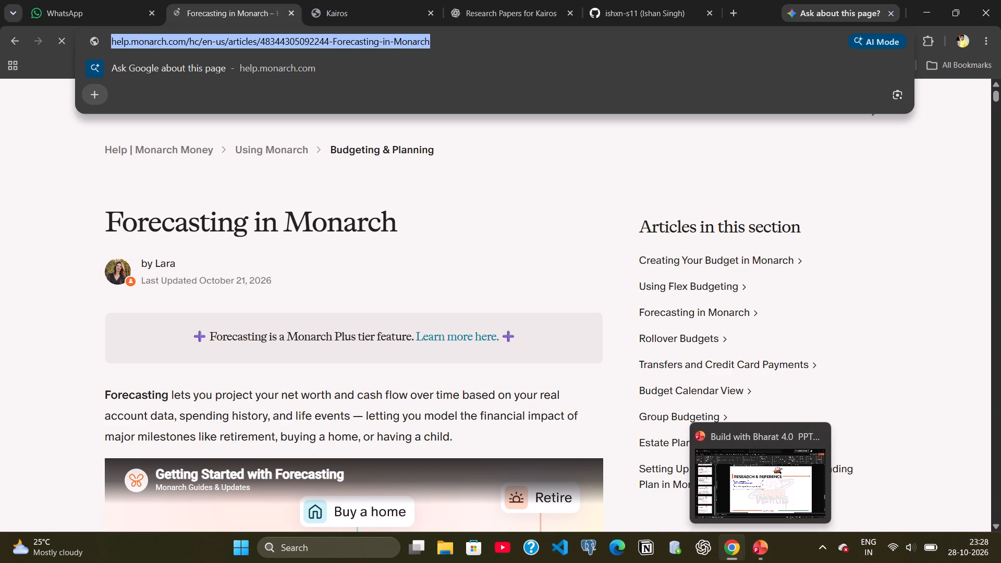
Go back to the Kairos research PDF and bring its References & Source Links page into view.
left_click(15, 38)
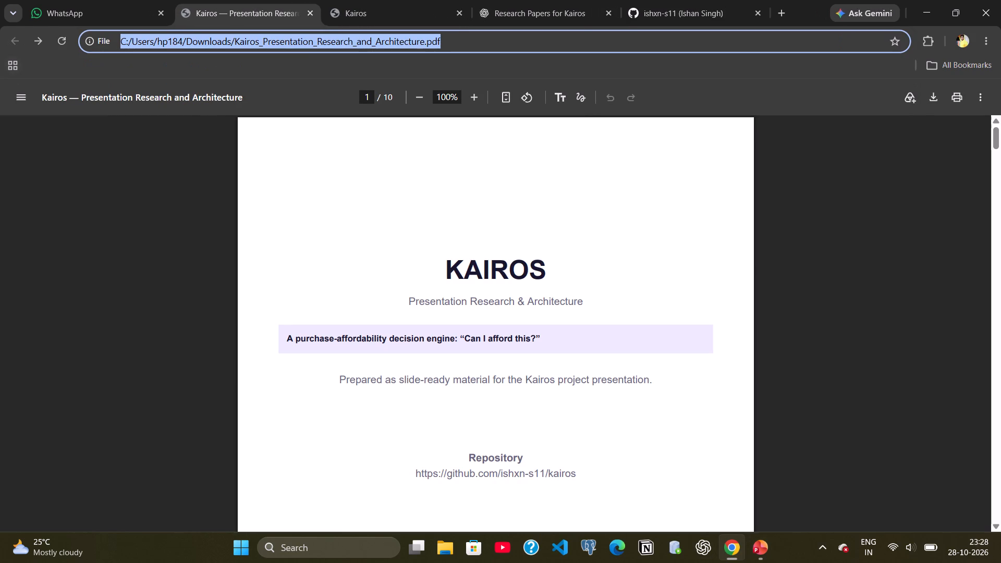
scroll(231, 387, "down", 19)
scroll(231, 387, "down", 9)
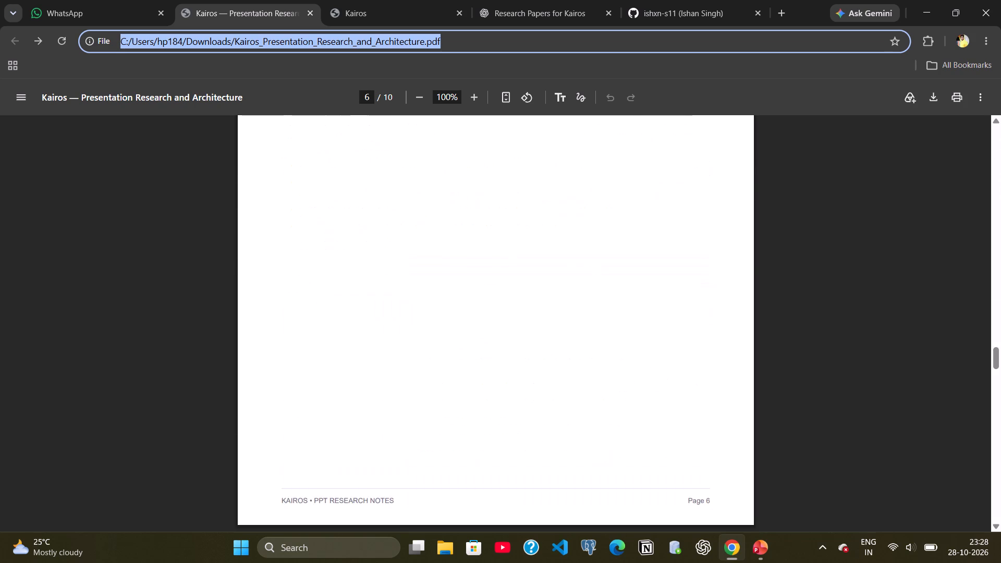
scroll(231, 387, "down", 10)
scroll(231, 387, "up", 5)
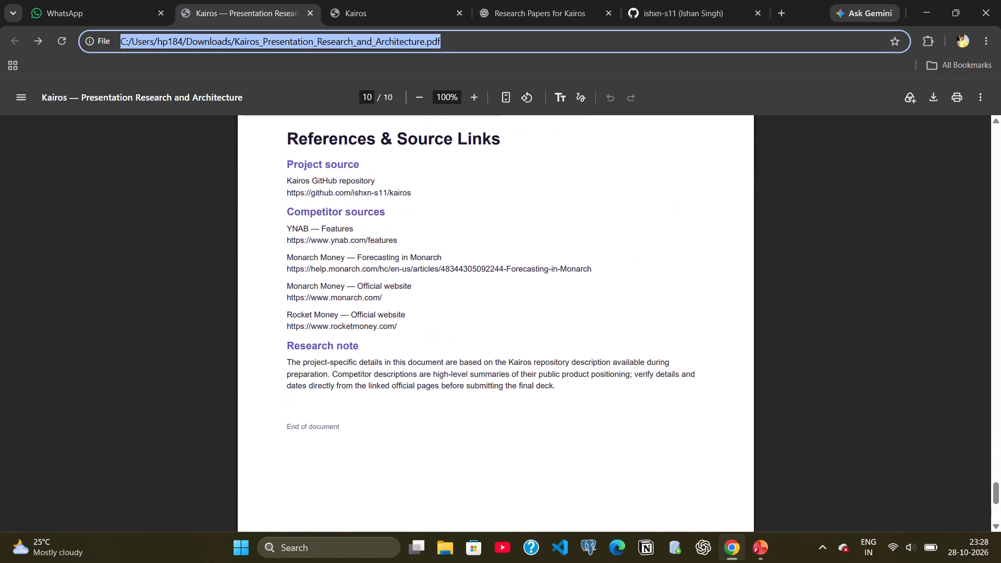
scroll(231, 387, "up", 1)
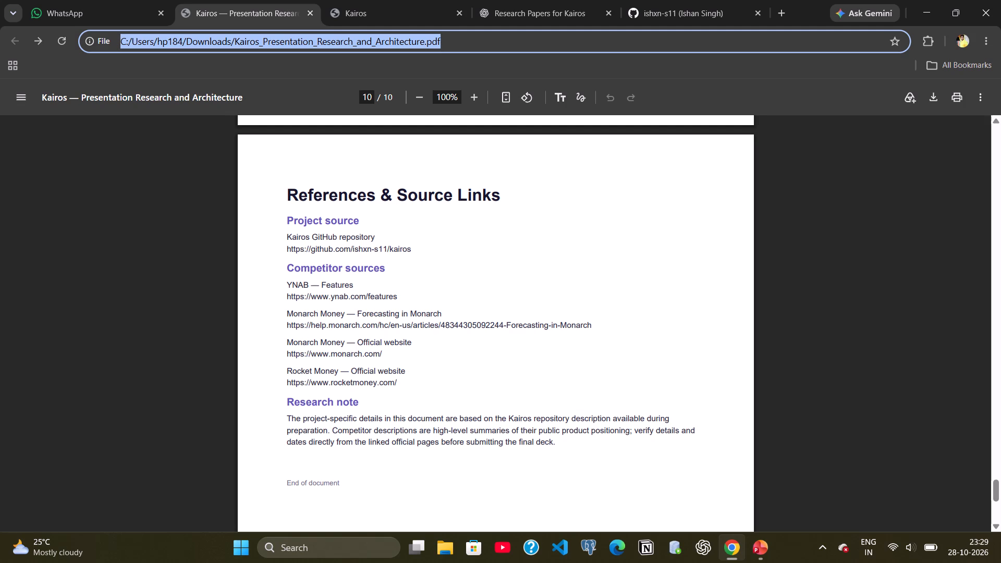
left_click(119, 334)
Switch to PowerPoint, paste the copied forecasting address below "Monarch Money — Forecasting in Monarch", and remove bold from the address.
left_click(758, 557)
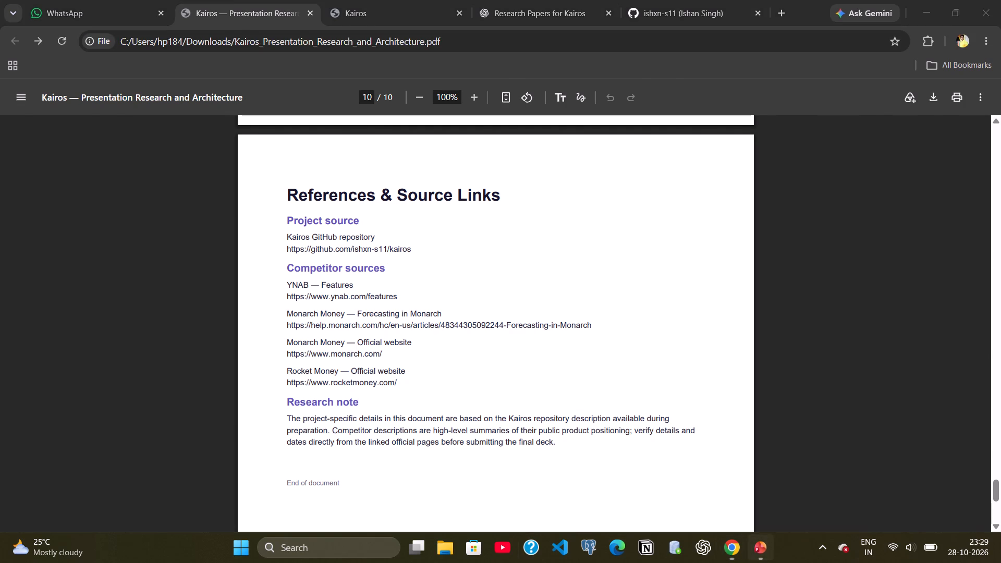
key("ctrl+v")
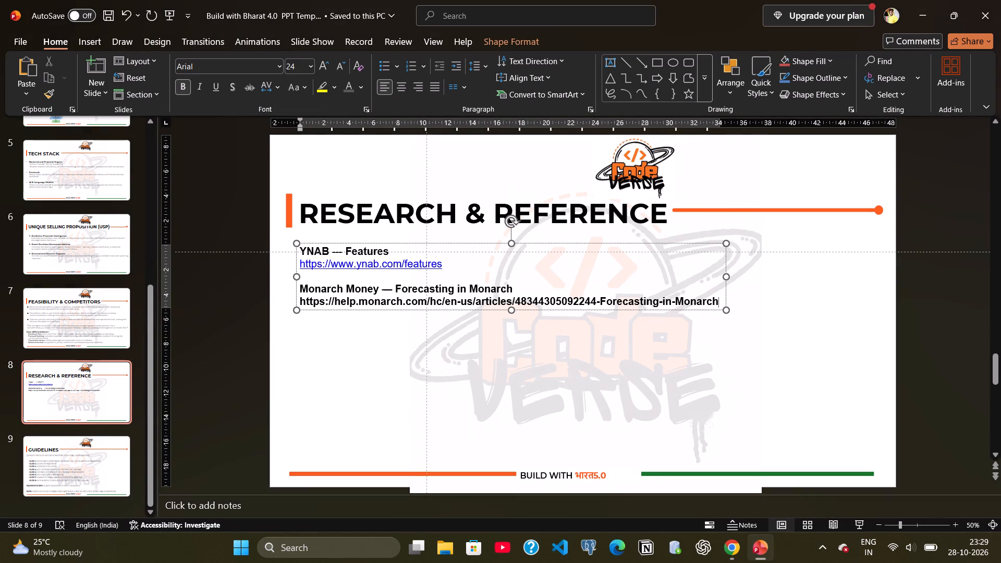
left_click_drag(300, 301, 553, 339)
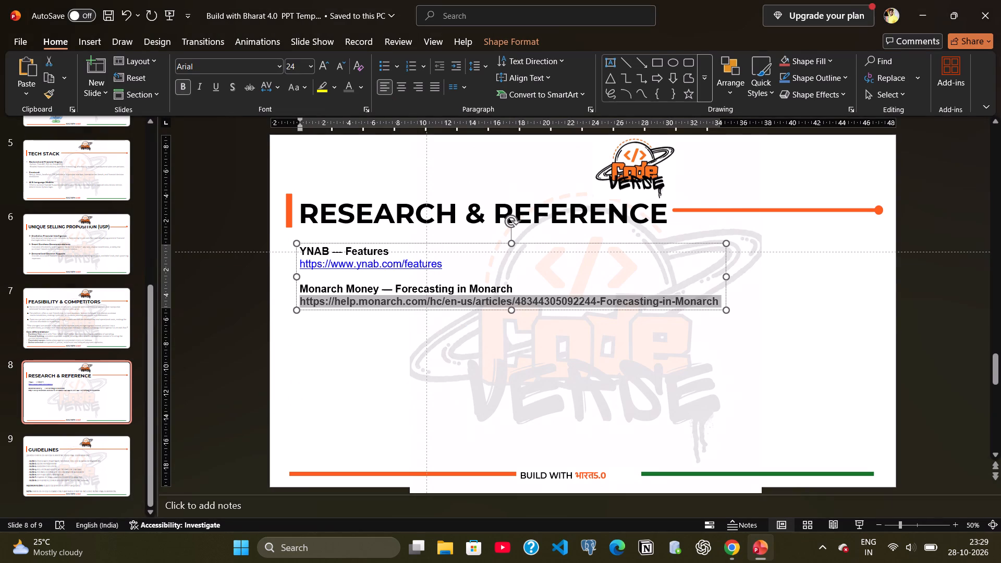
left_click_drag(553, 339, 729, 326)
left_click(742, 307)
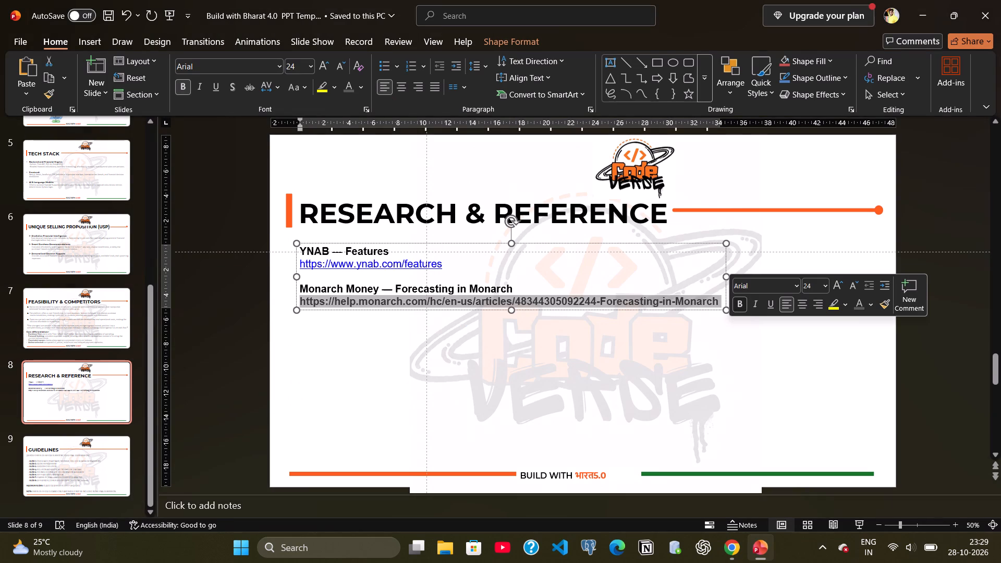
left_click(691, 362)
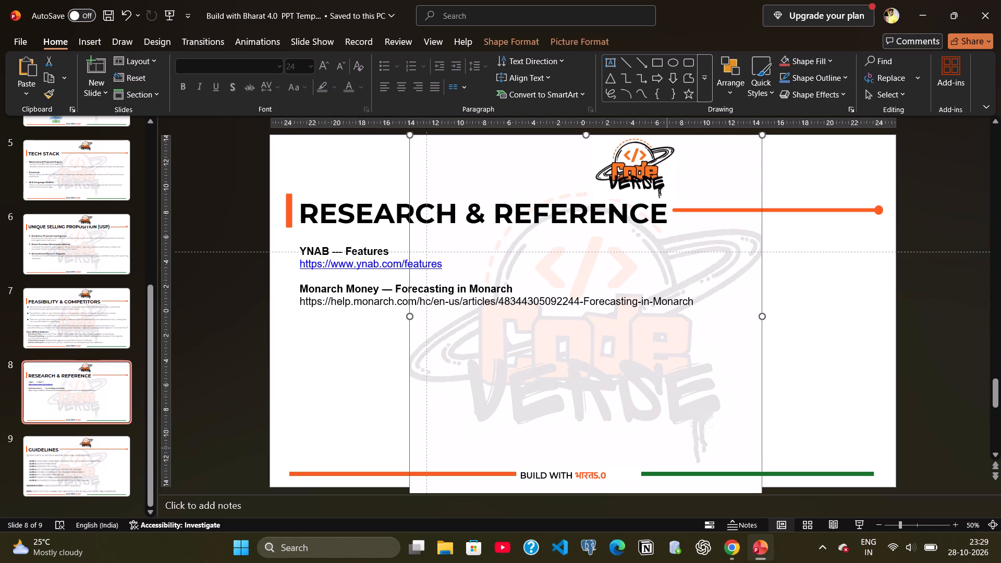
Hyperlink the Monarch forecasting address on the PowerPoint slide to its own copied URL.
left_click(727, 548)
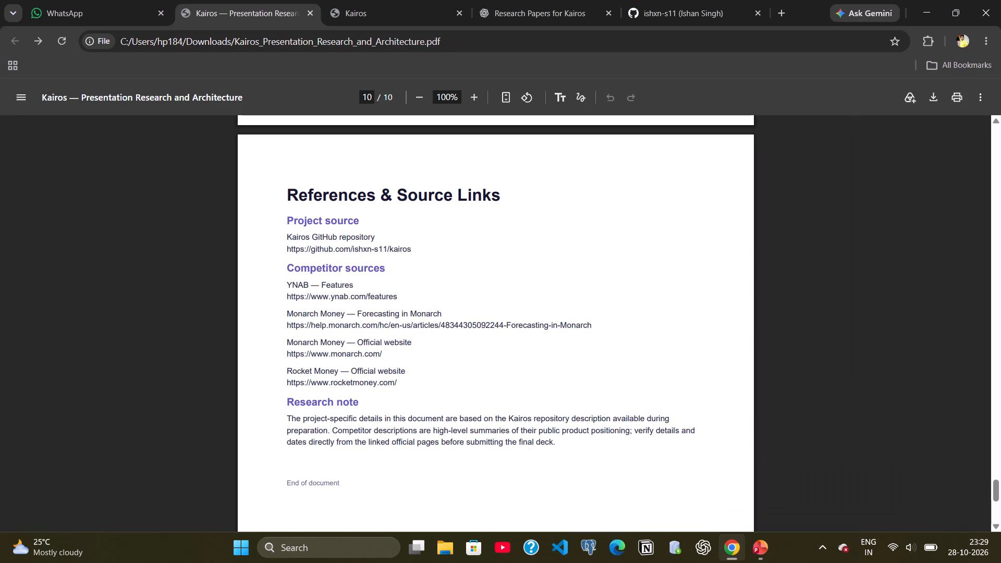
left_click(761, 543)
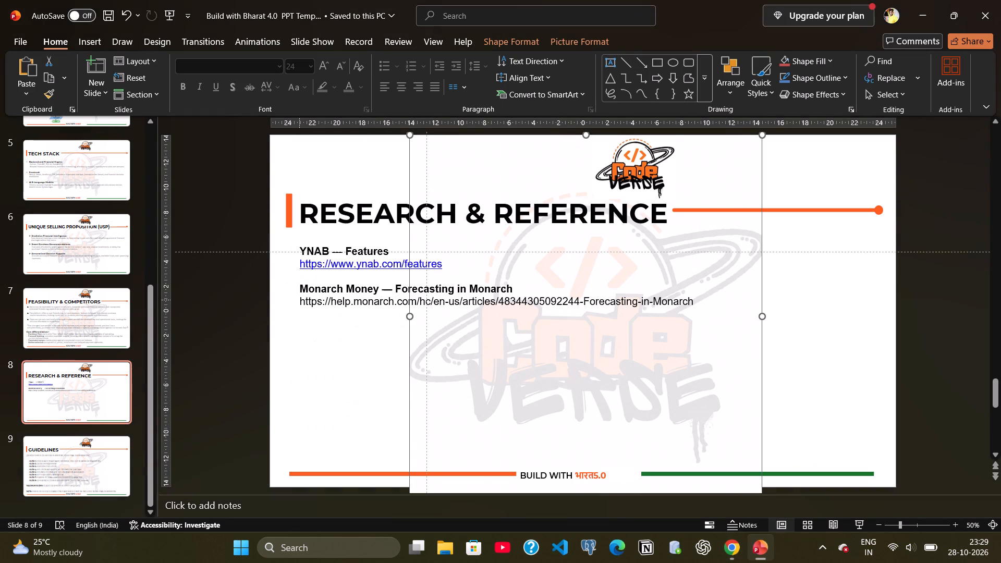
left_click_drag(299, 300, 623, 325)
key("ctrl+k")
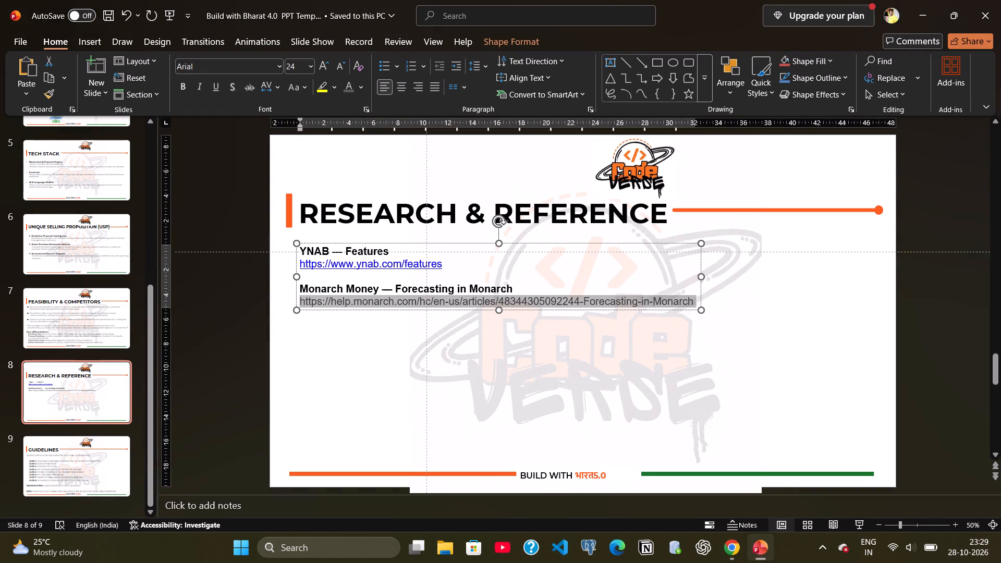
left_click(588, 333)
key("ctrl+v")
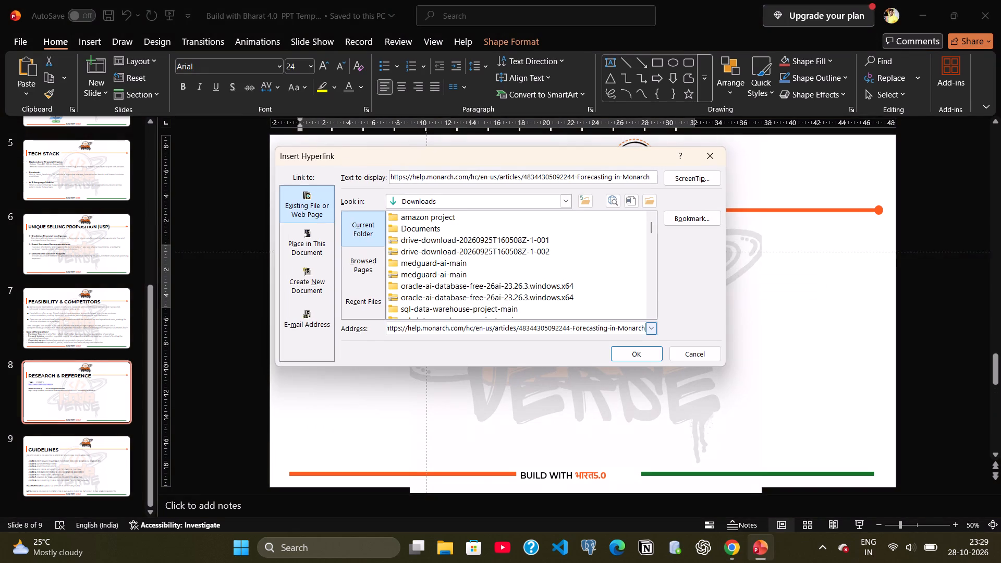
left_click(642, 351)
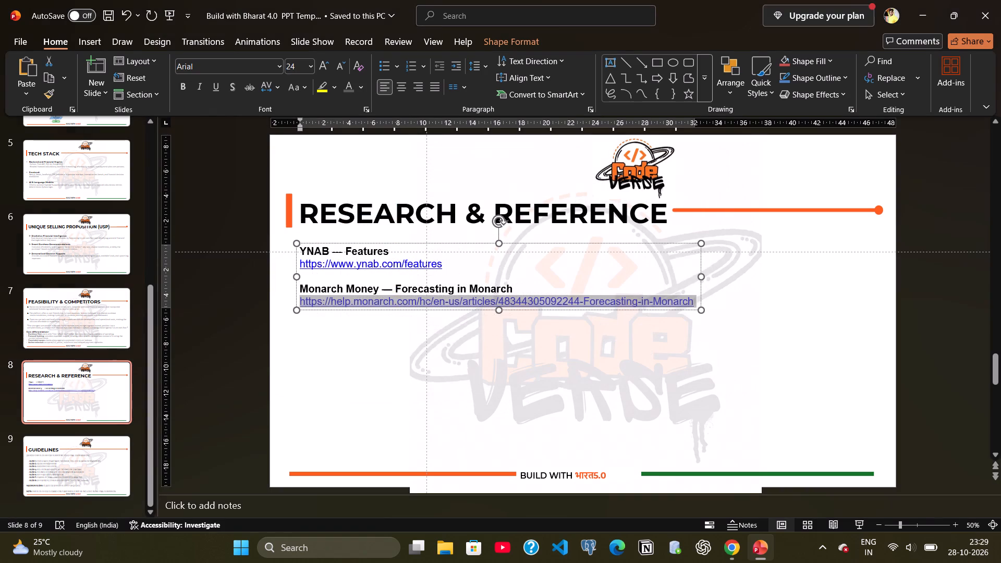
left_click(618, 358)
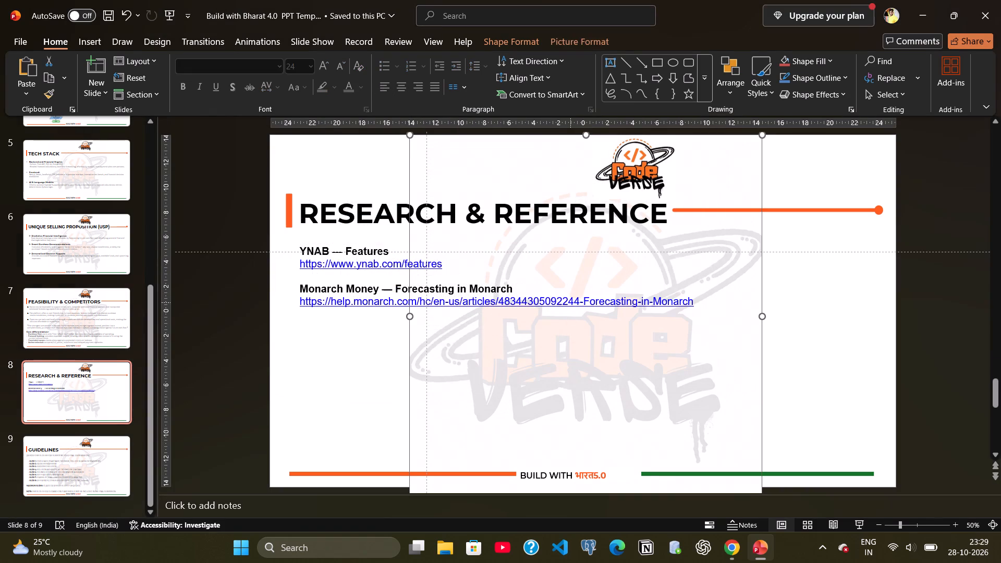
Follow the Monarch forecasting hyperlink from the slide to test it, and close the web page it opens.
left_click(571, 299)
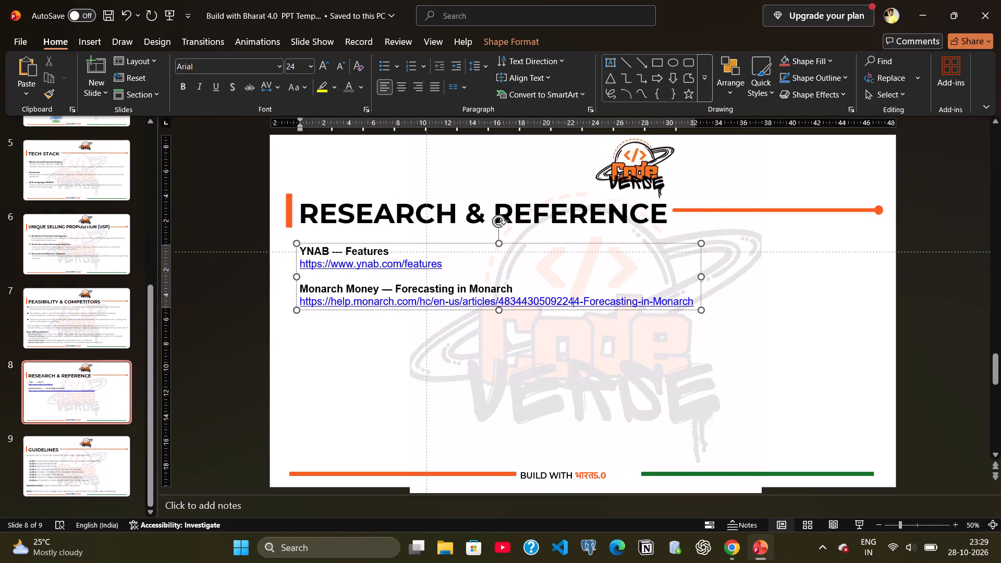
left_click(573, 339)
left_click(563, 301, "ctrl")
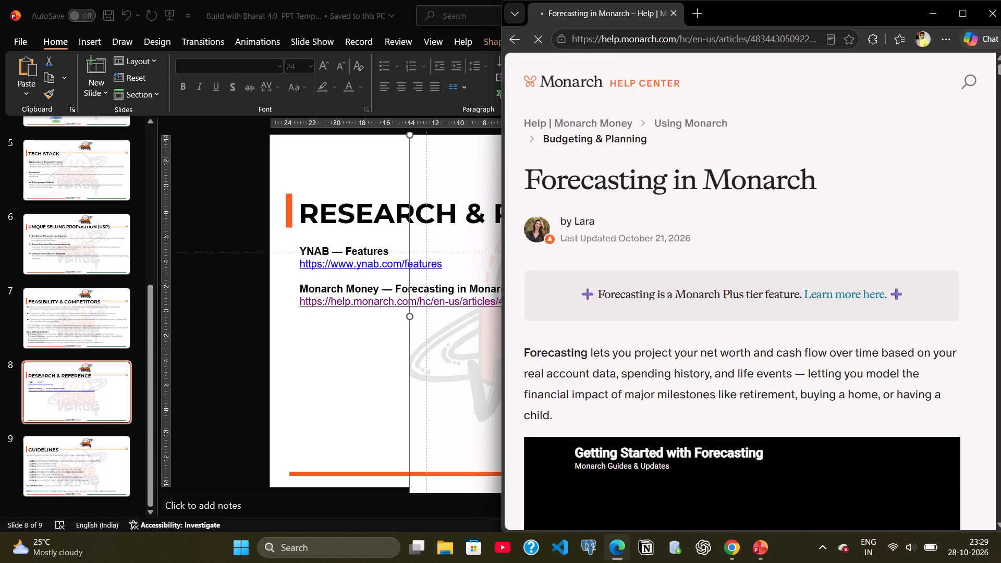
left_click(676, 13)
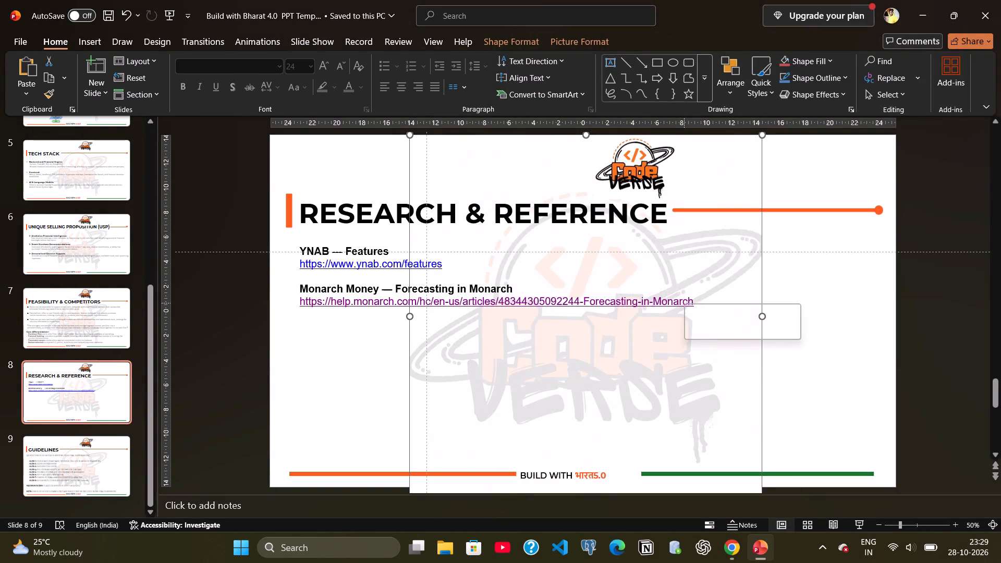
Add an empty line below the Monarch forecasting hyperlink.
left_click(701, 298)
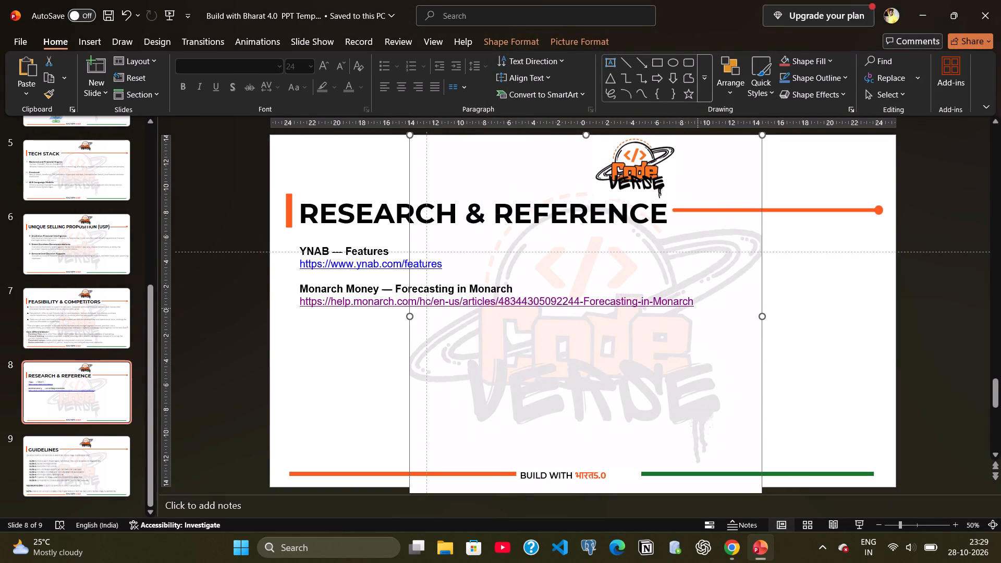
left_click(689, 301)
left_click(698, 301)
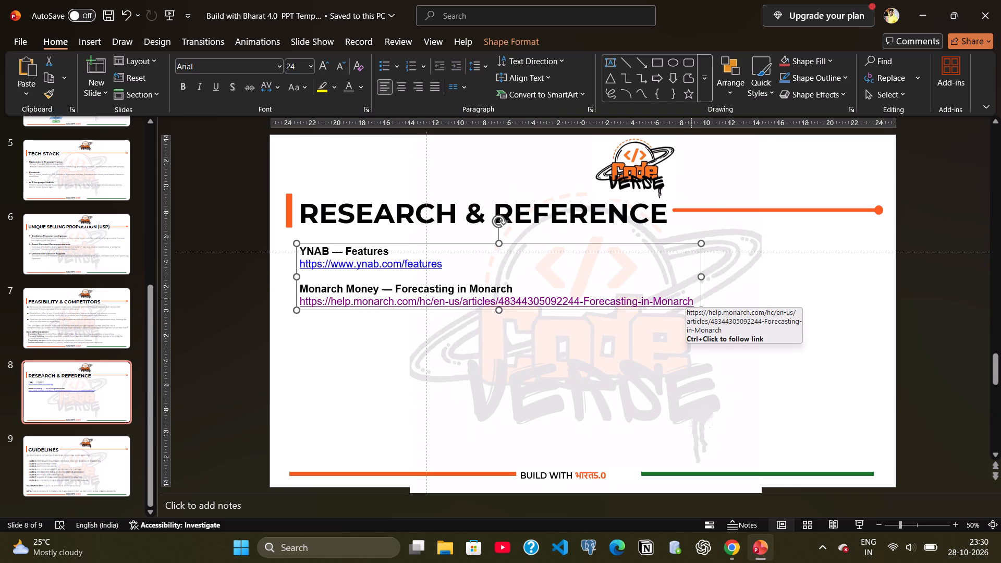
left_click(691, 301)
key("Return")
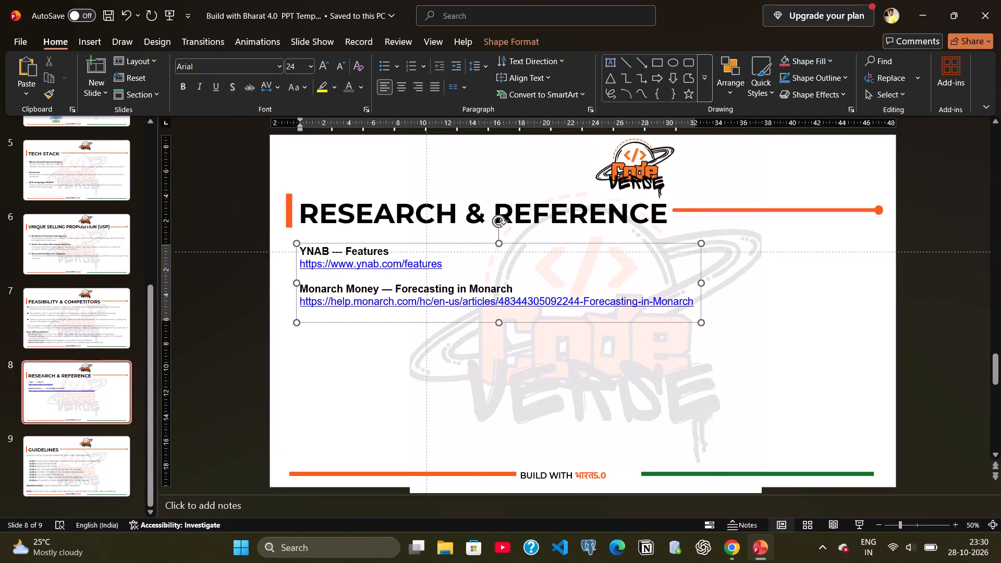
Delete the blank line between the YNAB link and the Monarch forecasting title.
left_click(349, 273)
key("BackSpace")
Copy "Monarch Money — Official website" from the PDF in Chrome into the slide's last line in PowerPoint, adding an empty line below it.
left_click(312, 302)
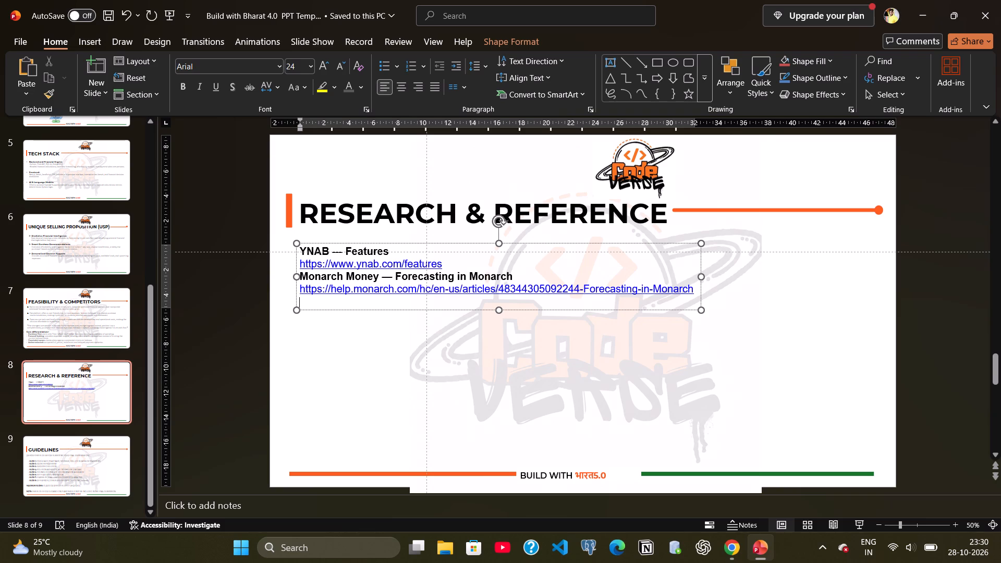
left_click(729, 543)
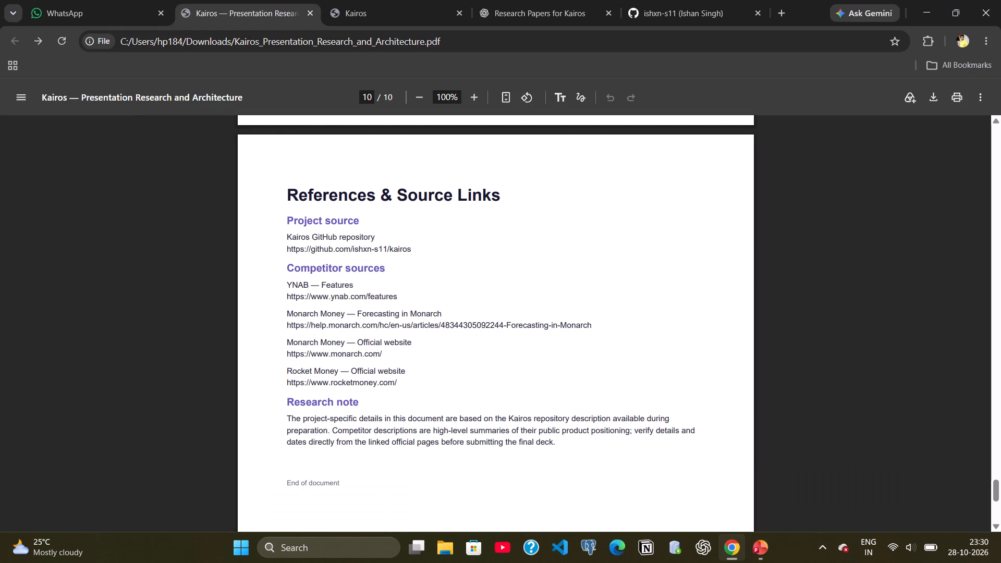
left_click_drag(287, 345, 430, 345)
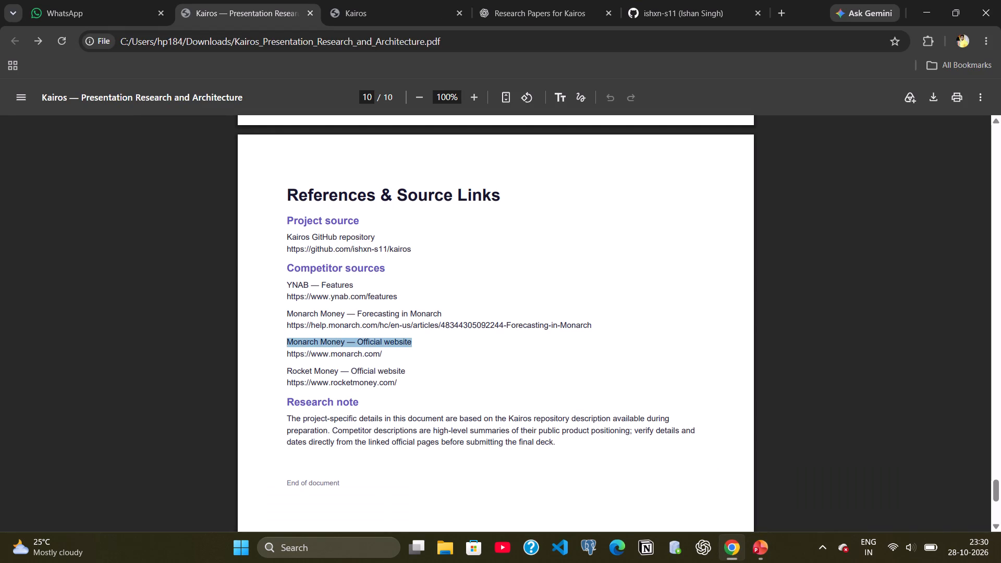
key("ctrl+c")
left_click(747, 537)
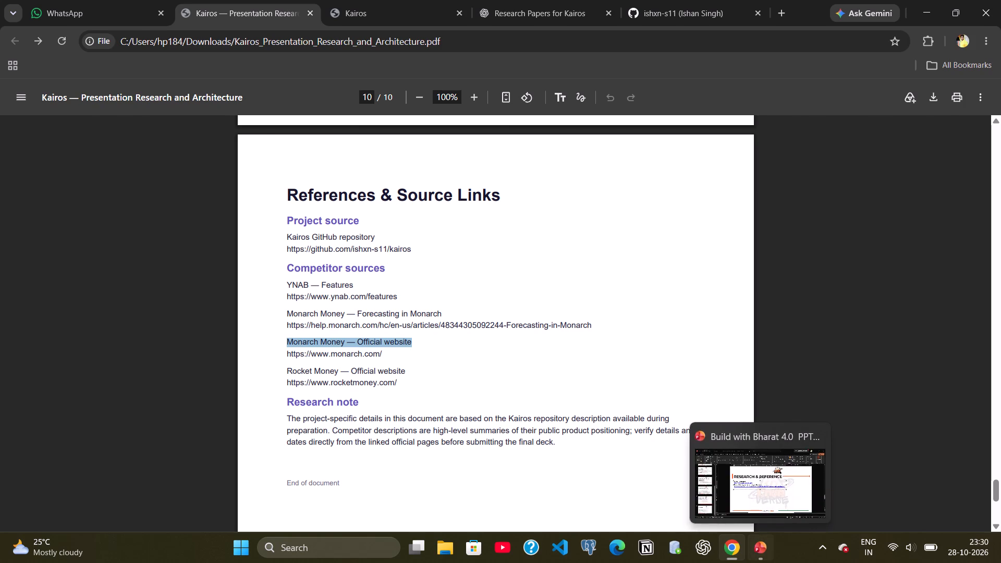
key("ctrl+v")
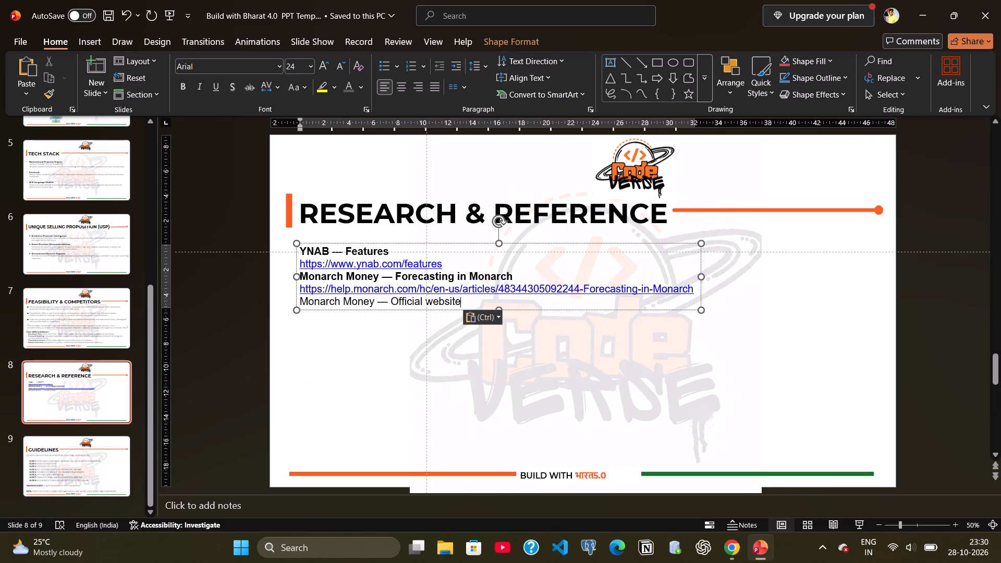
key("Return")
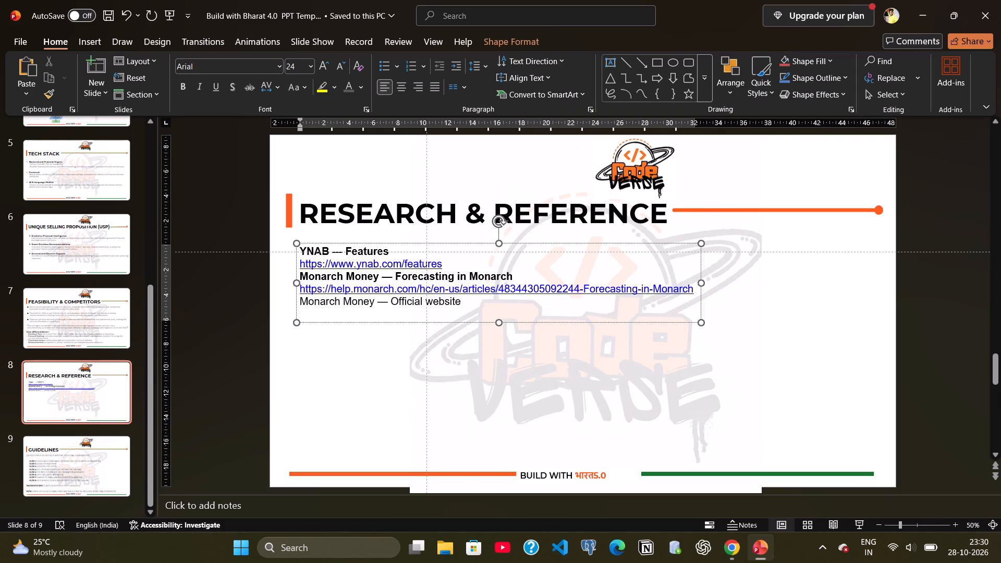
Open the Monarch official website link from the PDF in Chrome, copy the page address, and return to PowerPoint.
left_click(734, 544)
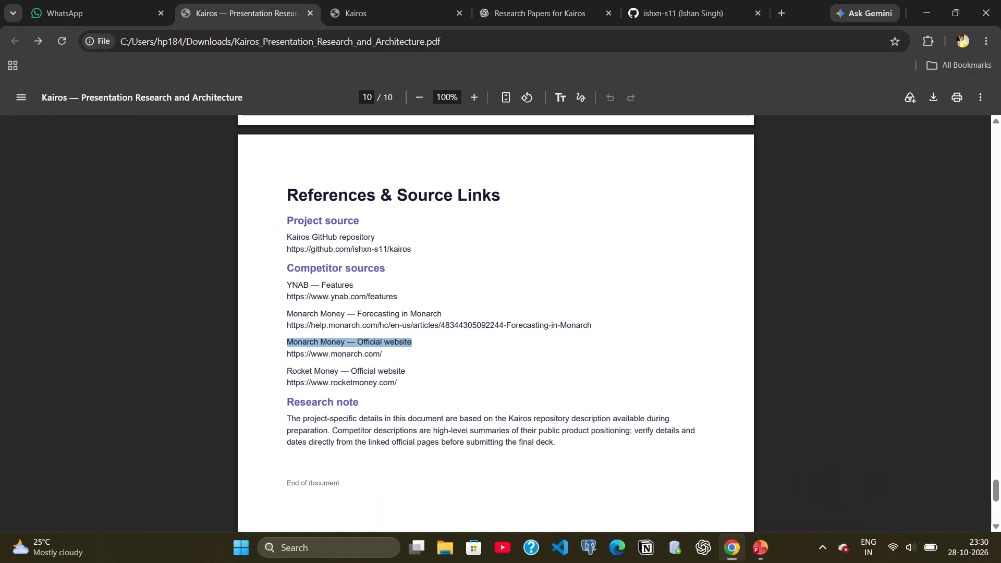
left_click(321, 354)
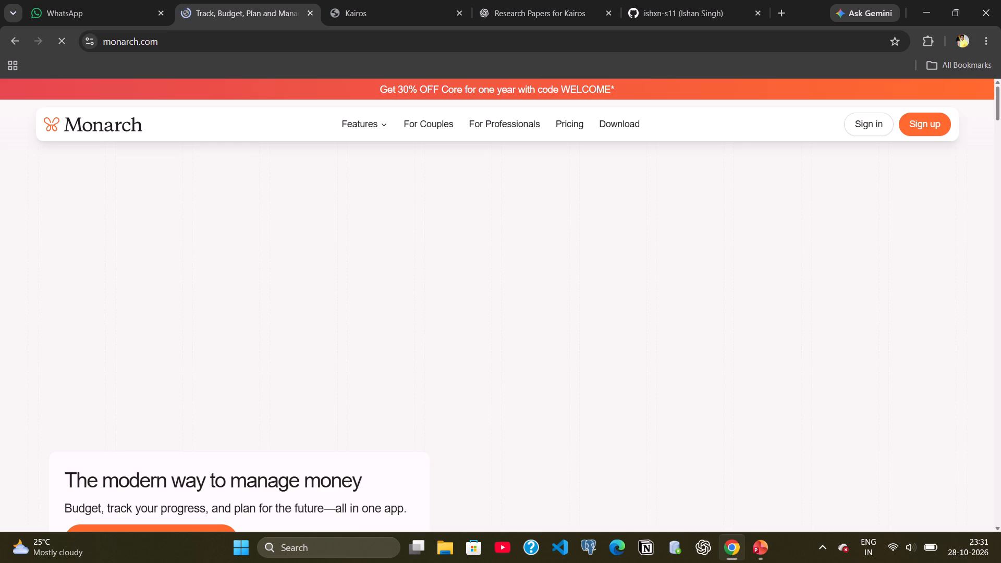
left_click(893, 545)
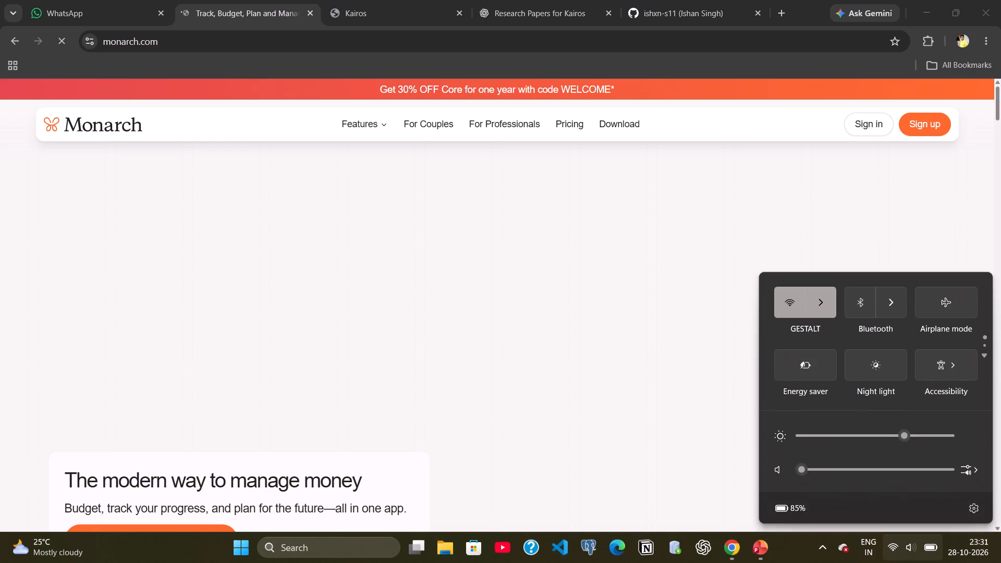
left_click(893, 545)
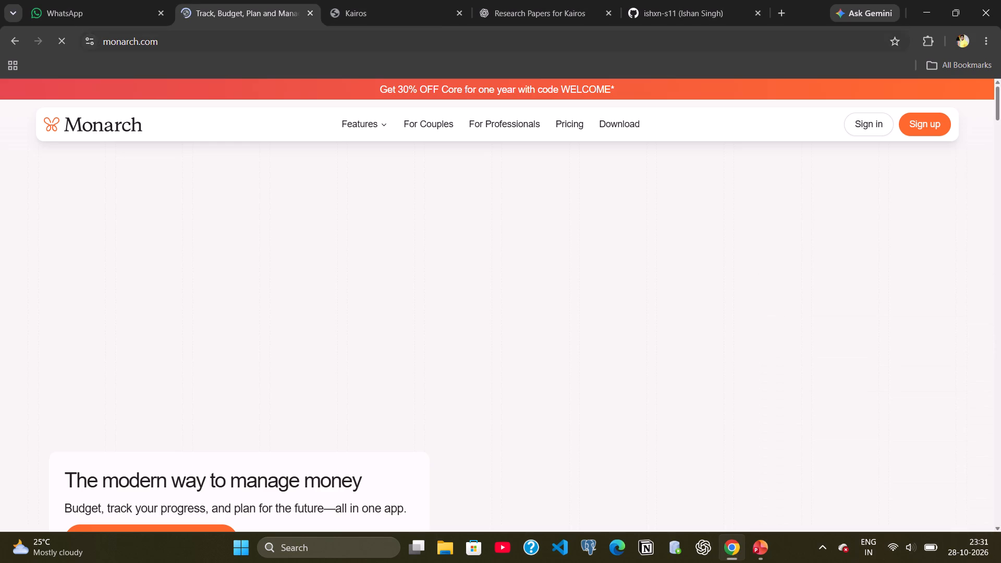
left_click(236, 45)
key("ctrl+c")
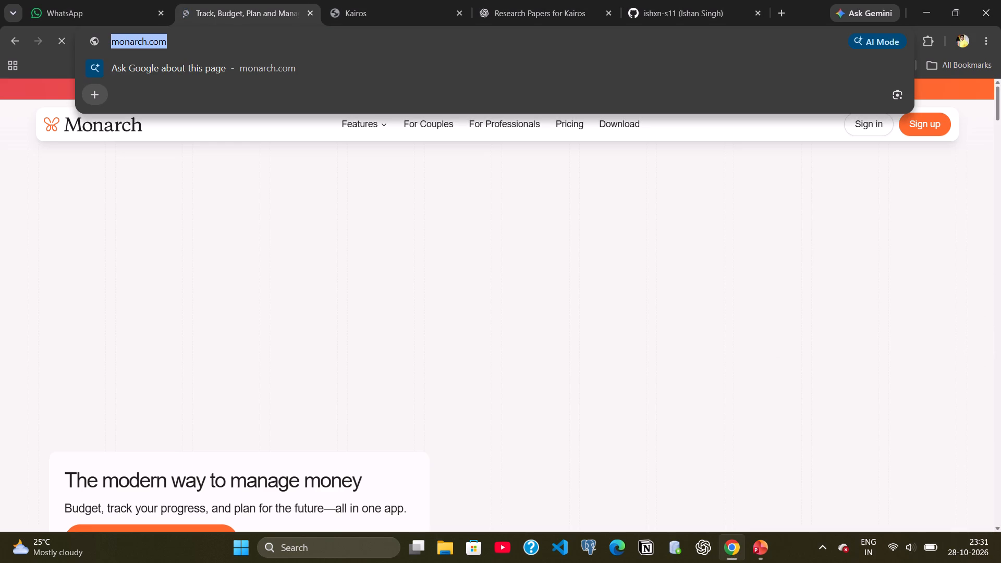
left_click(357, 261)
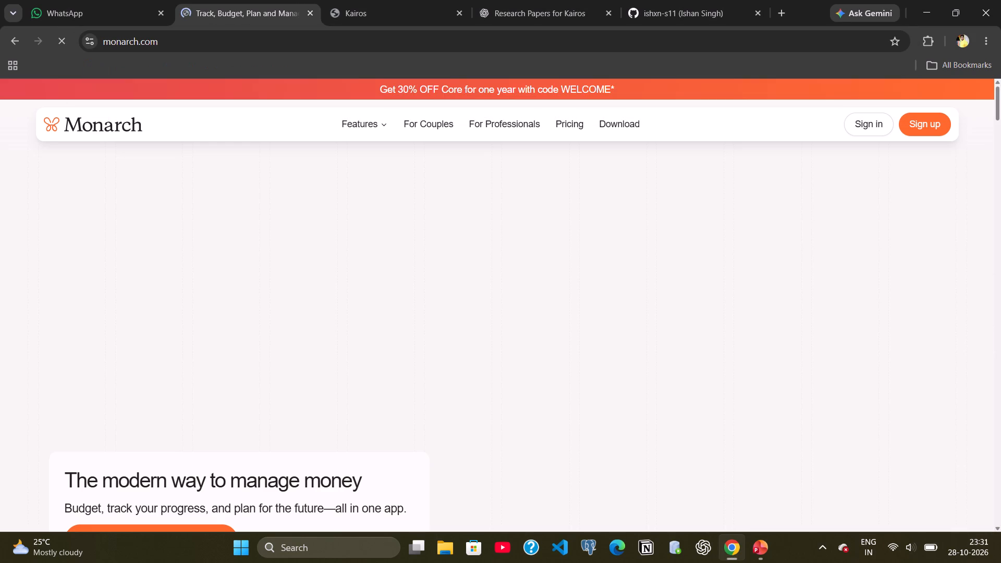
left_click(774, 550)
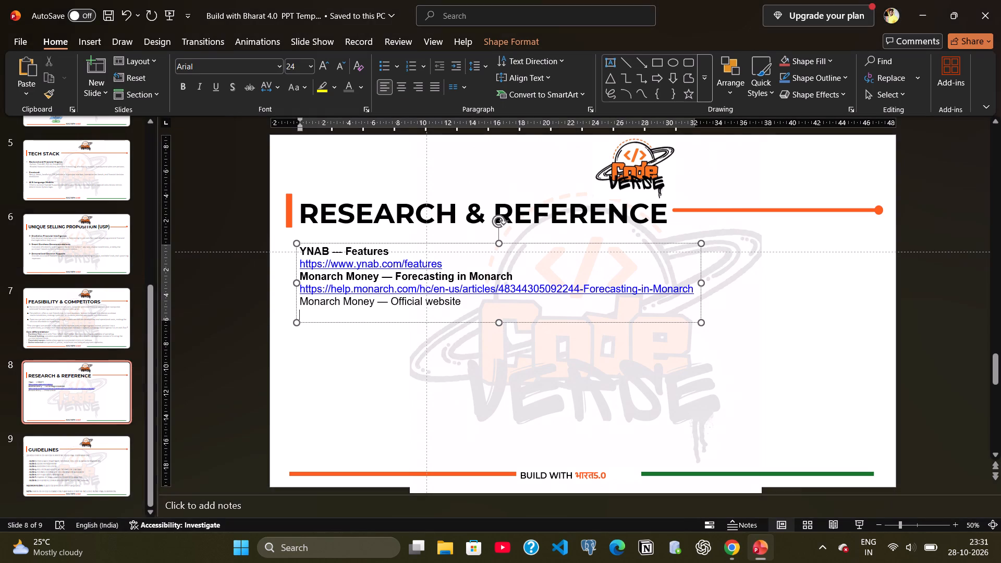
key("ctrl+v")
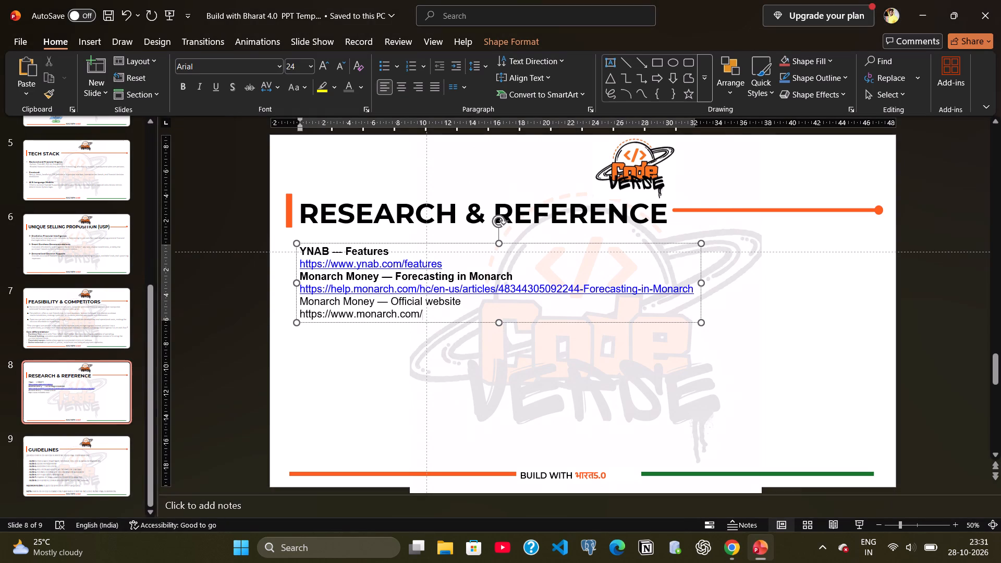
Switch to Chrome, go back from the Monarch site to the Kairos PDF and find its References & Source Links page.
left_click(725, 549)
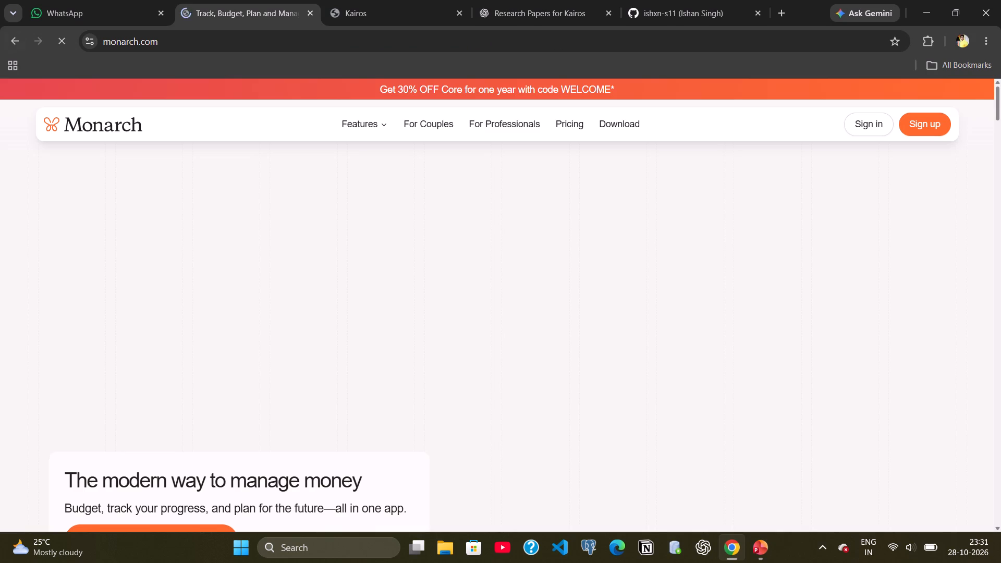
left_click(14, 45)
scroll(350, 394, "down", 4)
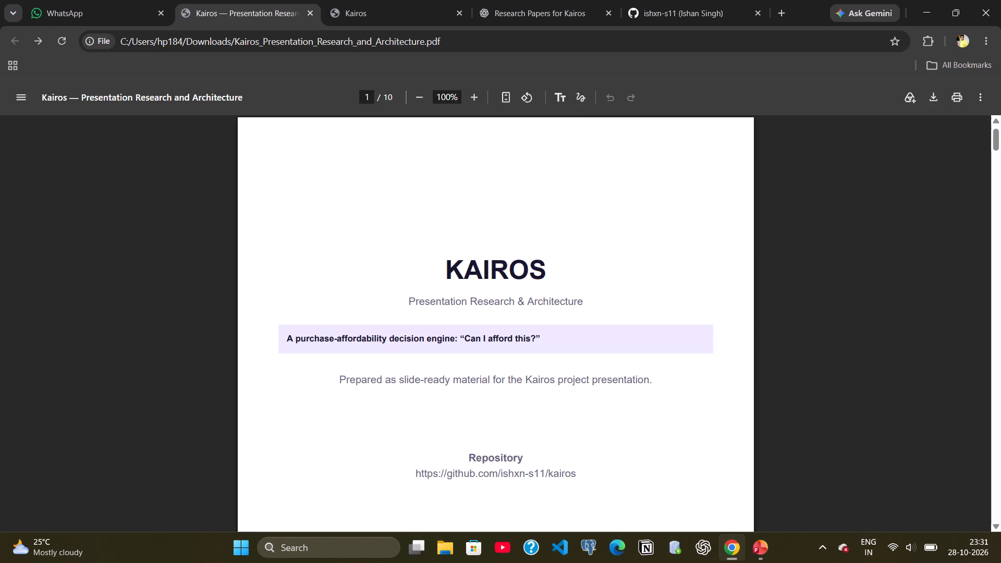
scroll(350, 394, "down", 15)
scroll(350, 394, "down", 12)
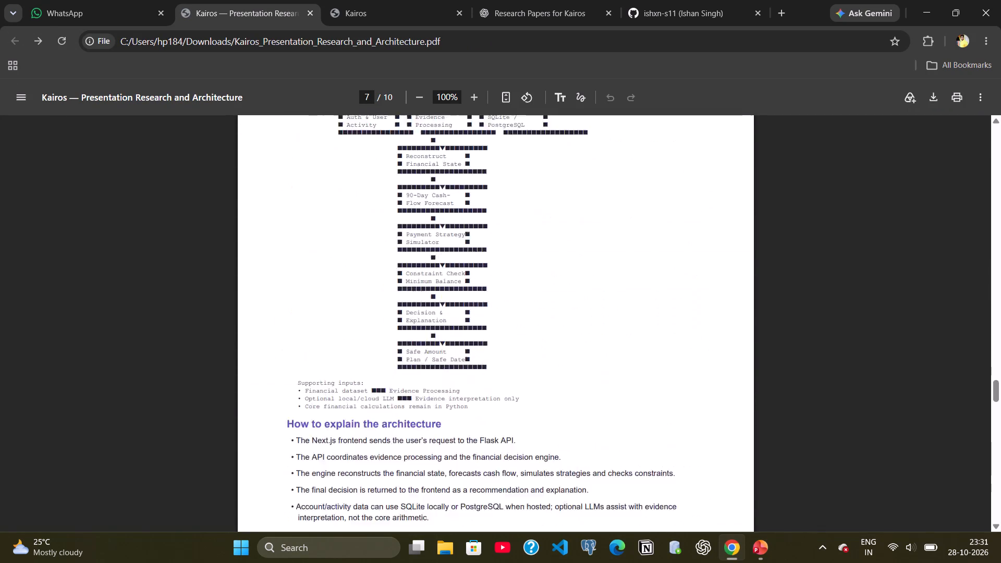
scroll(350, 394, "down", 14)
scroll(350, 394, "up", 3)
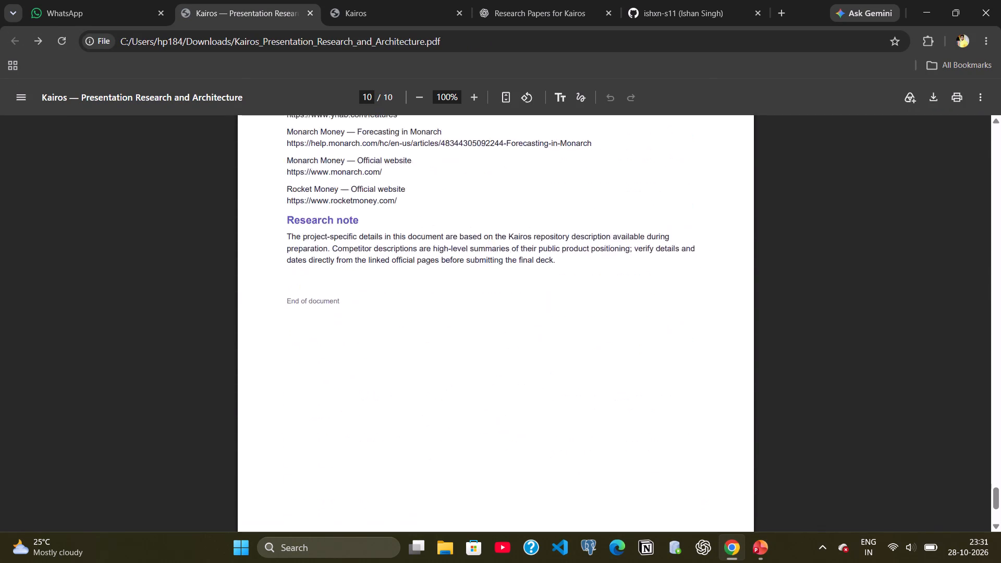
scroll(350, 394, "up", 2)
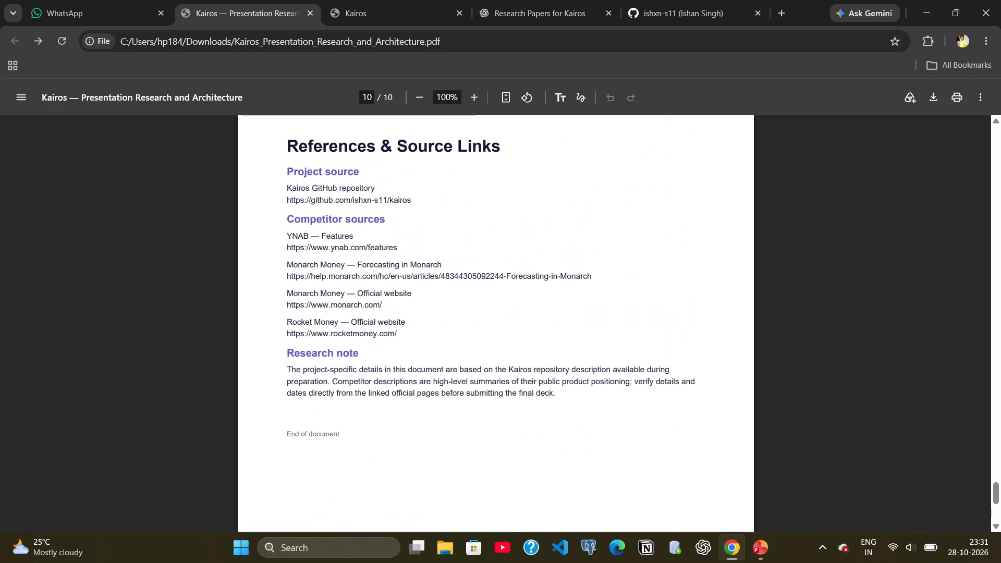
left_click(749, 553)
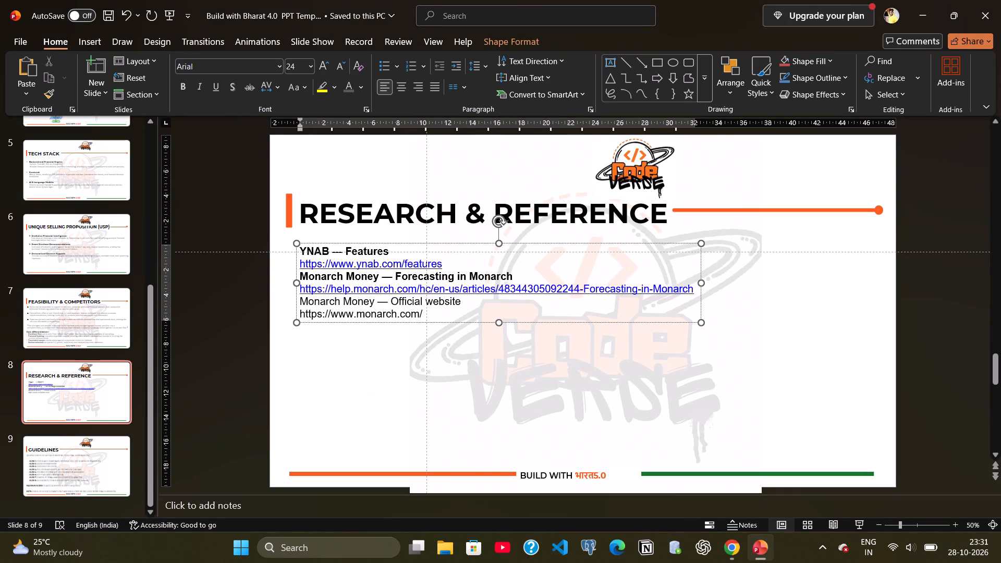
left_click_drag(300, 312, 350, 322)
left_click_drag(350, 322, 435, 332)
key("ctrl+k")
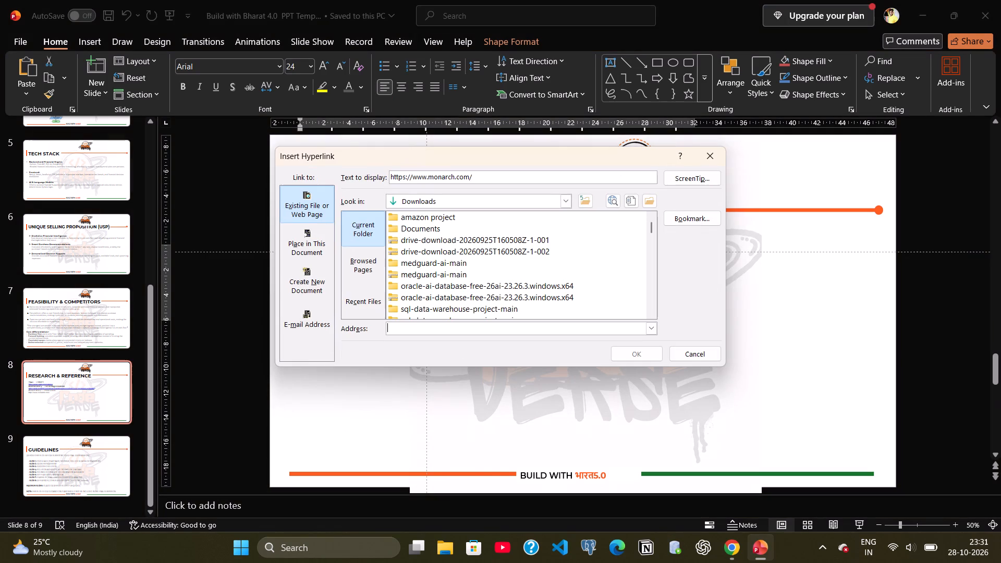
left_click(448, 329)
key("ctrl+v")
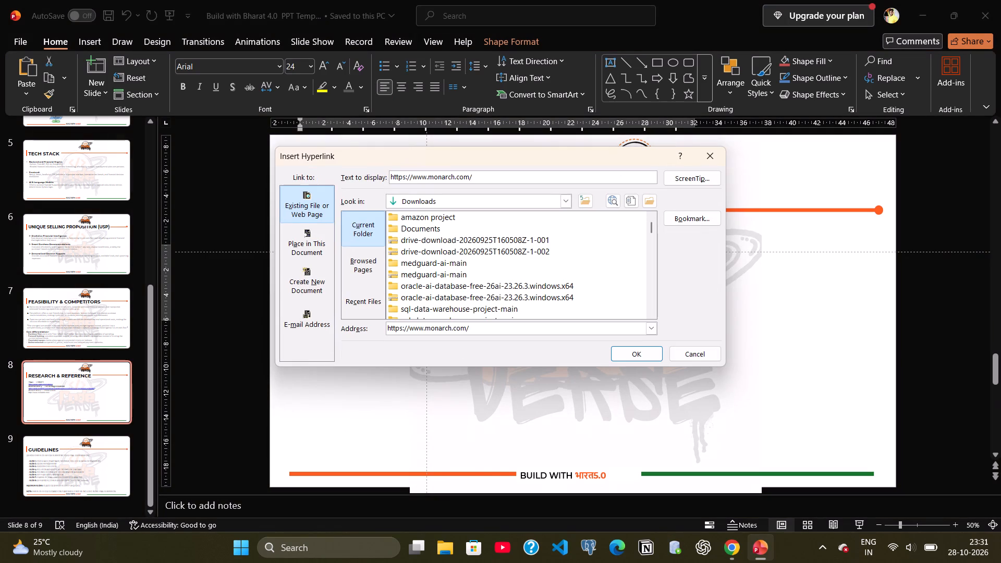
left_click(626, 352)
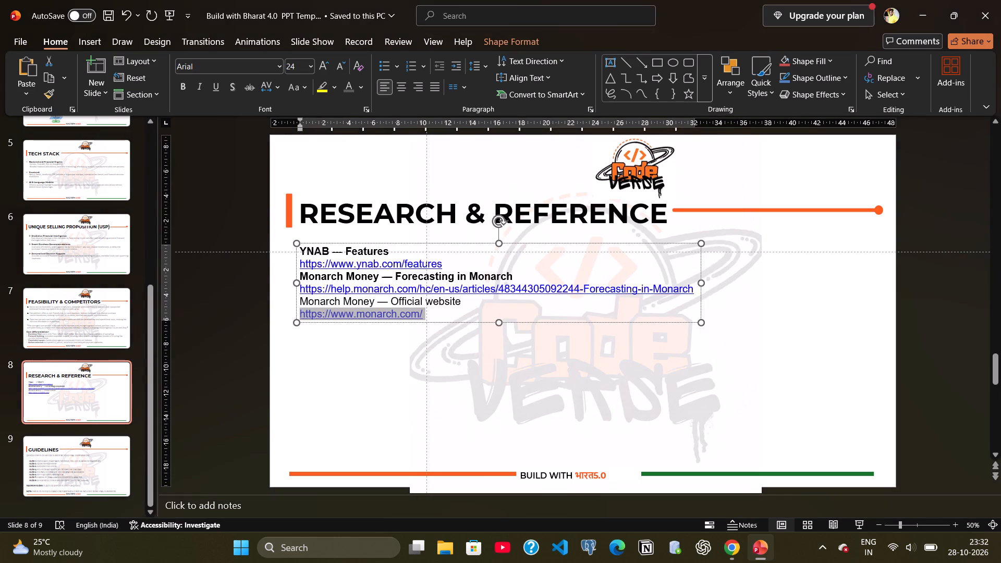
left_click(489, 314)
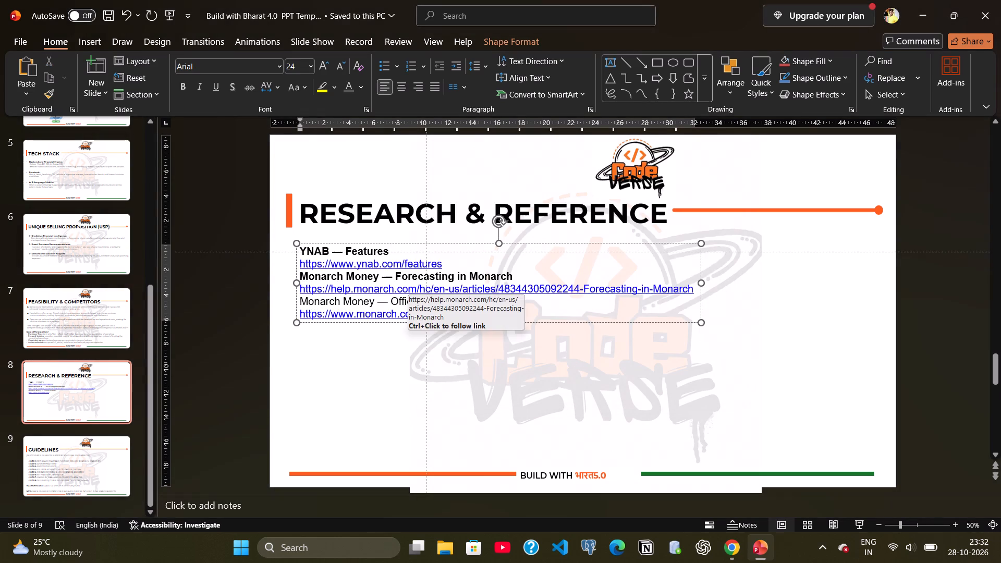
Remove bold from the "Monarch Money — Forecasting in Monarch" and "YNAB — Features" titles.
left_click_drag(301, 273, 521, 284)
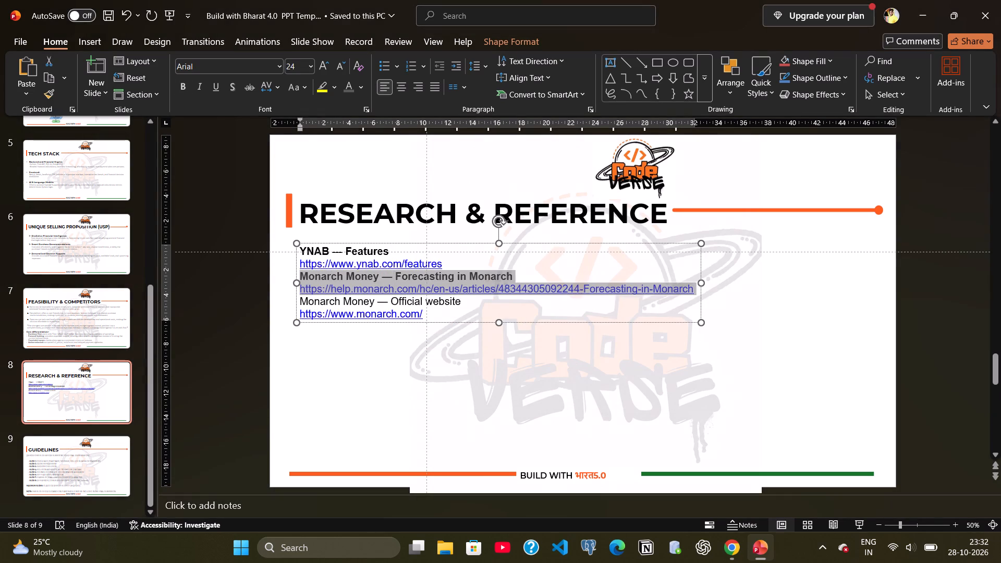
left_click_drag(521, 284, 522, 282)
left_click(532, 267)
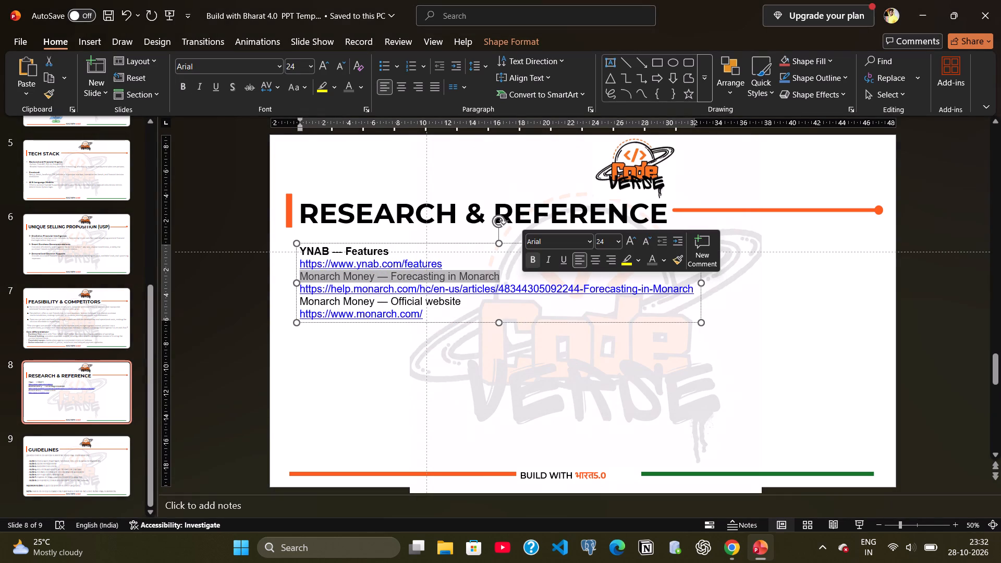
left_click_drag(300, 248, 394, 244)
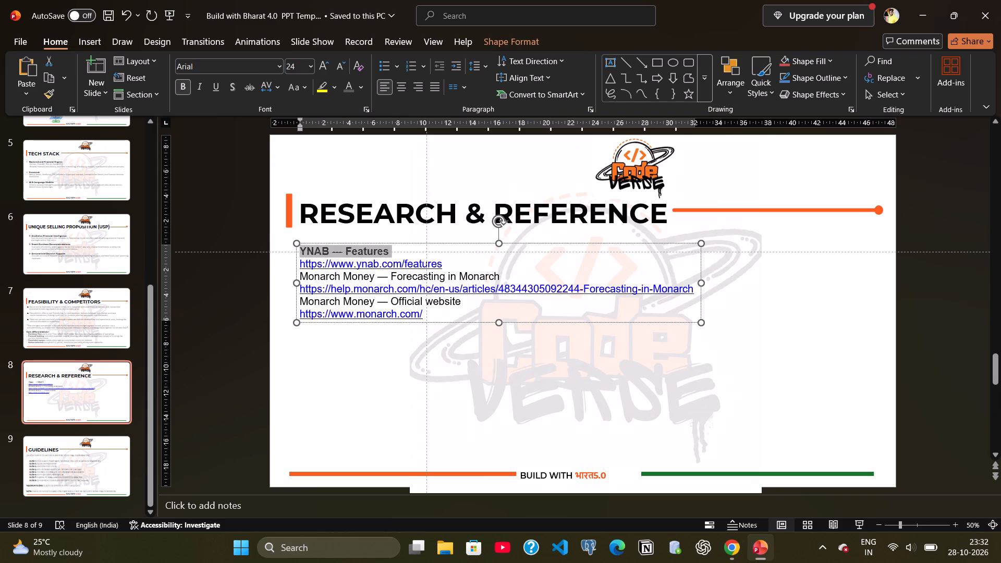
left_click_drag(394, 244, 410, 247)
left_click(415, 228)
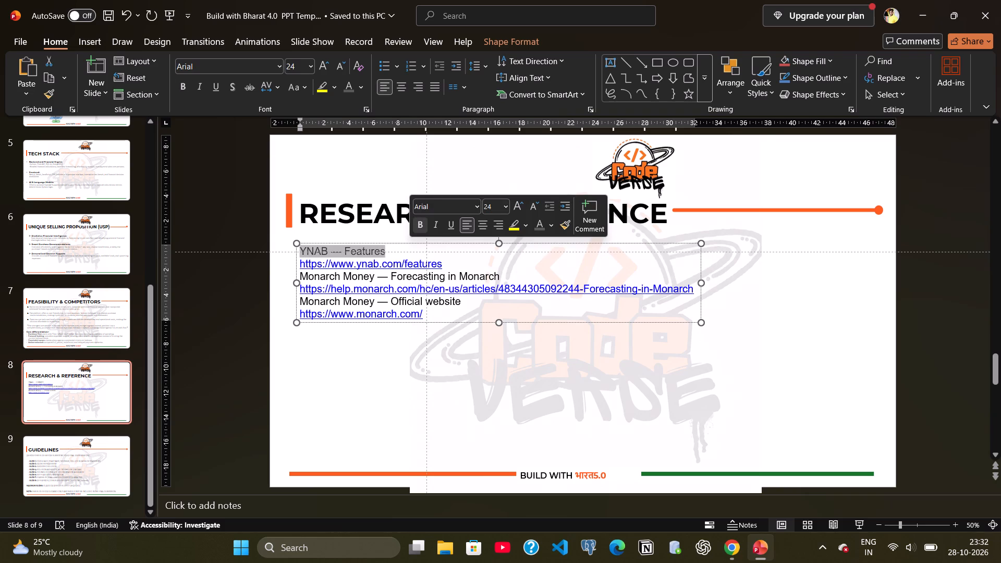
left_click(432, 311)
key("Return")
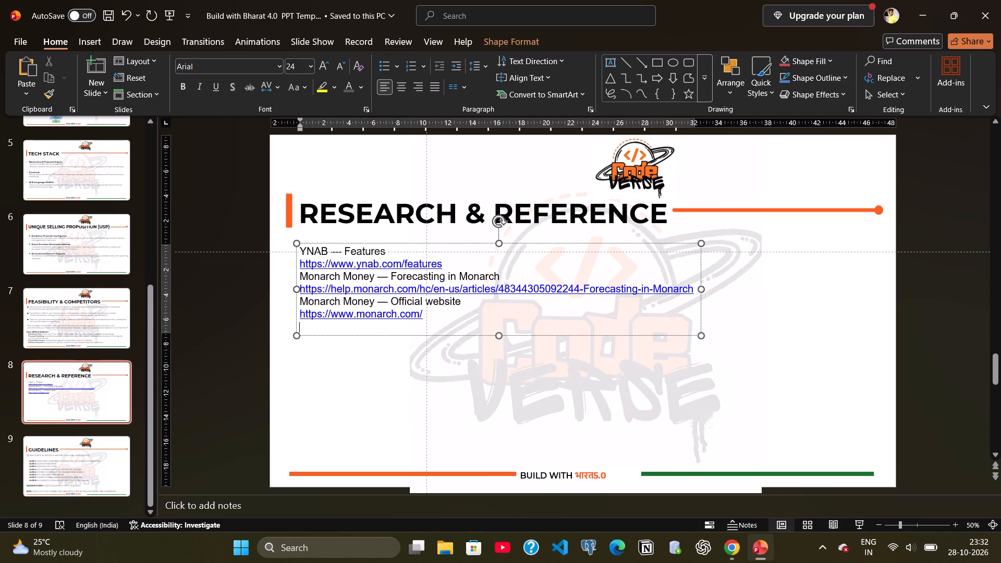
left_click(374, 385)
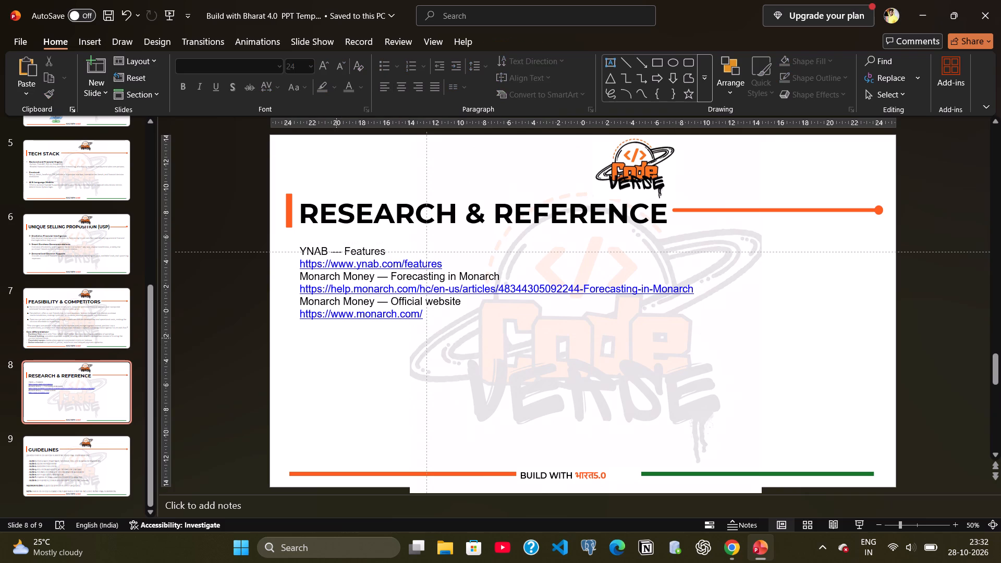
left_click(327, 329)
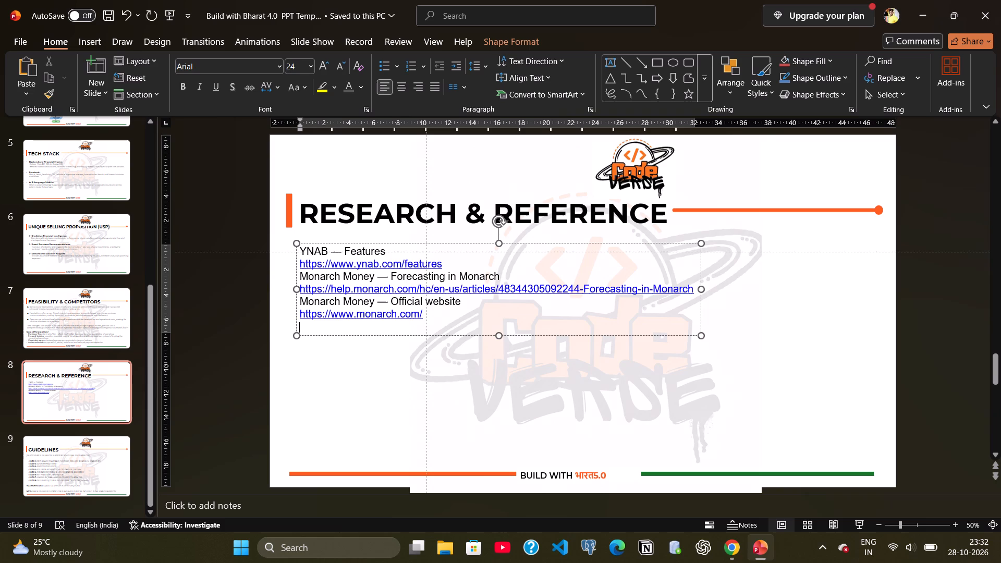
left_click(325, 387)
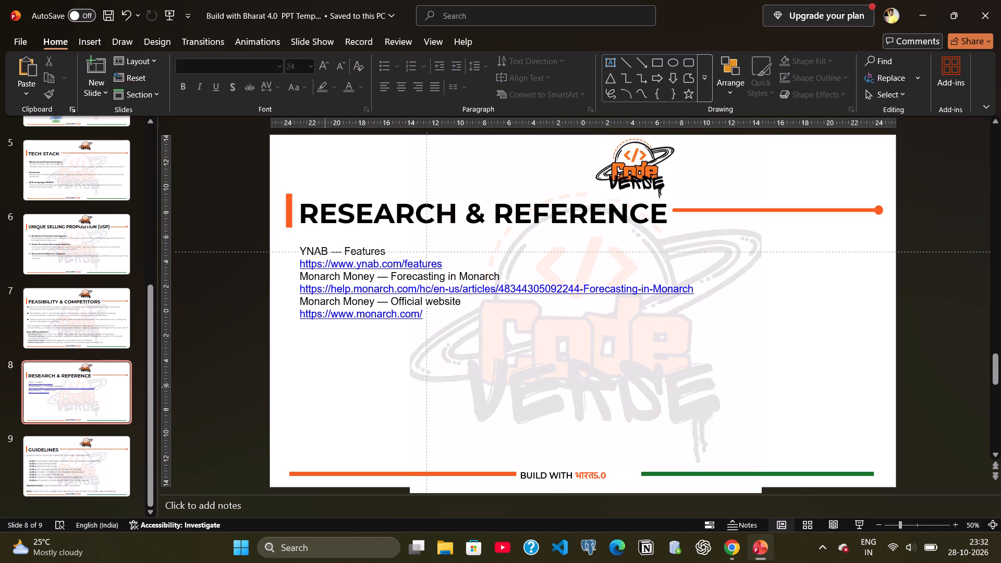
Copy "Rocket Money — Official website" from the PDF in Chrome into the slide's last line in PowerPoint, adding an empty line below it.
left_click(354, 325)
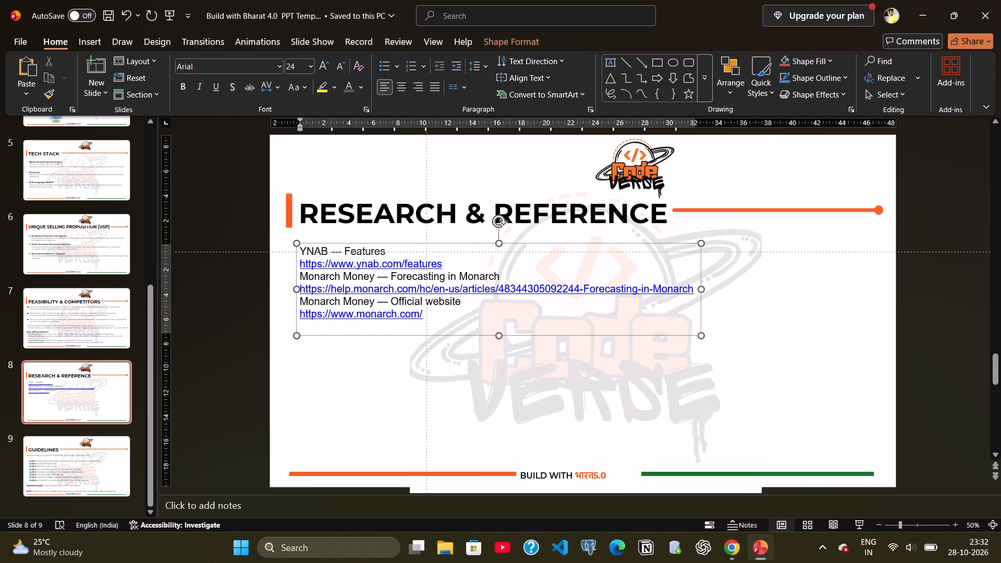
left_click(726, 556)
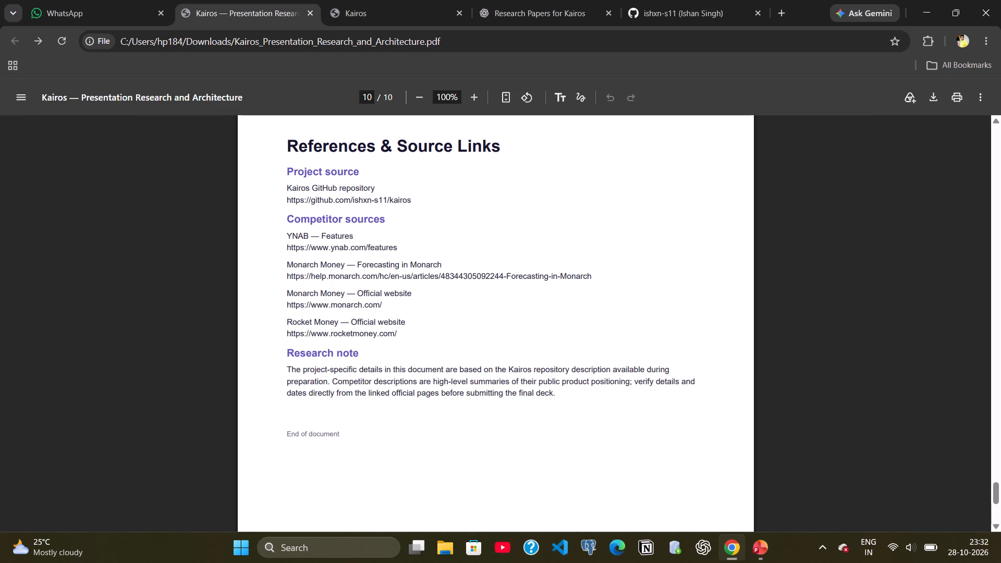
left_click_drag(286, 320, 332, 328)
left_click_drag(332, 328, 418, 324)
key("ctrl+c")
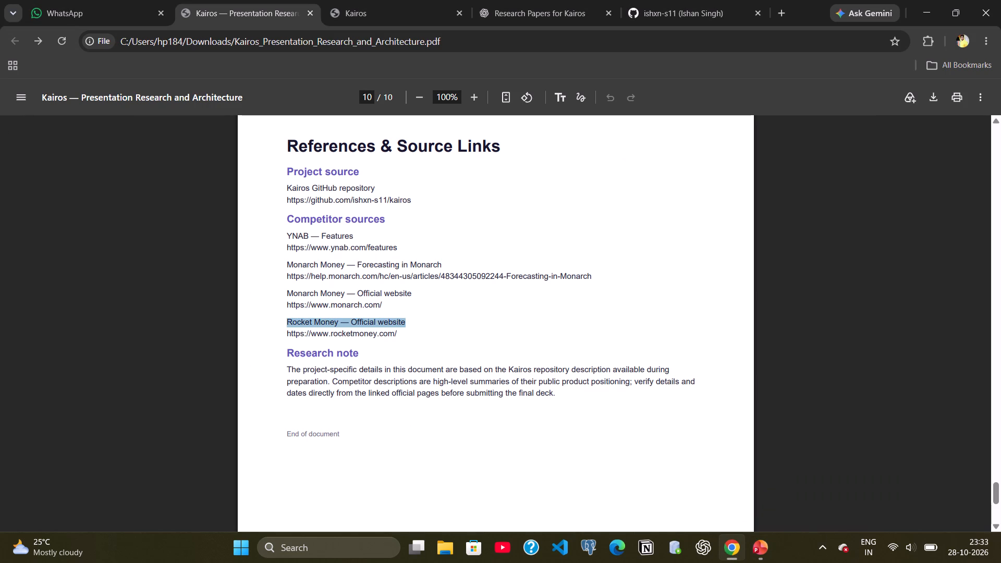
left_click(750, 540)
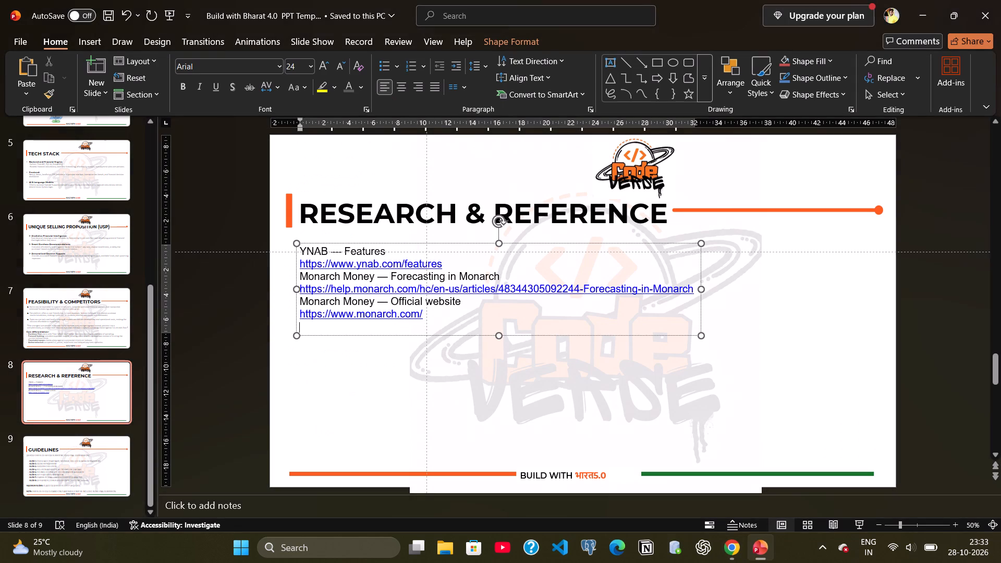
key("ctrl+v")
key("Return")
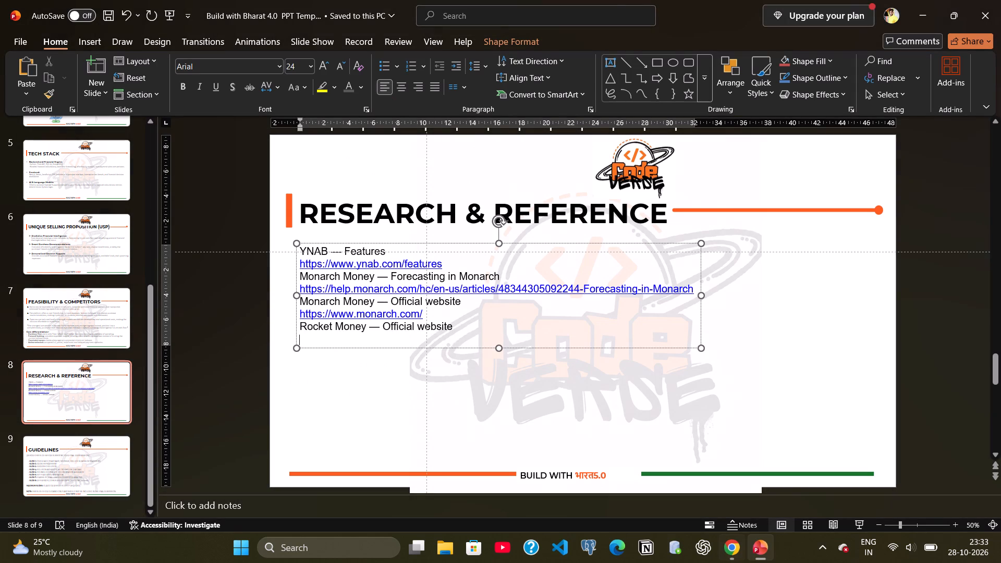
Open the Rocket Money official website link from the PDF in Chrome and copy the page address.
left_click(725, 549)
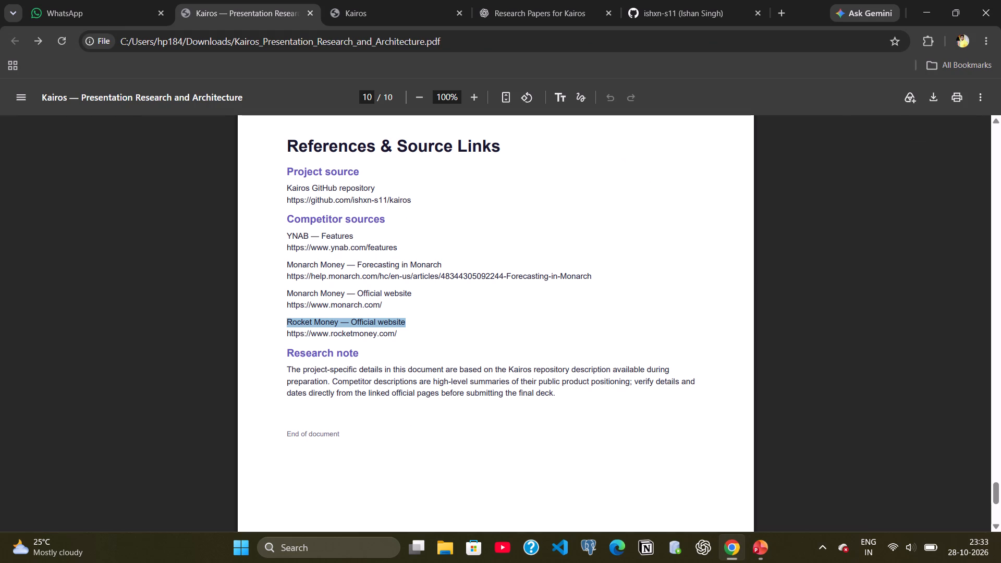
left_click(344, 335)
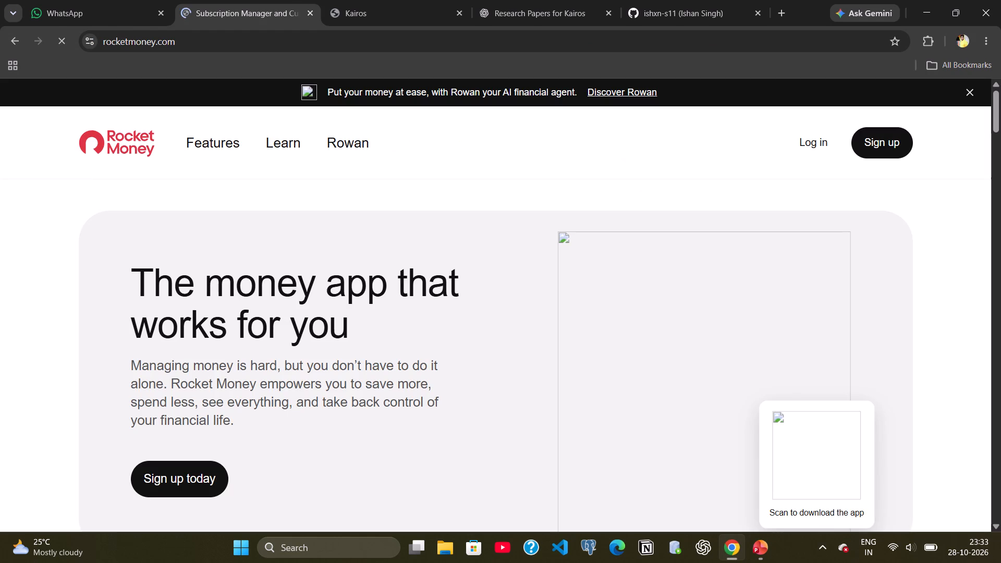
left_click(224, 44)
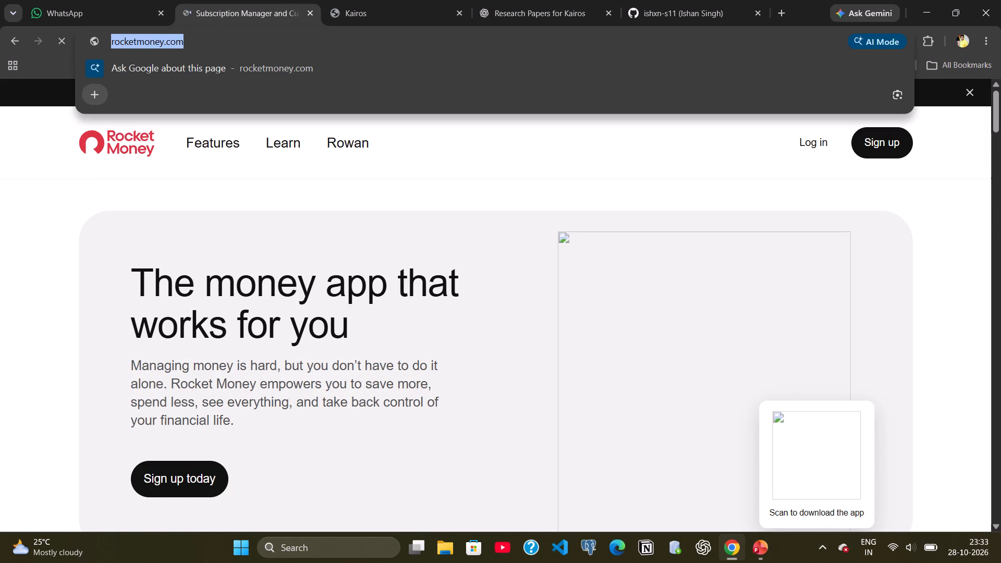
key("ctrl+c")
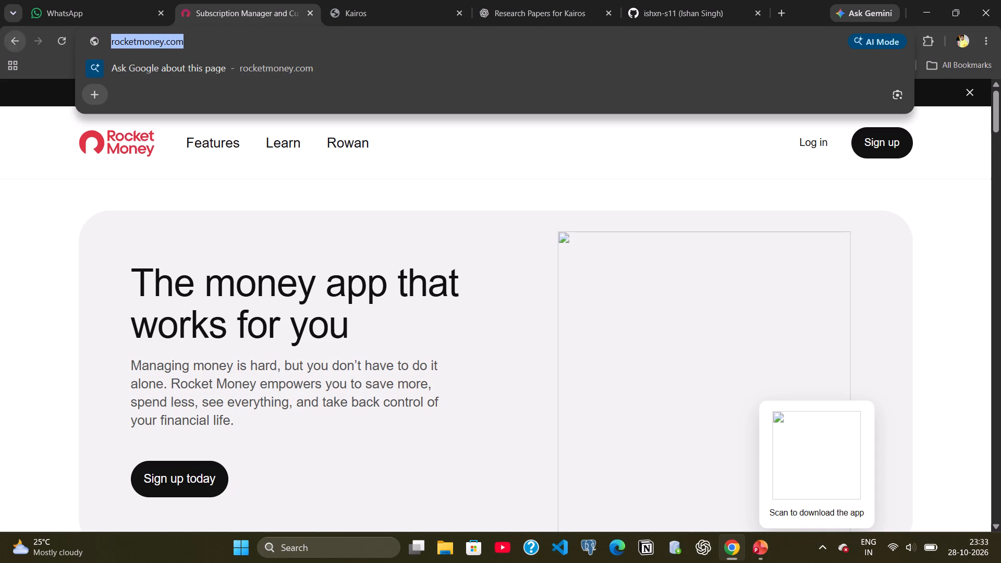
Go back from the Rocket Money site to the PDF and find its References & Source Links page.
left_click(9, 39)
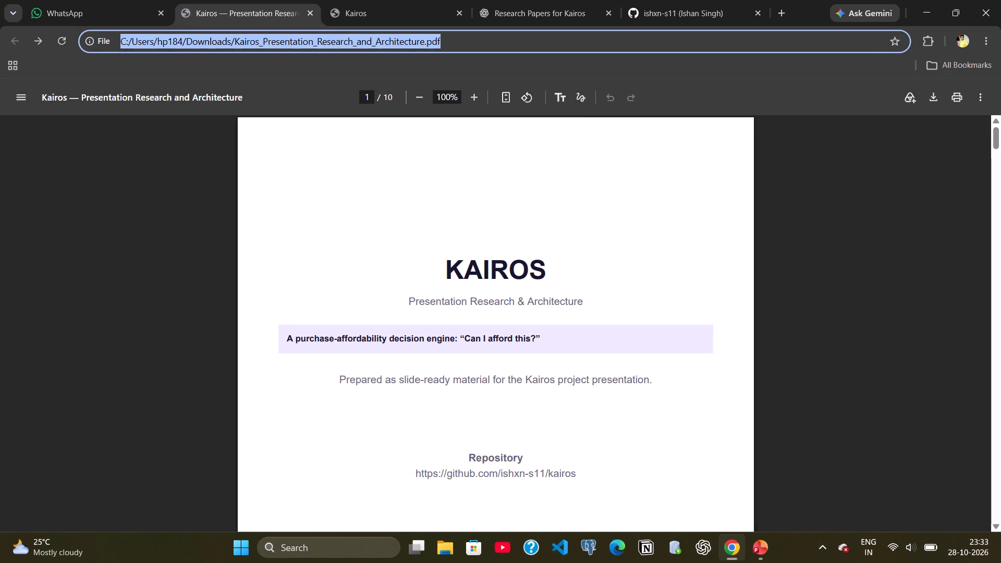
scroll(345, 417, "down", 14)
scroll(345, 417, "down", 20)
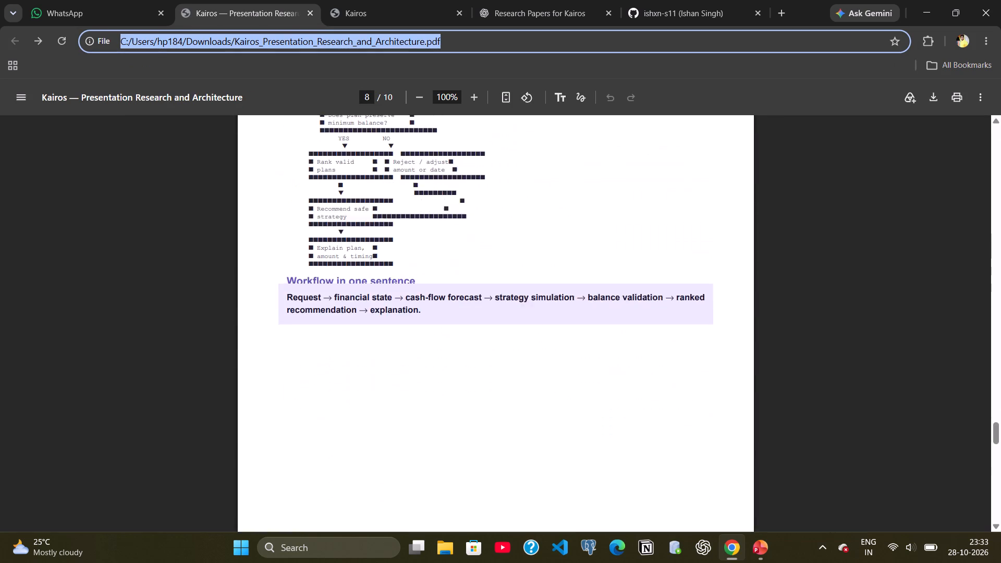
scroll(345, 417, "down", 7)
scroll(345, 417, "up", 6)
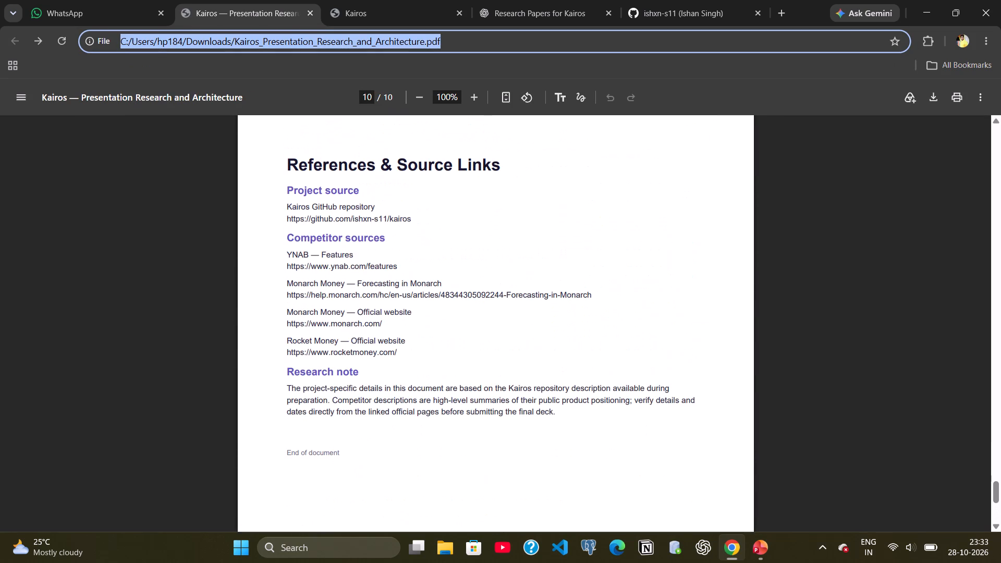
left_click(259, 407)
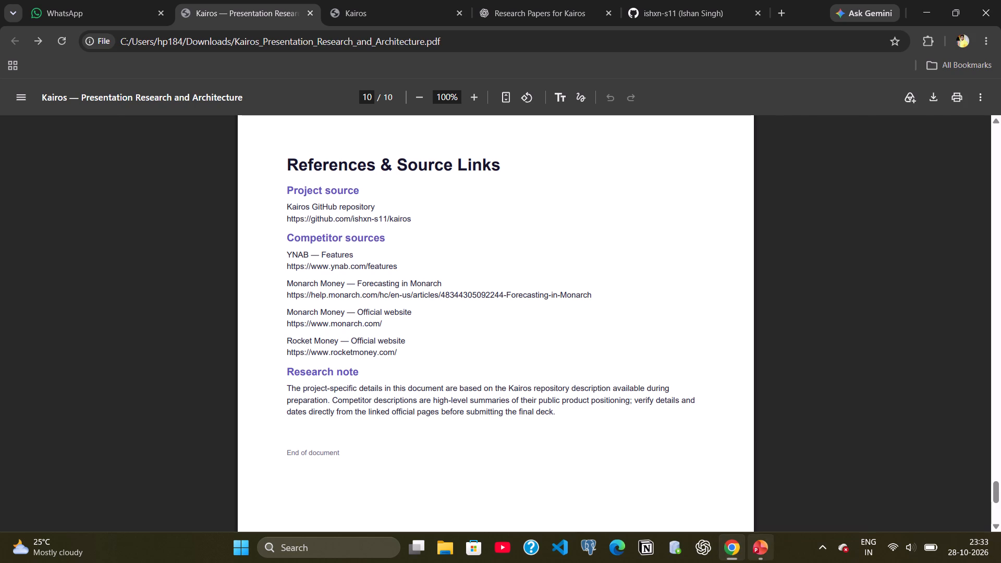
left_click(751, 552)
key("ctrl+v")
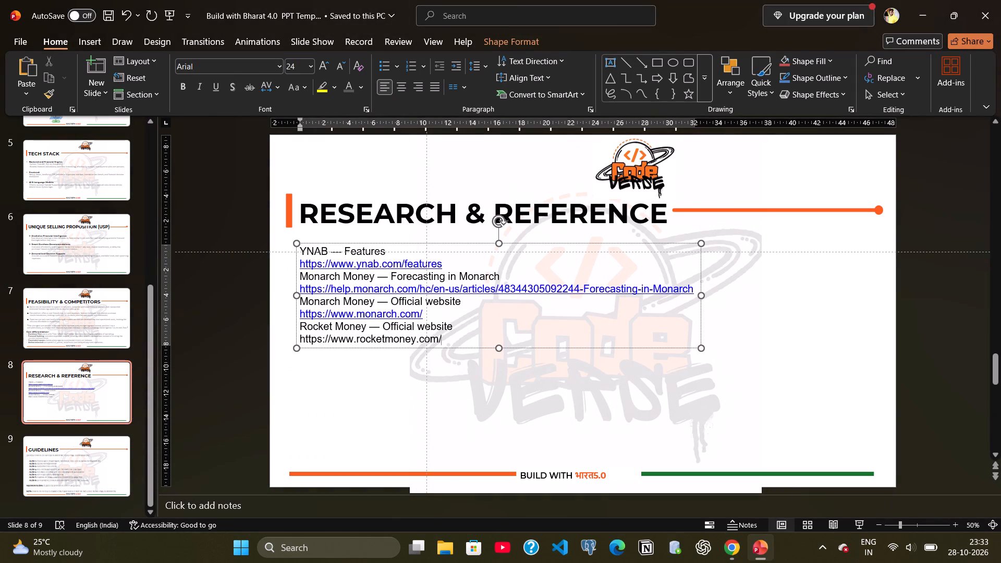
left_click_drag(302, 338, 437, 346)
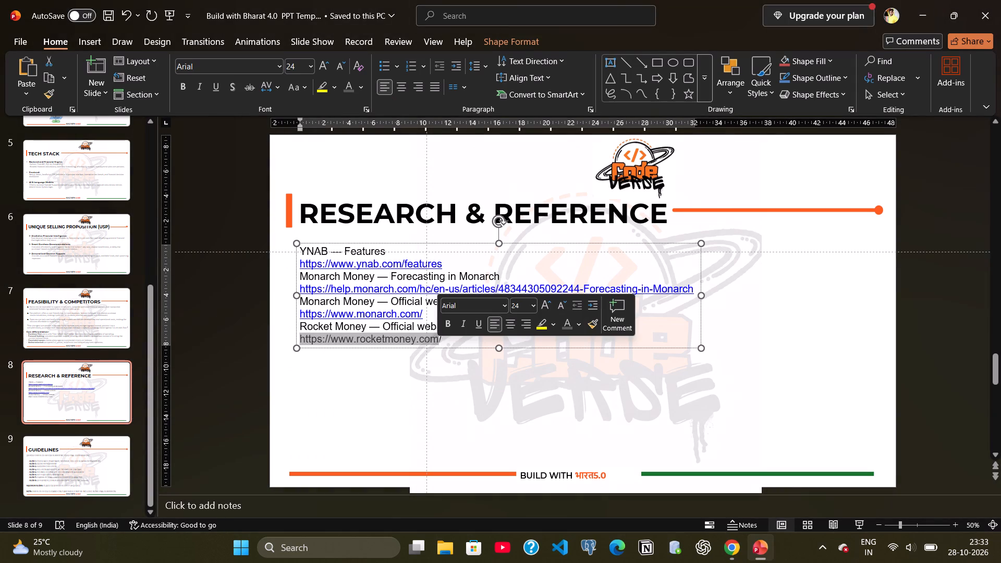
key("ctrl+k")
left_click(461, 325)
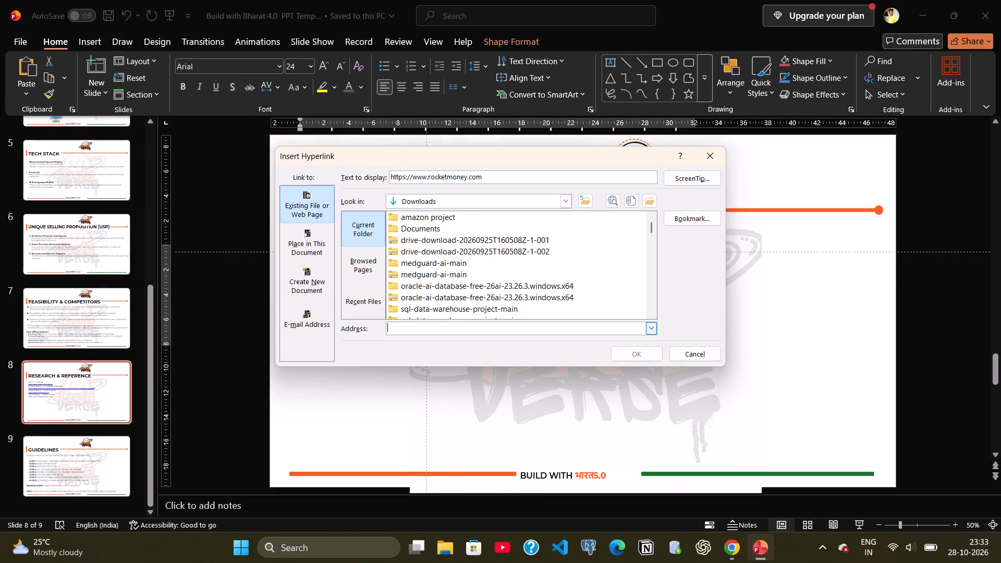
key("ctrl+v")
left_click(622, 352)
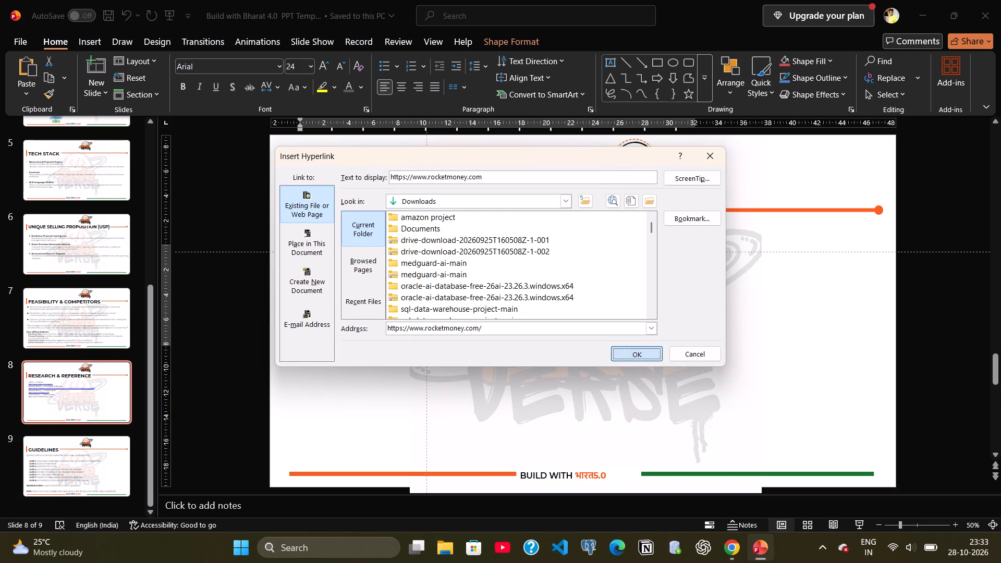
left_click(525, 401)
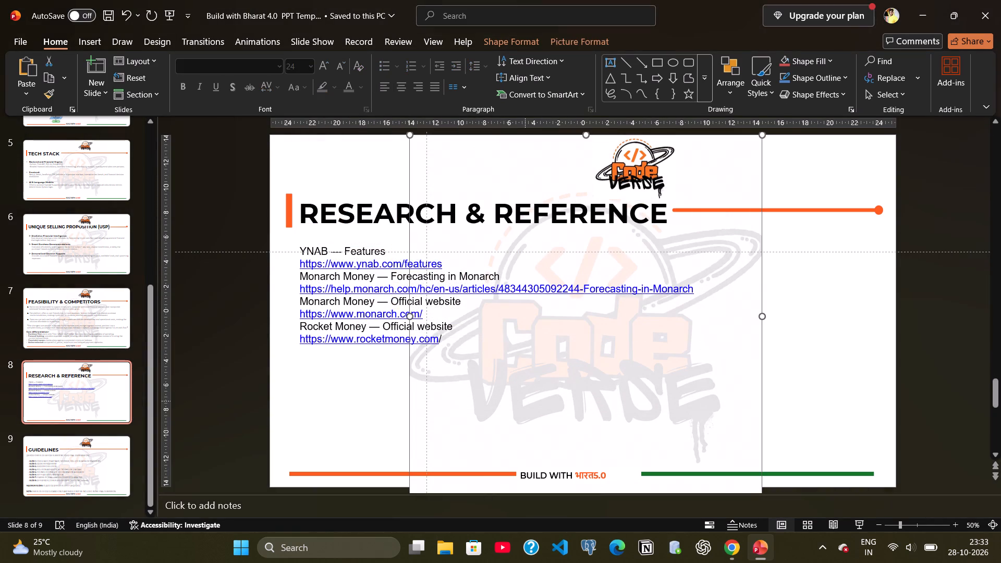
left_click(467, 426)
Add an empty line below the Rocket Money address in the references text box.
left_click(299, 247)
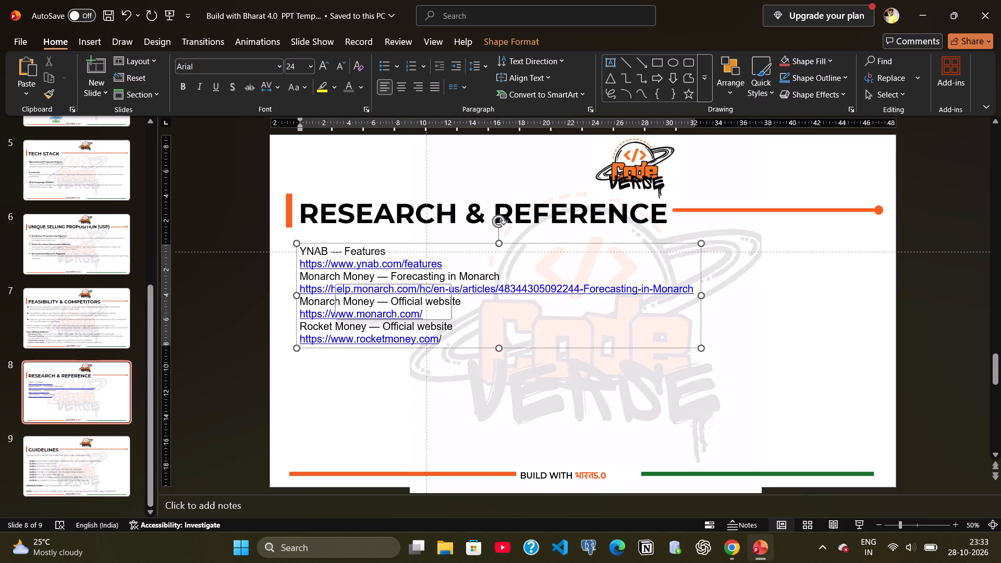
left_click(523, 382)
left_click(494, 351)
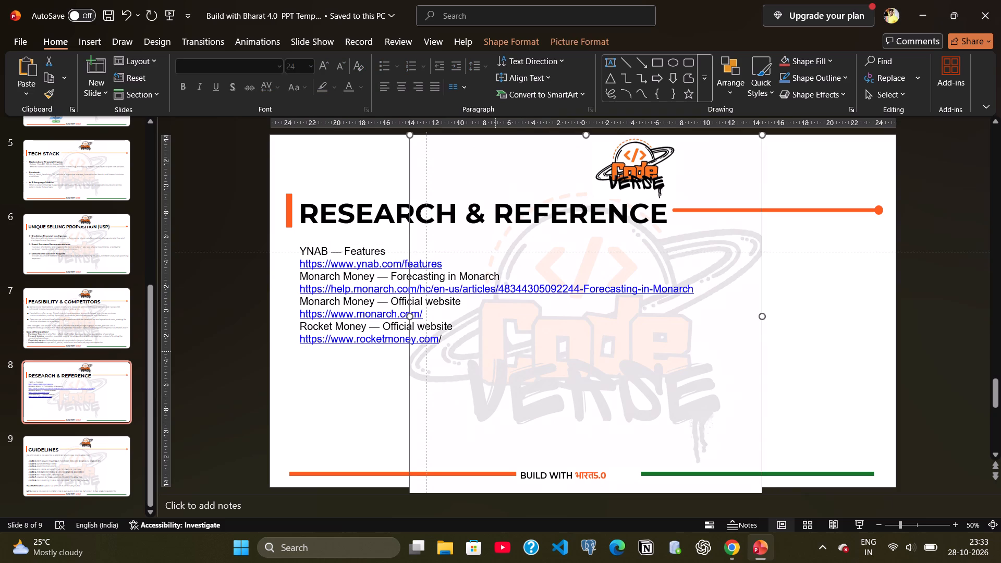
left_click(455, 332)
left_click(445, 340)
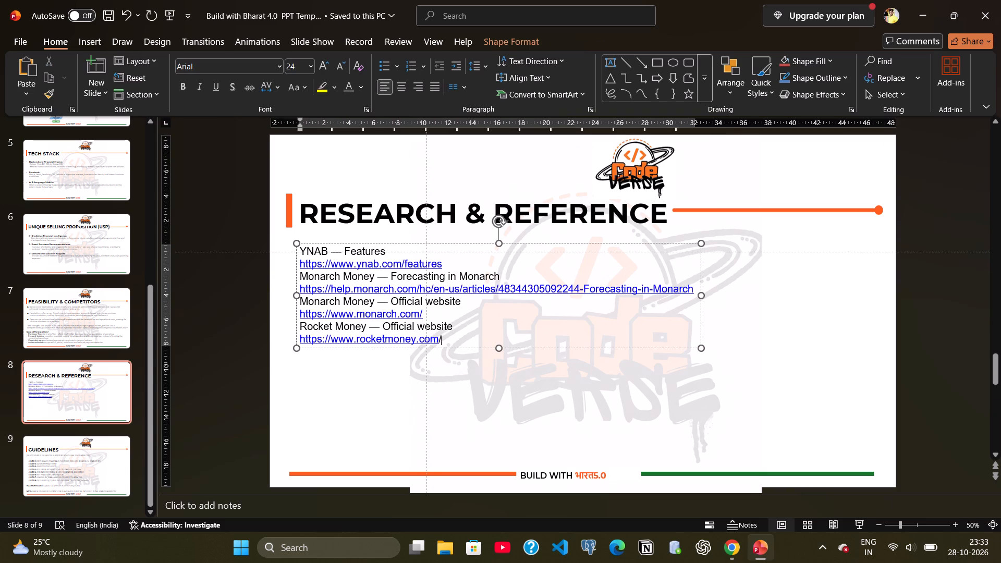
key("Return")
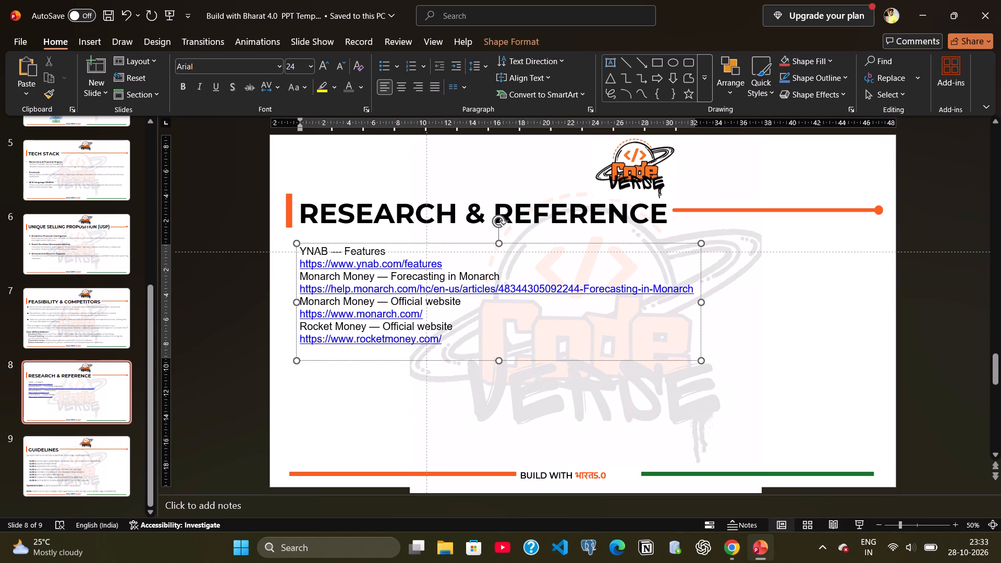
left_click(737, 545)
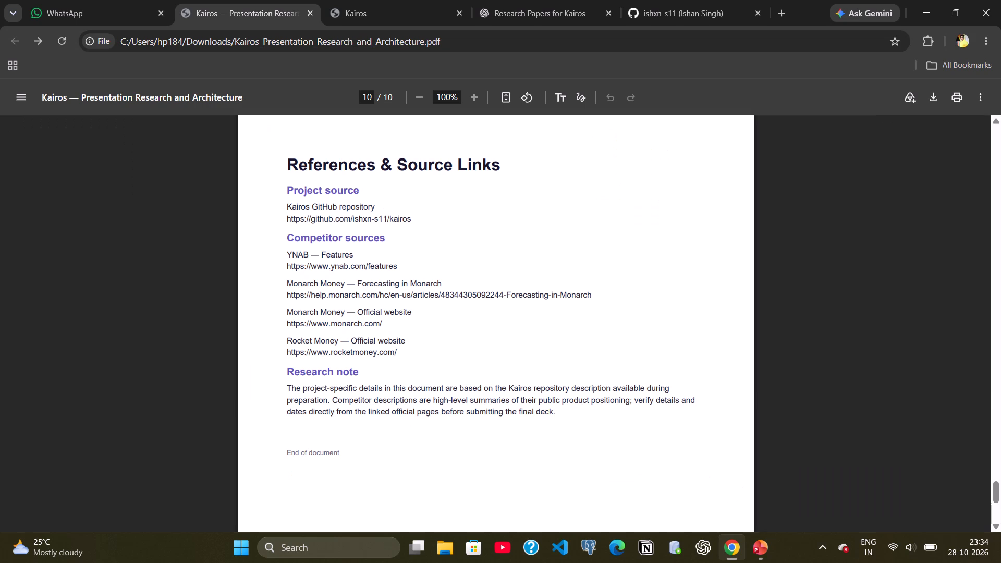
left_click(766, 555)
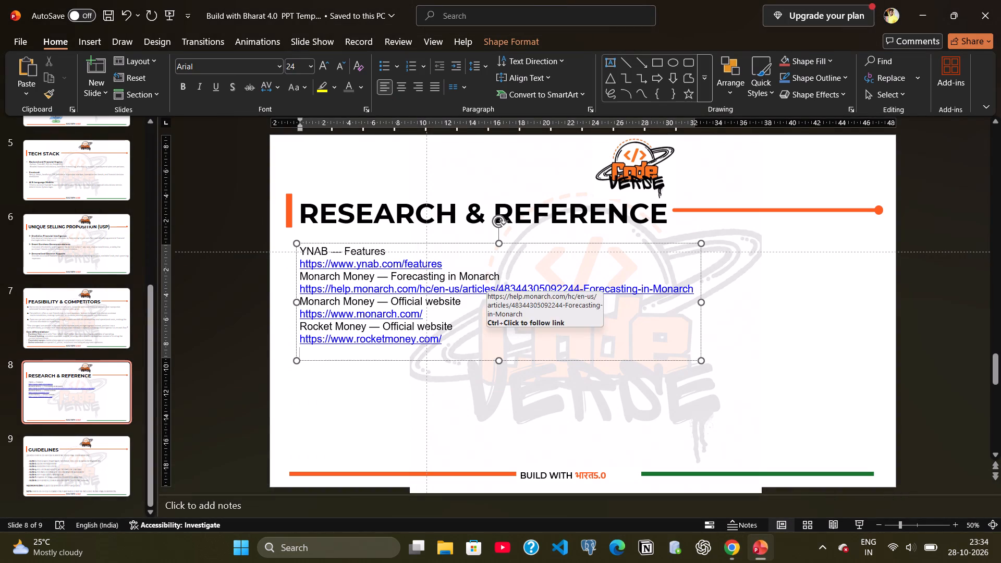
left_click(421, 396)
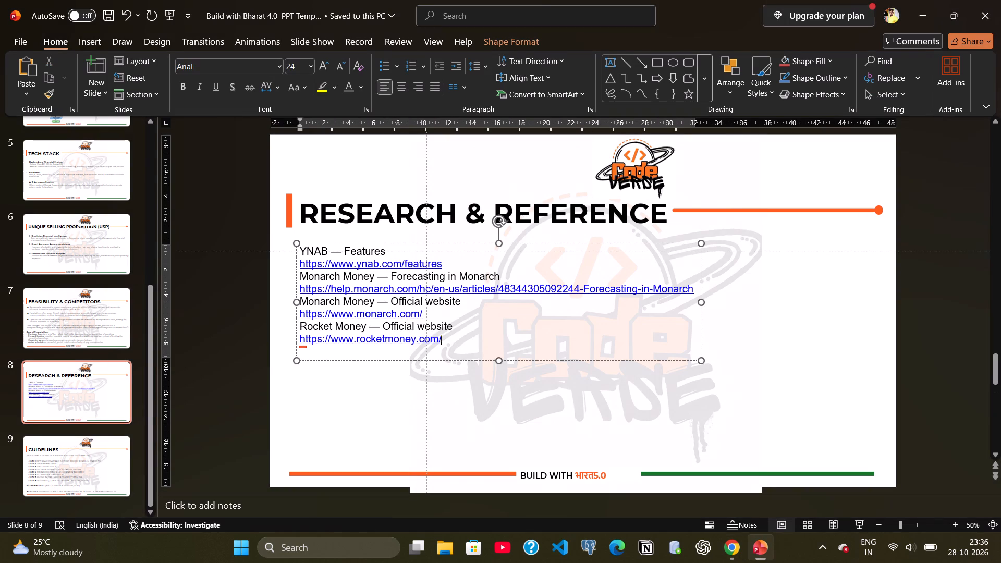
left_click(400, 352)
key("Return")
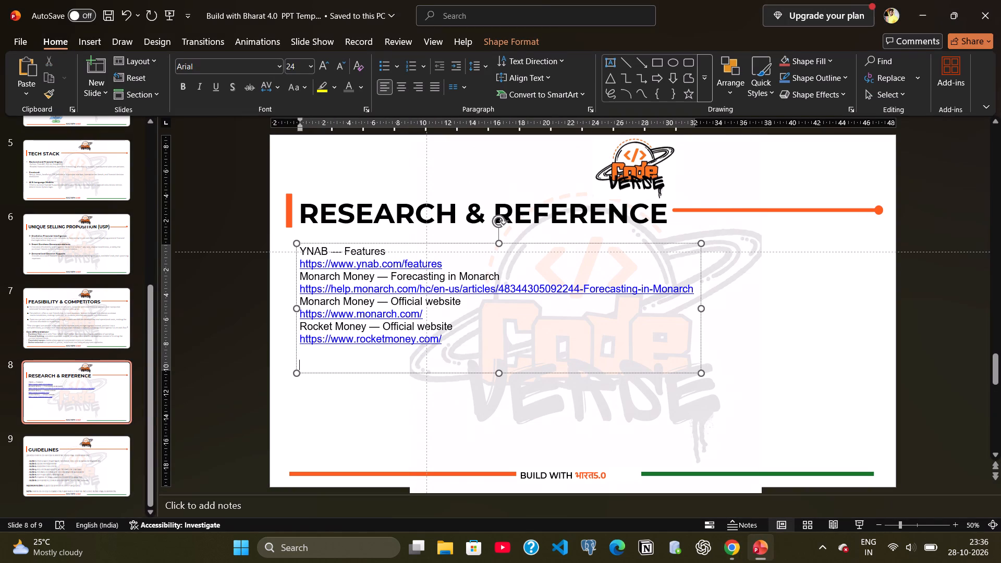
key("ctrl+v")
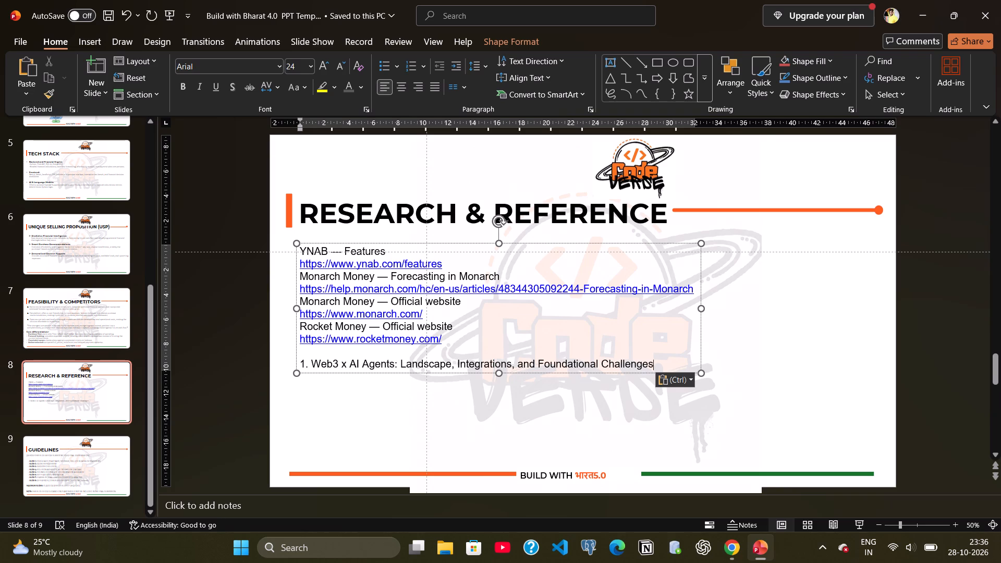
left_click(406, 400)
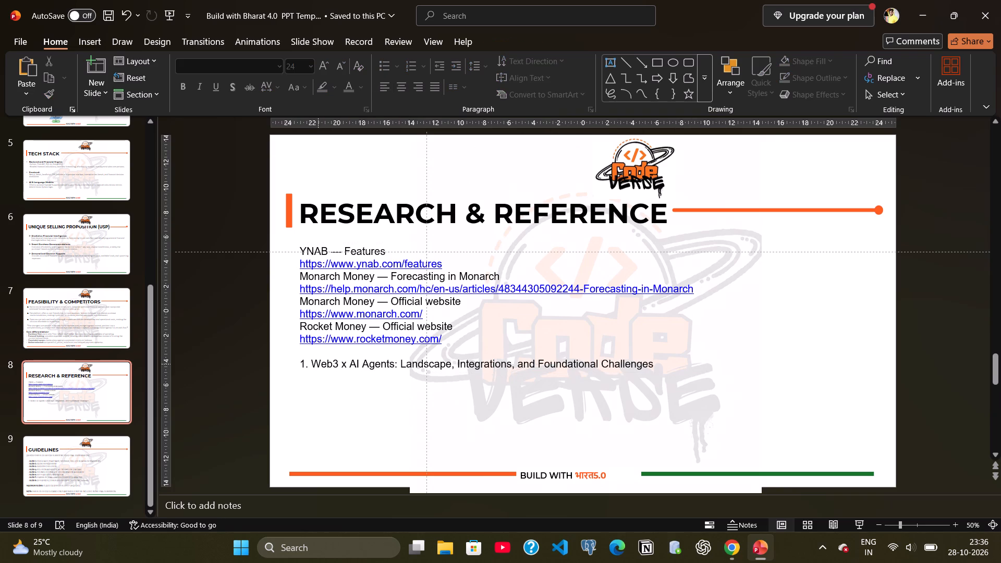
left_click_drag(300, 363, 619, 377)
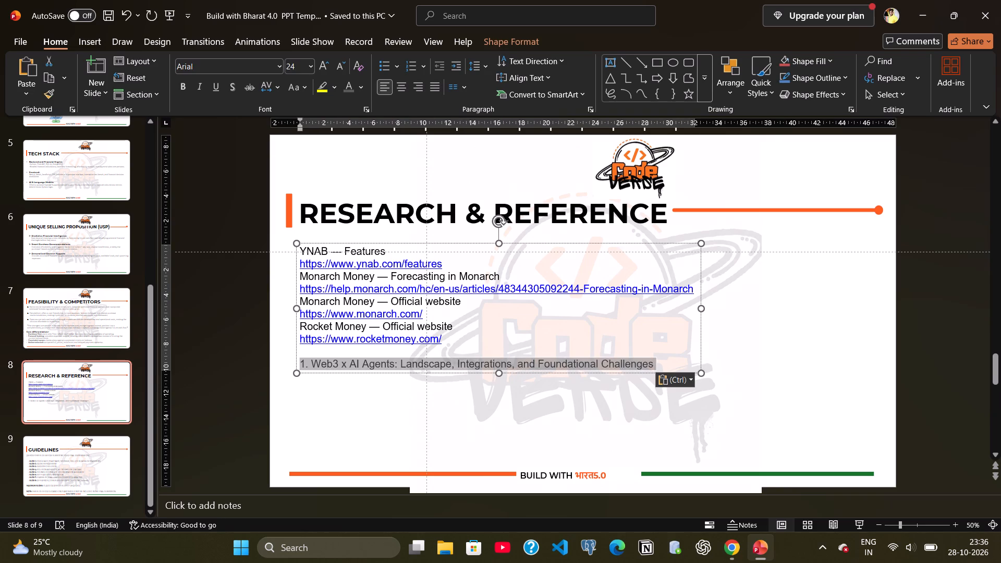
left_click_drag(619, 377, 645, 370)
key("ctrl+k")
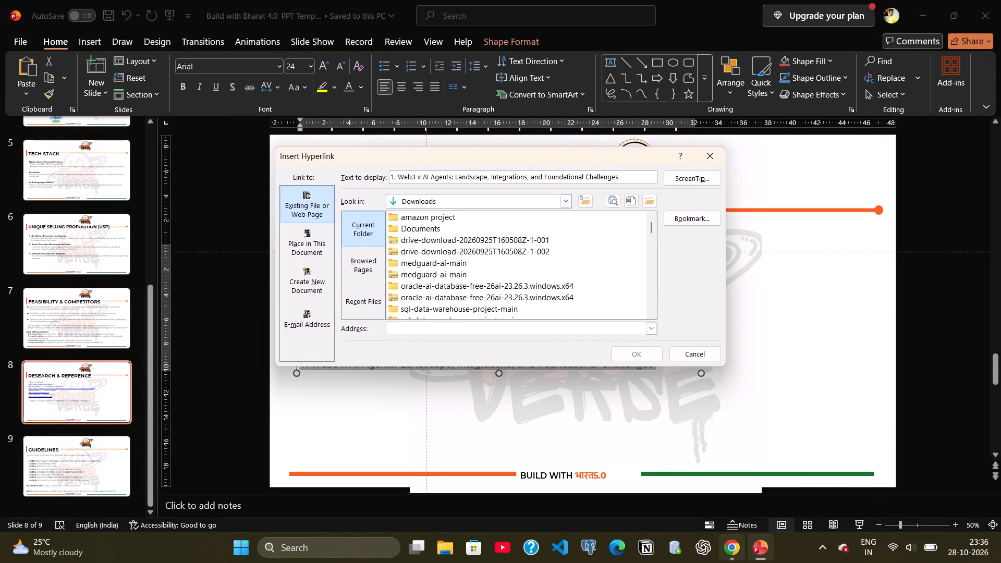
left_click(733, 543)
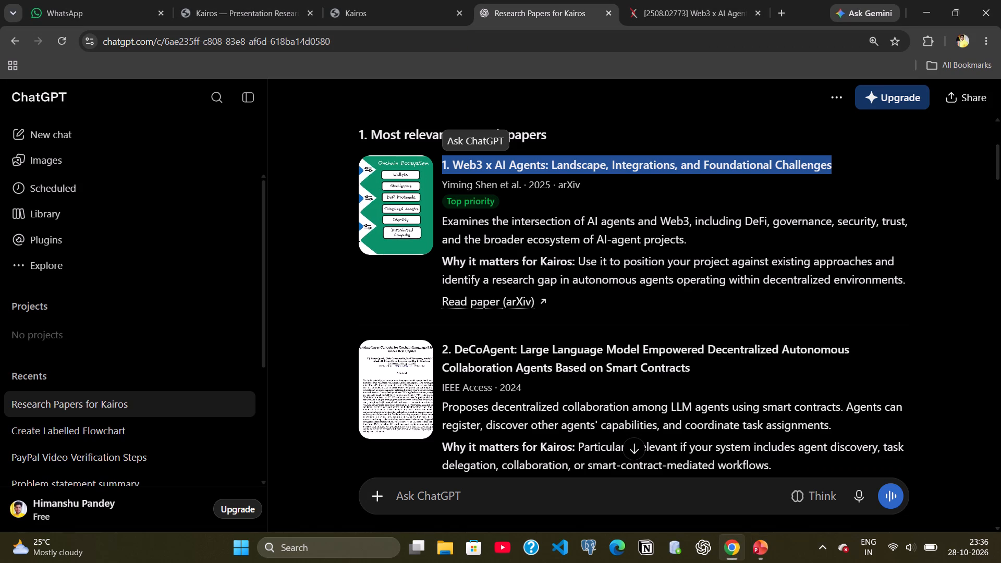
left_click(632, 14)
left_click(394, 45)
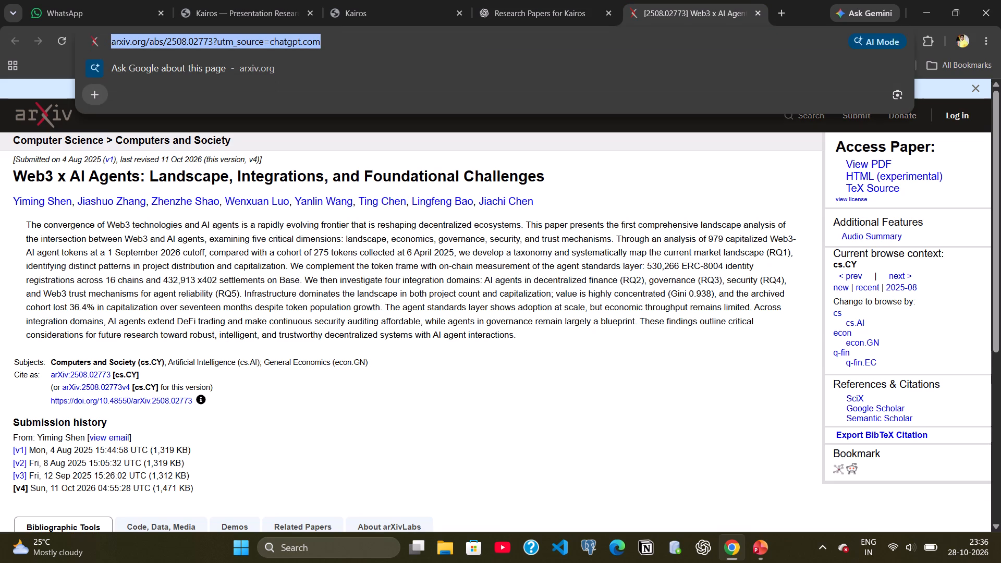
left_click(368, 43)
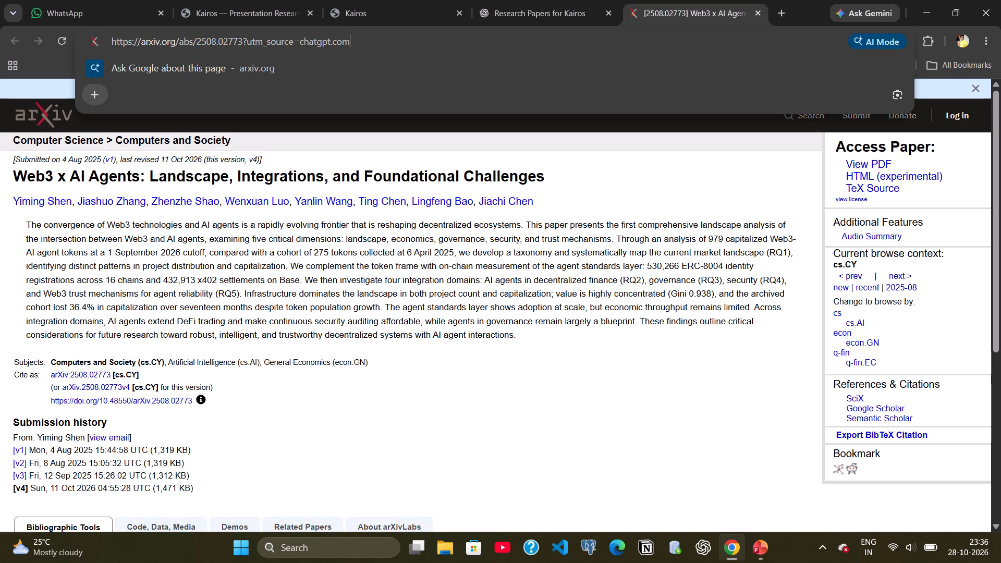
key("BackSpace")
key("BackSpace")
key("BackSpace")
key("BackSpace")
key("BackSpace")
key("BackSpace")
key("BackSpace")
key("BackSpace")
key("BackSpace")
key("BackSpace")
key("BackSpace")
key("BackSpace")
key("BackSpace")
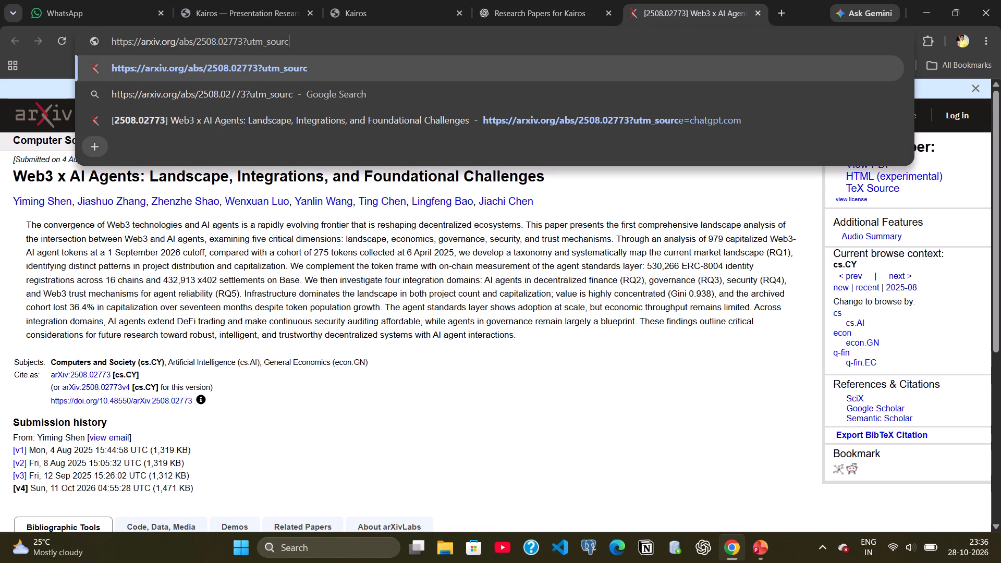
key("BackSpace")
key("BackSpace")
key("BackSpace")
key("BackSpace")
key("BackSpace")
key("BackSpace")
key("BackSpace")
key("BackSpace")
key("BackSpace")
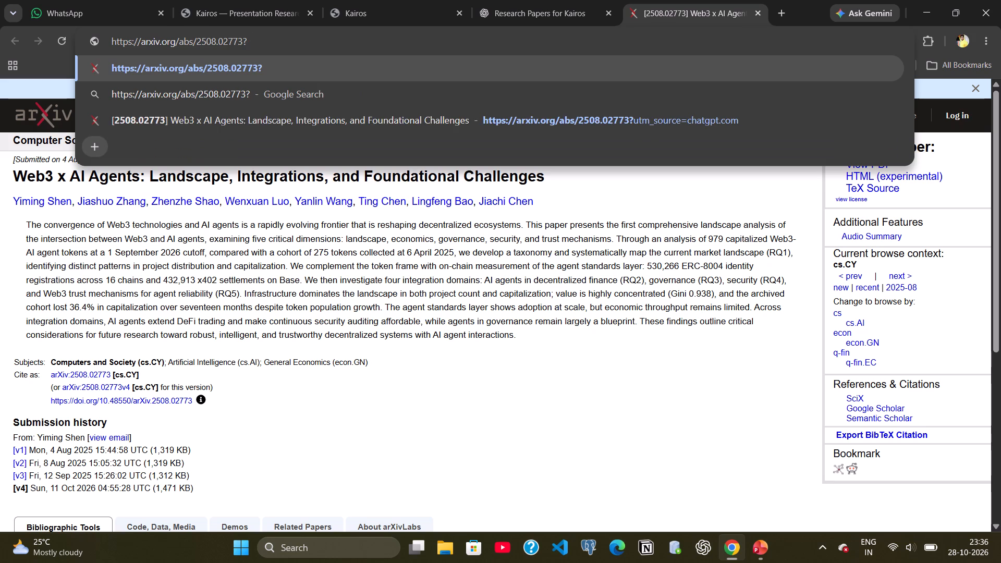
left_click_drag(257, 41, 253, 41)
left_click_drag(253, 41, 108, 43)
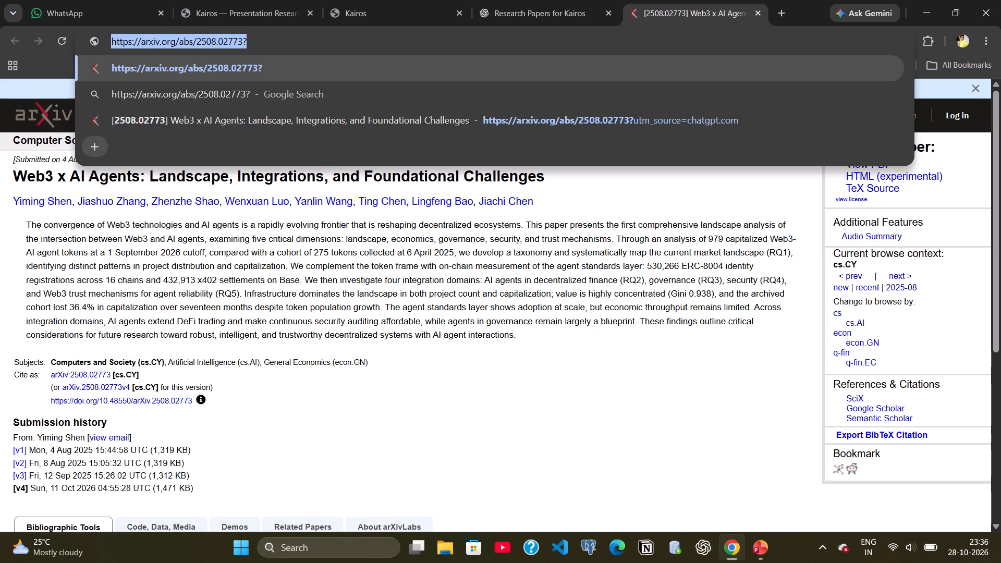
key("ctrl+c")
left_click(522, 400)
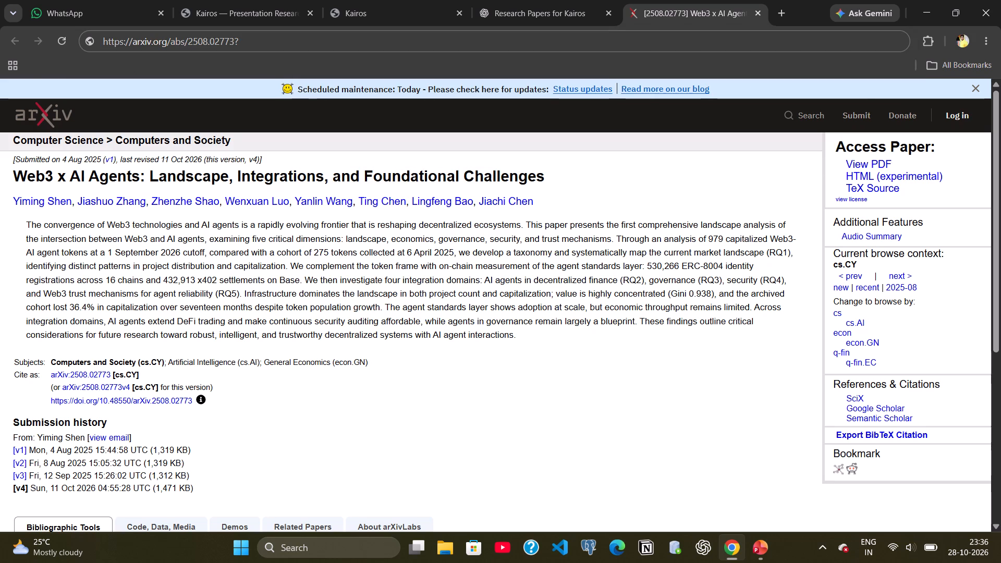
left_click(763, 541)
left_click(442, 323)
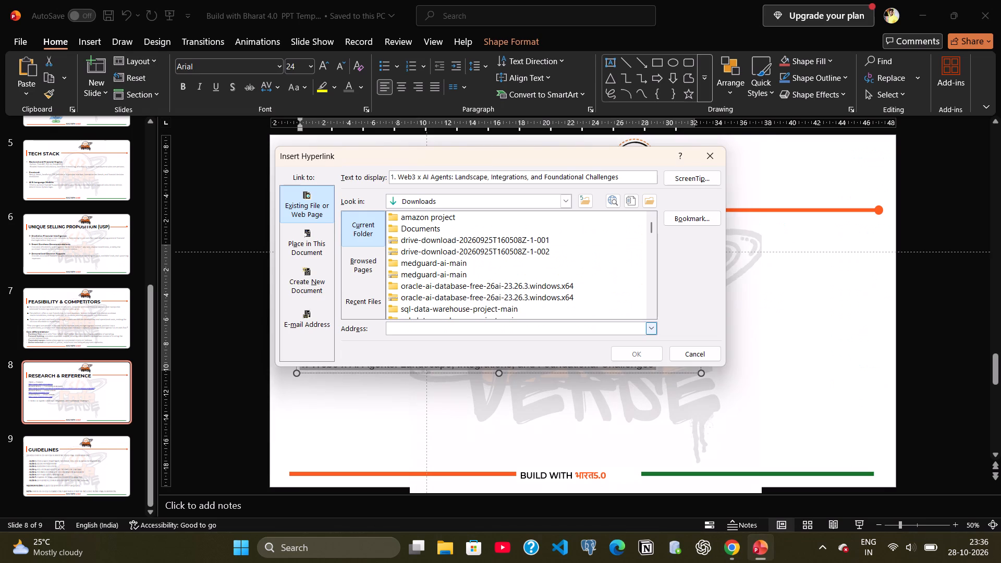
left_click(441, 325)
key("ctrl+v")
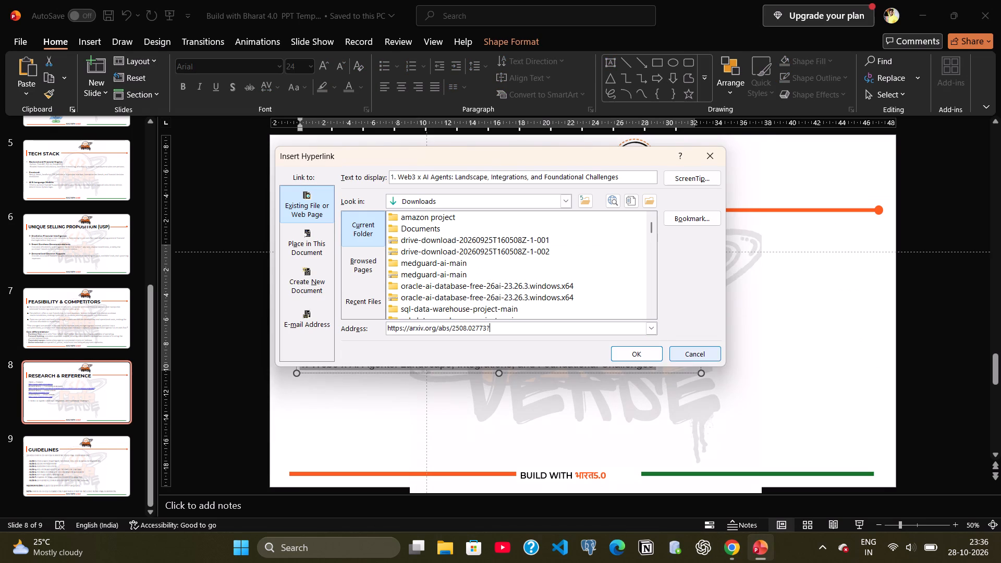
left_click(646, 351)
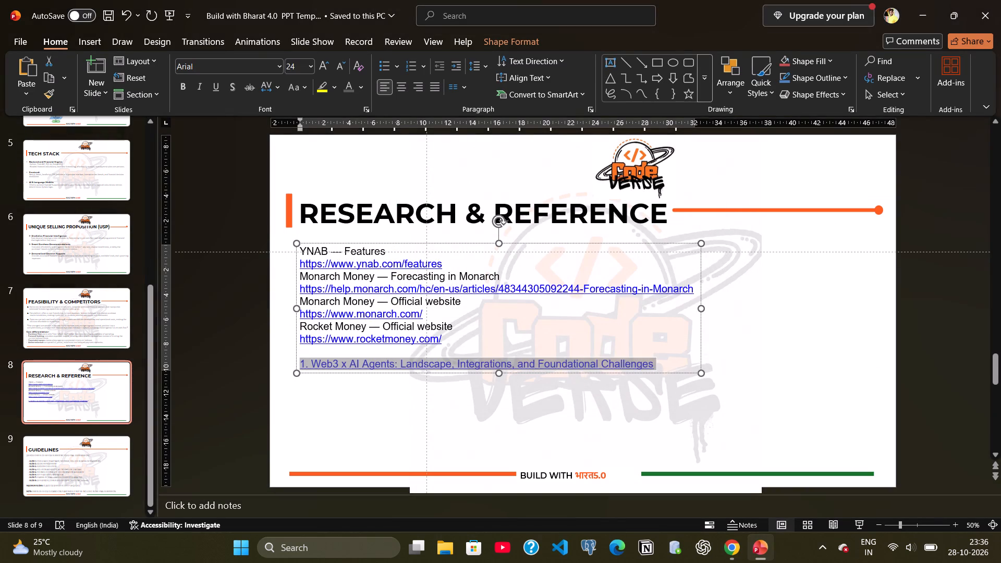
left_click(572, 395)
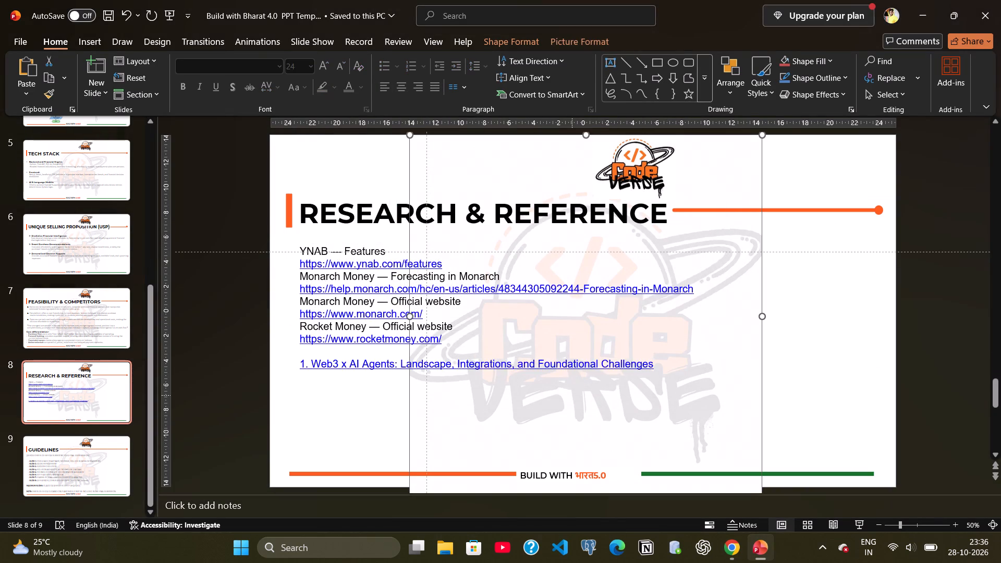
Follow the Web3 x AI Agents hyperlink on the slide to check its target page, and return to PowerPoint.
left_click(518, 363, "ctrl")
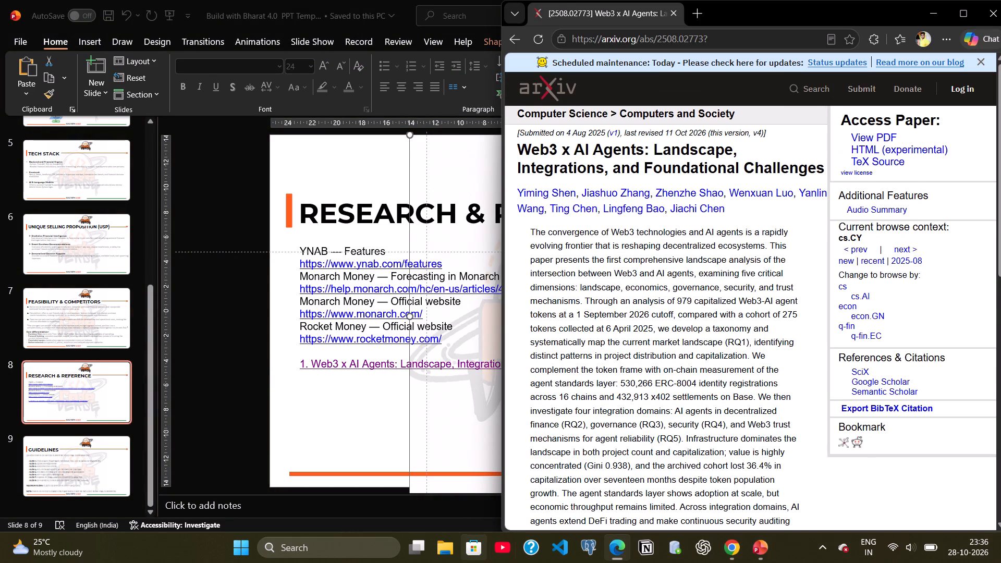
left_click(720, 556)
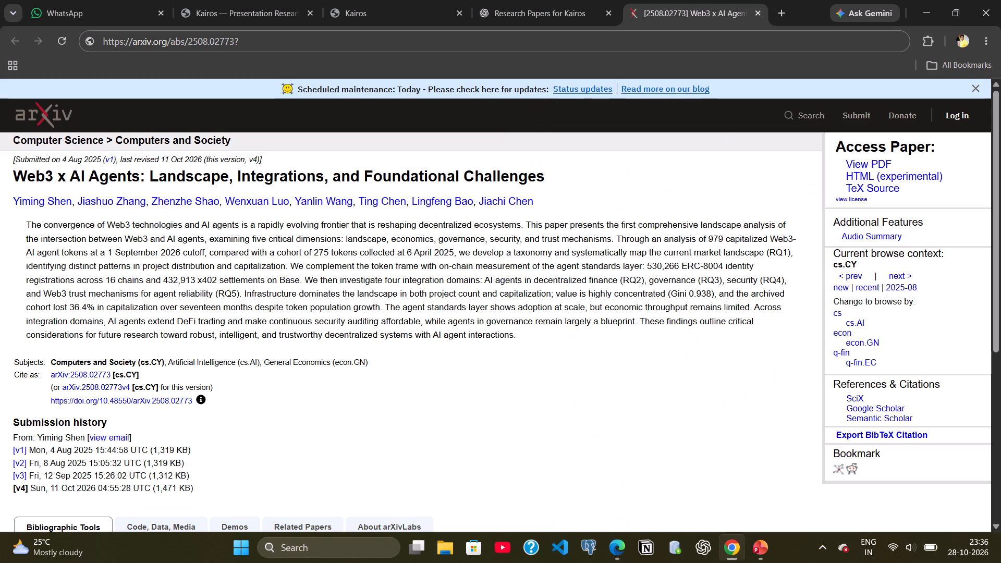
left_click(759, 555)
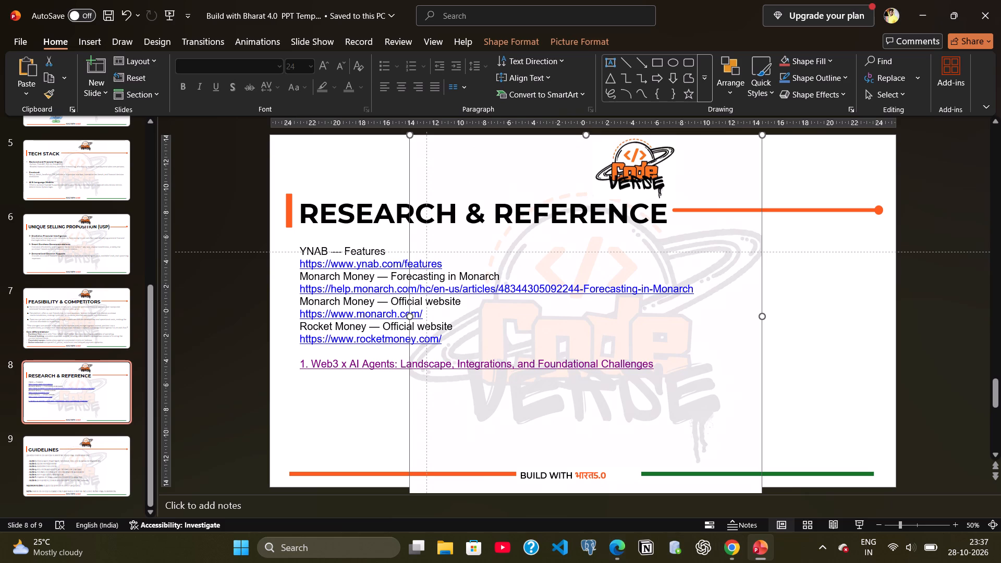
Start a second numbered item below the Web3 x AI Agents title in the references text box.
left_click(594, 433)
left_click(669, 374)
left_click(655, 366)
key("Return")
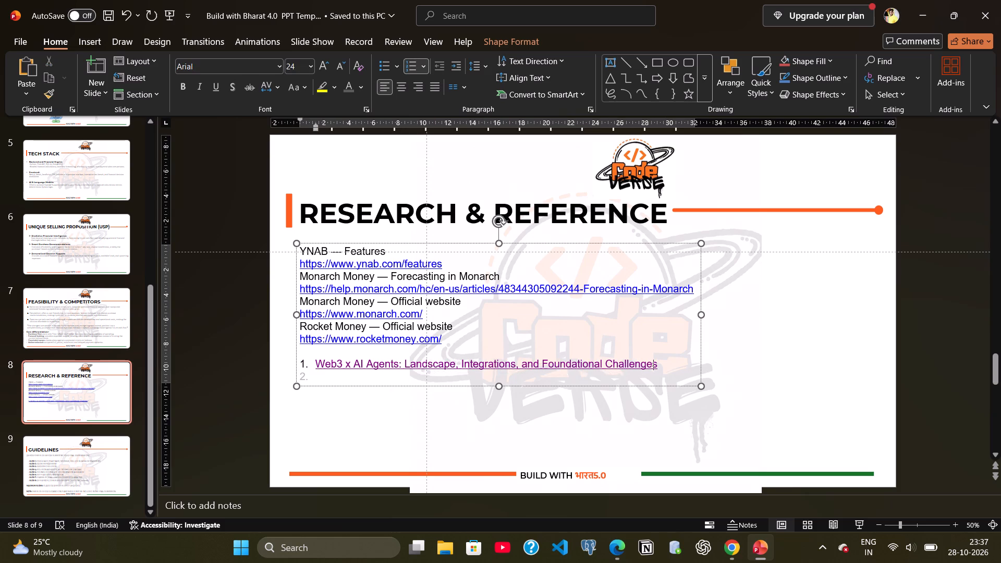
left_click(737, 553)
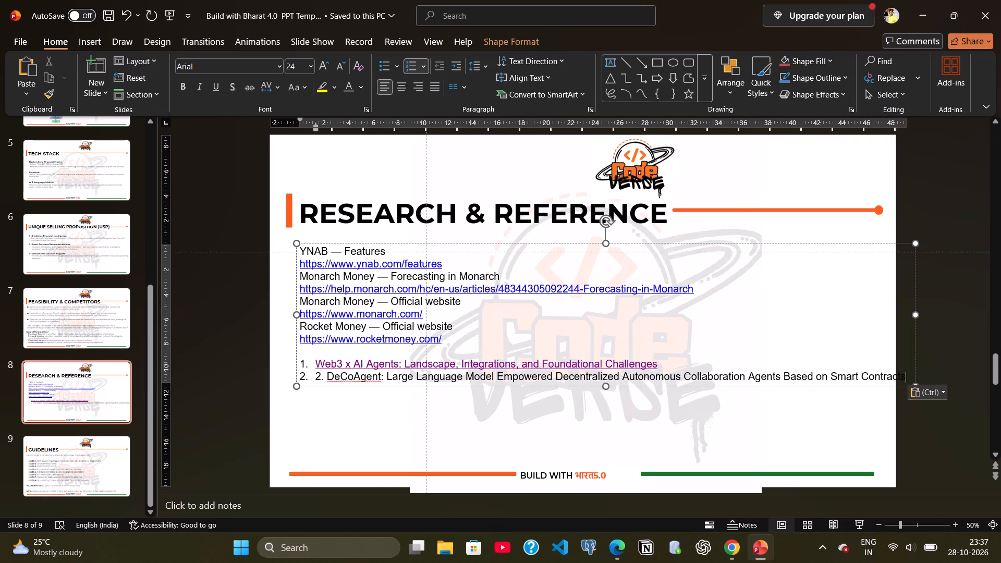
Narrow the references text box so its right edge sits just inside the slide and the DeCoAgent title wraps.
left_click_drag(915, 315, 890, 315)
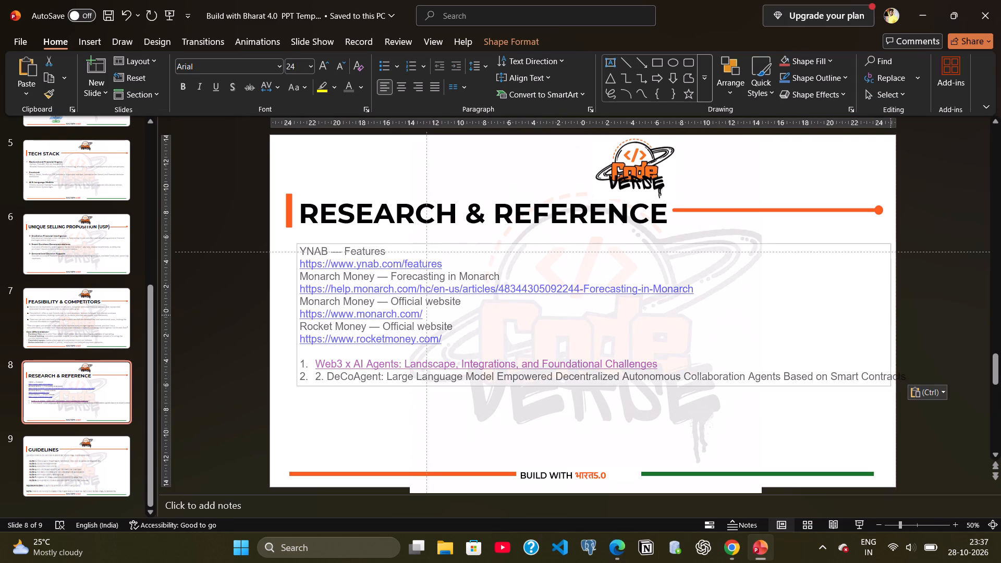
left_click_drag(890, 315, 892, 315)
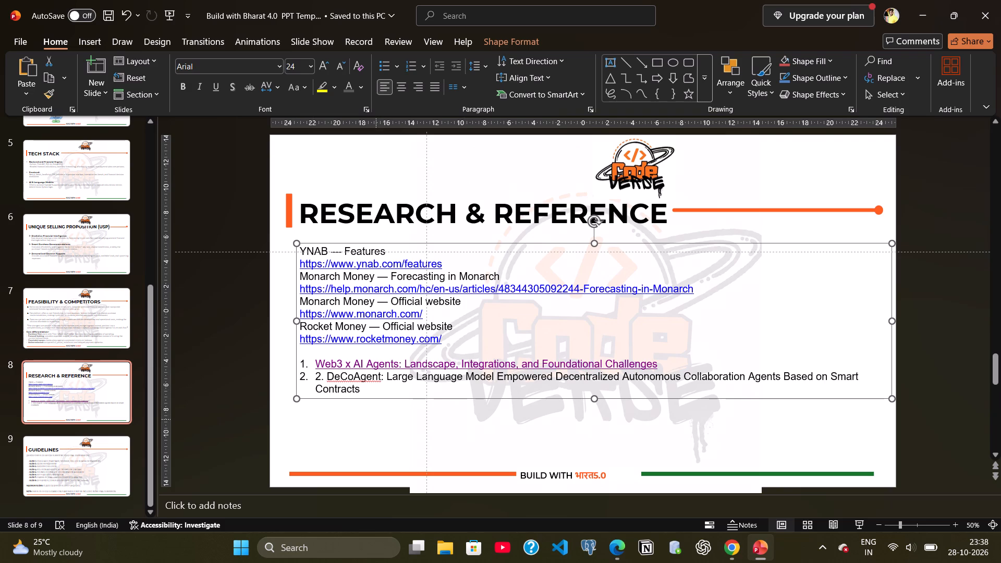
Delete the pasted "2." along with the automatic list number in front of the DeCoAgent title.
left_click(324, 376)
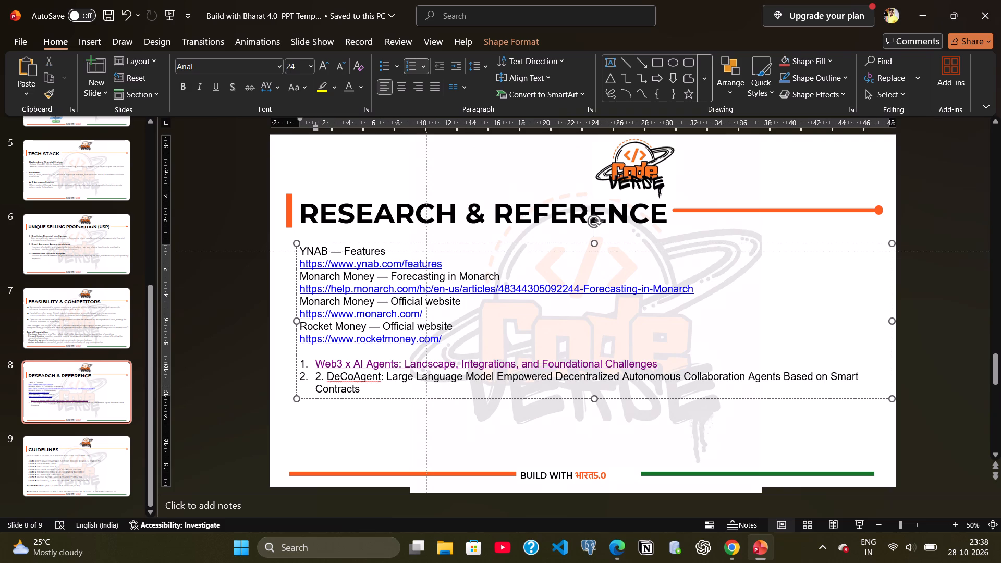
key("BackSpace")
key("BackSpace")
key("BackSpace")
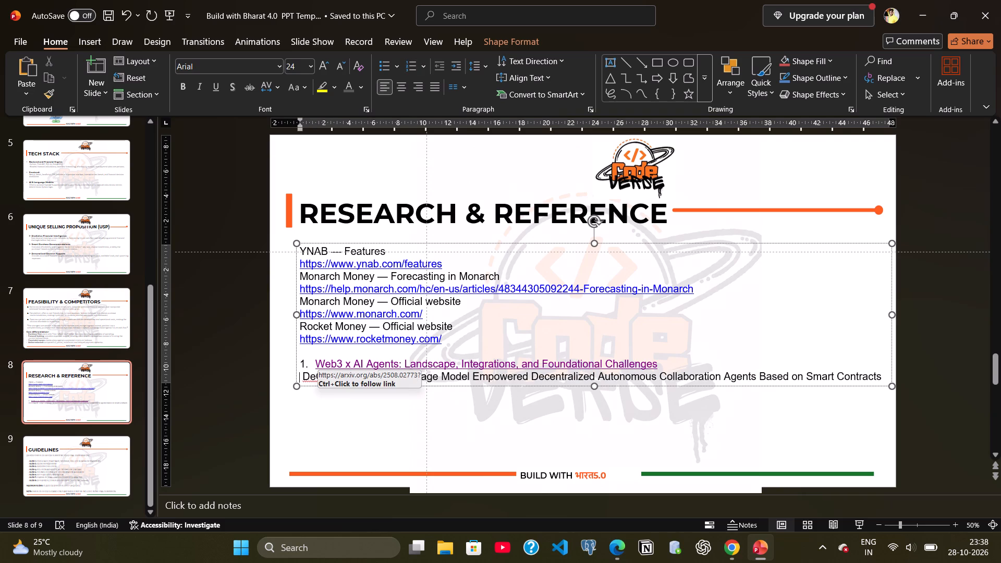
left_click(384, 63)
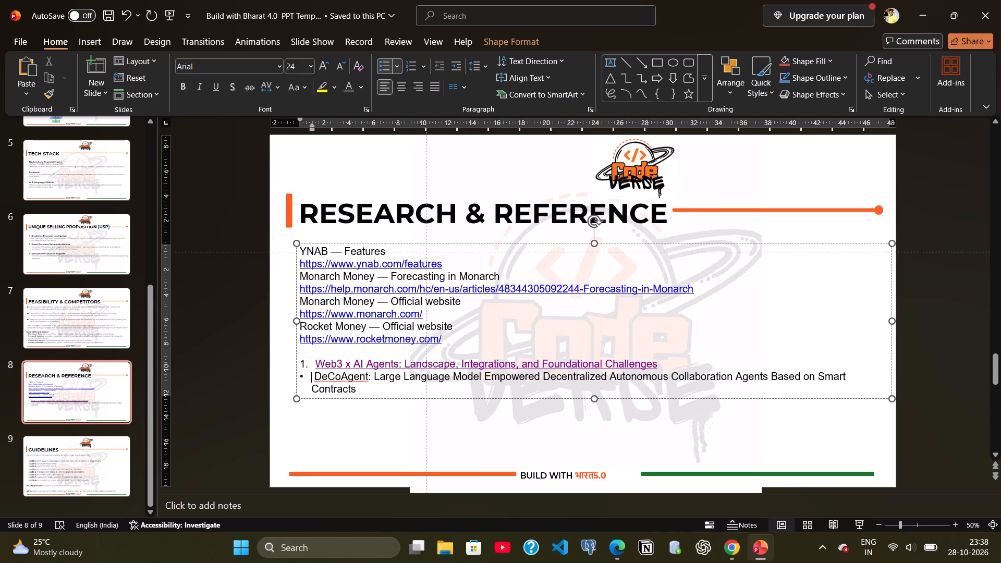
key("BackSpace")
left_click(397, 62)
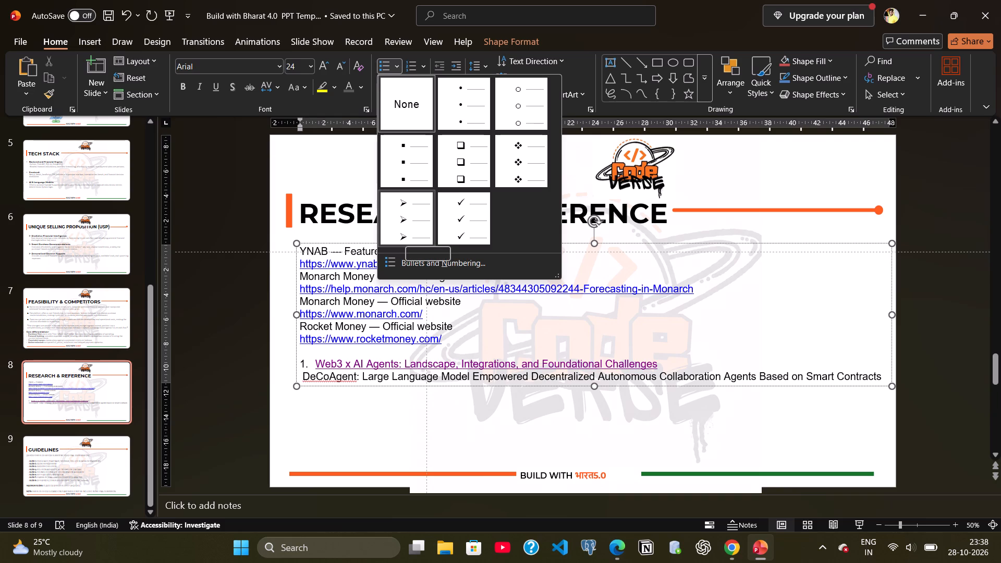
Apply the 1. 2. 3. numbering style to the DeCoAgent line so it continues the research paper list.
left_click(422, 65)
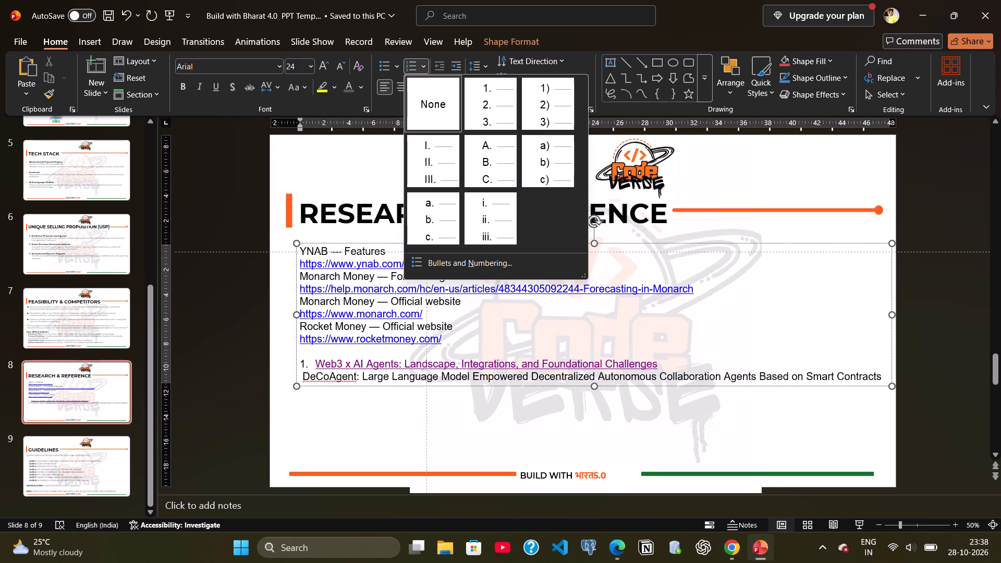
left_click(502, 110)
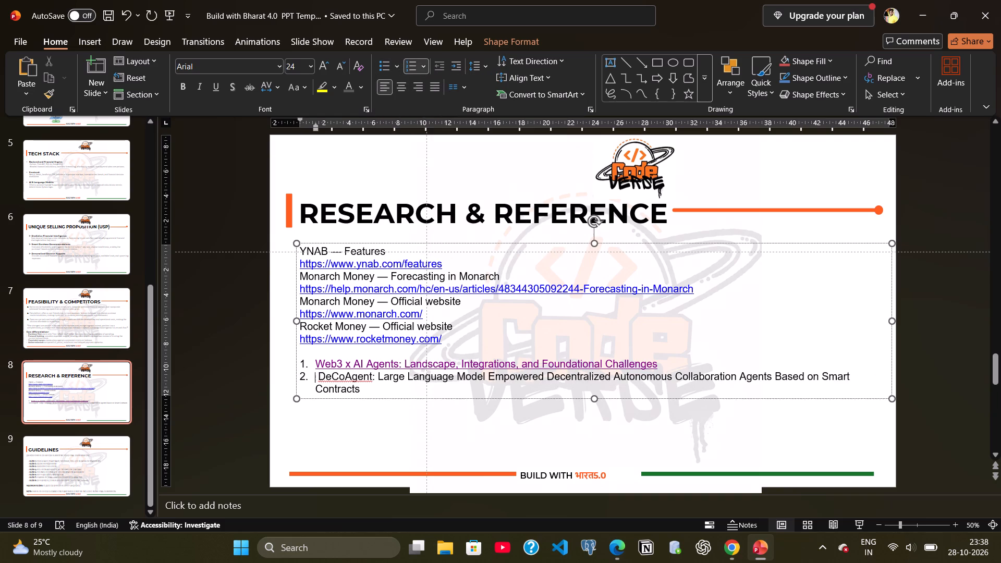
left_click(376, 387)
left_click(741, 547)
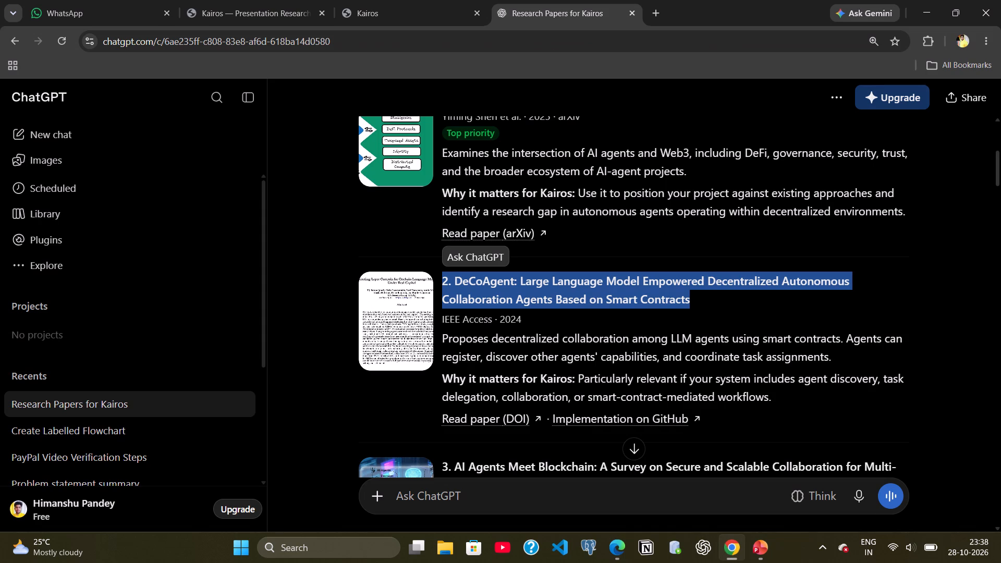
left_click(491, 422)
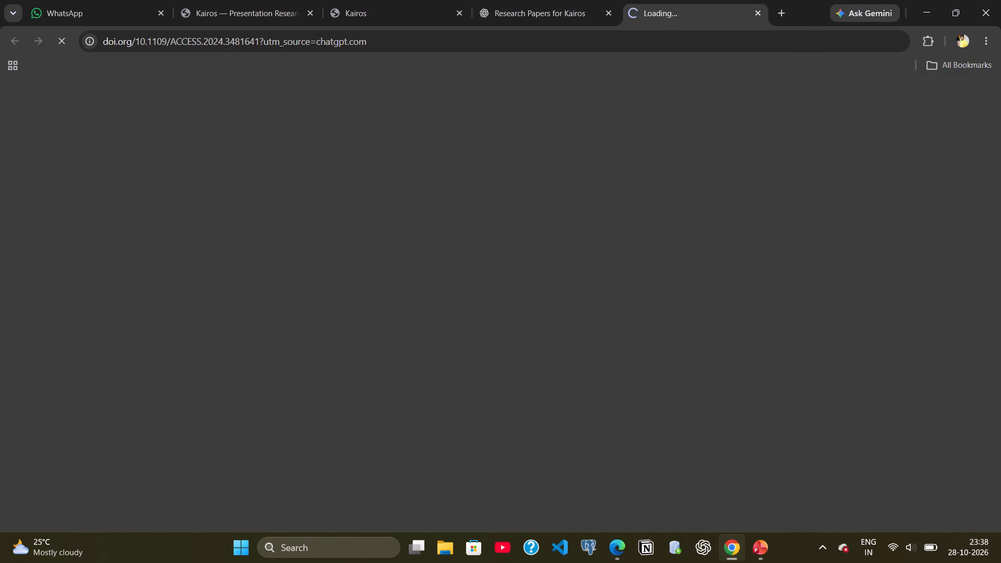
left_click(537, 3)
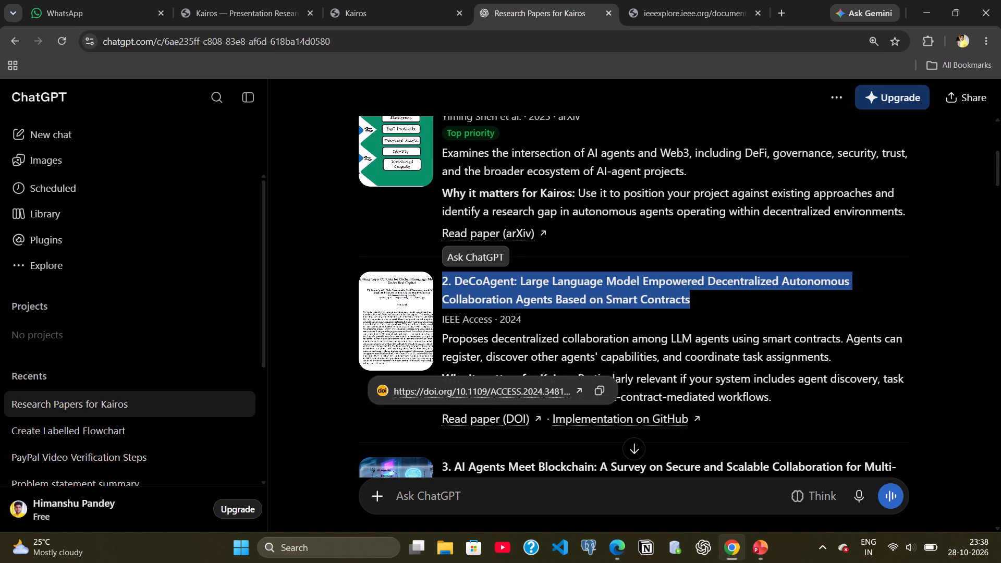
left_click(648, 7)
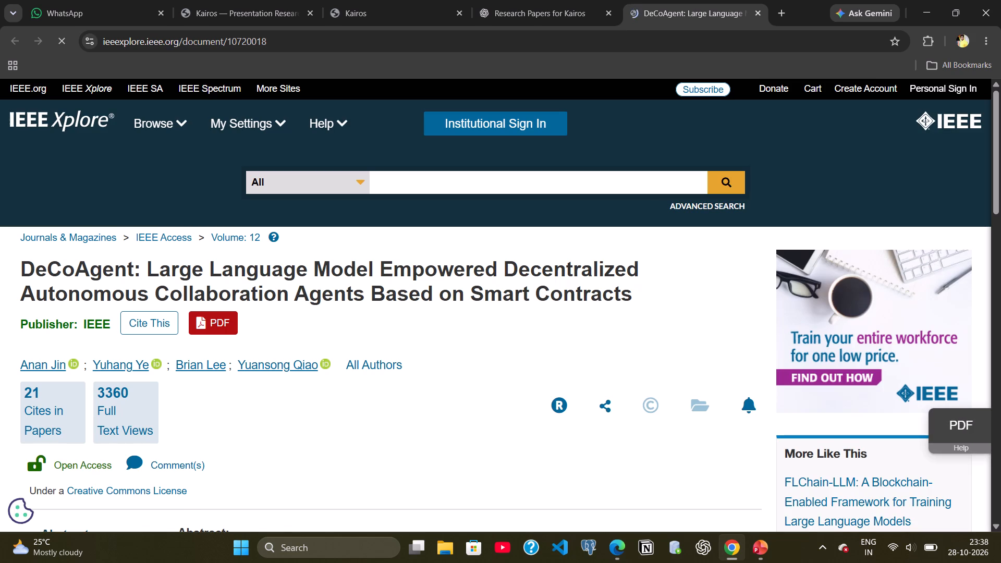
scroll(338, 314, "down", 7)
scroll(338, 314, "up", 7)
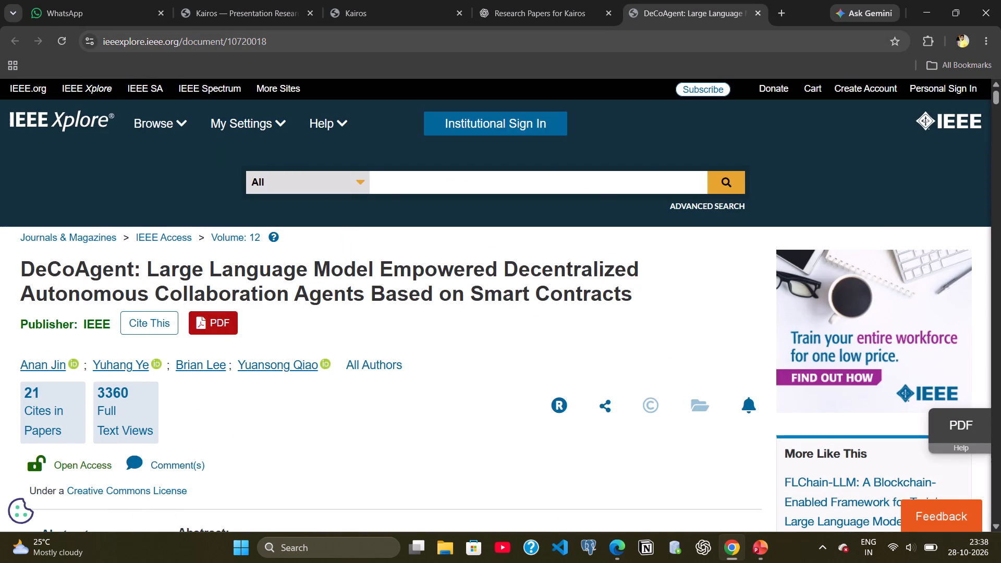
left_click(305, 44)
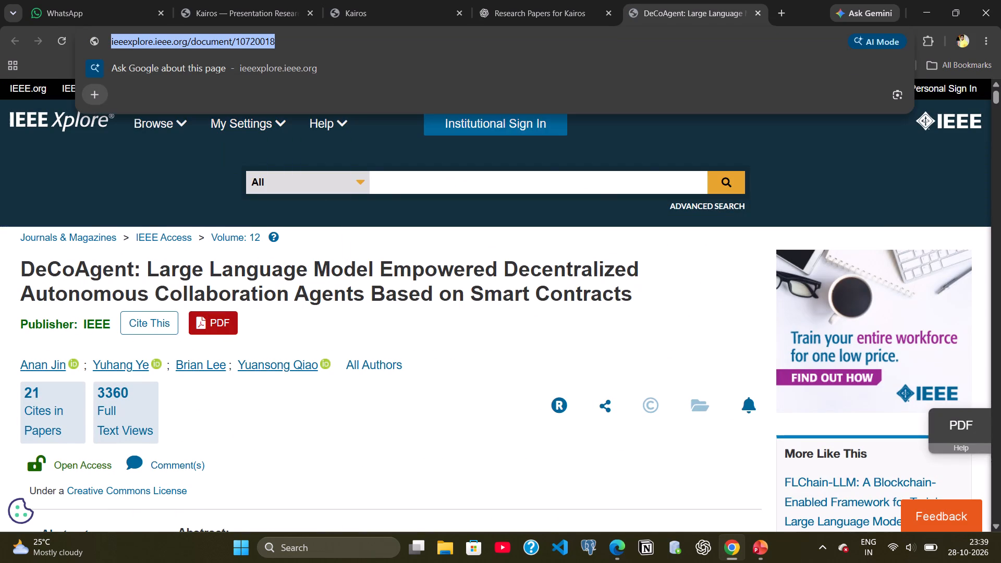
key("ctrl+c")
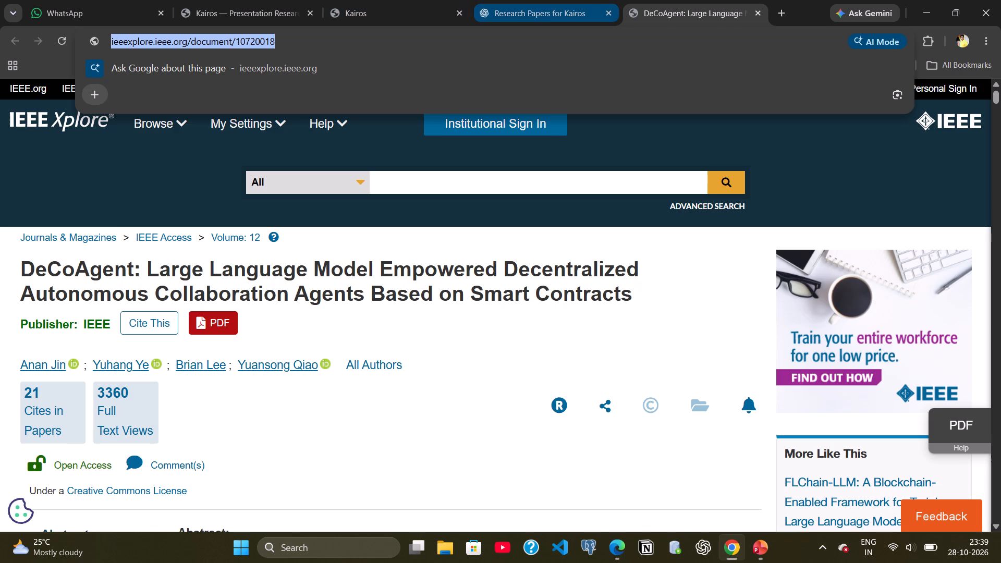
left_click(493, 36)
left_click(519, 13)
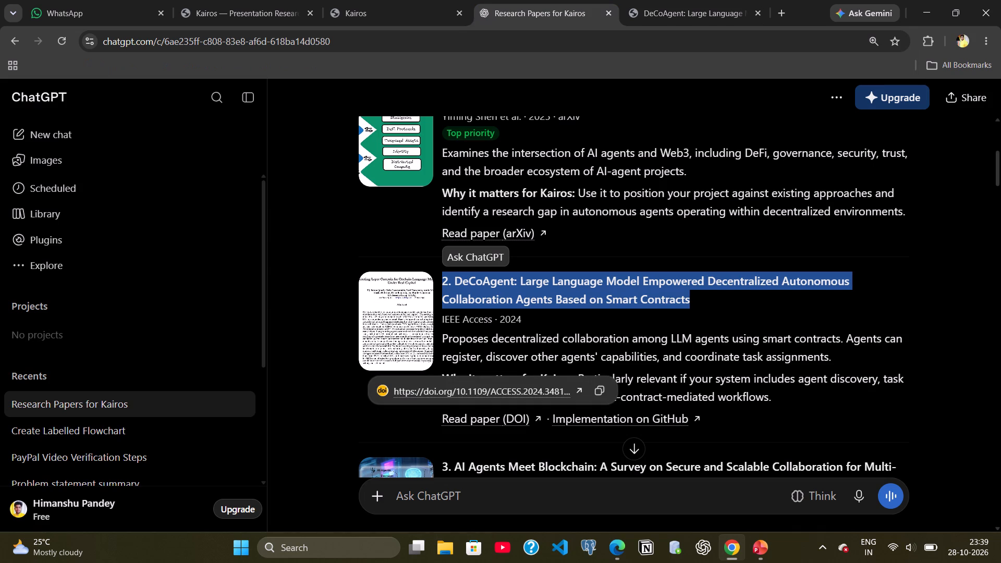
left_click(761, 553)
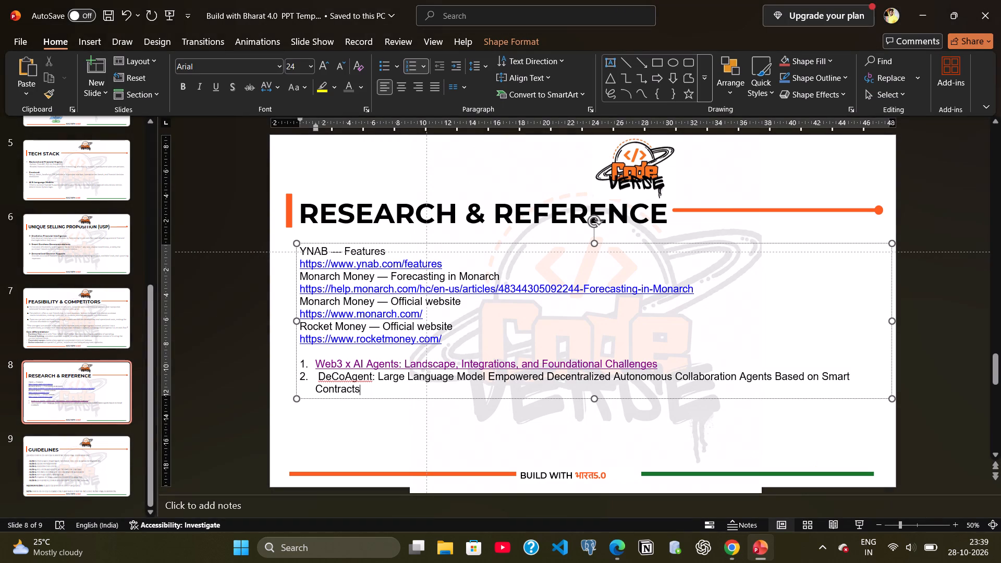
left_click_drag(318, 376, 377, 395)
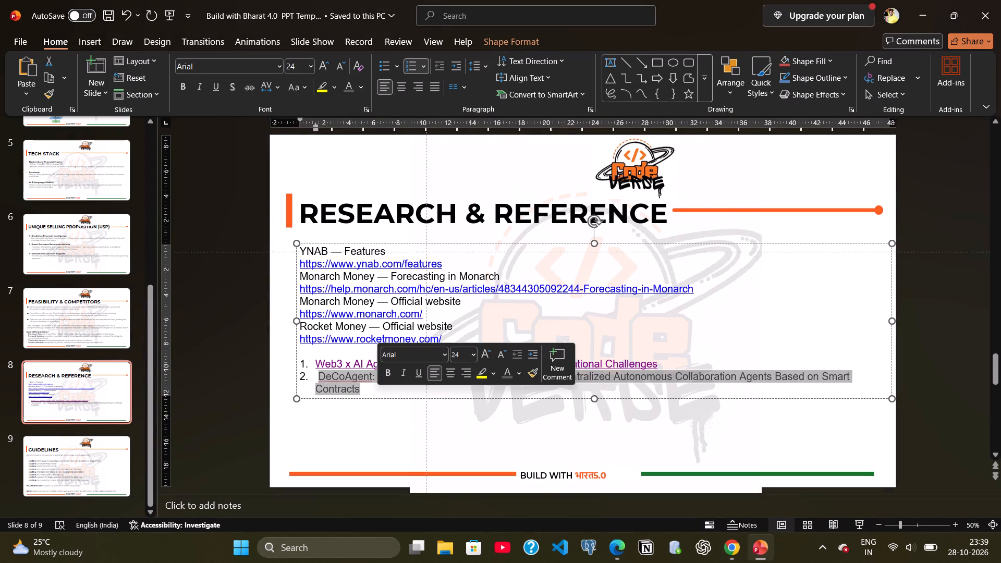
key("ctrl+k")
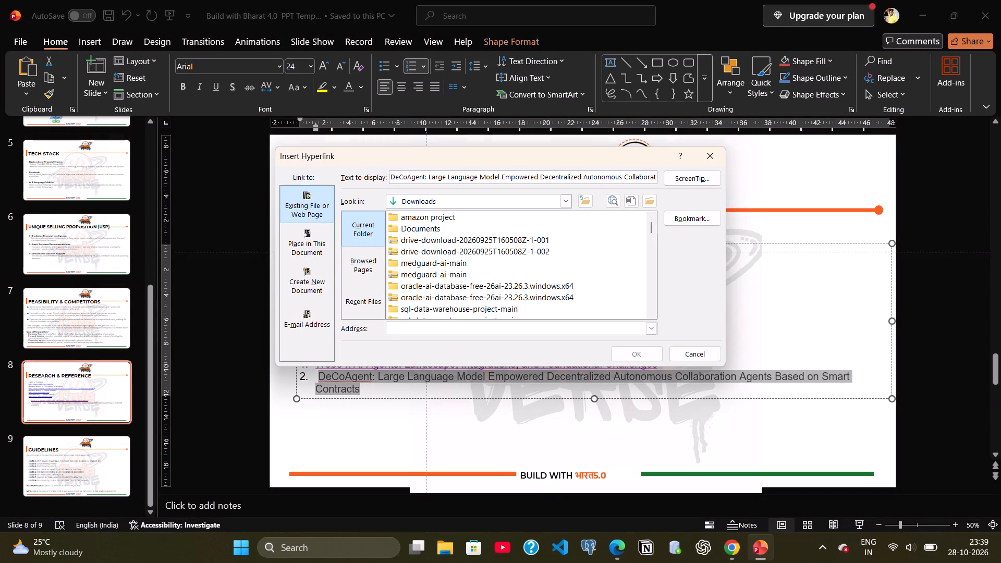
key("ctrl+v")
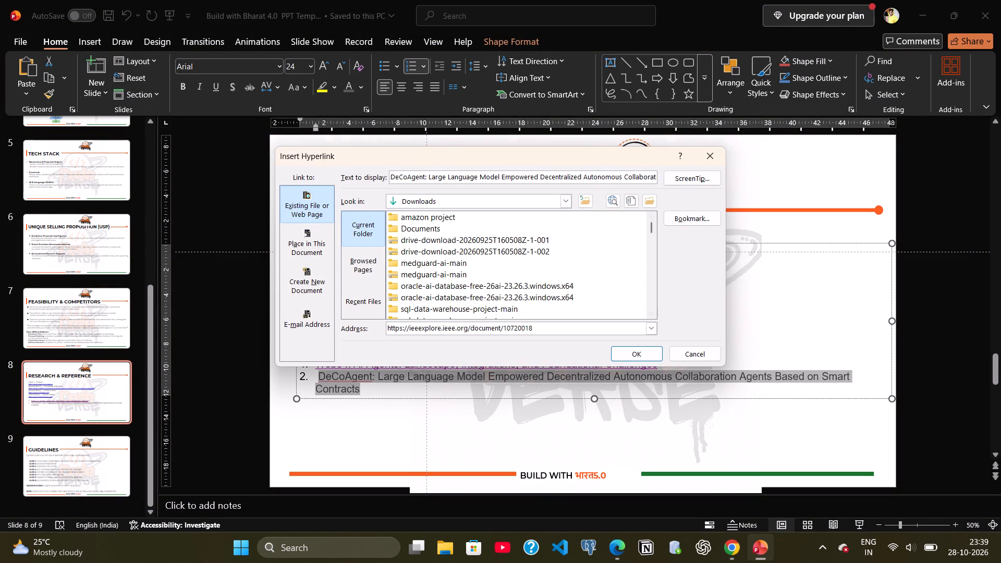
left_click(633, 354)
Add a third numbered item with the title "AI Agents Meet Blockchain: A Survey on Secure and Scalable Collaboration for Multi-Agents", copied from ChatGPT without its number.
left_click(444, 385)
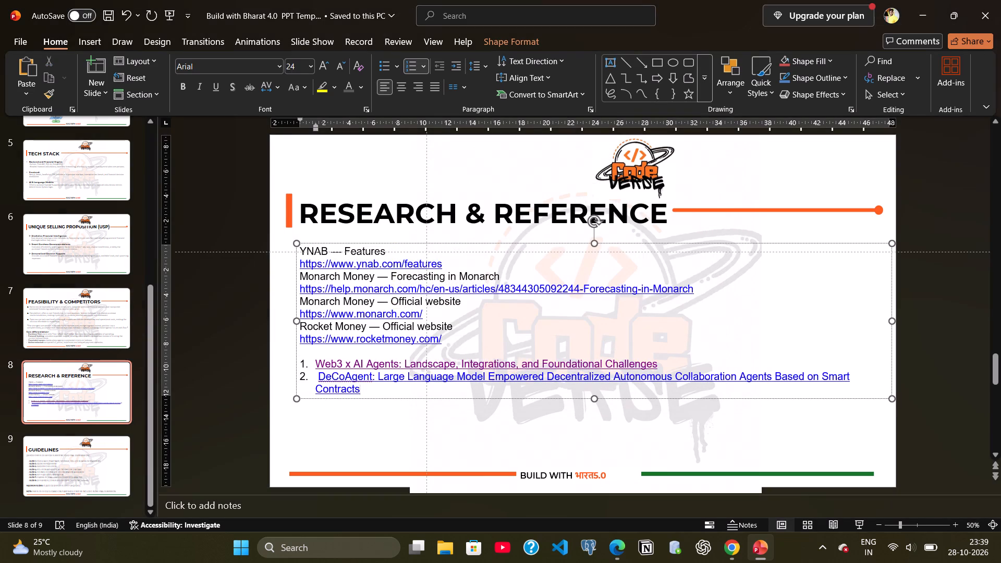
key("Return")
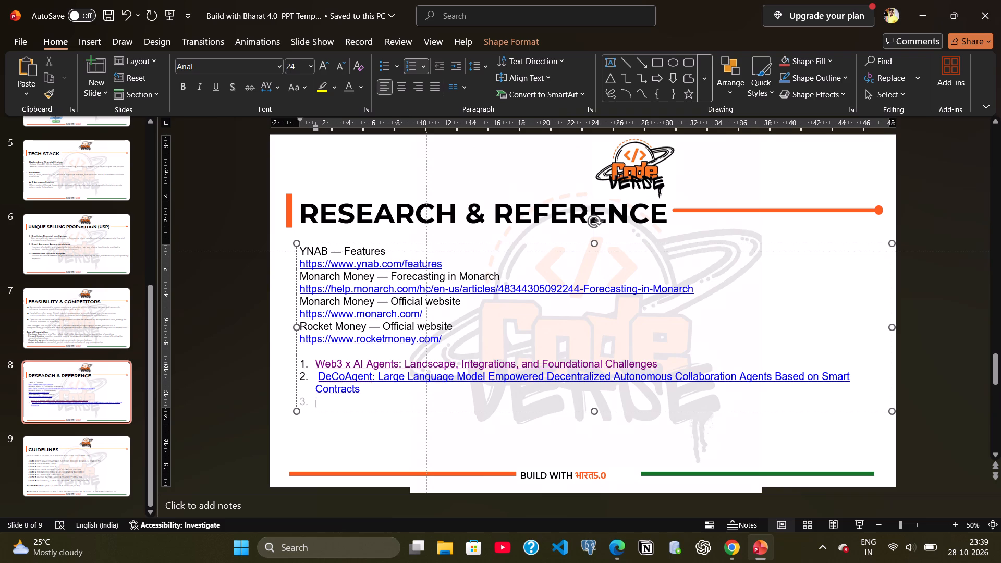
left_click(728, 559)
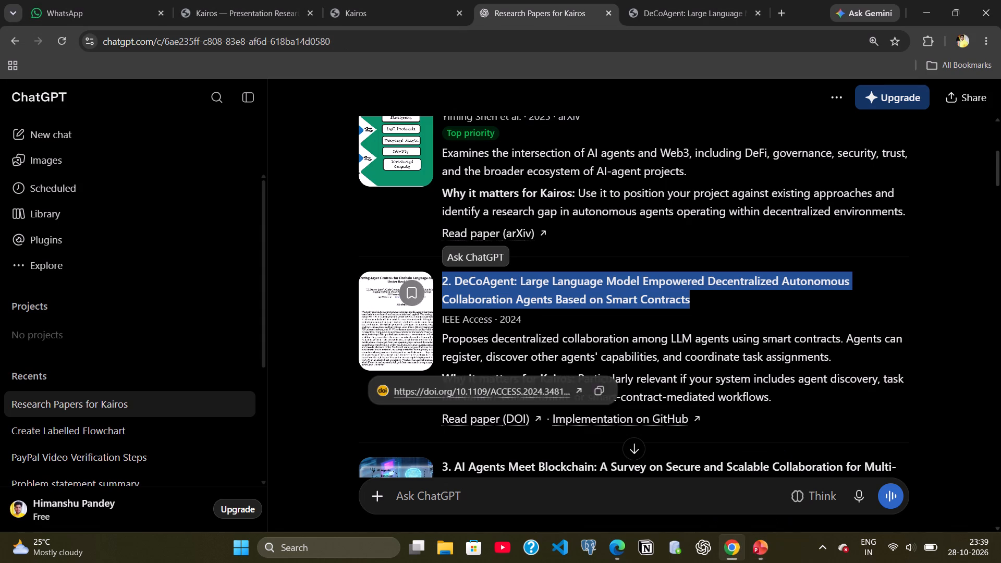
scroll(387, 363, "down", 2)
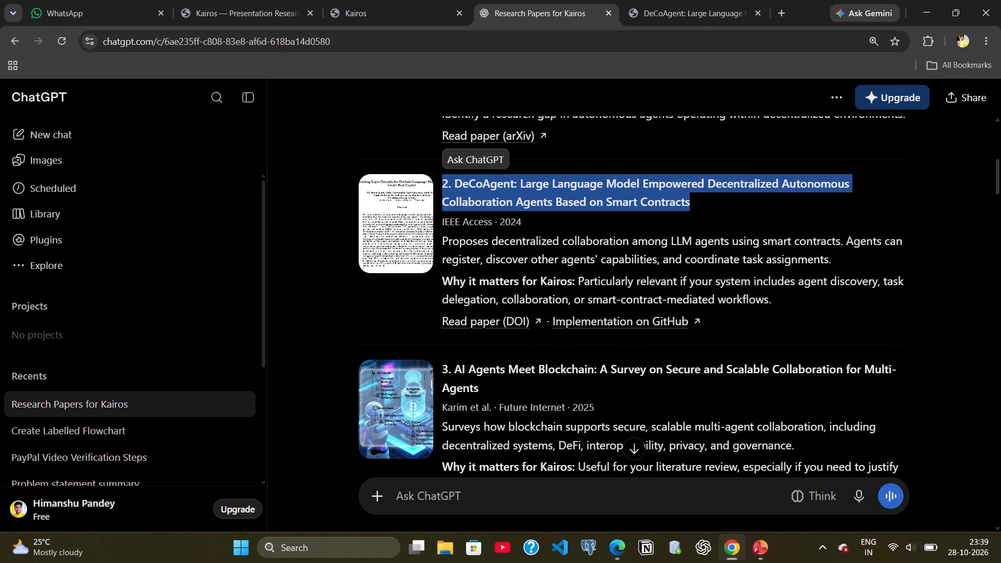
left_click_drag(455, 368, 500, 386)
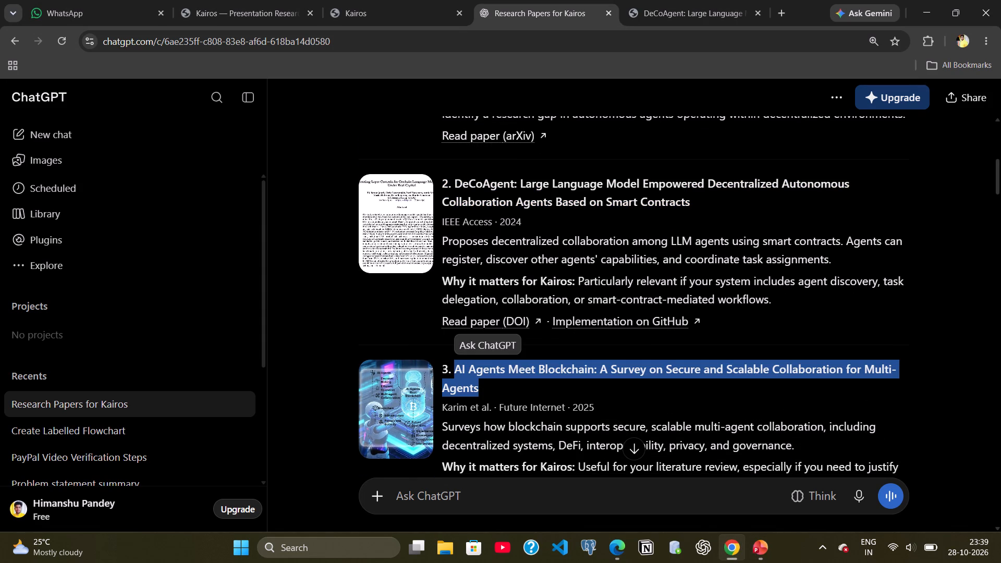
key("ctrl+c")
left_click(767, 544)
key("ctrl+v")
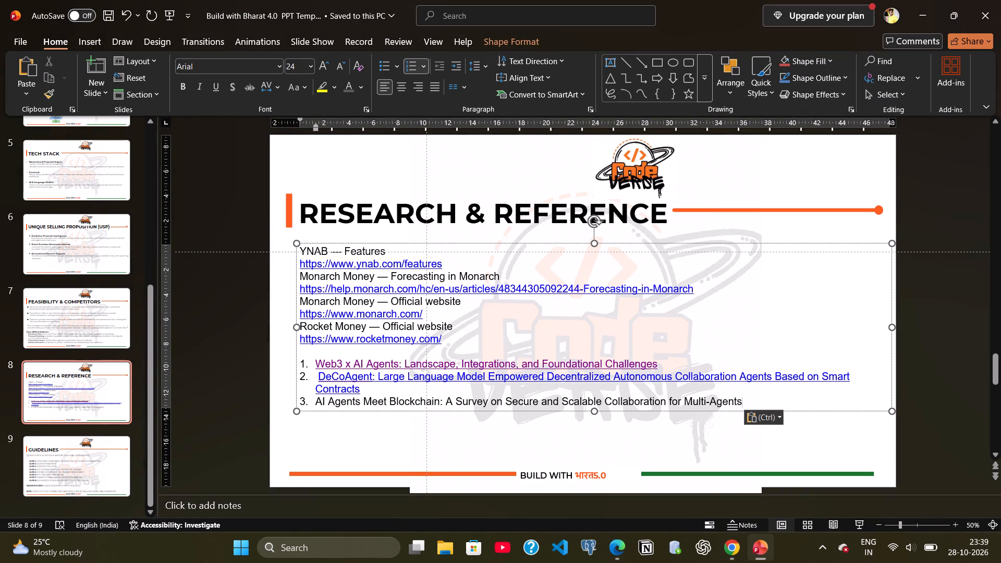
left_click(730, 548)
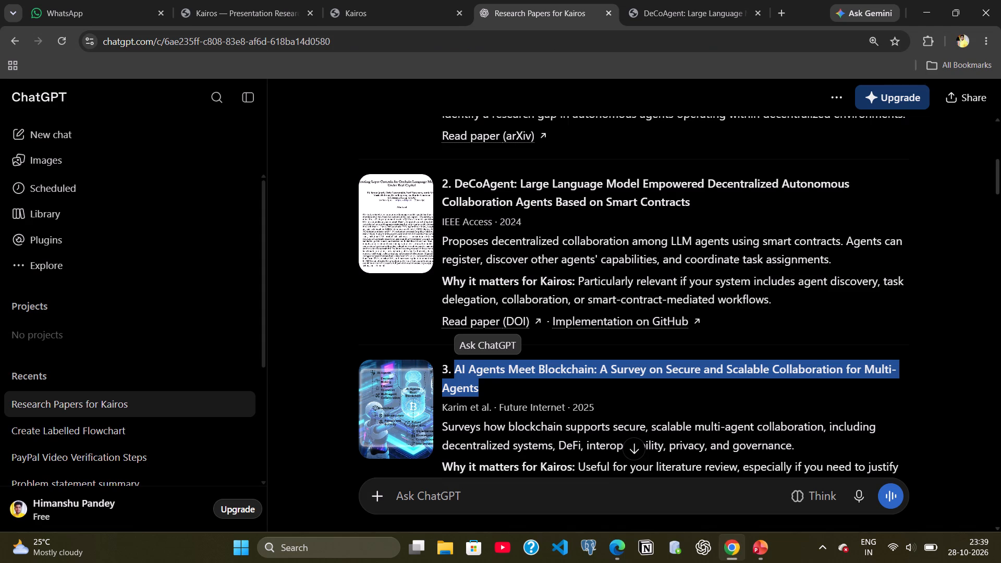
scroll(542, 424, "down", 1)
left_click(511, 425)
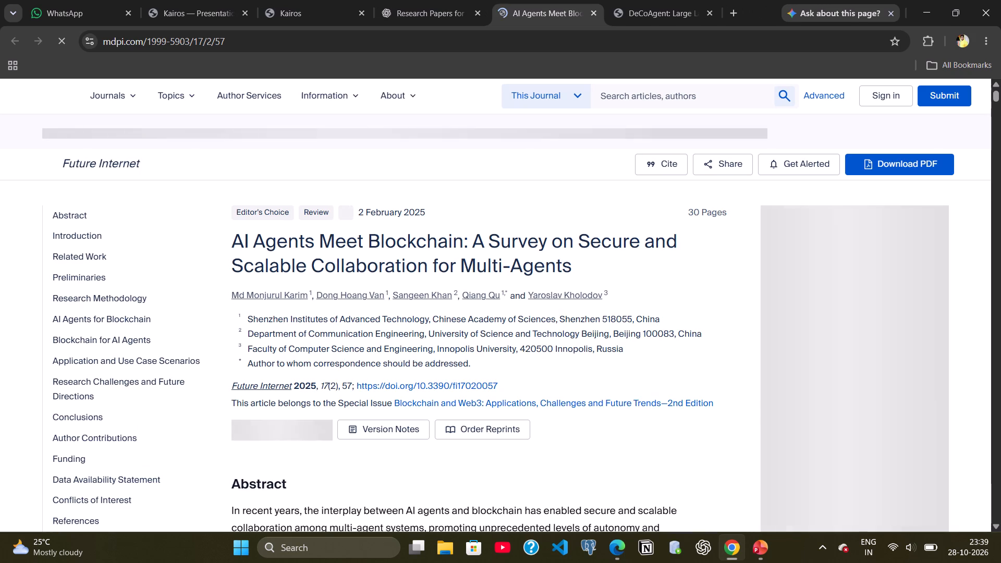
left_click(276, 40)
key("ctrl+c")
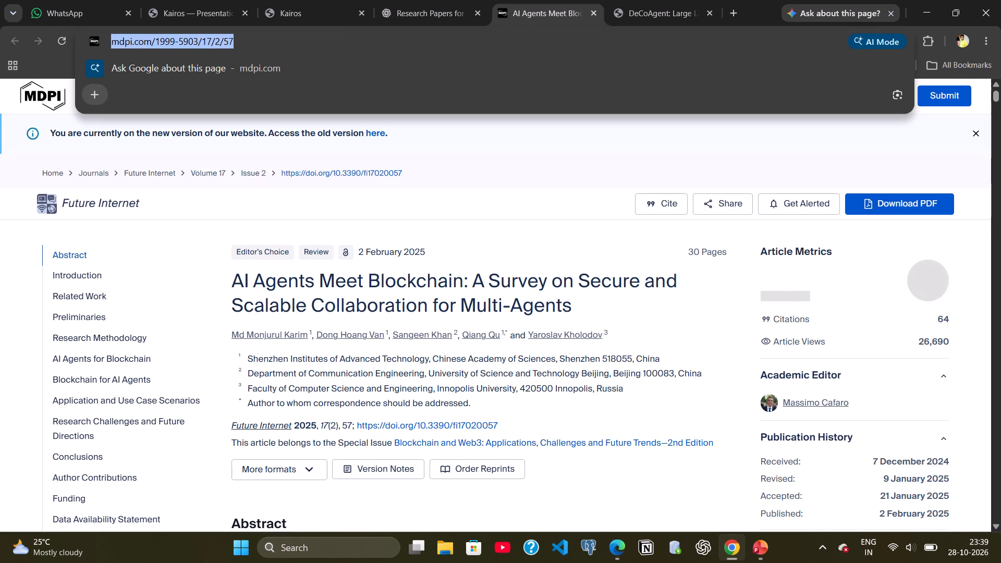
left_click(138, 262)
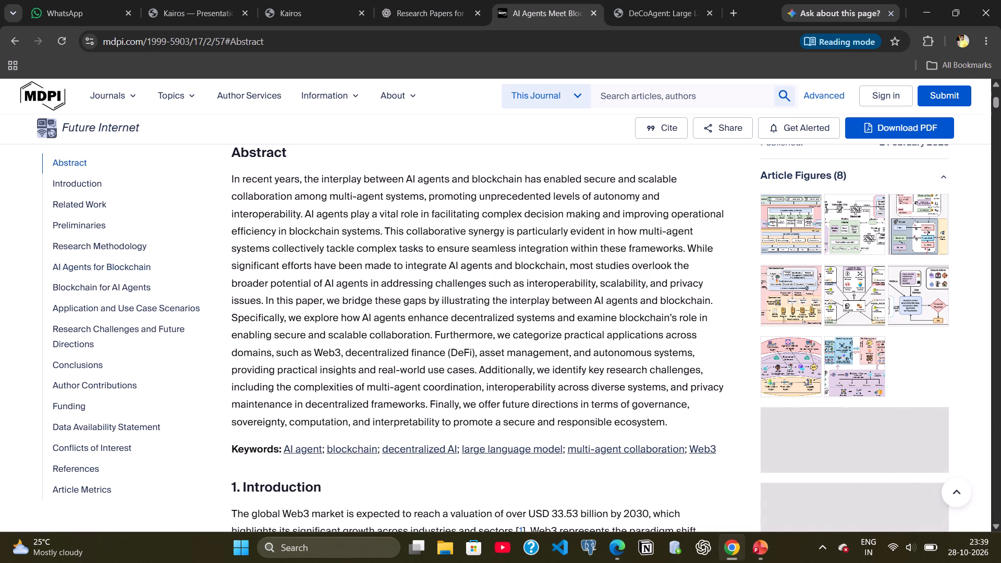
left_click(754, 545)
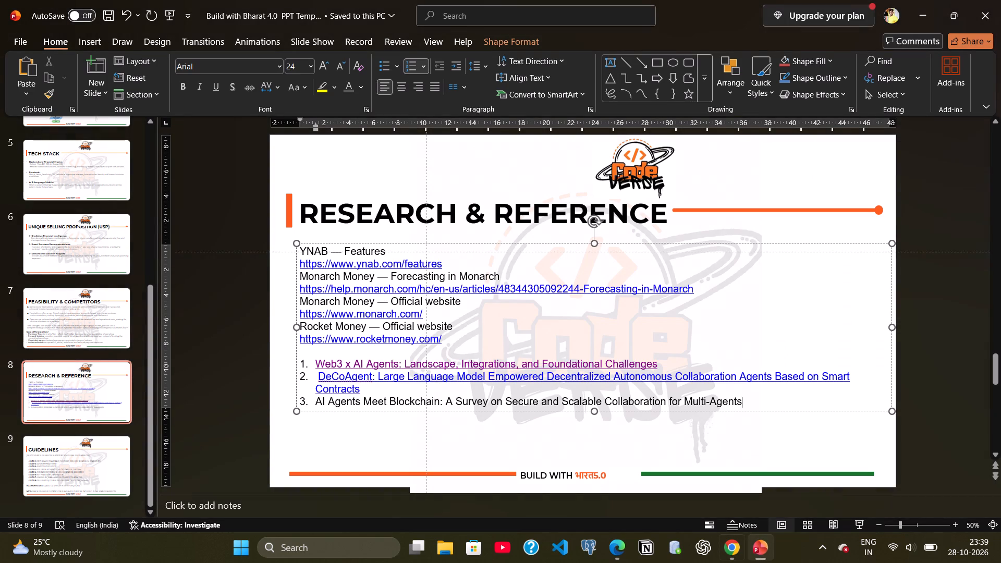
left_click_drag(314, 399, 669, 412)
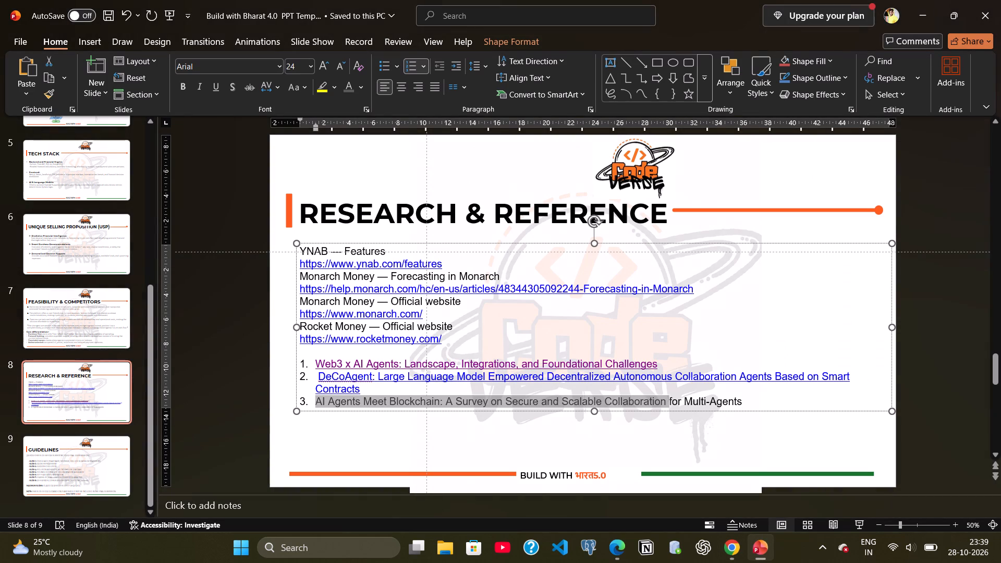
left_click_drag(669, 412, 762, 408)
key("ctrl+k")
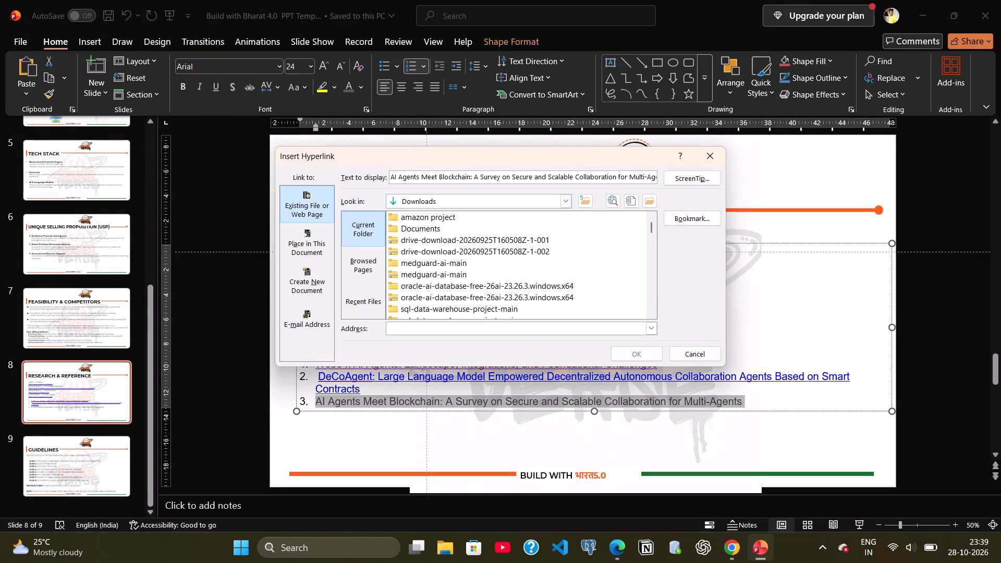
key("ctrl+v")
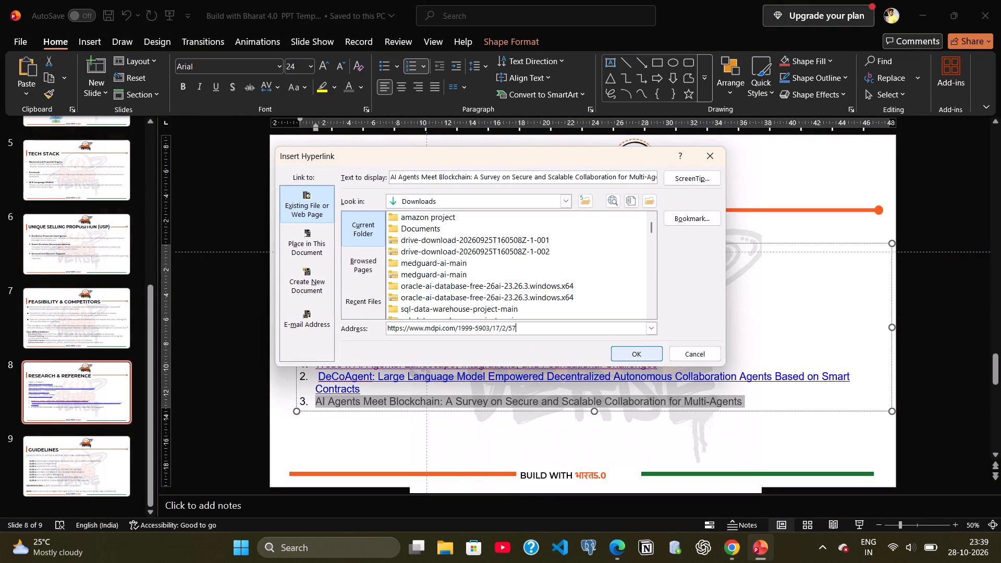
left_click(632, 354)
left_click(488, 473)
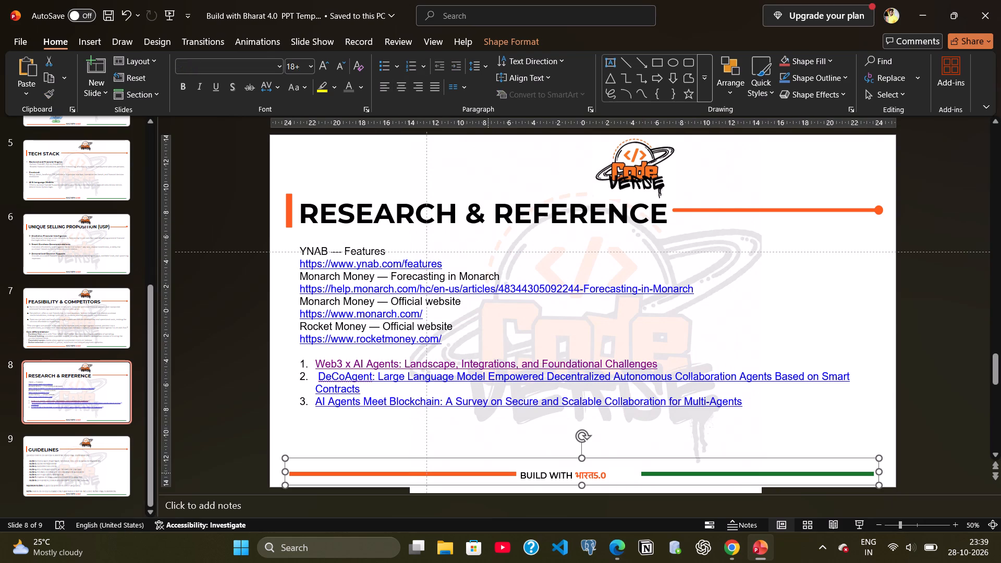
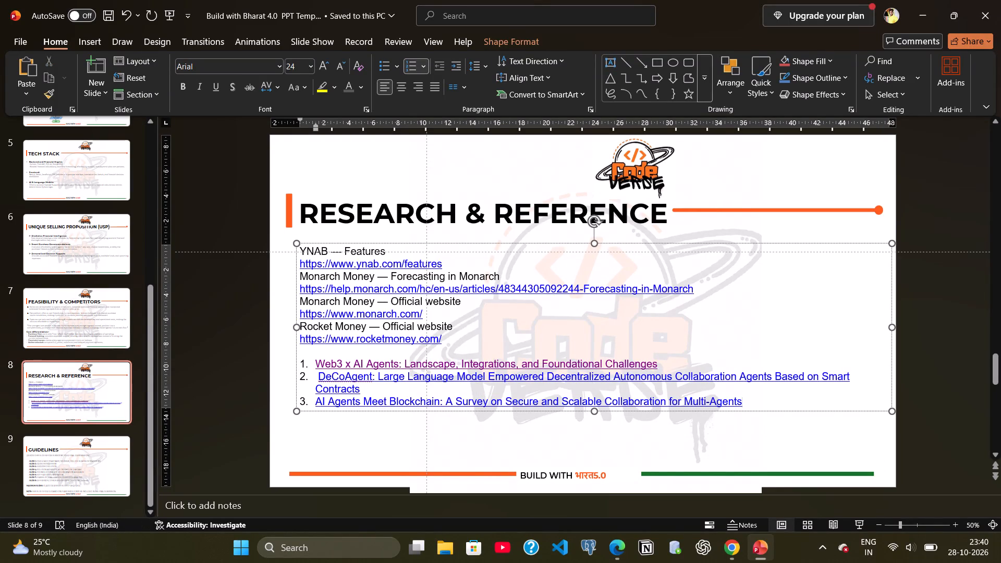
Follow the DeCoAgent title's hyperlink on the slide to check the IEEE Xplore page it opens, and return to the presentation.
left_click(398, 379, "ctrl")
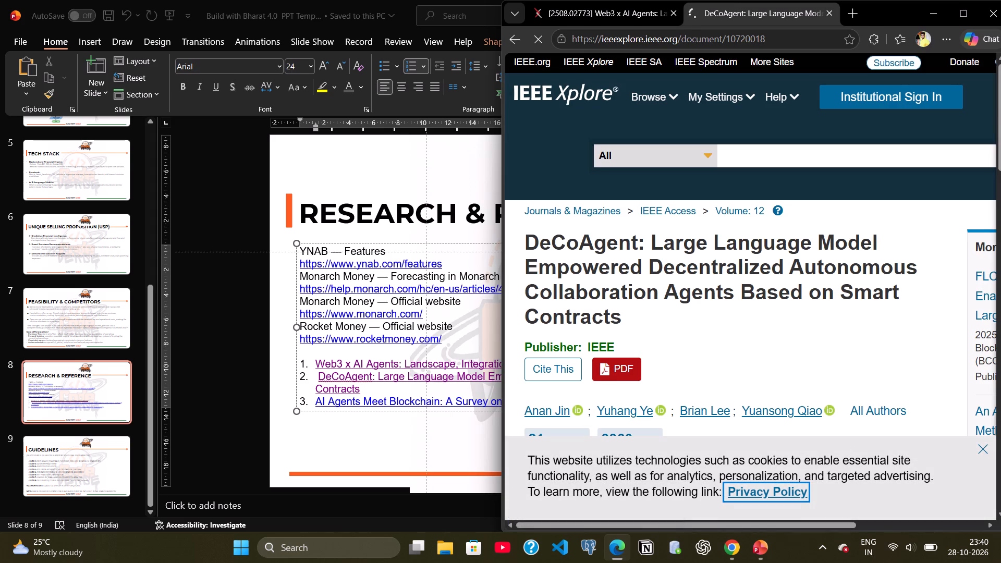
scroll(662, 335, "down", 4)
scroll(662, 335, "left", 3)
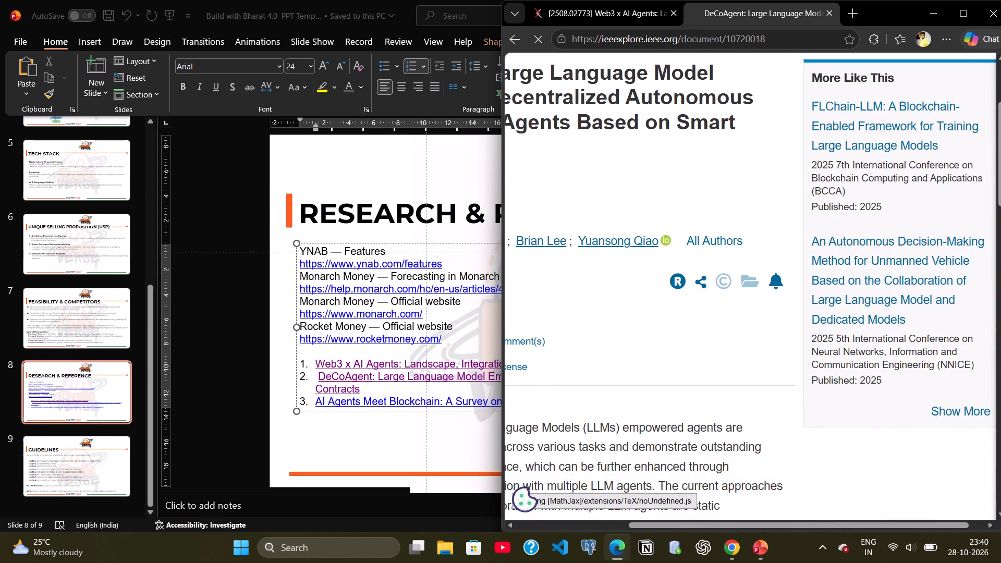
scroll(662, 335, "right", 3)
scroll(662, 335, "up", 5)
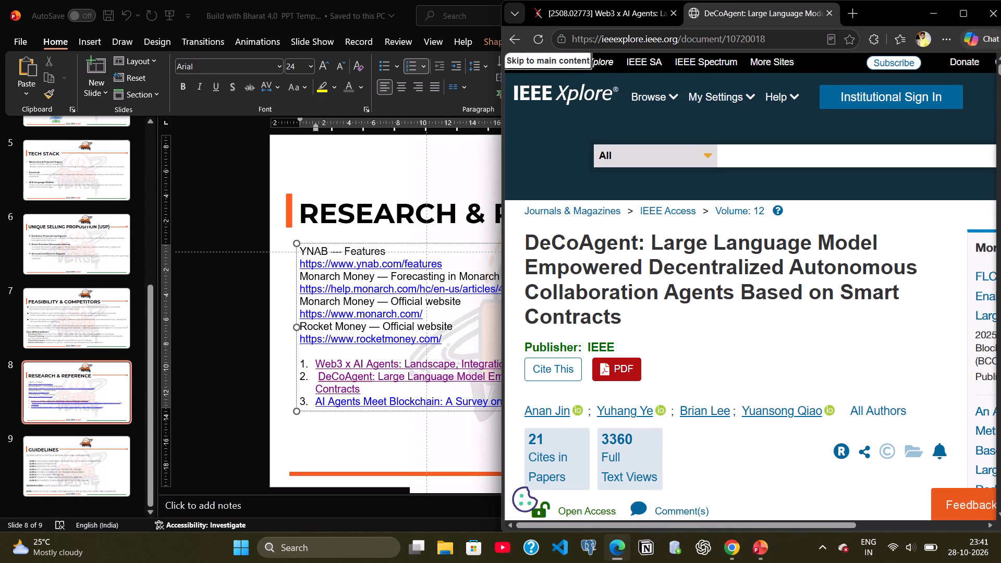
left_click(429, 445)
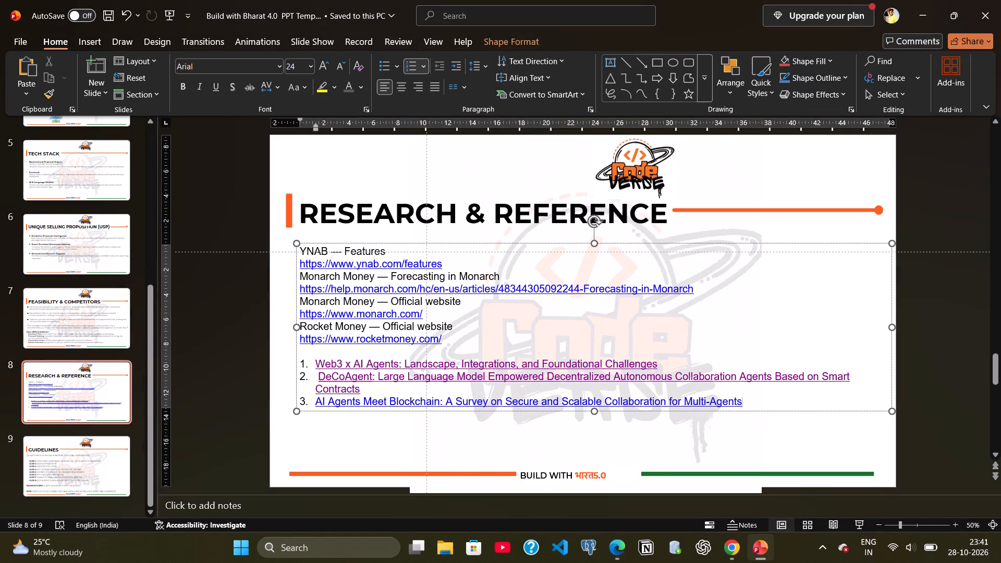
Follow the AI Agents Meet Blockchain title's hyperlink to check the MDPI article page, and close the Edge browser window.
left_click(389, 397, "ctrl")
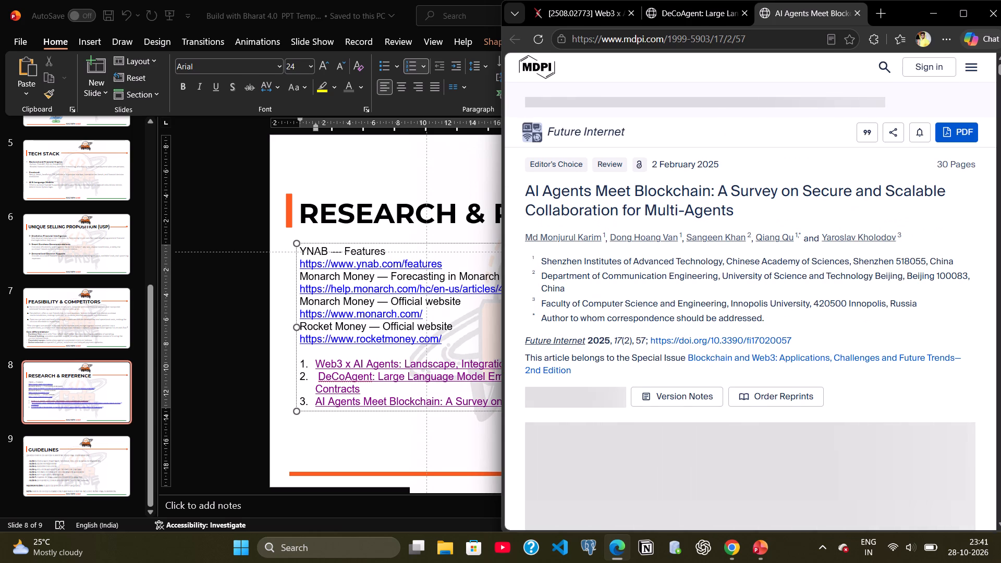
scroll(598, 323, "down", 4)
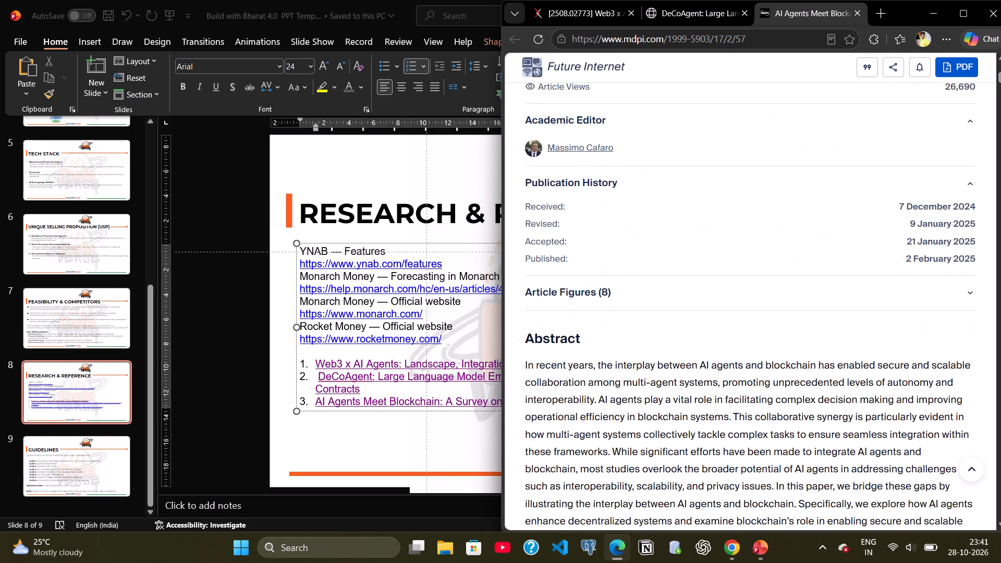
scroll(598, 323, "up", 5)
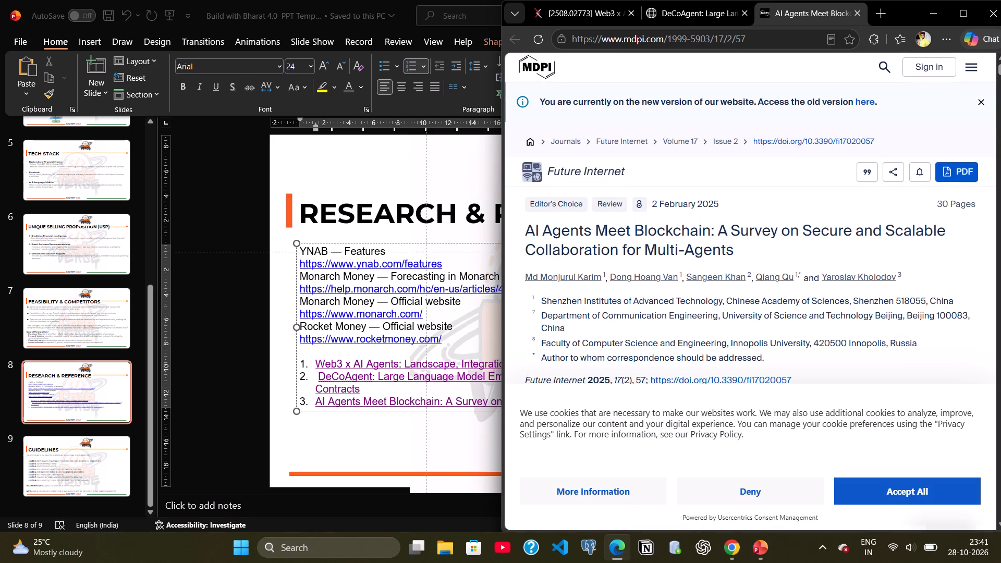
left_click(1000, 6)
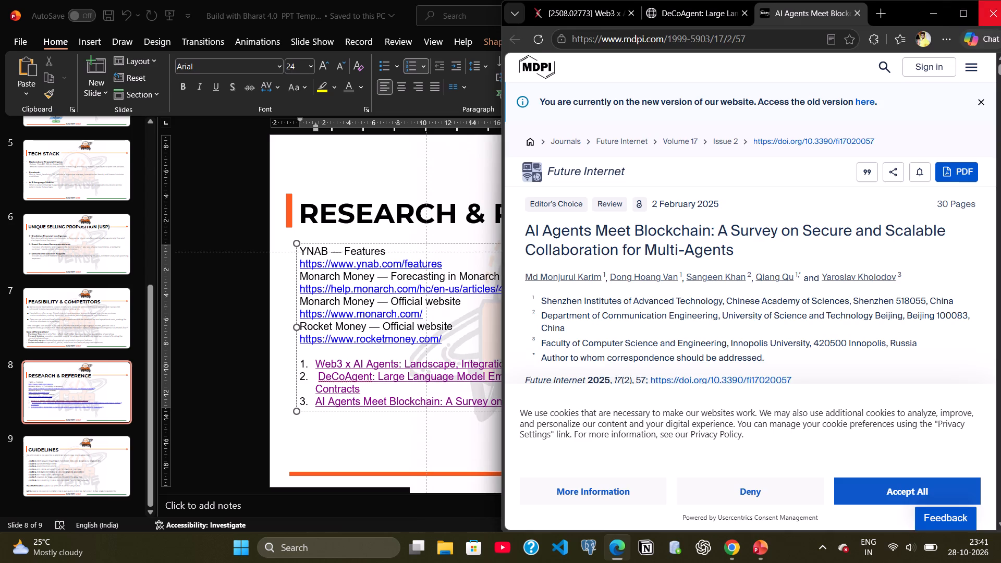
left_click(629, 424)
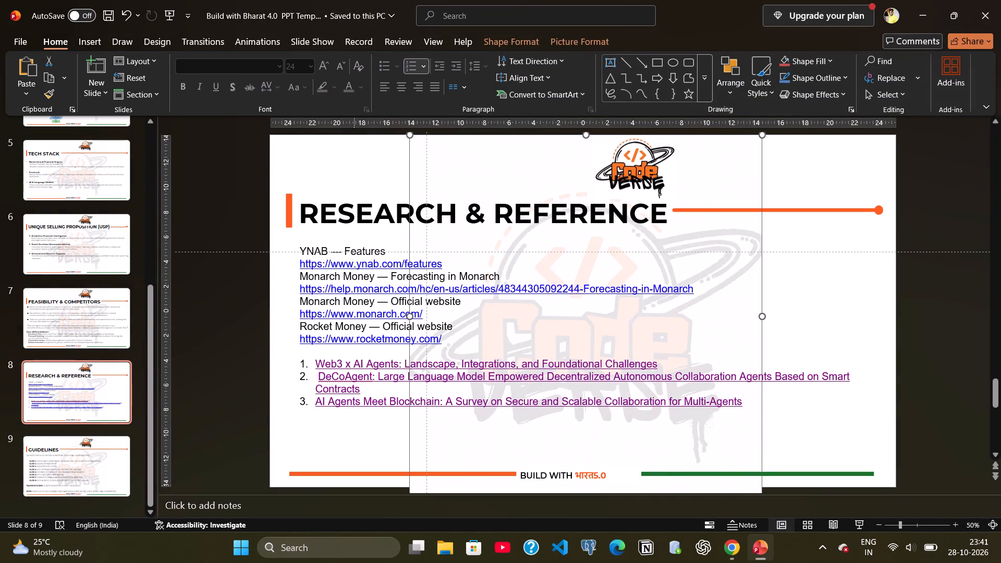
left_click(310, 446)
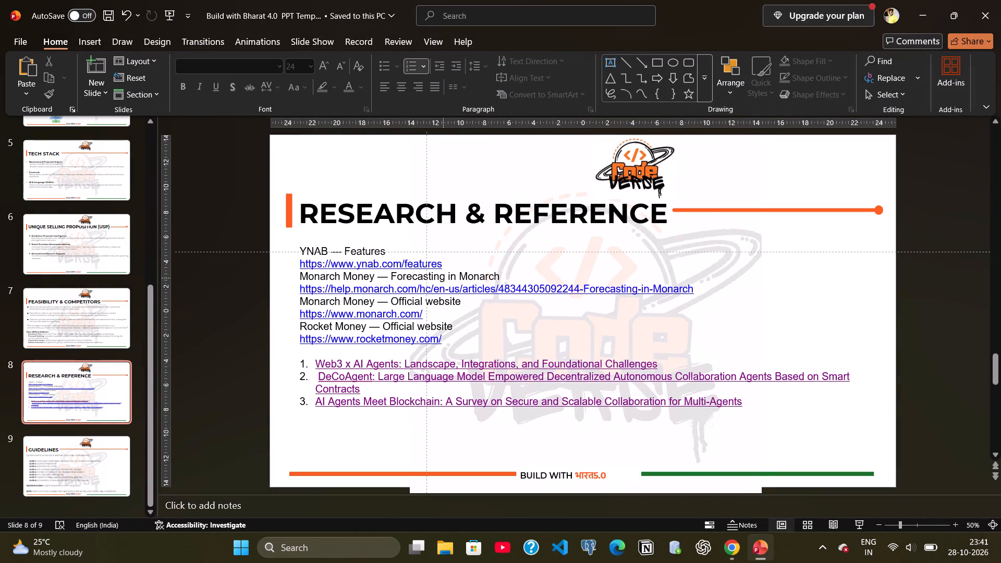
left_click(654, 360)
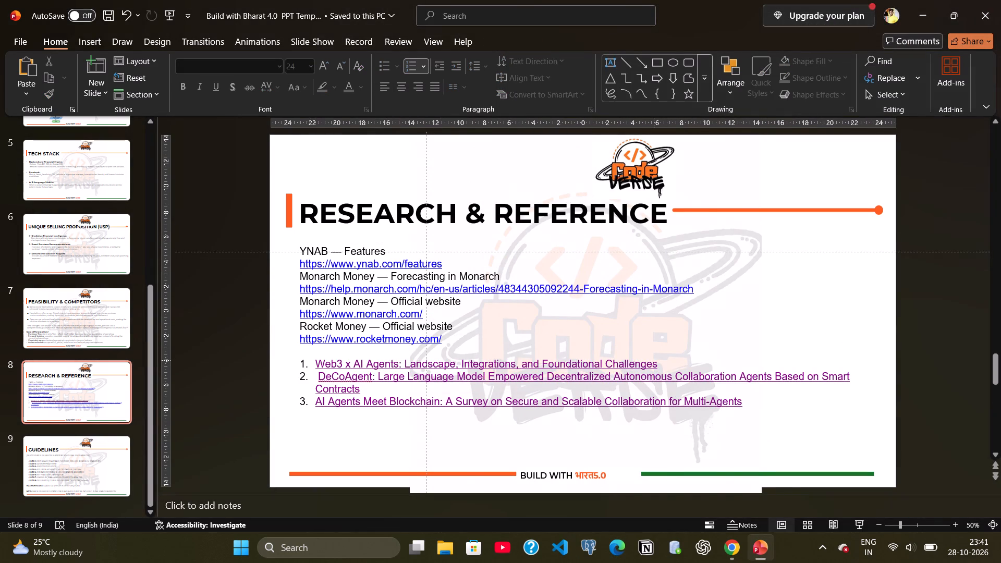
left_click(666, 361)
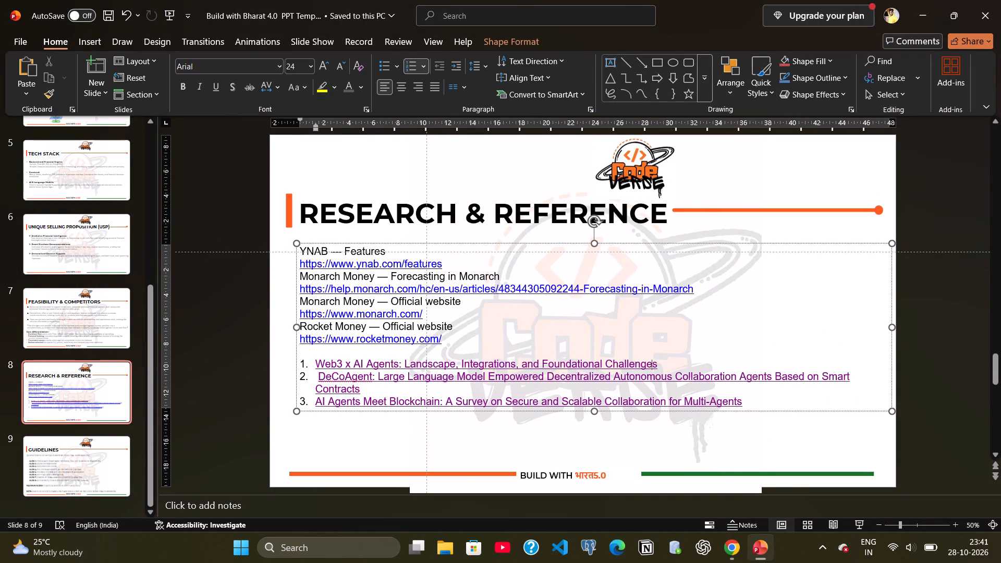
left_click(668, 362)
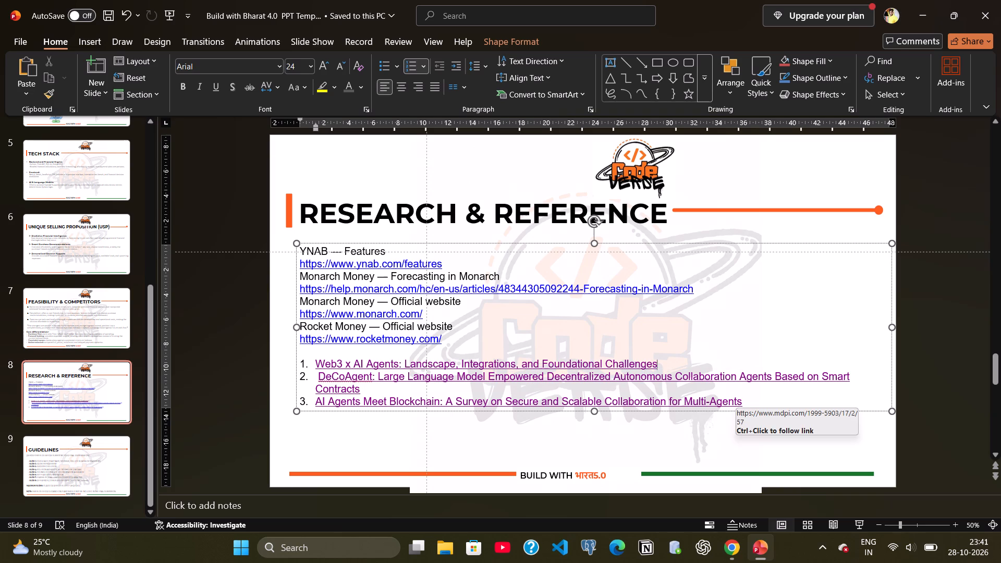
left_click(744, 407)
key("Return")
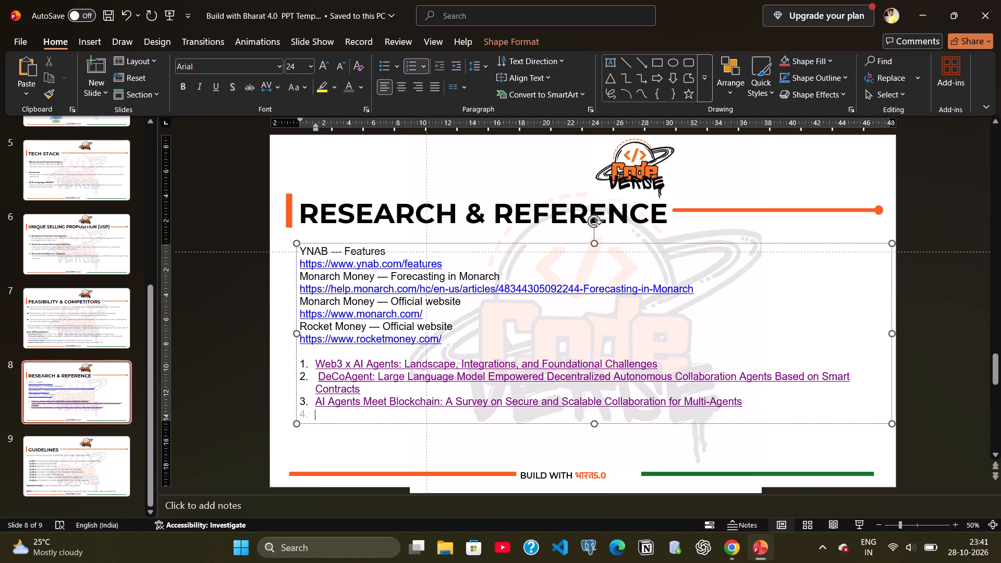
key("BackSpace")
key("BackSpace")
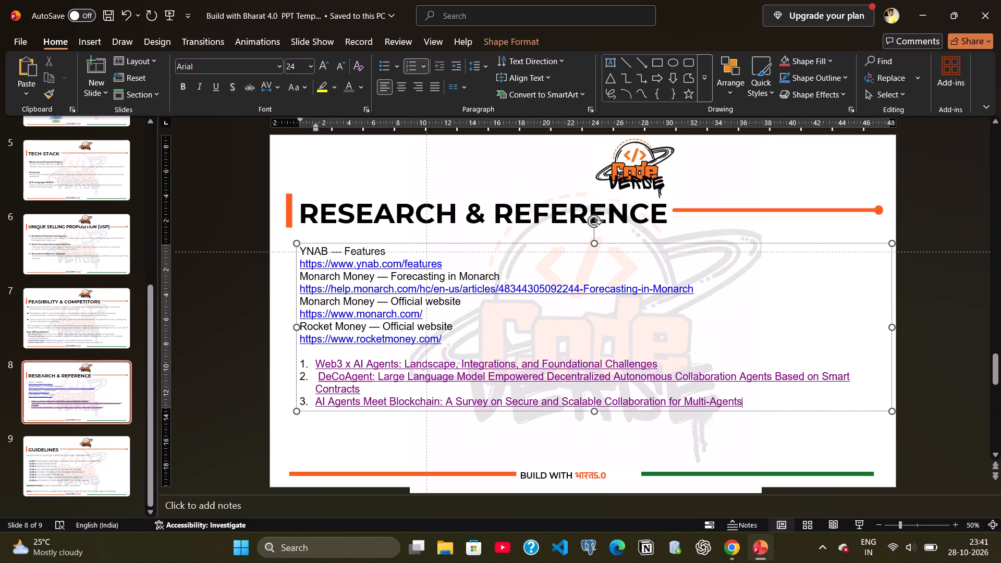
Switch to Chrome and close the MDPI and IEEE Xplore article pages, leaving the ChatGPT research papers chat open.
left_click(742, 551)
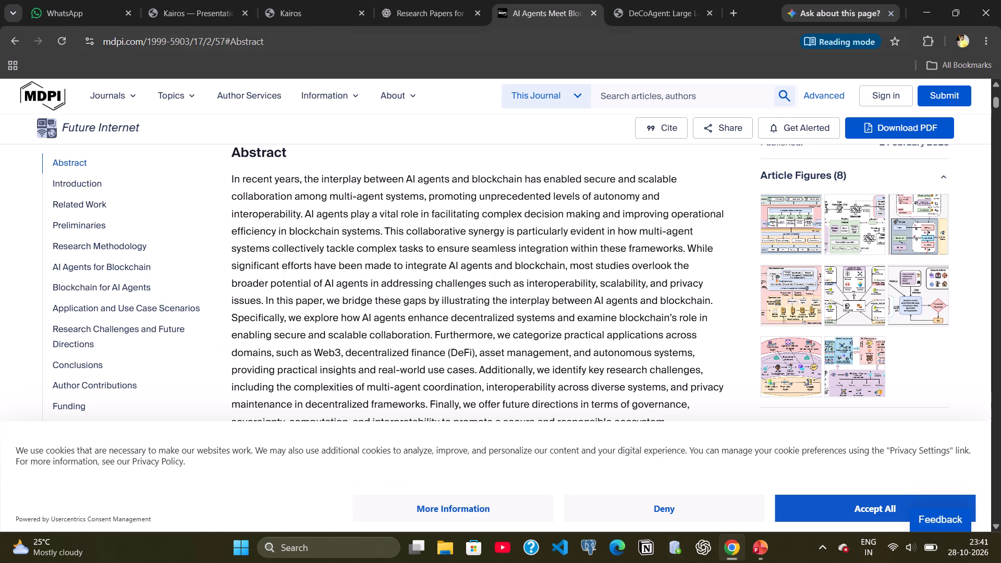
left_click(594, 9)
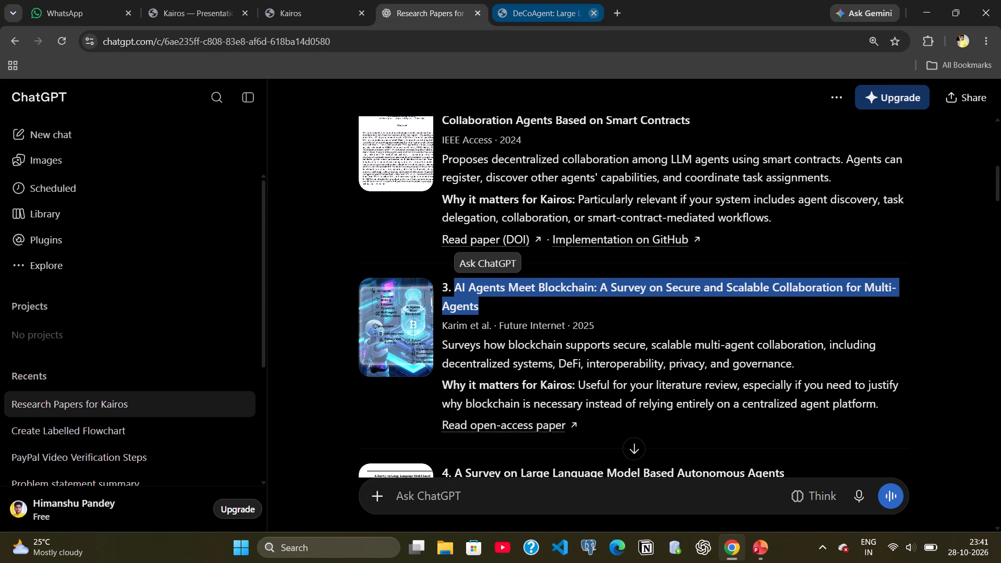
left_click(591, 12)
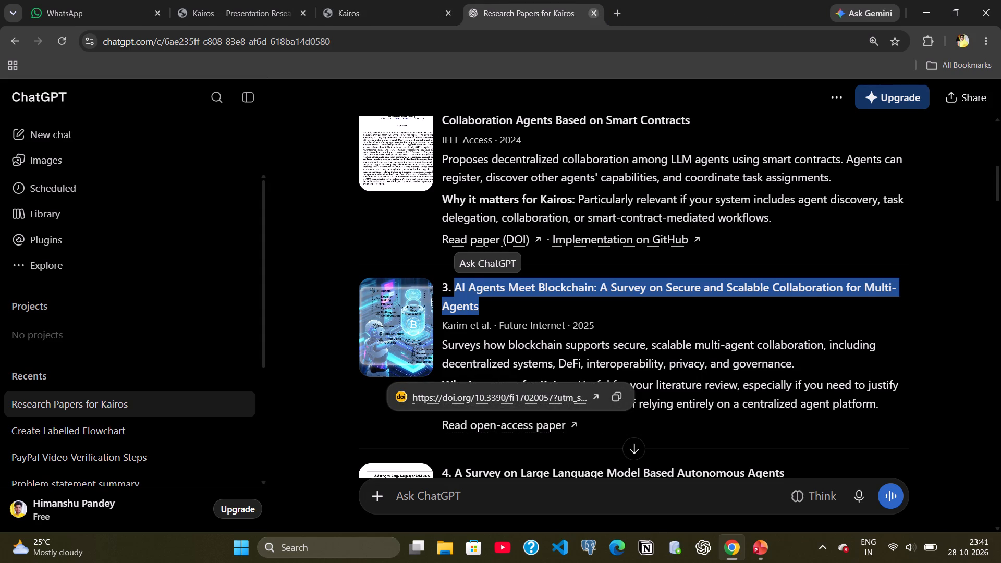
left_click(311, 201)
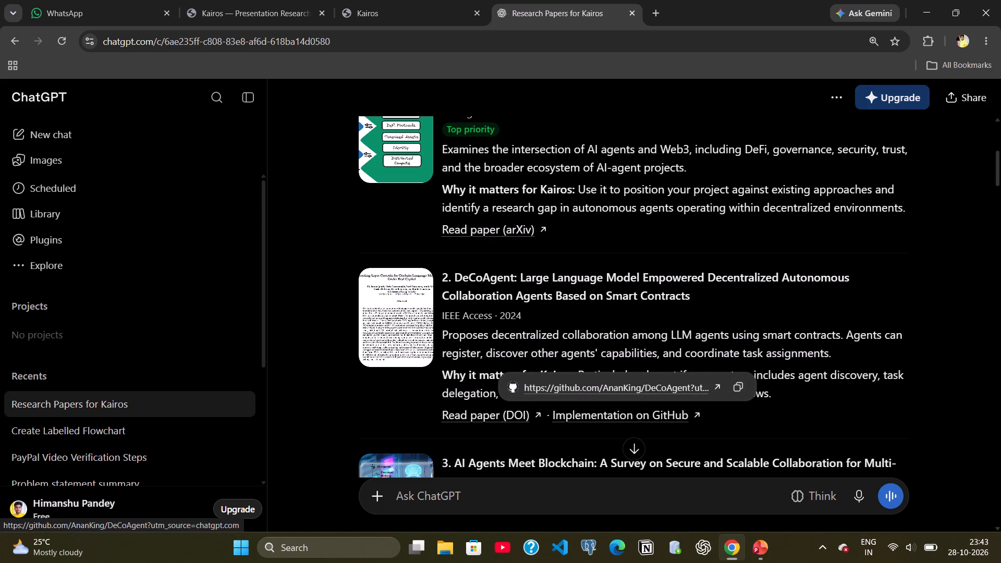
Switch to PowerPoint and return to the Research & Reference slide with the numbered paper list.
left_click(767, 545)
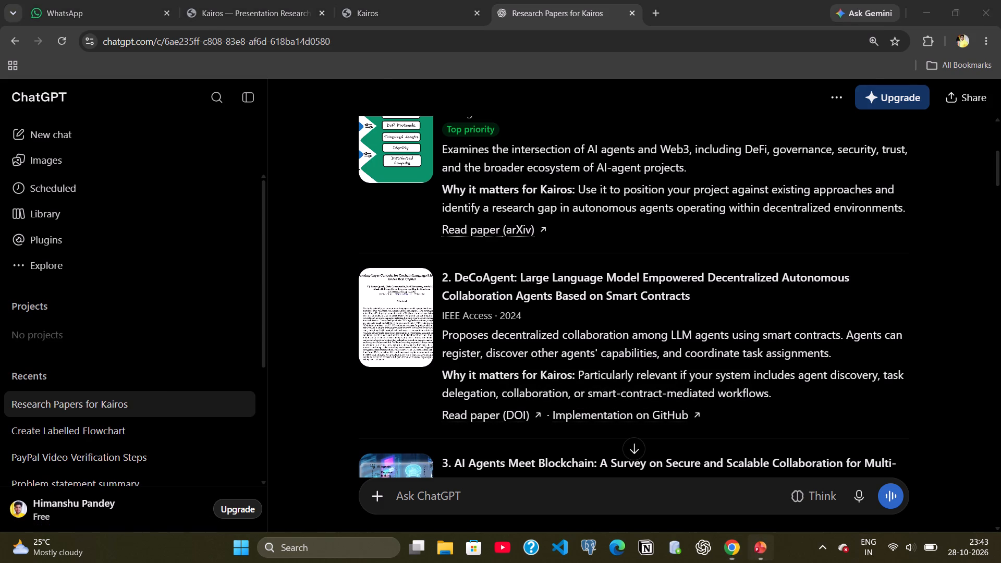
left_click(318, 454)
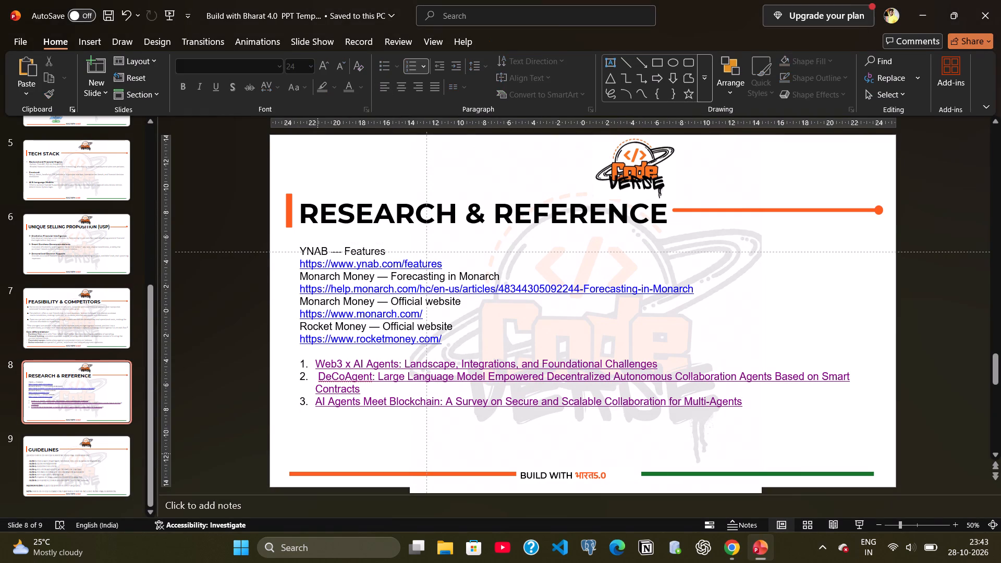
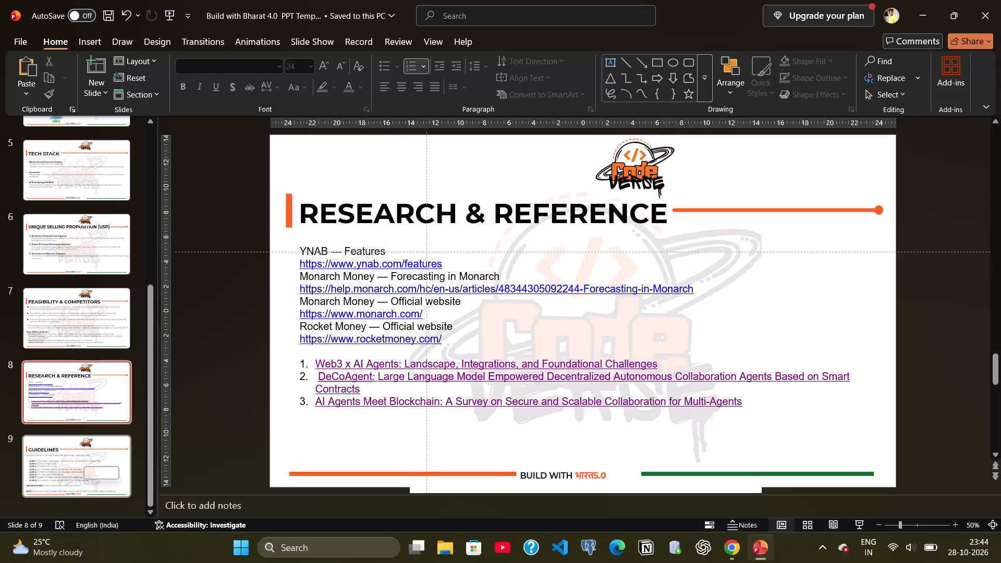
Clear all the guideline text from the body text box of the Guidelines slide, slide 9.
left_click(83, 453)
left_click(69, 398)
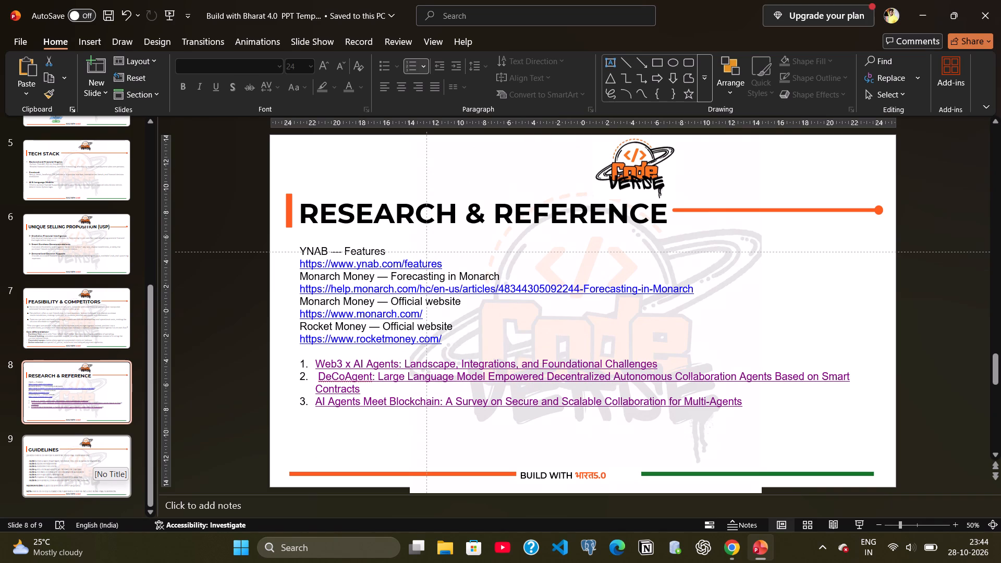
left_click(40, 458)
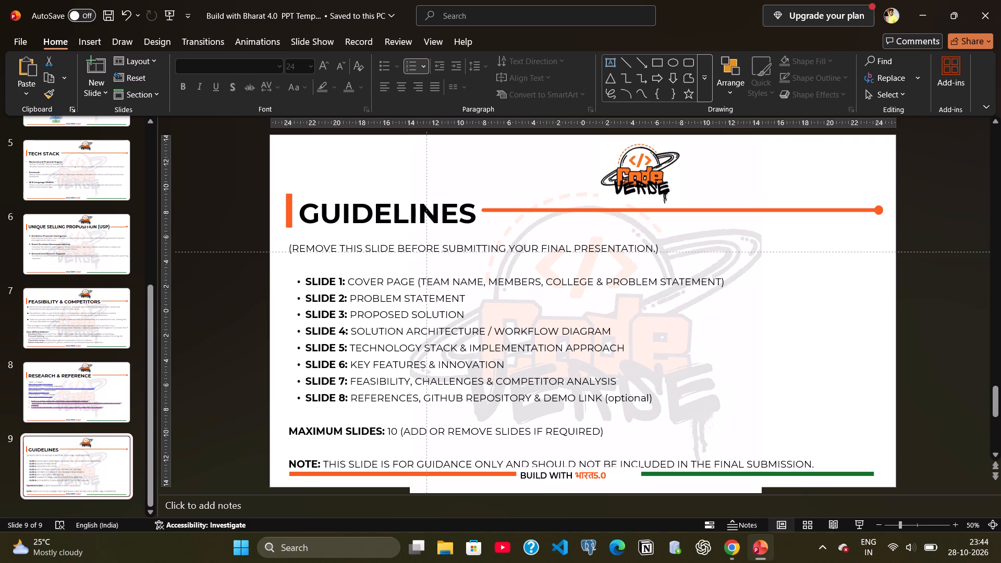
scroll(207, 375, "down", 3)
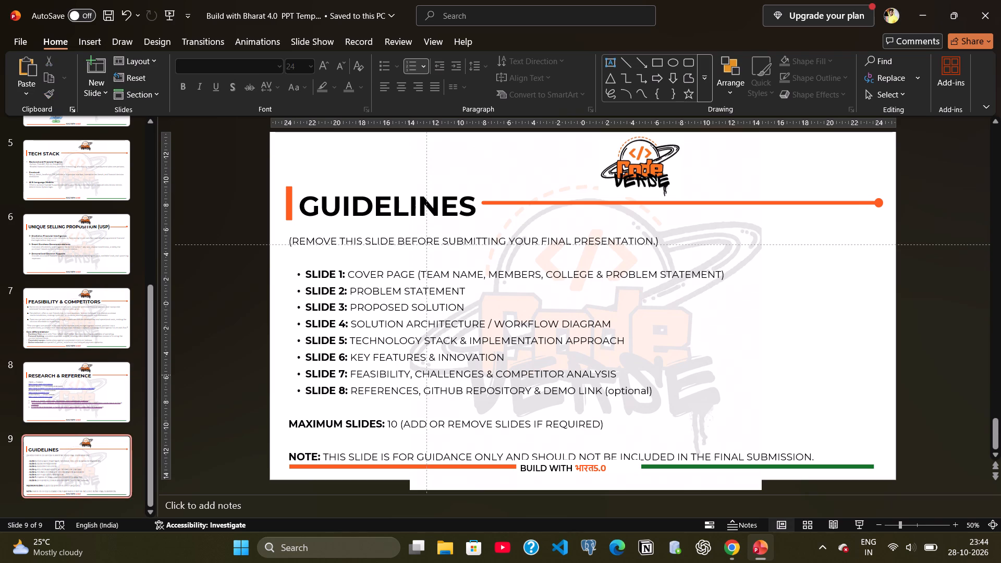
left_click(454, 310)
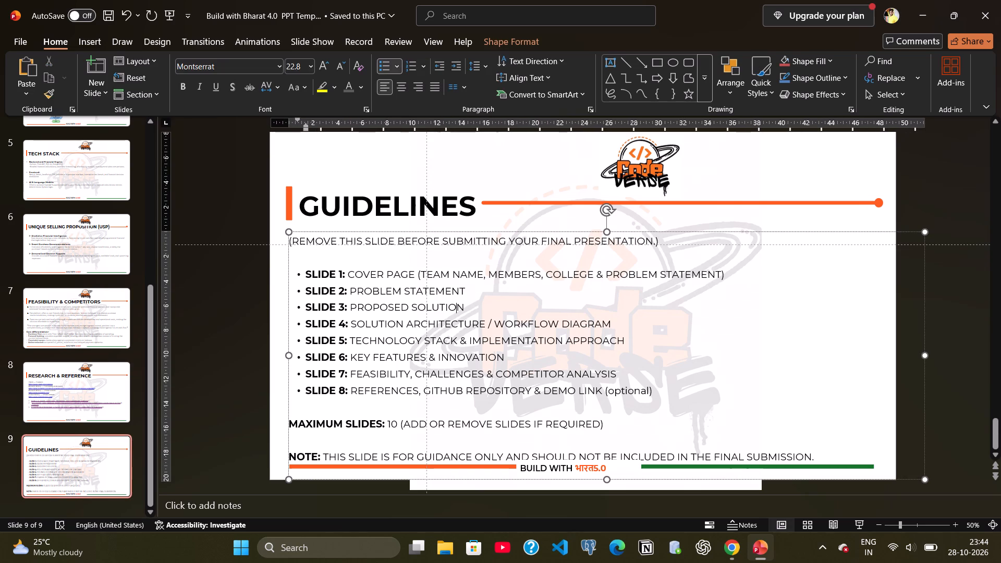
key("BackSpace")
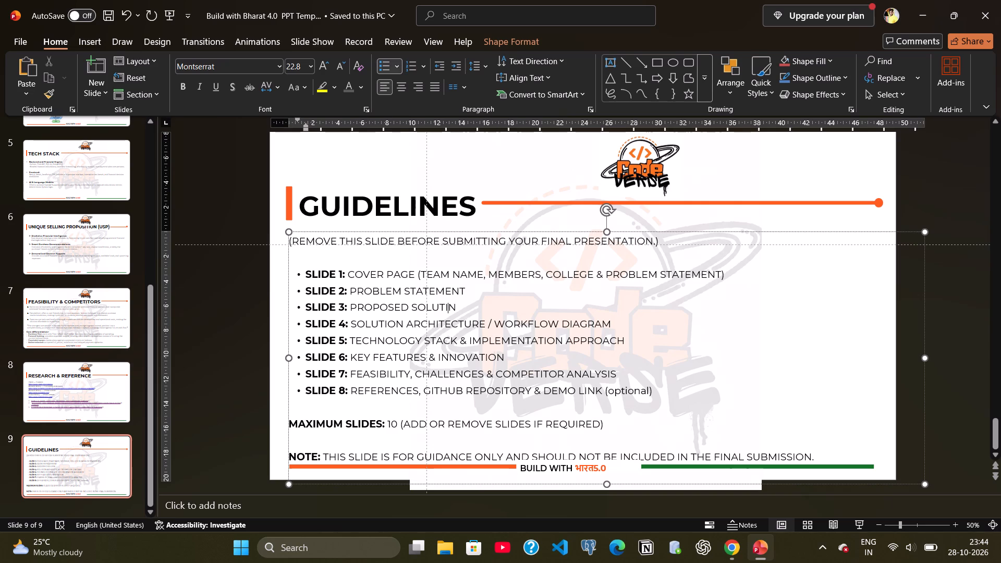
left_click(292, 231)
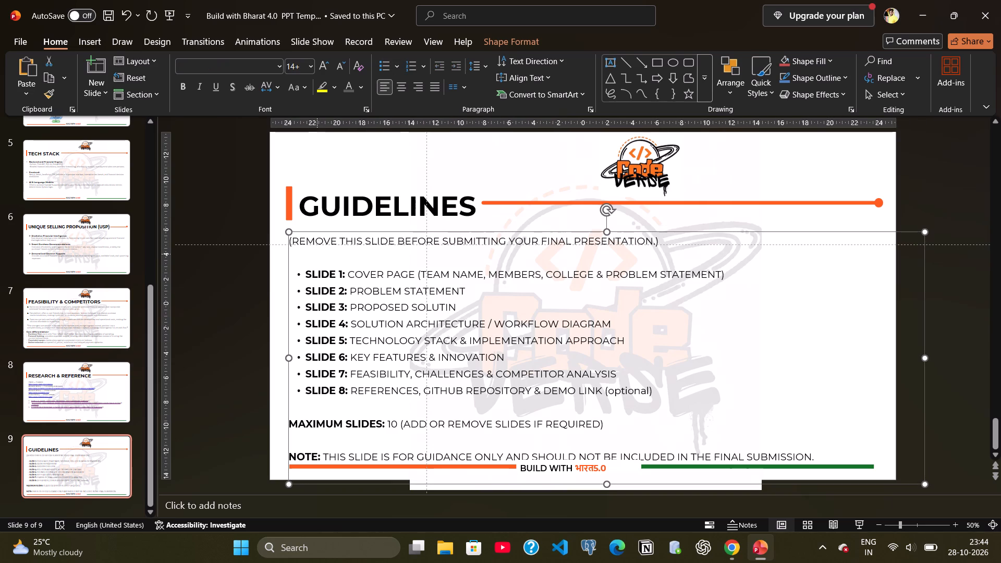
left_click(317, 254)
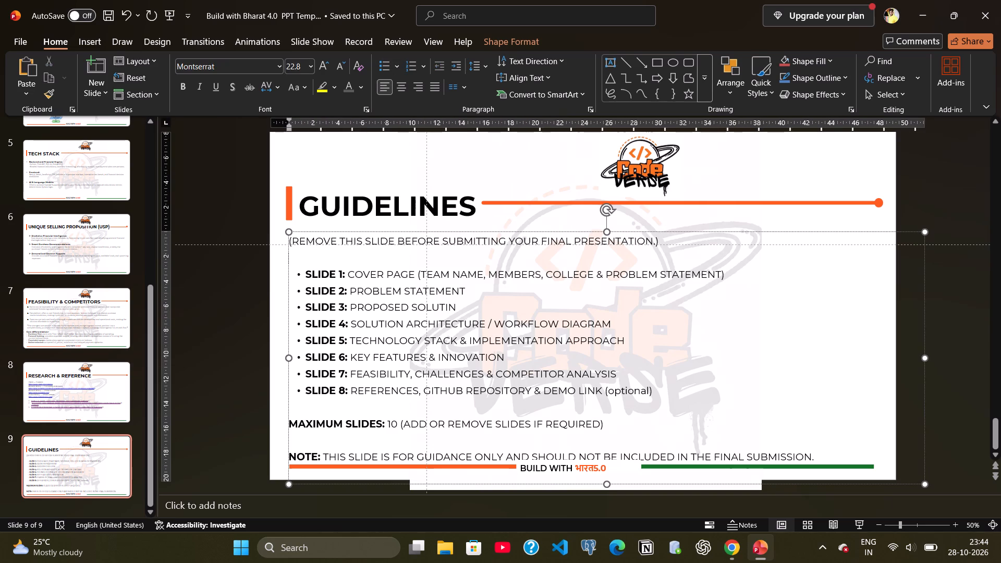
key("ctrl+a")
key("BackSpace")
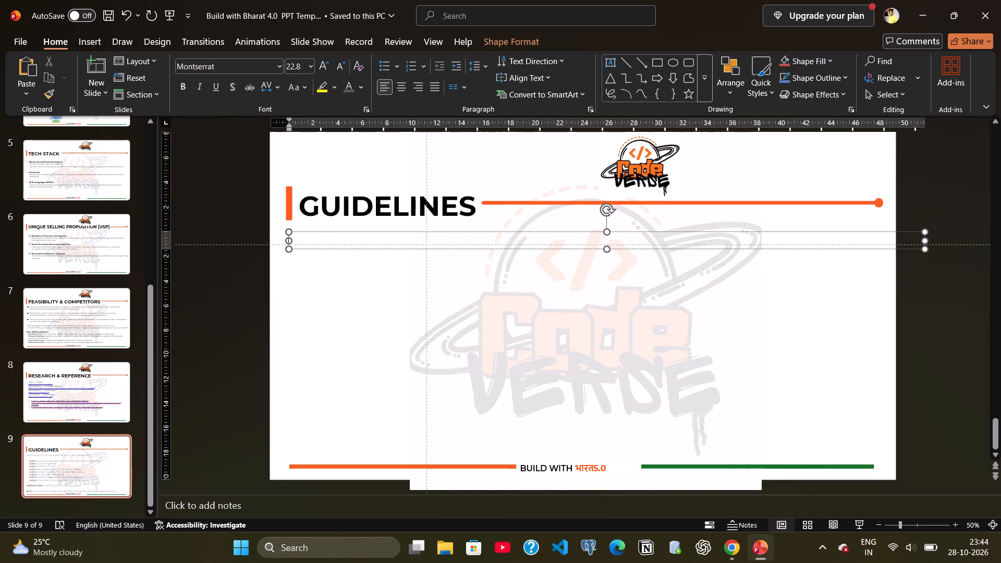
Delete the GUIDELINES title text from slide 9, leaving the template graphics in place.
left_click(392, 201)
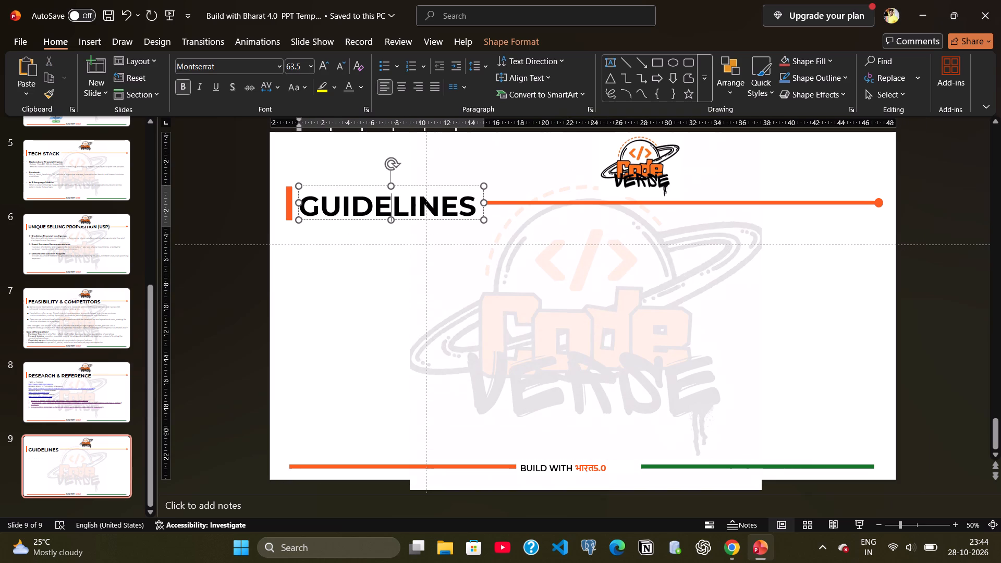
key("ctrl+a")
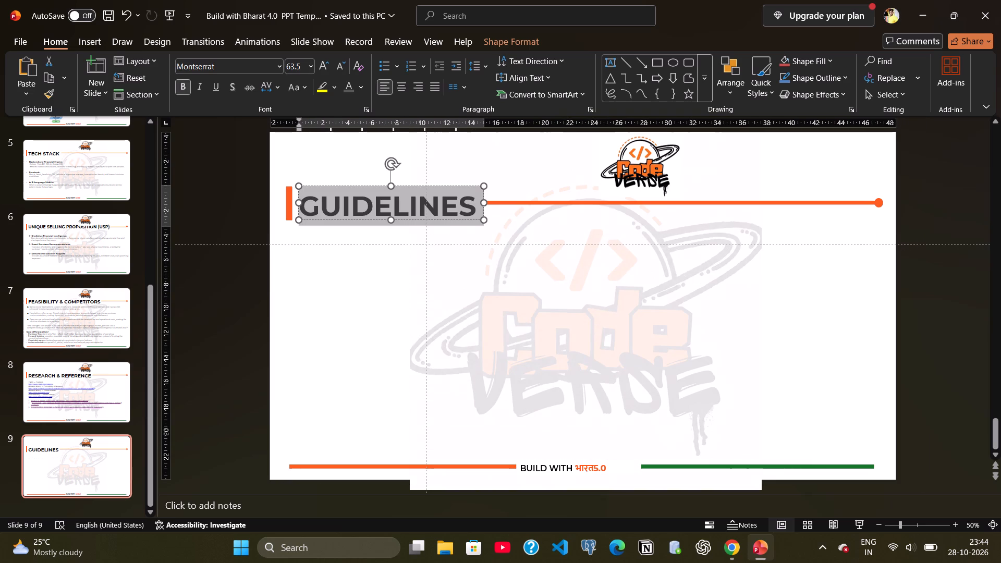
key("BackSpace")
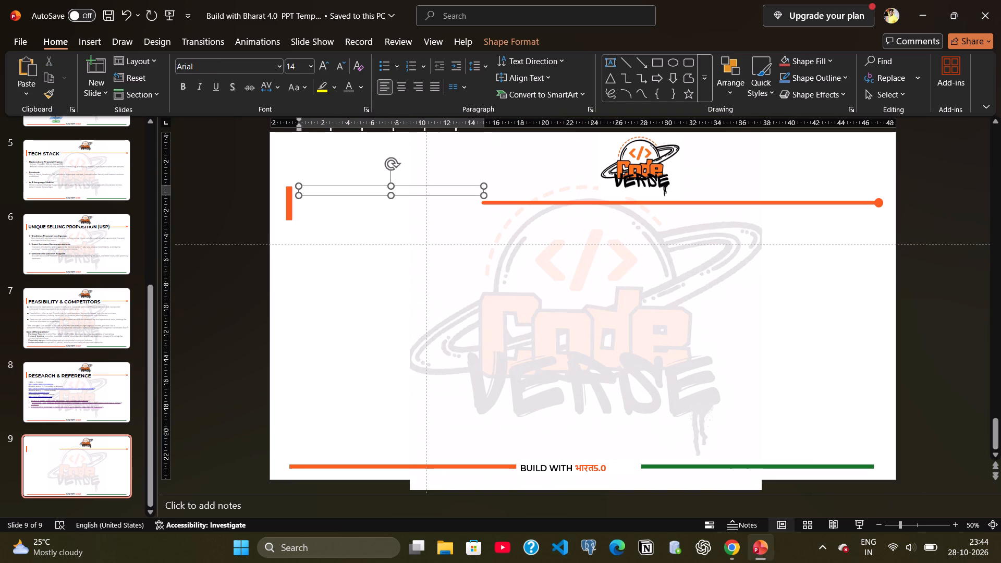
left_click(467, 255)
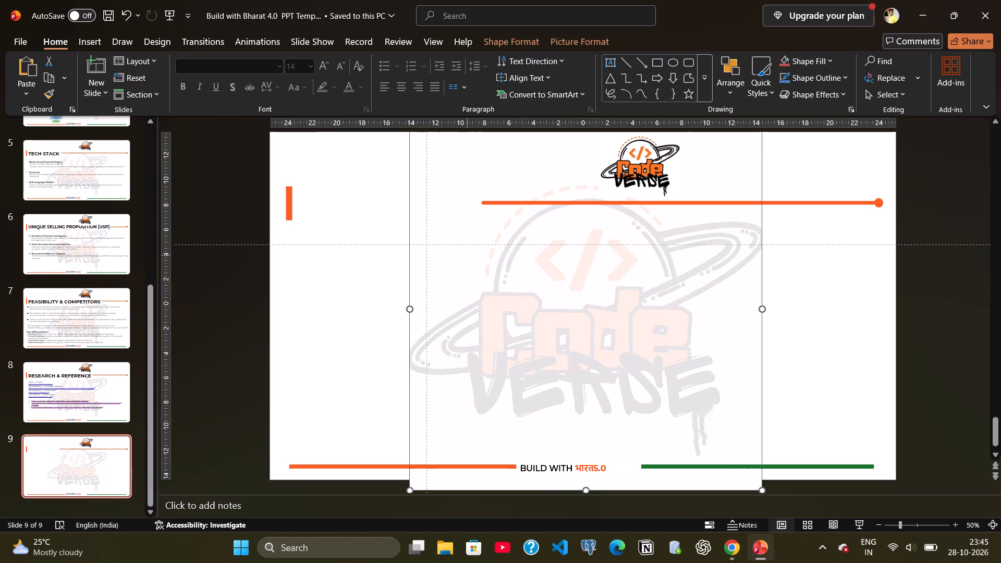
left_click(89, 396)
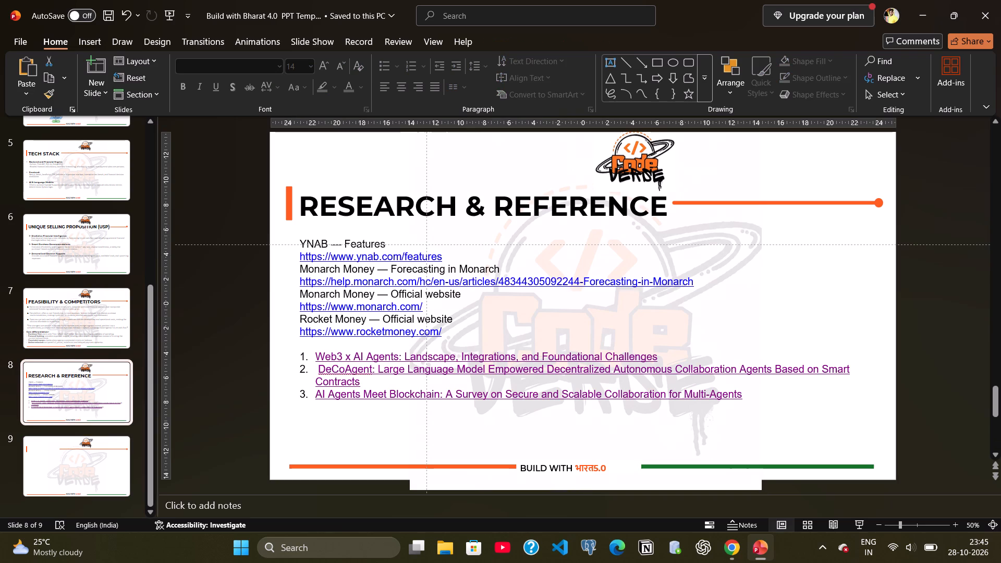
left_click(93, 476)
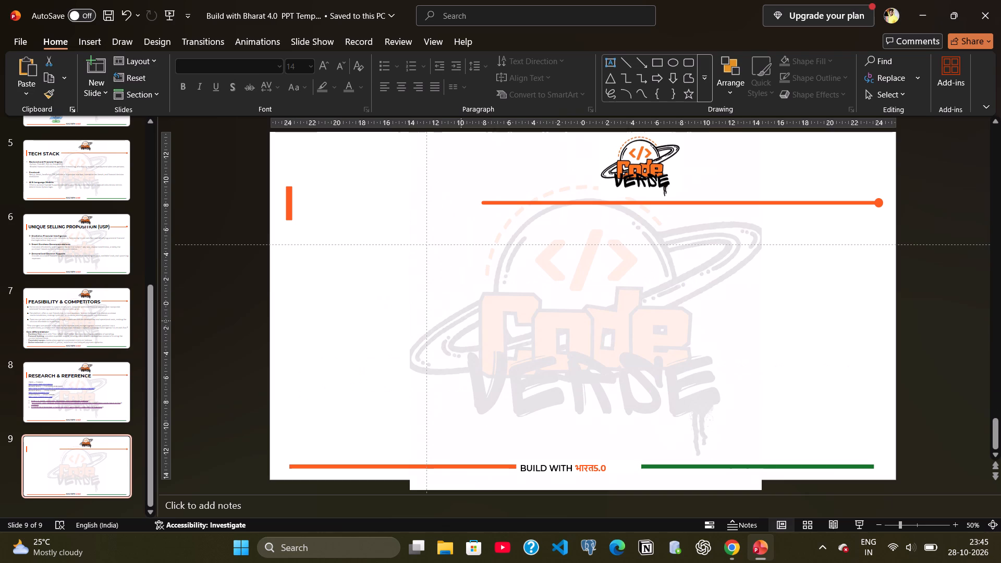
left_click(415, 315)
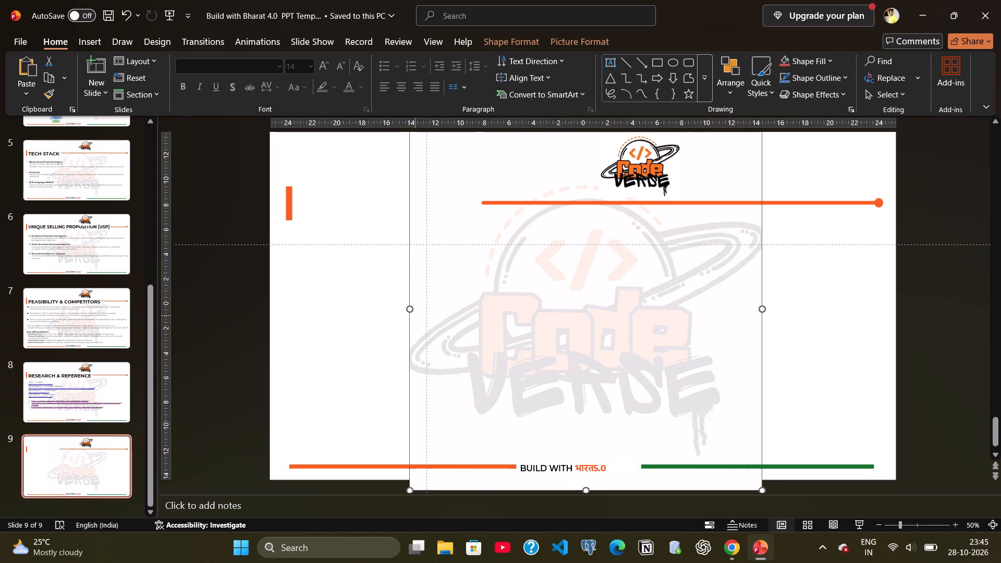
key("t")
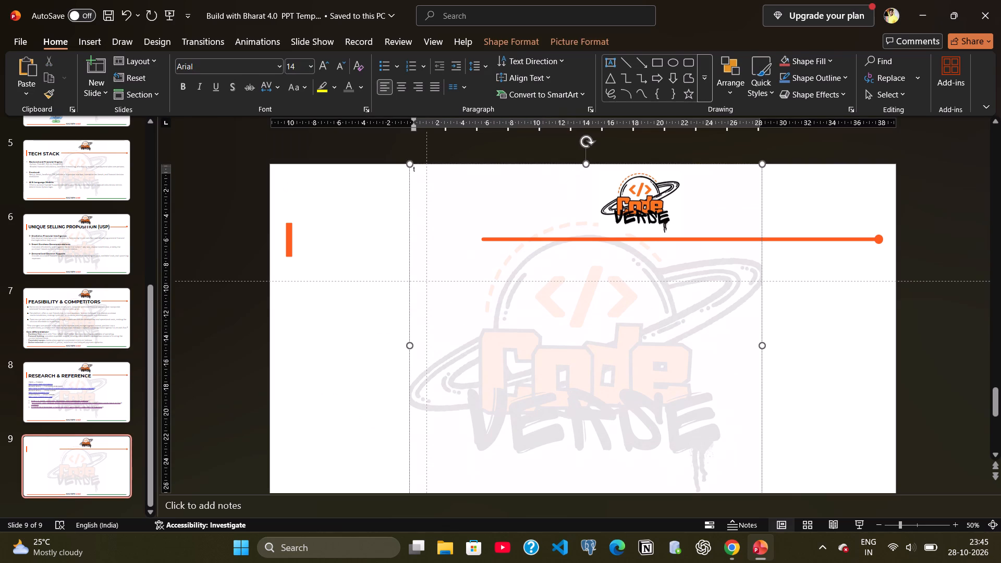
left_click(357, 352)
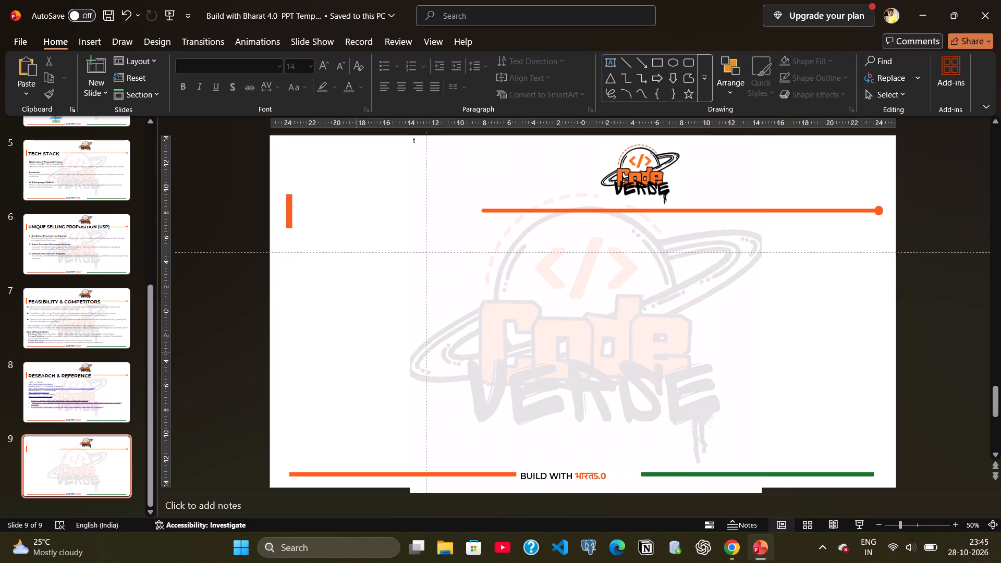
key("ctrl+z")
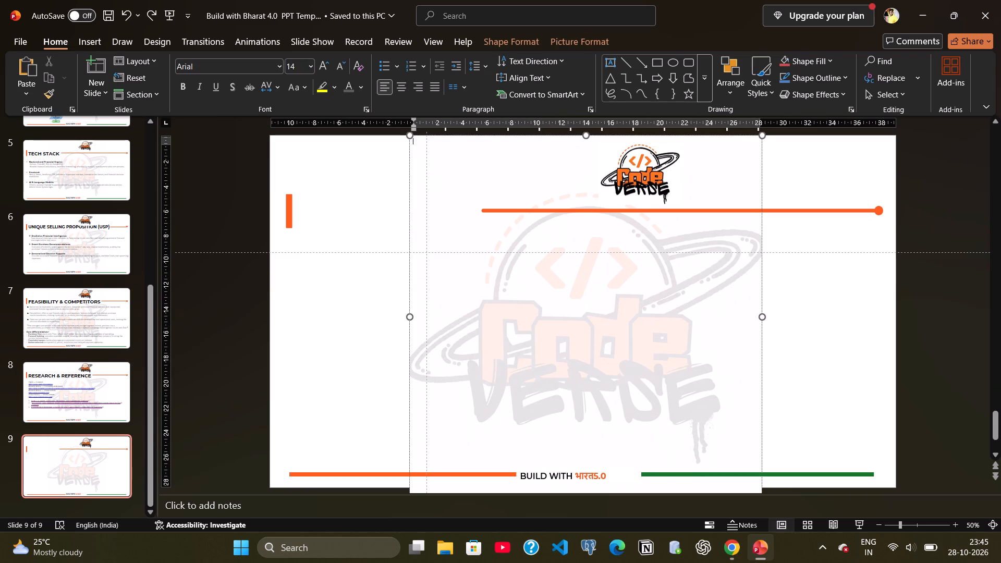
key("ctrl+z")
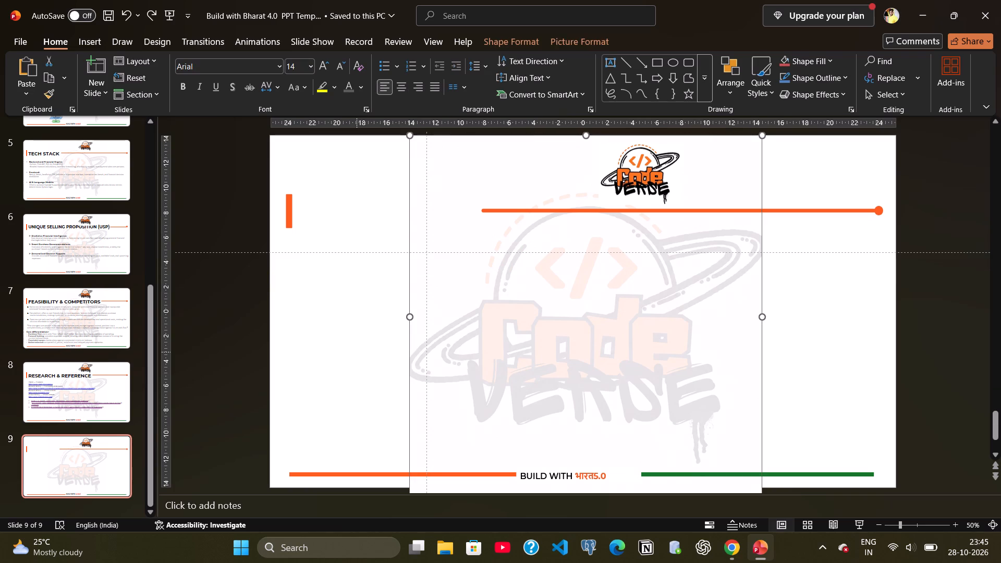
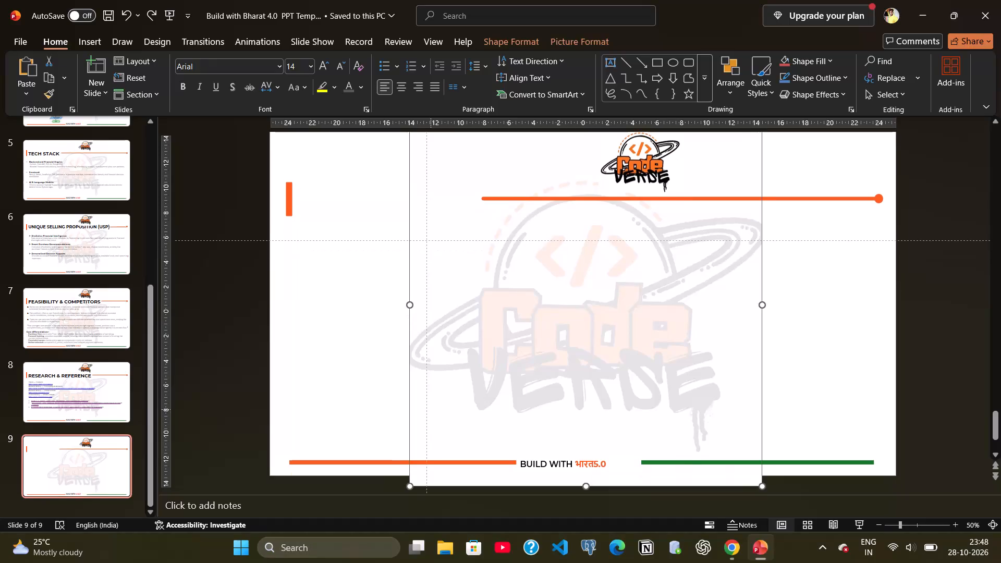
Review all the presentation's slides, from the title slide through to the cleared slide 9.
scroll(431, 409, "up", 6)
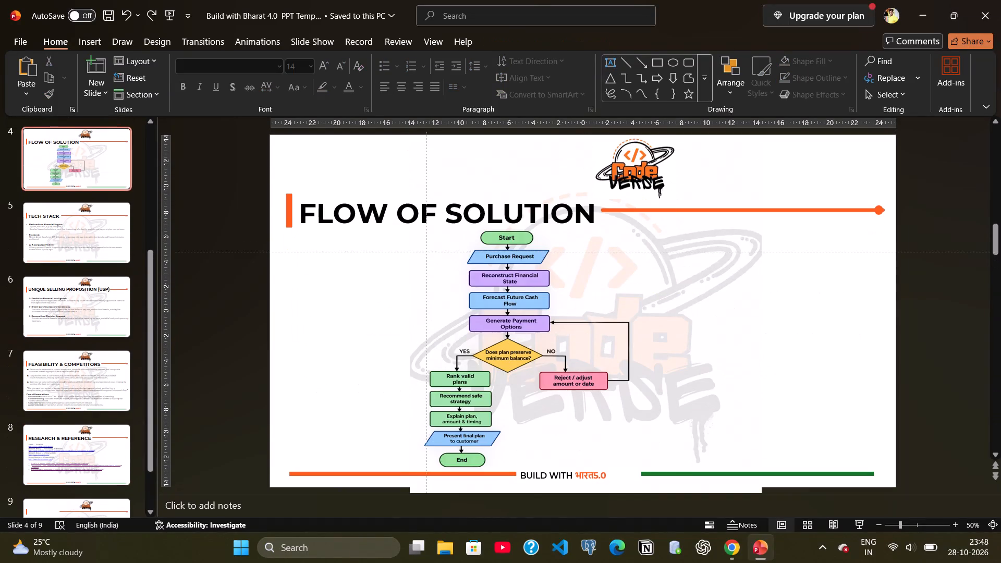
scroll(431, 409, "down", 5)
scroll(431, 409, "up", 11)
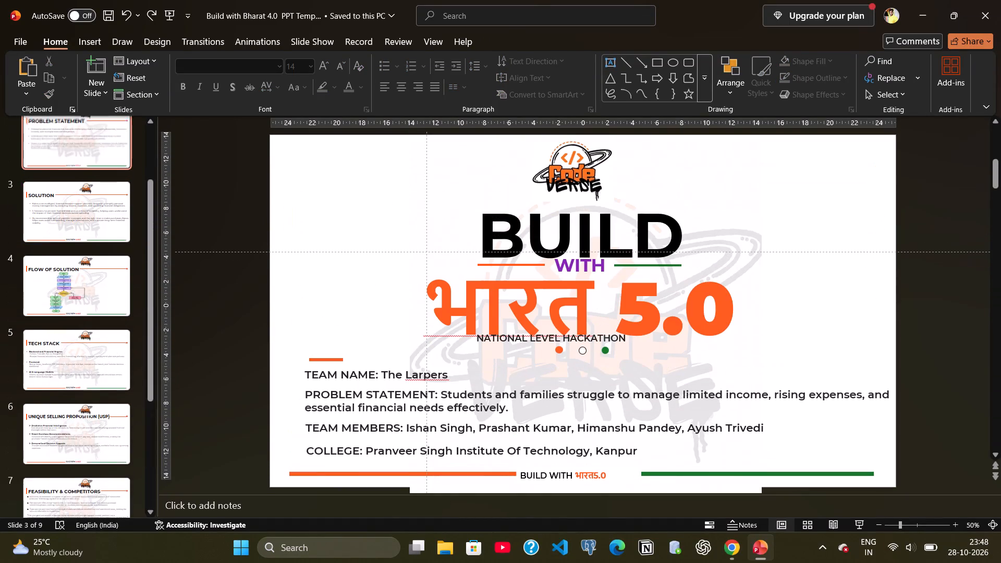
scroll(431, 409, "up", 1)
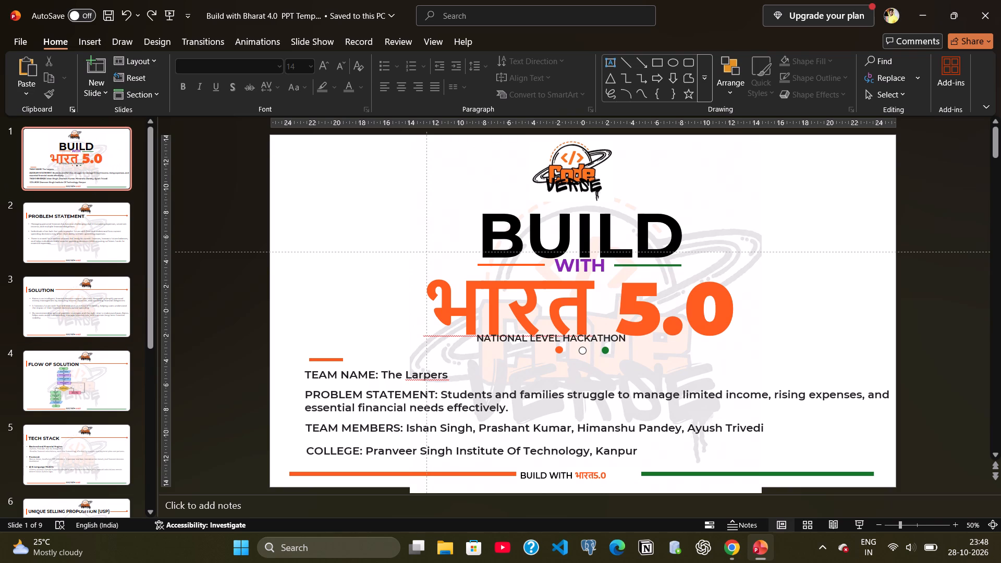
scroll(431, 409, "down", 1)
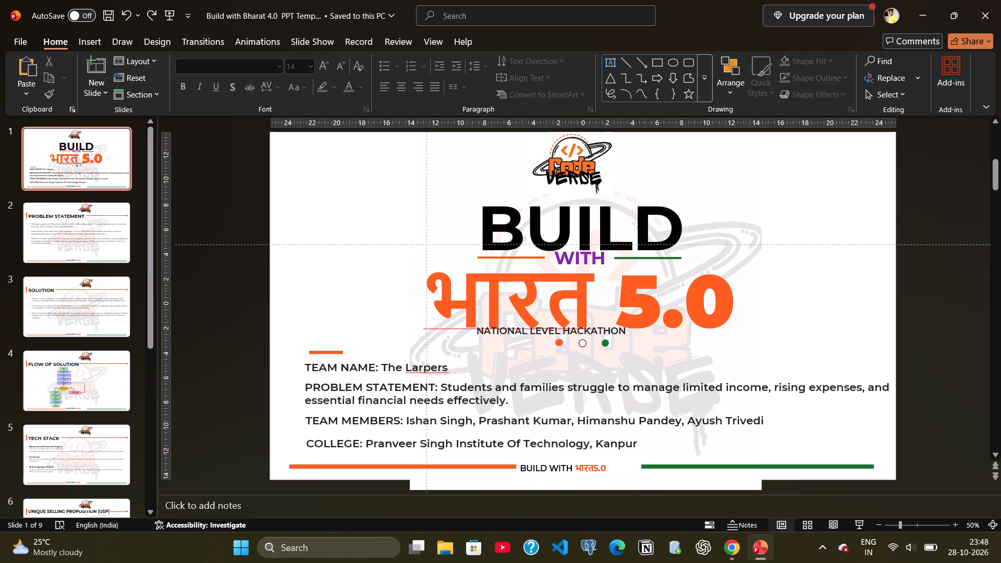
scroll(431, 409, "down", 2)
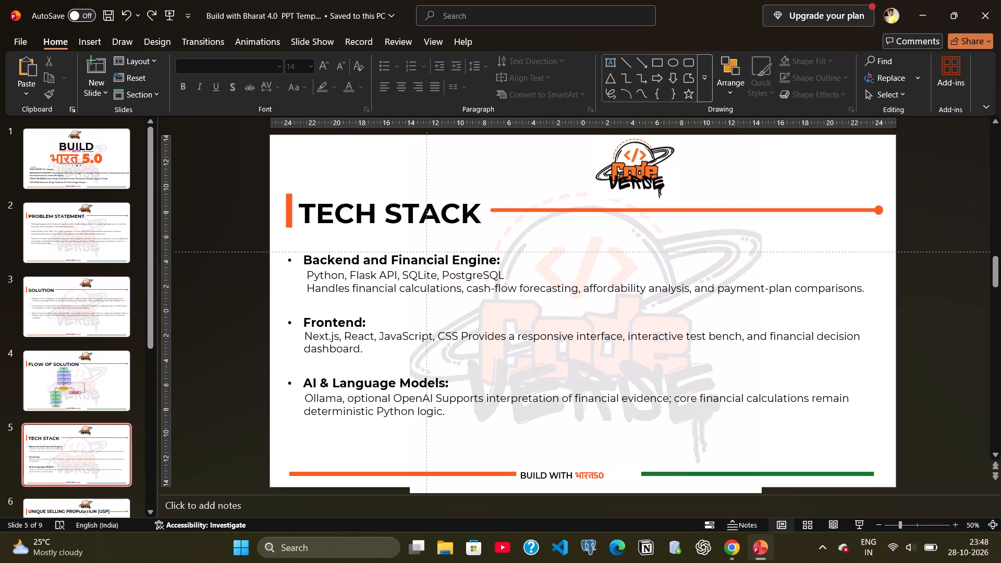